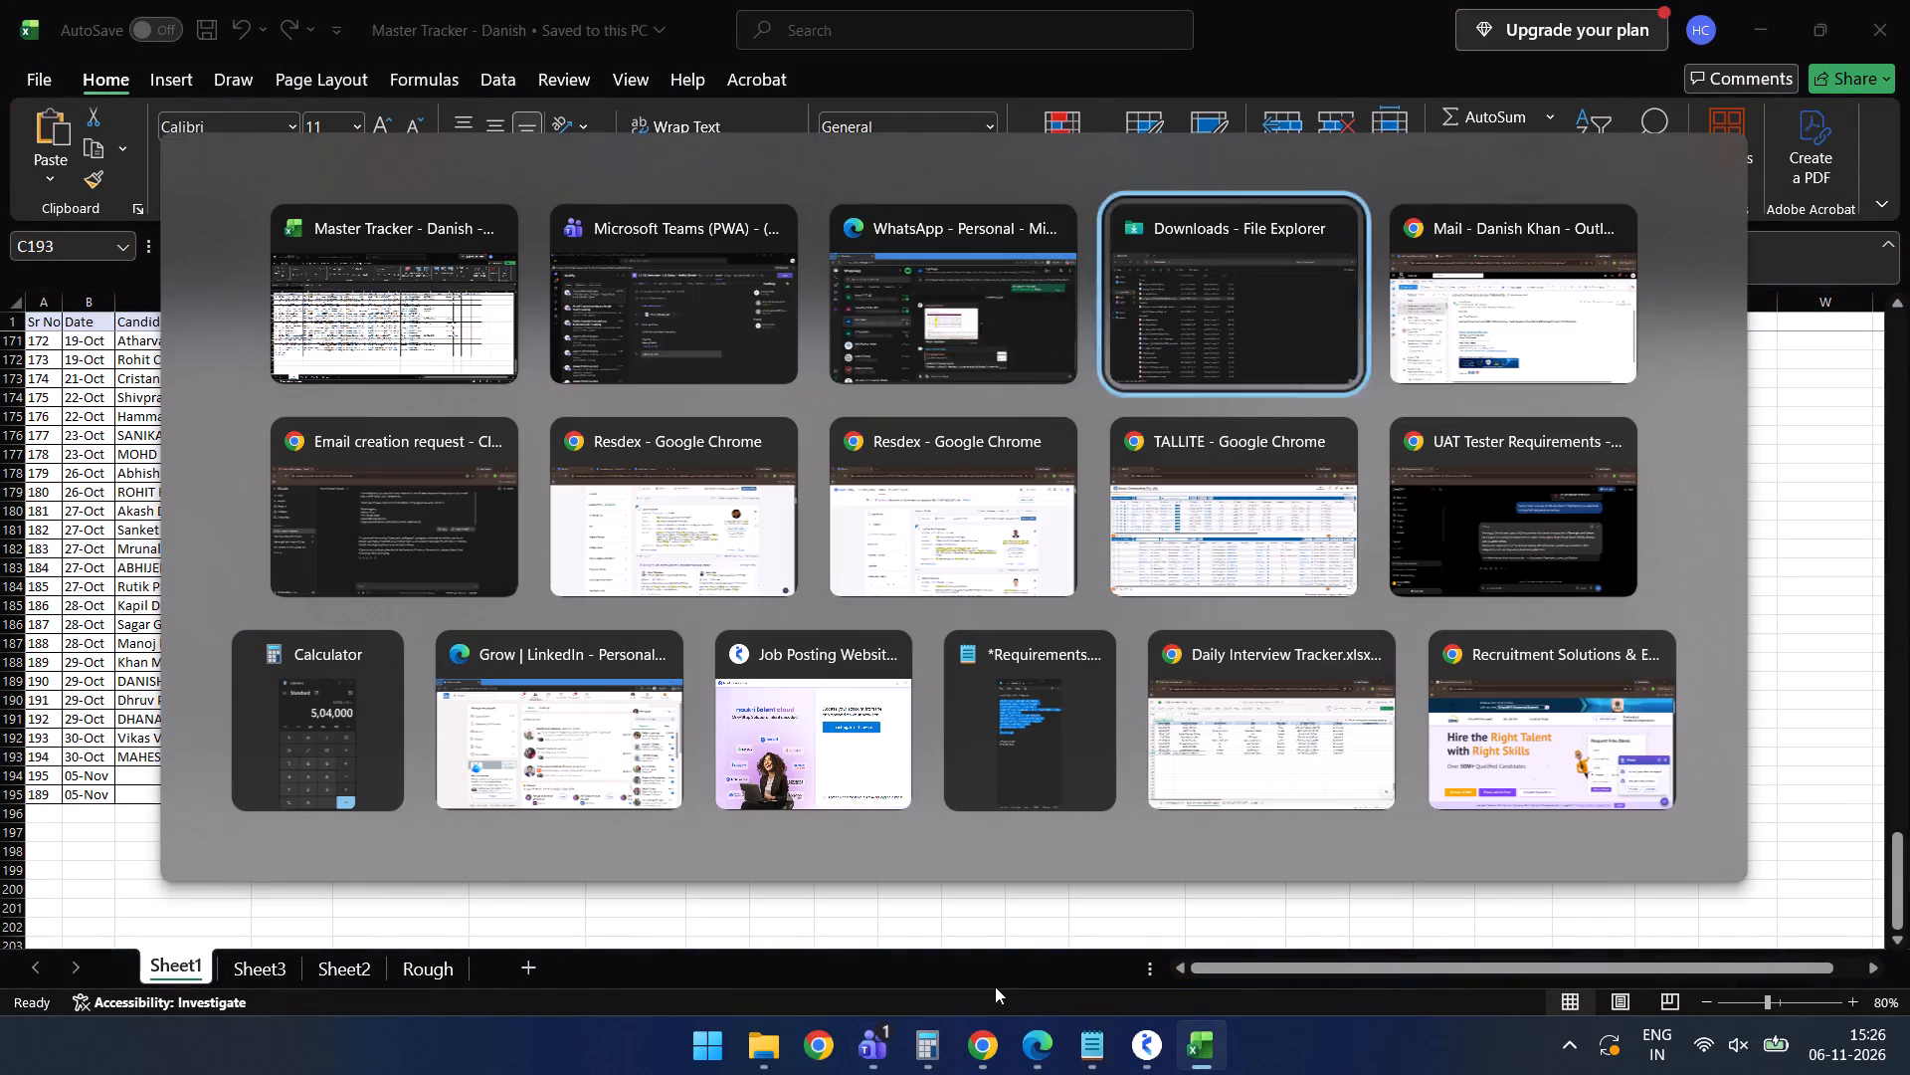
Switch to TALLITE and list only the applicants for the Indusind Life Asia Tester requirement, HCPL9963.
key(alt+Tab)
key(alt+Tab)
key(alt+Tab)
key(alt+Tab)
key(alt+Right)
key(alt+Right)
key(alt+Left)
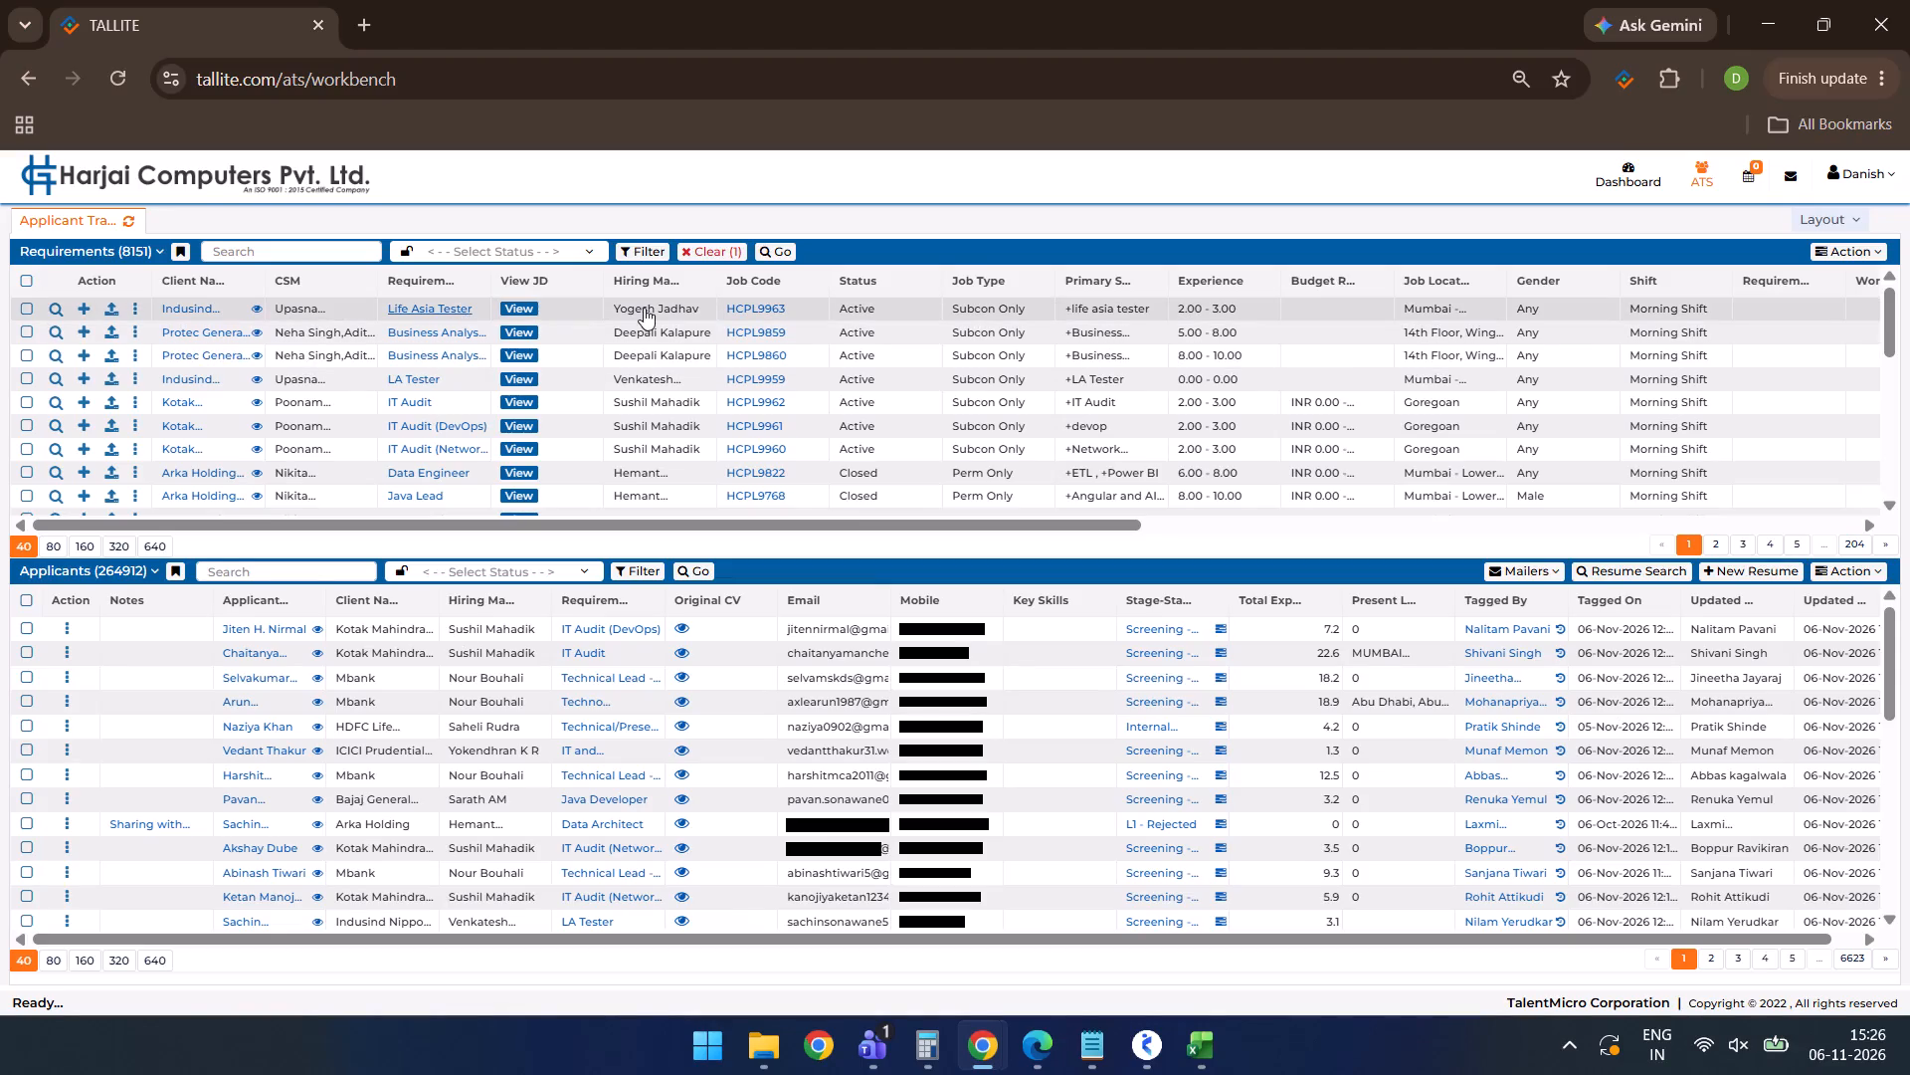
click(22, 311)
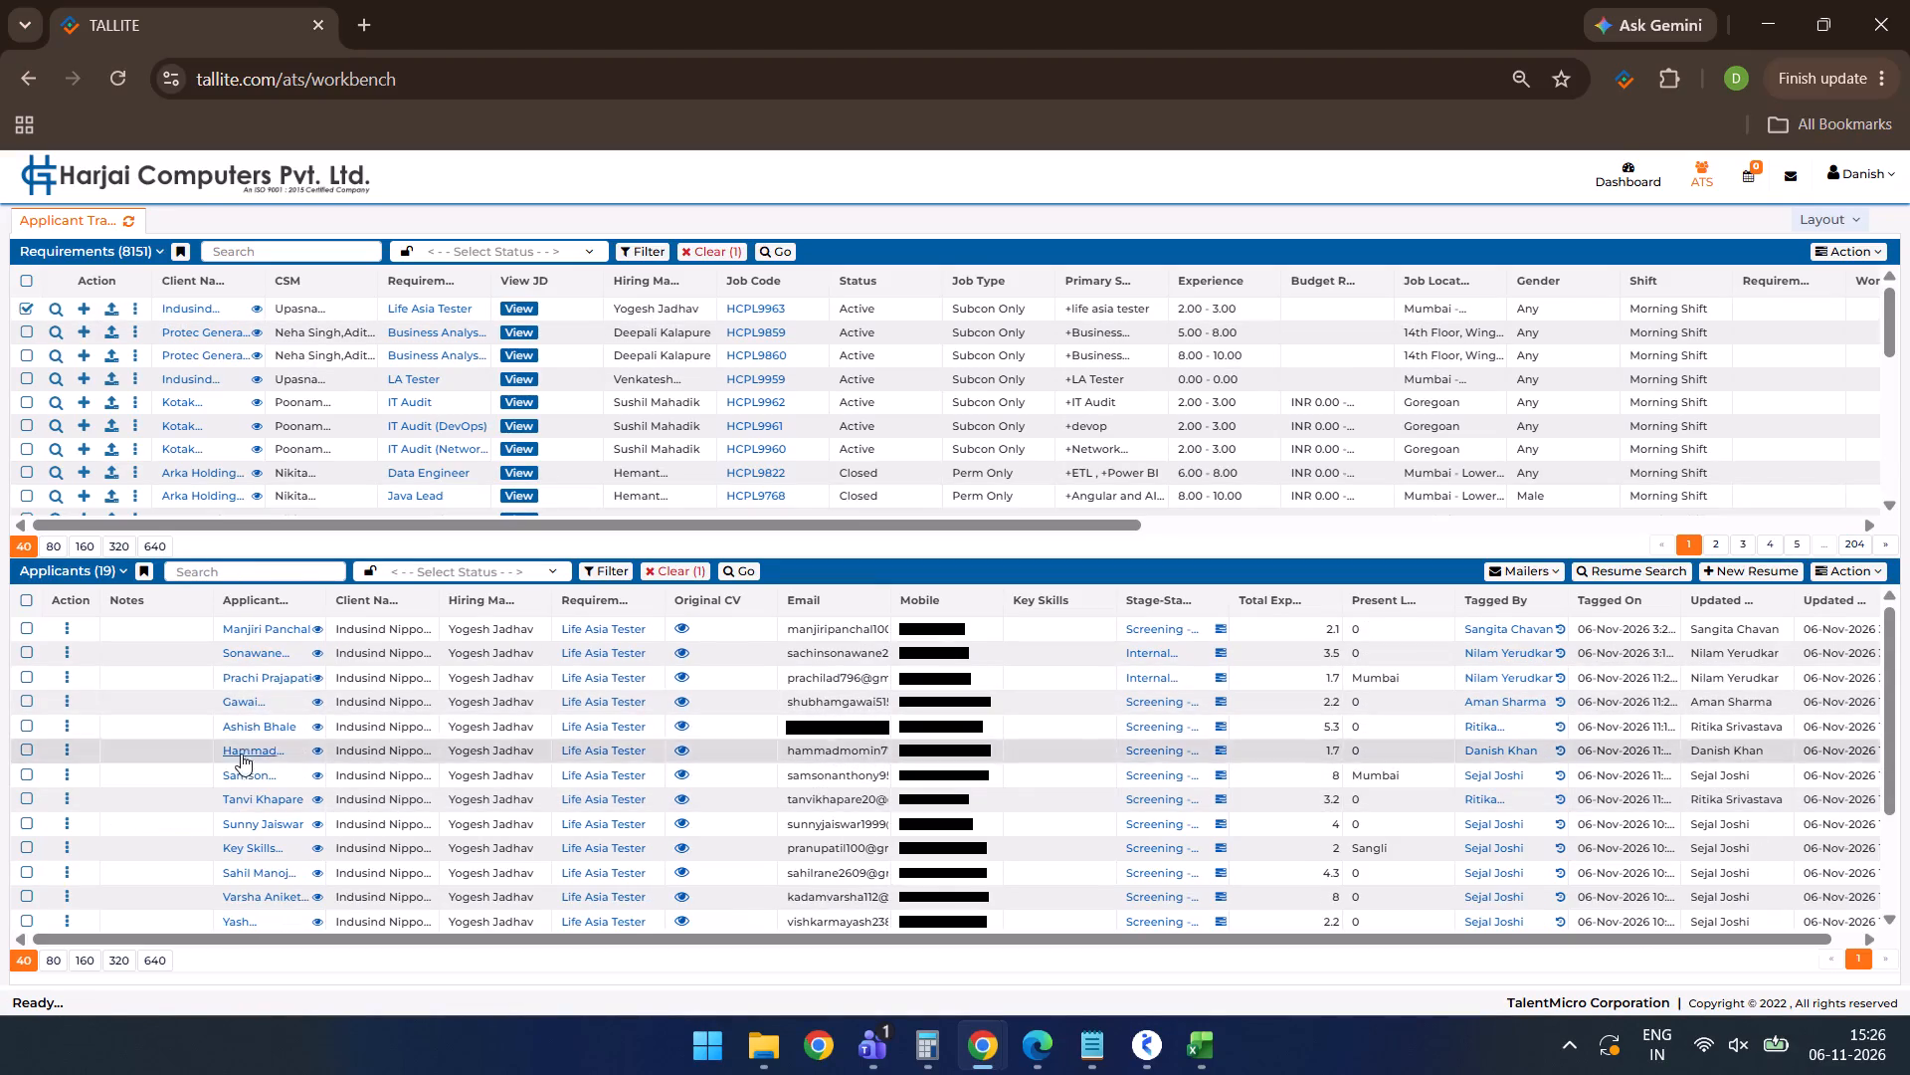
Move applicant Hammad from Screening to the Internal Interview stage with status Scheduled, submit it and close the applicant's details.
click(1151, 754)
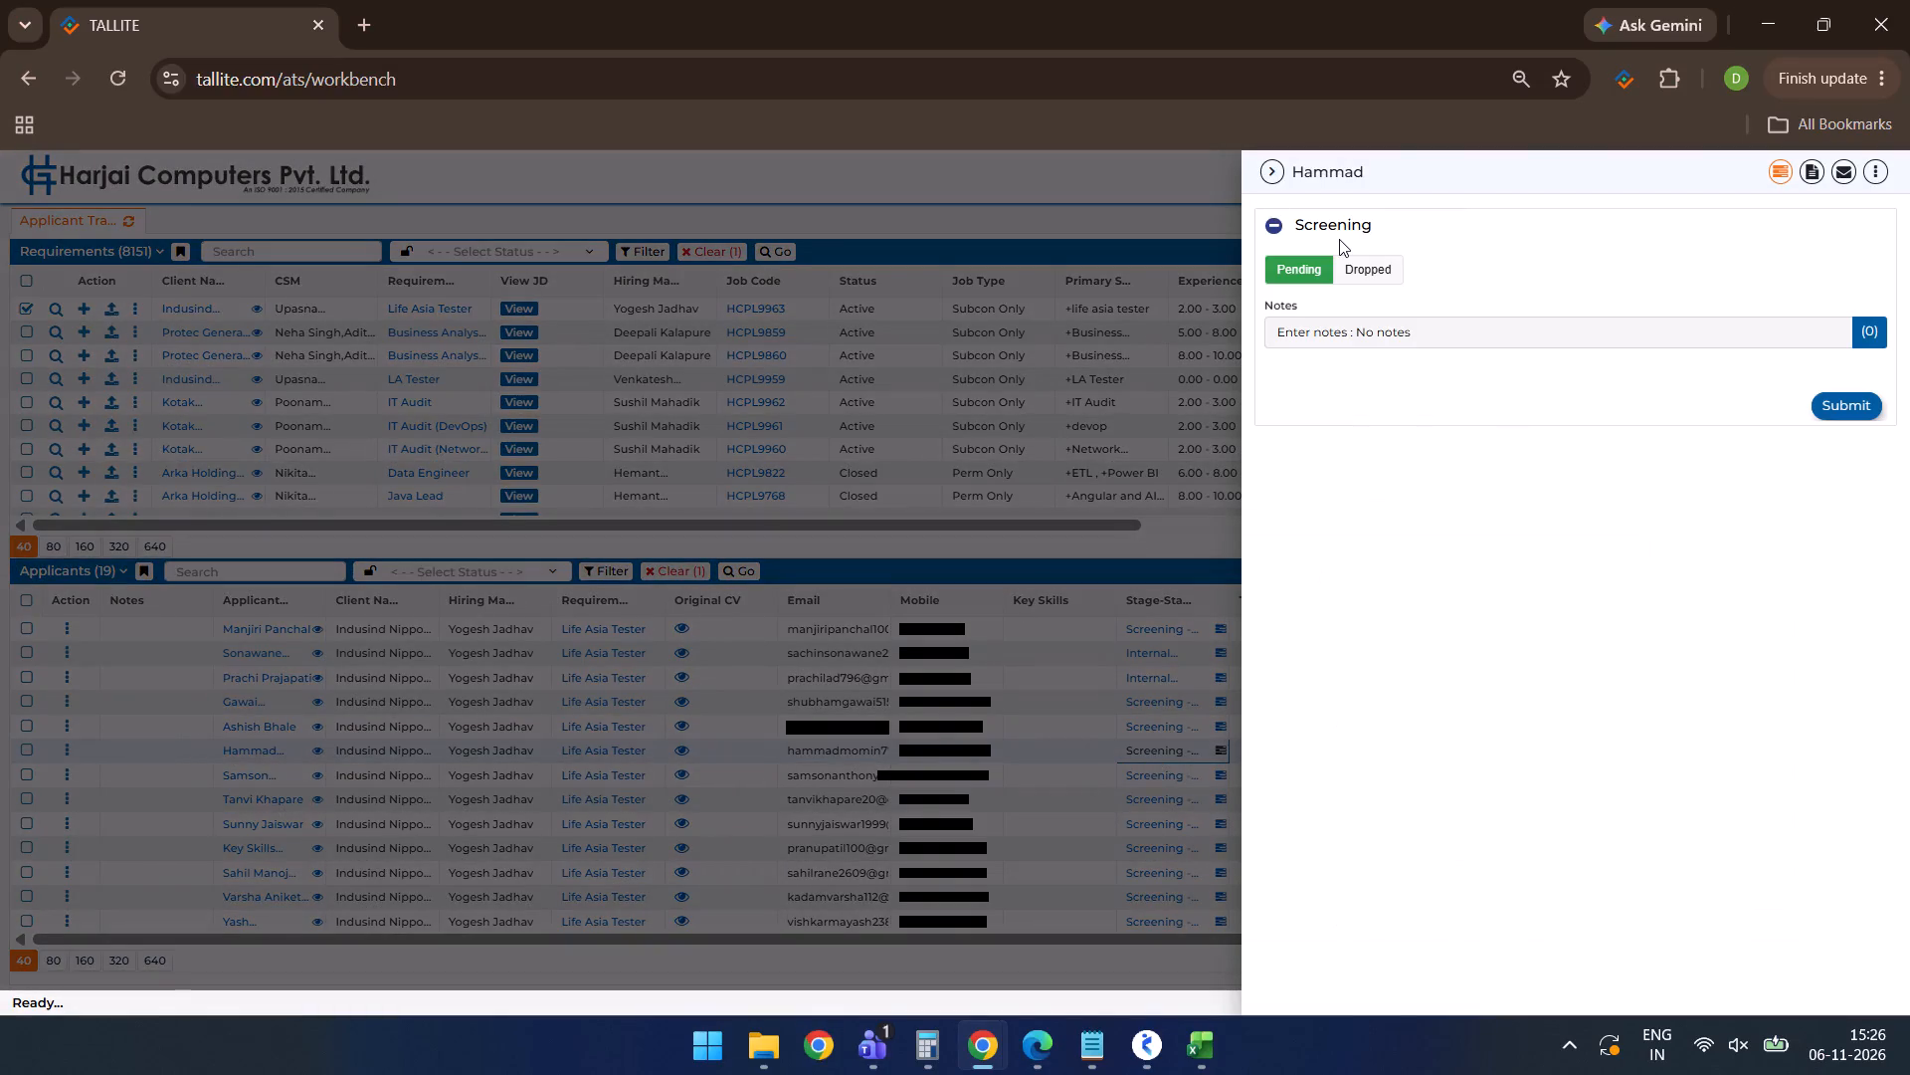
click(1280, 225)
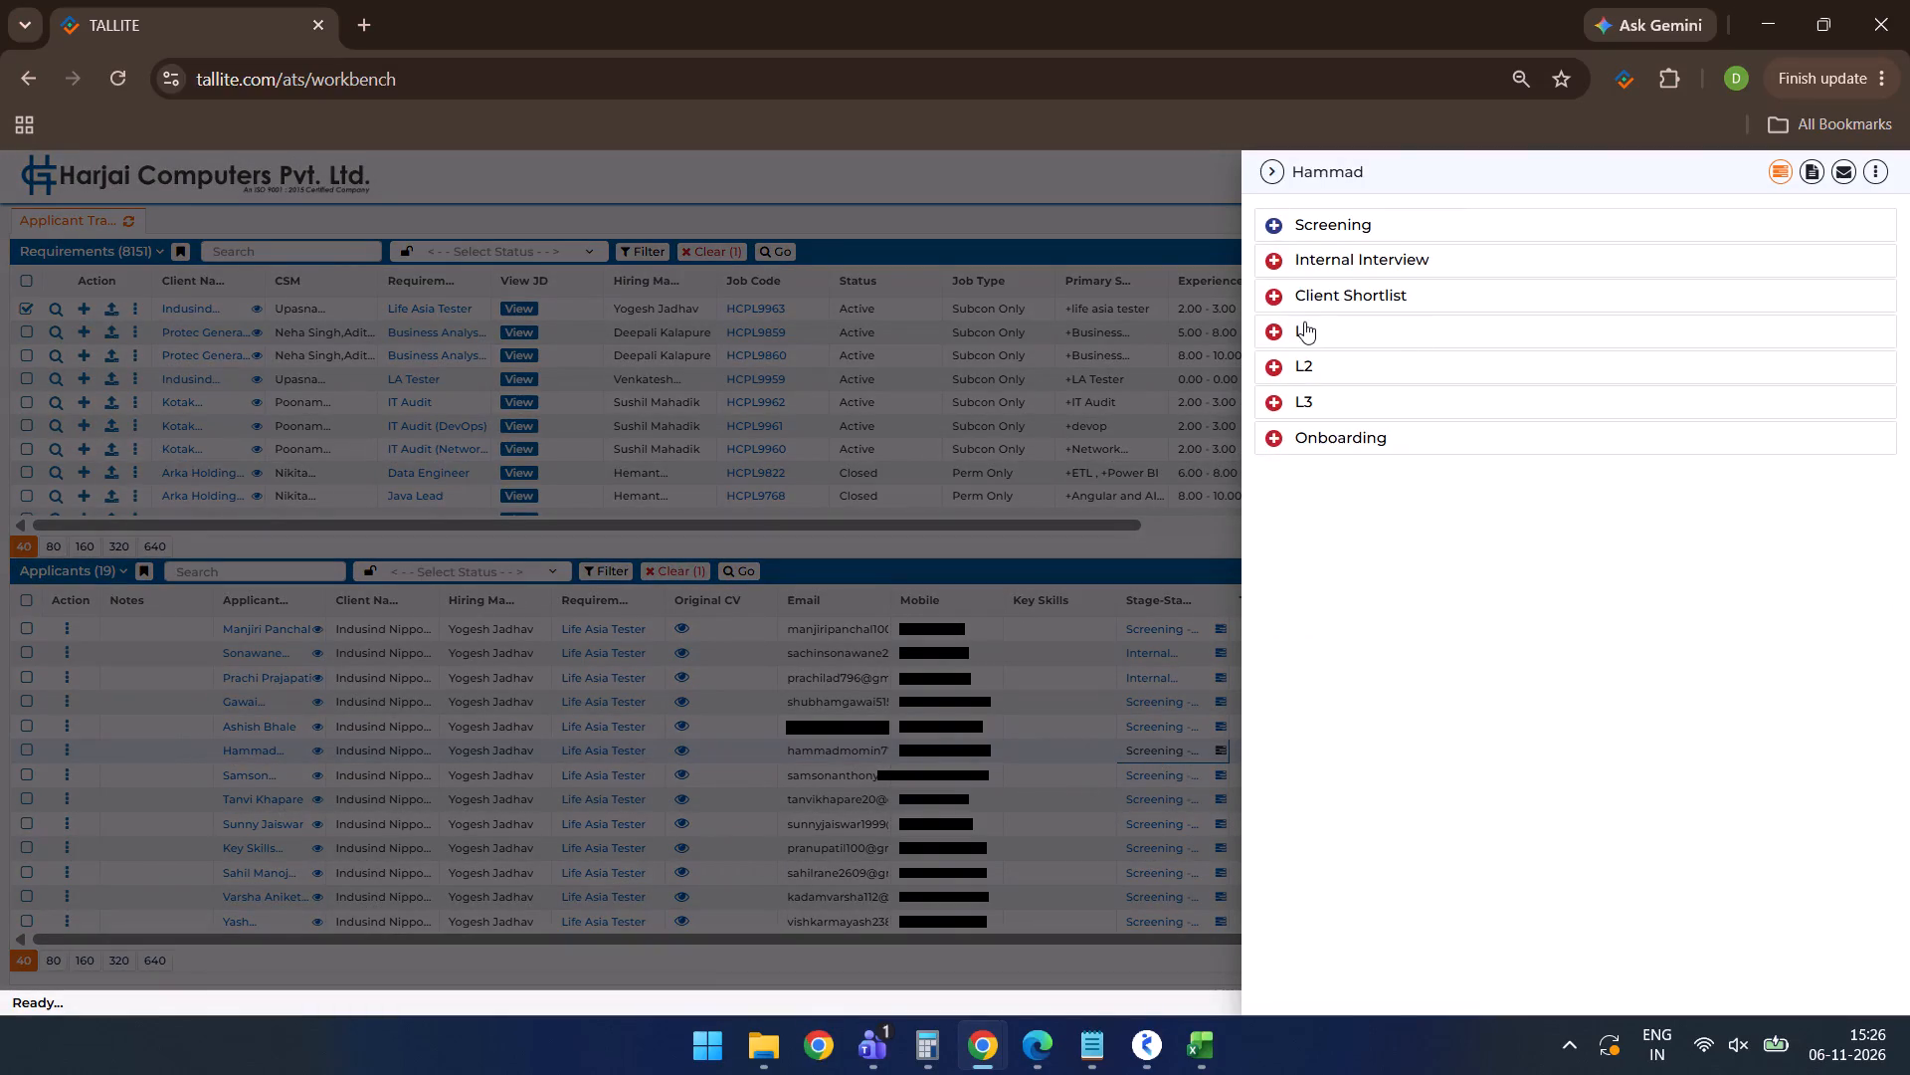
click(1287, 273)
click(1270, 264)
click(1319, 273)
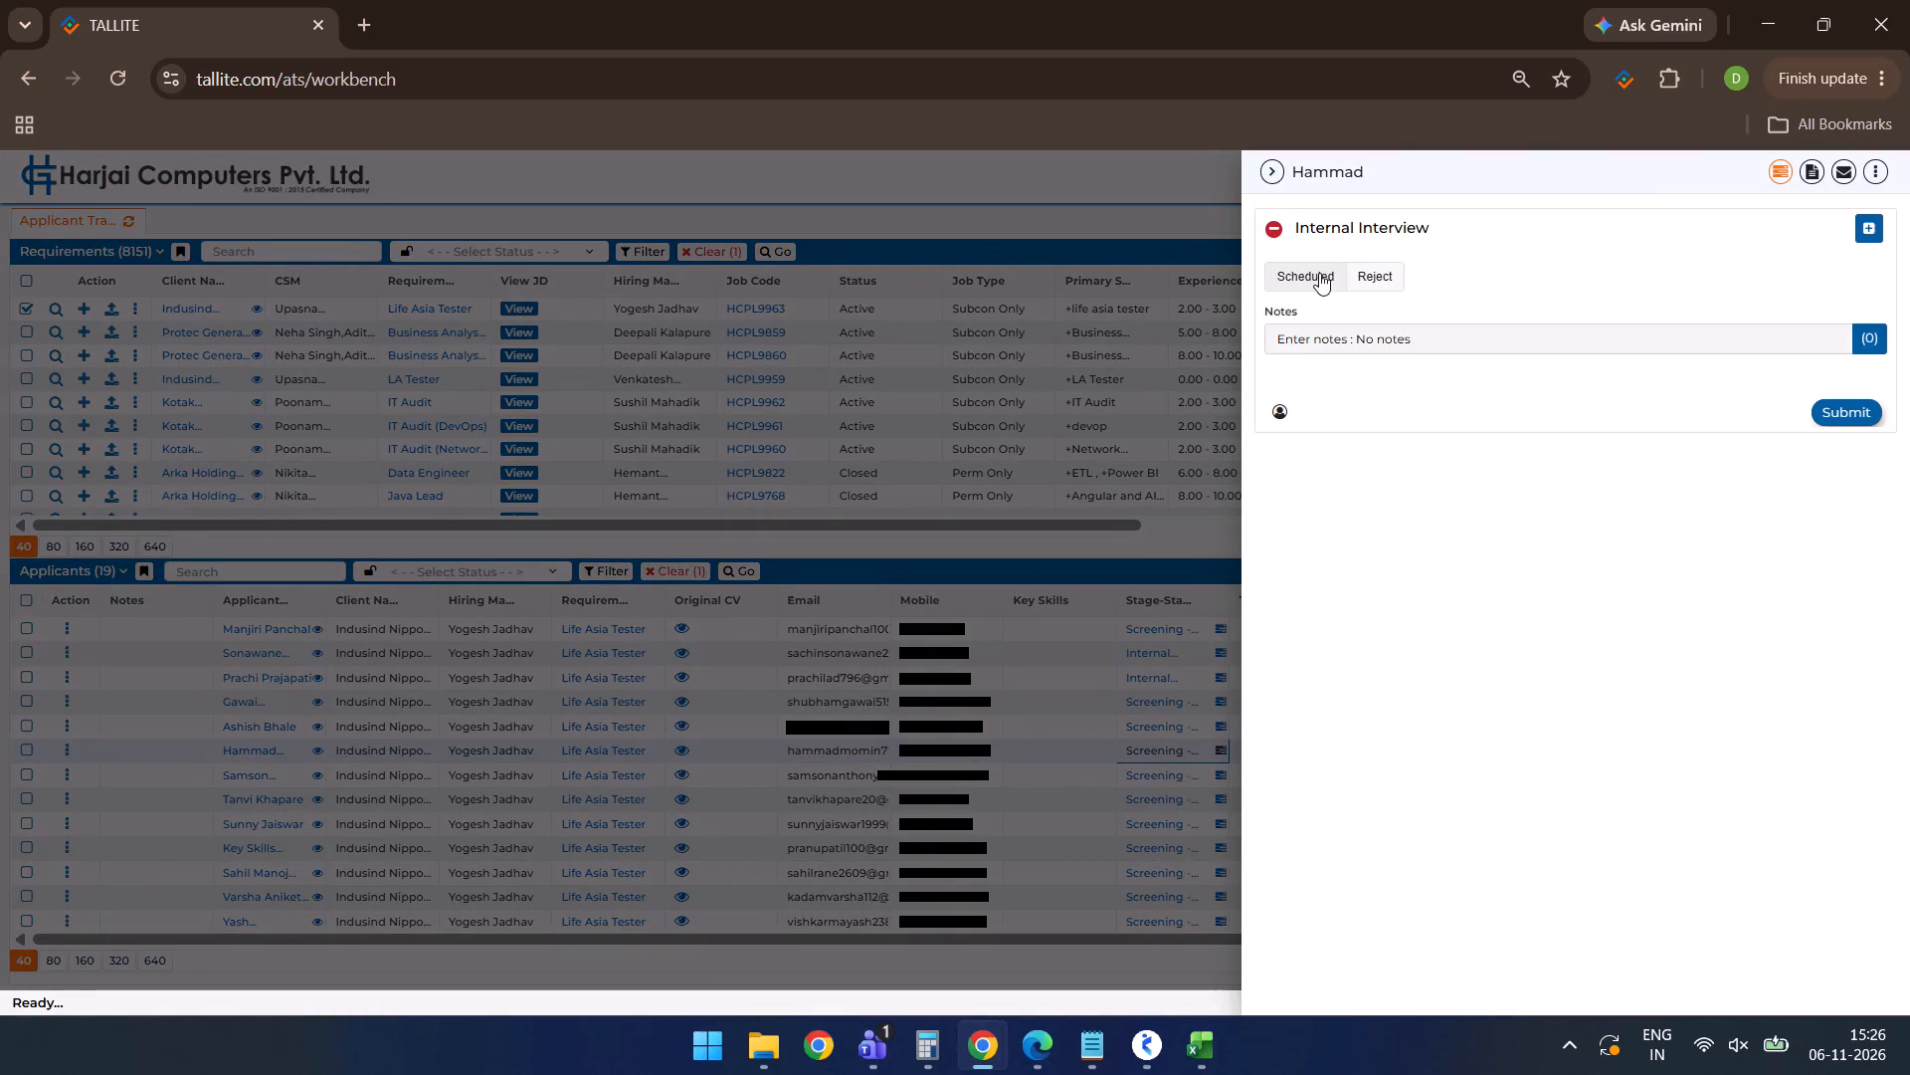
click(1844, 865)
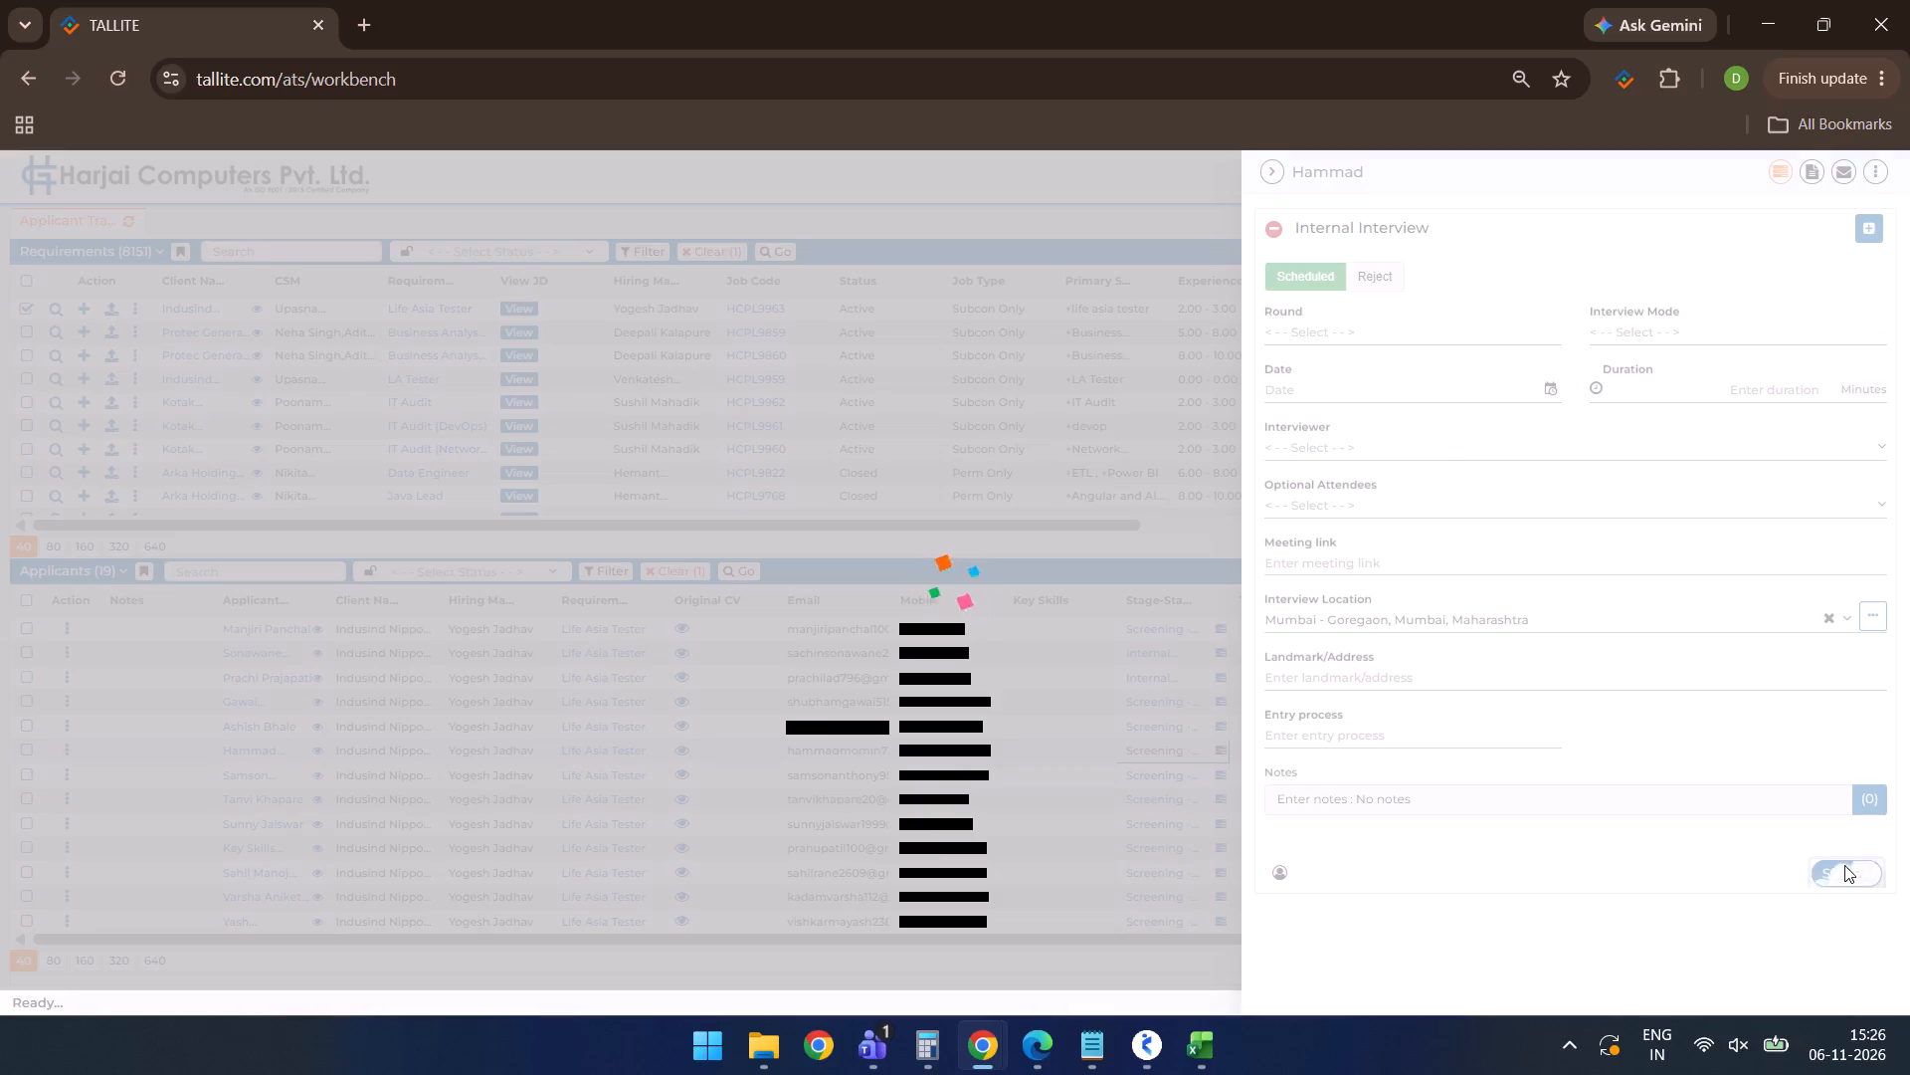
click(1275, 173)
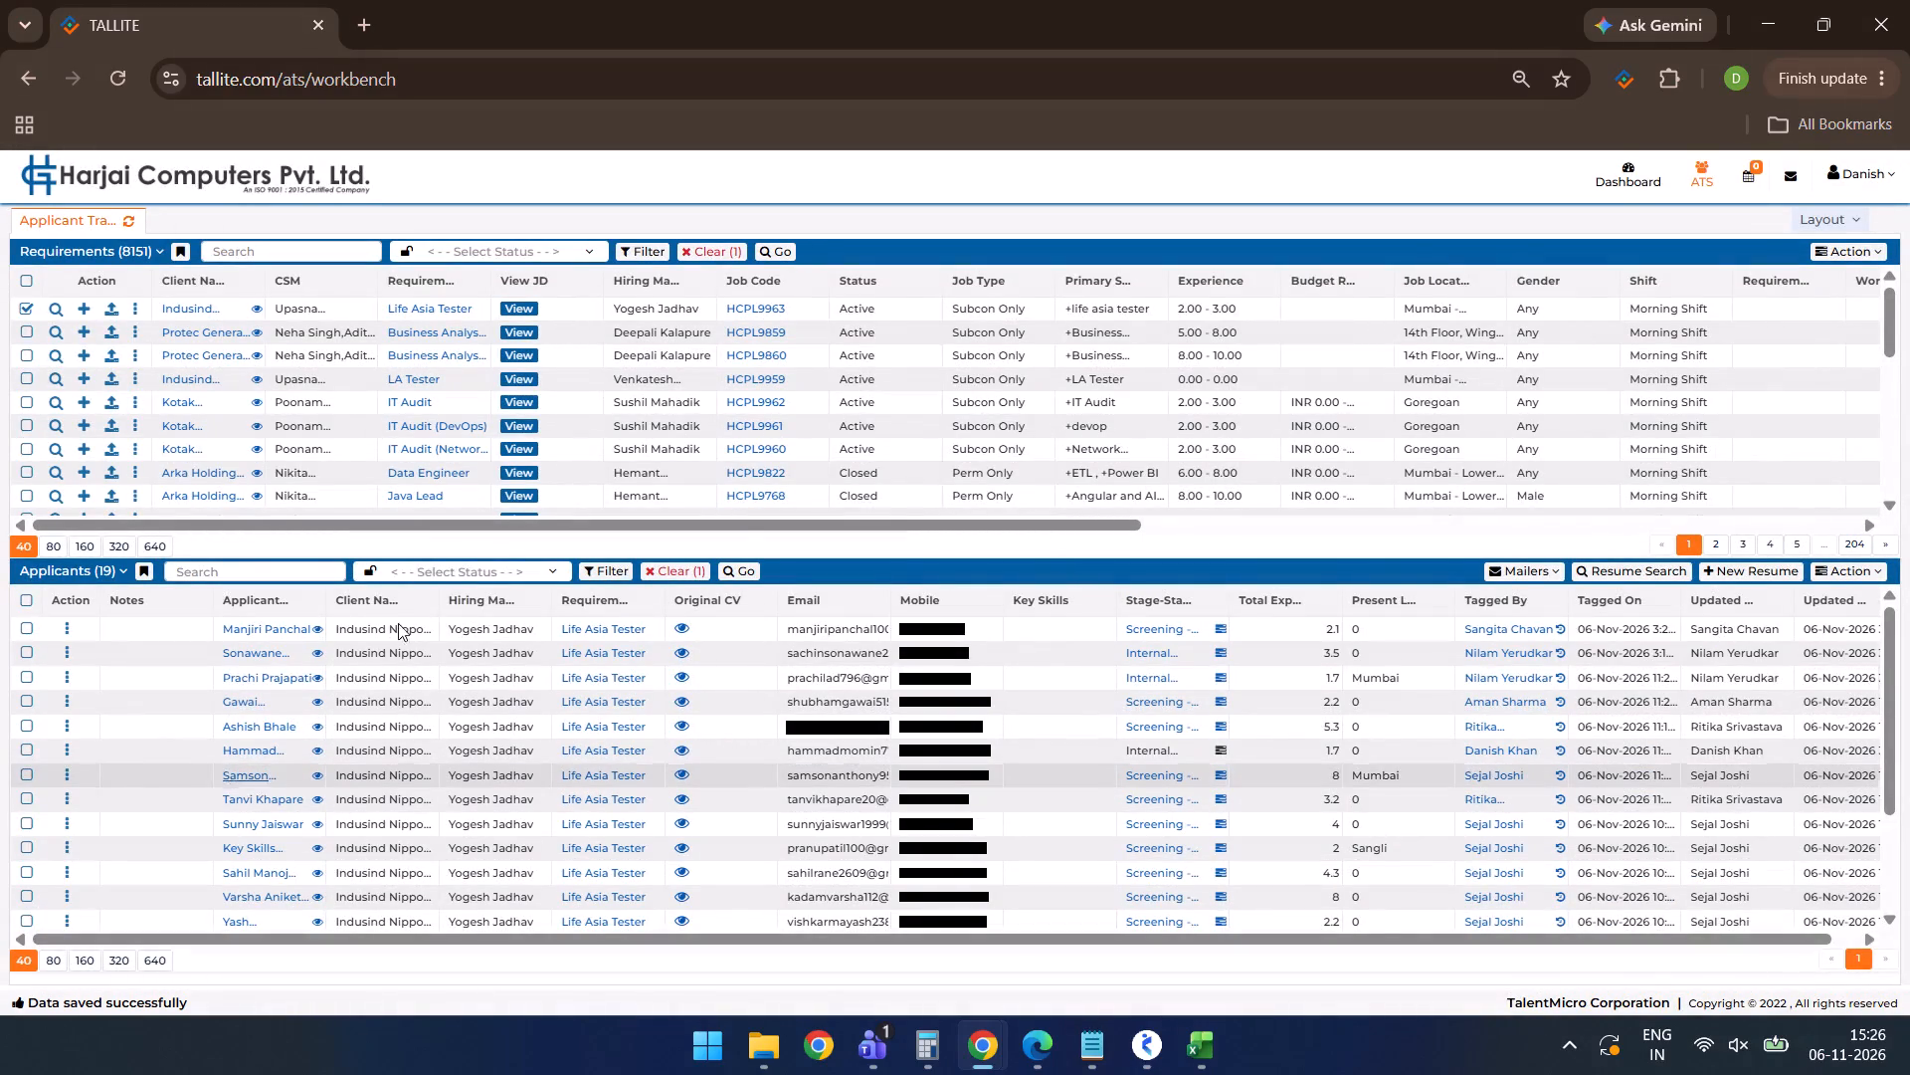
List only the applicants for the Indusind LA Tester requirement, HCPL9959, instead of those for Life Asia Tester.
click(17, 311)
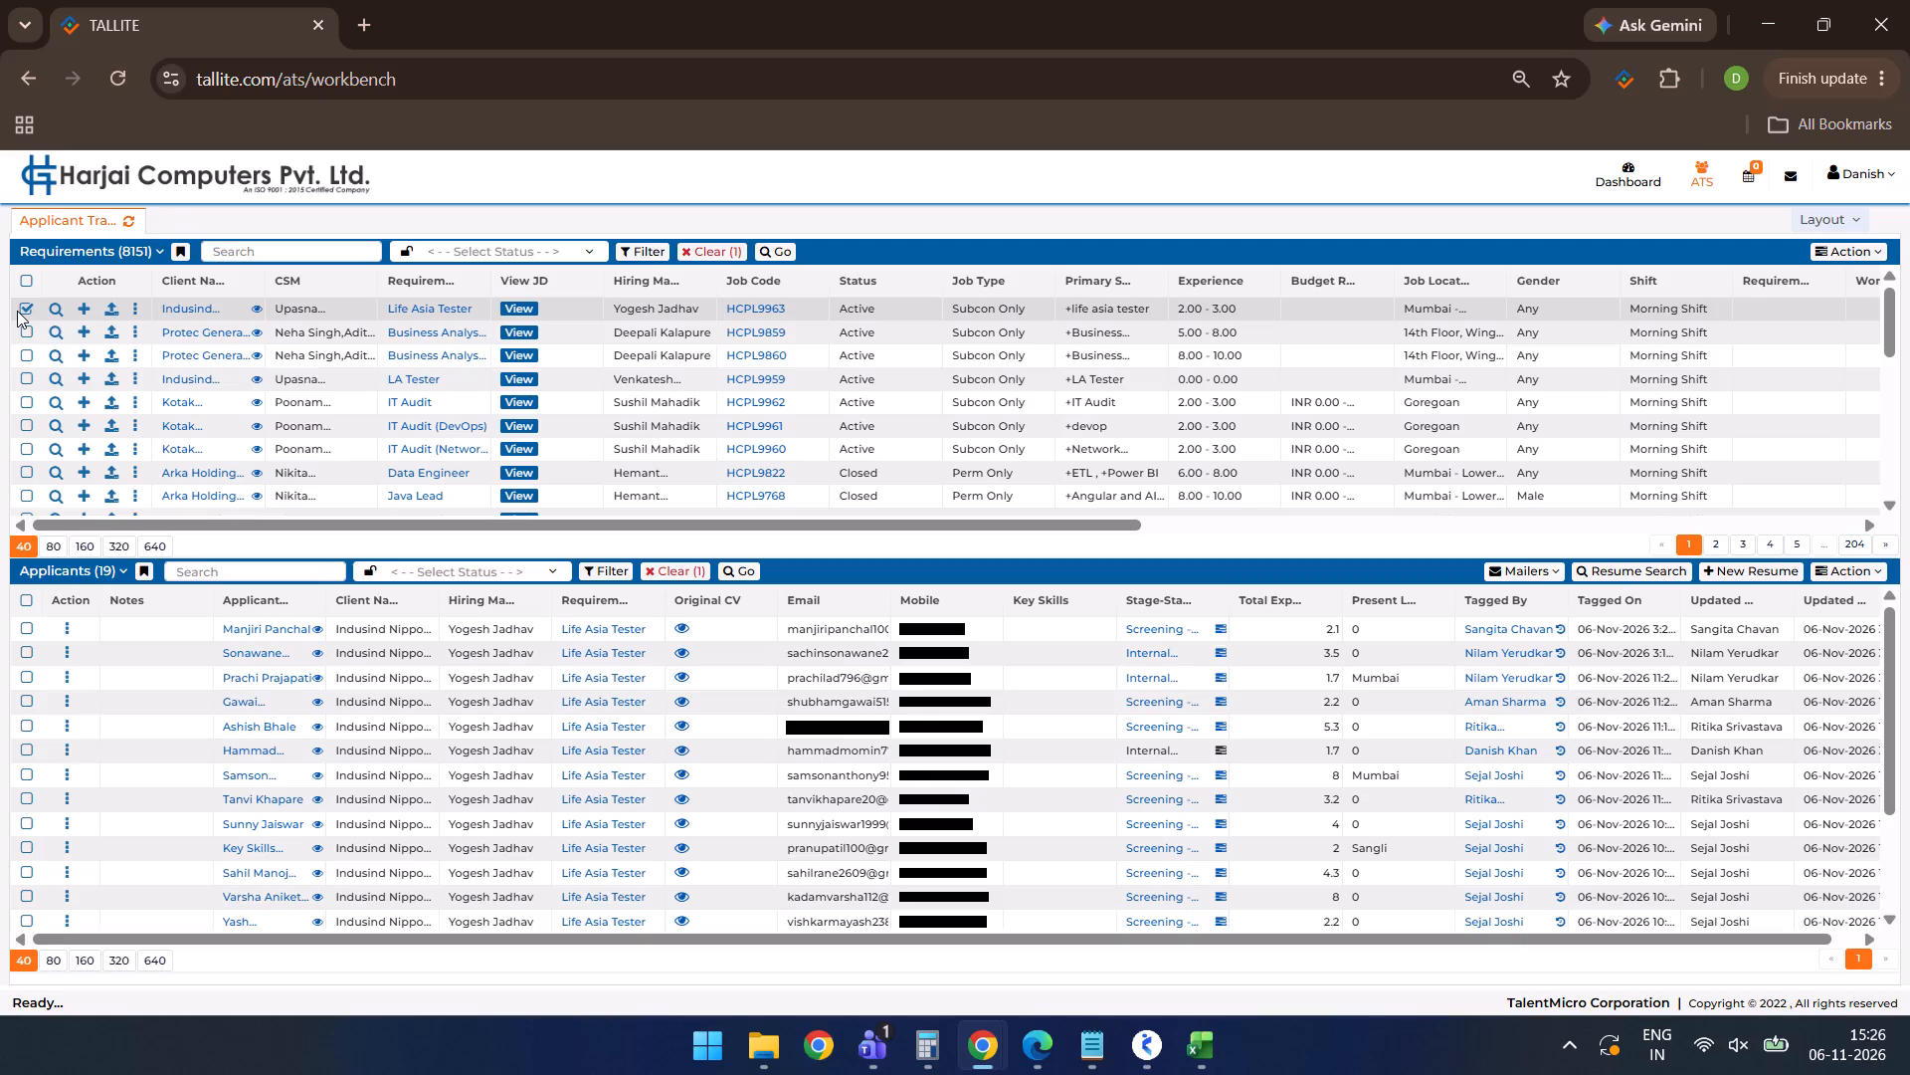
click(29, 370)
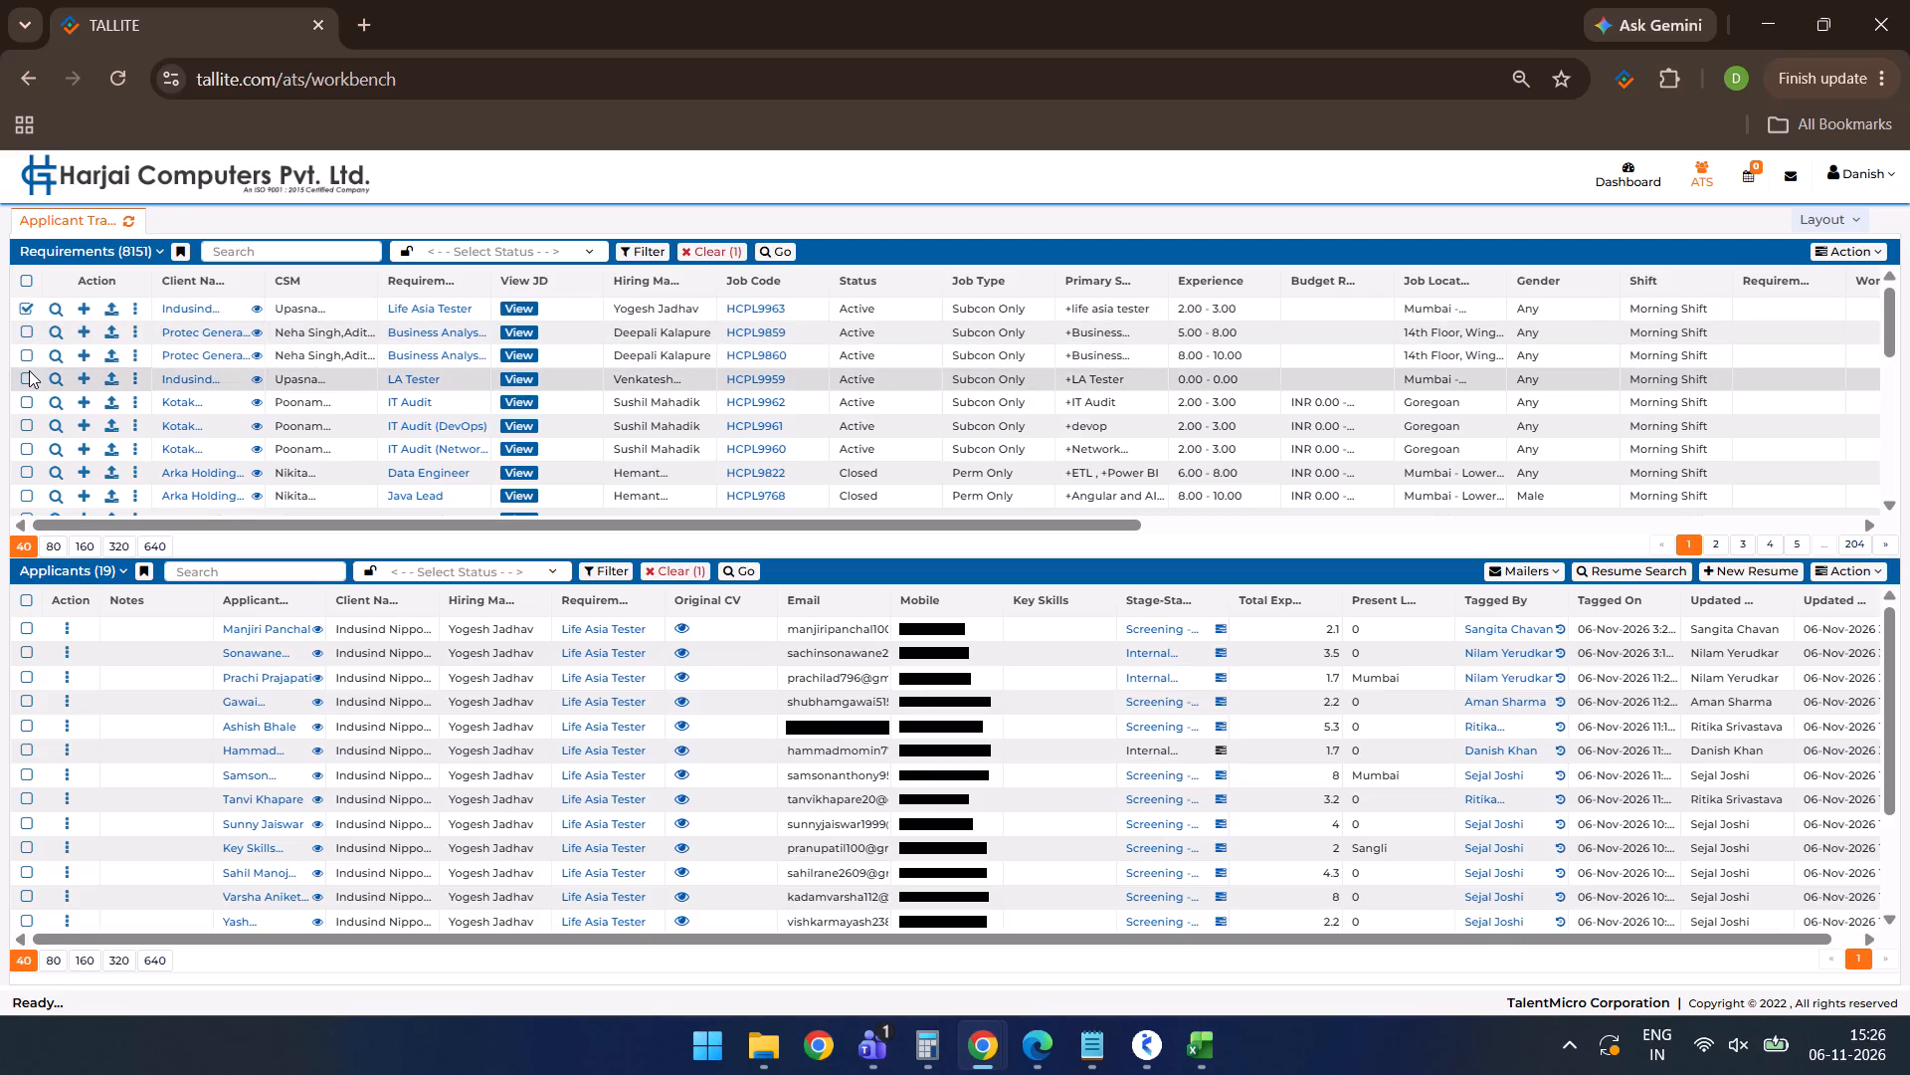
click(29, 376)
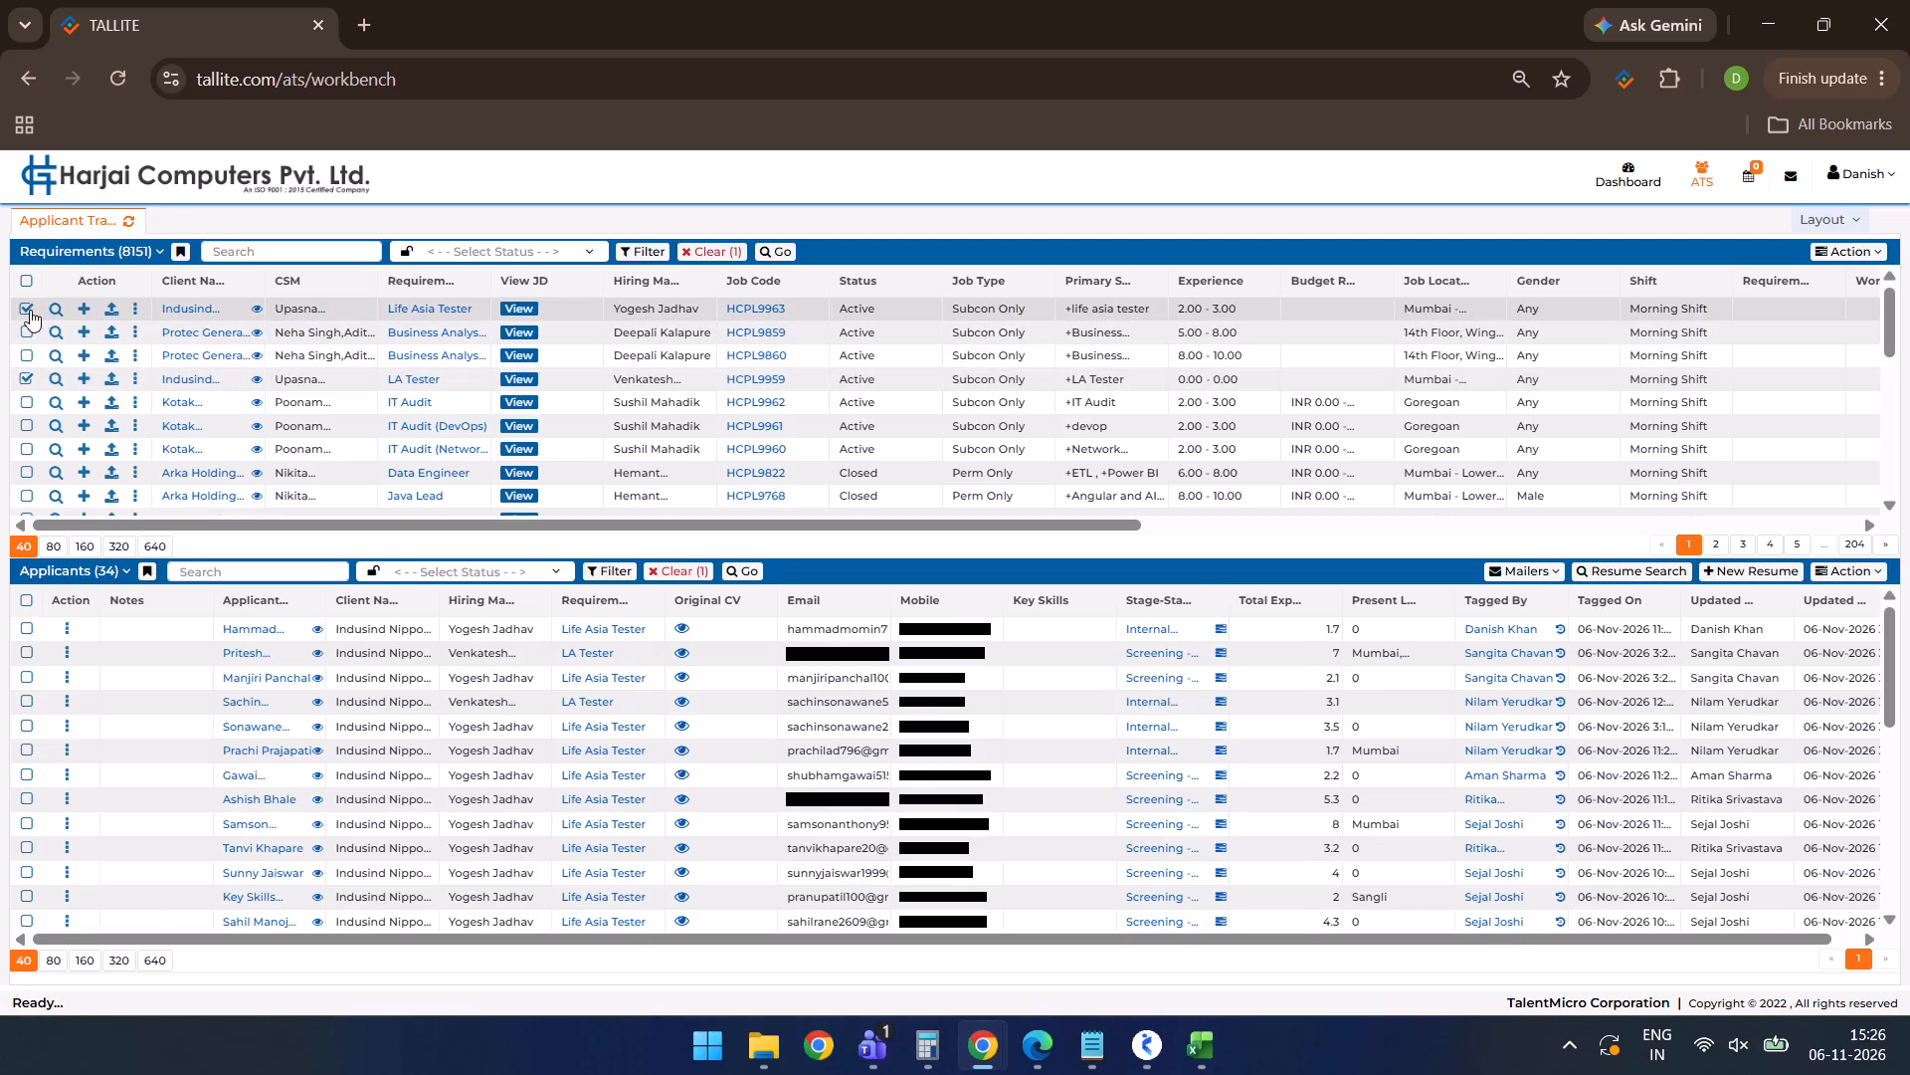
click(30, 310)
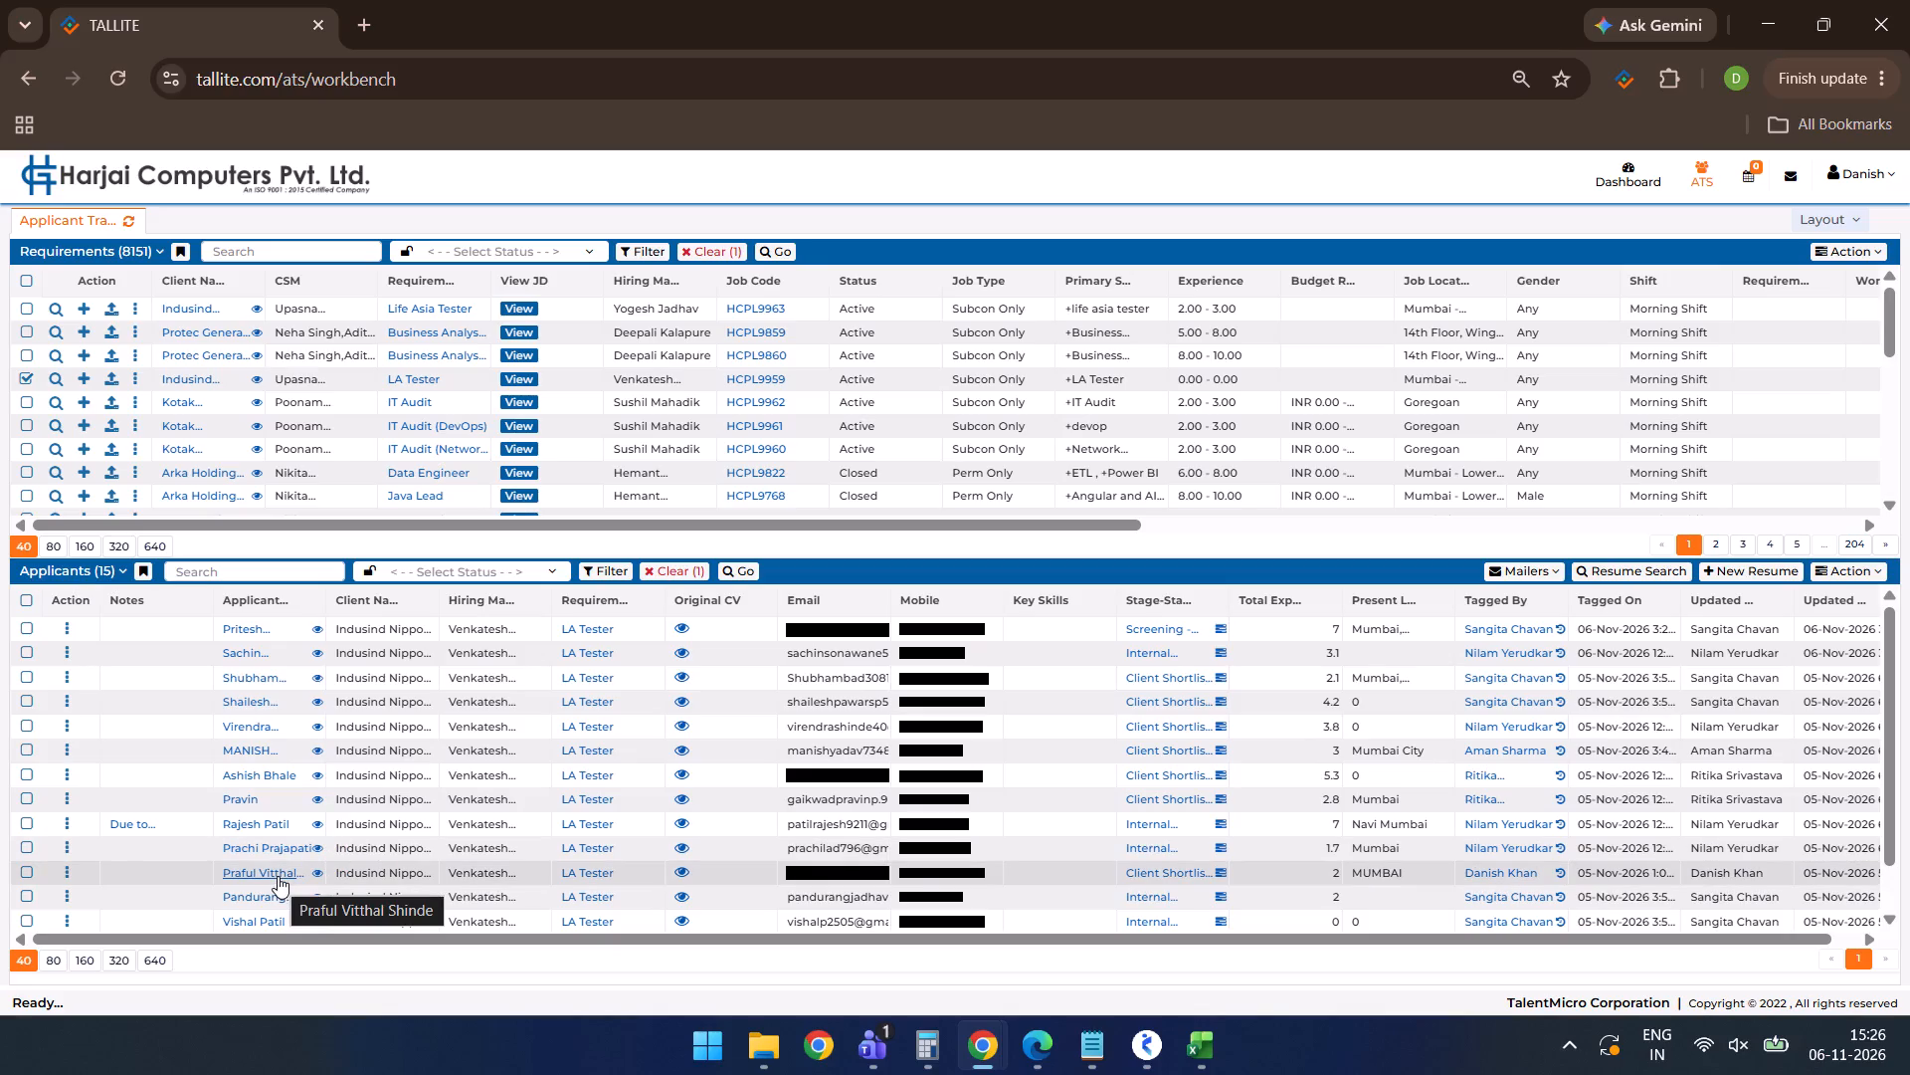
Move applicant Praful from Client Shortlist to the L1 stage with status Scheduled, submit it and close the applicant's details.
click(23, 869)
click(23, 869)
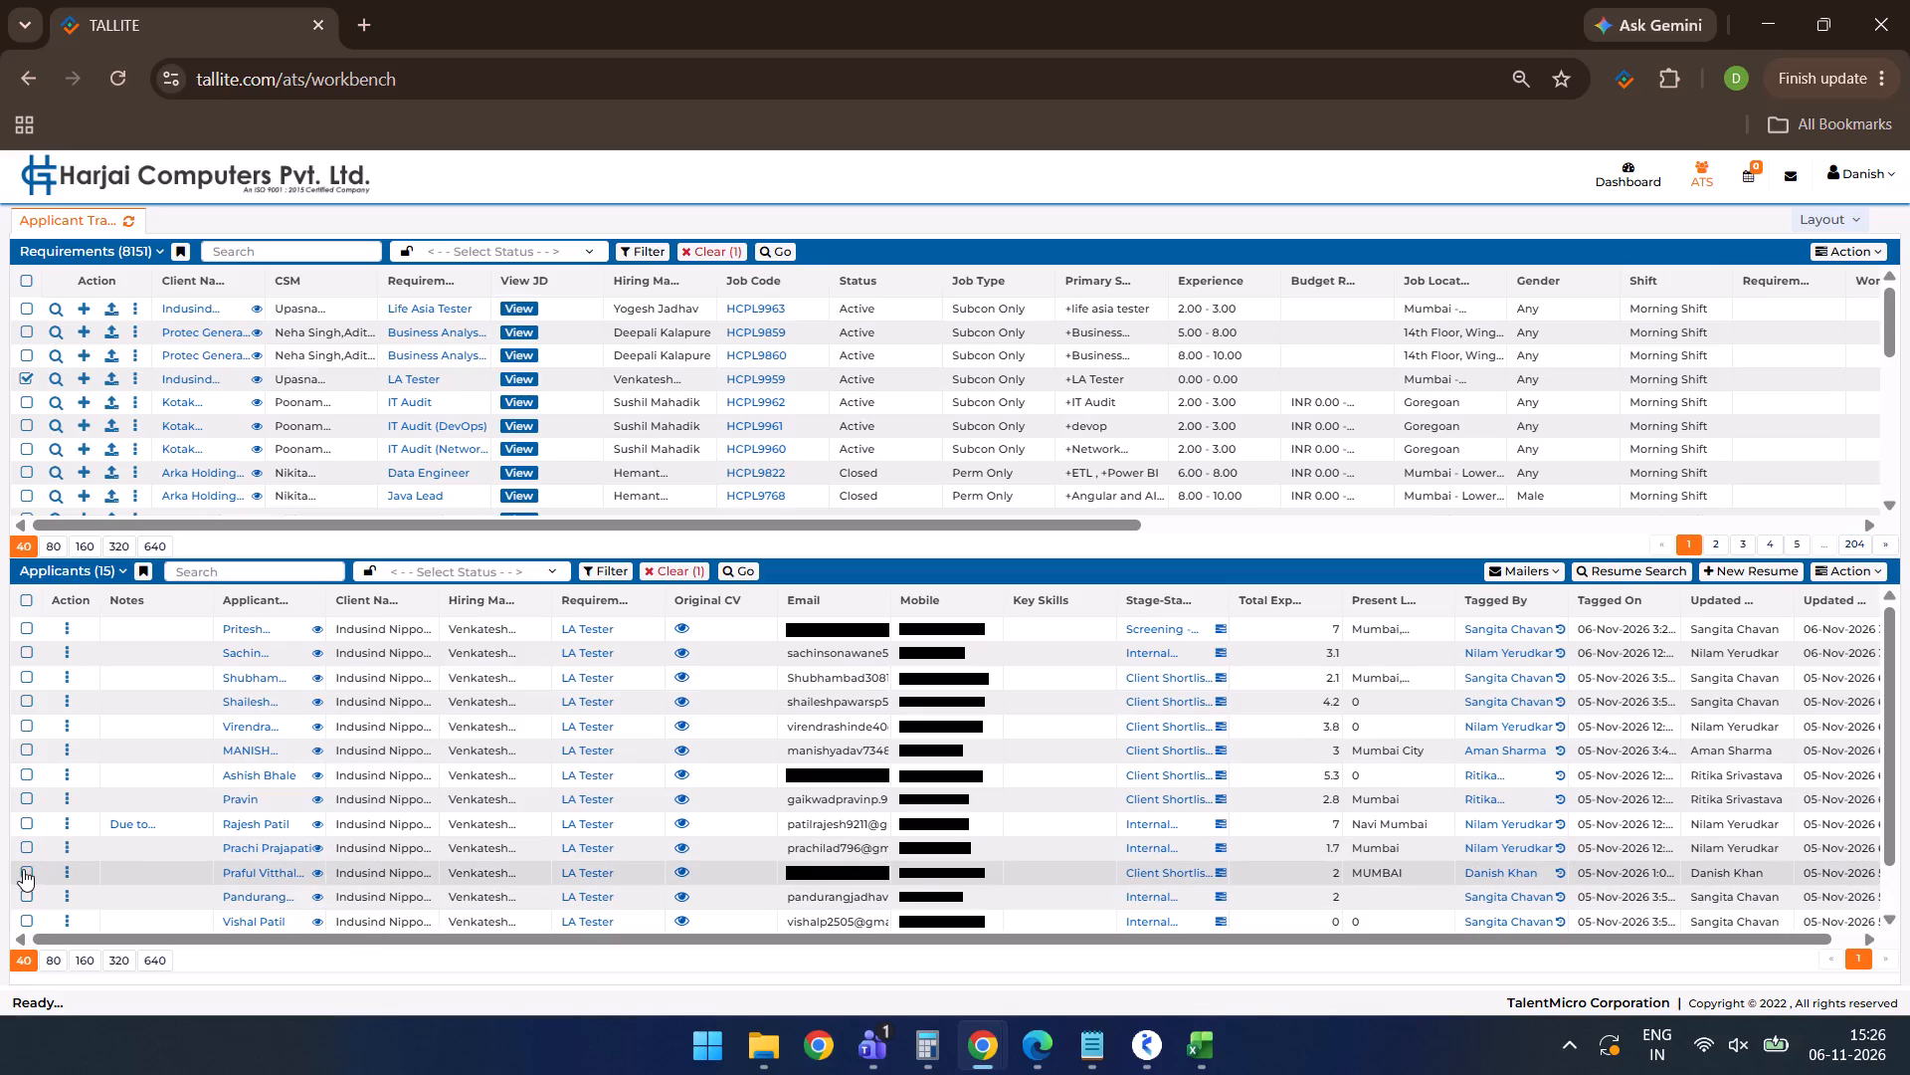
click(1170, 876)
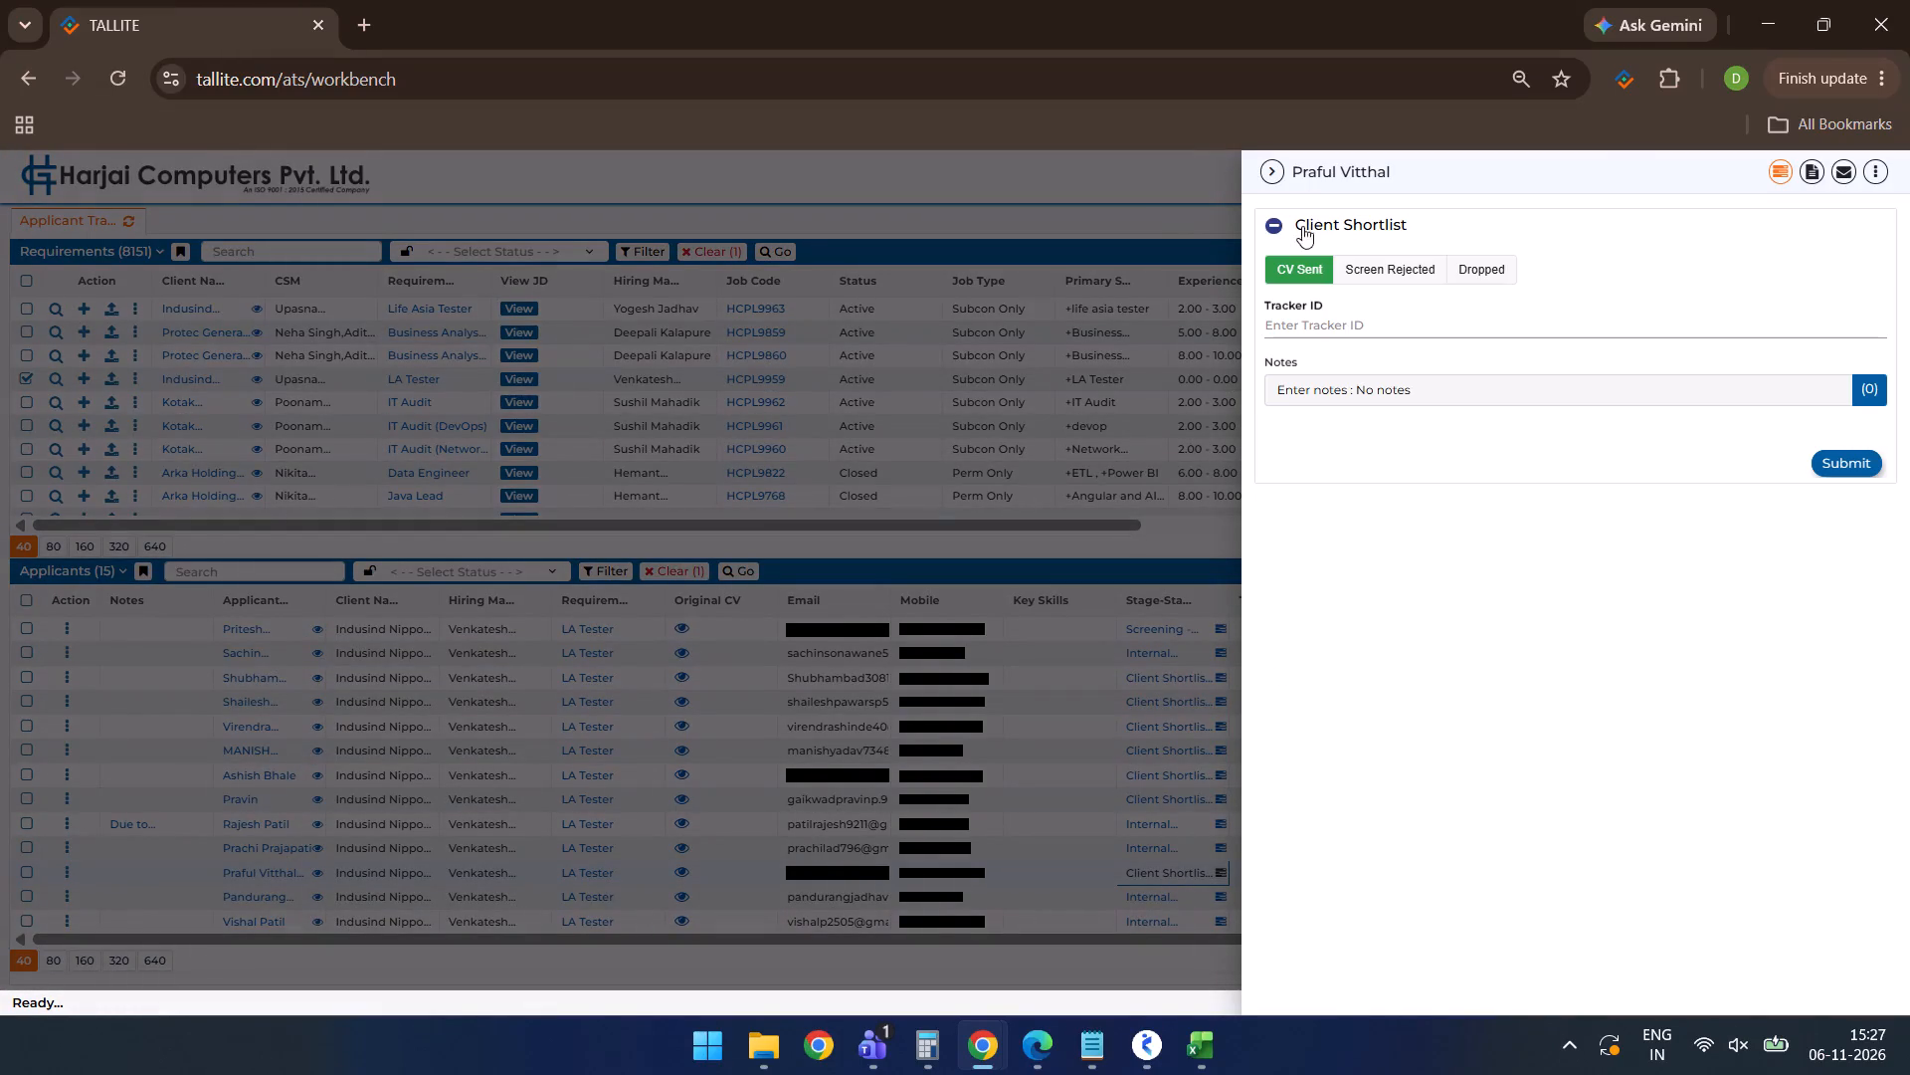
click(1302, 220)
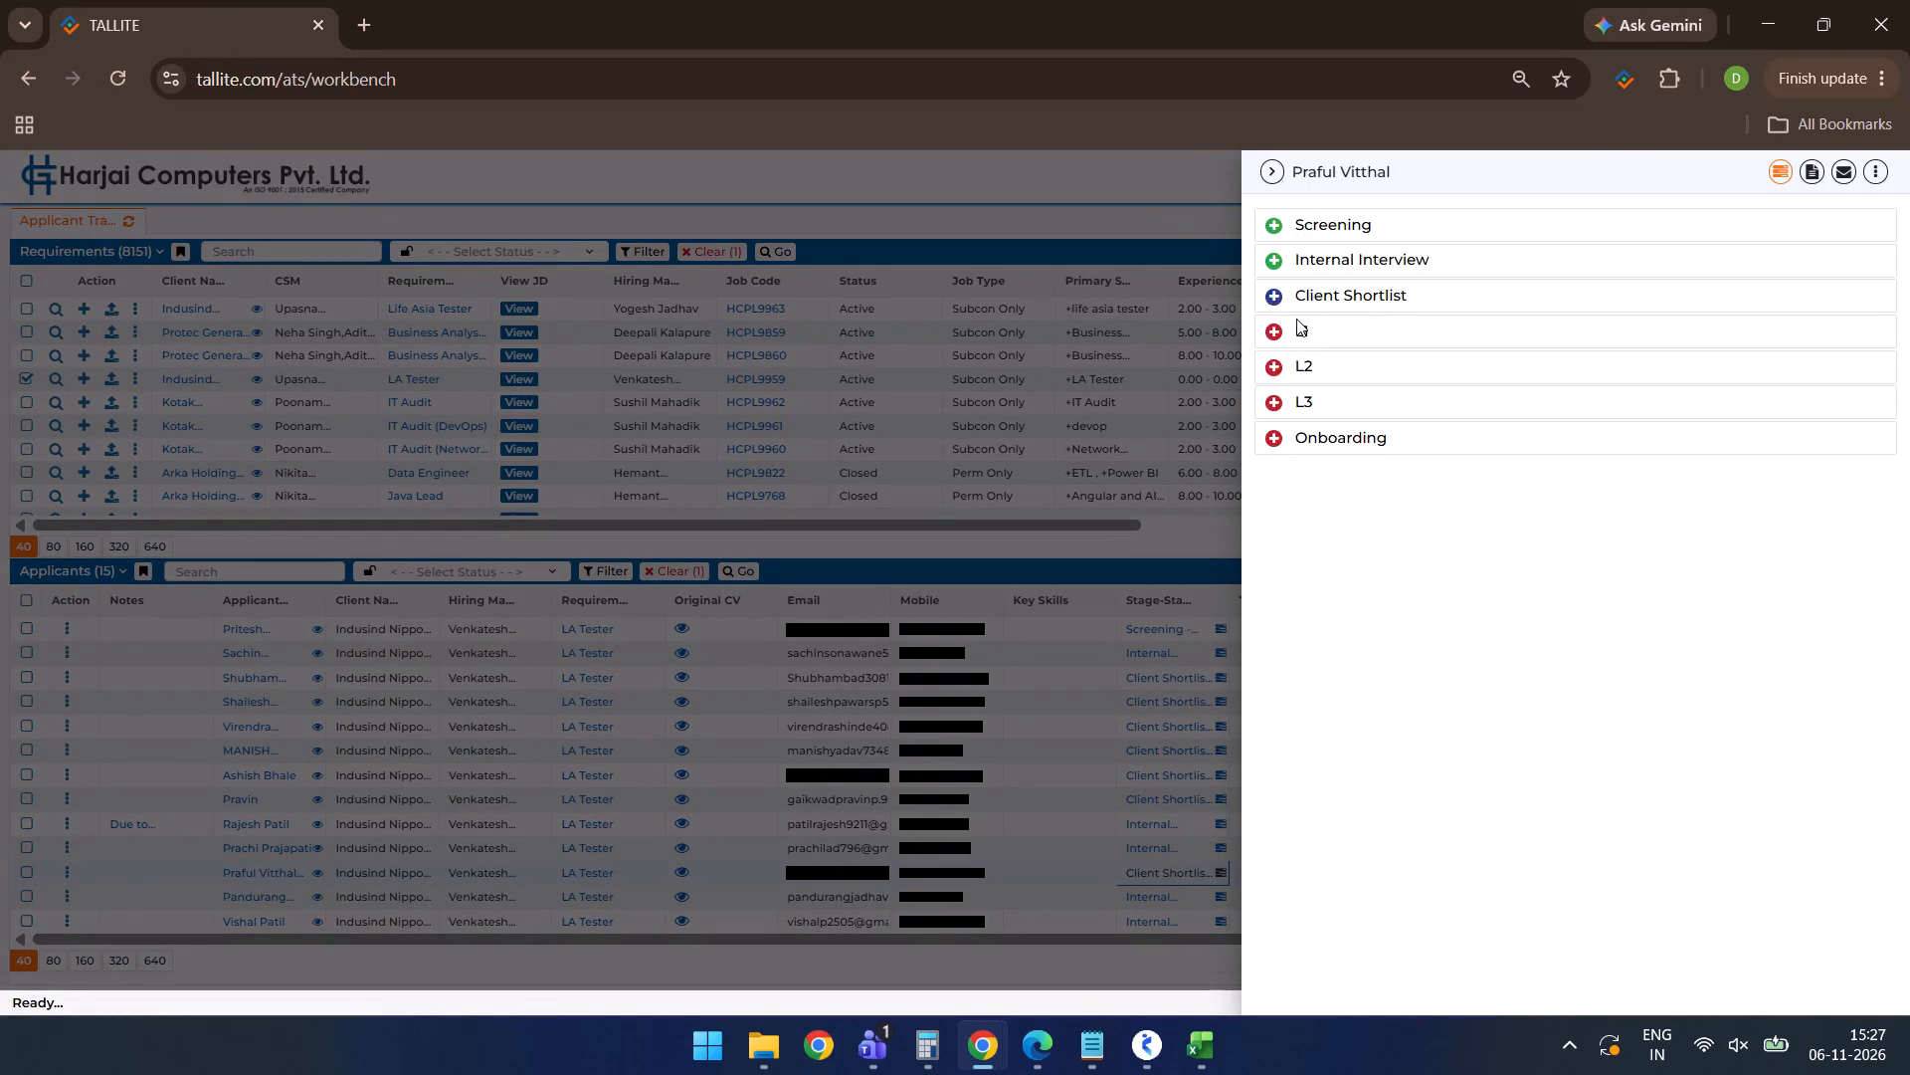
click(1297, 328)
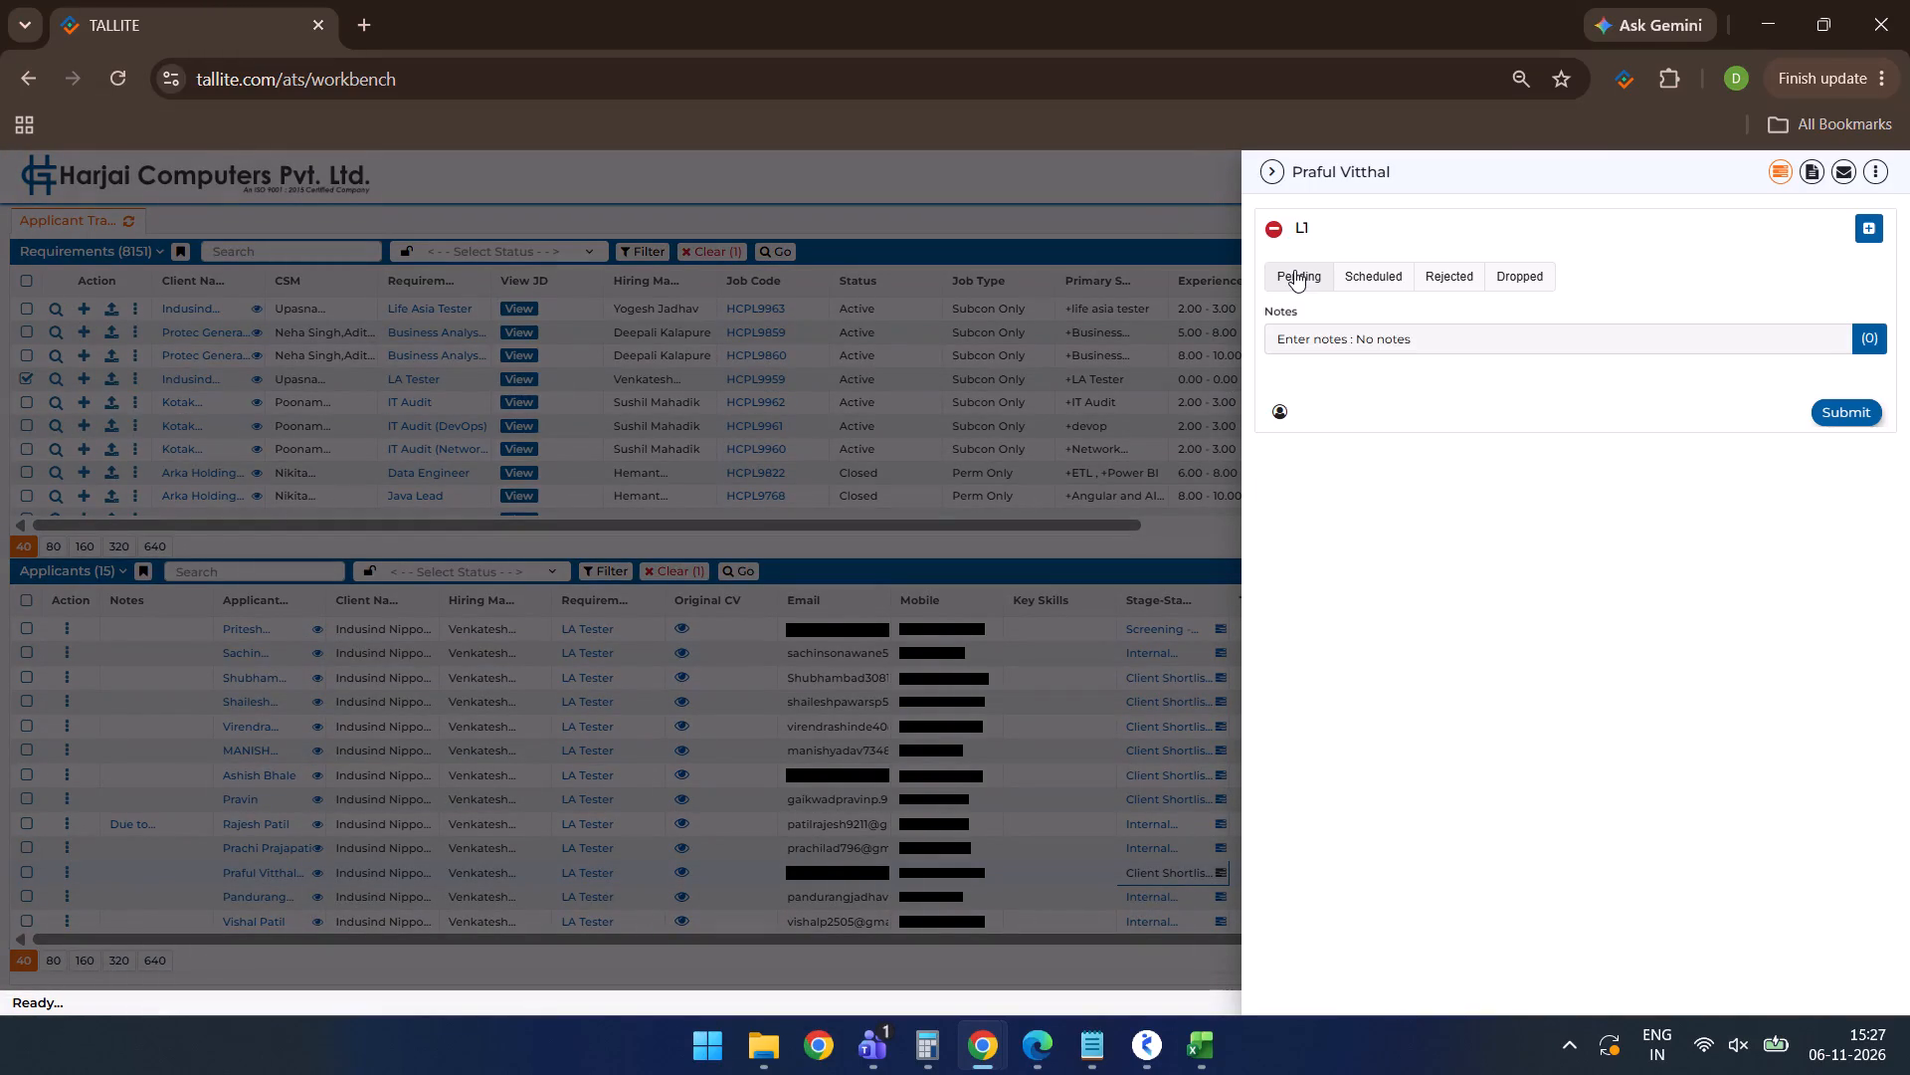
click(1296, 270)
click(1356, 273)
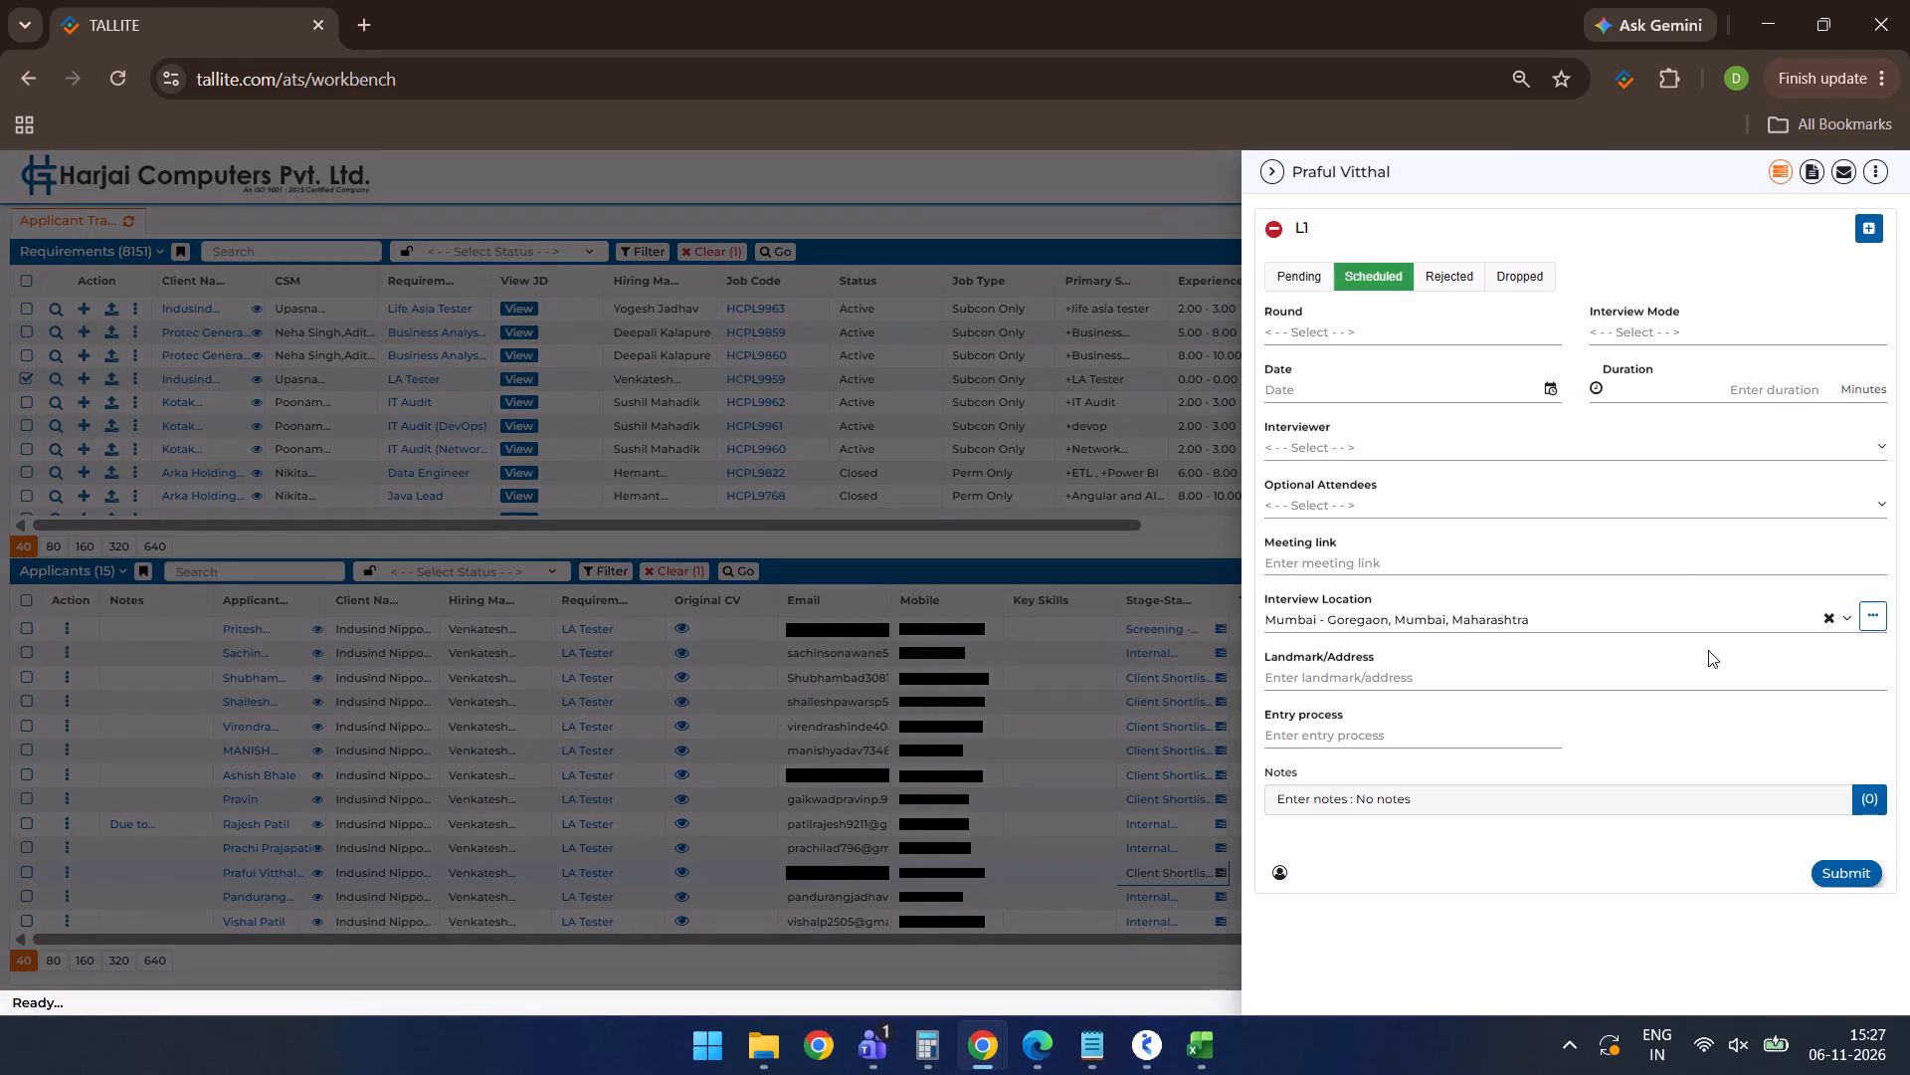
click(1842, 863)
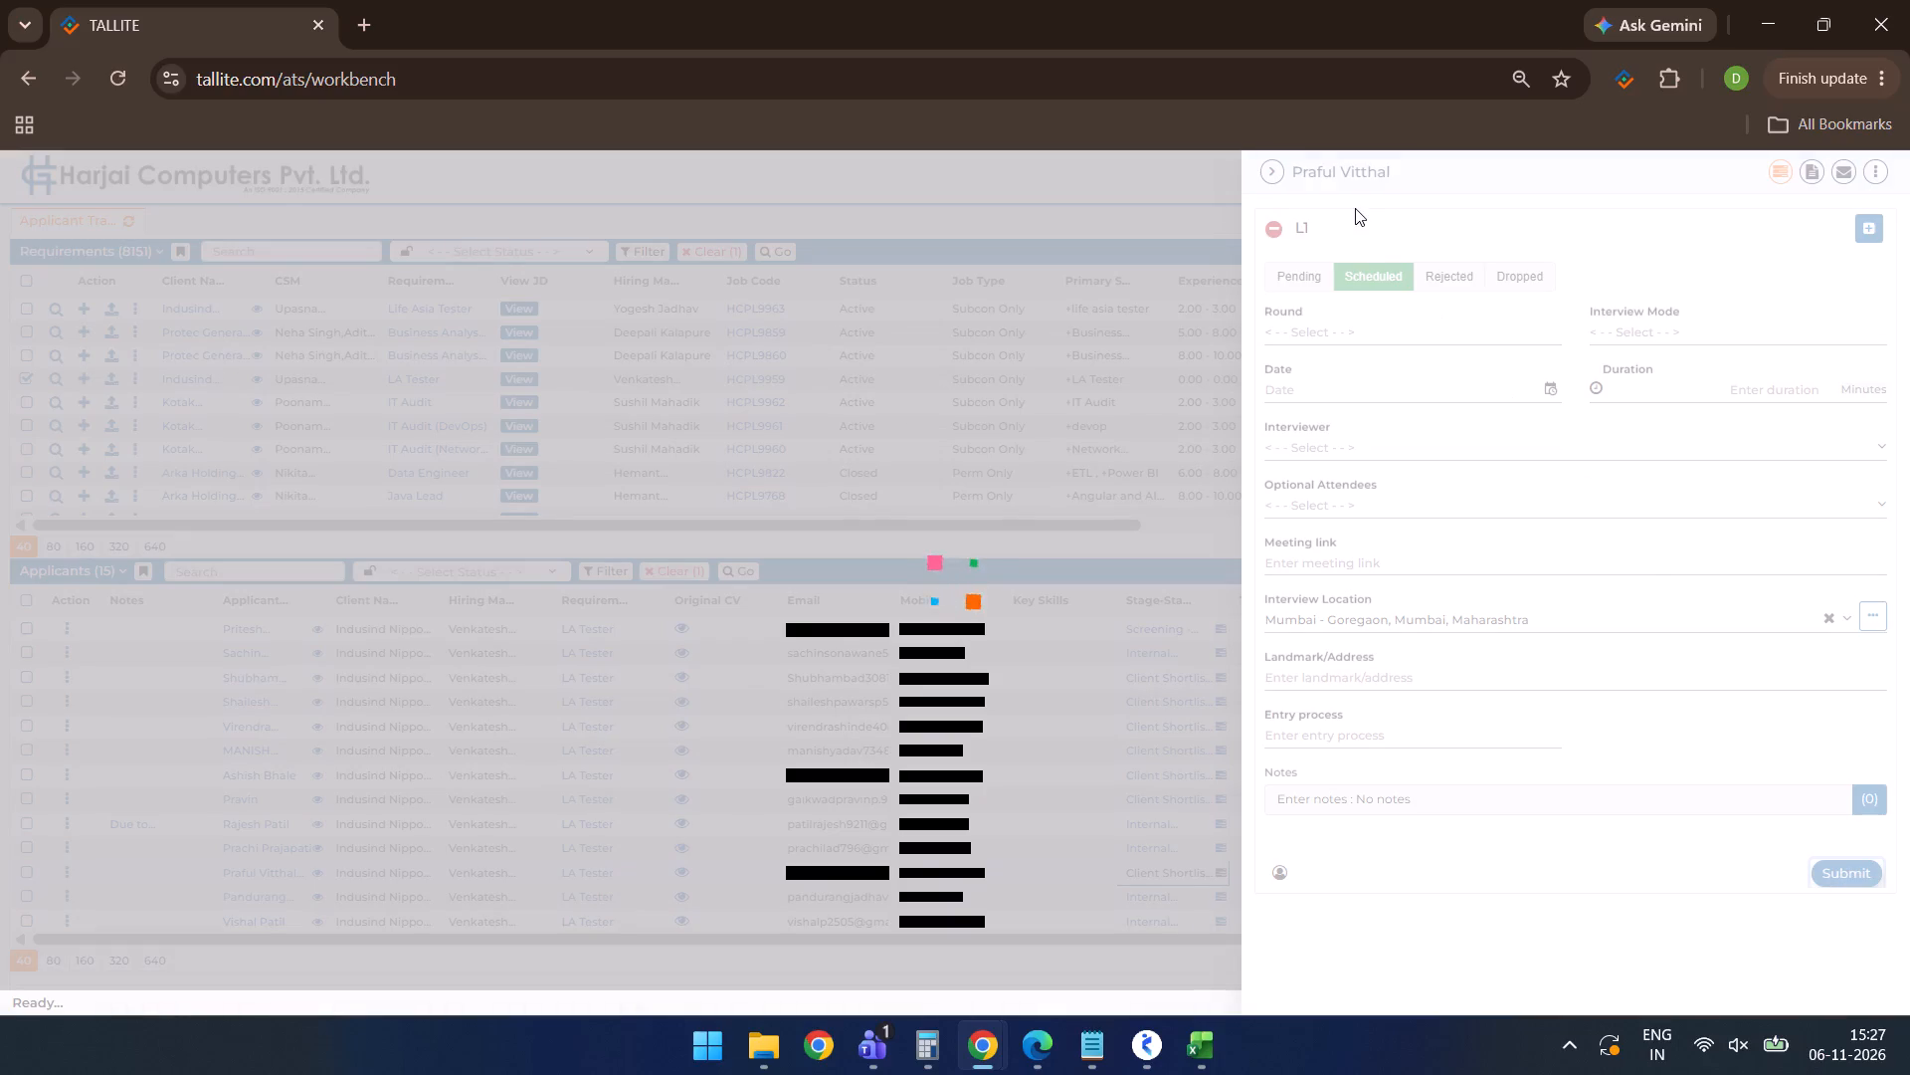
click(1271, 177)
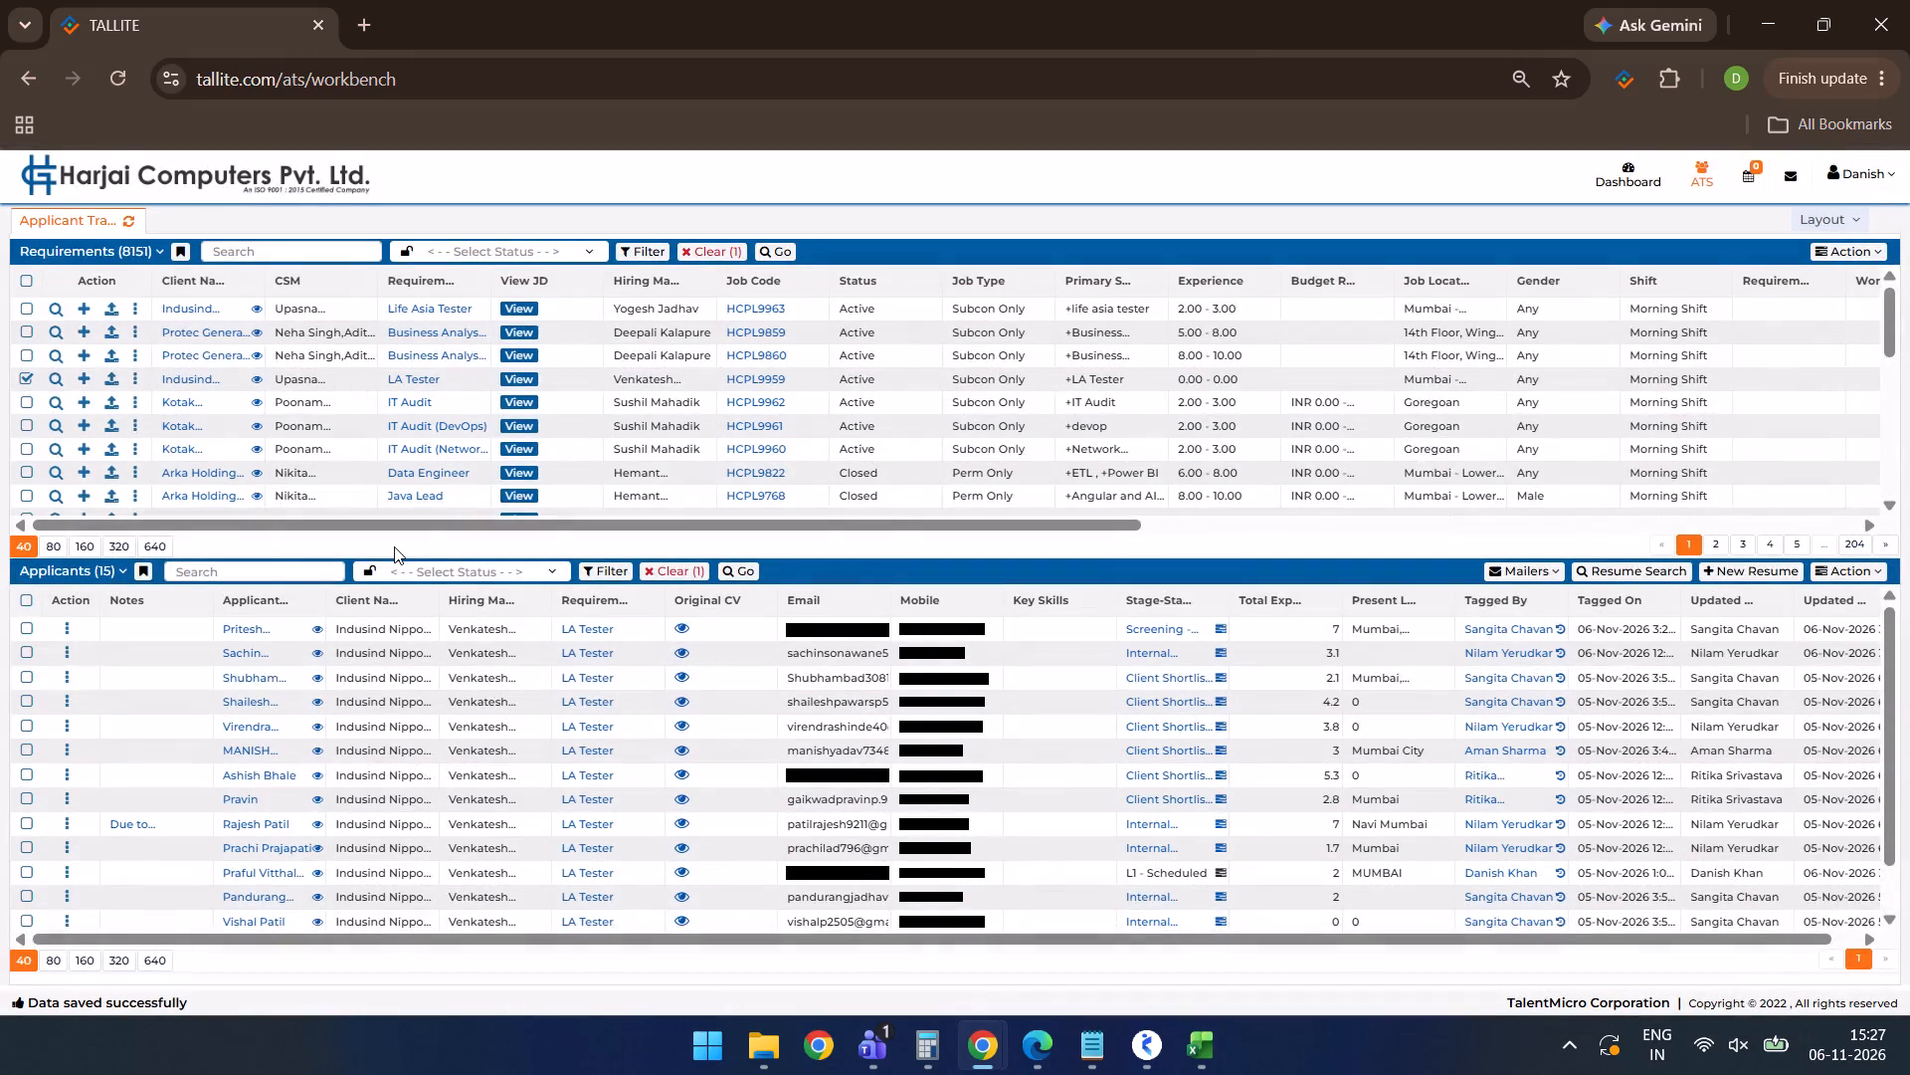
Search the applicants for "Praful" and capture a screenshot of the applicant's row with its column headers, from Applicant to Tagged On.
click(234, 572)
text(Praful)
key(Return)
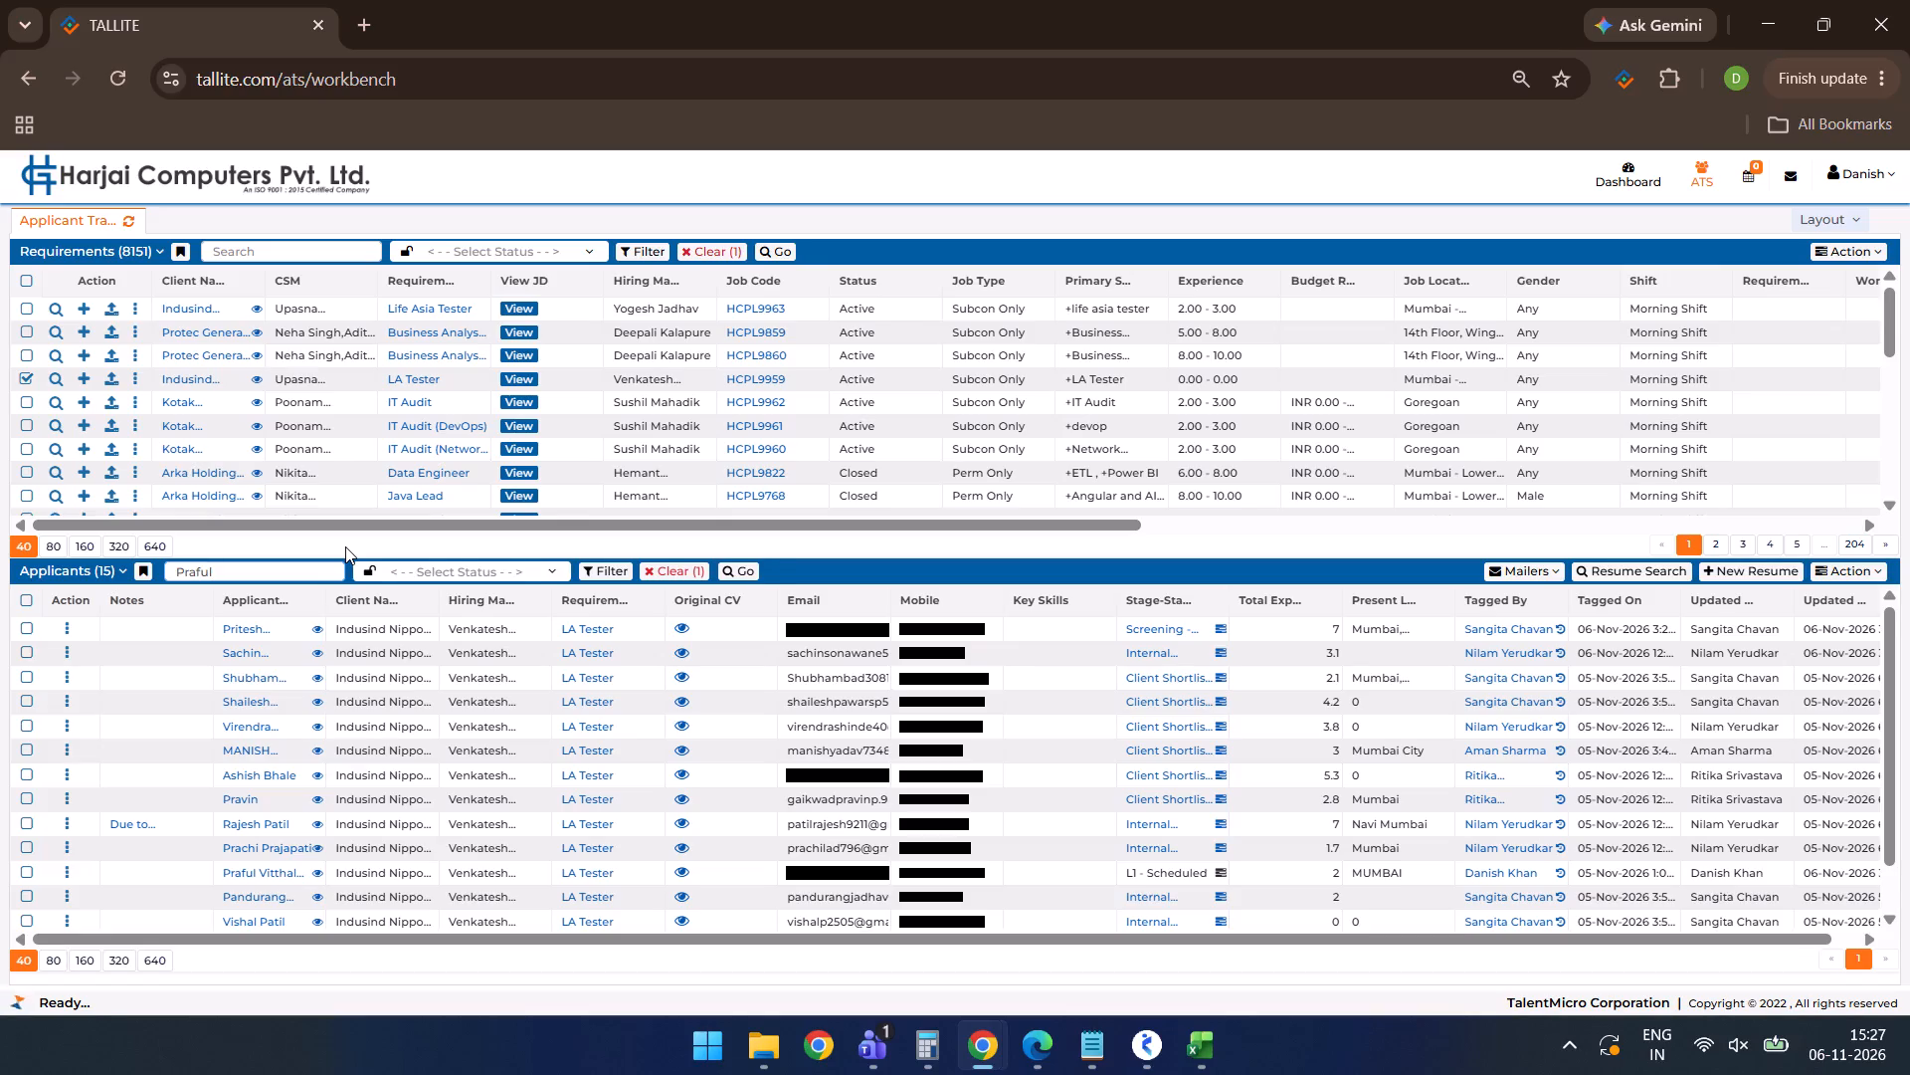
key(Print)
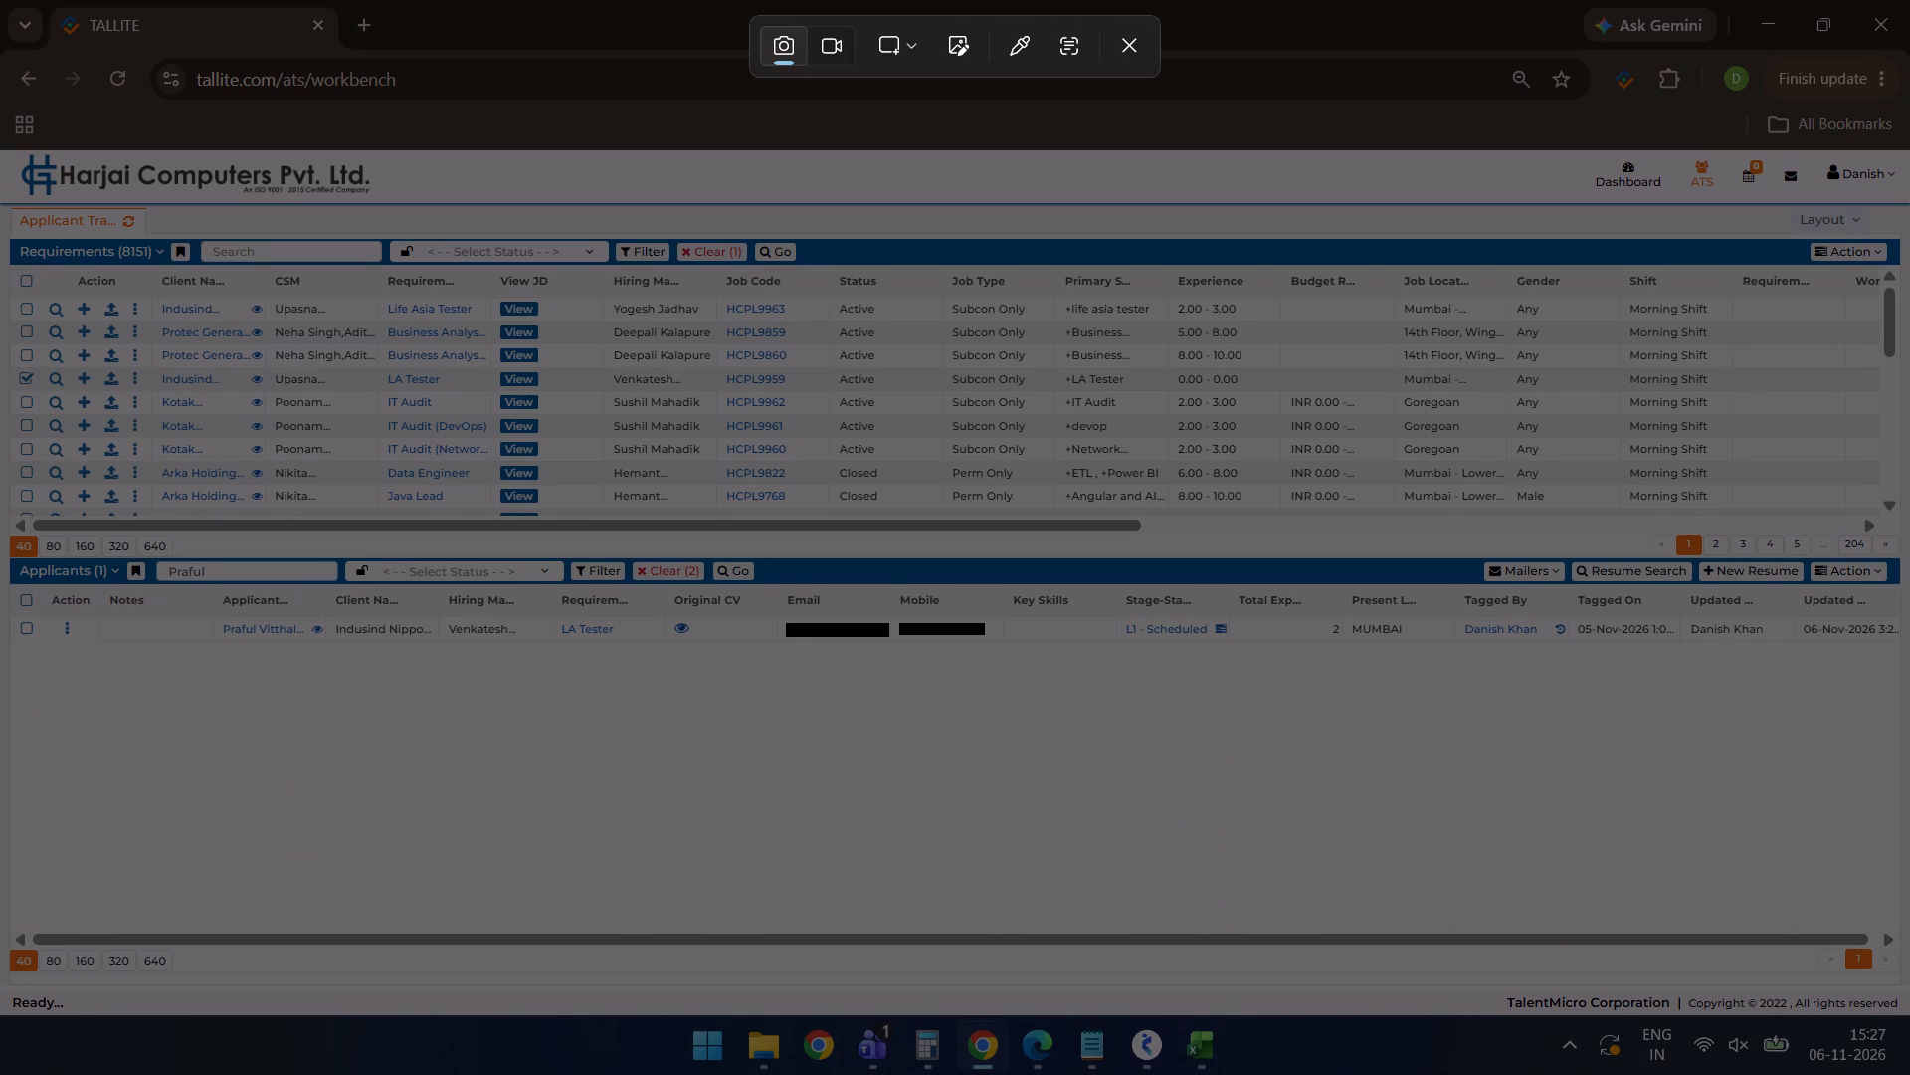
drag(212, 584, 481, 626)
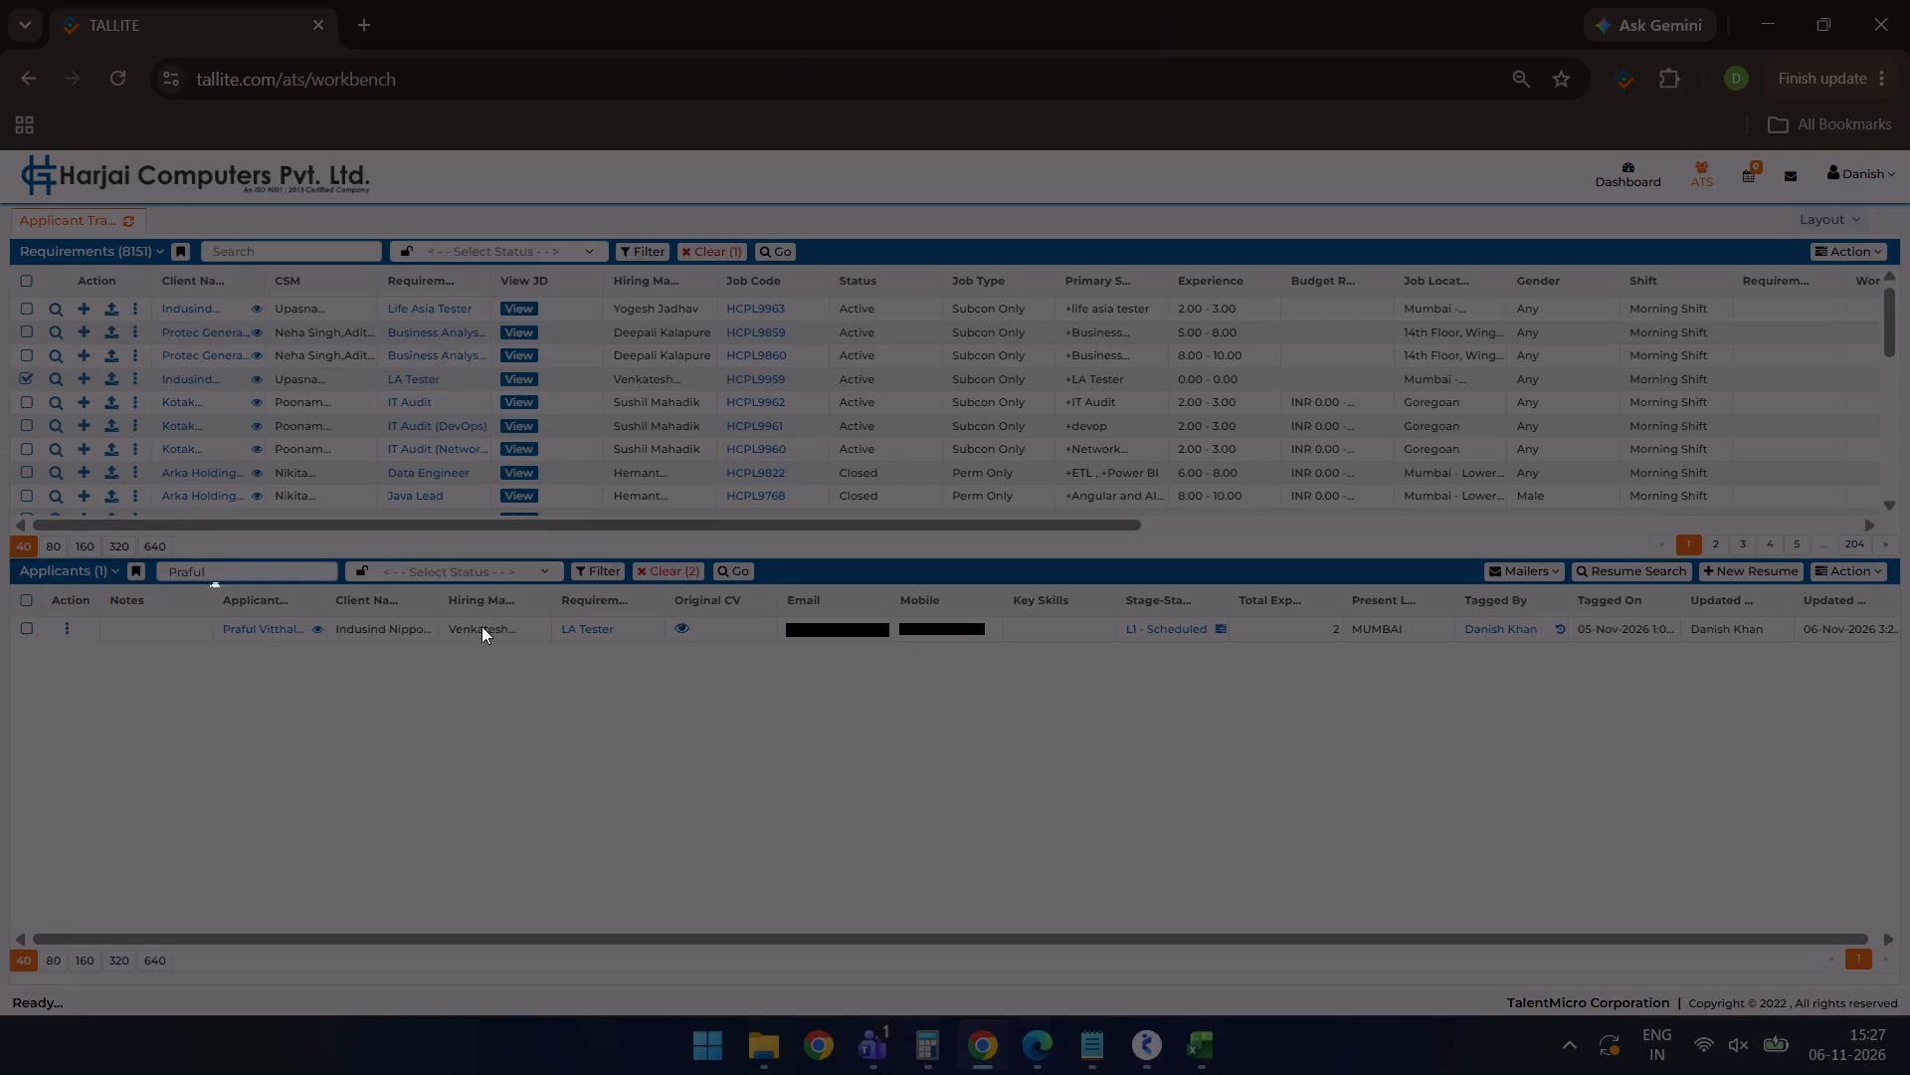
drag(481, 626, 1681, 643)
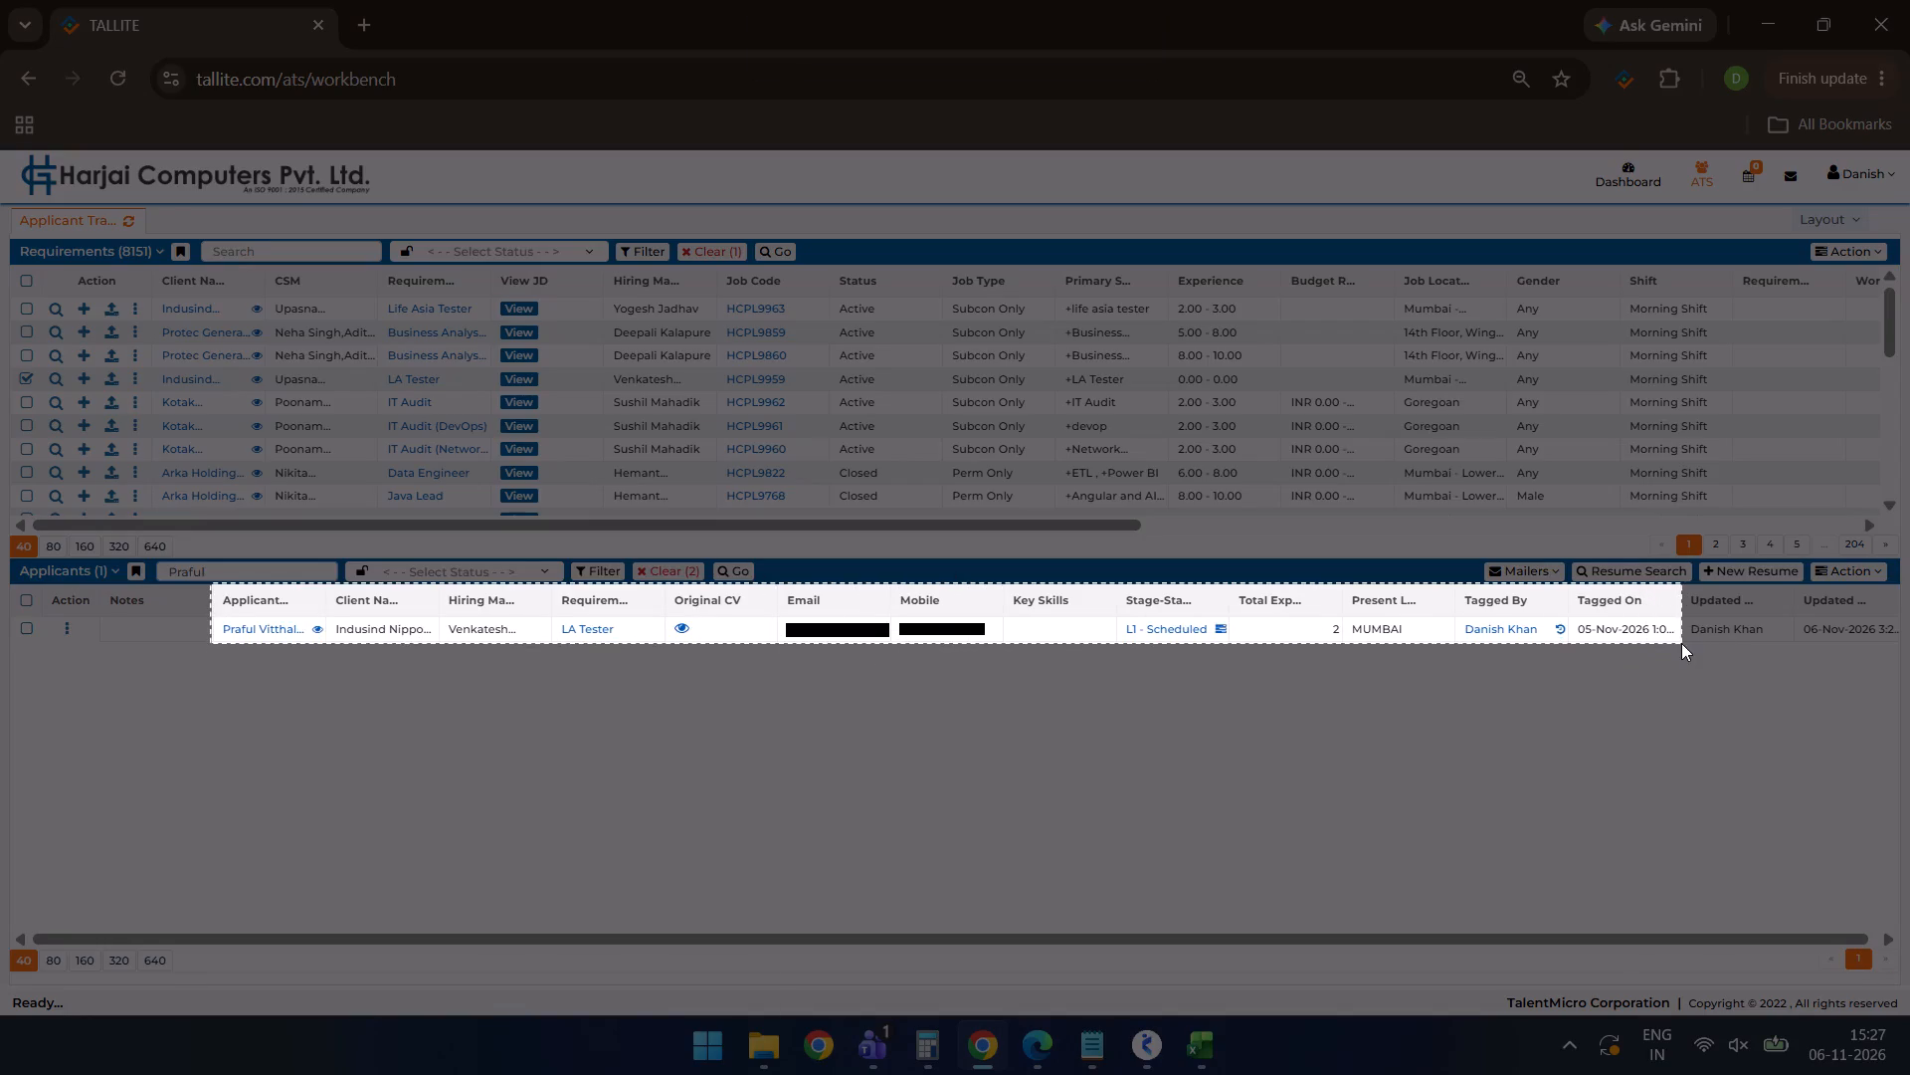
drag(1681, 643, 1665, 639)
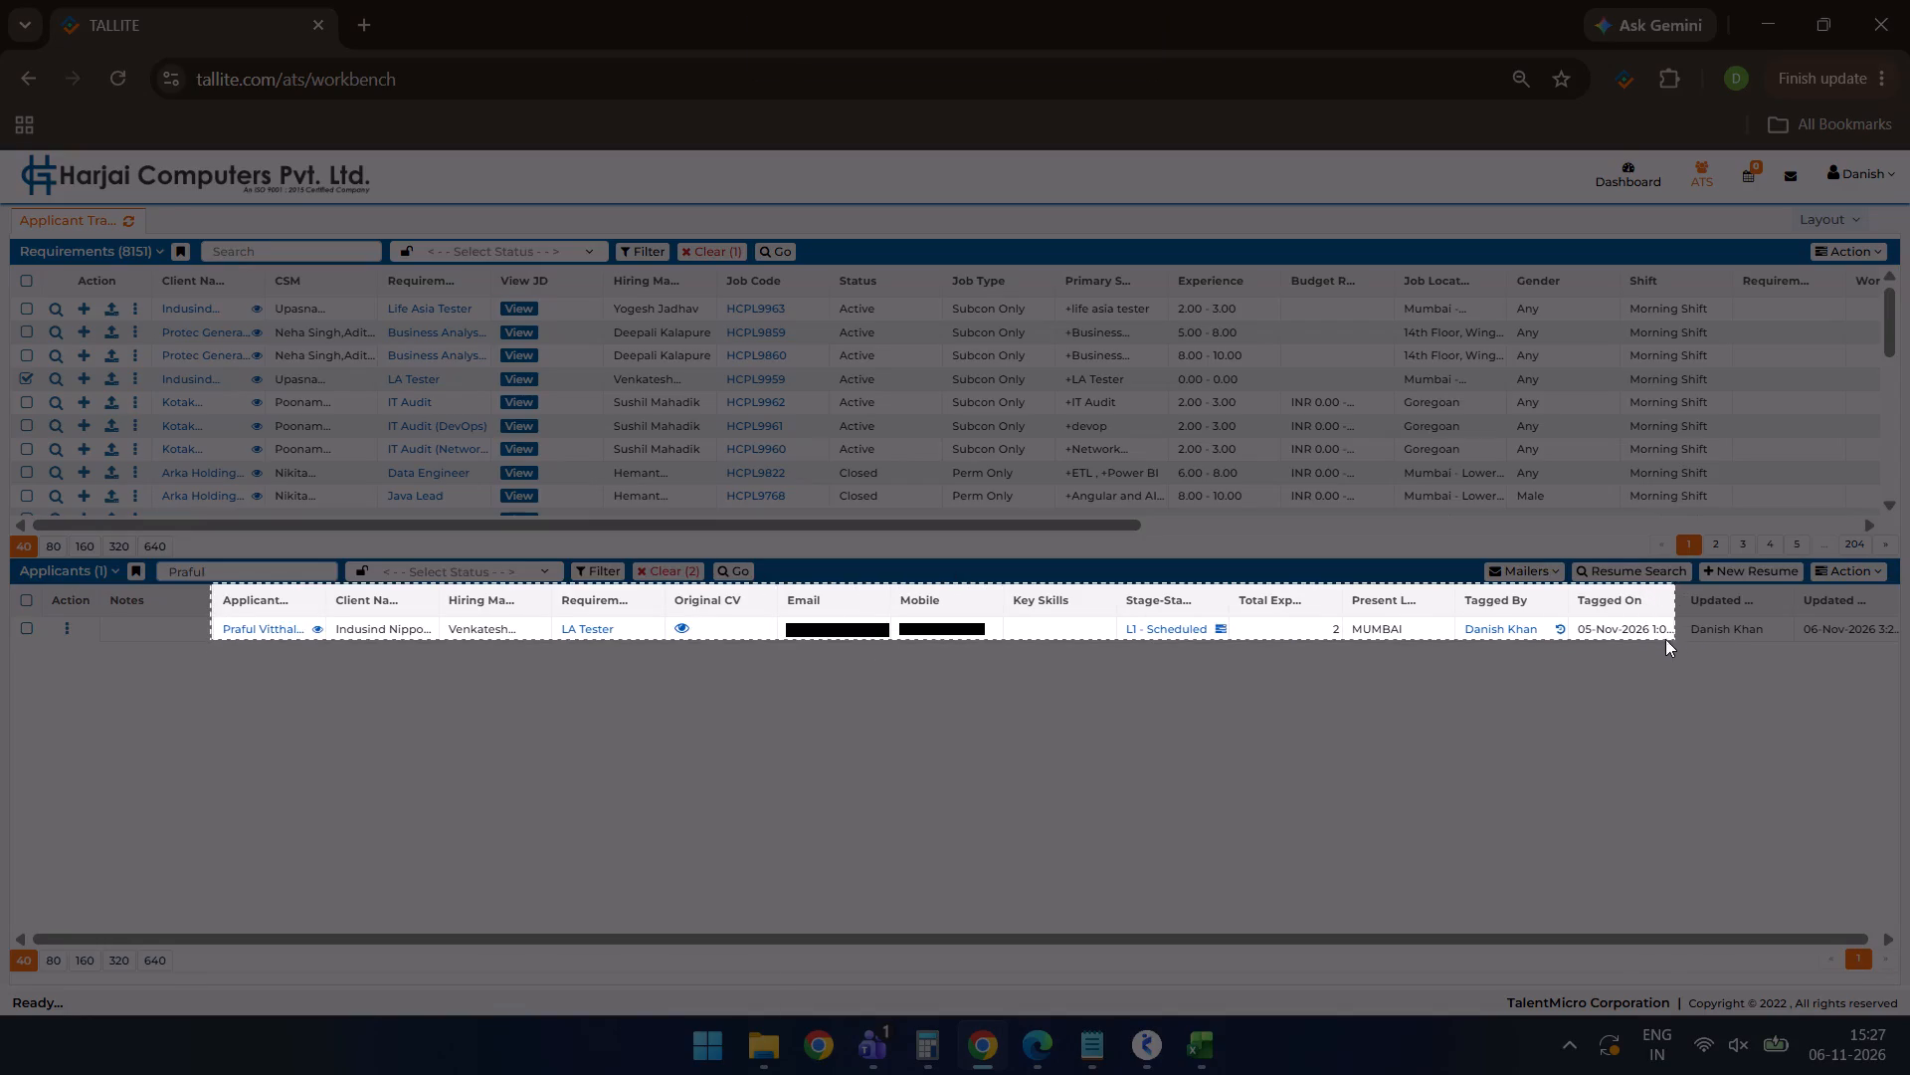
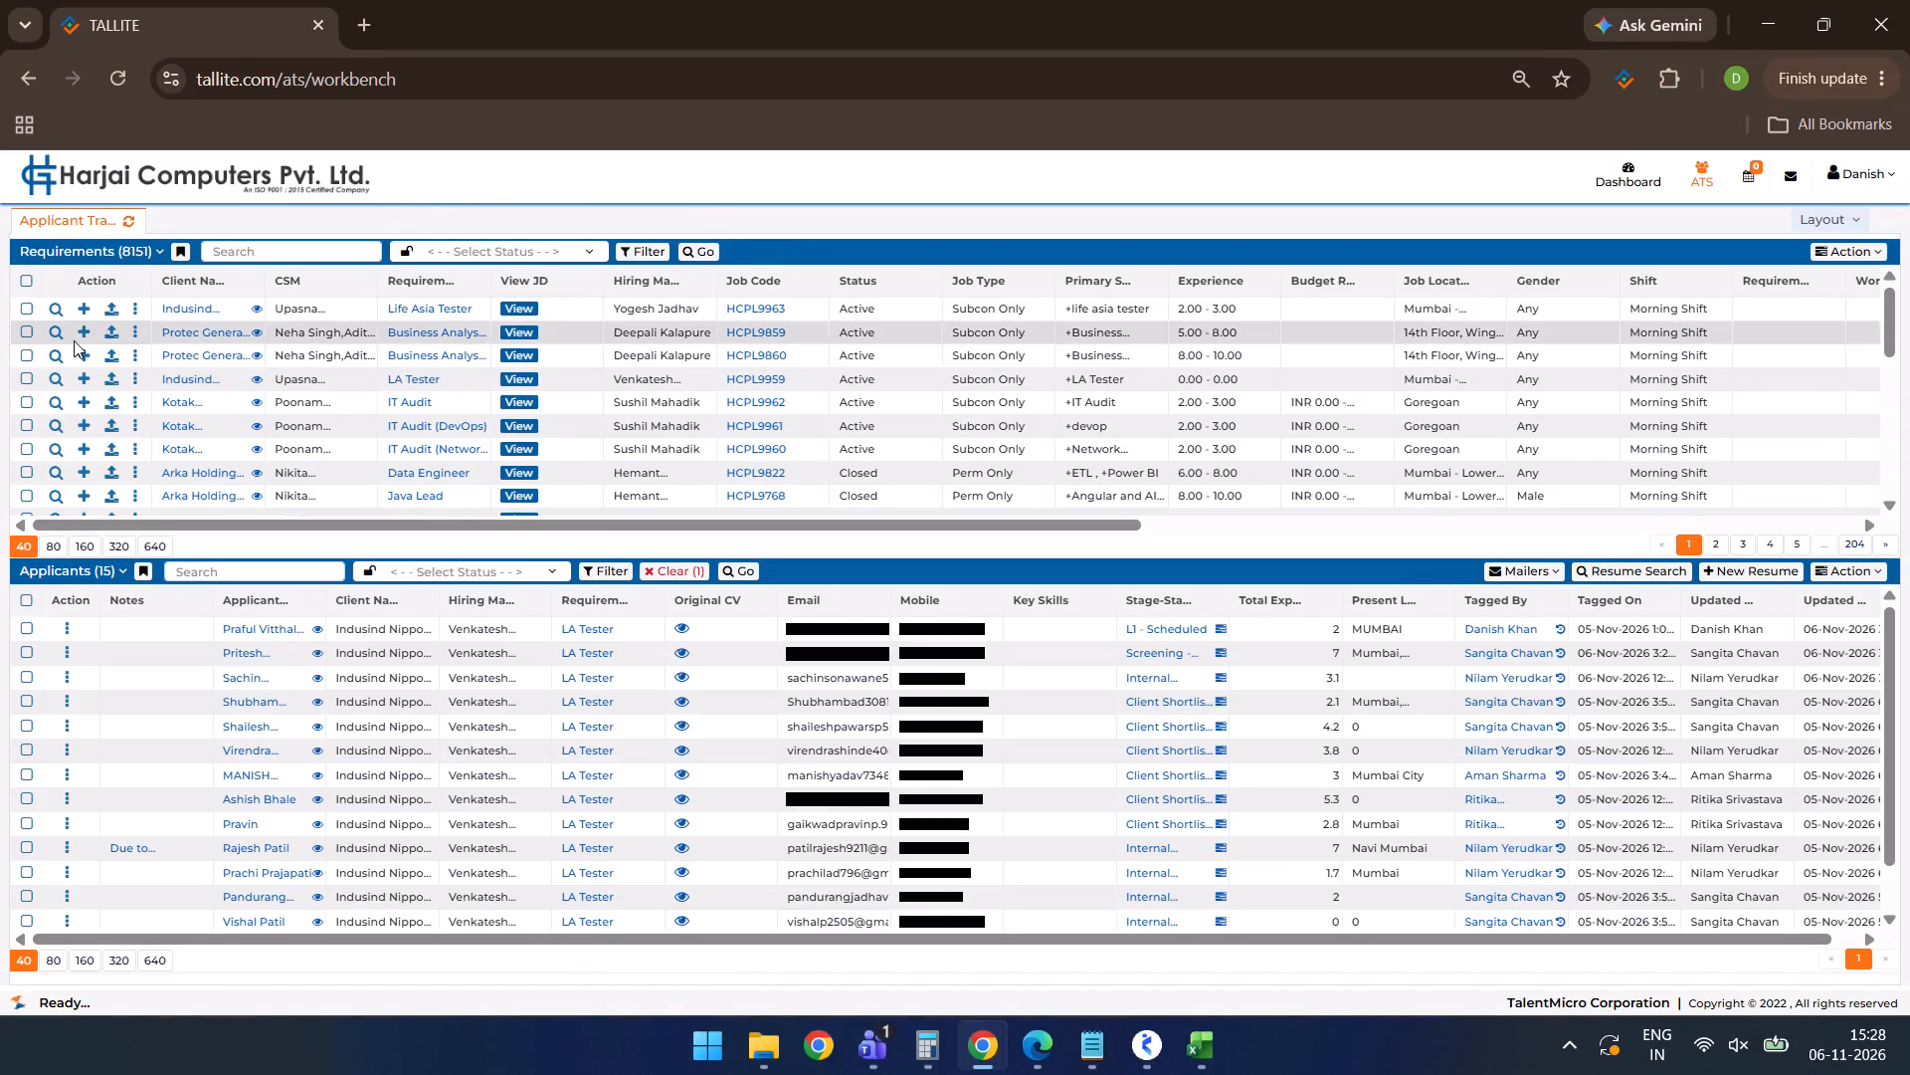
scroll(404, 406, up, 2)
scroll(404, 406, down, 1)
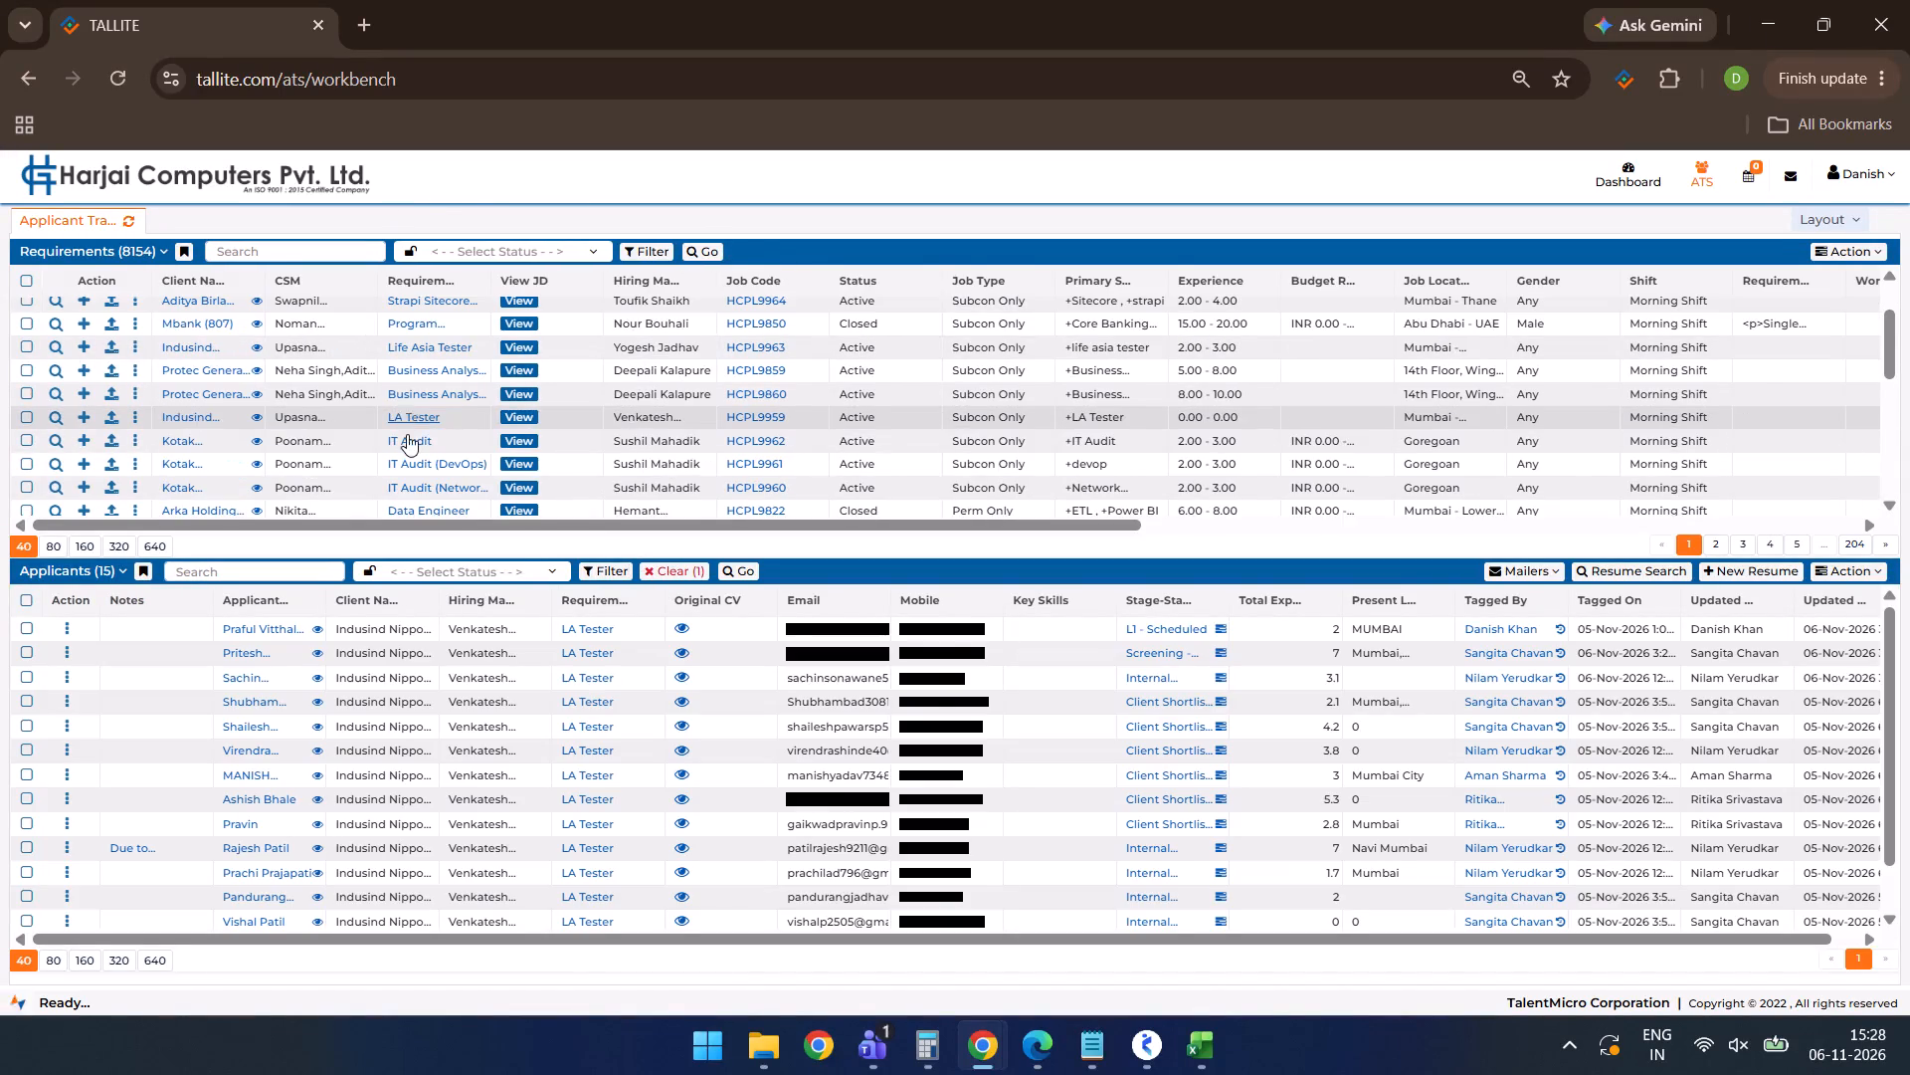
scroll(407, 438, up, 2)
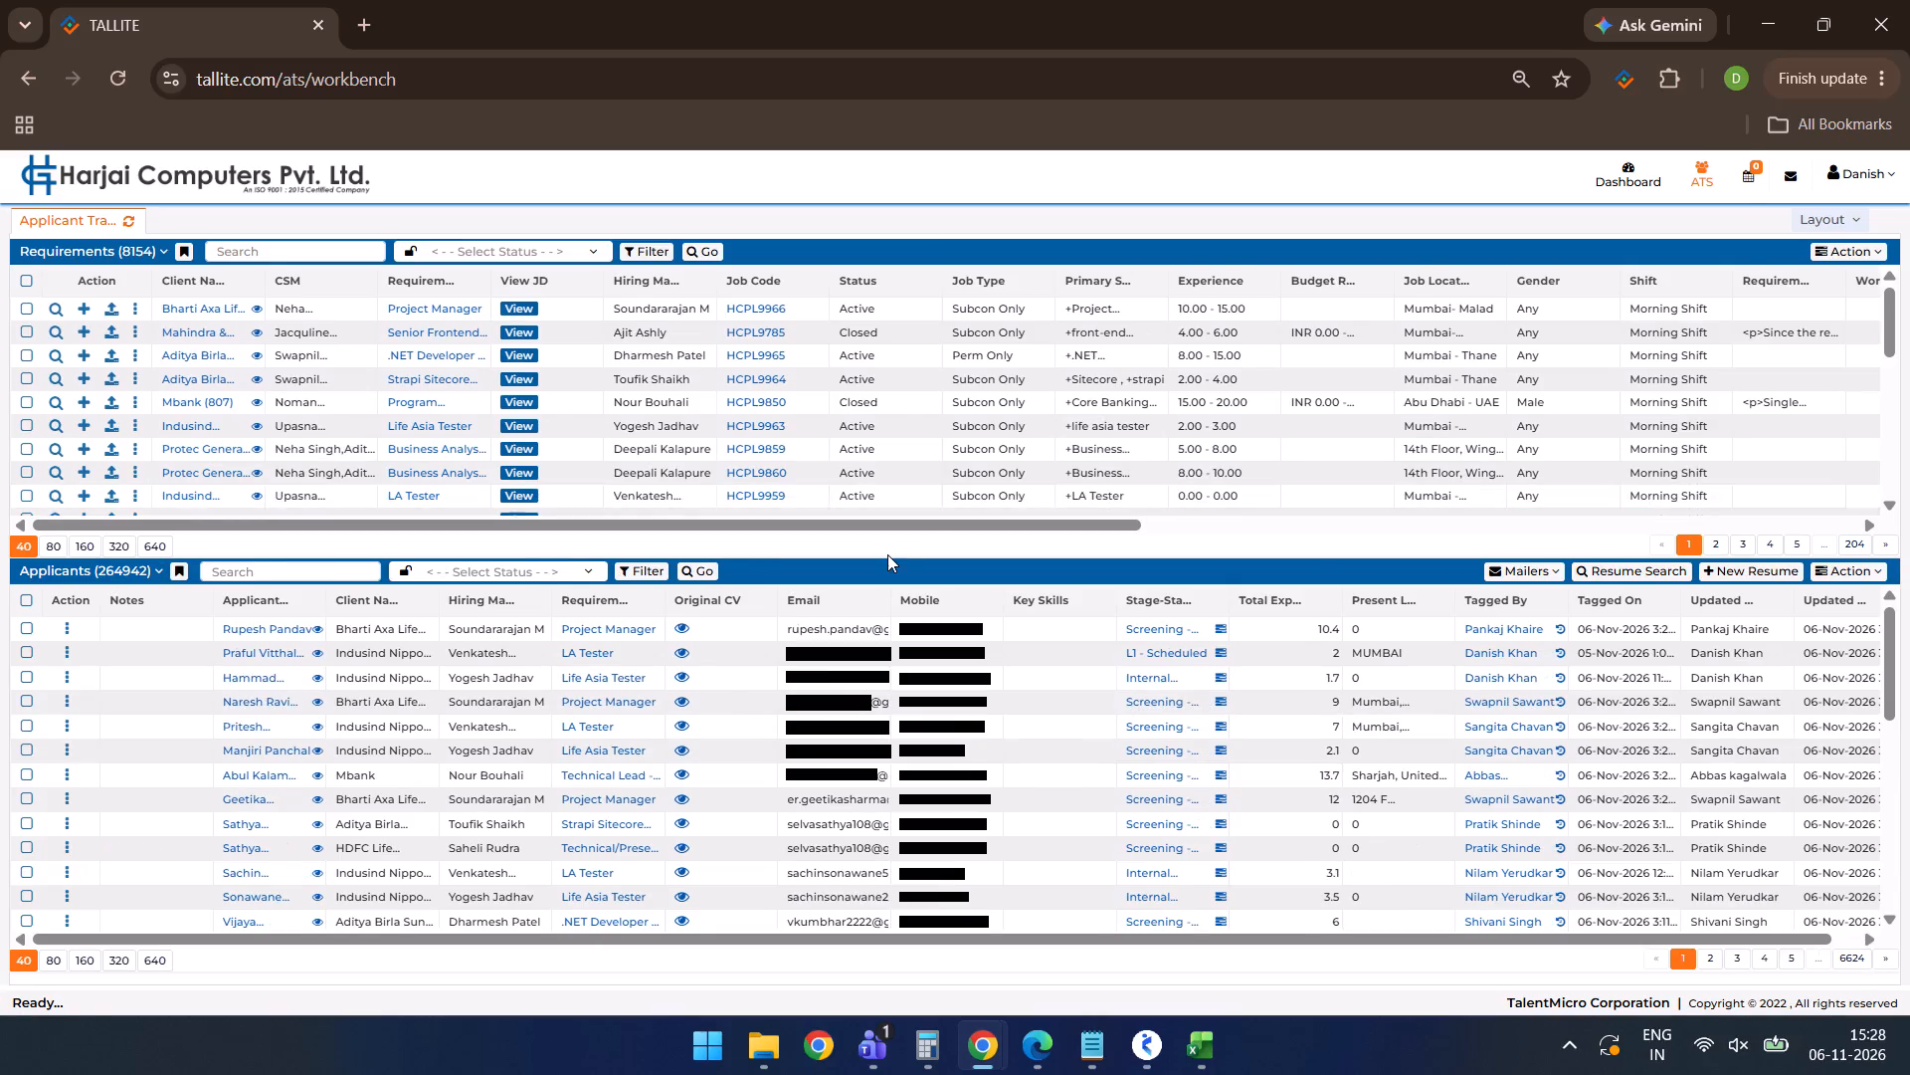
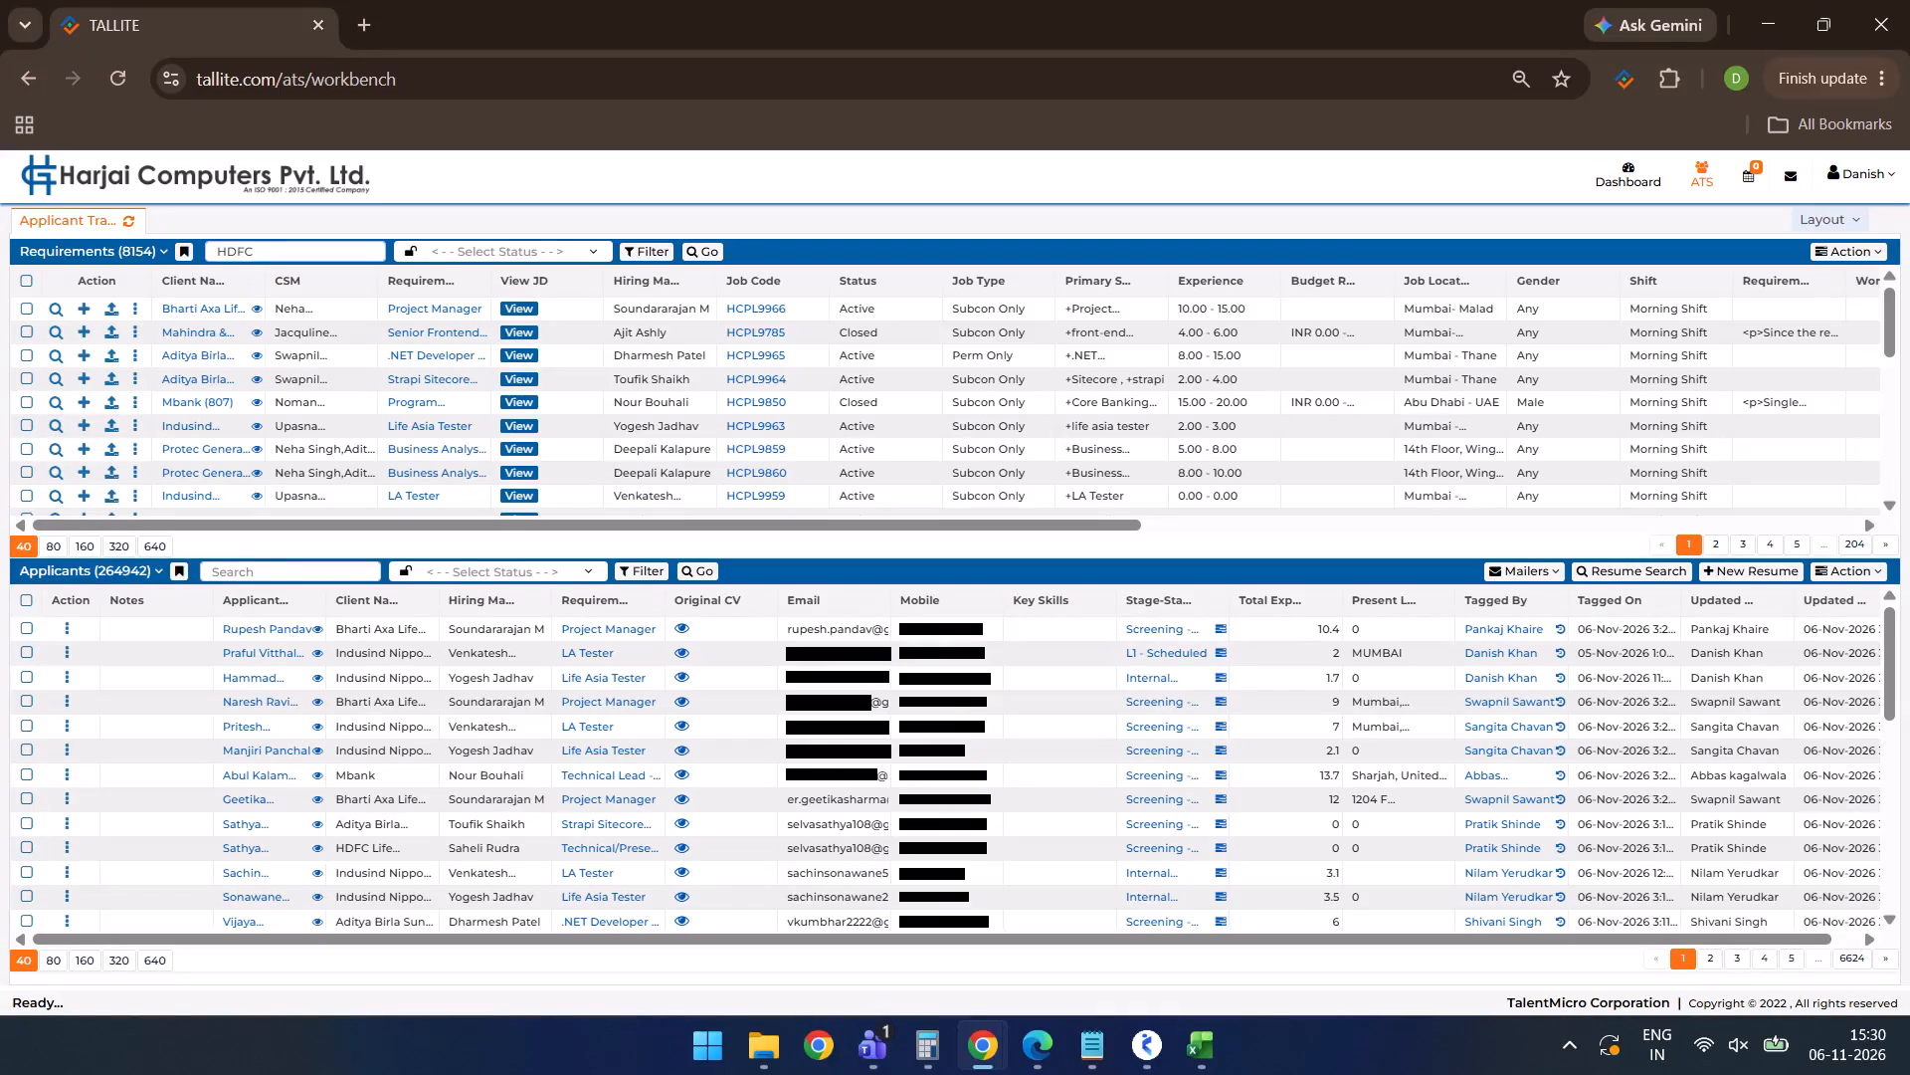
Search the requirements list for HDFC.
key(Return)
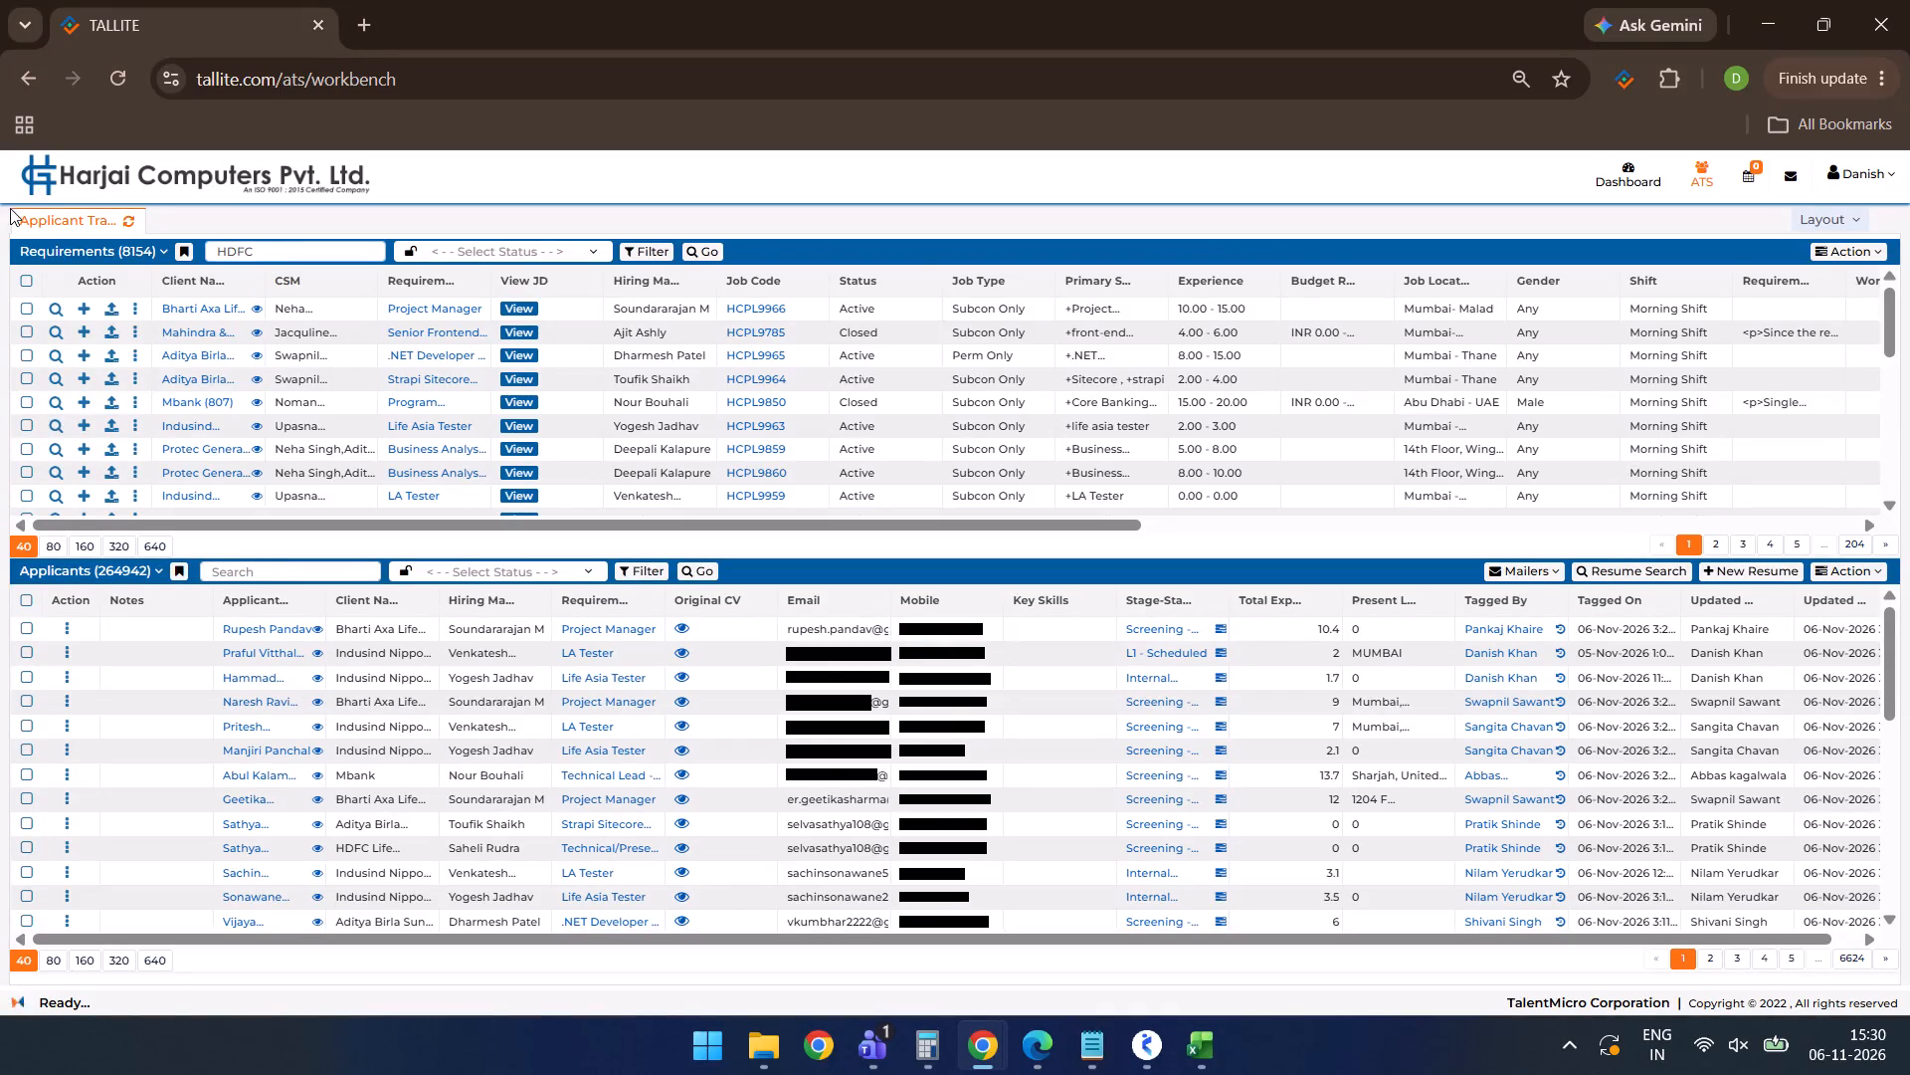
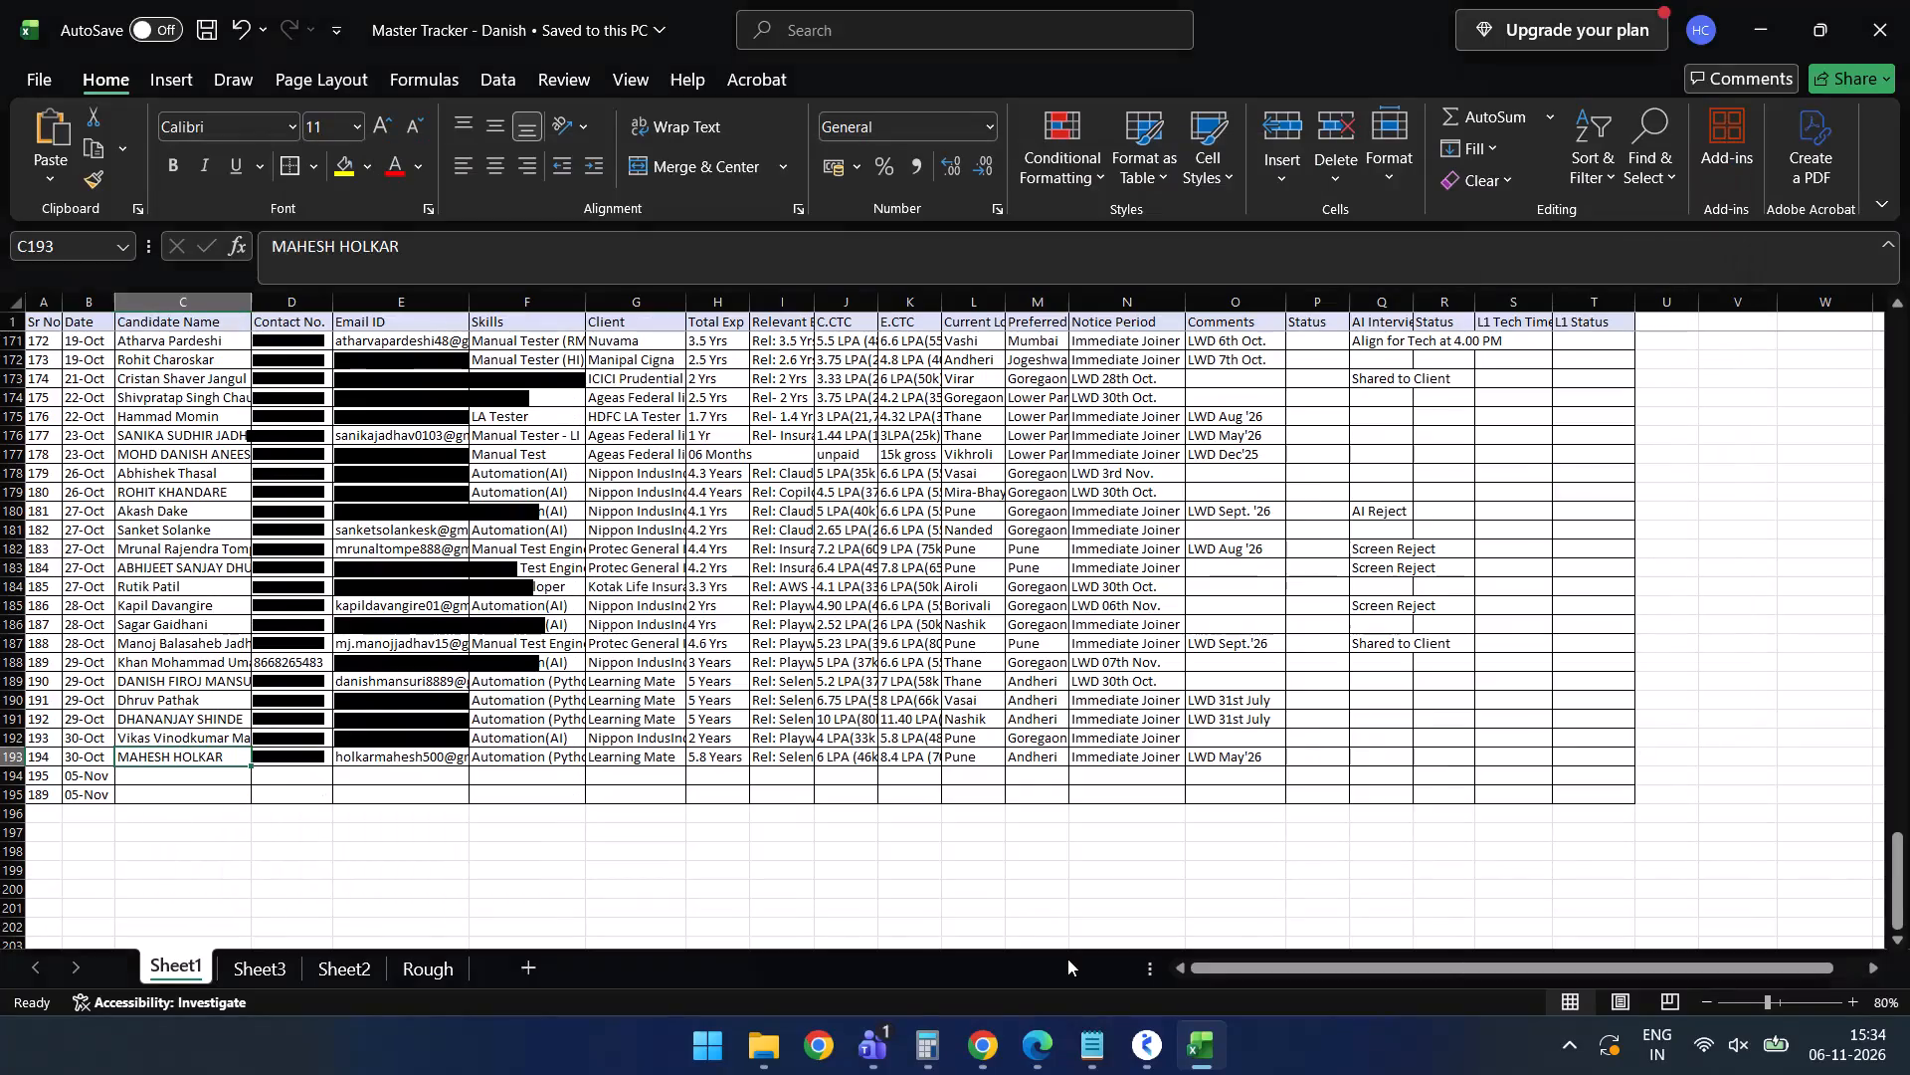
Save the Master Tracker workbook.
key(Left)
key(Left)
key(ctrl+s)
key(Right)
key(Right)
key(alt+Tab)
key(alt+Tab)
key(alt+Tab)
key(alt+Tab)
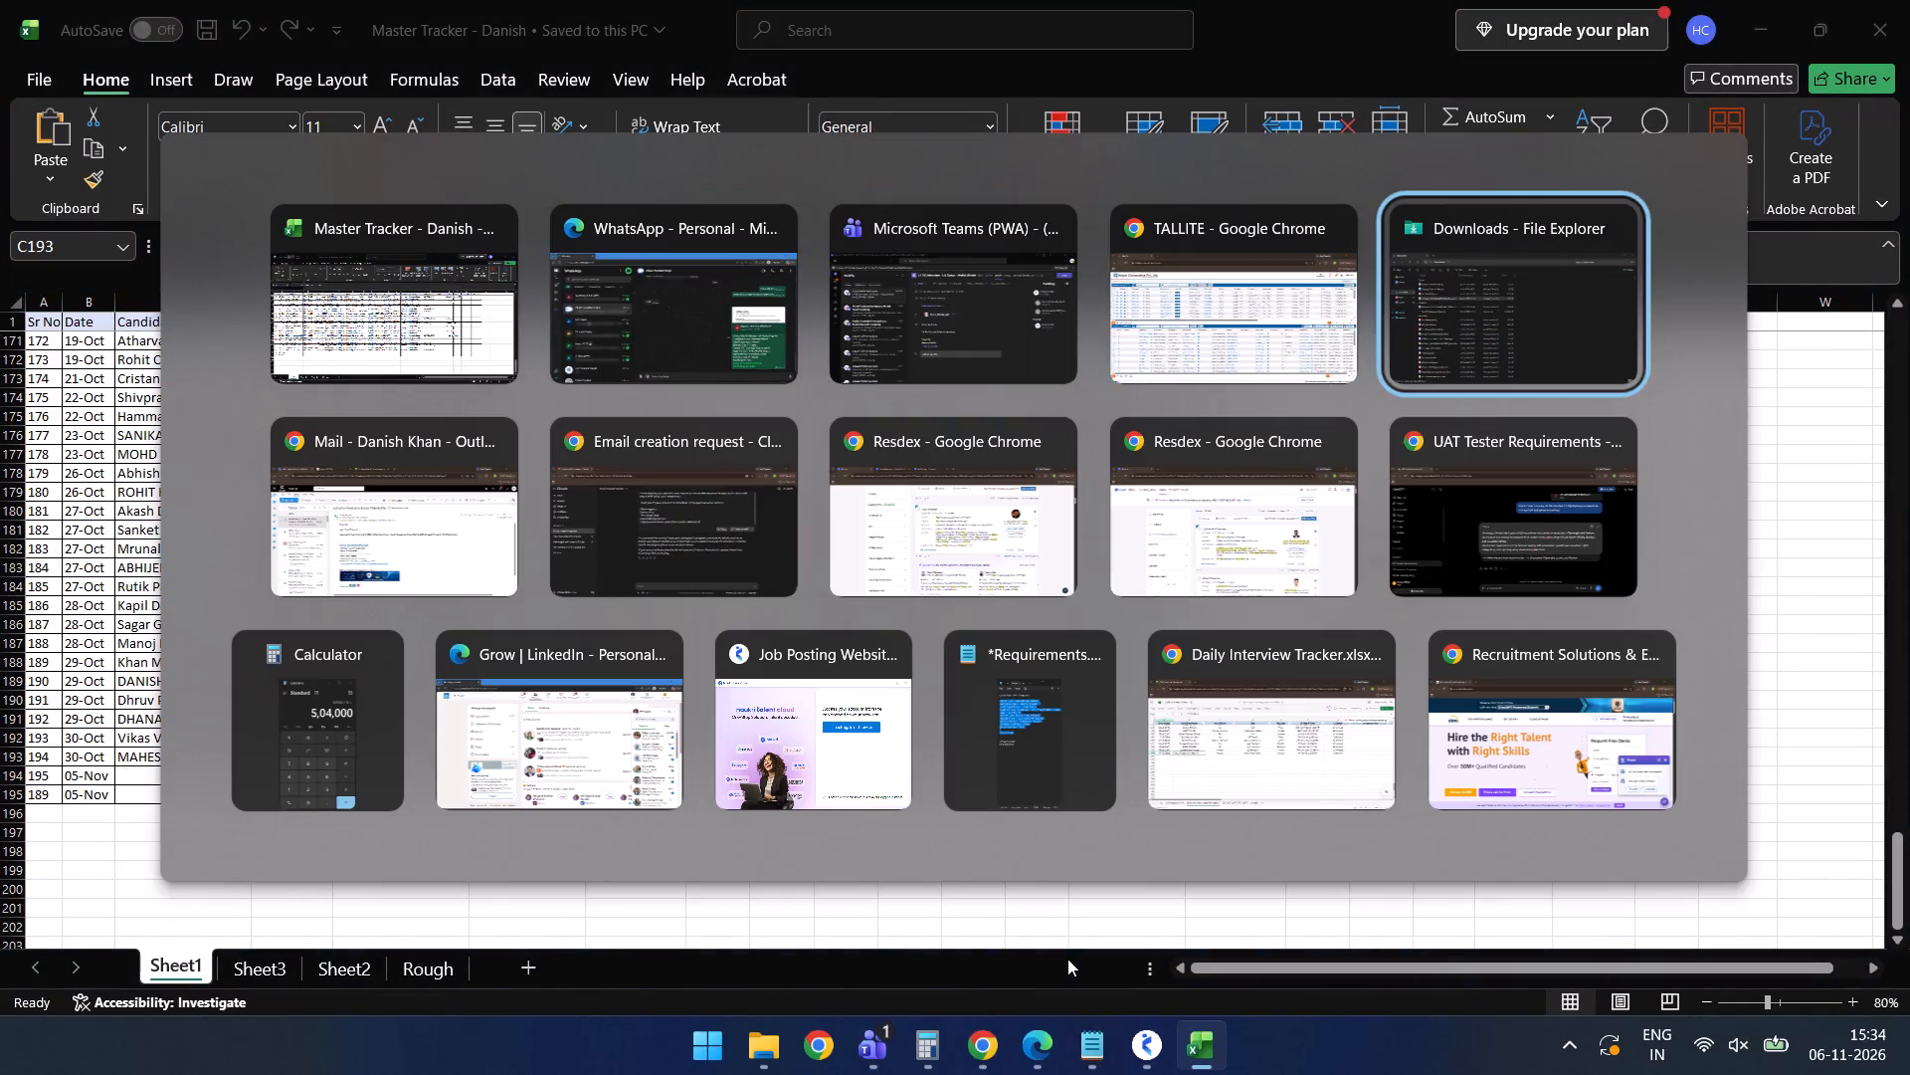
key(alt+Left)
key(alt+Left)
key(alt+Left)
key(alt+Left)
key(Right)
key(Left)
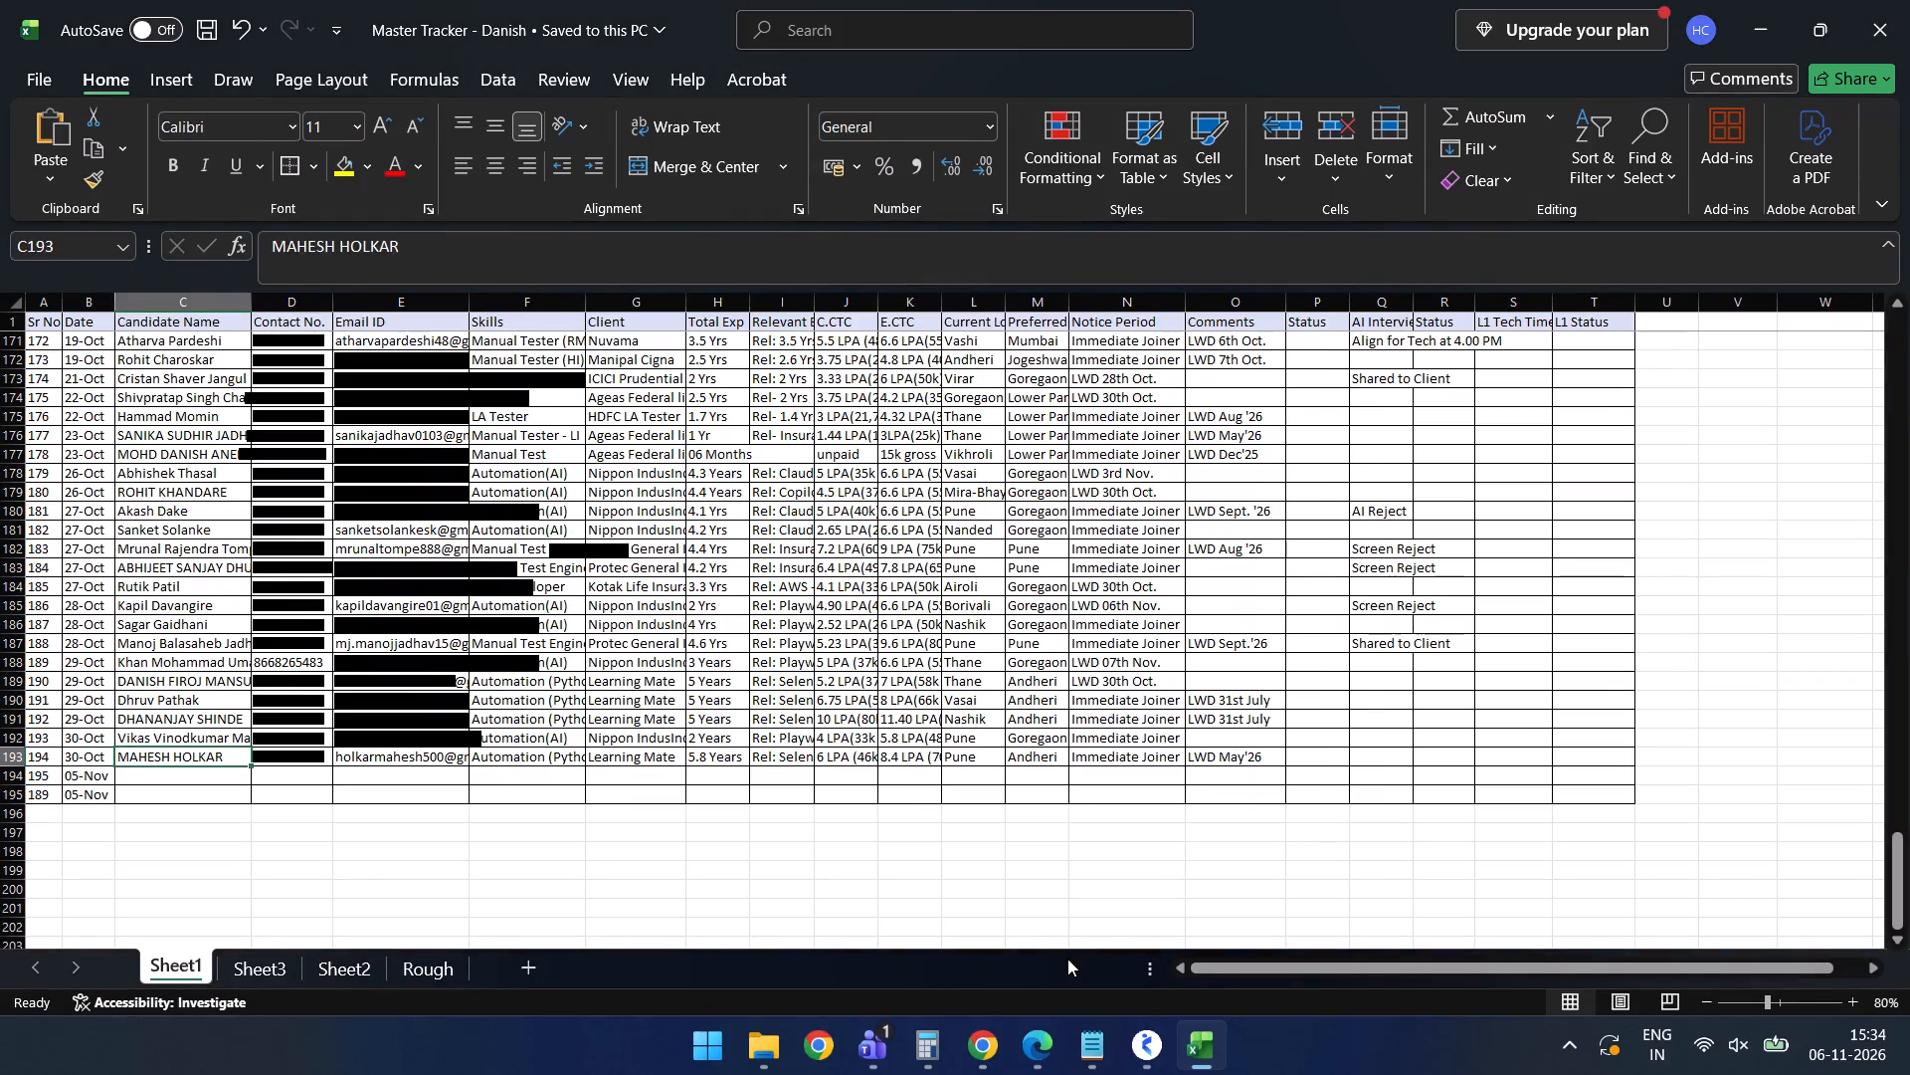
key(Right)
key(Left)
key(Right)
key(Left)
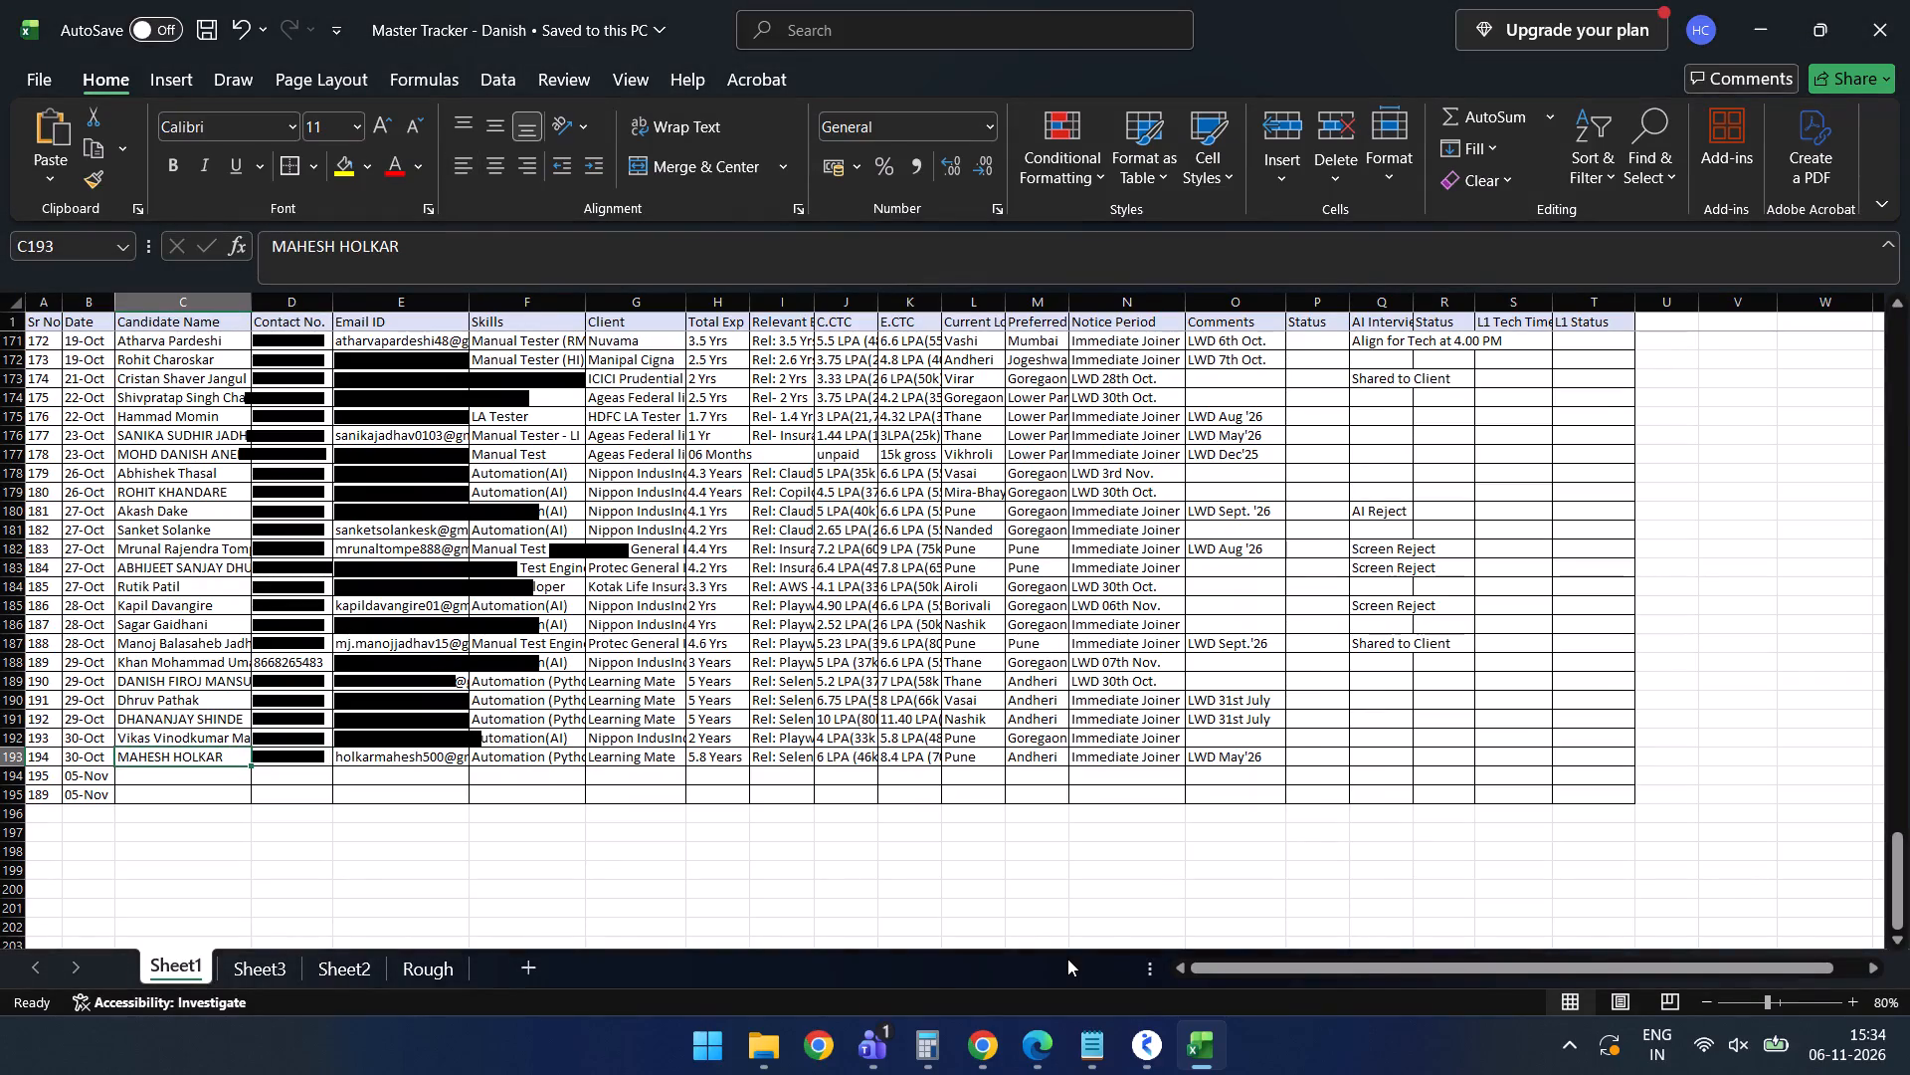
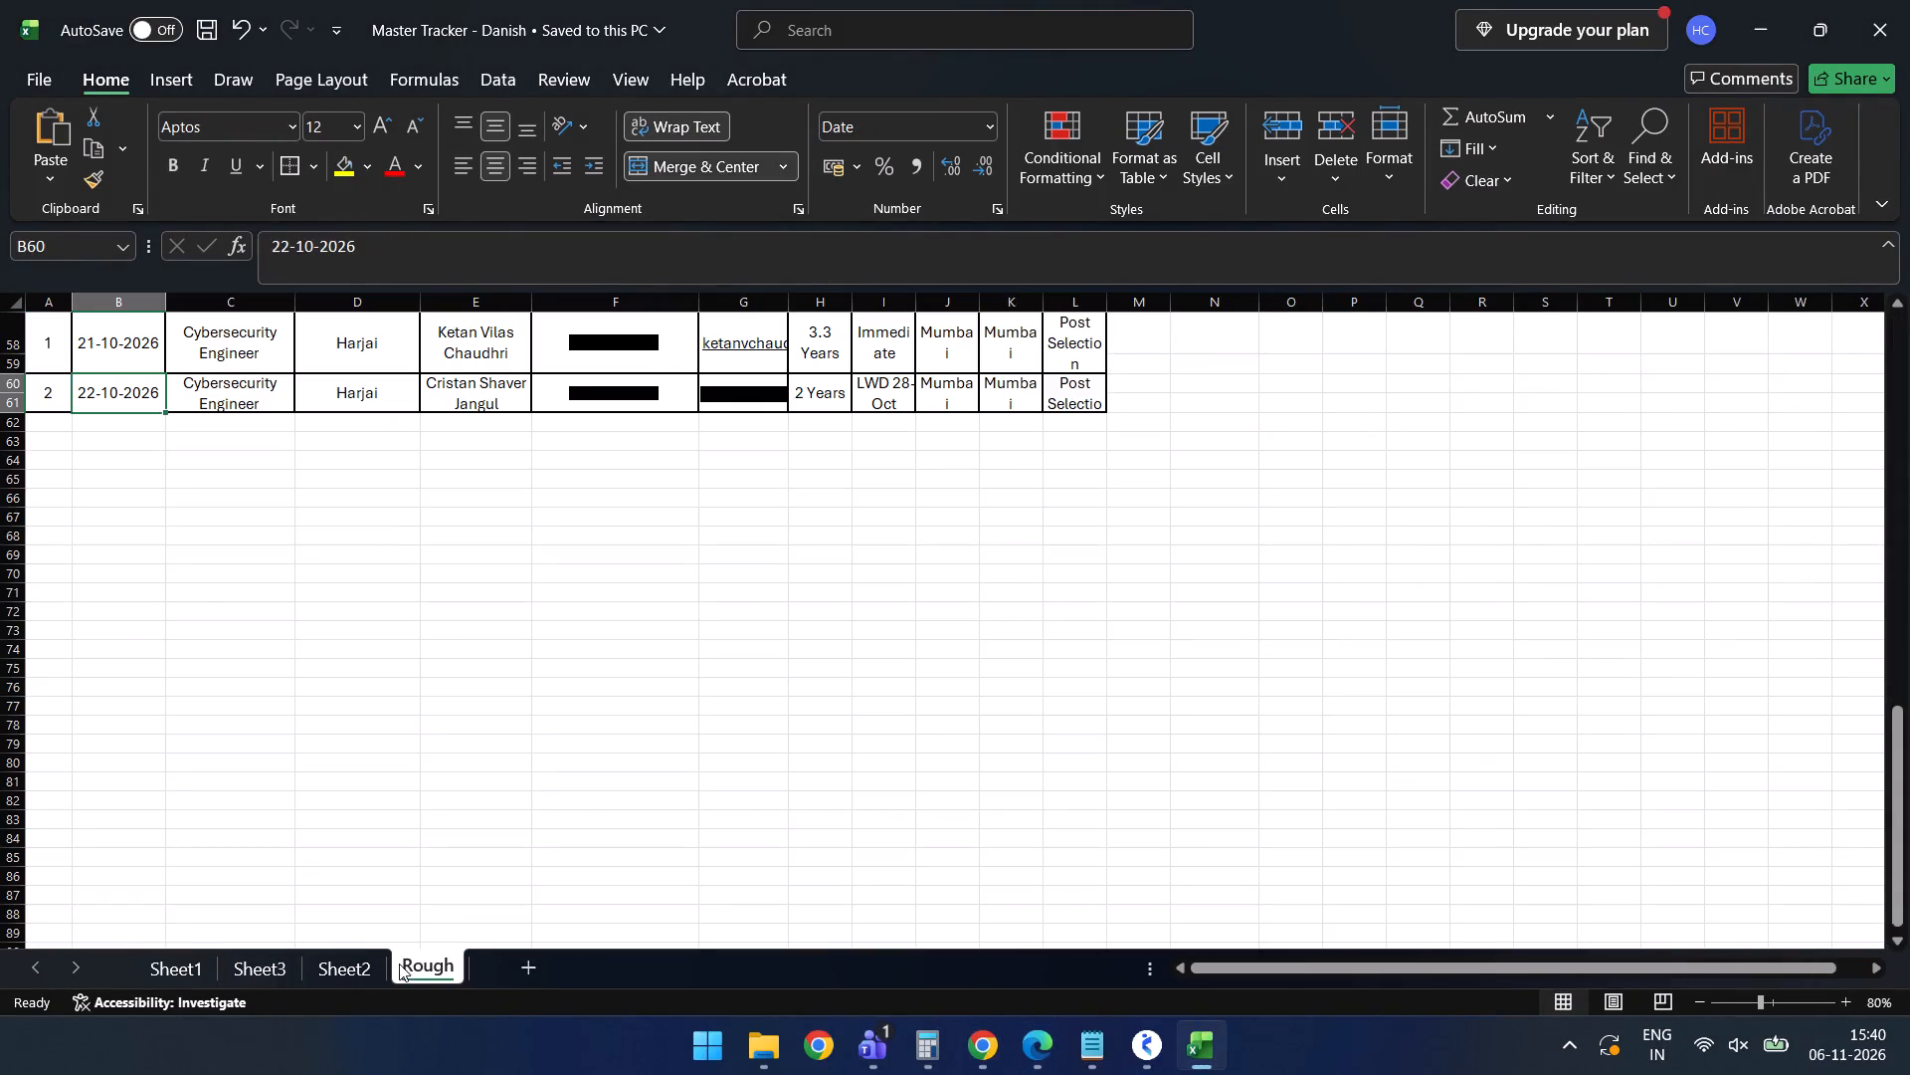
Paste the copied Harjai Technologies candidate row into the Rough sheet starting at cell A70, below the existing cybersecurity engineer entries.
click(75, 573)
key(Left)
key(Left)
key(ctrl+v)
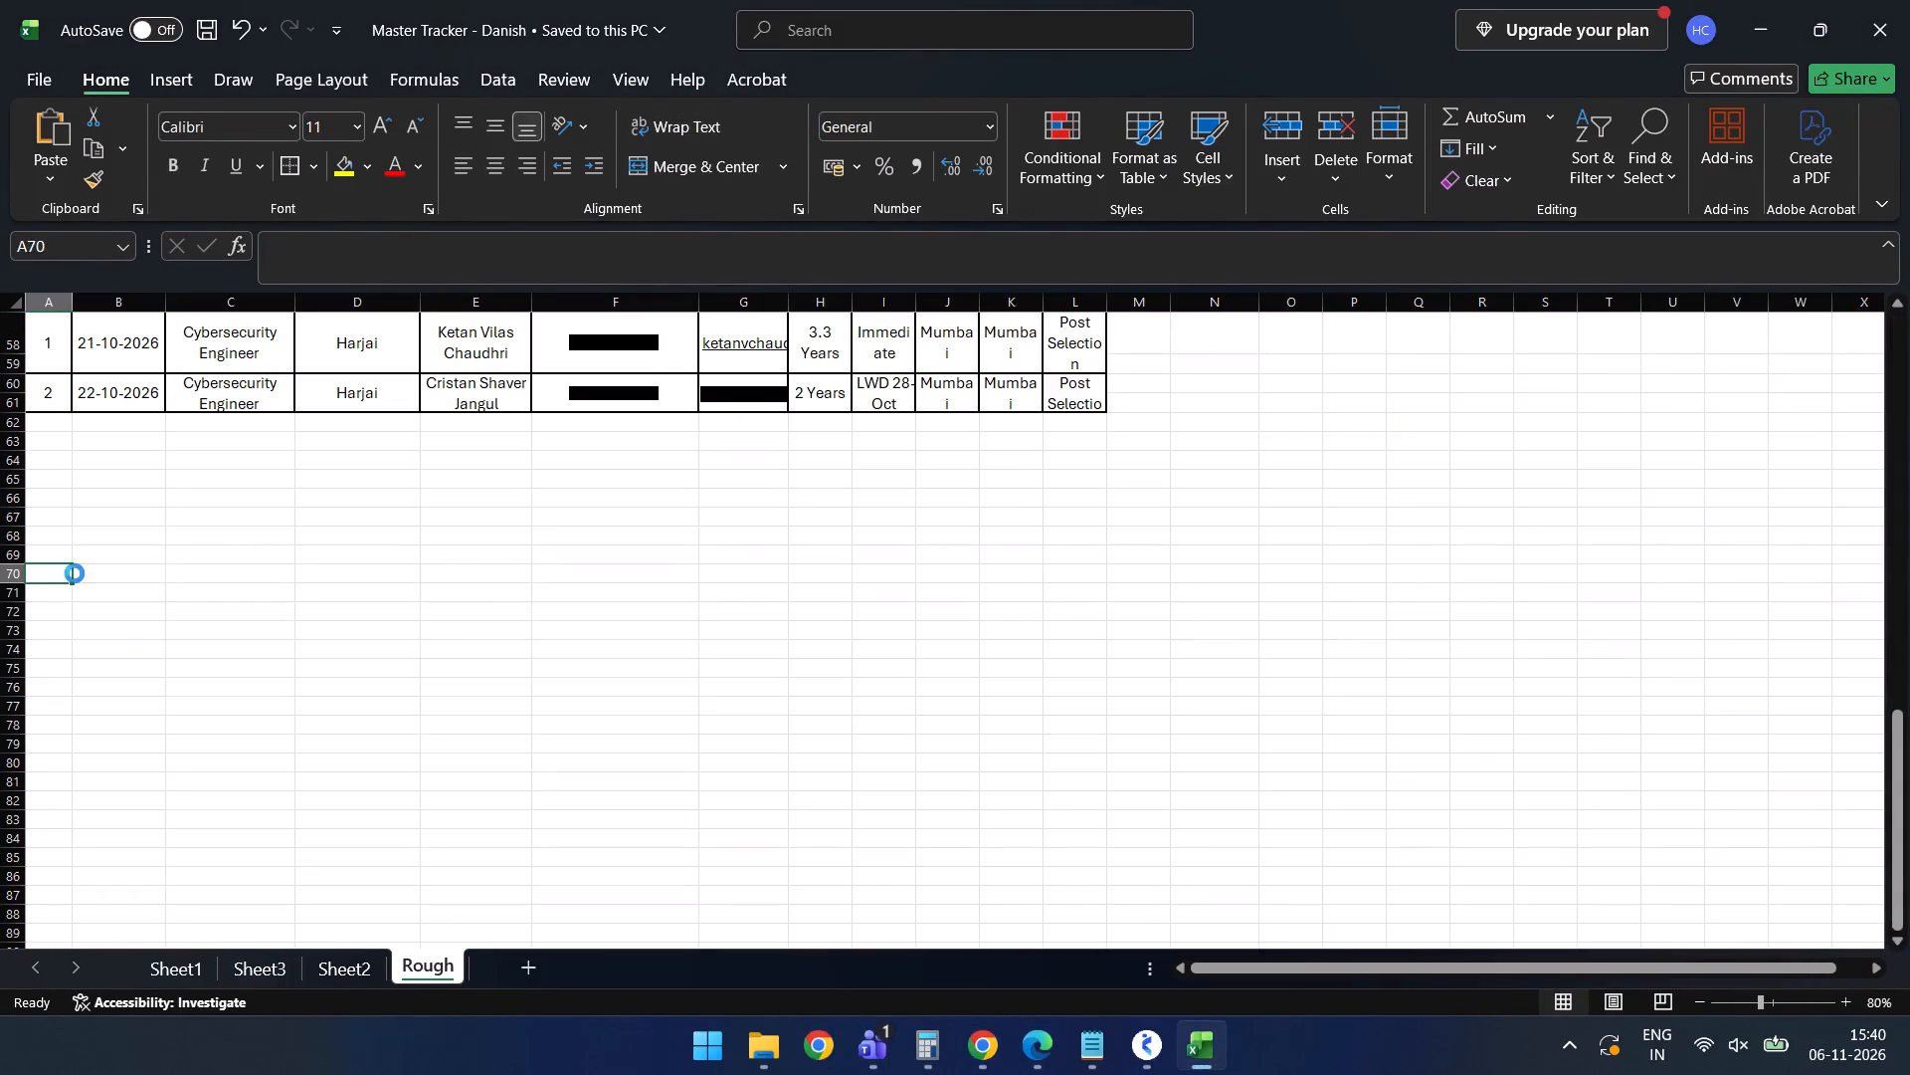
key(Right)
key(Left)
key(Left)
key(Down)
key(Down)
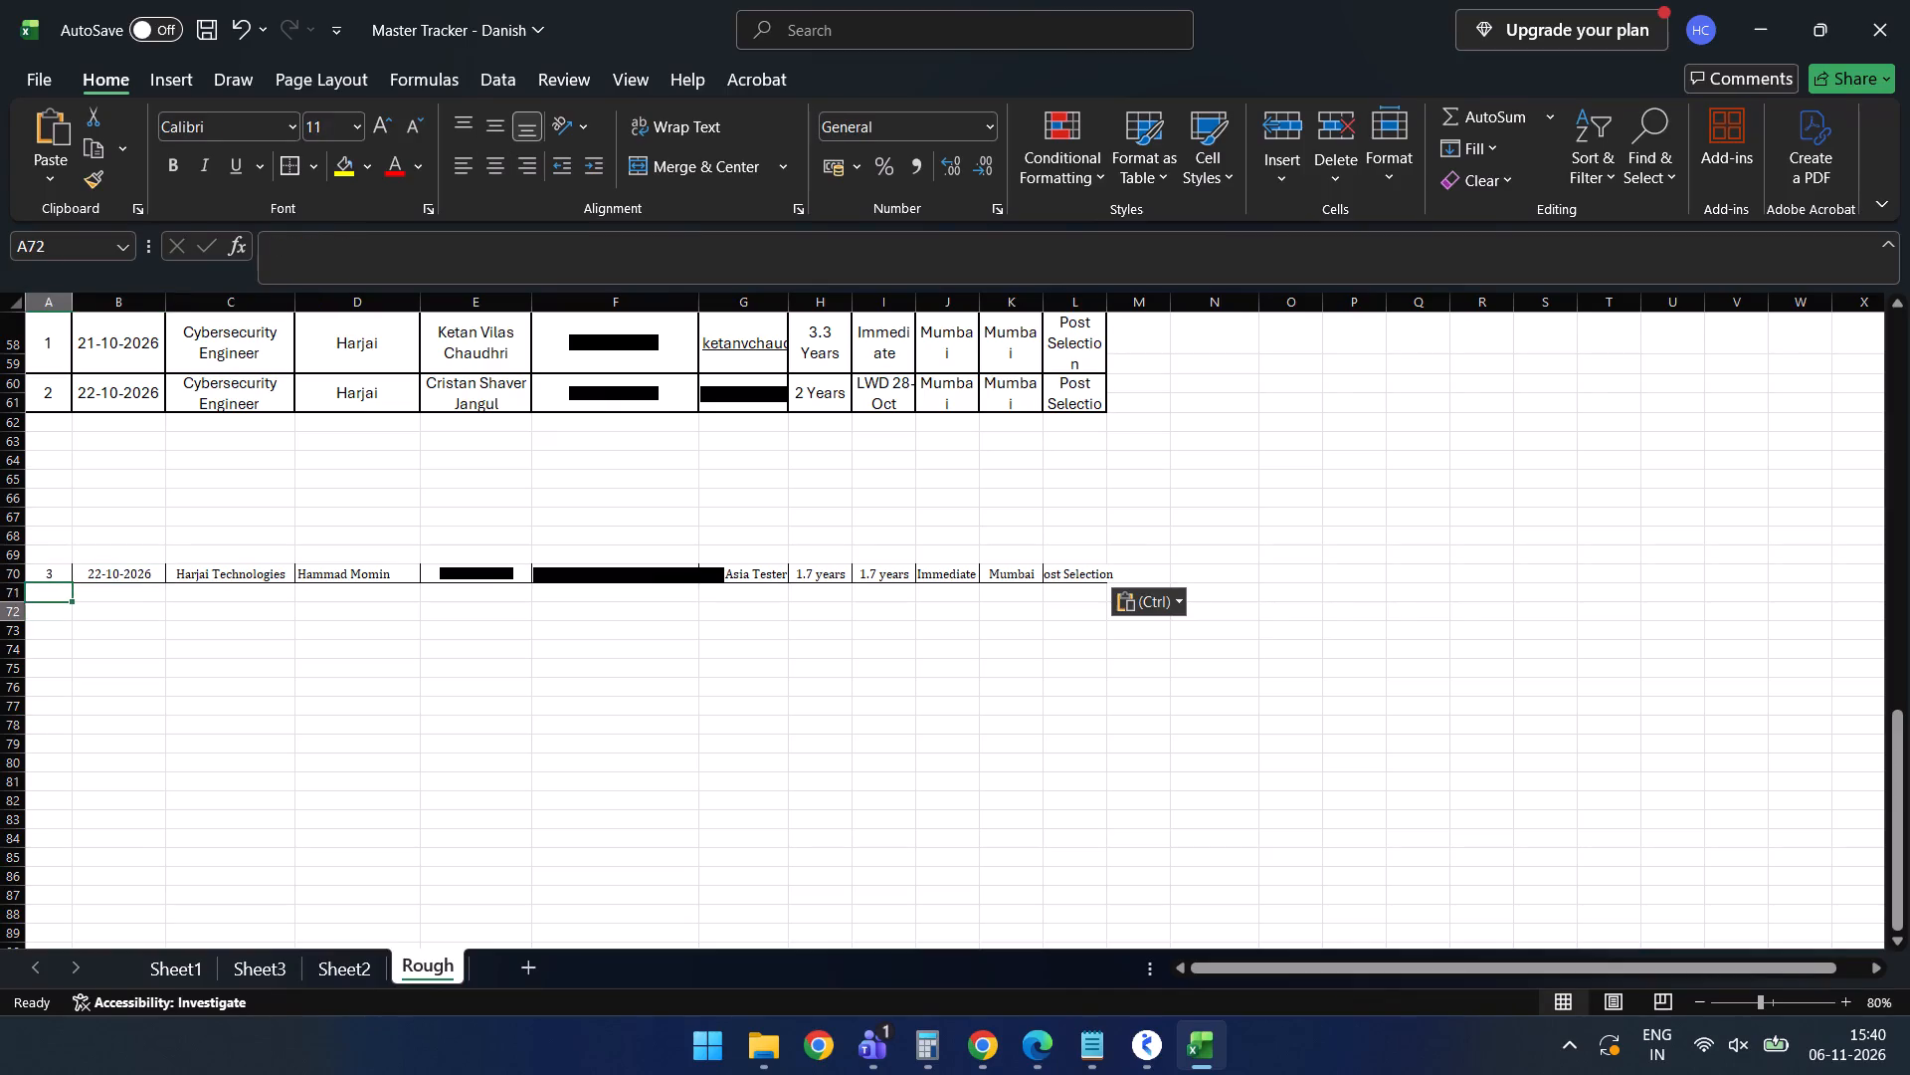
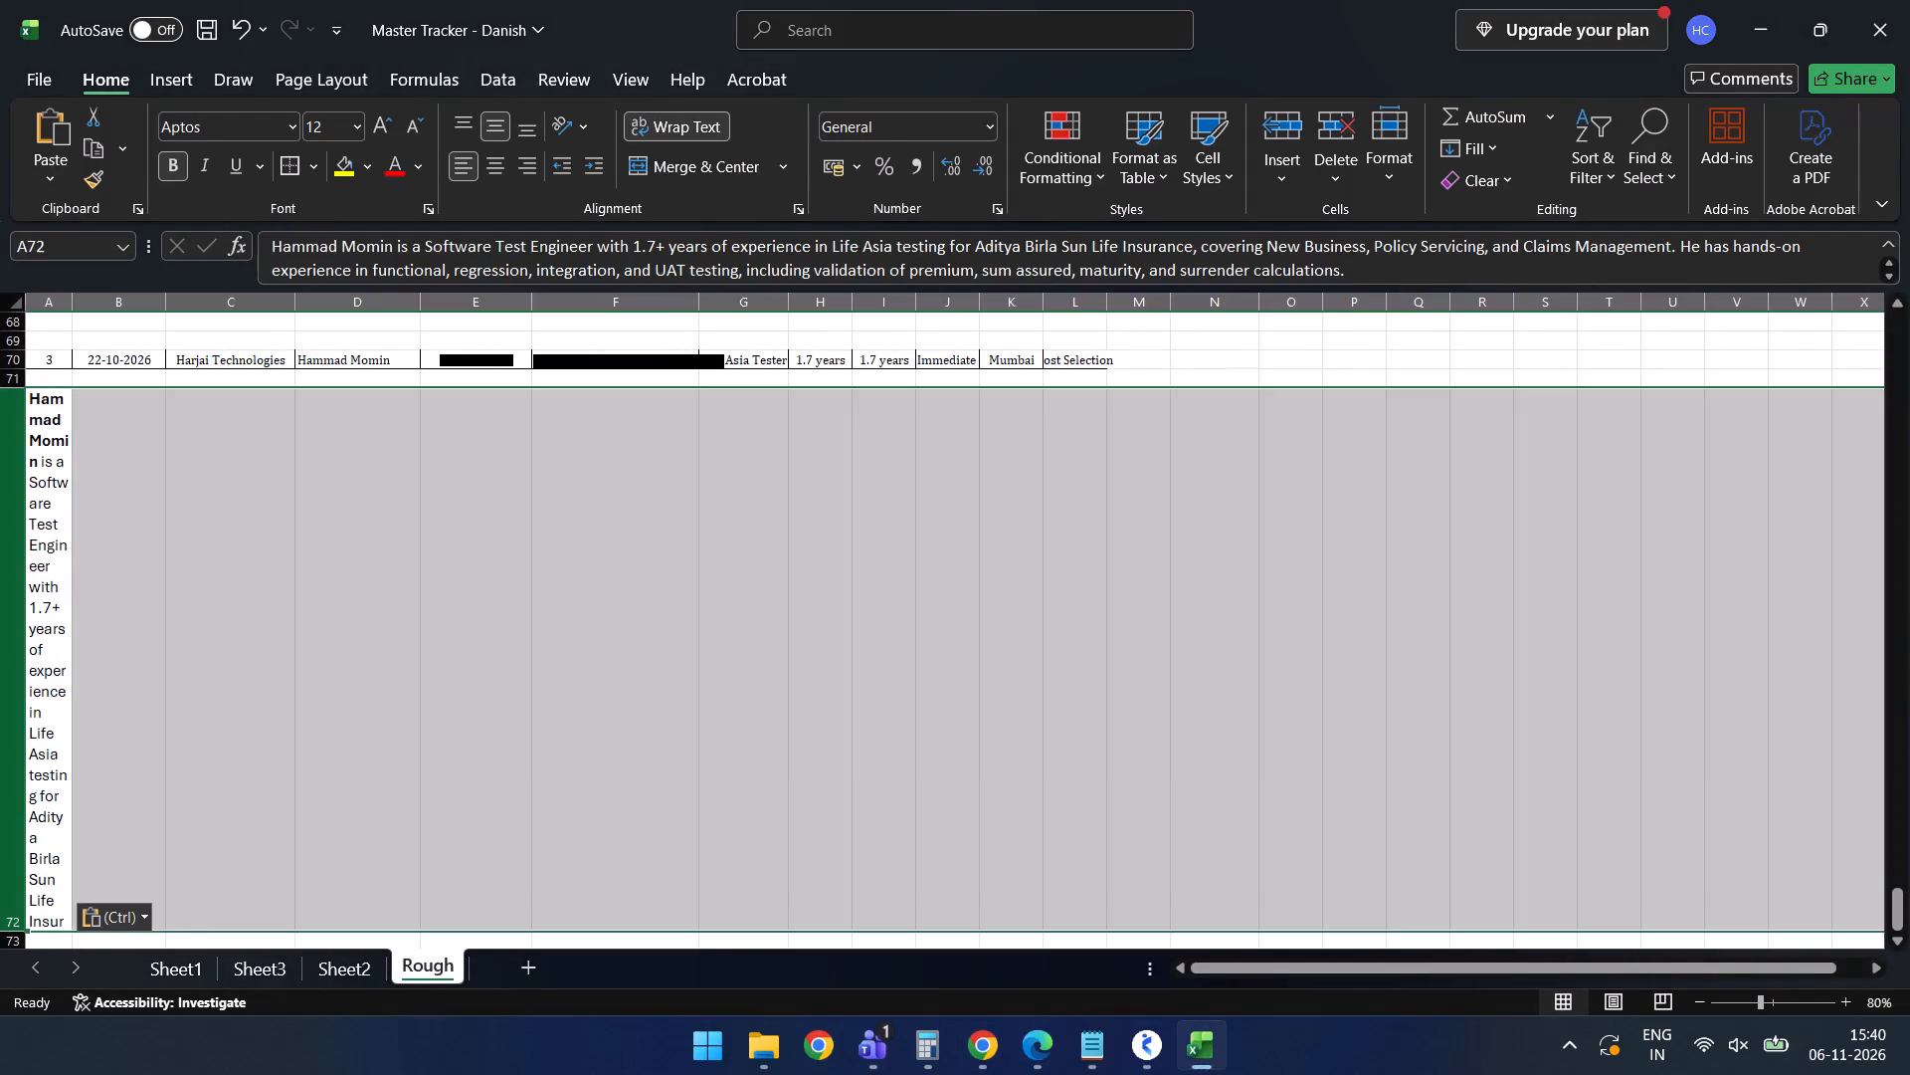
Turn off text wrapping for the candidate's summary in cell A72 of the Rough sheet and save the workbook.
click(687, 169)
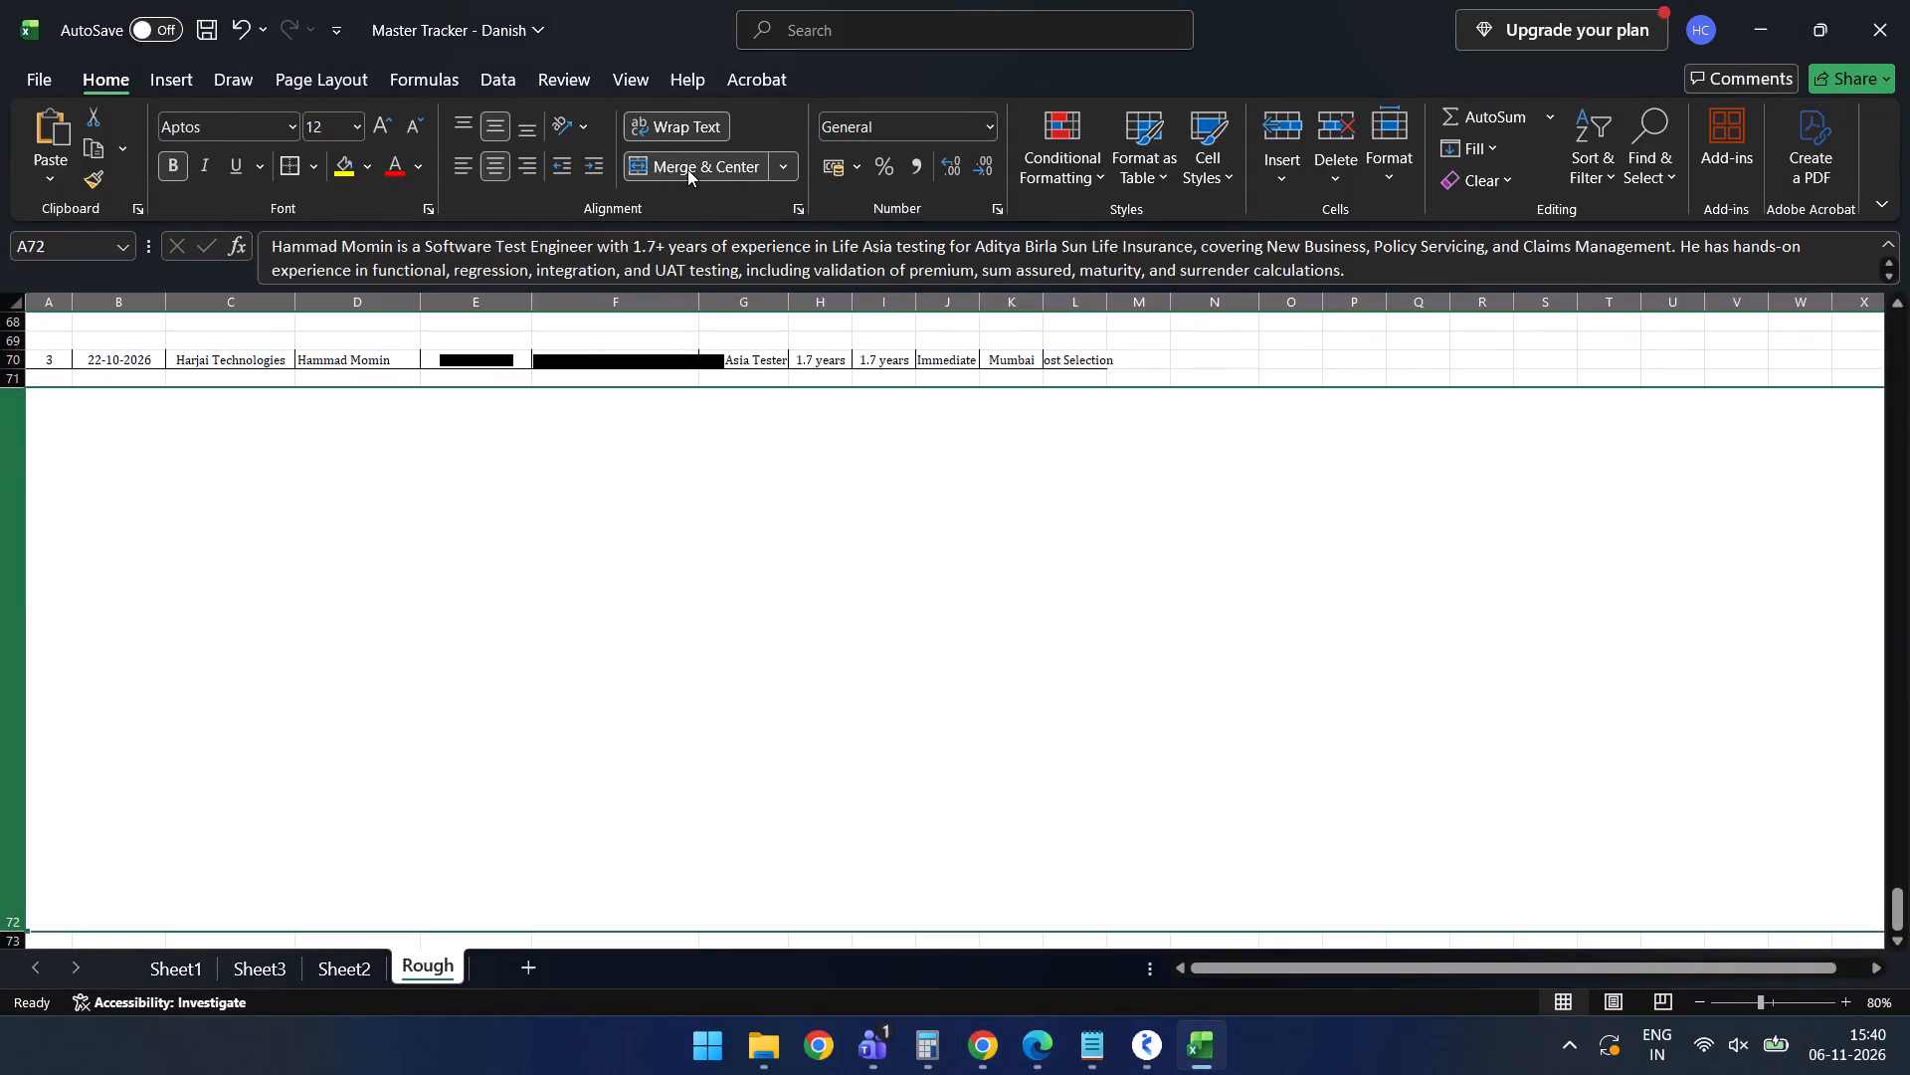
key(ctrl+z)
click(676, 113)
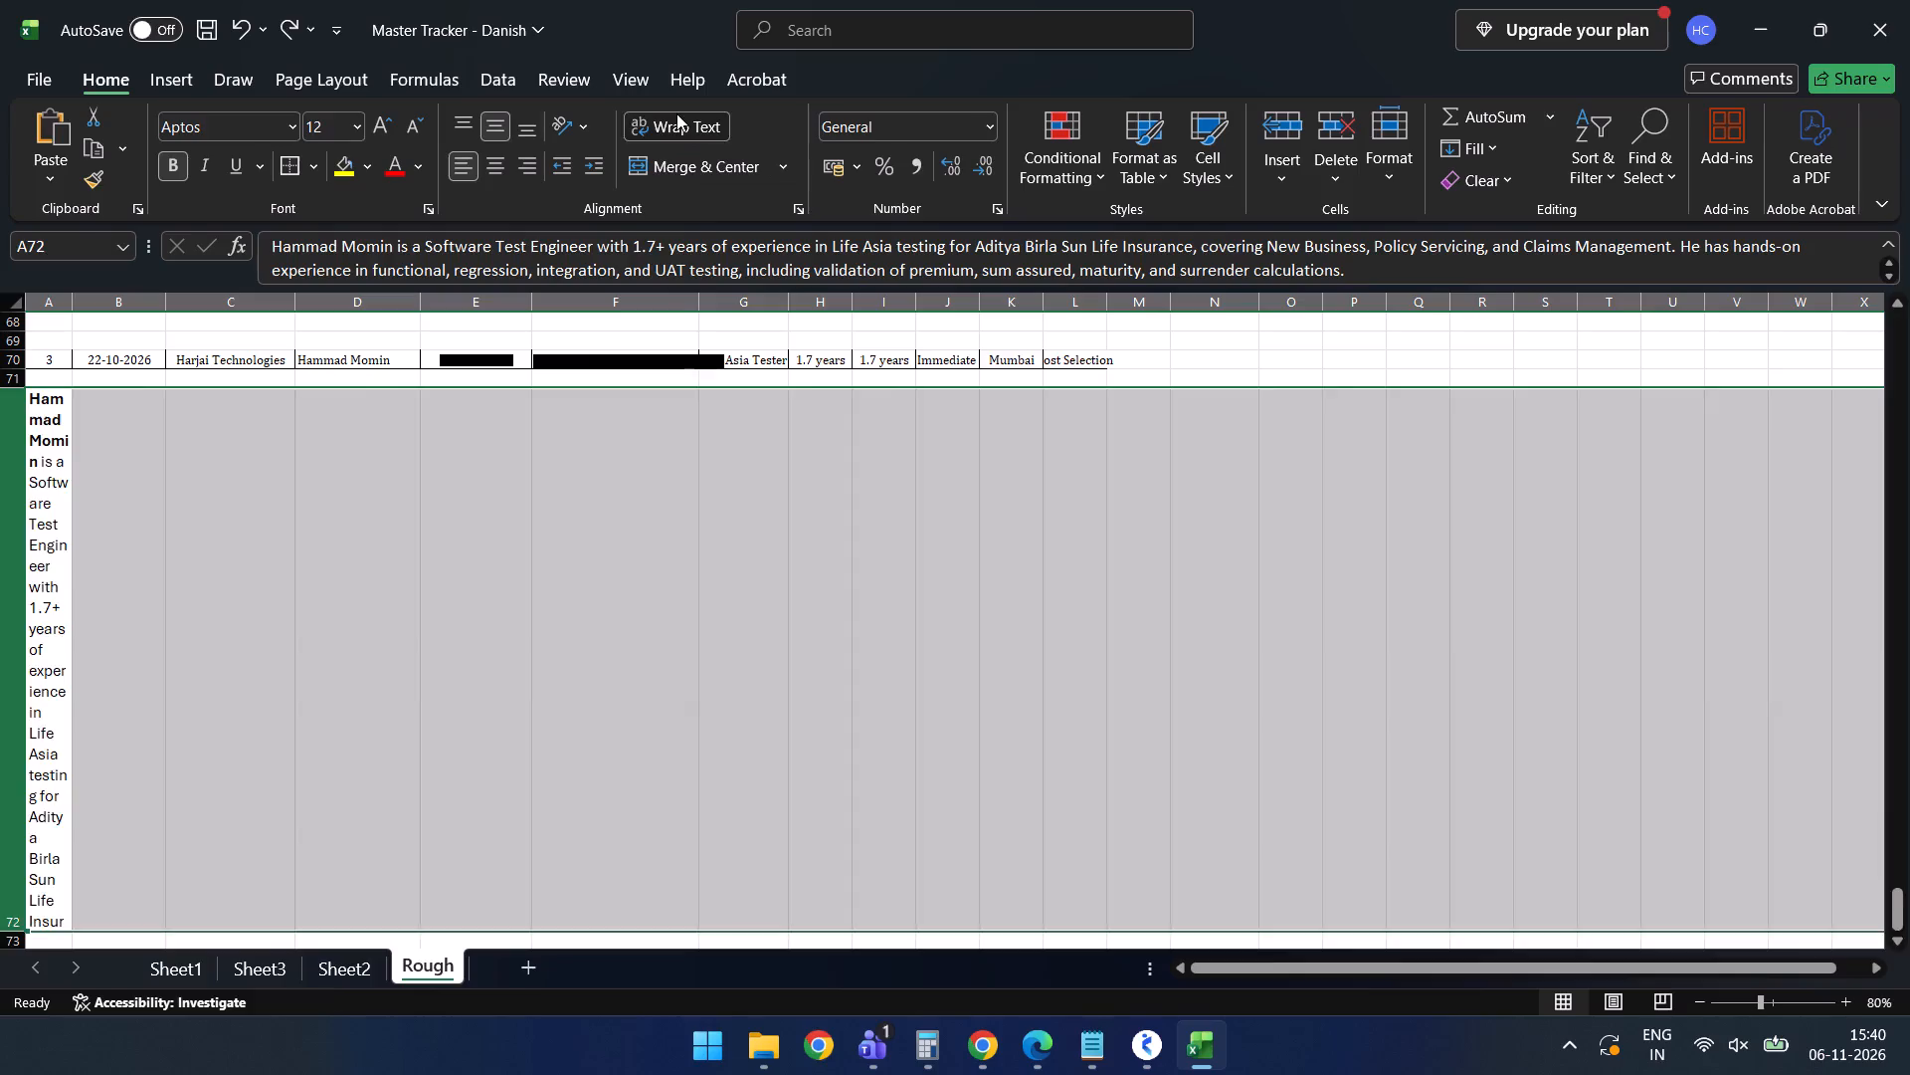
key(Left)
key(Right)
key(Right)
key(Up)
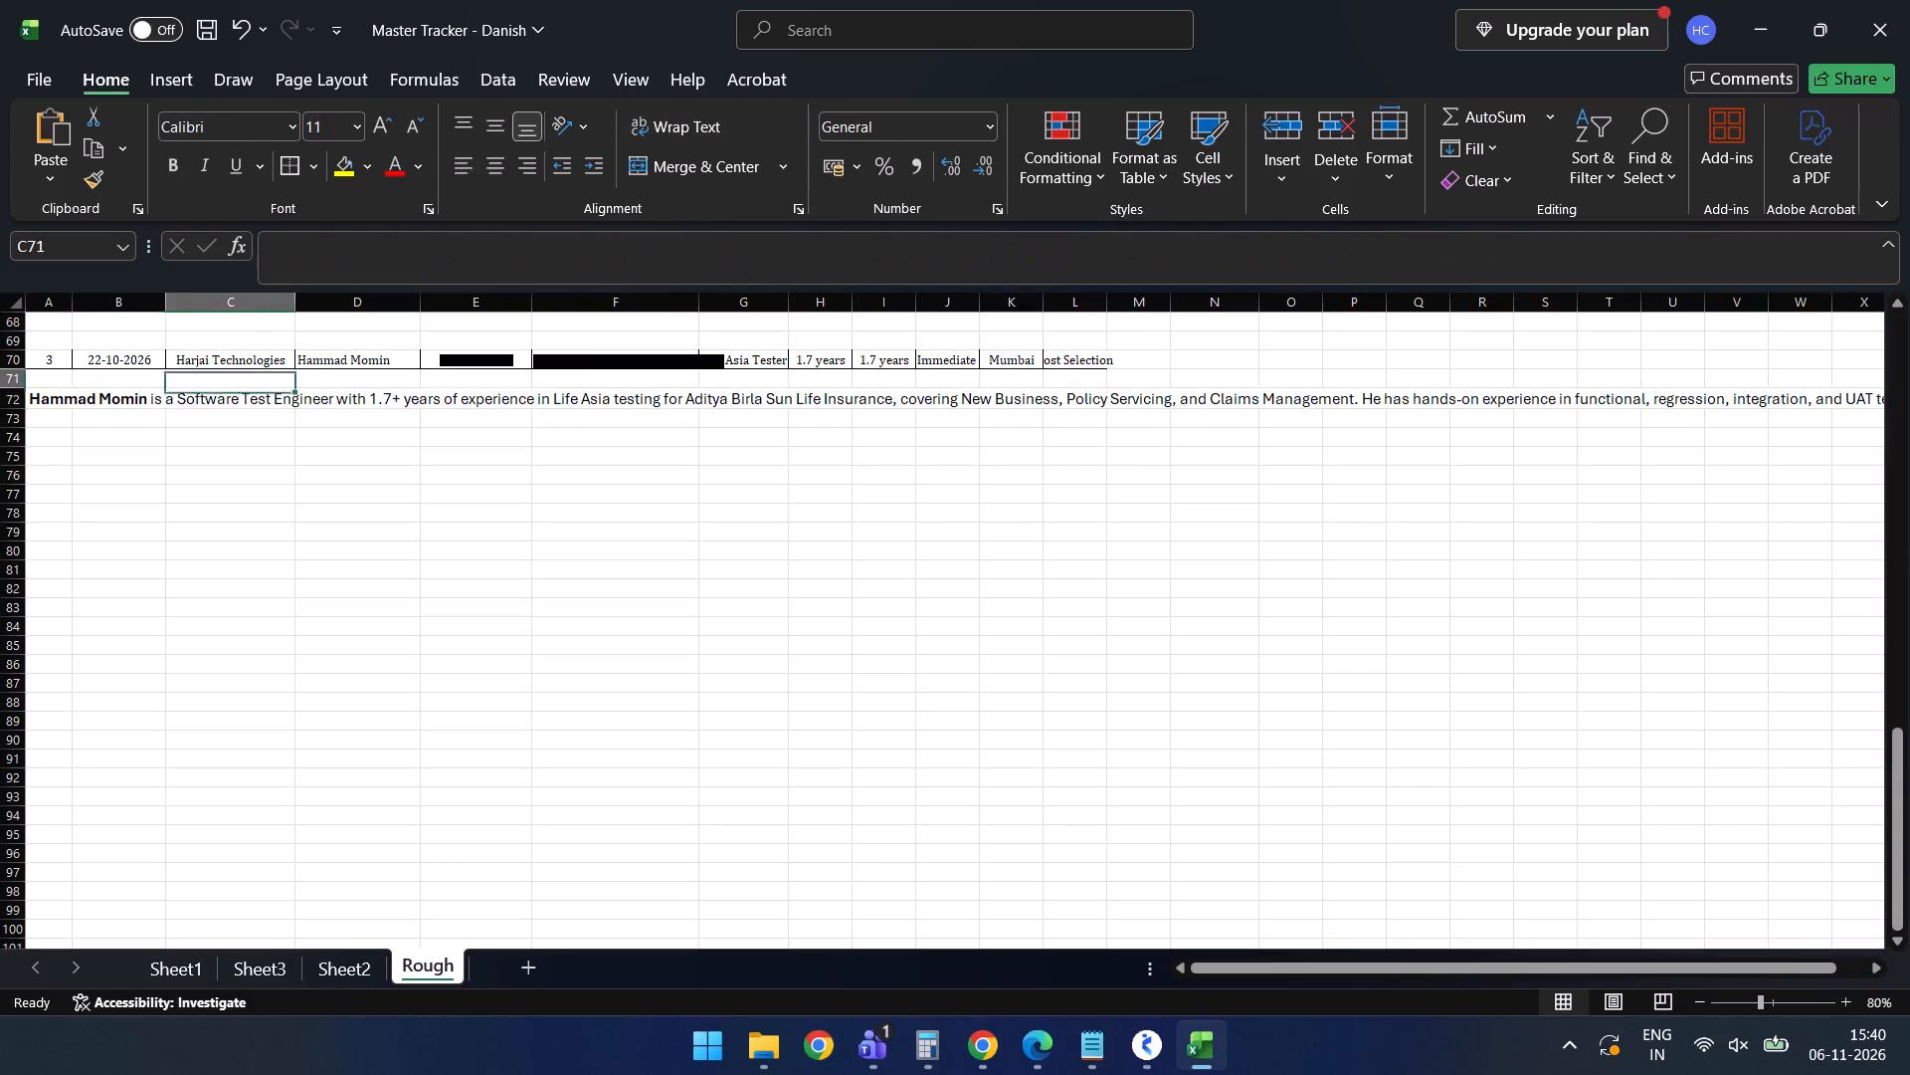
key(Up)
key(Left)
key(ctrl+s)
Set the candidate's serial number in cell A70 to 1 and save the workbook.
key(Down)
key(Up)
key(Left)
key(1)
key(Right)
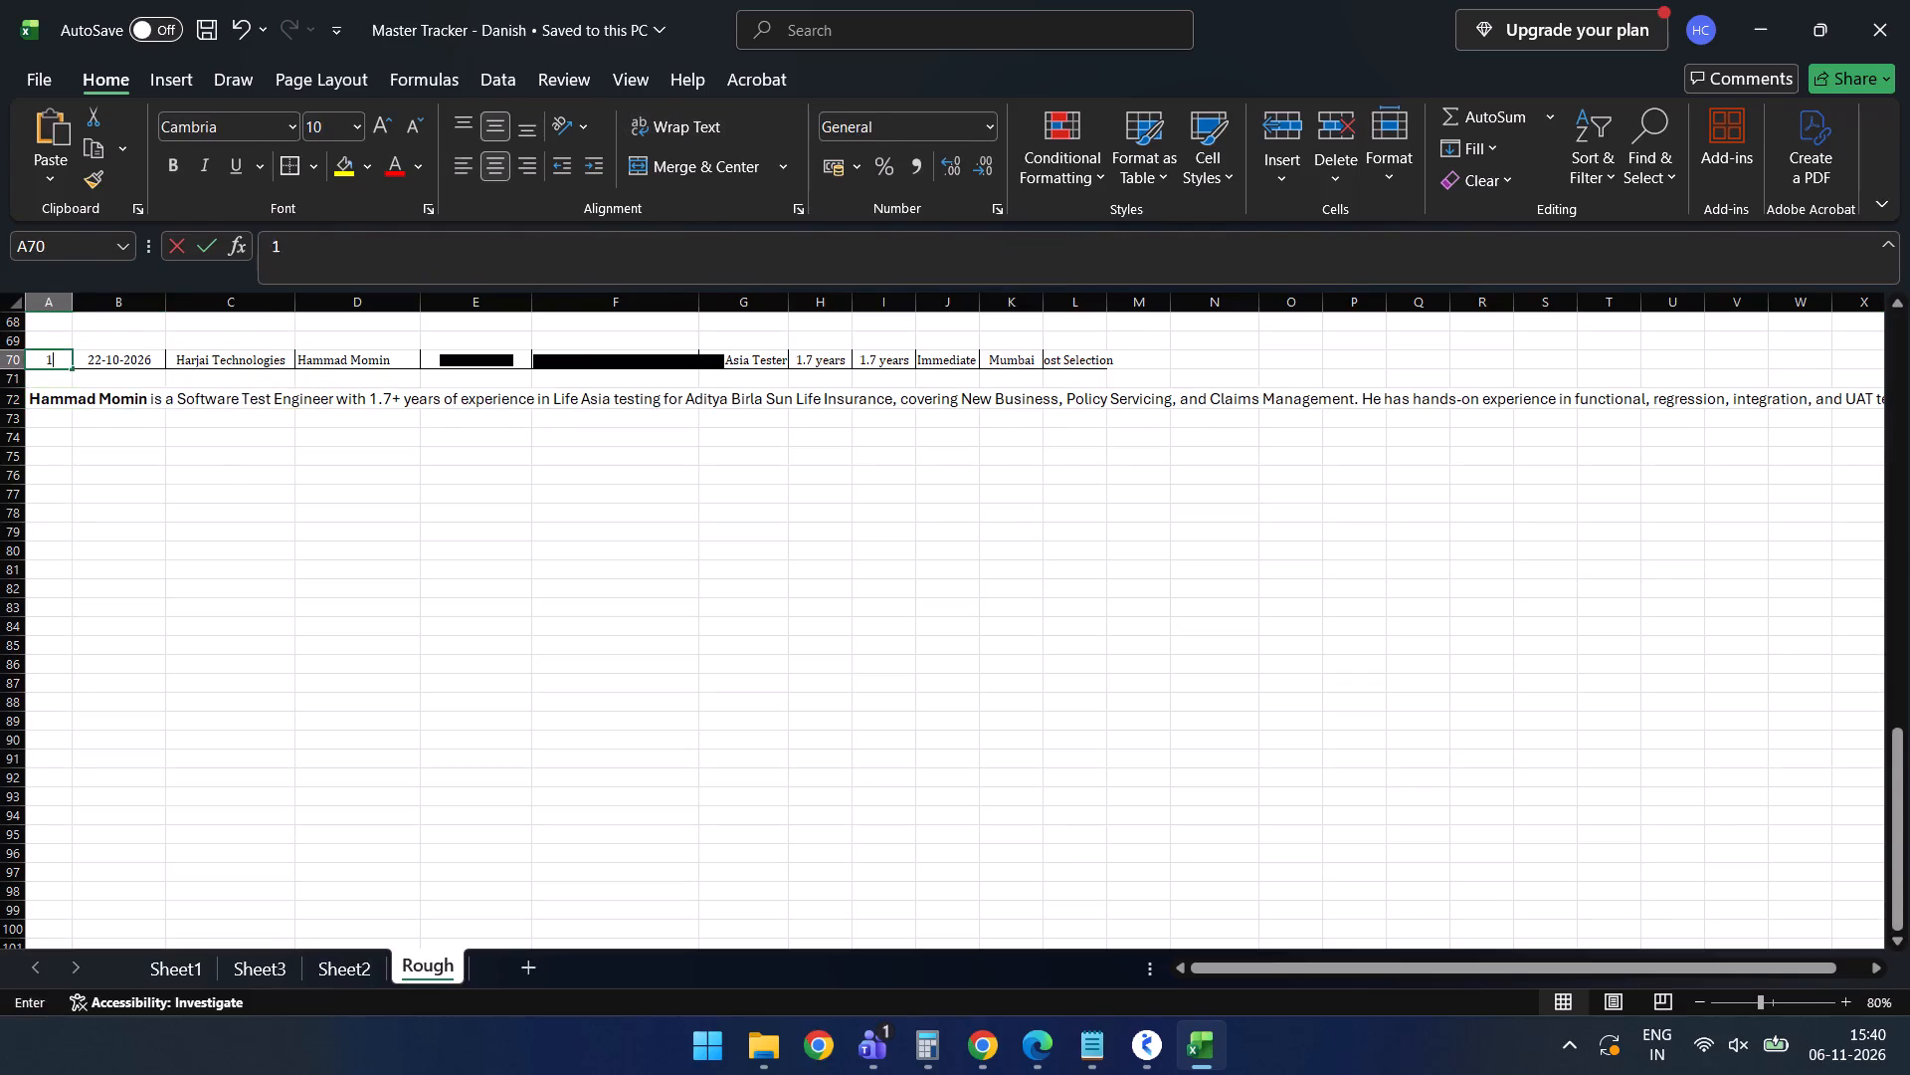
key(Left)
key(ctrl+s)
key(Down)
key(Up)
key(Right)
key(Left)
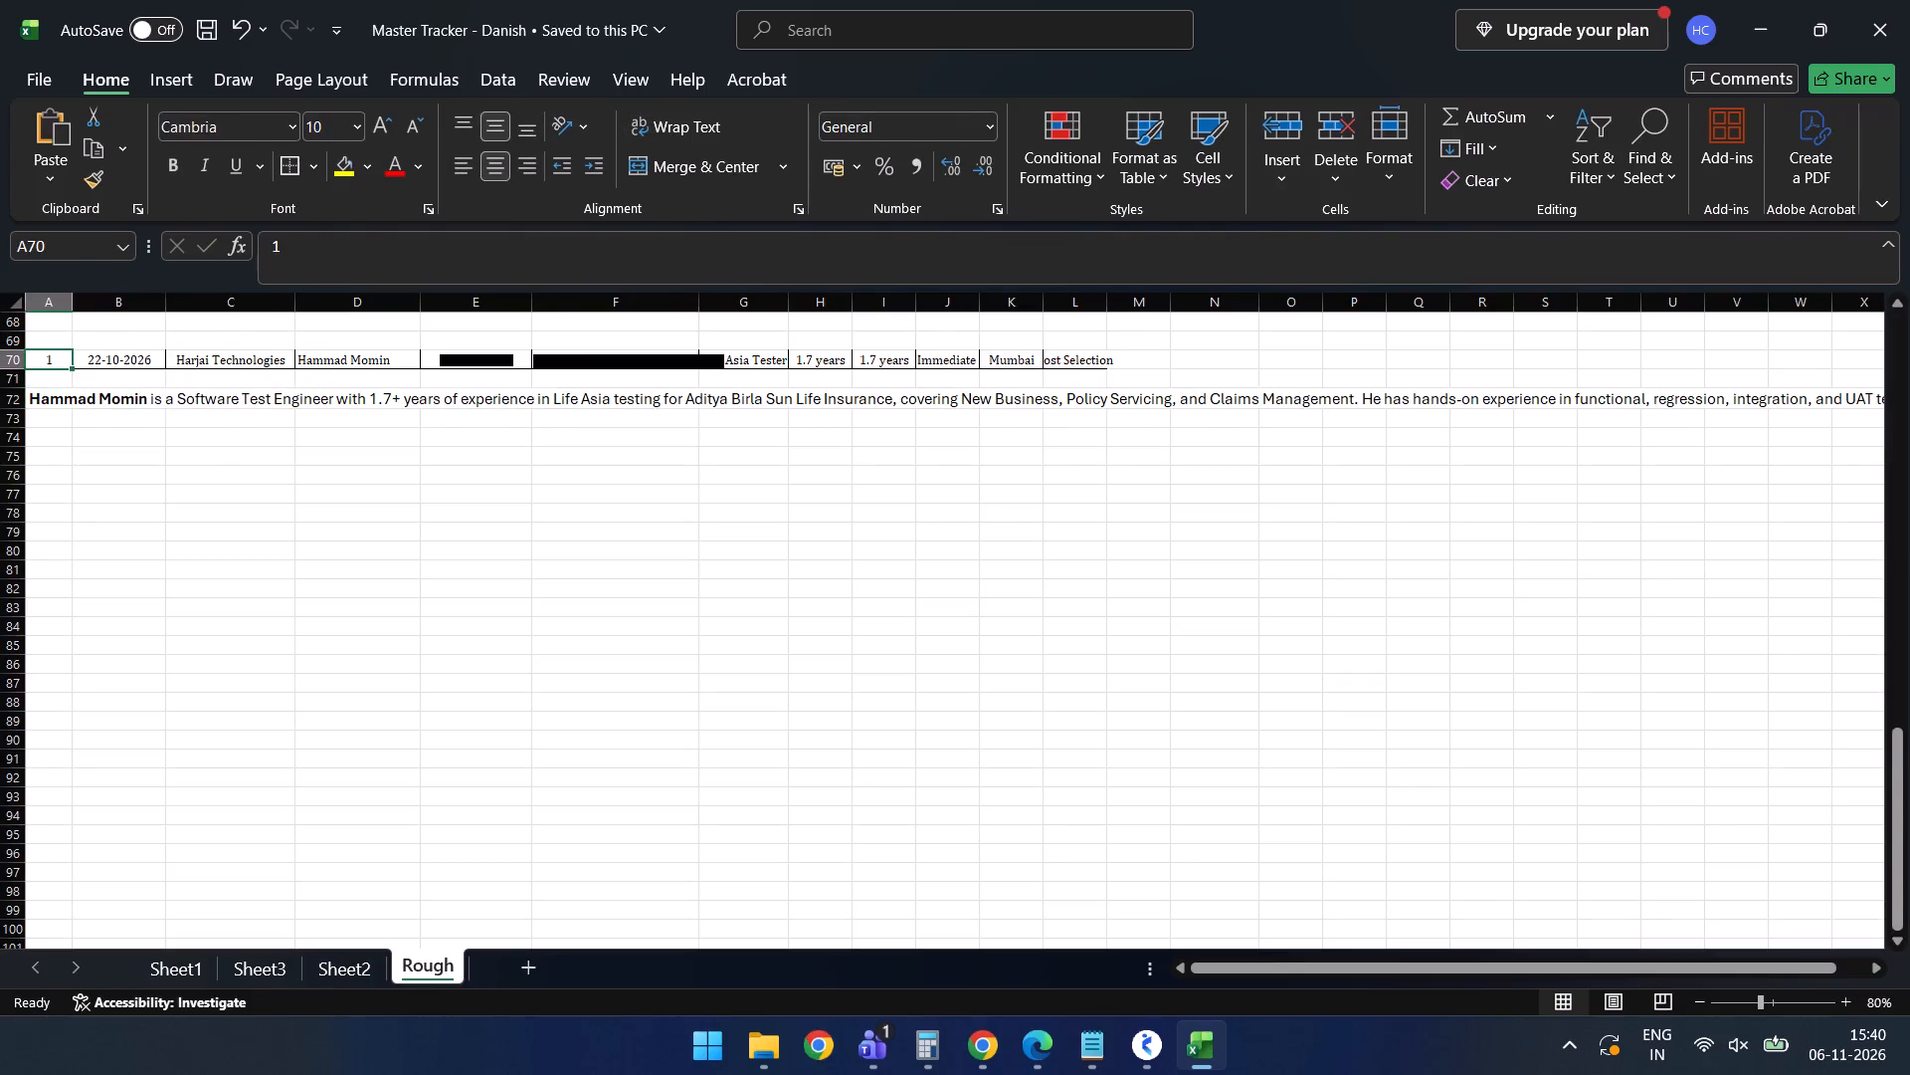
Move the candidate's summary from cell A72 to A71, directly beneath the candidate's row, and save the workbook.
key(Down)
key(Down)
key(ctrl+x)
key(Up)
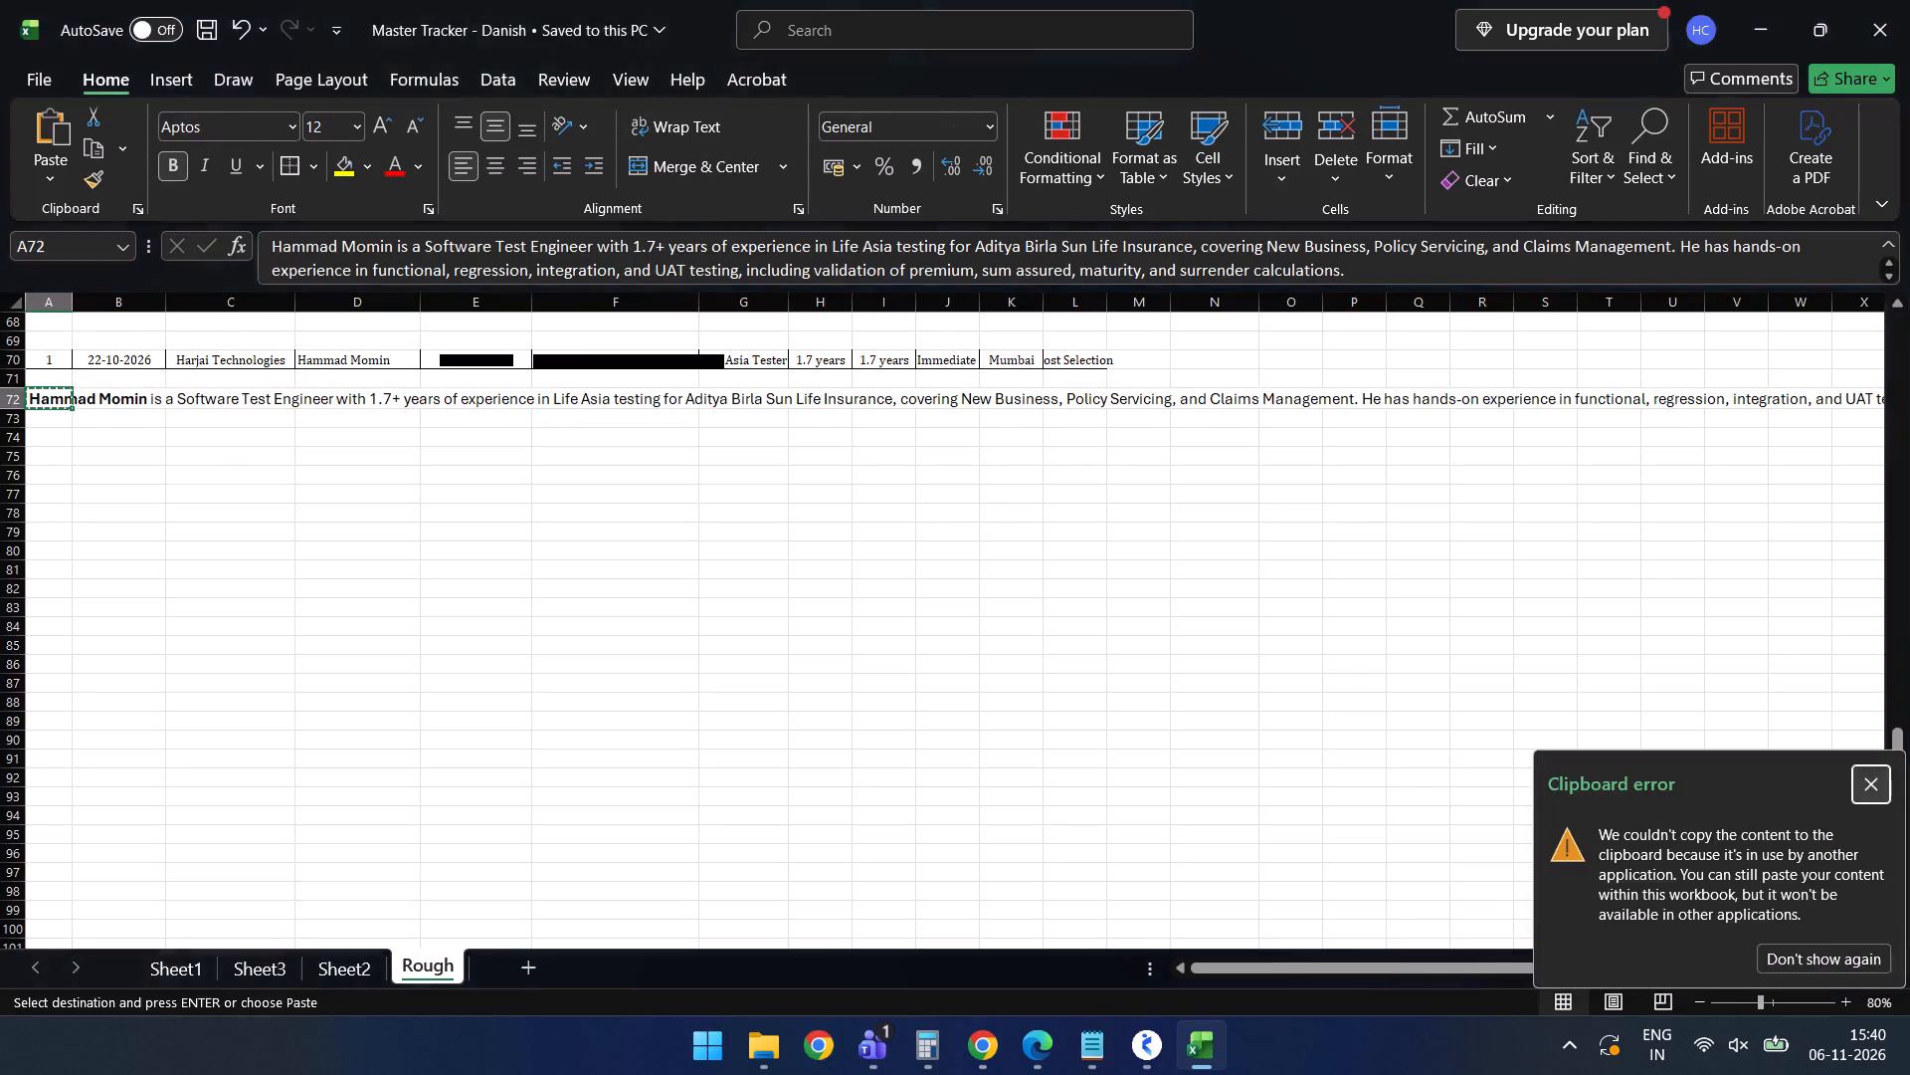
click(55, 380)
key(ctrl+v)
key(ctrl+s)
key(Down)
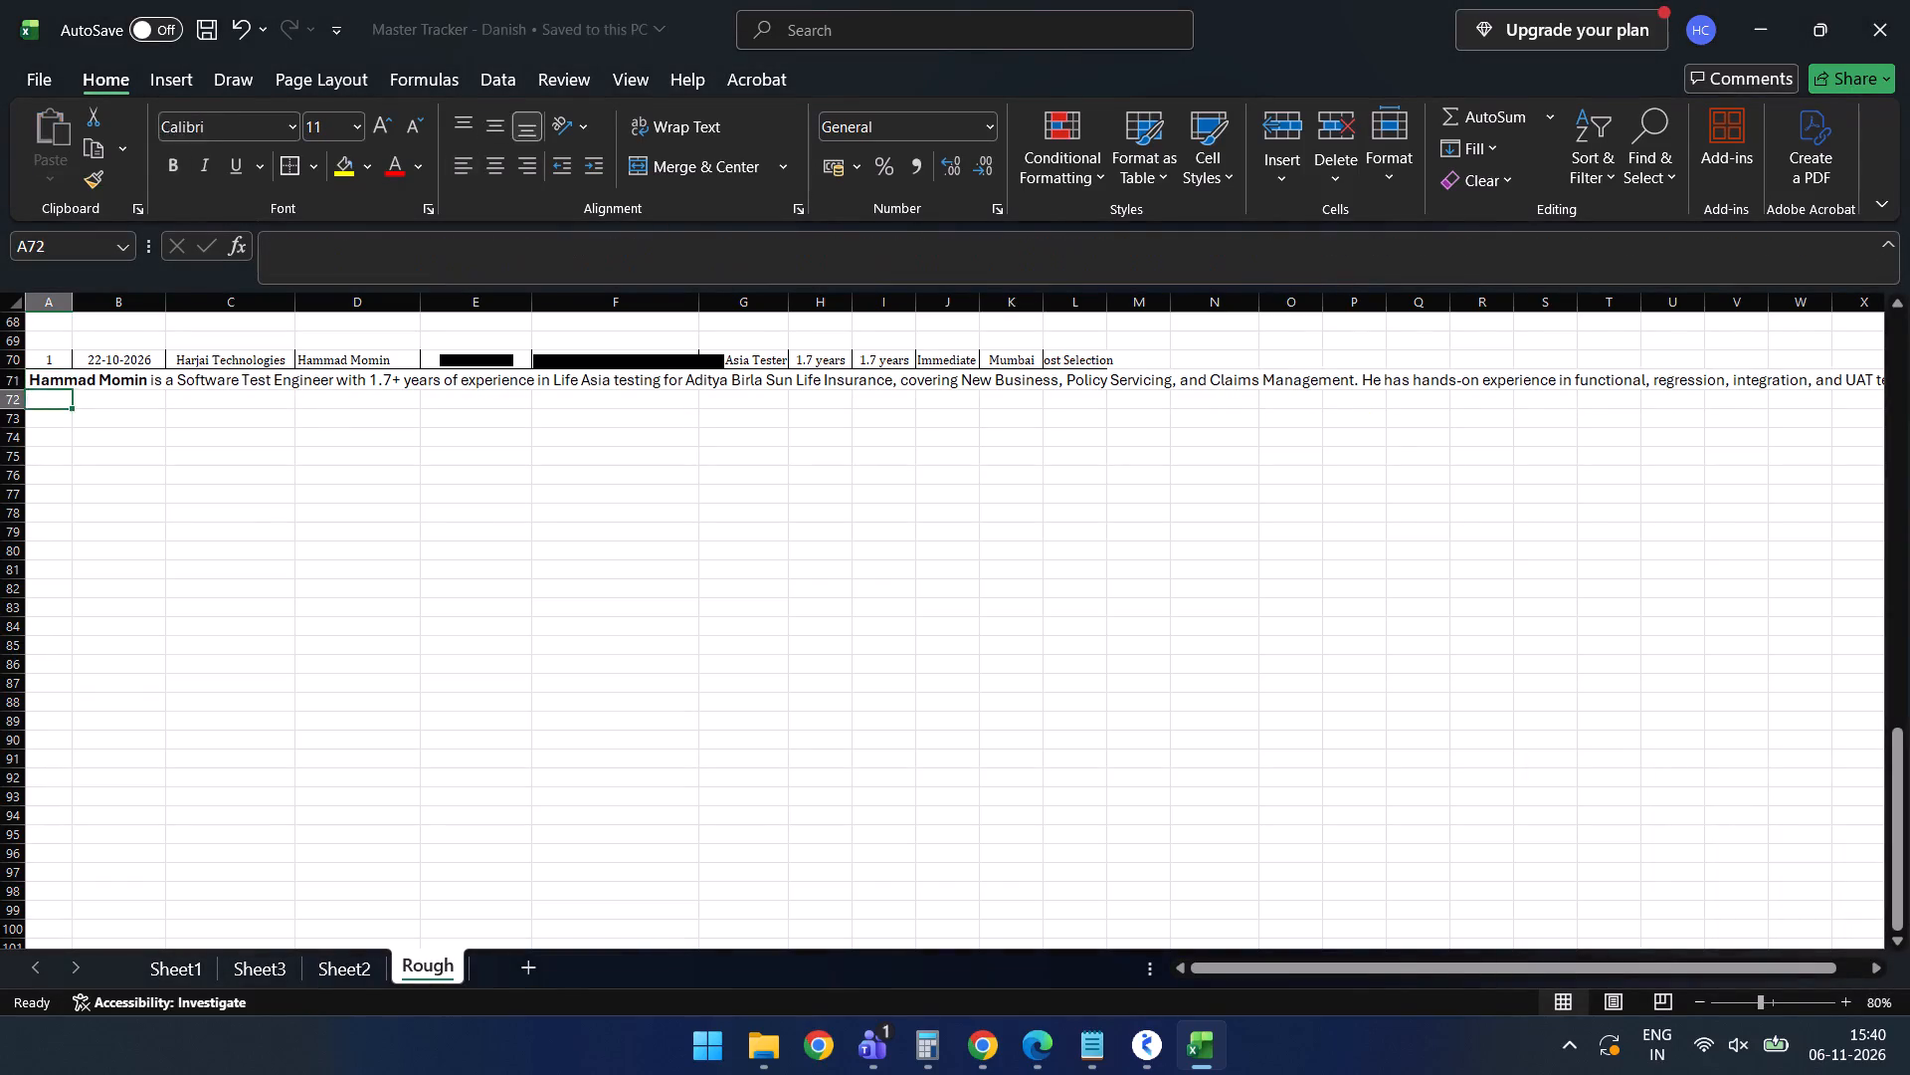
Save the Master Tracker workbook again.
key(Up)
key(Up)
key(Right)
key(Right)
key(Down)
key(Left)
key(Left)
key(Up)
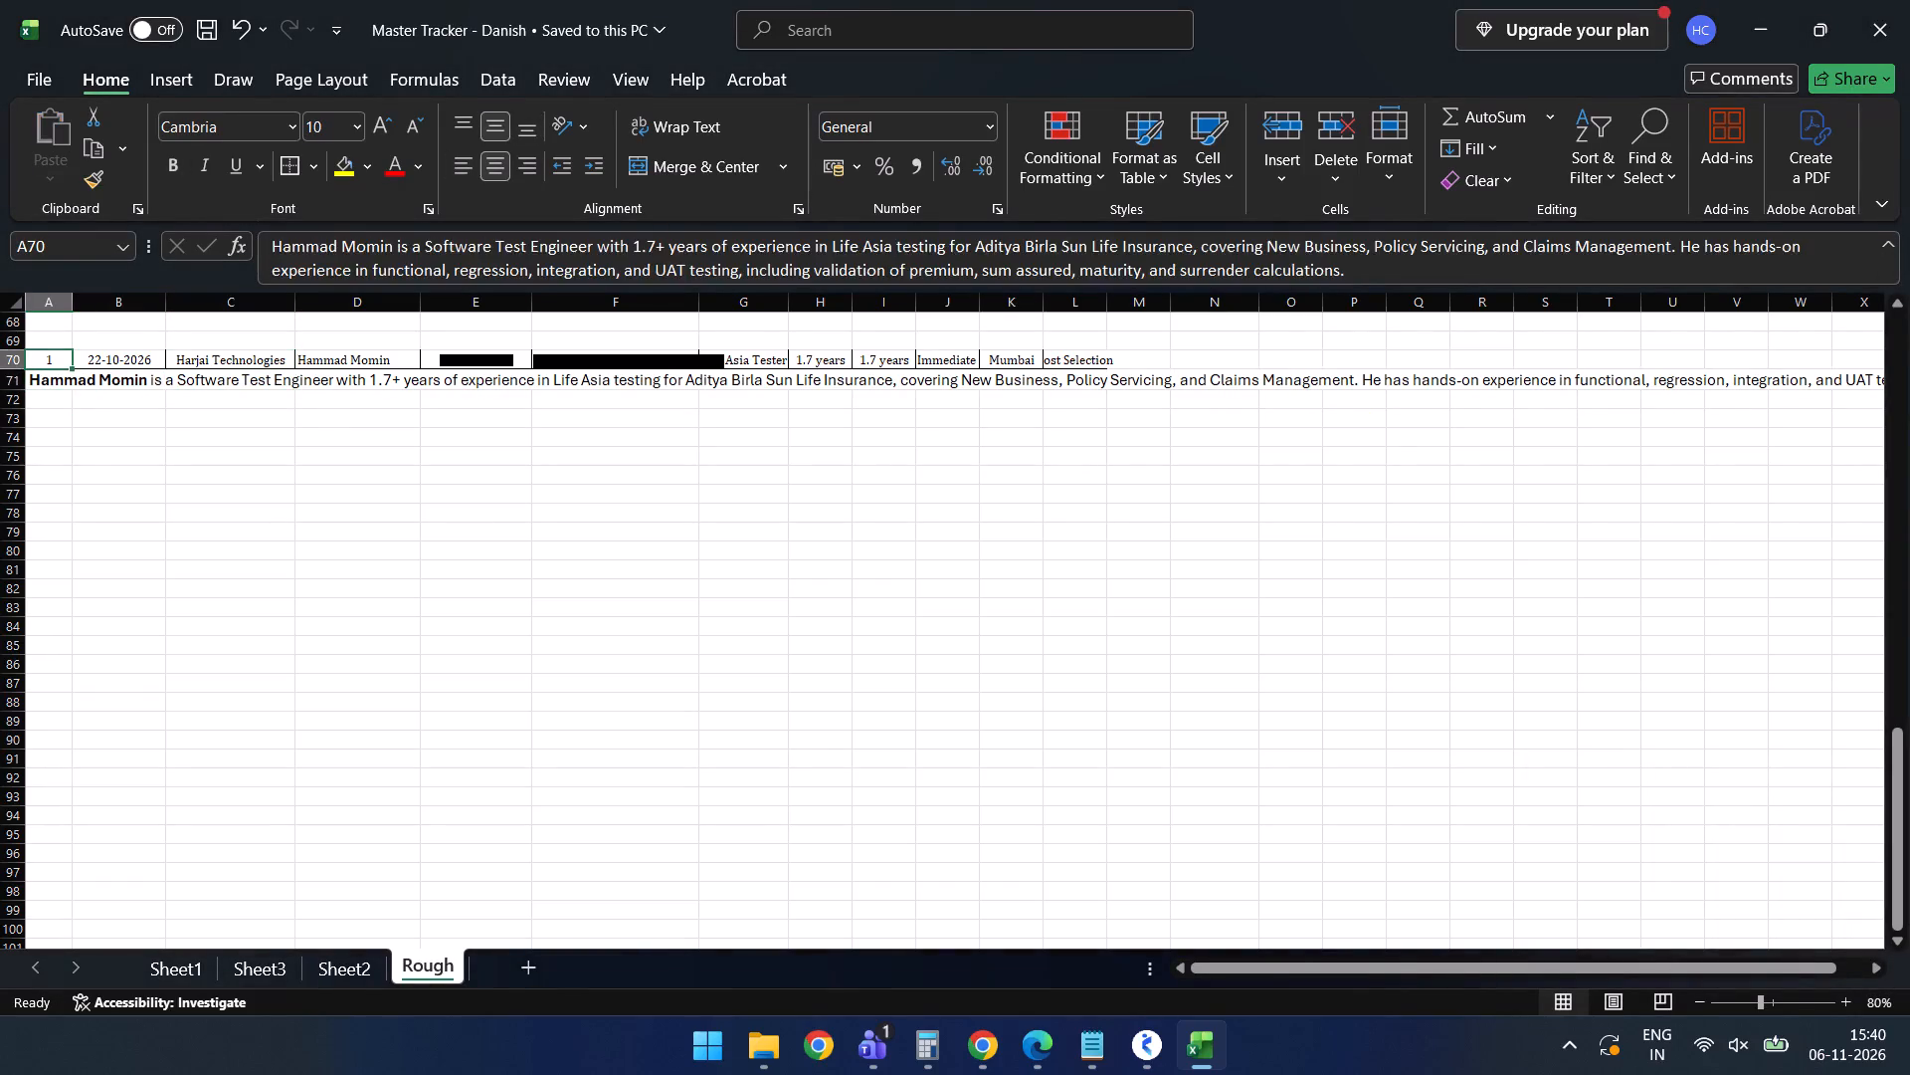
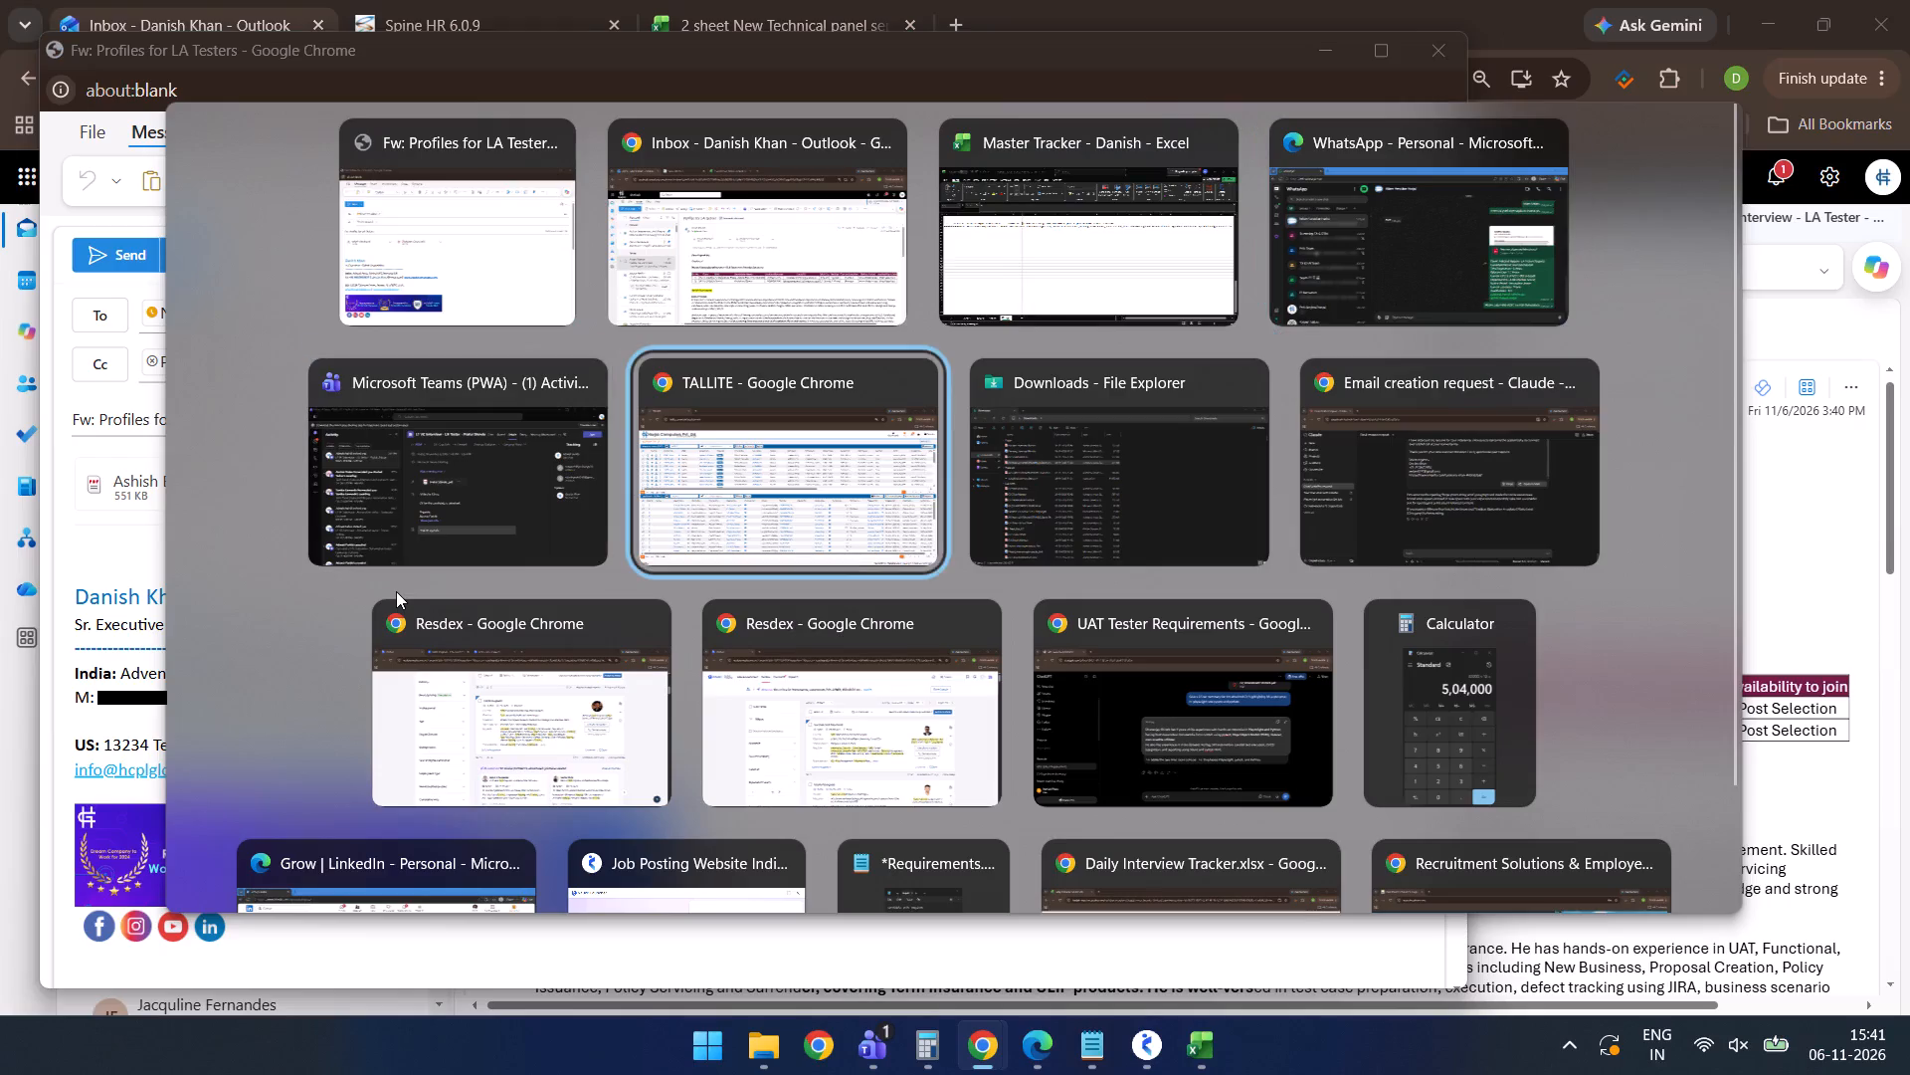
key(alt+Left)
key(alt+Right)
key(alt+Right)
key(Up)
key(Up)
key(Down)
key(Down)
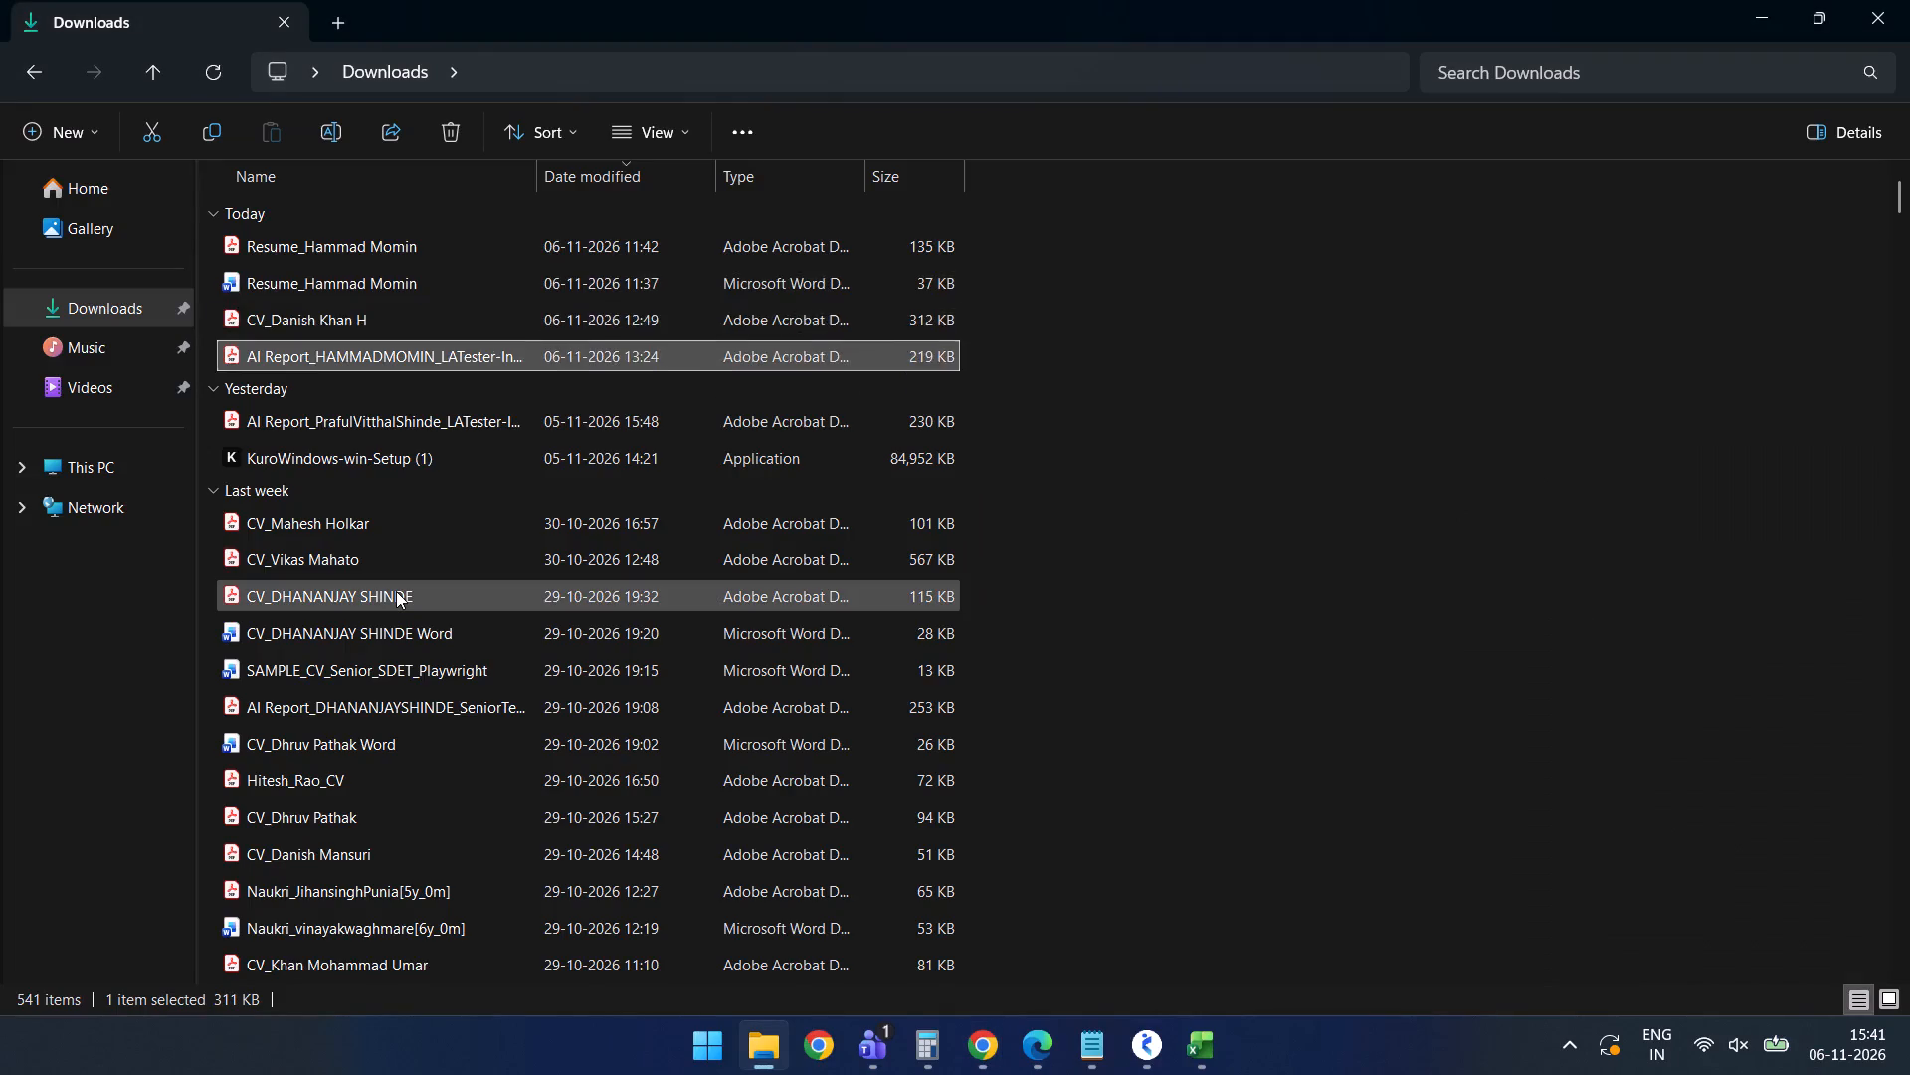
key(Up)
key(Up)
key(Up)
key(Return)
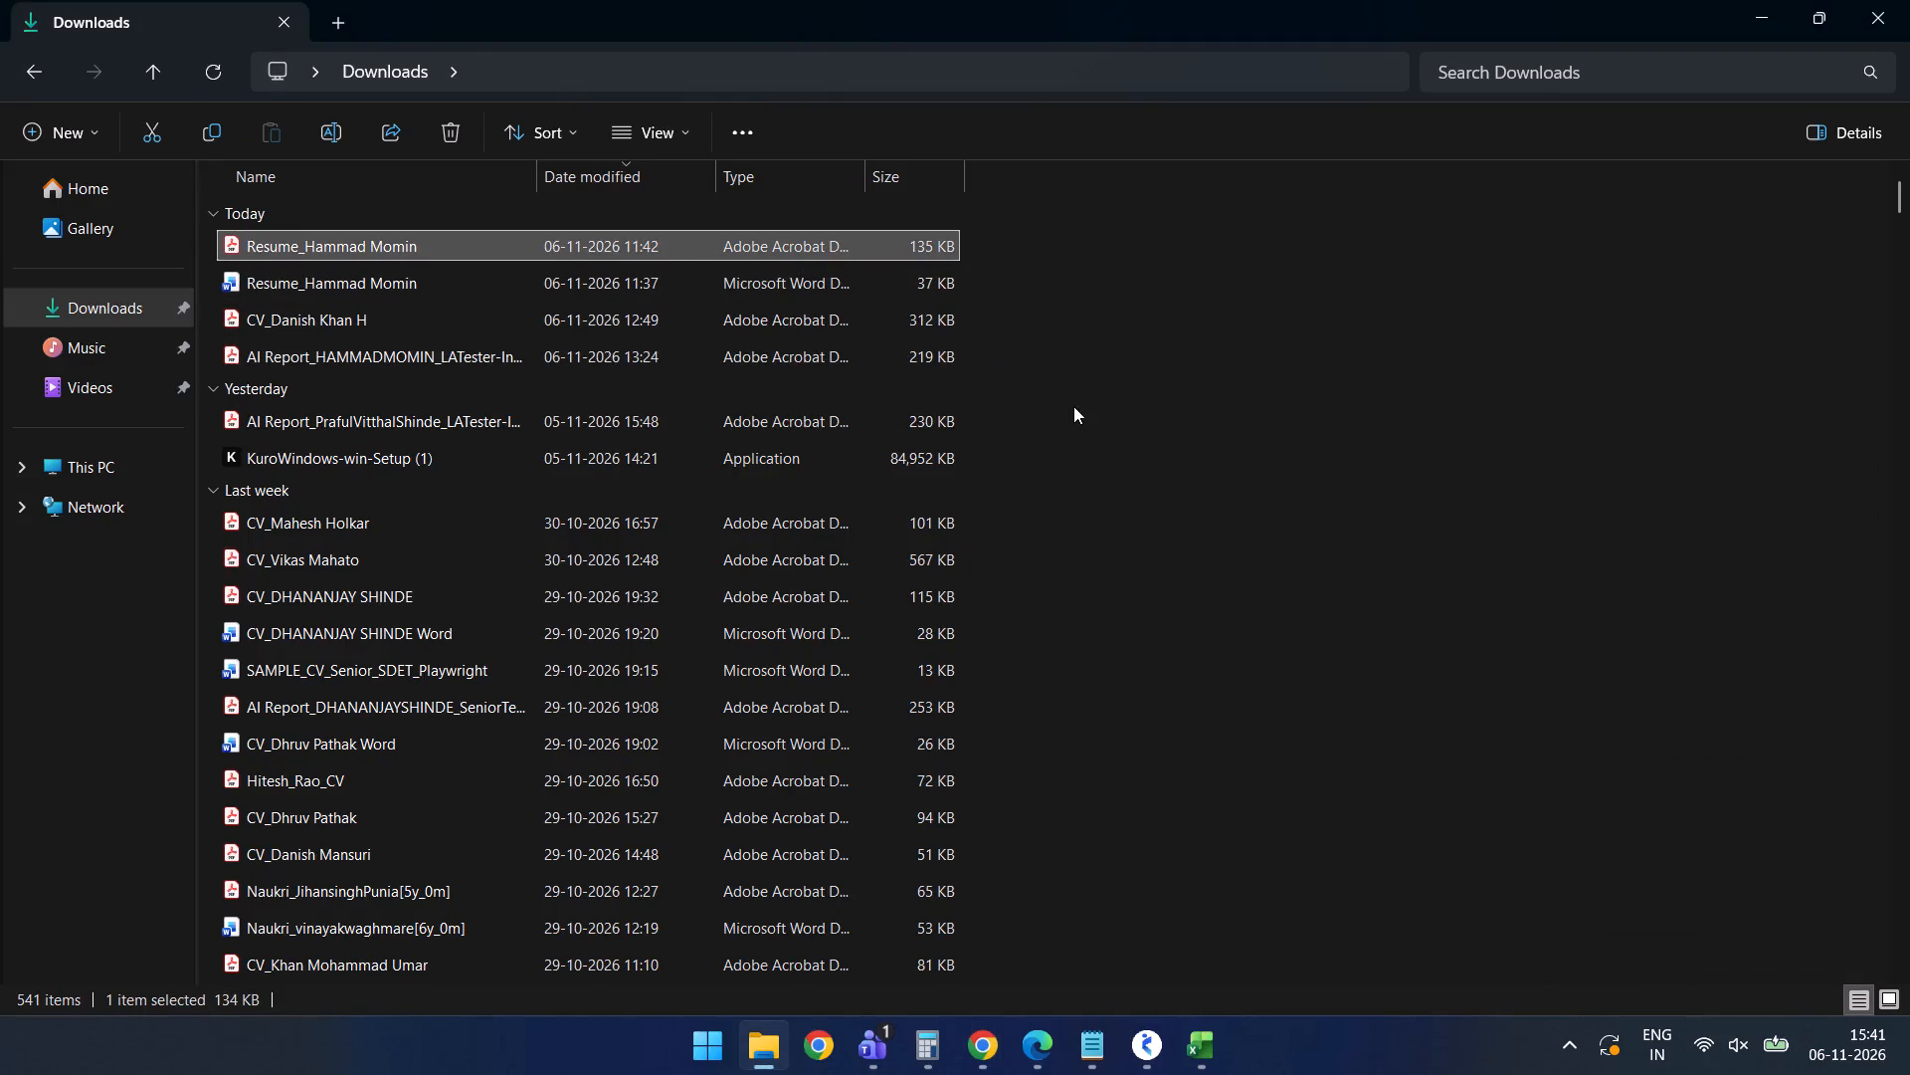
Review the professional experience and project summary in the candidate's PDF resume, and close it.
scroll(1135, 662, down, 6)
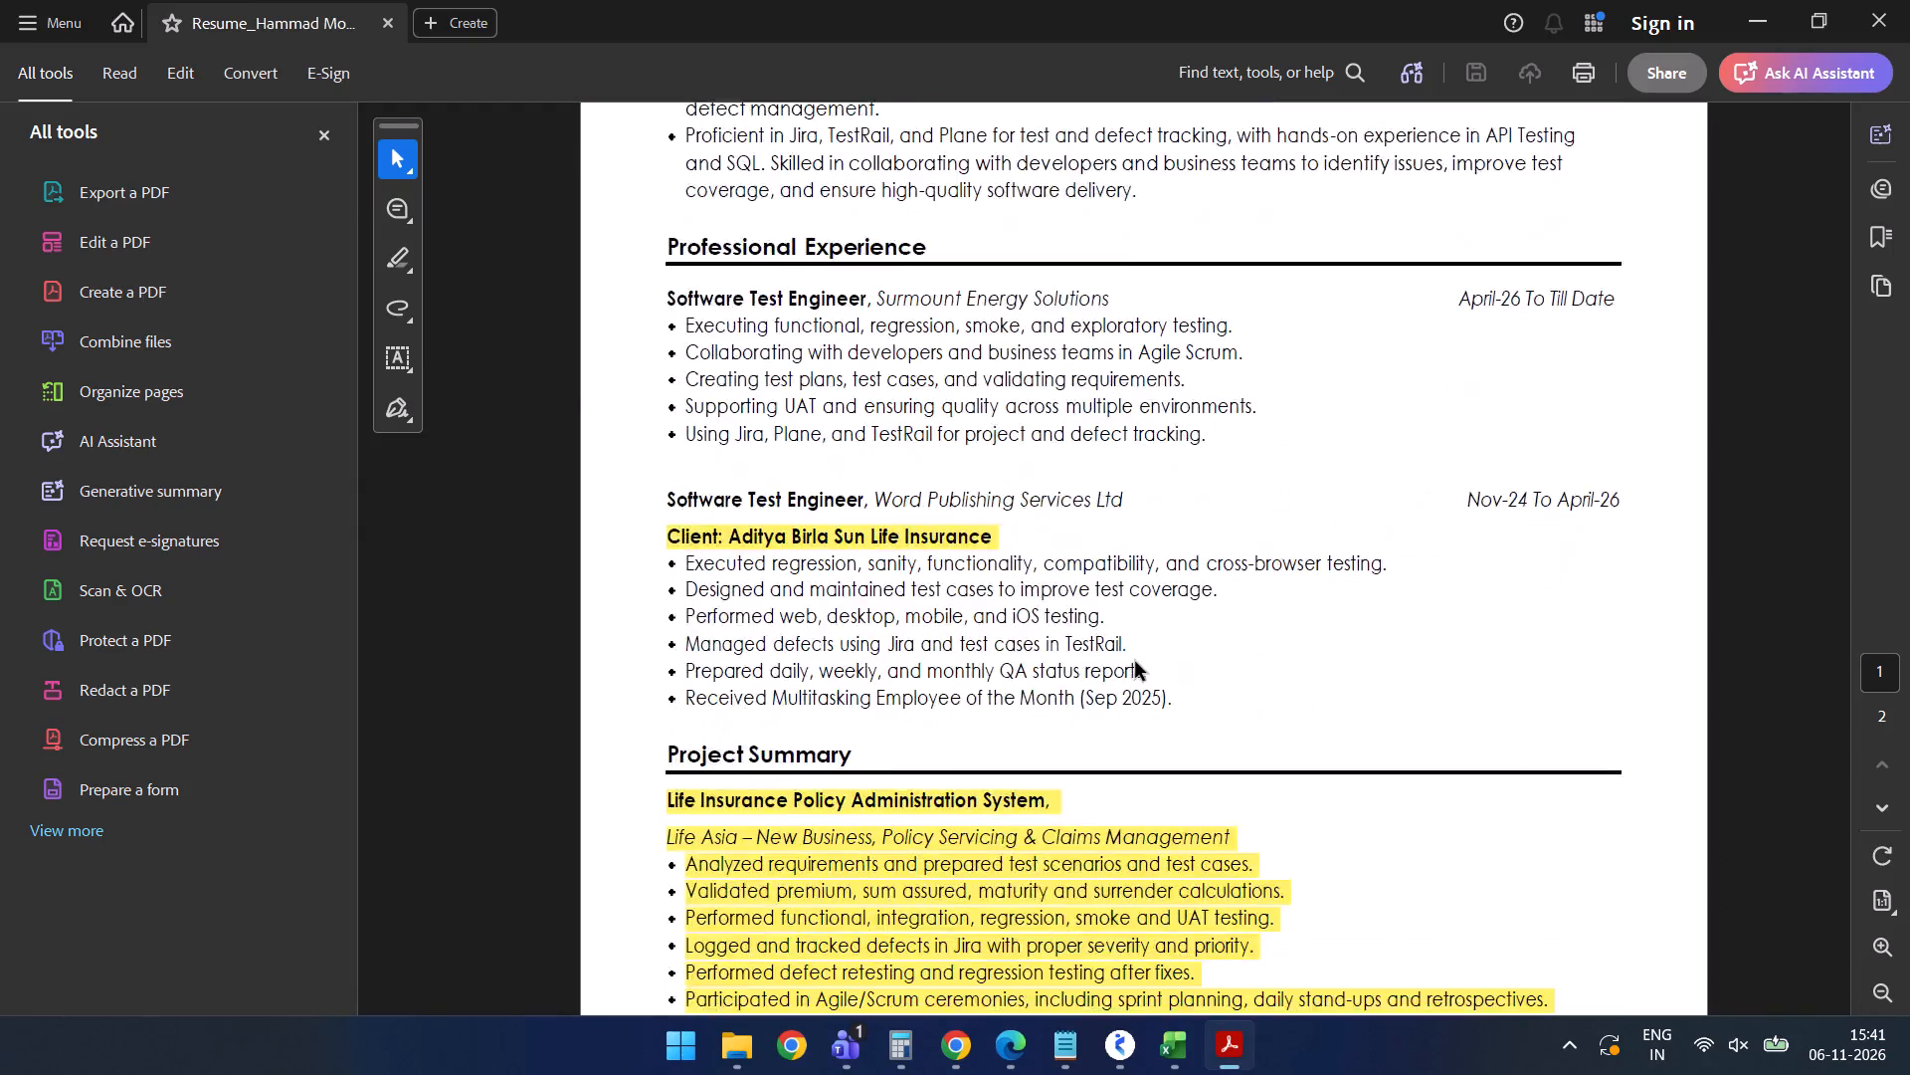
scroll(1135, 662, down, 4)
click(1909, 0)
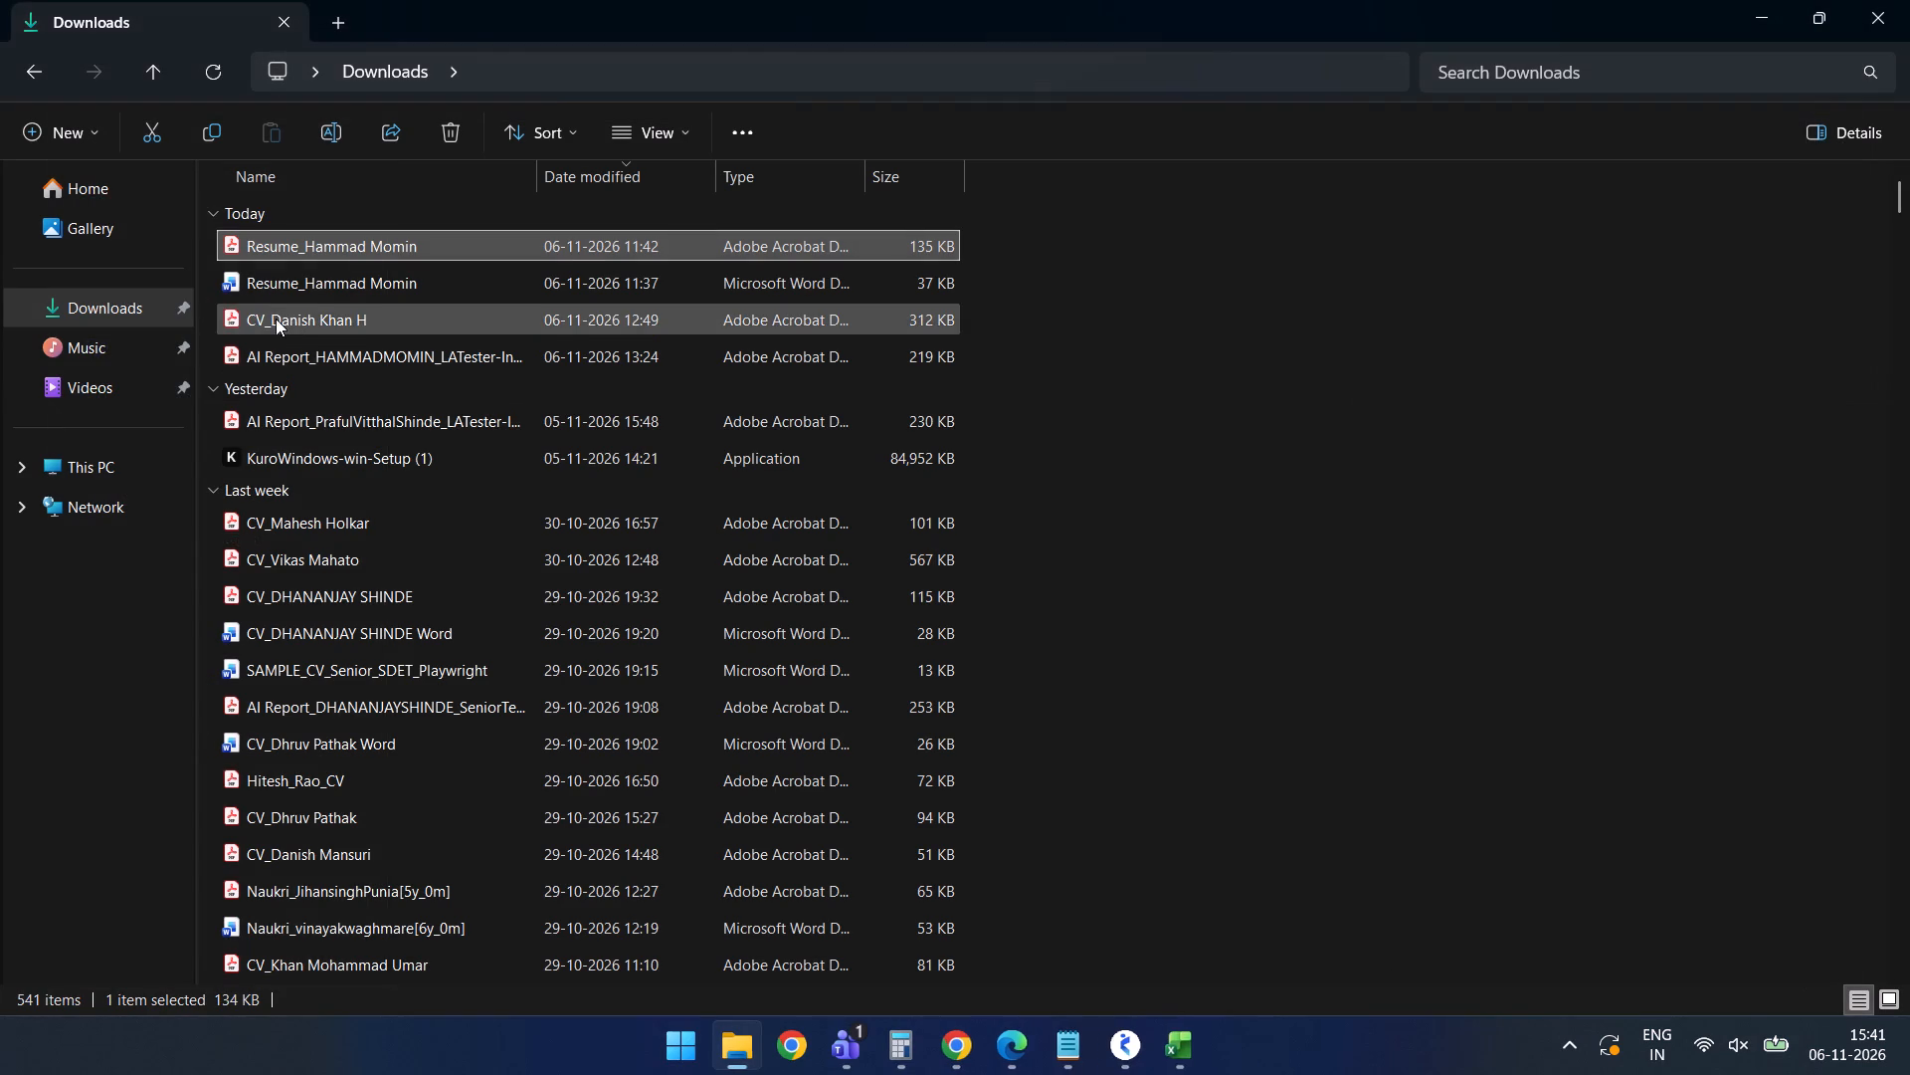
Rename the newest PDF resume in Downloads by removing the "Resume_" prefix, leaving only the candidate's name.
click(286, 237)
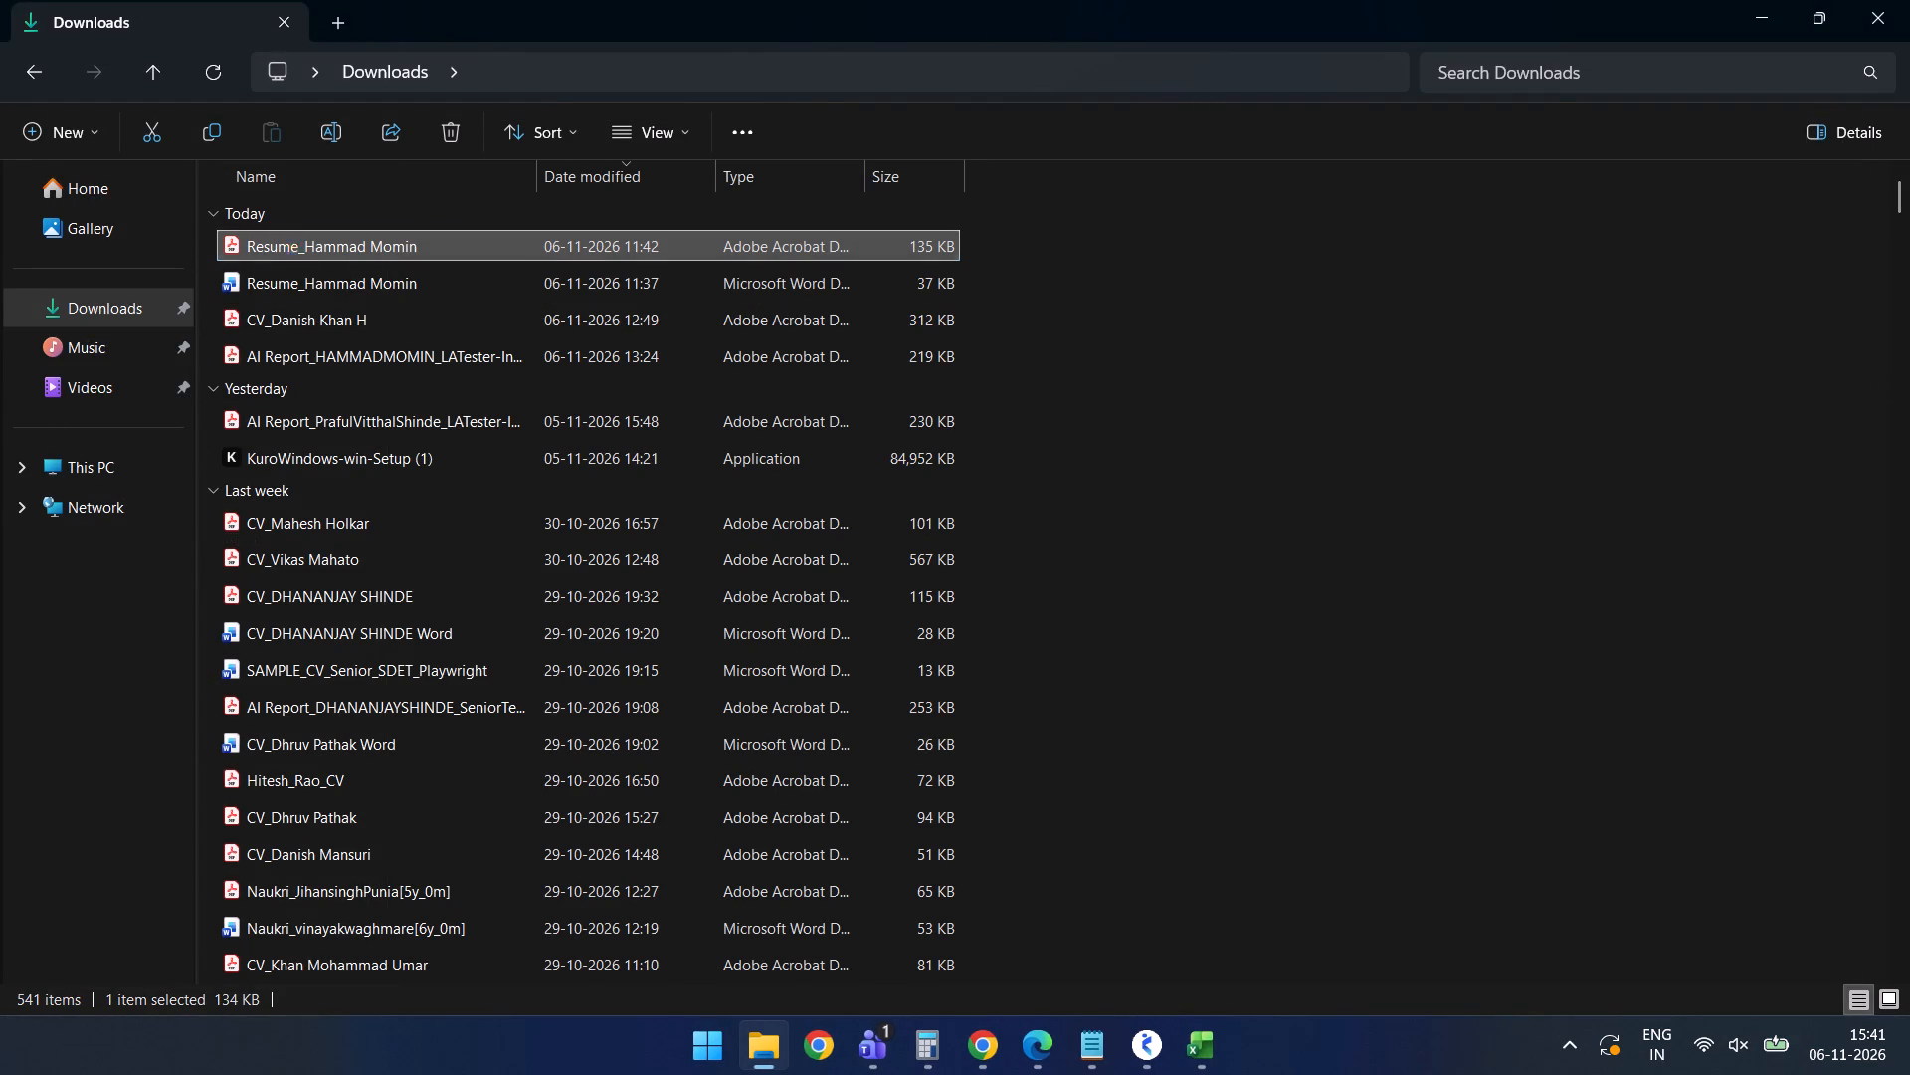
click(286, 237)
key(Down)
key(Down)
key(Right)
key(Left)
key(BackSpace)
key(BackSpace)
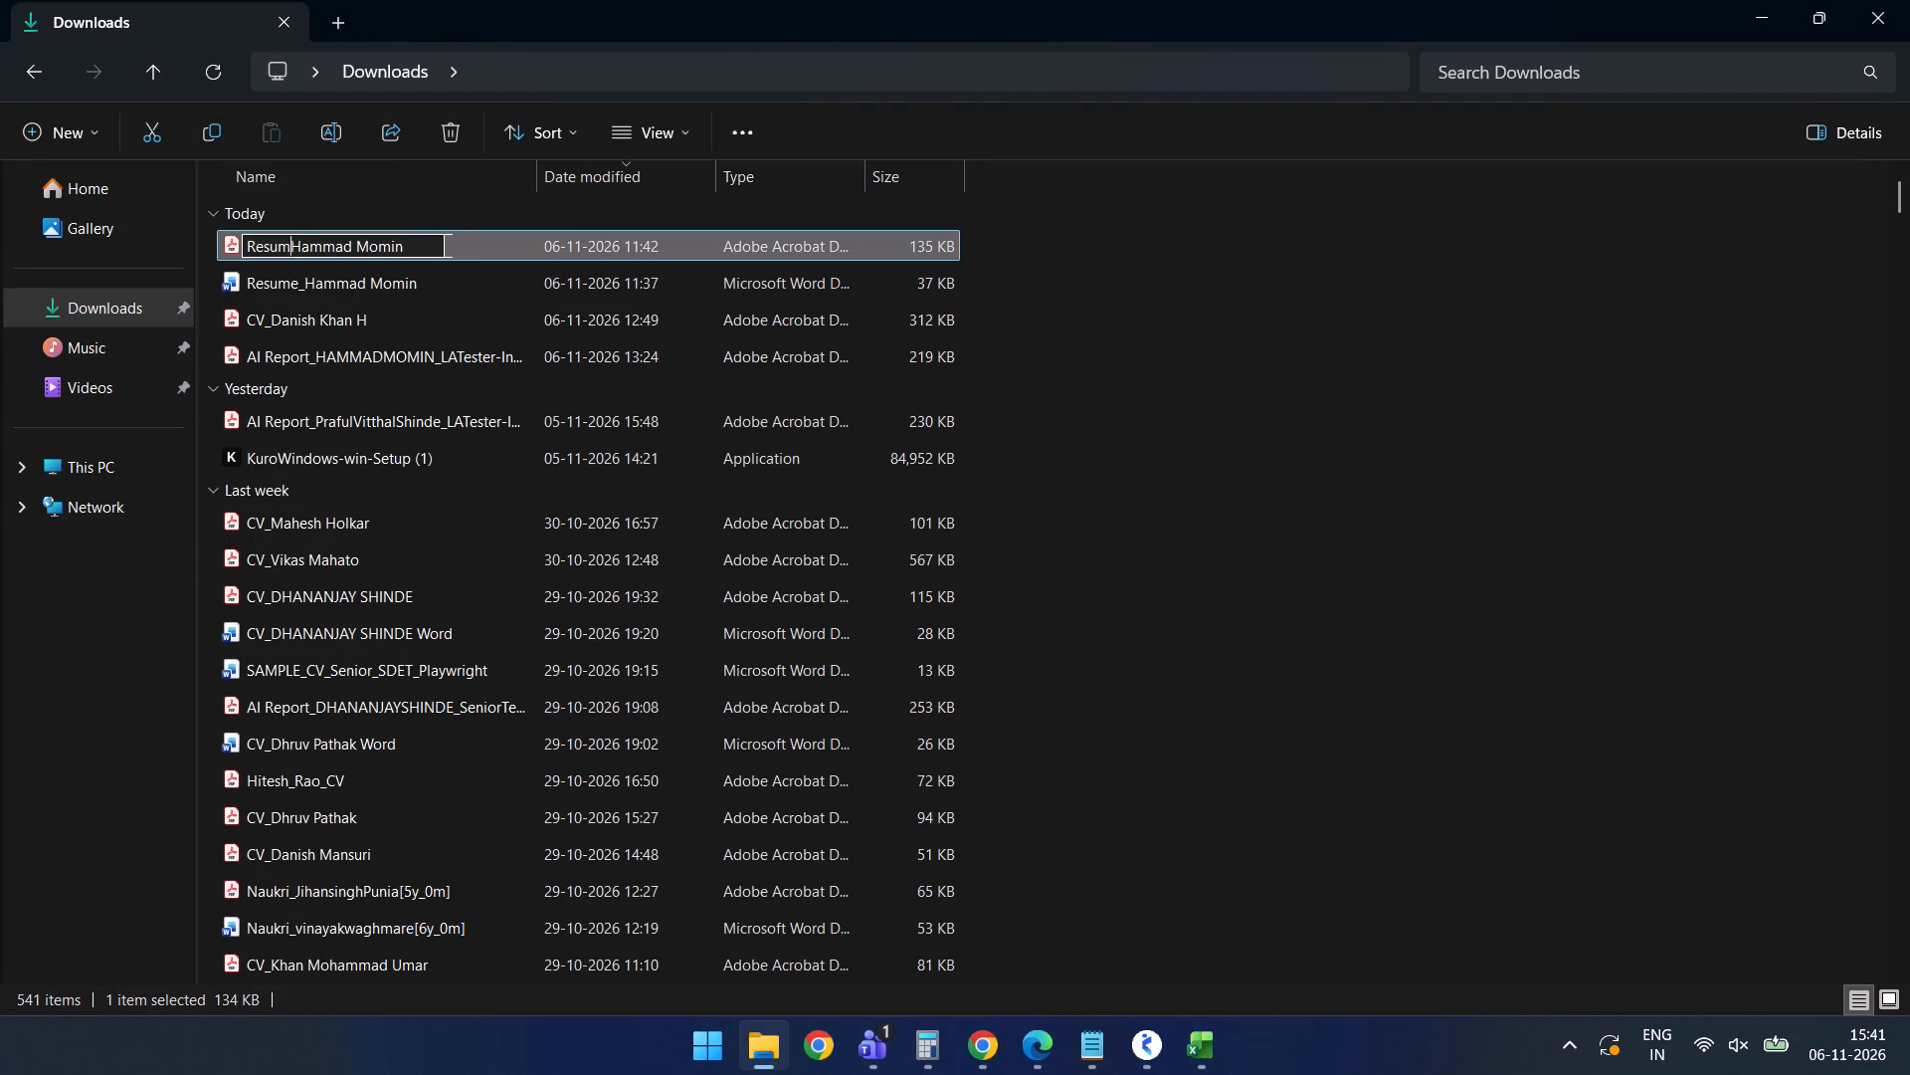
key(BackSpace)
key(BackSpace)
key(BackSpace)
key(BackSpace)
key(BackSpace)
key(Return)
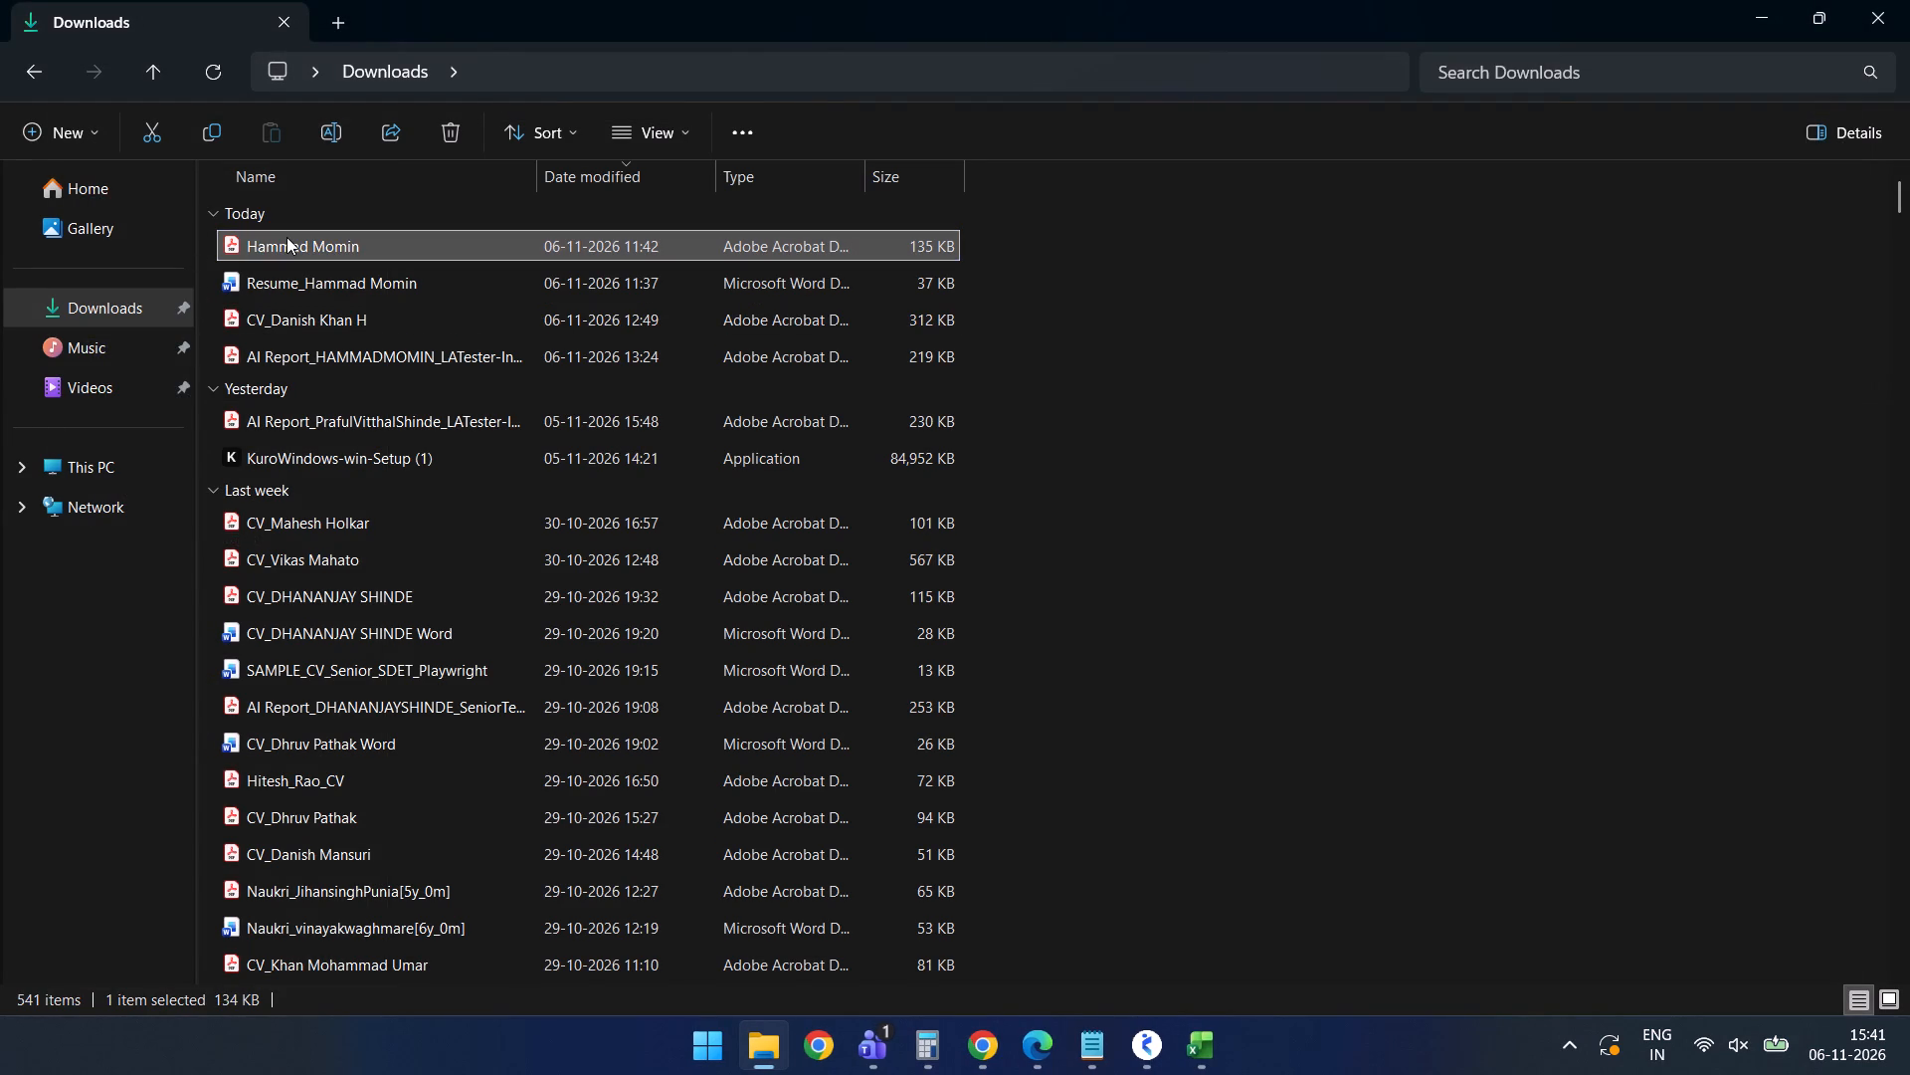
Attach the renamed PDF resume to the "Fw: Profiles for LA Testers" email draft.
key(ctrl+c)
key(alt+Tab)
key(alt+Left)
key(alt+Right)
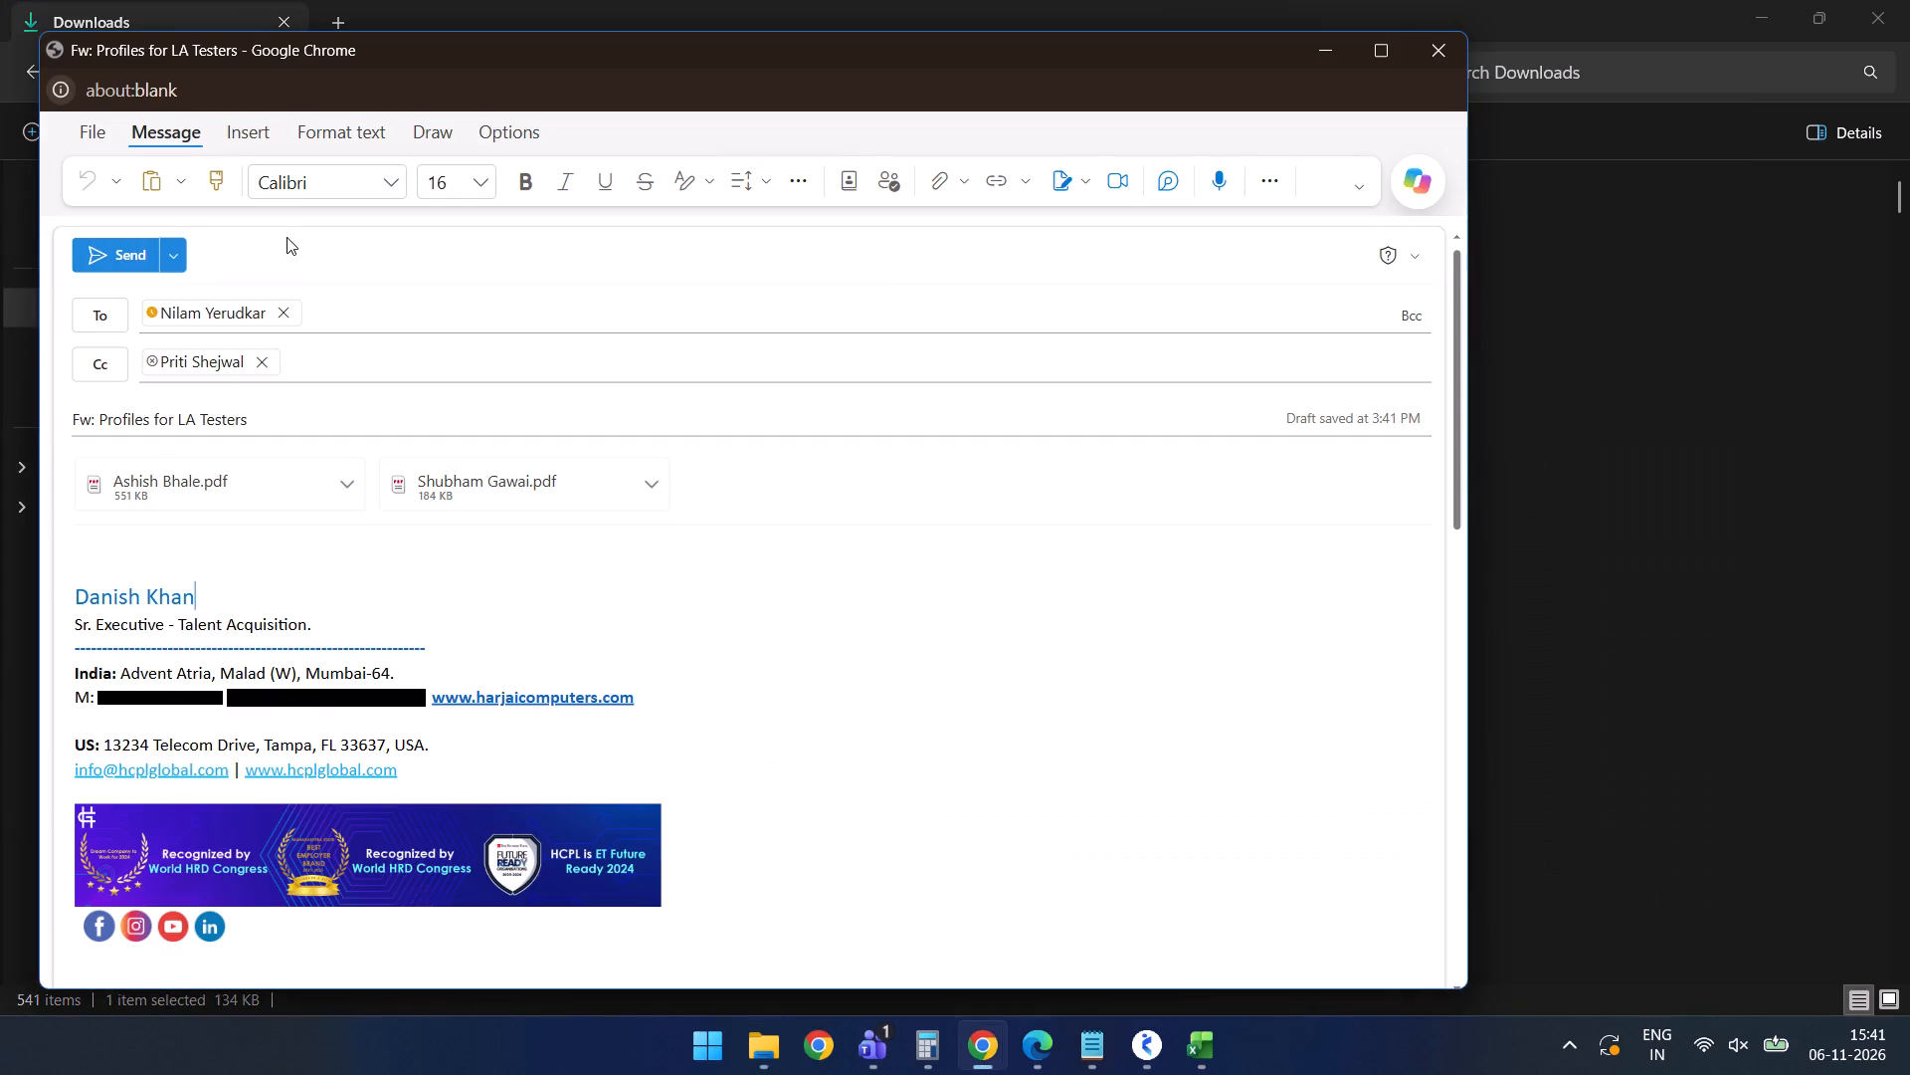
key(ctrl+v)
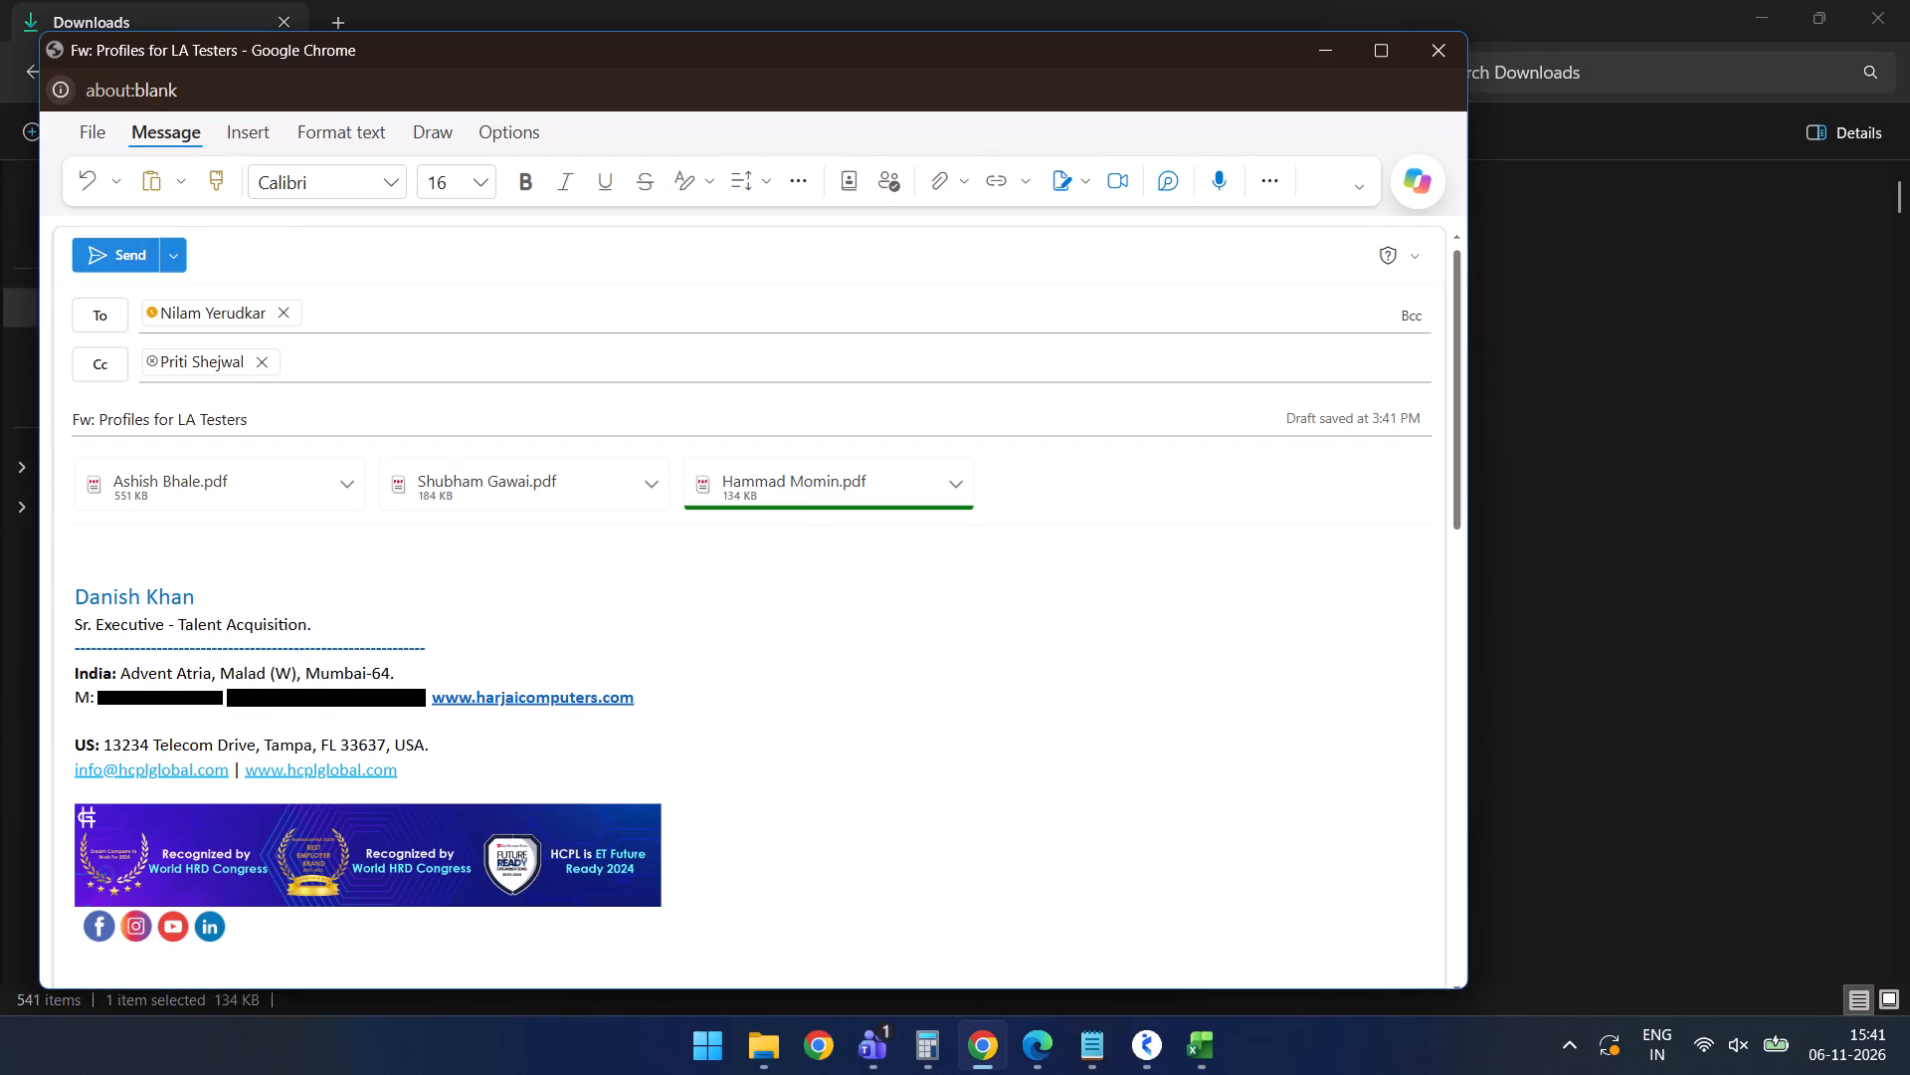
Delete the sender's signature and the forwarded message header above "Dear Yogesh Sir" in the email draft.
scroll(358, 607, down, 1)
click(132, 533)
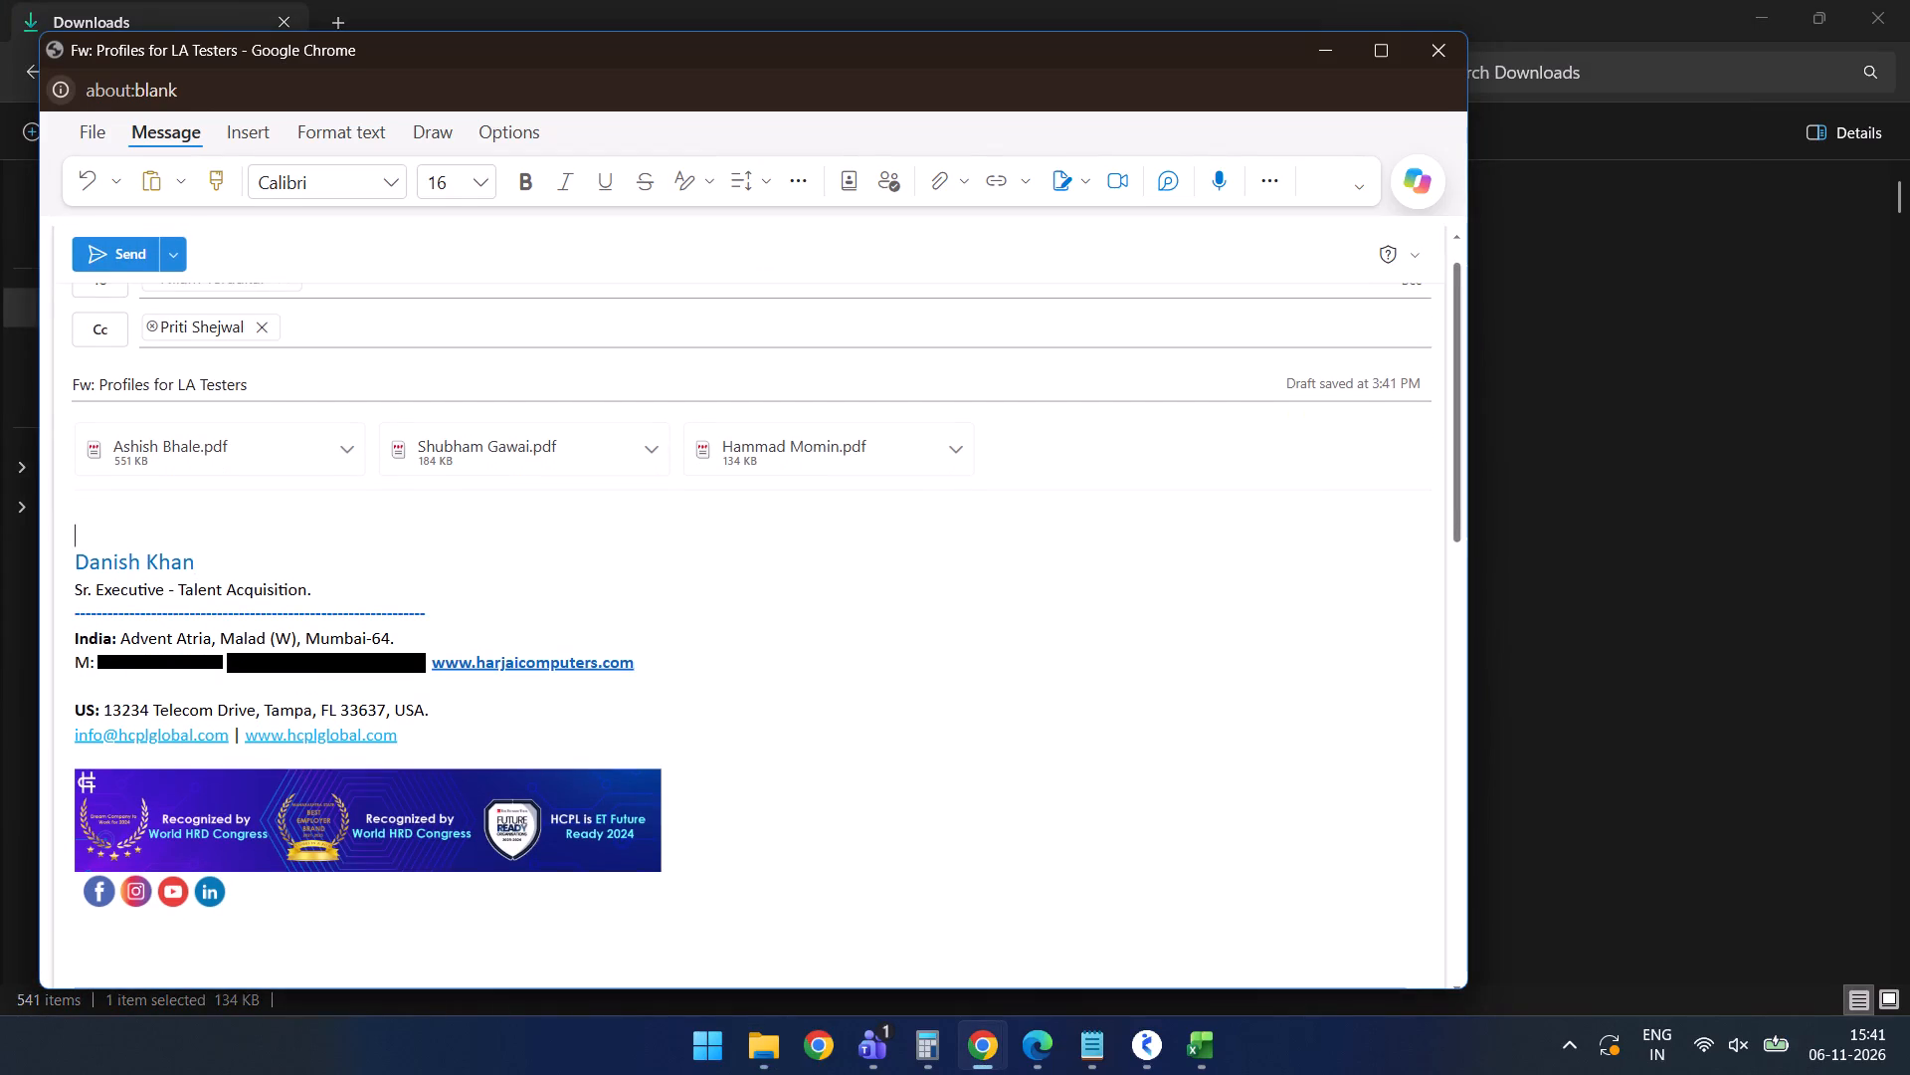
key(shift+Down)
key(shift+Down)
key(shift+Down)
key(shift+Down)
key(shift+Down)
key(shift+Down)
key(shift+Down)
key(shift+Down)
key(shift+Down)
key(shift+Down)
key(shift+Down)
key(shift+Down)
key(shift+Down)
key(shift+Down)
key(shift+Down)
key(shift+Down)
key(shift+Down)
key(shift+Down)
key(shift+Down)
key(shift+Down)
key(Down)
key(Down)
key(Down)
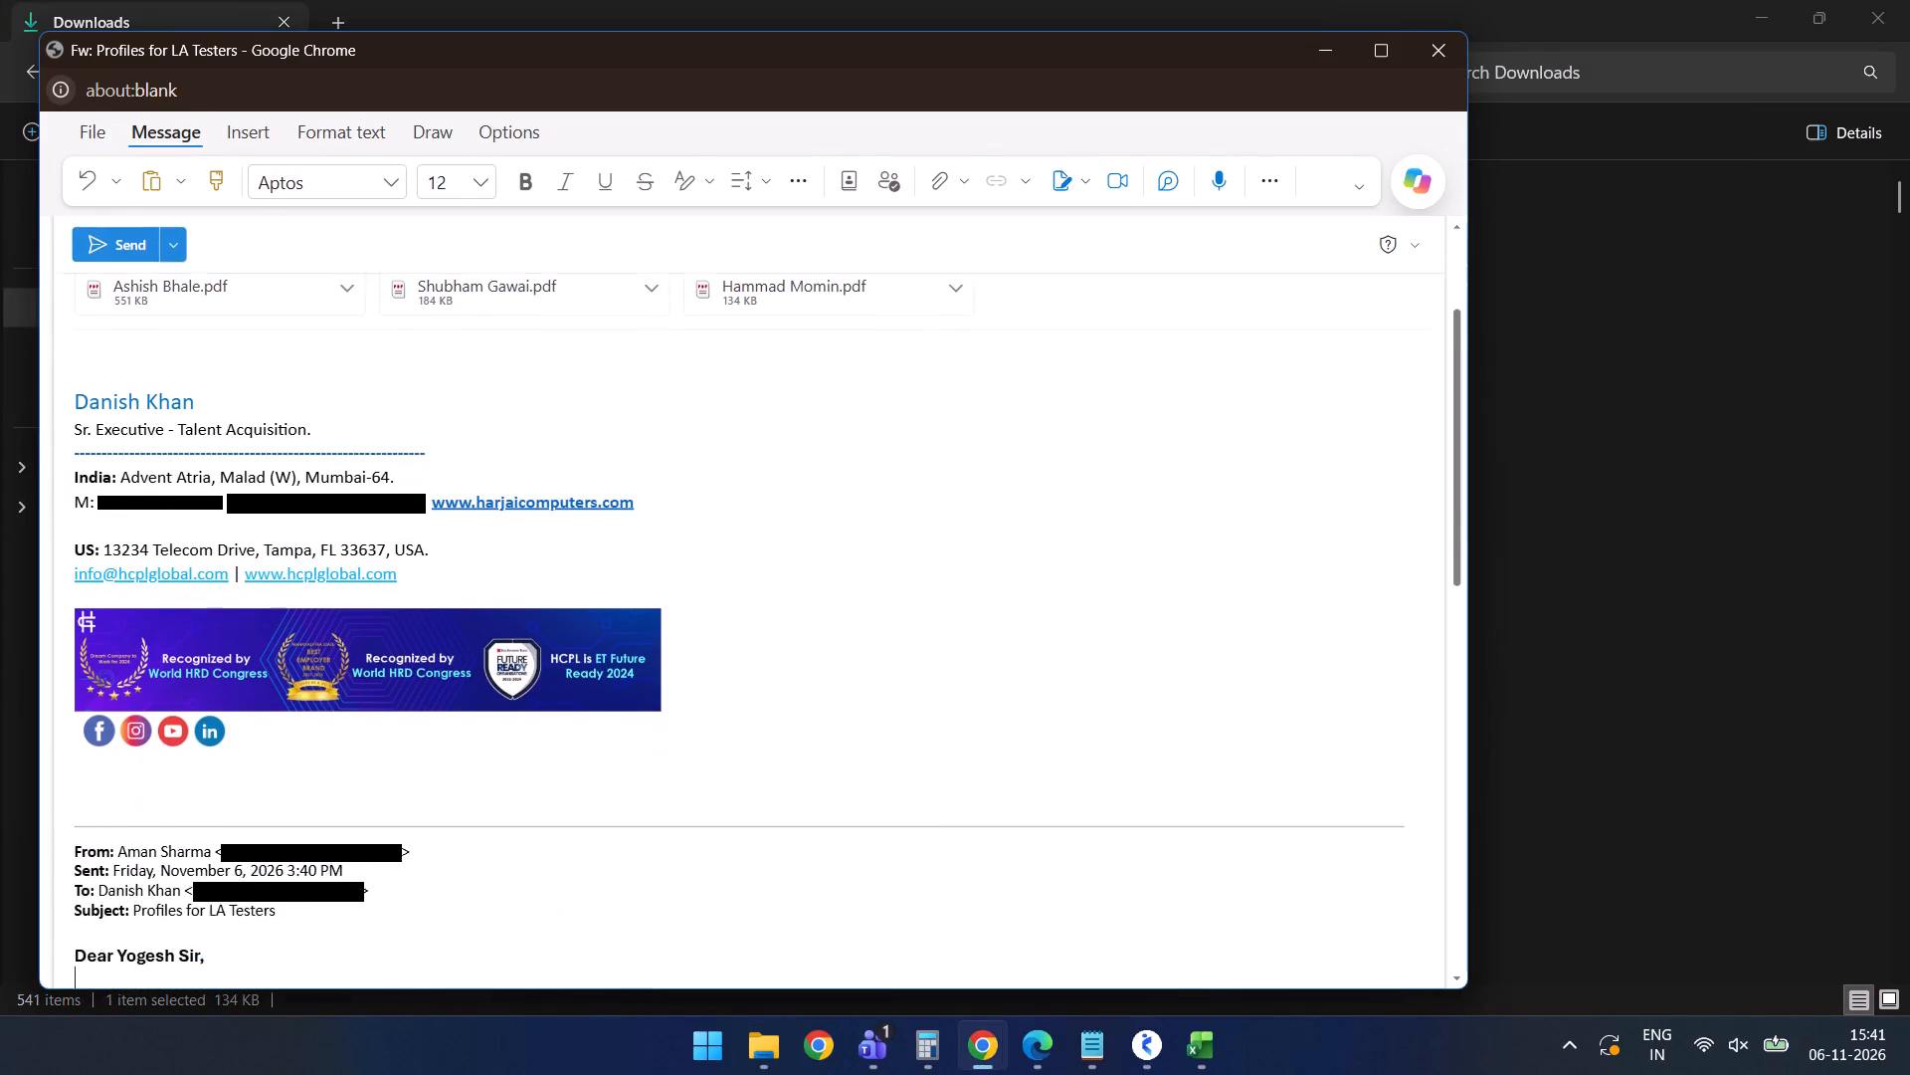
key(Up)
key(Up)
key(shift+Up)
key(shift+Up)
key(shift+Up)
key(shift+Up)
key(shift+Up)
key(shift+Up)
key(shift+Up)
key(shift+Up)
key(shift+Up)
key(shift+Up)
key(shift+Up)
key(shift+Up)
key(shift+Up)
key(shift+Up)
key(shift+Up)
key(shift+Up)
key(shift+Up)
key(shift+Up)
key(shift+Up)
key(shift+Up)
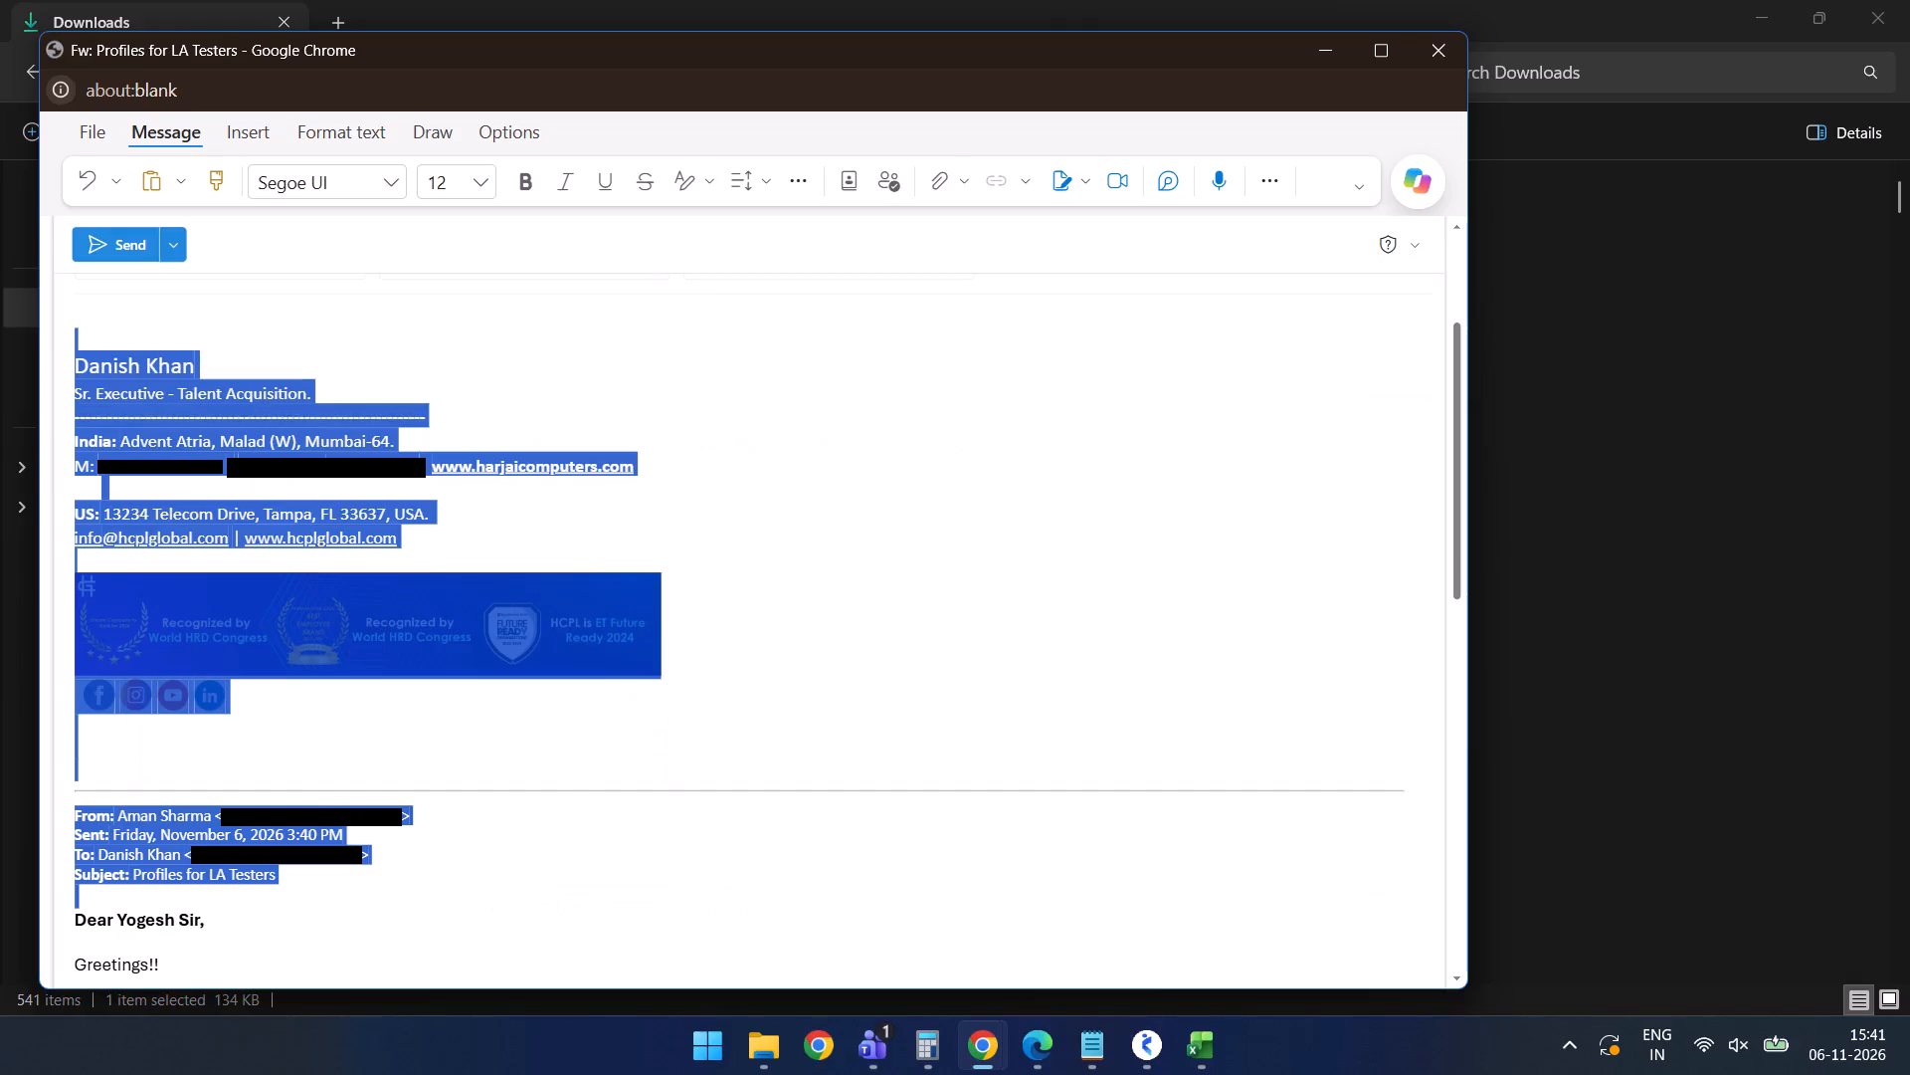
key(BackSpace)
Copy the LA Testers candidate table from the email draft into the Rough sheet of the Master Tracker workbook, starting at cell A75.
key(Down)
key(Down)
key(Down)
key(Down)
key(Down)
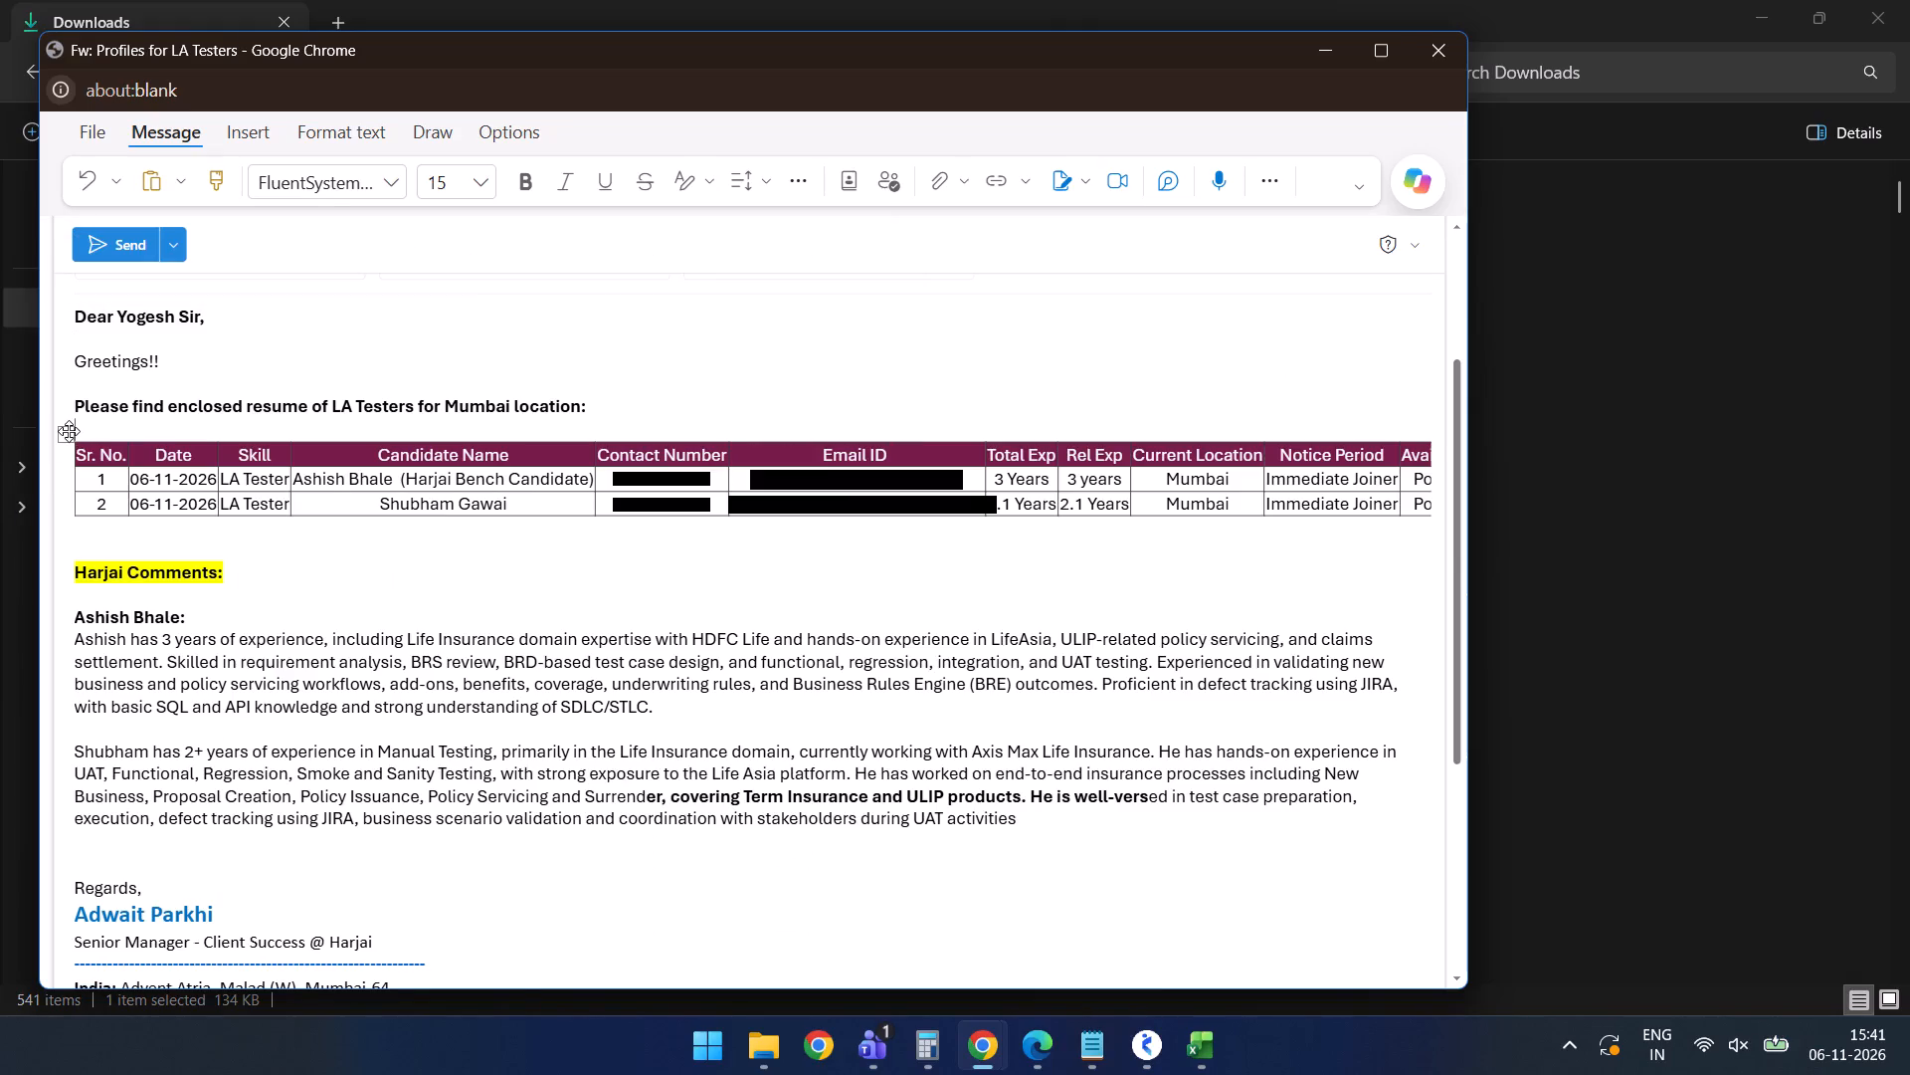
click(69, 431)
key(ctrl+c)
key(alt+Tab)
key(alt+Left)
key(alt+Right)
key(alt+Right)
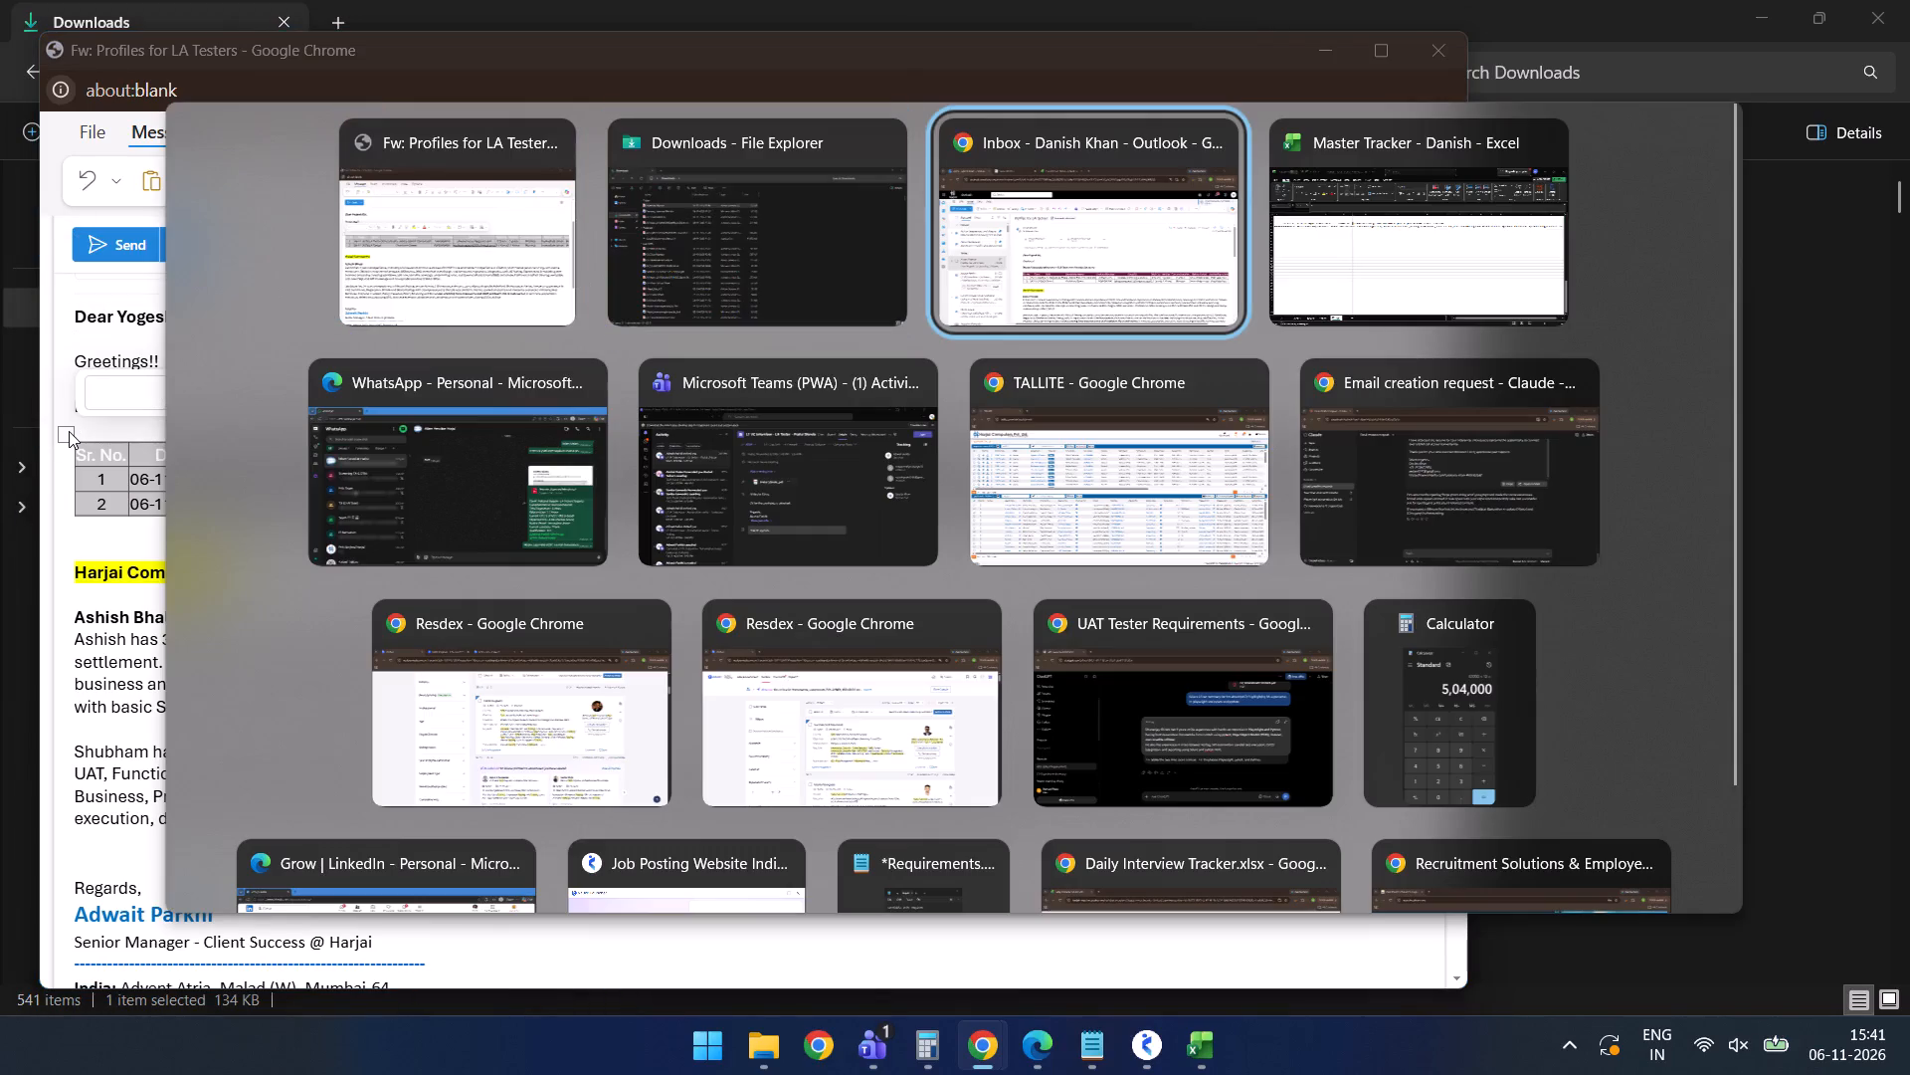
key(alt+Right)
key(Down)
key(Down)
key(Down)
key(Down)
key(Down)
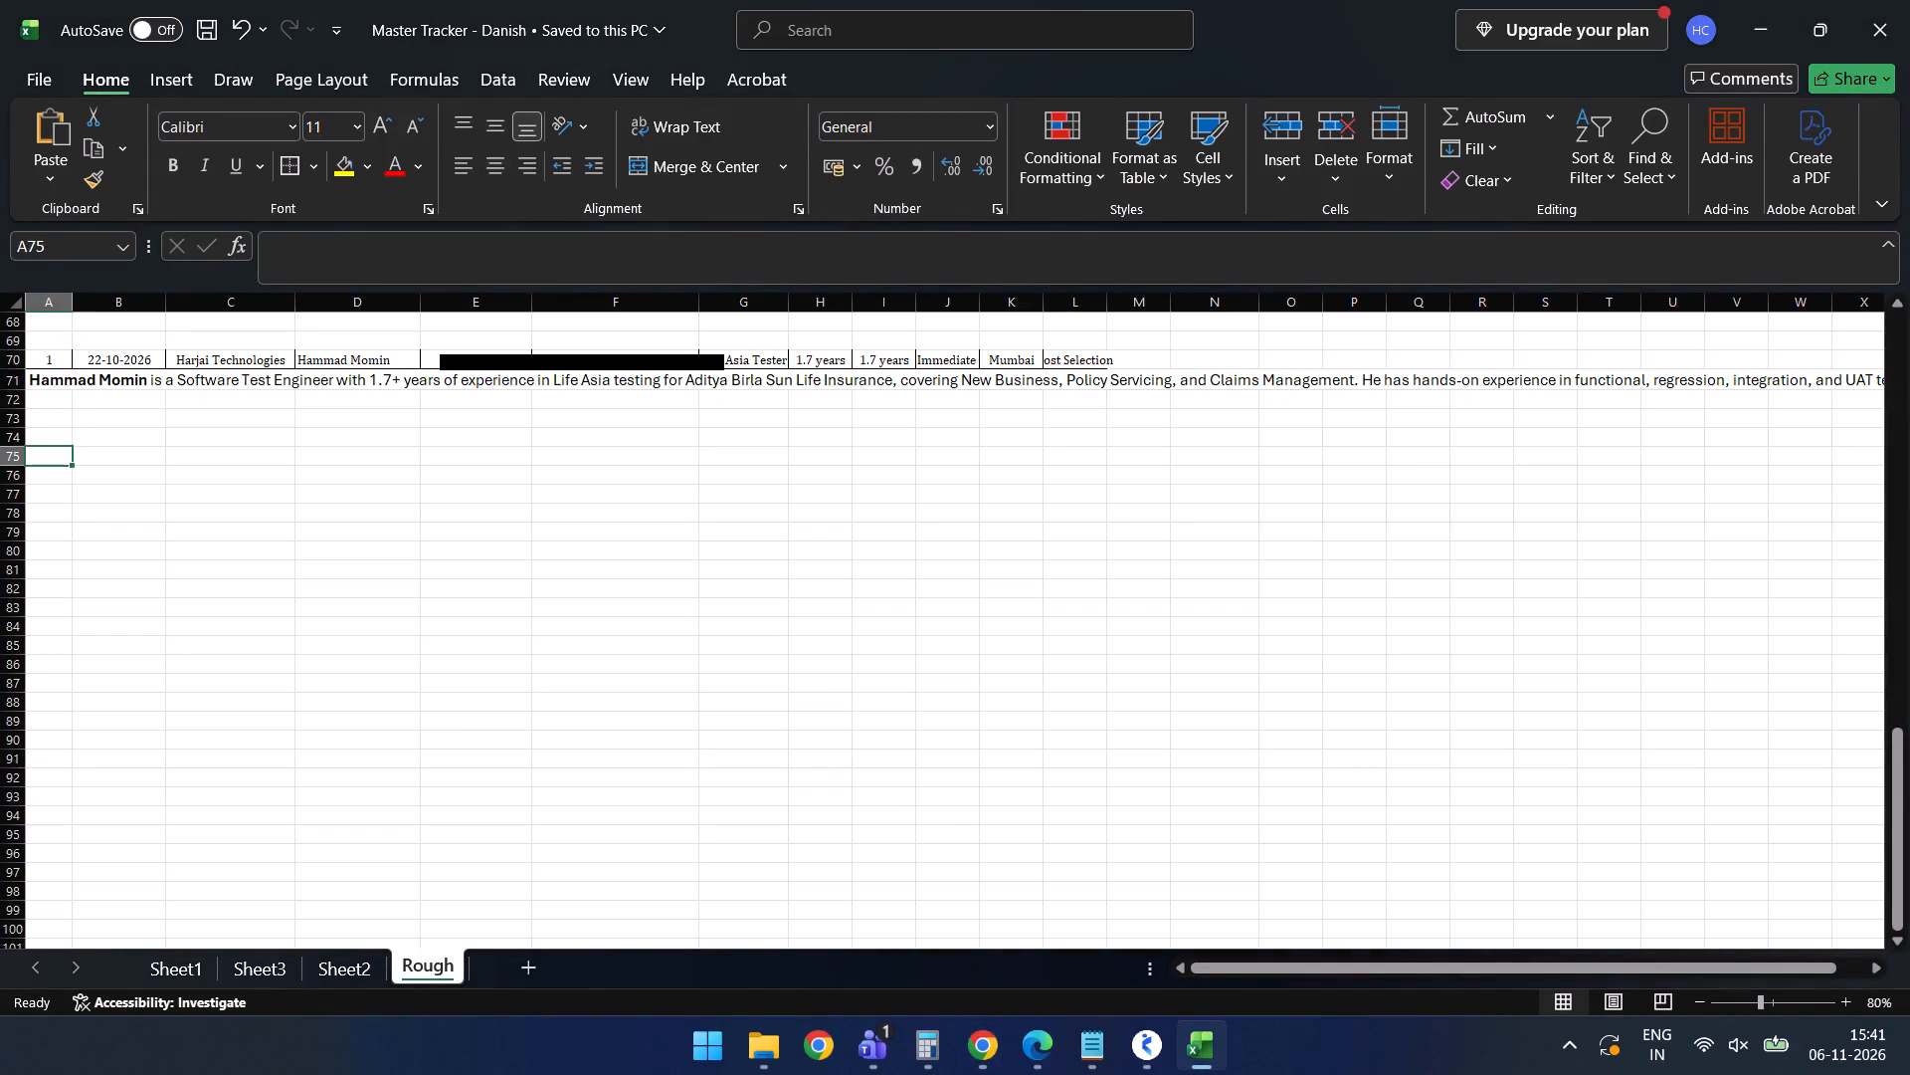
key(ctrl+v)
Fill the second candidate's row down into row 78, directly below the pasted table.
key(Down)
key(Down)
key(Down)
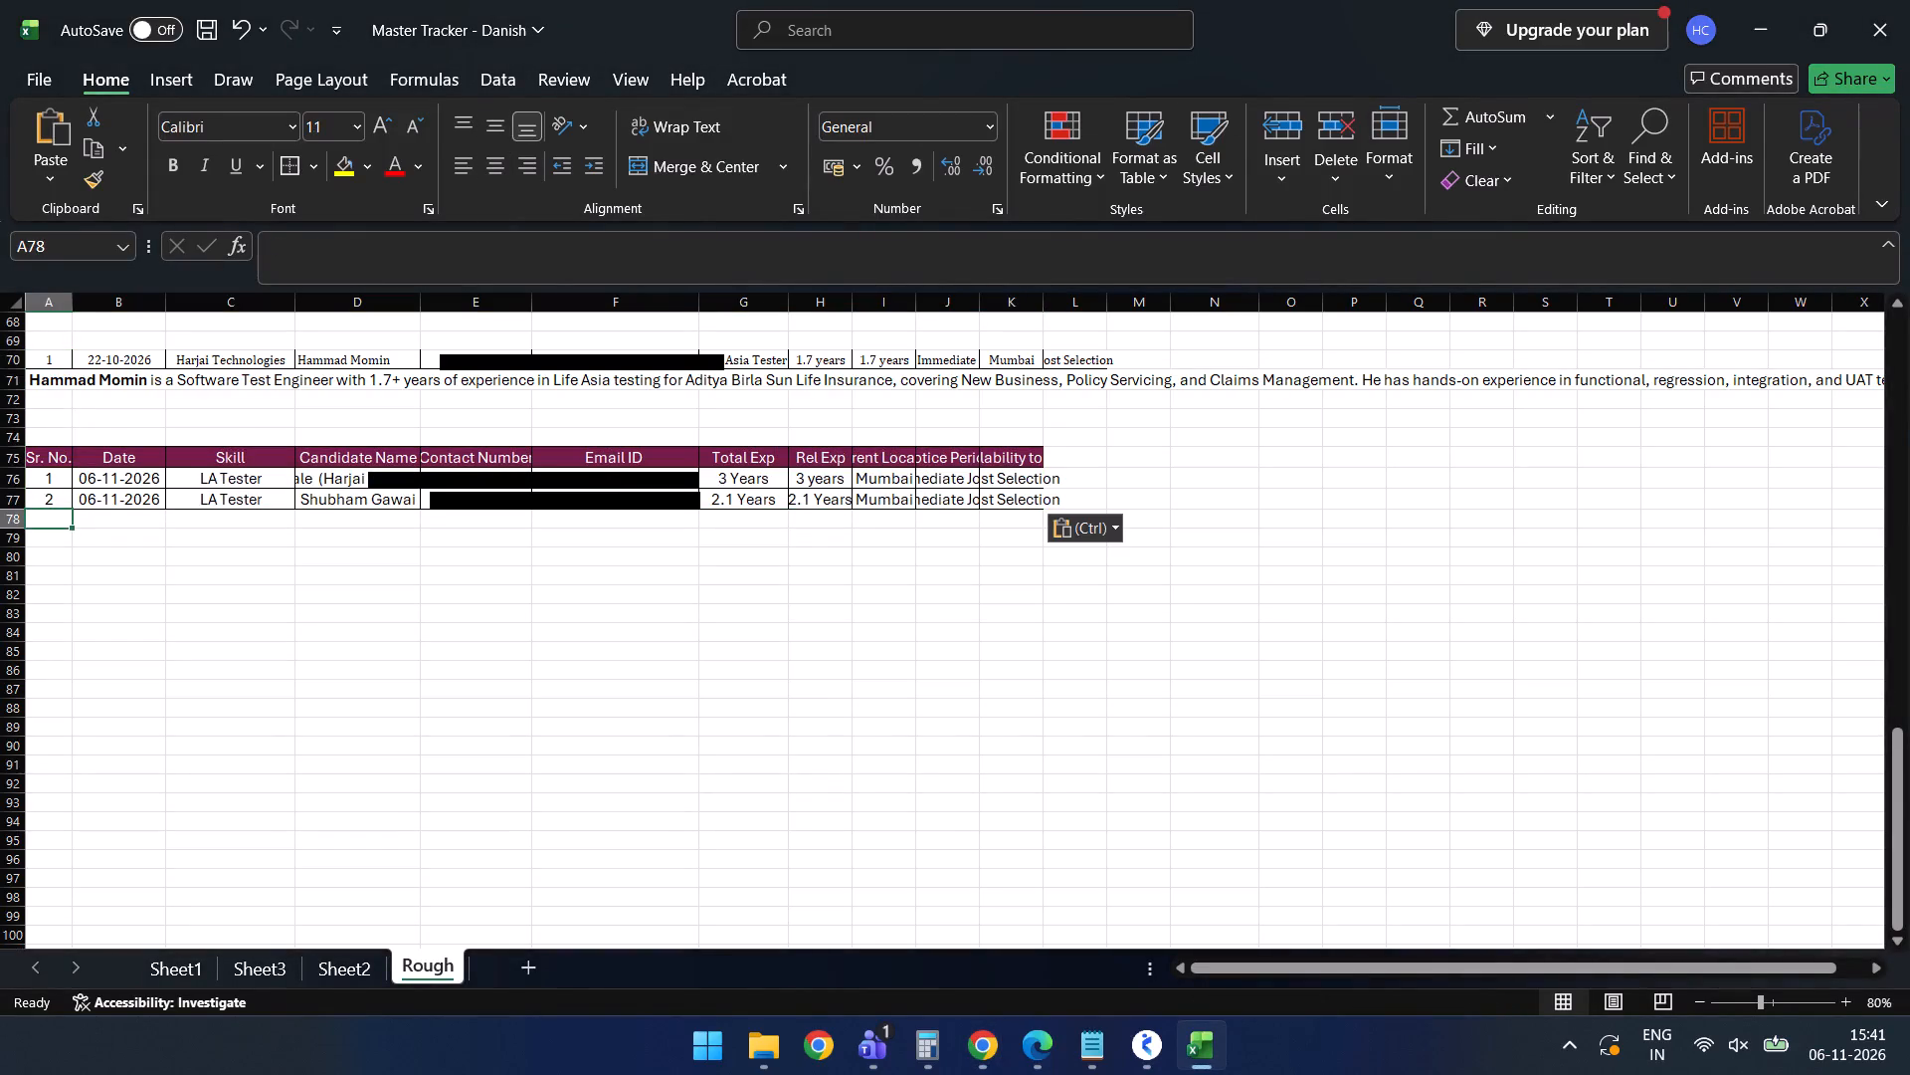
click(15, 519)
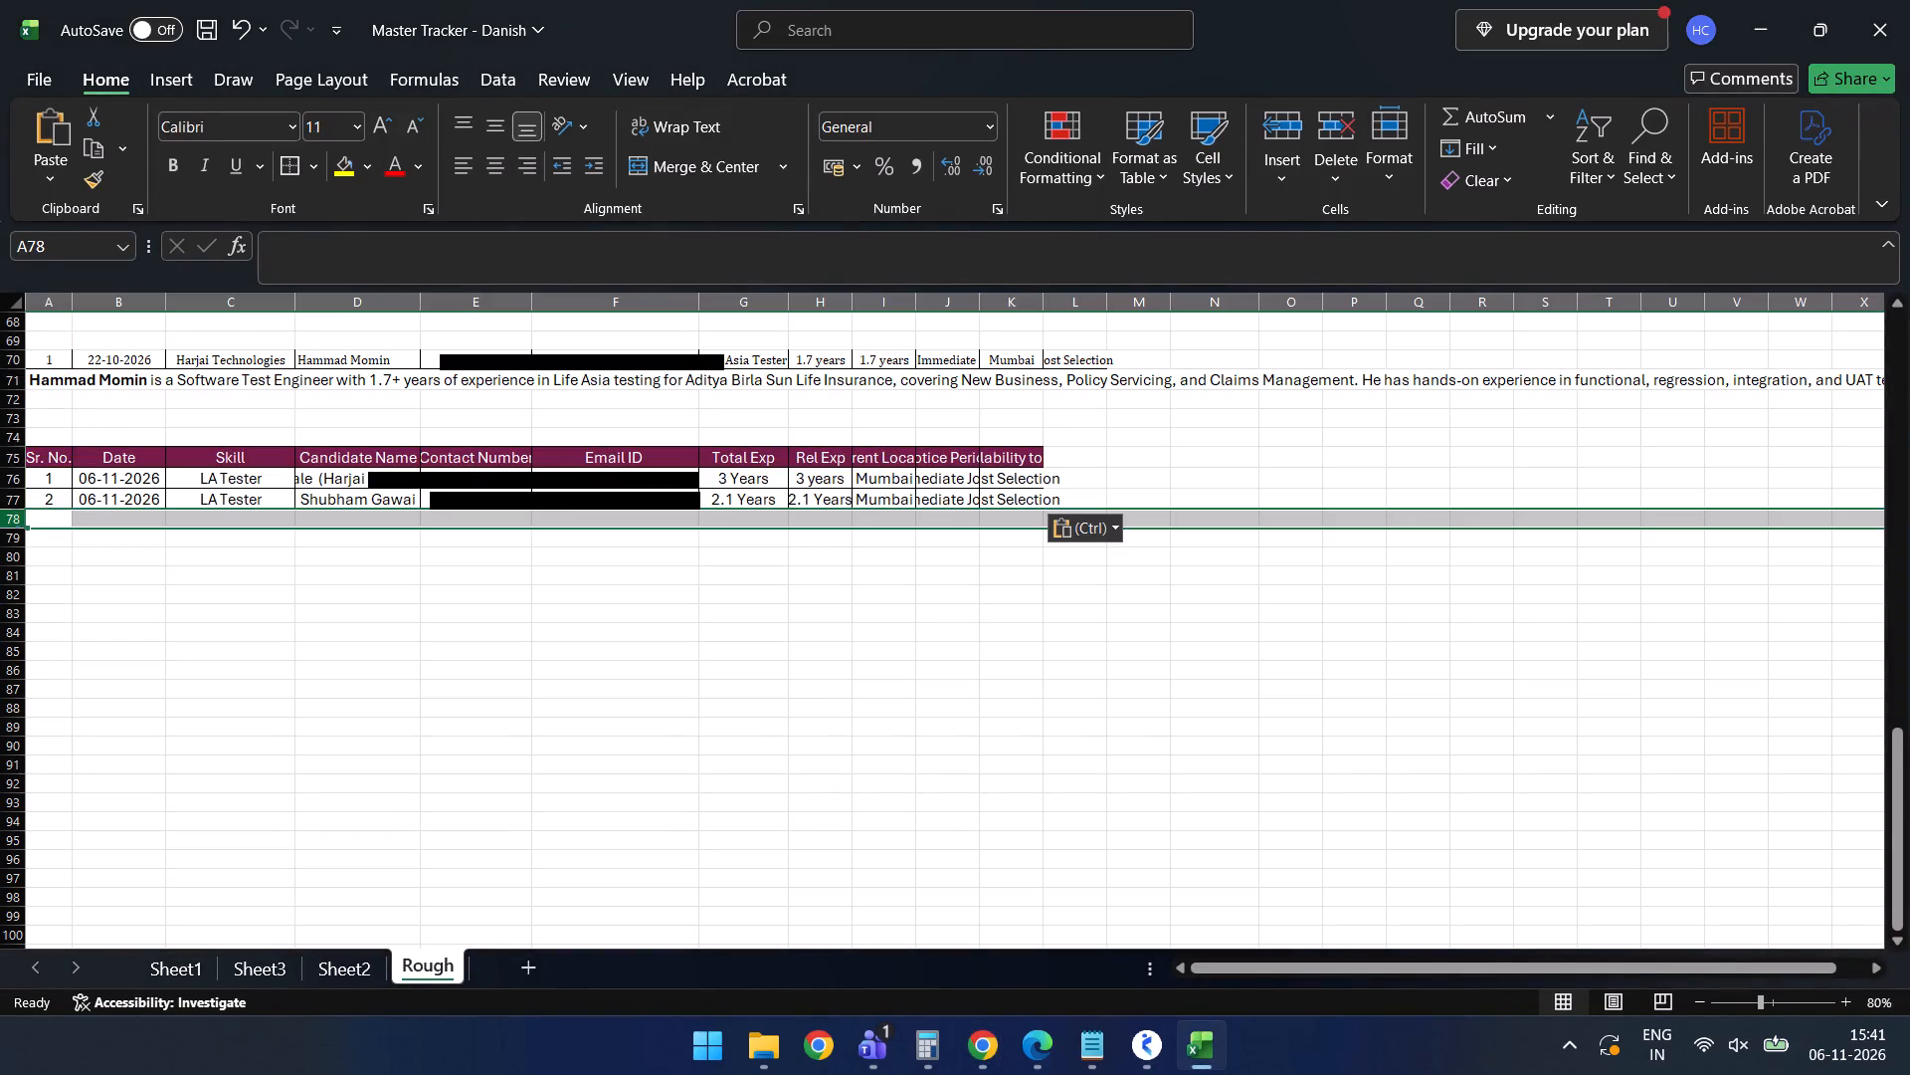
key(ctrl+d)
Copy the candidate's name, contact number and email ID from row 70 over those fields in row 78.
key(Right)
key(Left)
key(Right)
key(Right)
key(Left)
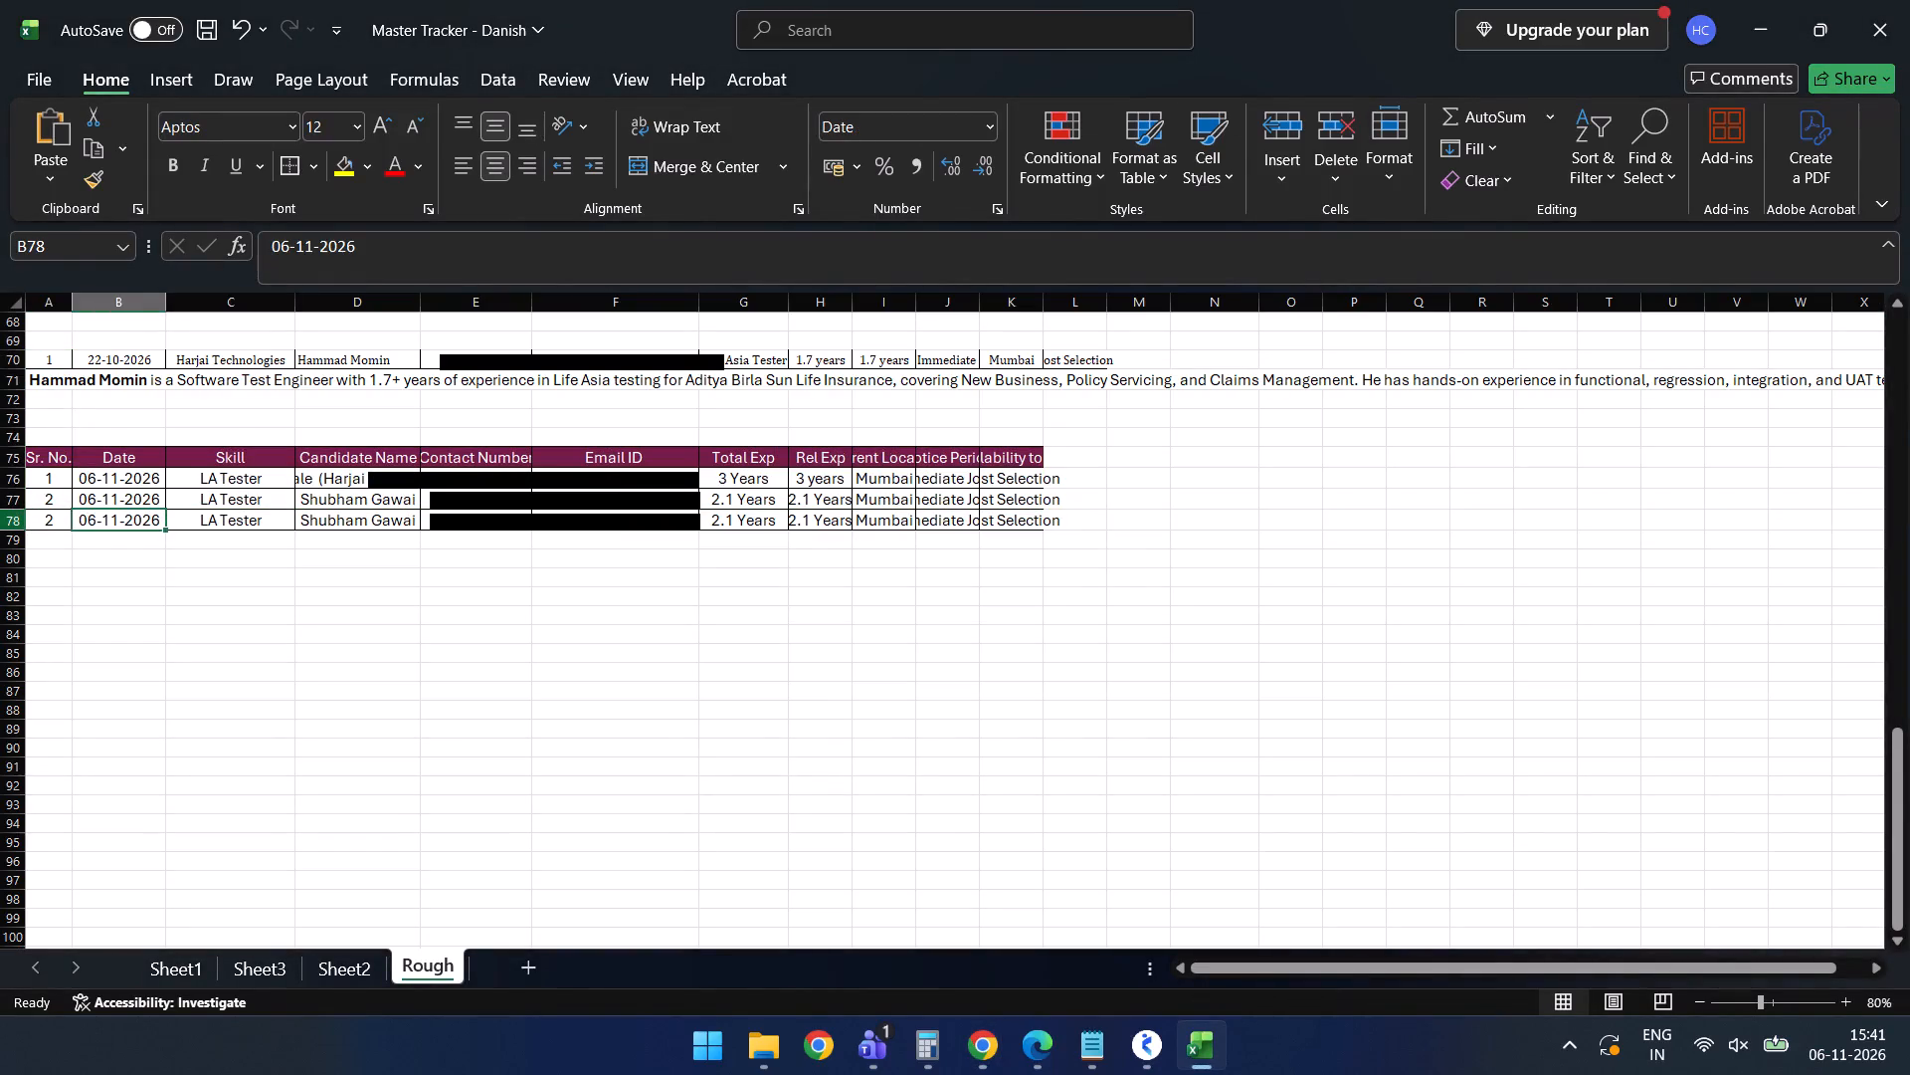
key(Right)
key(Right)
key(Left)
key(Right)
key(Up)
key(Up)
key(Up)
key(Up)
key(Up)
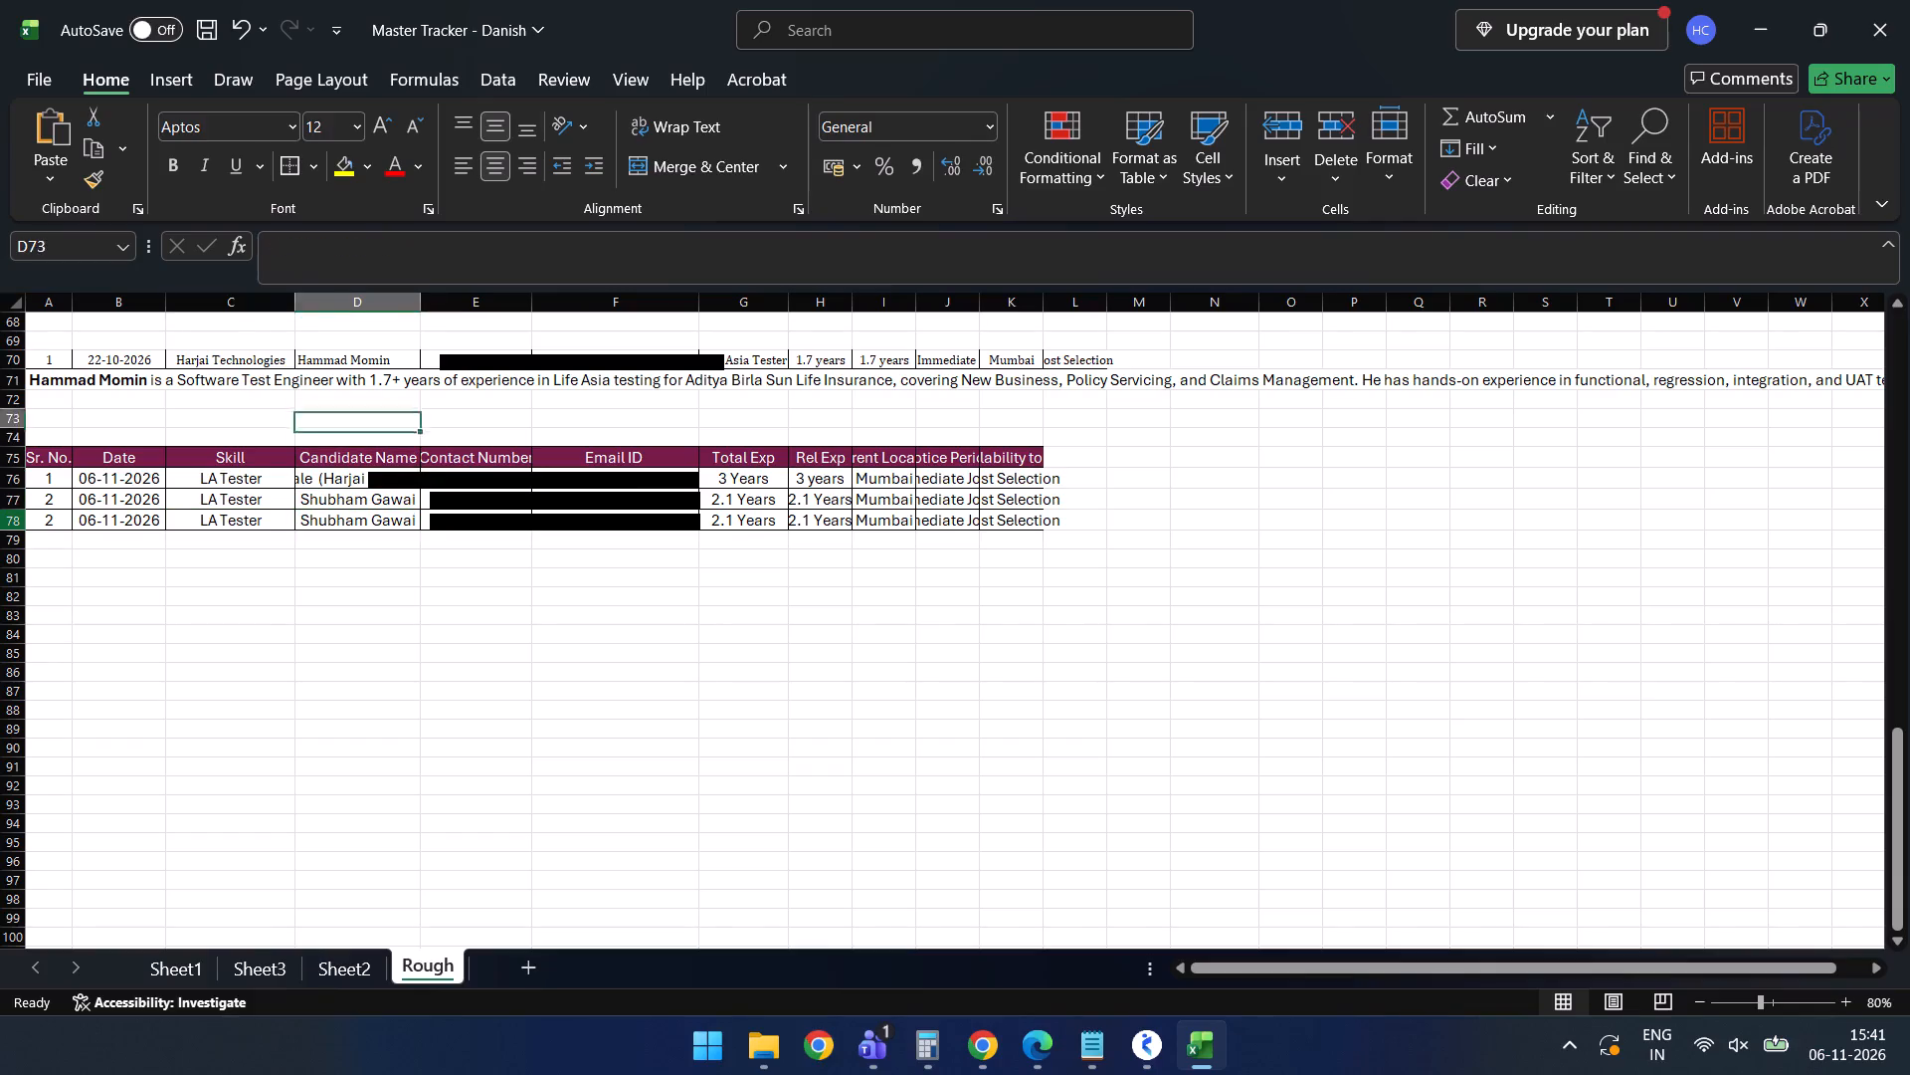
key(Up)
key(Up)
key(Up)
key(Up)
key(Down)
key(shift+Right)
key(shift+Right)
key(shift+Right)
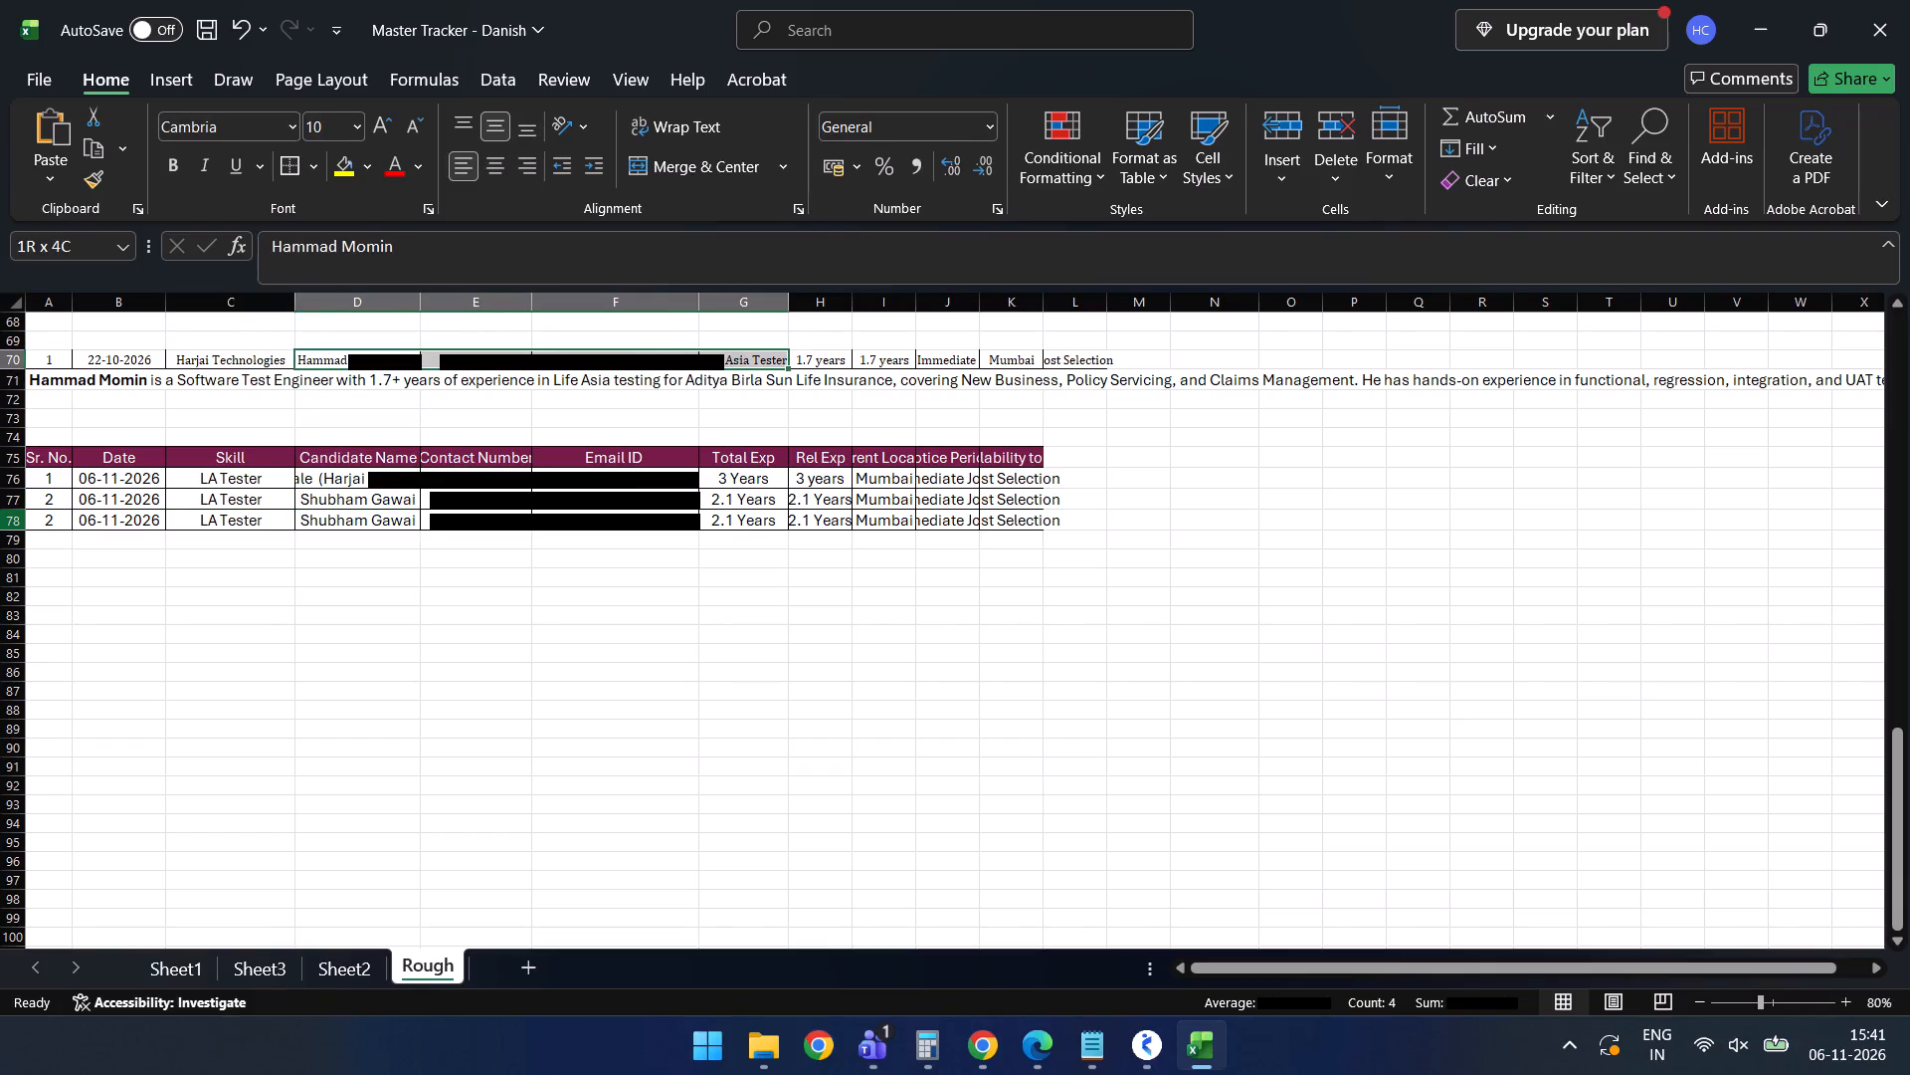
key(shift+Left)
key(ctrl+c)
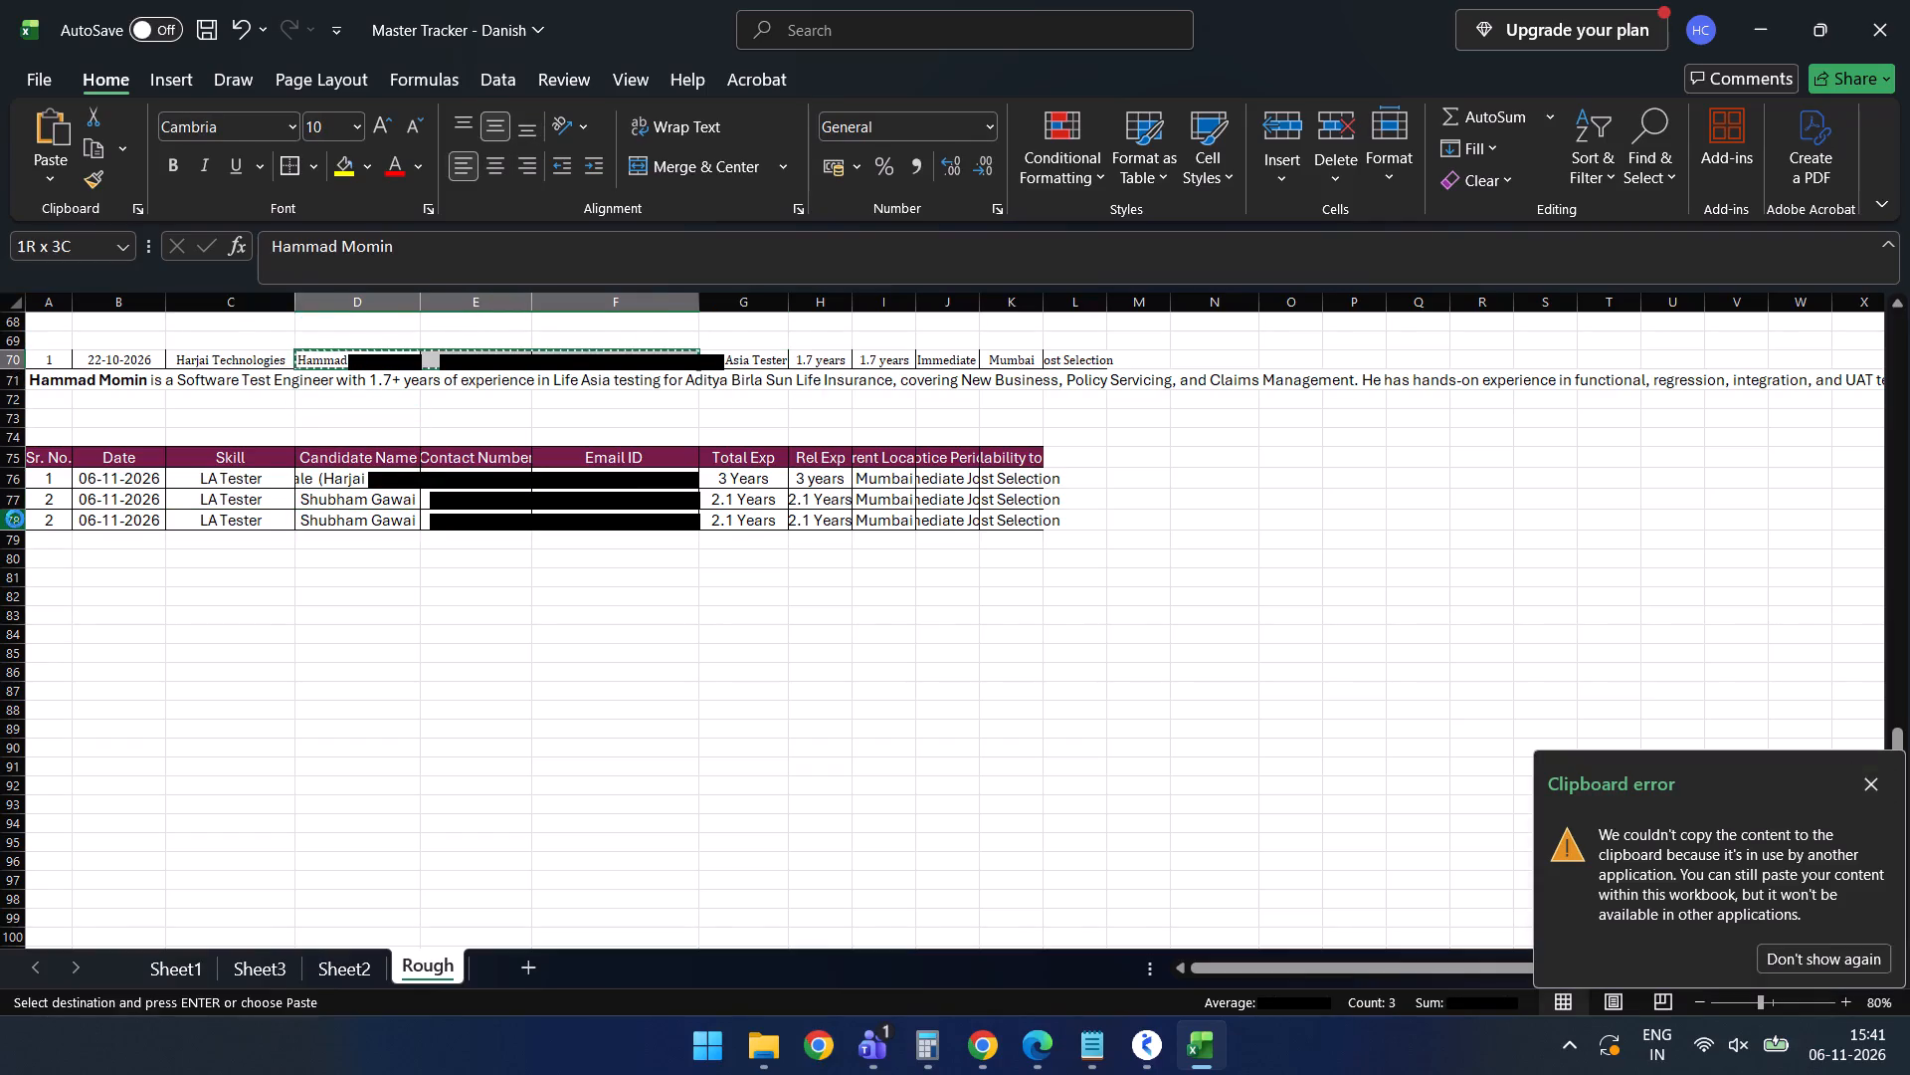
key(Down)
key(Down)
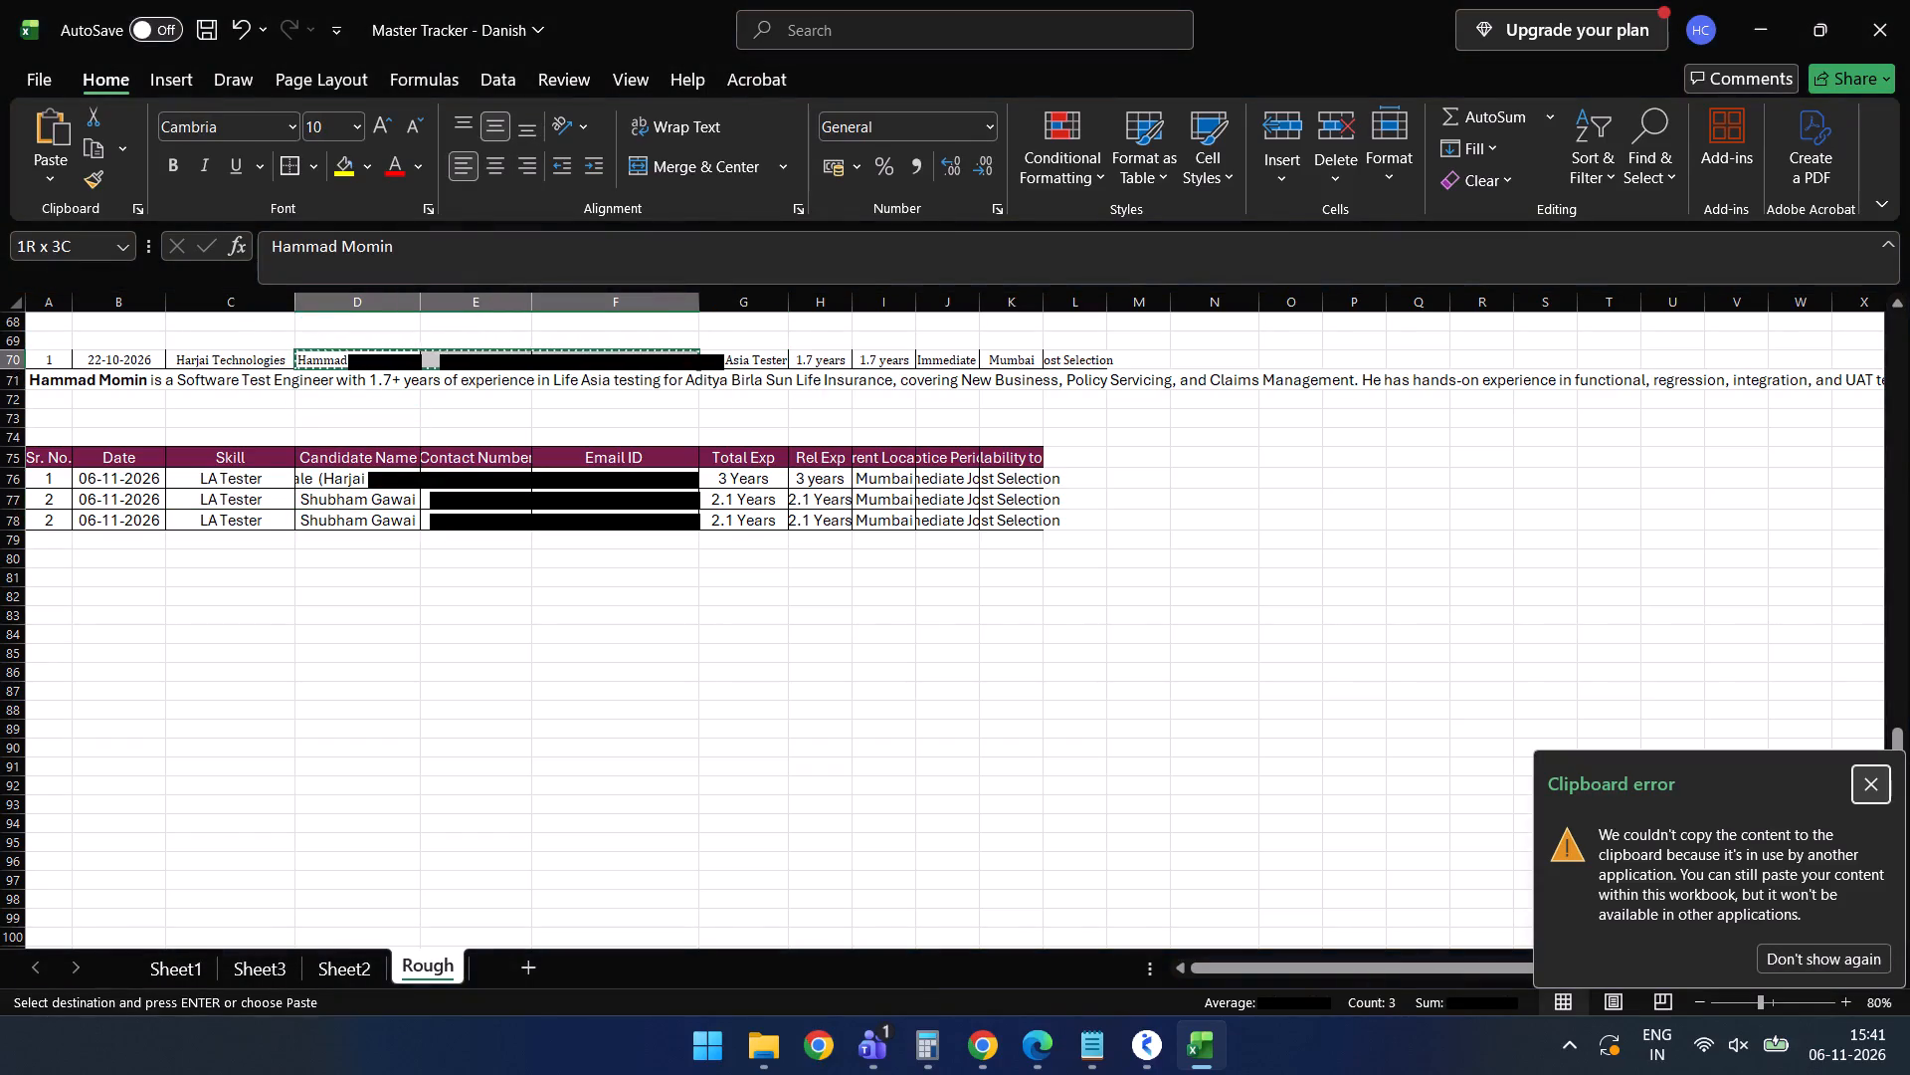
click(331, 522)
key(ctrl+v)
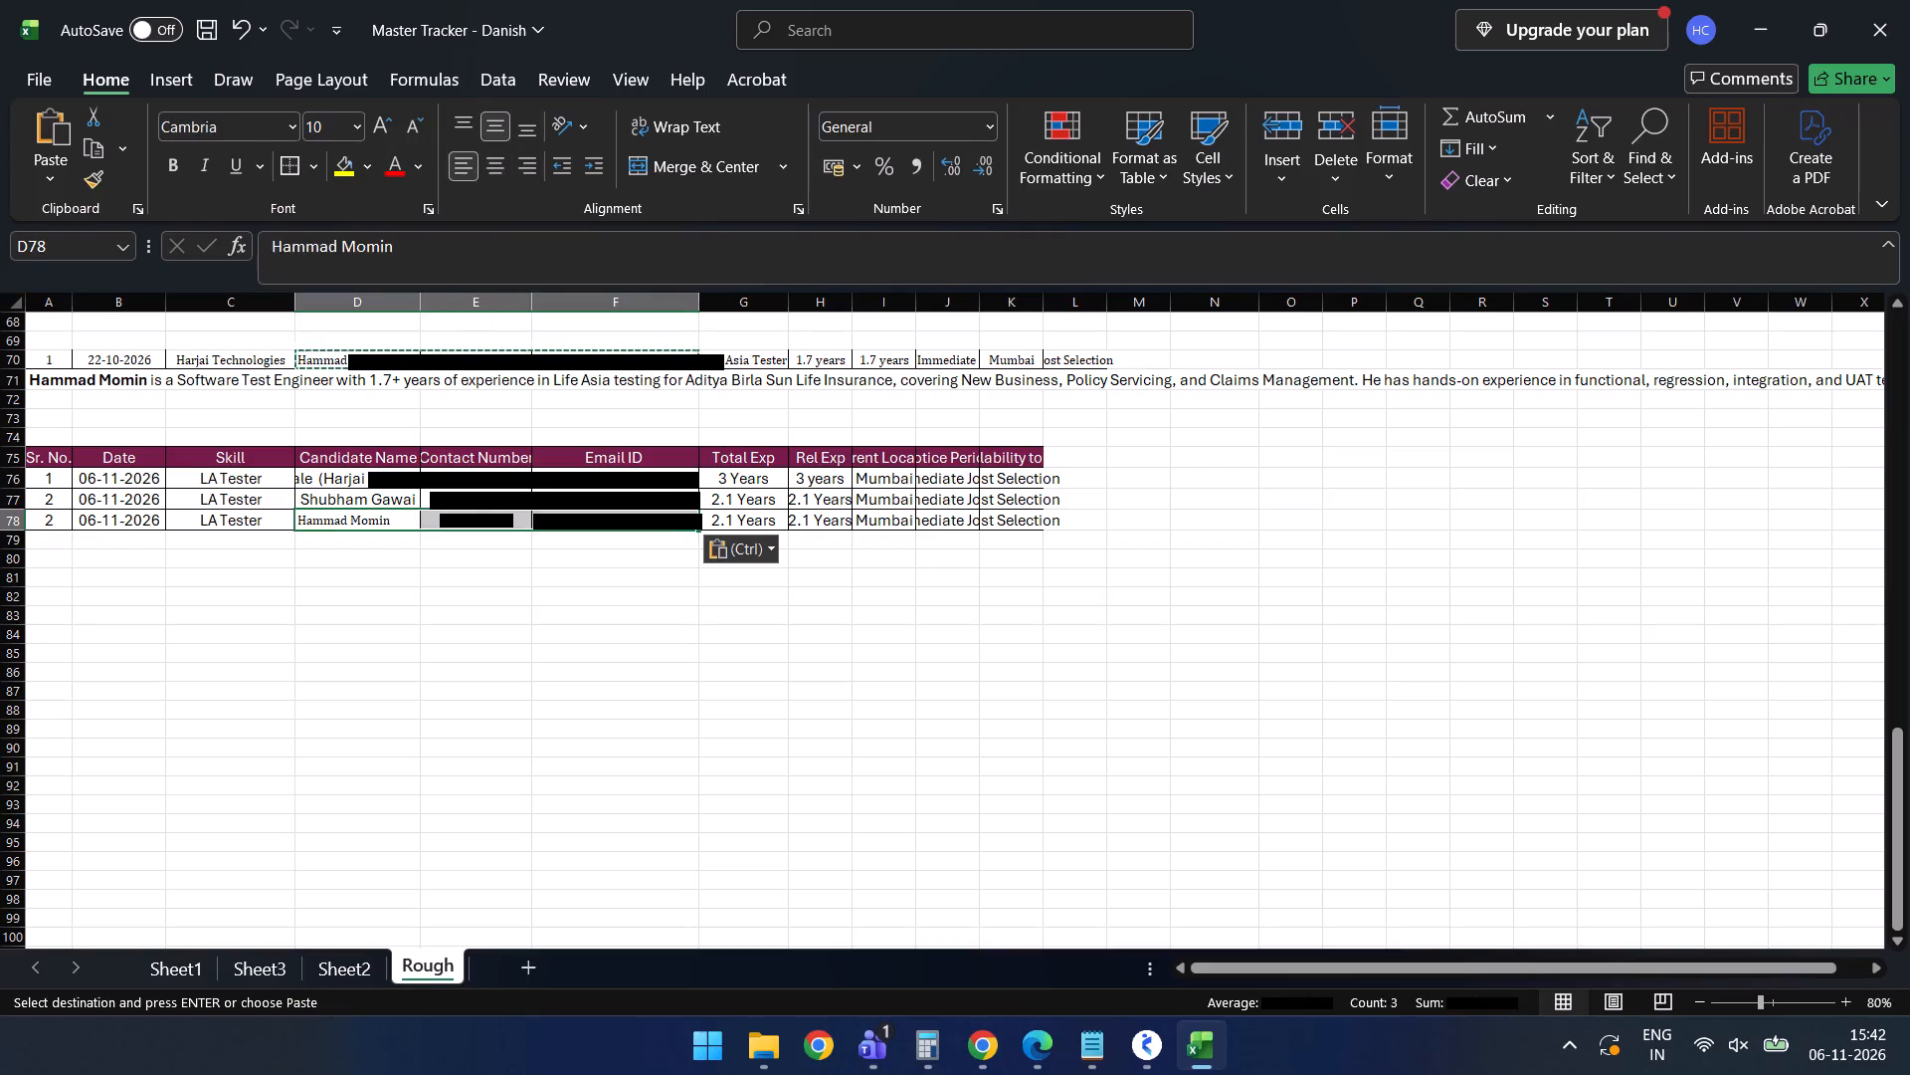
Copy the two 1.7 years experience values from row 70 into row 78's Total Exp and Rel Exp cells.
key(Right)
key(Right)
key(Right)
key(Left)
key(Right)
key(Up)
key(Up)
key(Up)
key(Up)
key(Up)
key(Up)
key(Up)
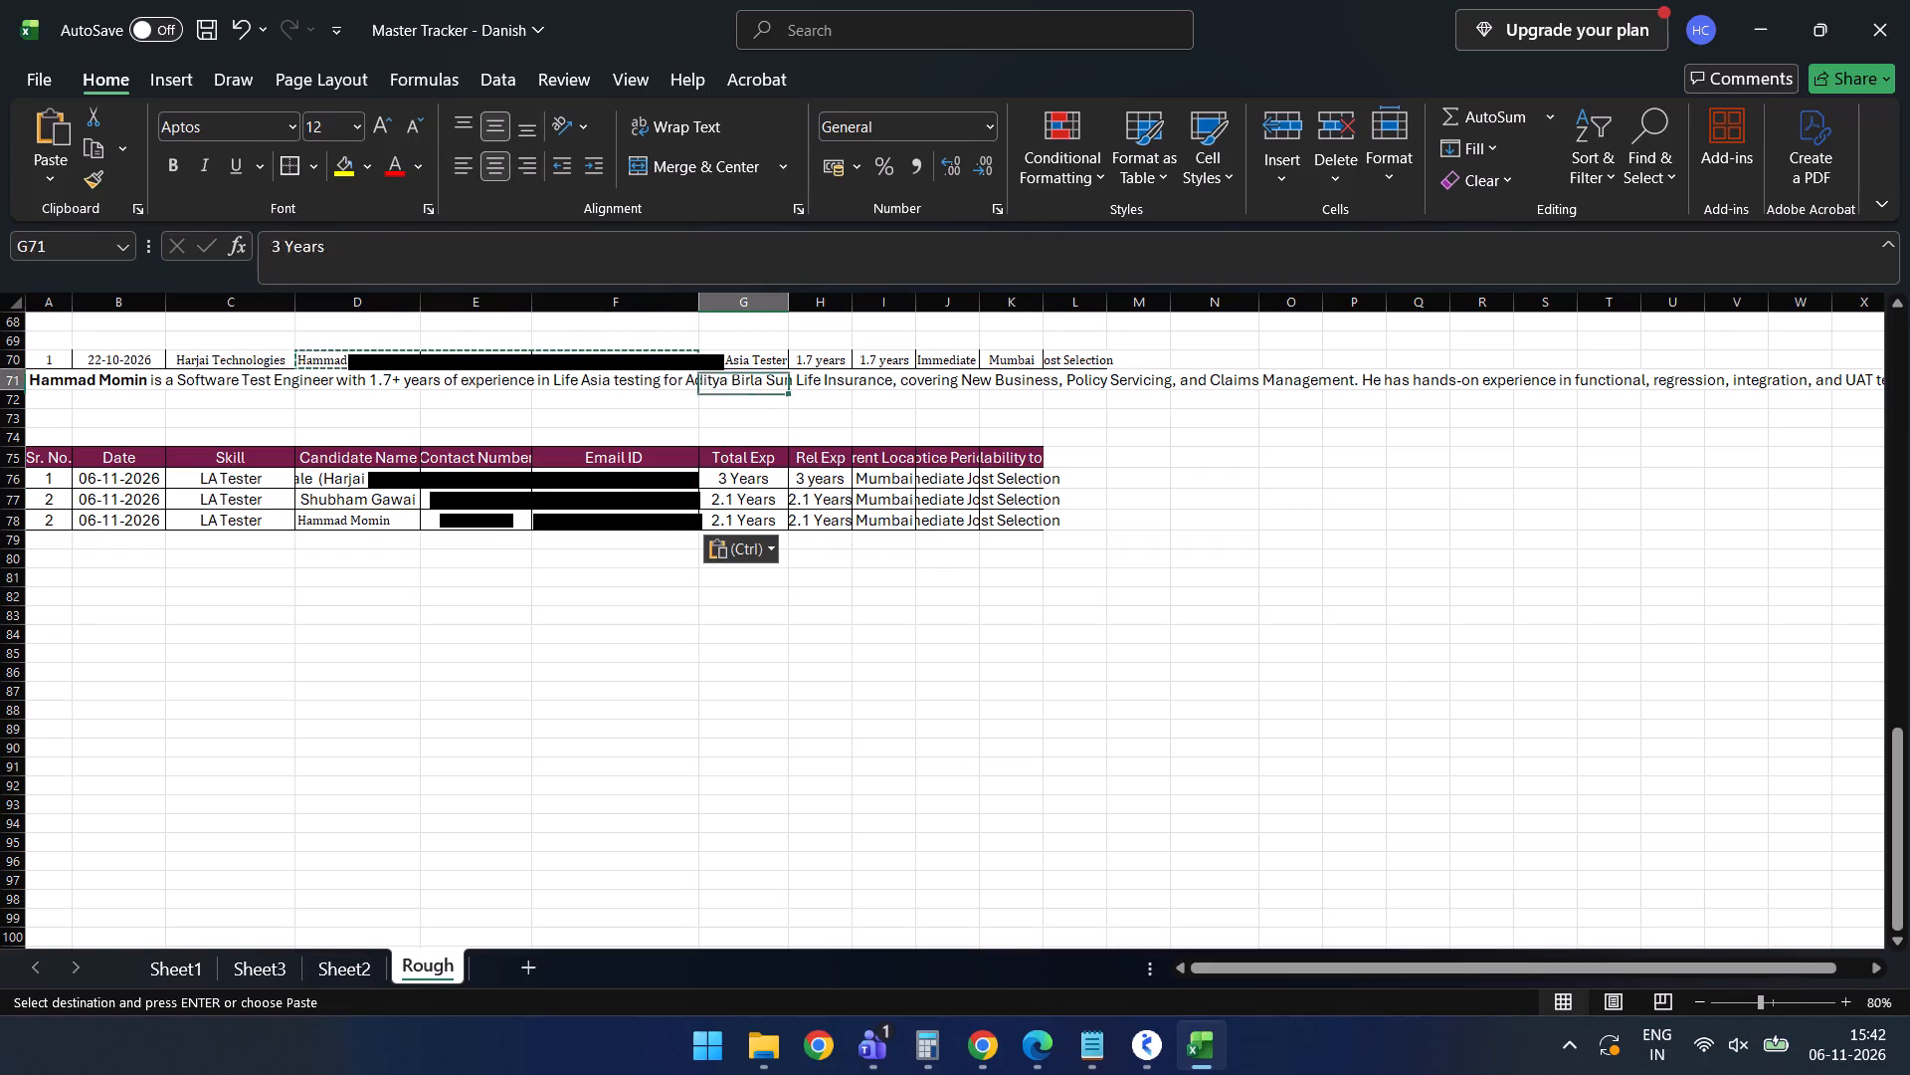
key(Right)
key(Right)
key(Up)
key(Left)
key(shift+Right)
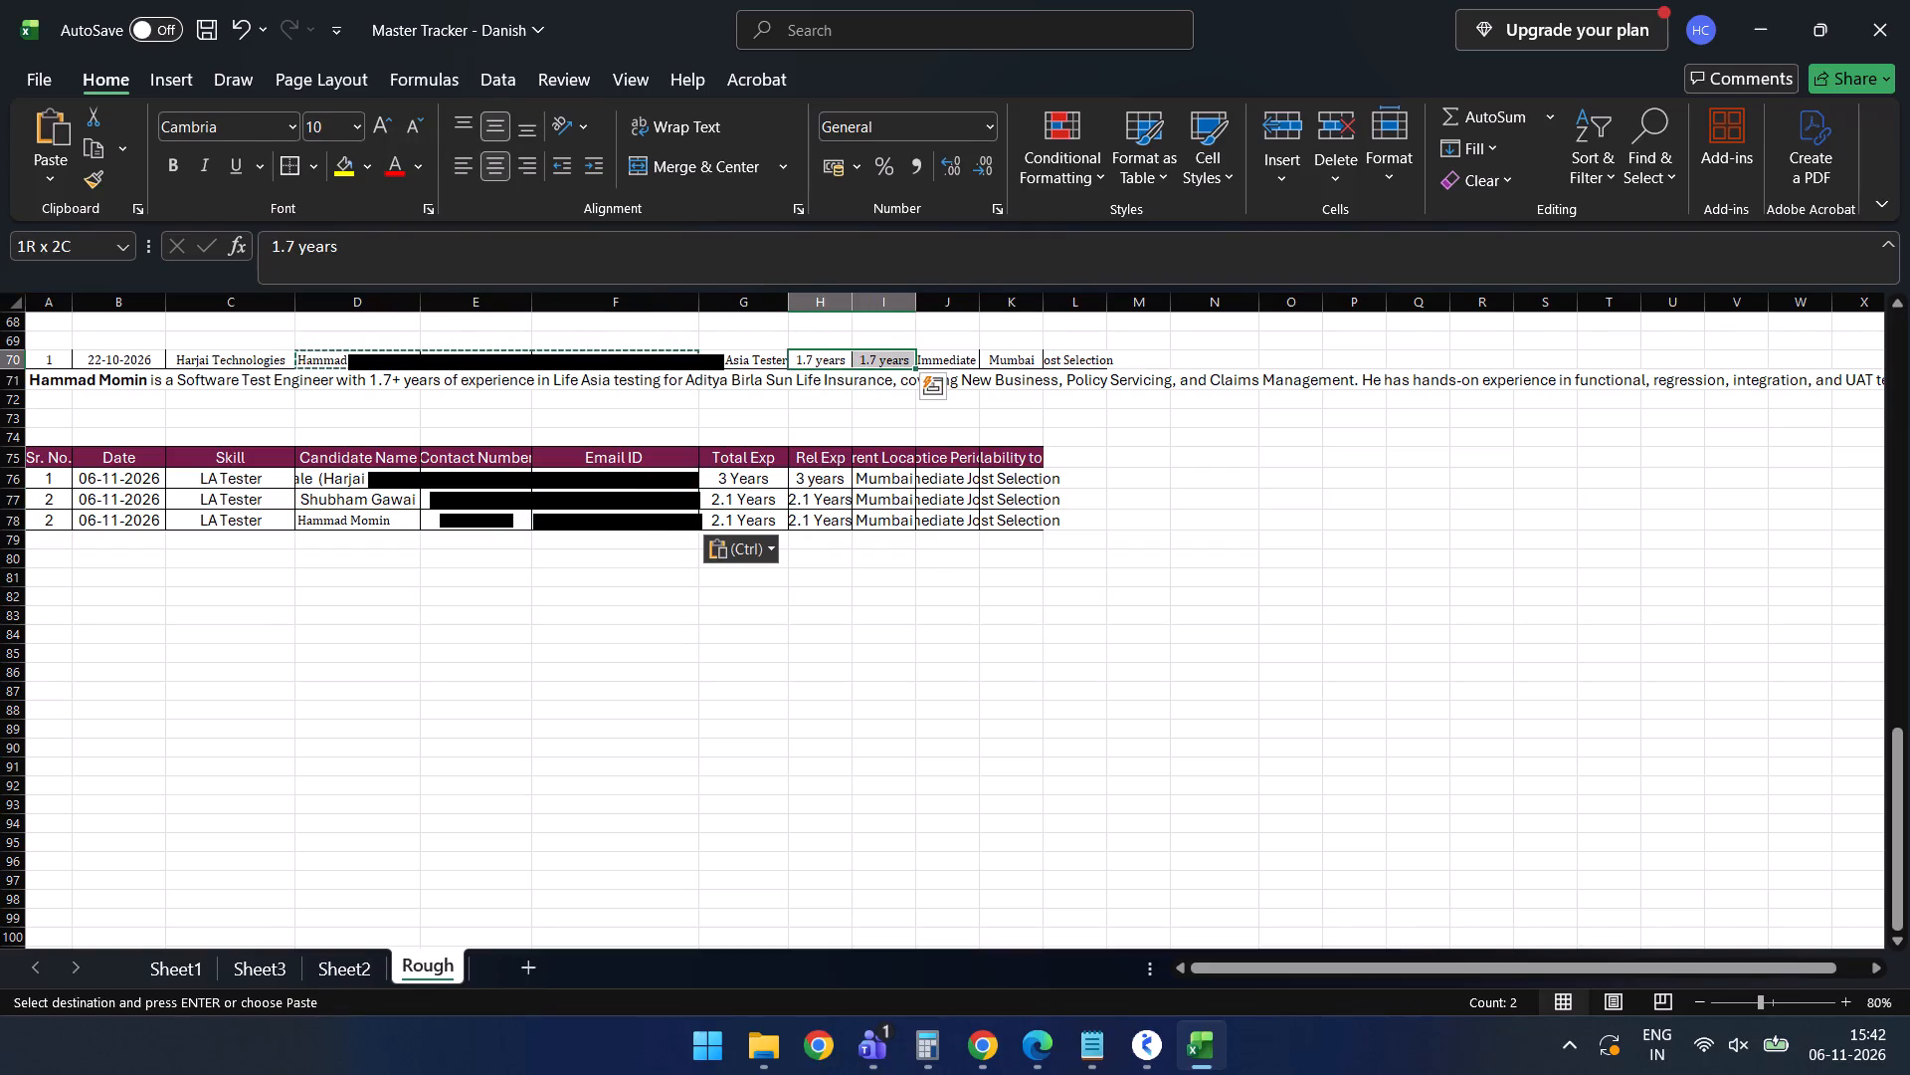
key(ctrl+c)
key(Down)
key(Down)
key(Down)
key(Down)
key(Down)
key(Down)
key(Down)
key(Down)
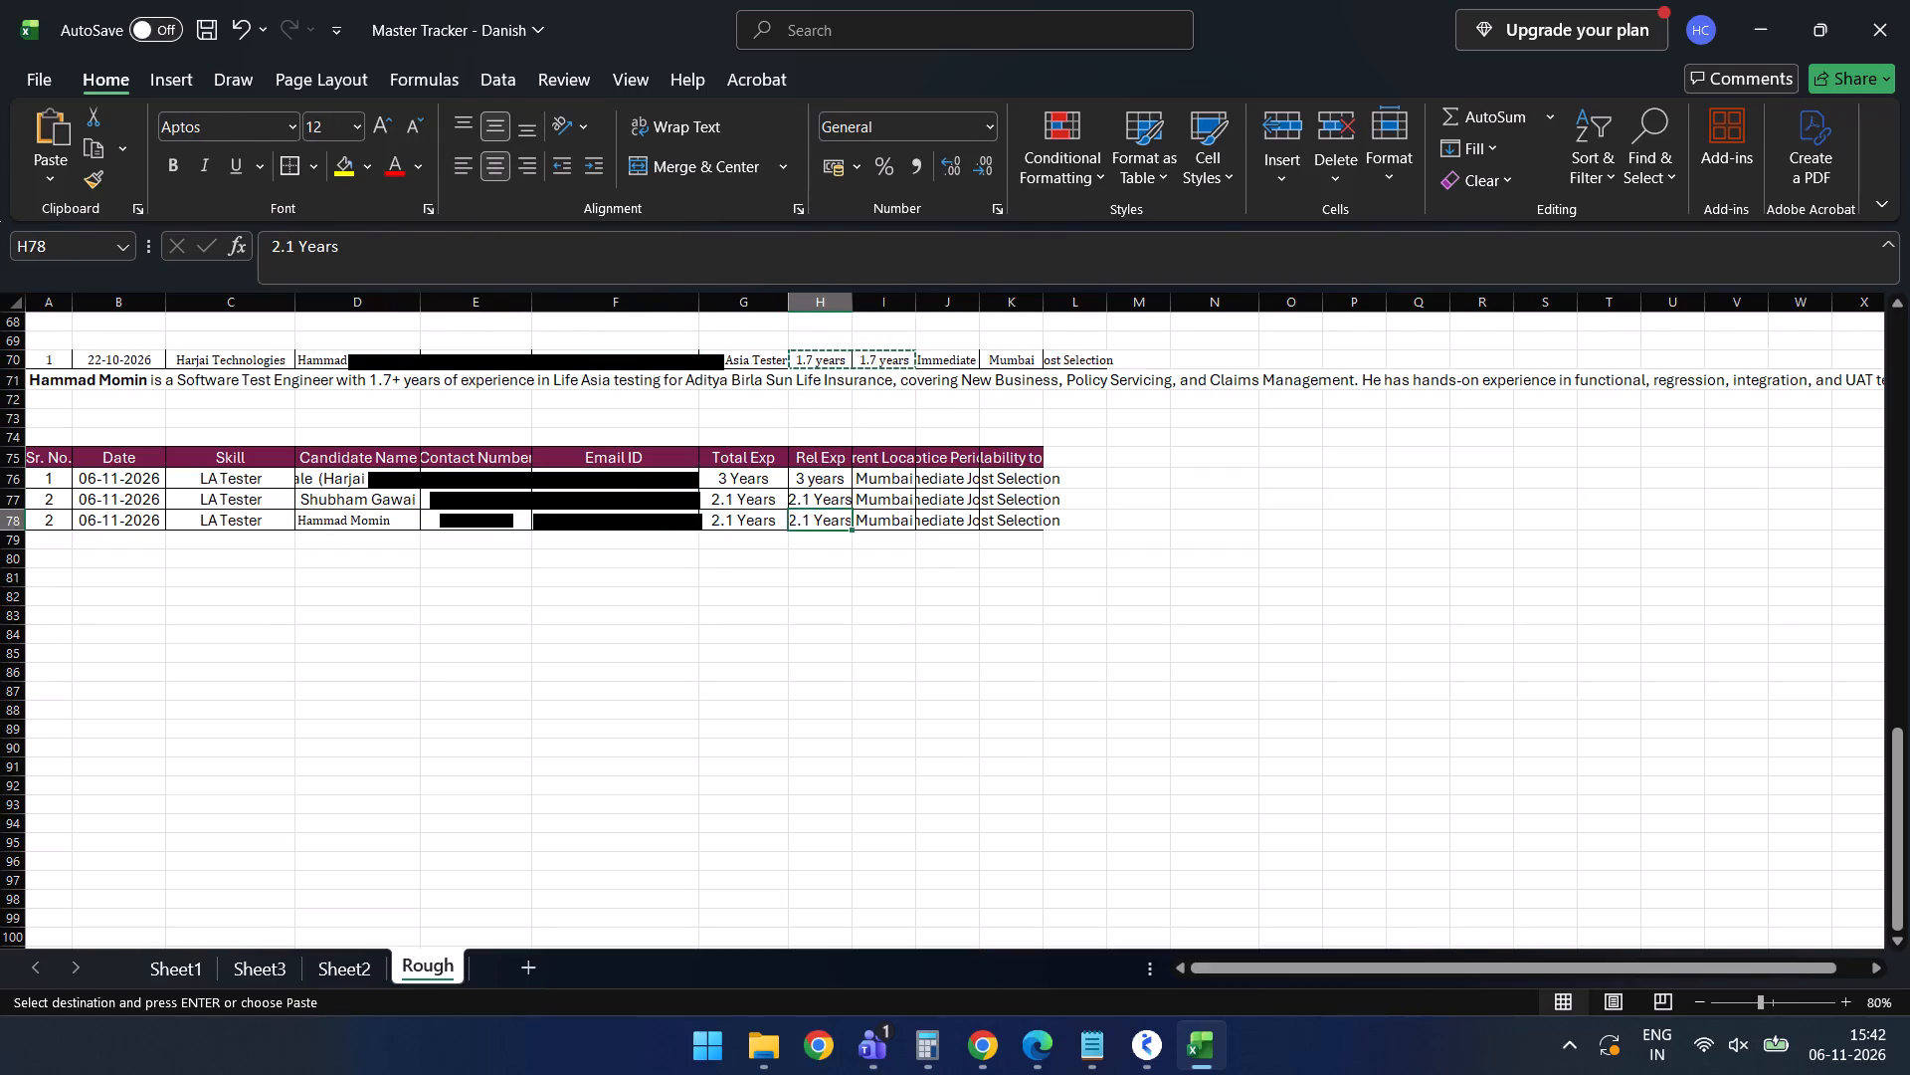
key(Left)
key(ctrl+v)
Use Format Painter to apply the Notice Period cell's formatting in row 78 to its Candidate Name through Total Exp cells.
key(Right)
key(Right)
key(Right)
key(Left)
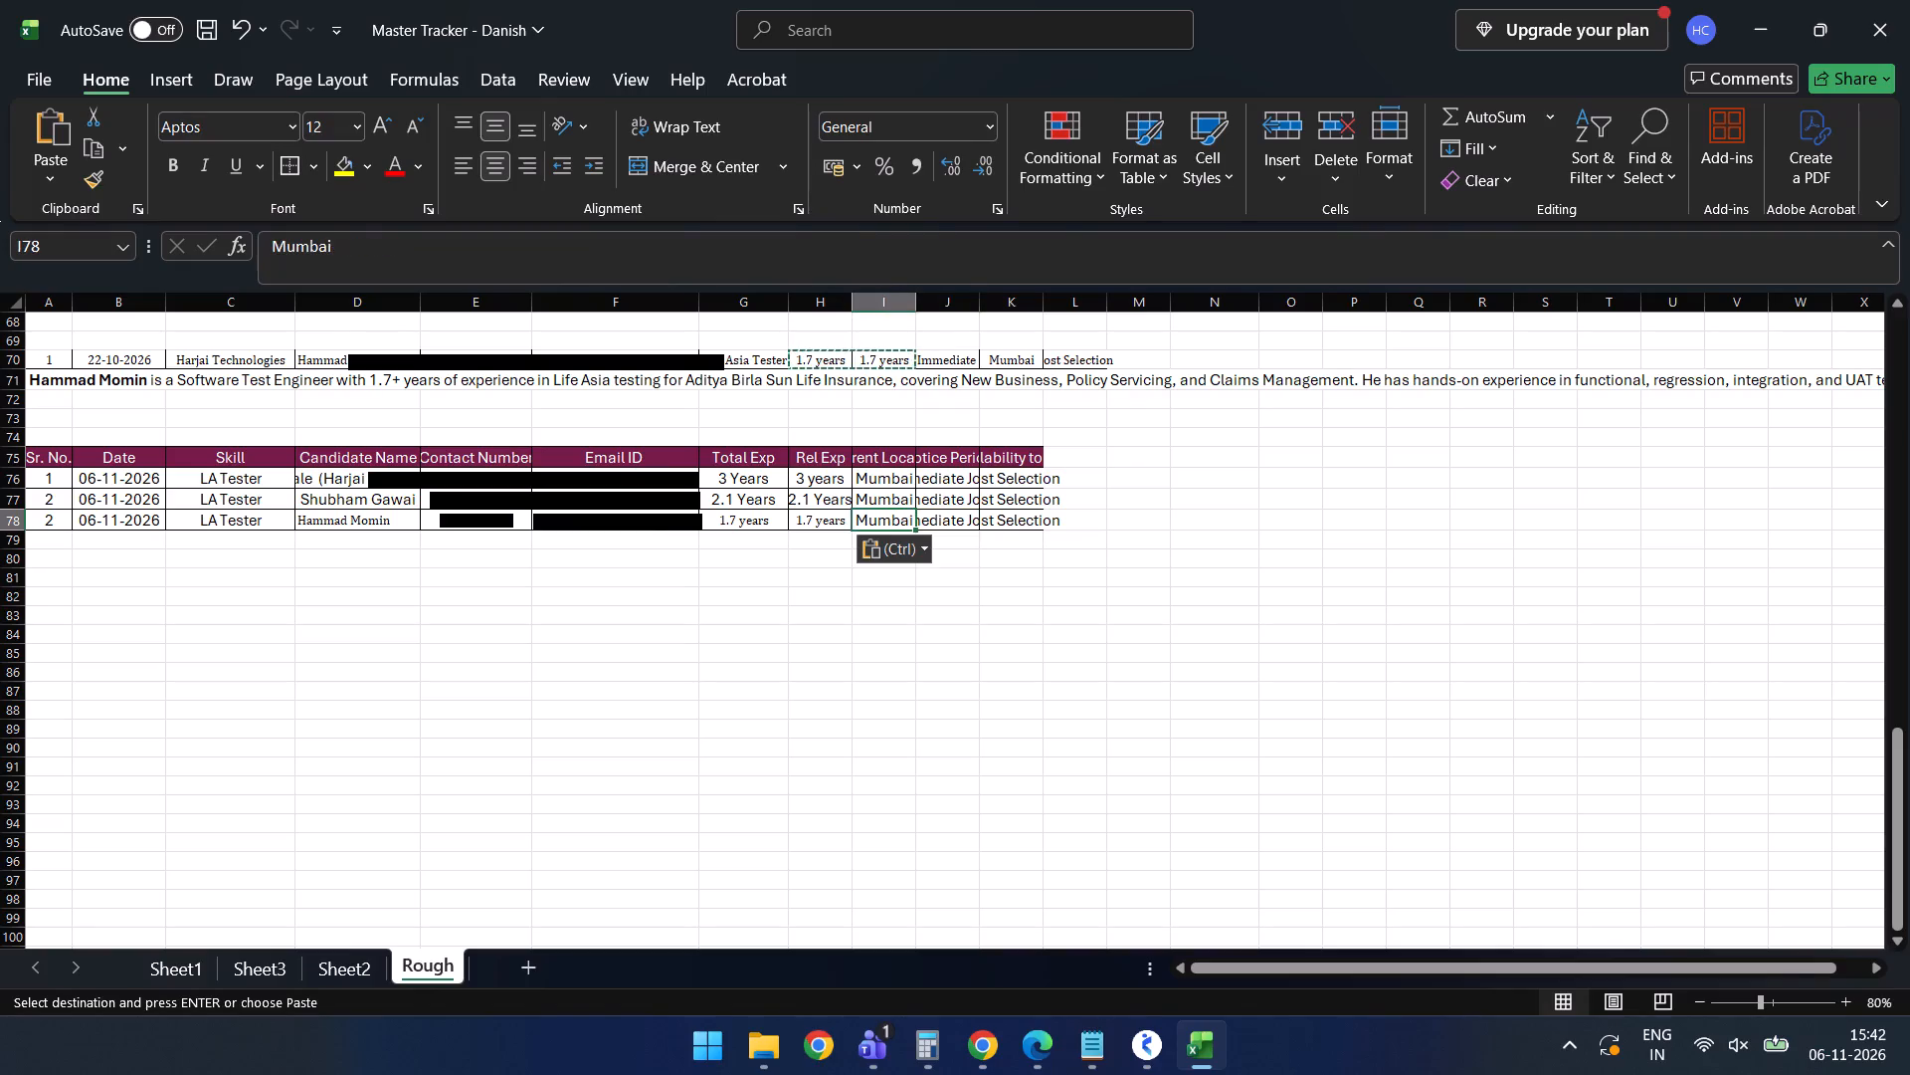
key(Right)
key(Right)
key(Right)
key(Left)
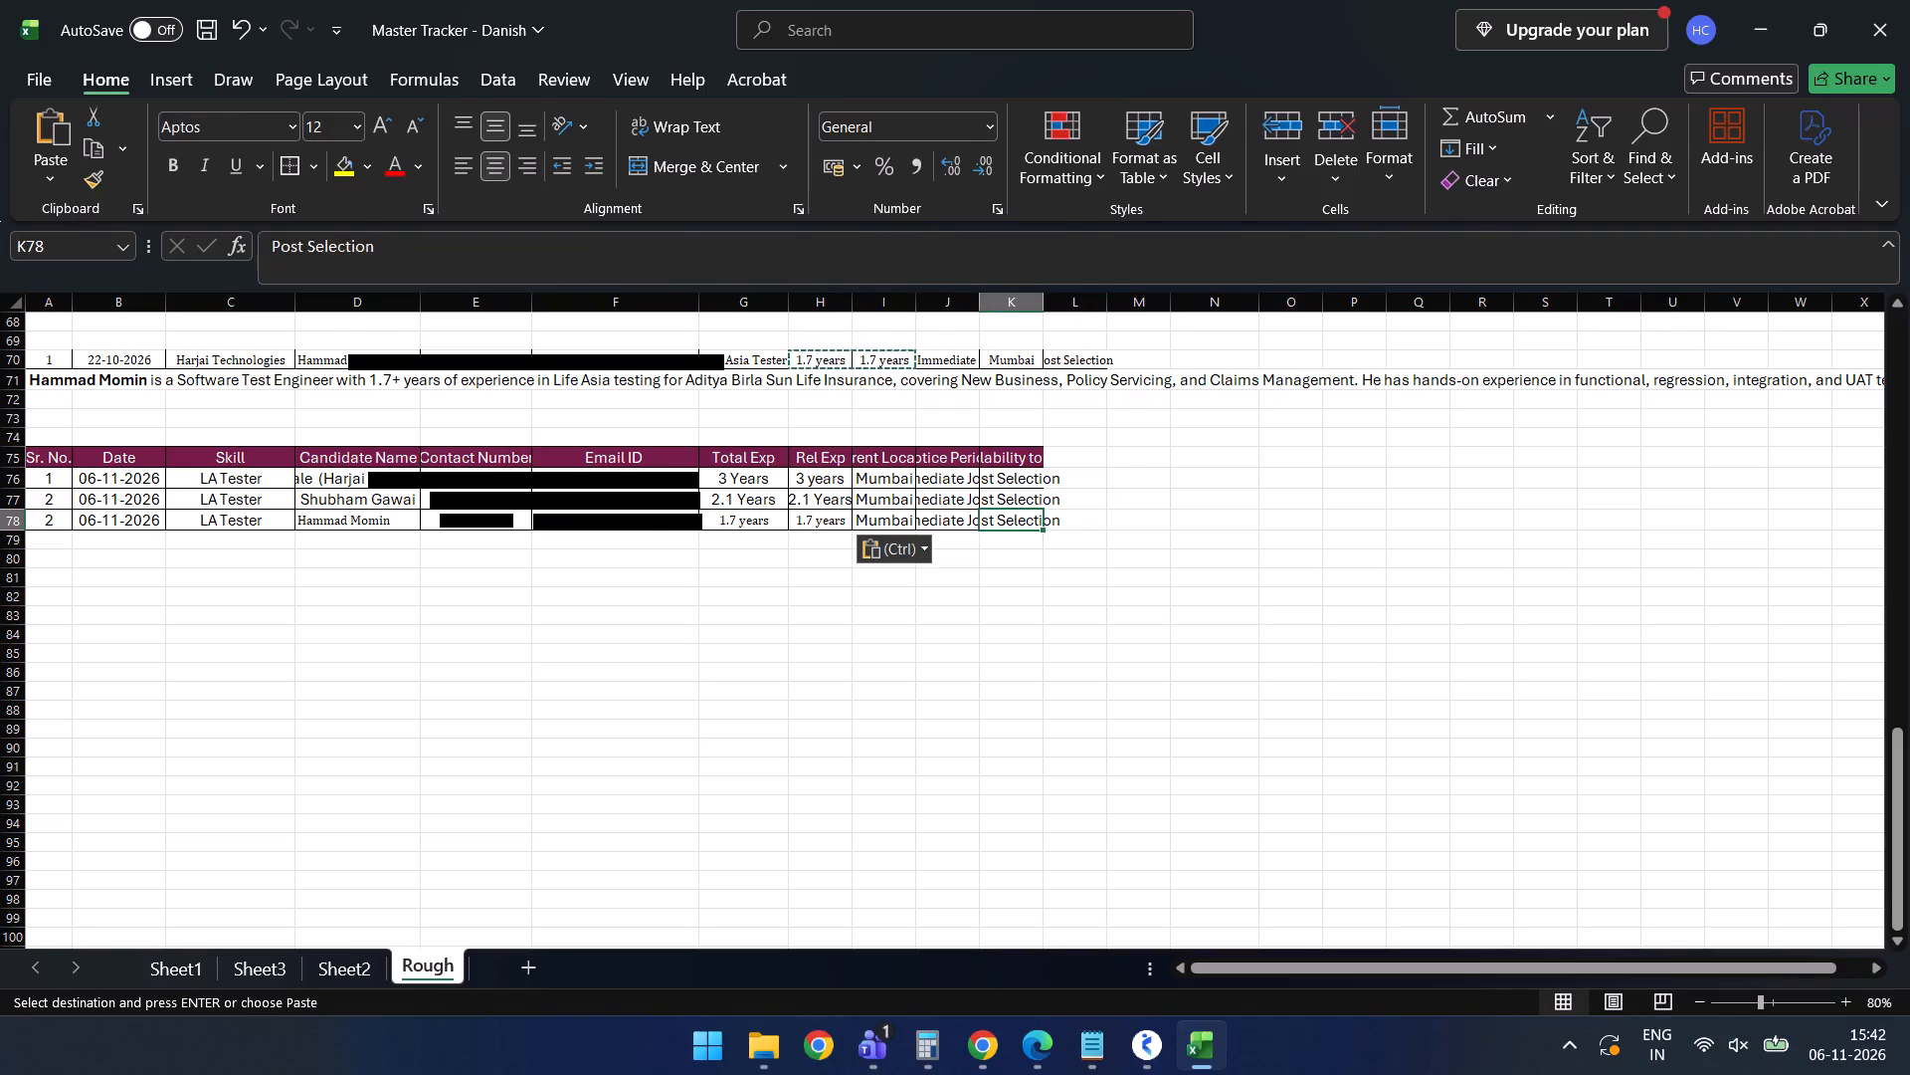
key(Left)
click(95, 181)
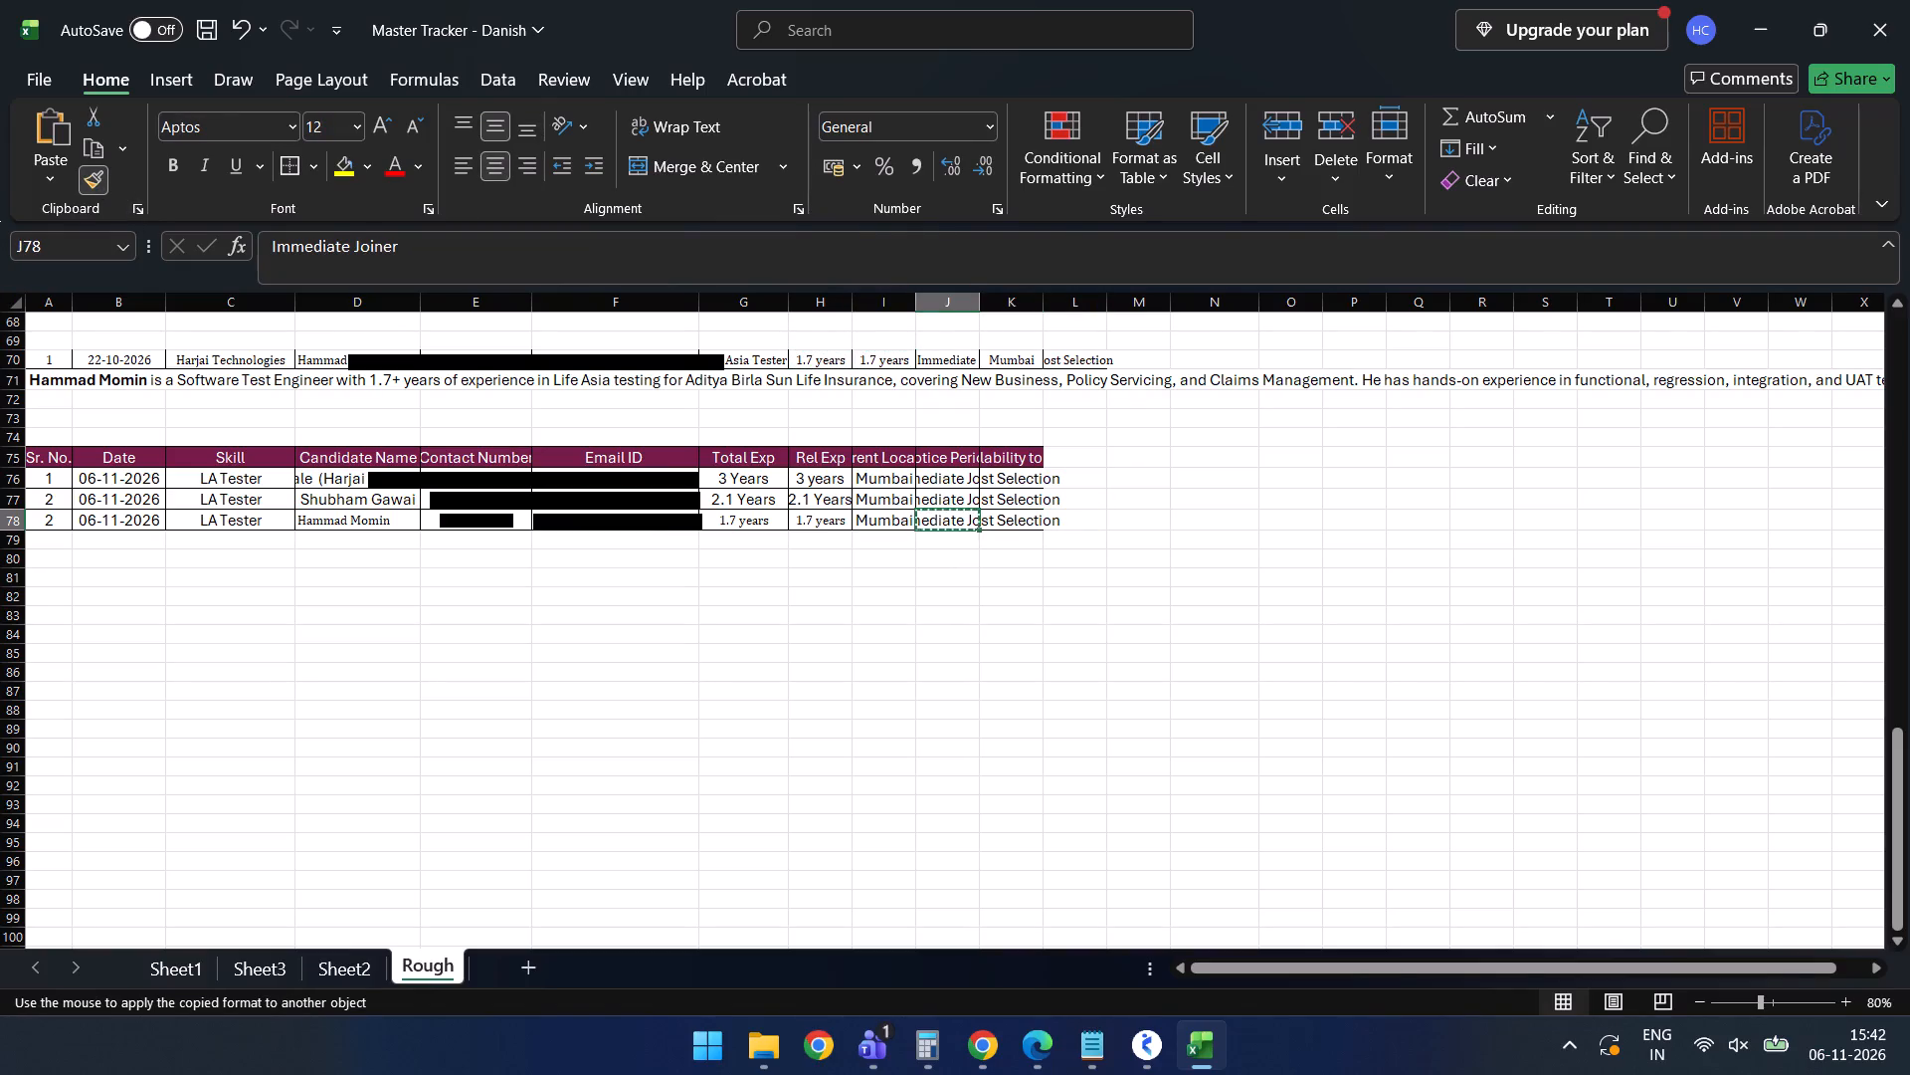
drag(330, 524, 780, 516)
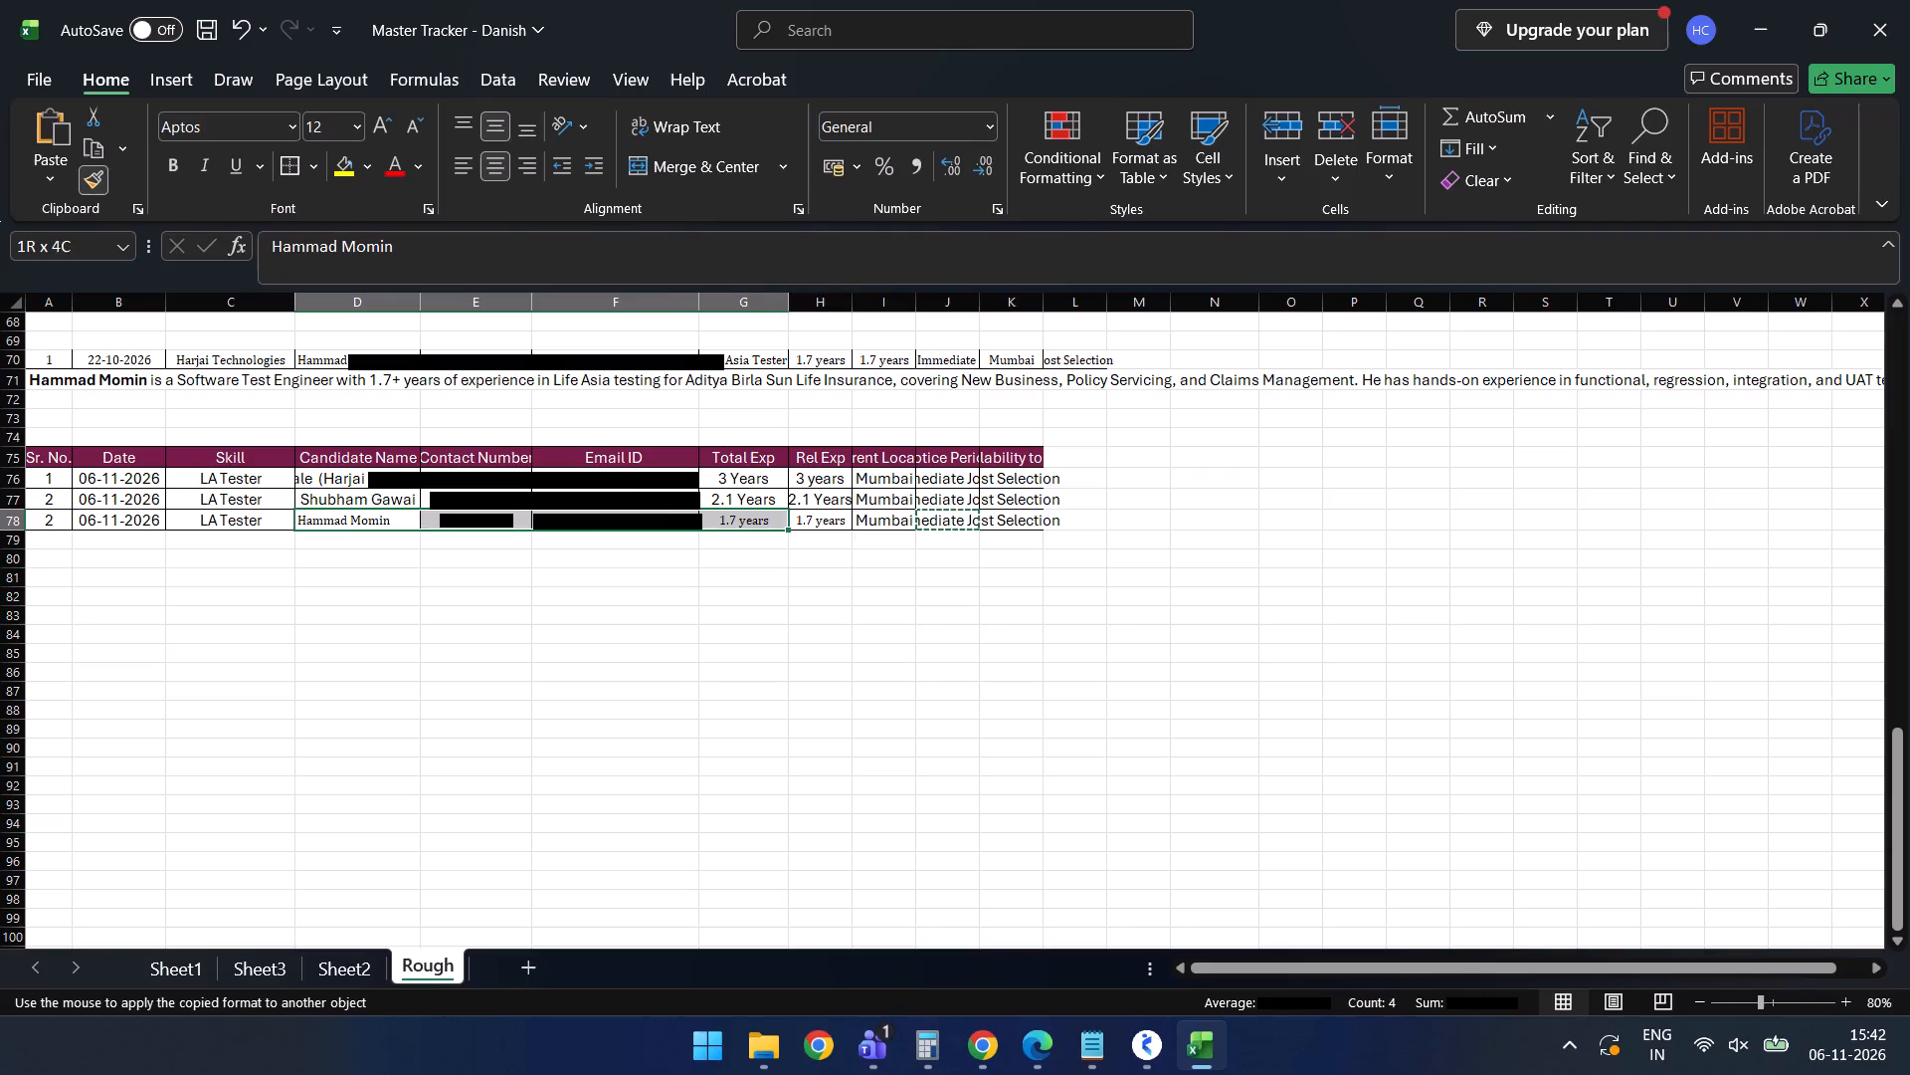
Extend the painted formatting in row 78 to the Rel Exp cell and save the workbook.
drag(780, 516, 827, 517)
key(Right)
key(Right)
key(Left)
key(Left)
key(Left)
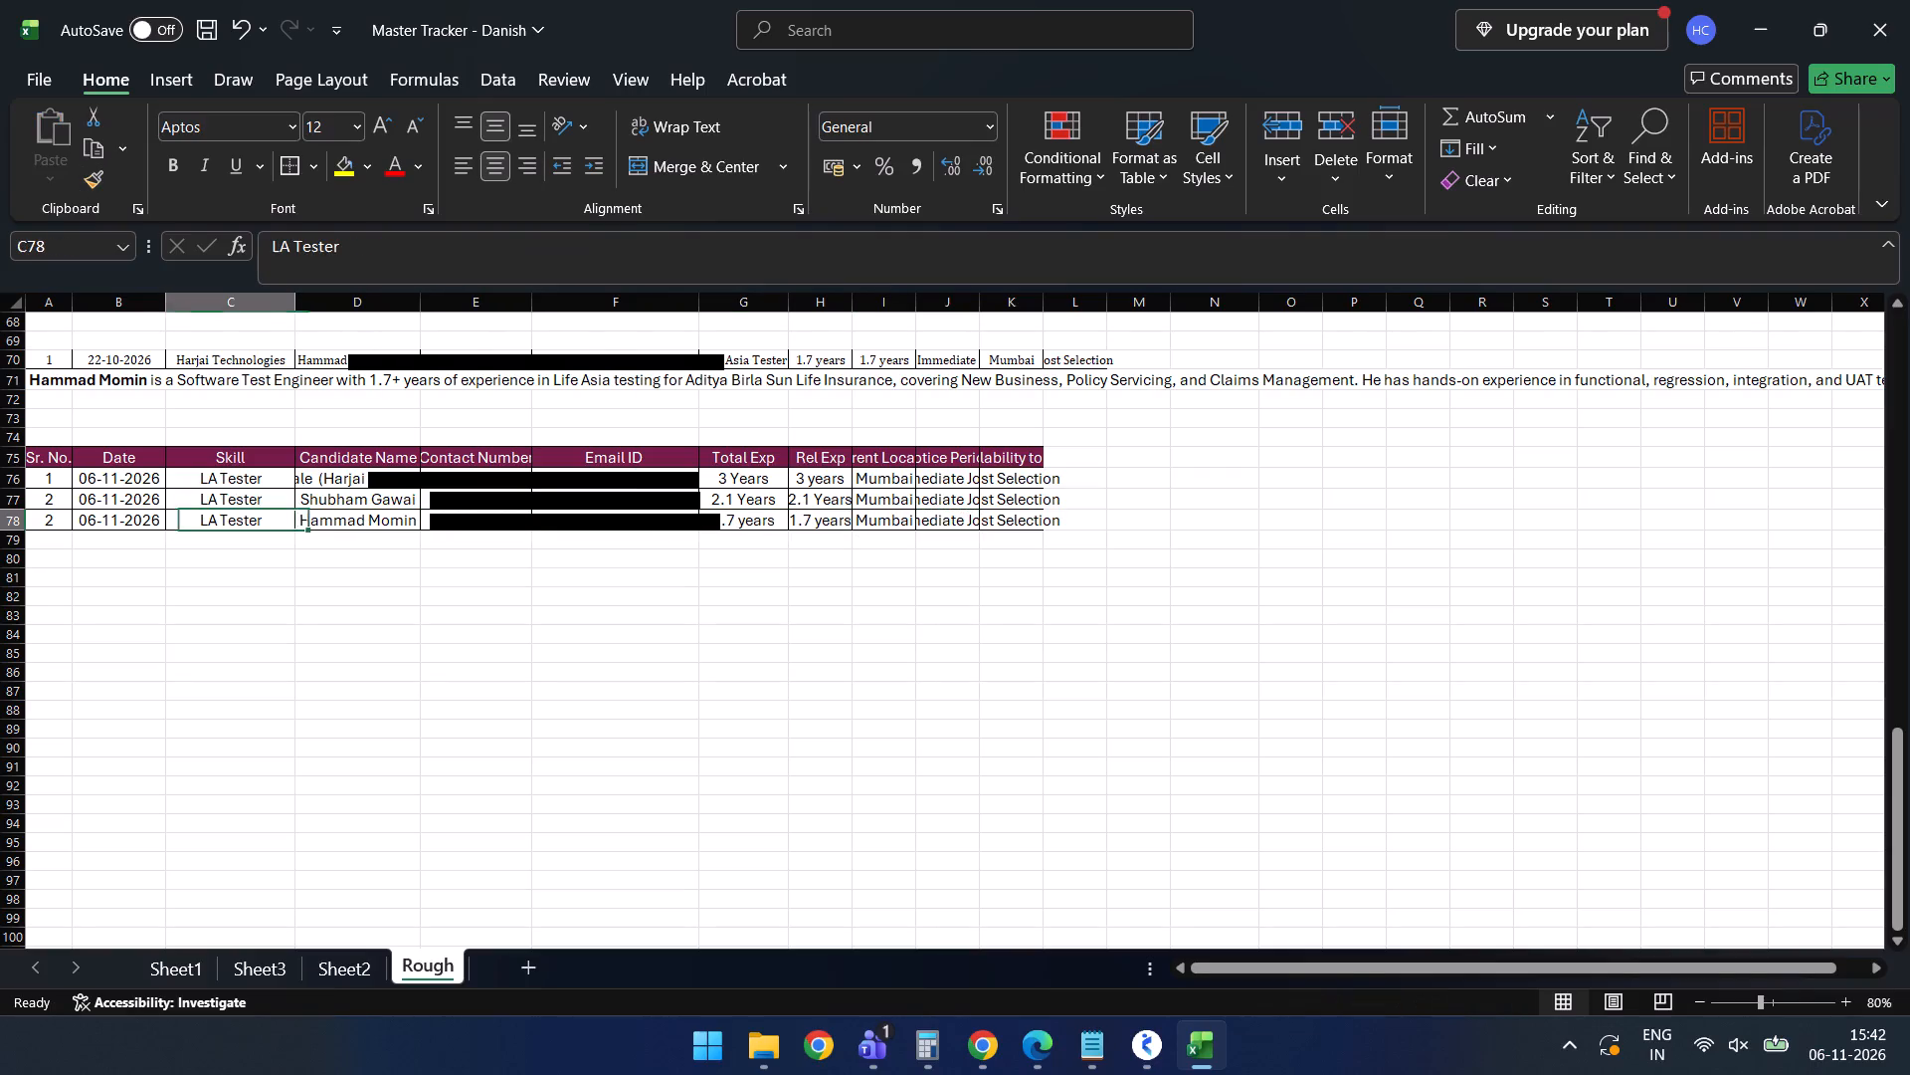
key(Up)
key(ctrl+s)
Set the Sr. No. of the new candidate's row 78 to 3 and save the workbook.
key(Up)
key(Up)
key(Left)
key(Left)
key(Left)
key(shift+Down)
key(shift+Down)
key(shift+Down)
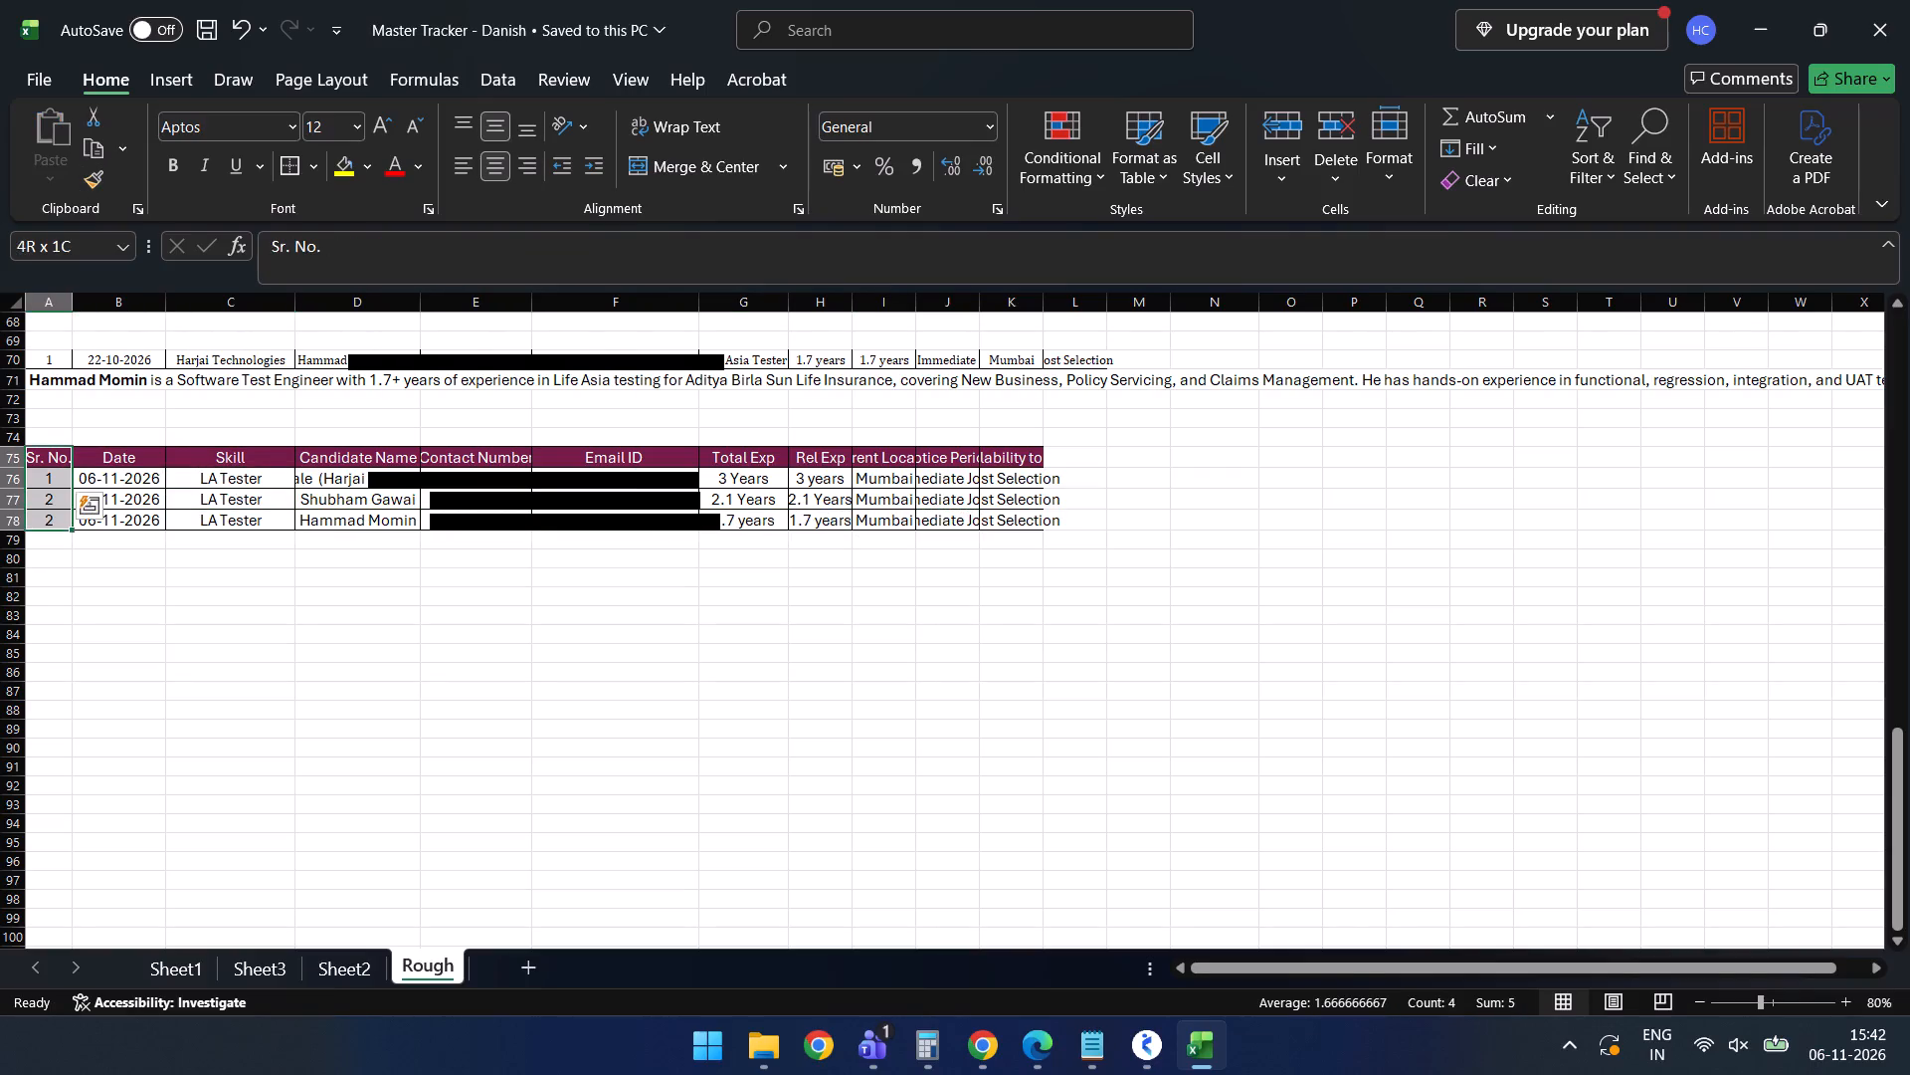
key(Down)
key(Down)
key(Down)
key(3)
key(Down)
key(ctrl+s)
Copy the whole candidate table A75:K78, from the header row through the third candidate's row.
key(Up)
key(Up)
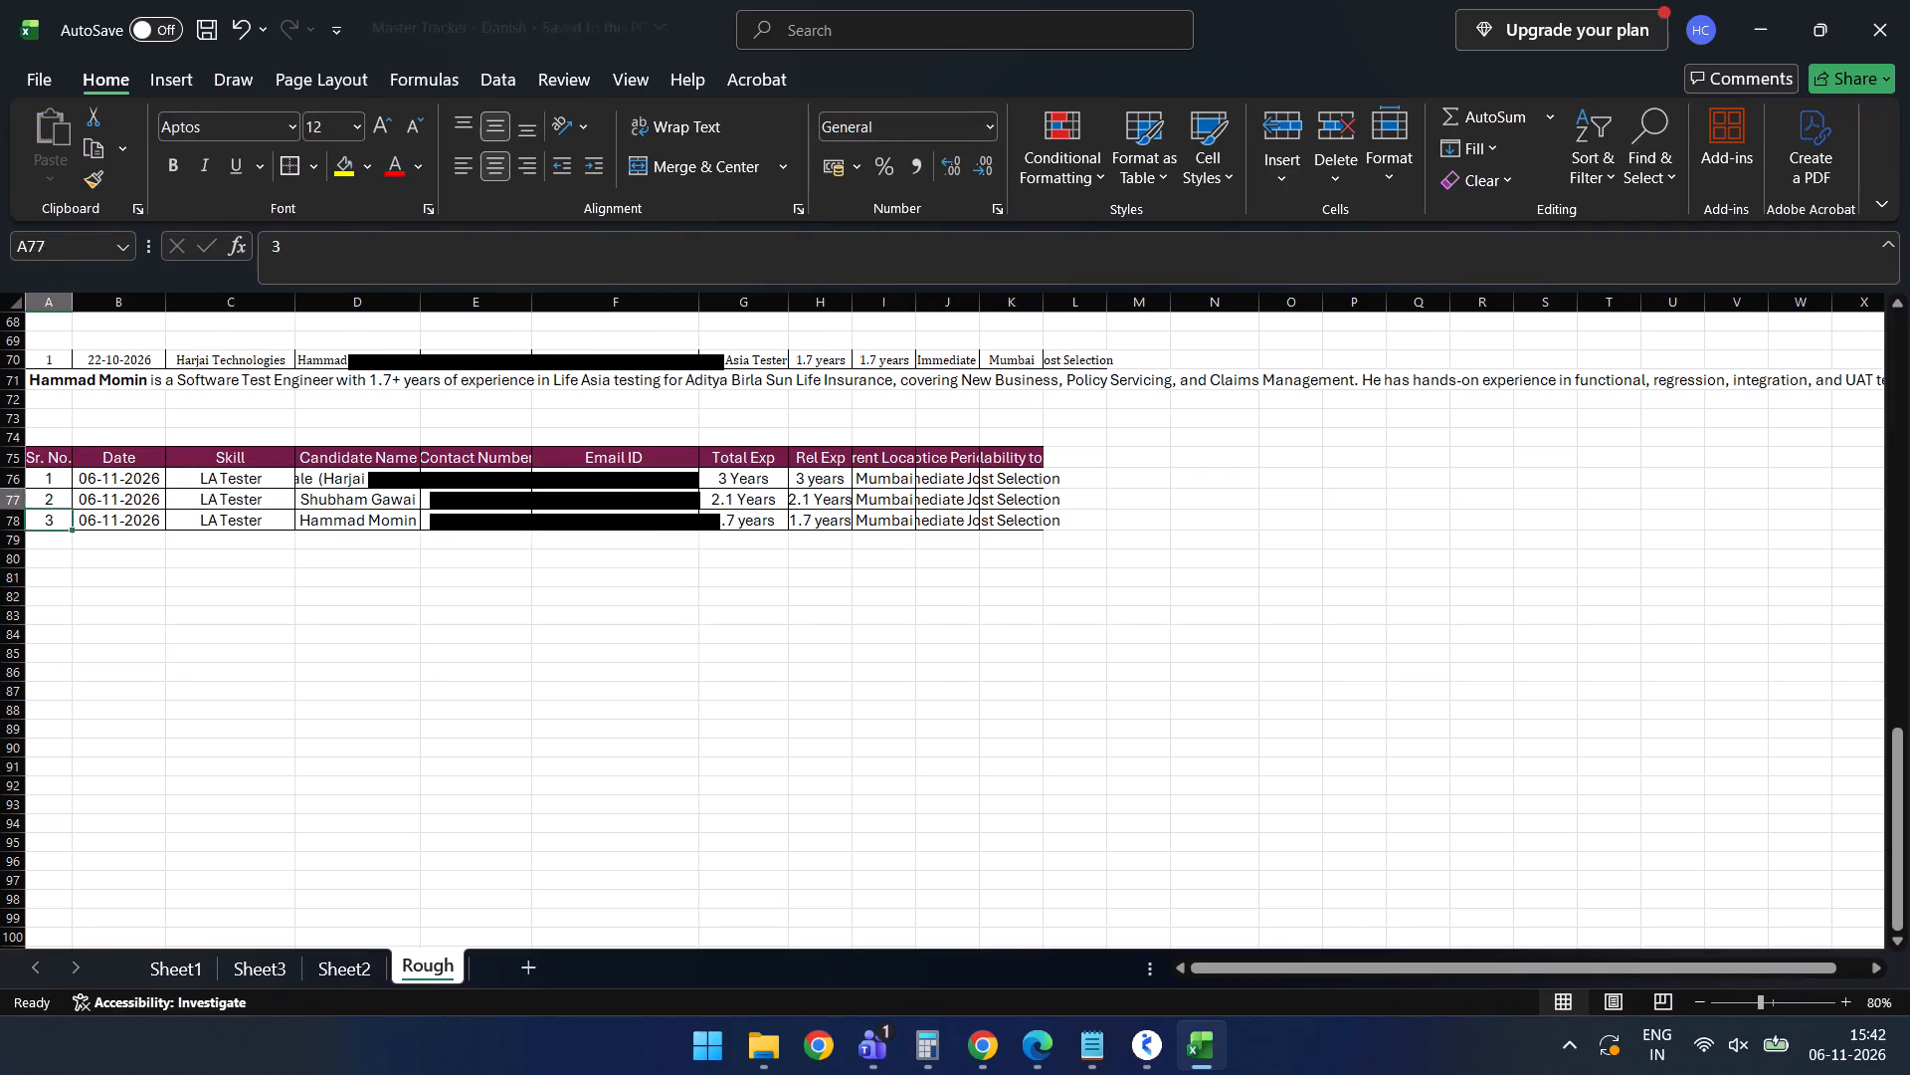
key(Up)
key(Up)
key(shift+Down)
key(shift+Down)
key(shift+Down)
key(shift+Right)
key(shift+Right)
key(shift+Right)
key(shift+Right)
key(shift+Right)
key(shift+Right)
key(shift+Right)
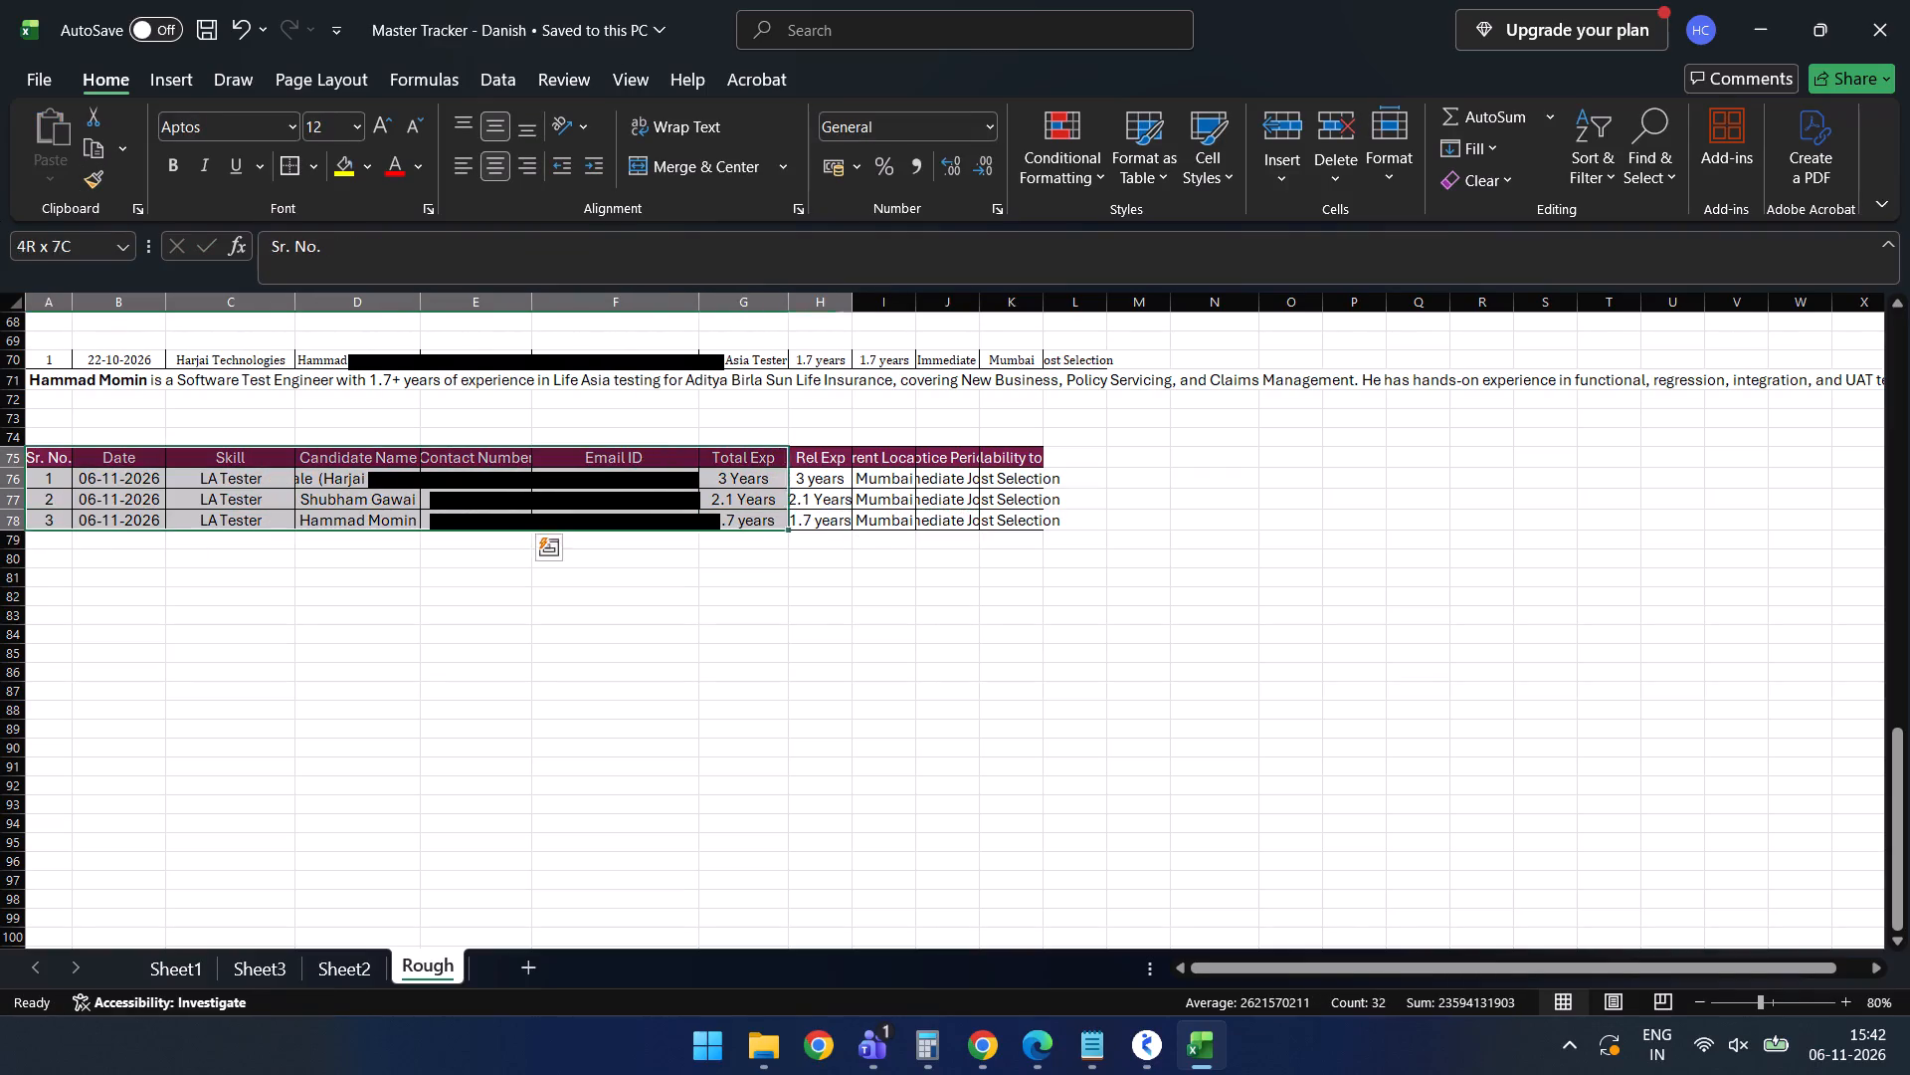
key(shift+Right)
key(shift+Right)
key(shift+Right)
key(ctrl+c)
Replace the candidate table in the forwarded LA Testers email with the copied table and tidy the blank lines below it.
key(alt+Tab)
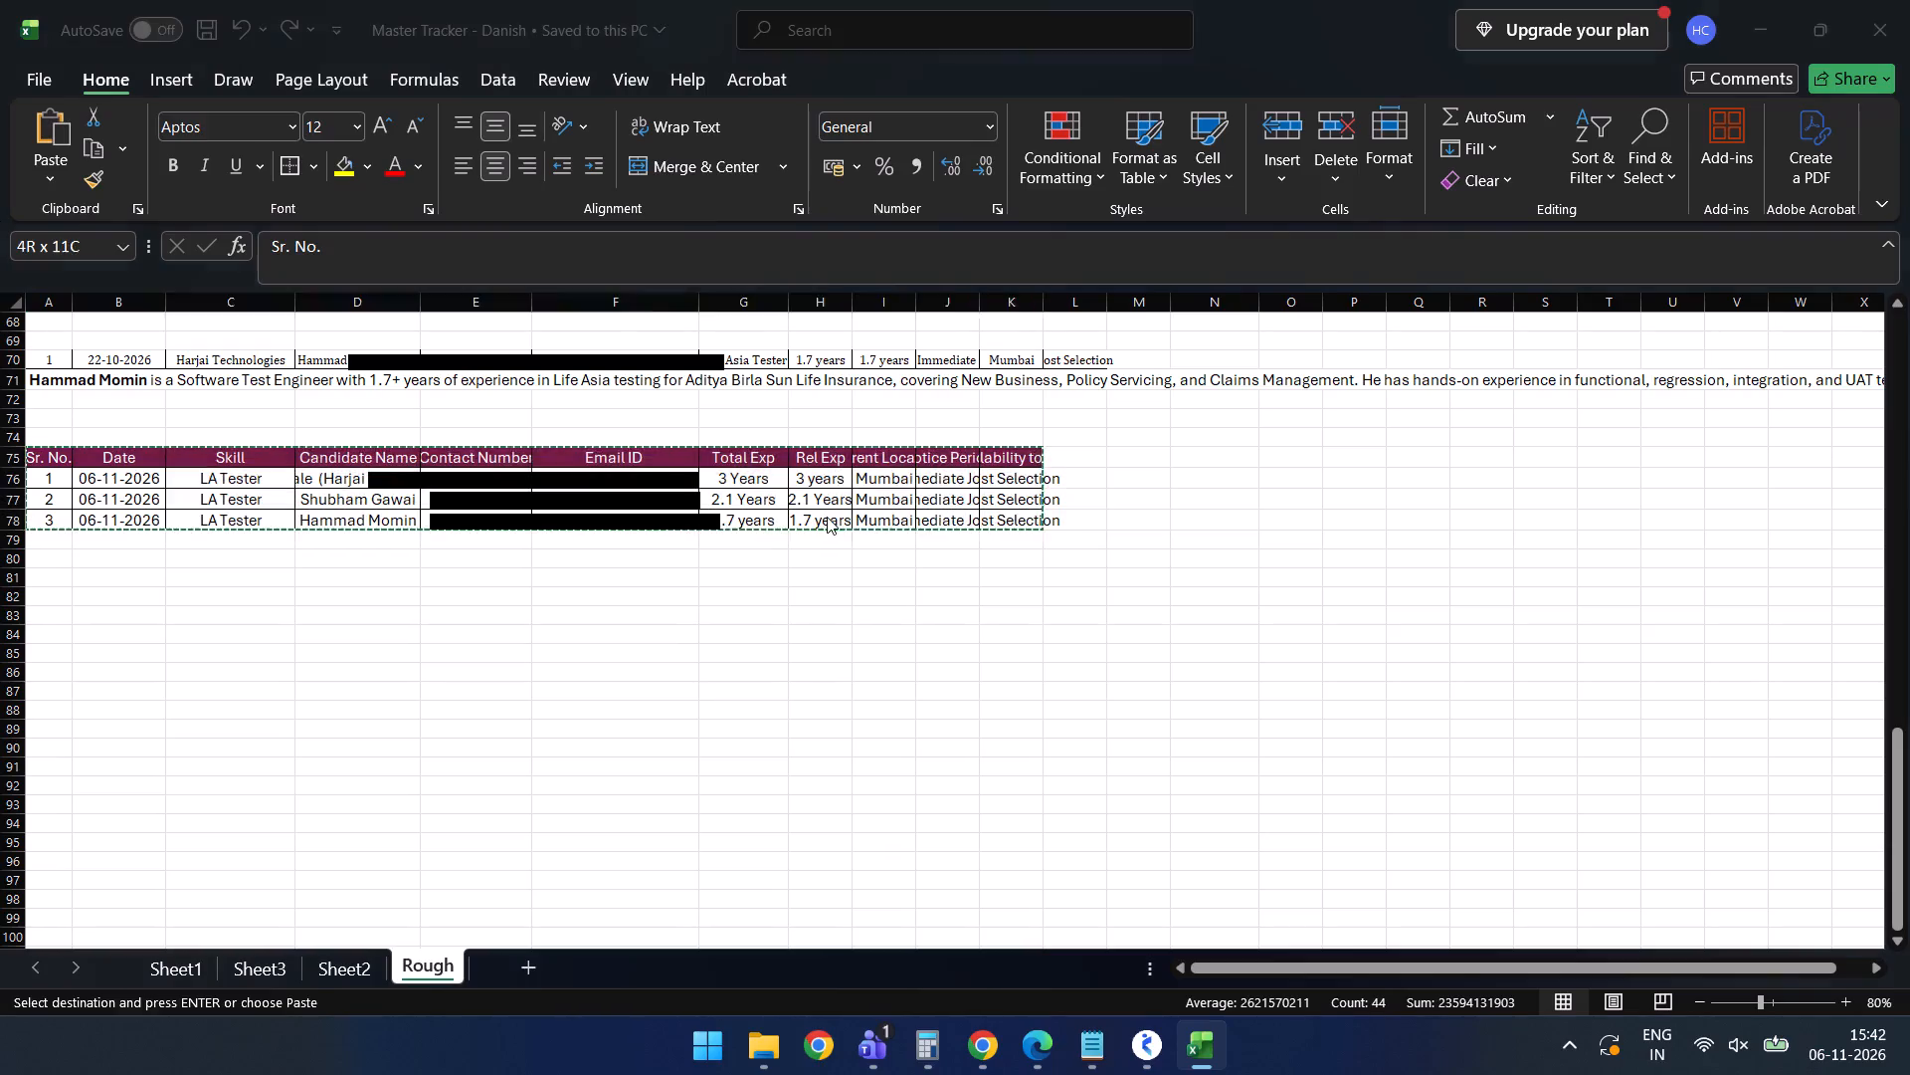
key(alt+Left)
key(alt+Right)
key(alt+Left)
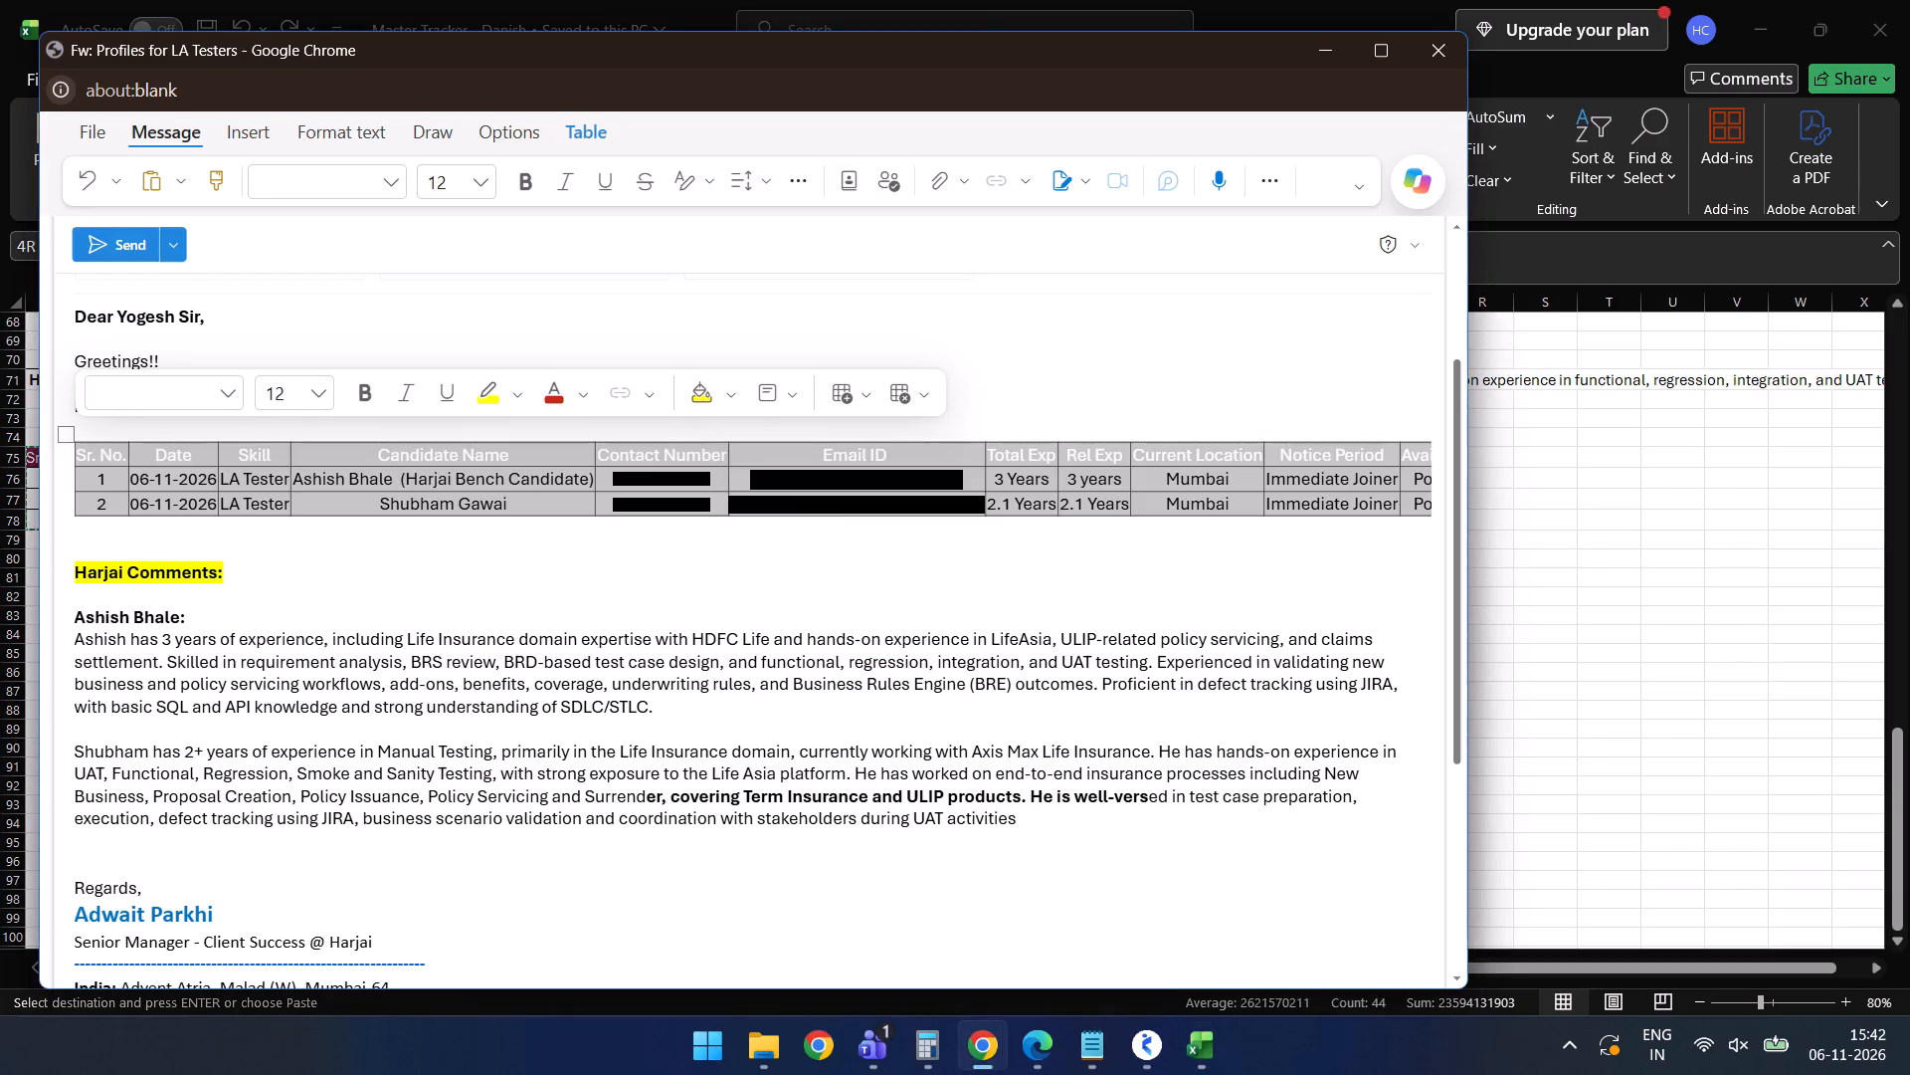
key(BackSpace)
key(Return)
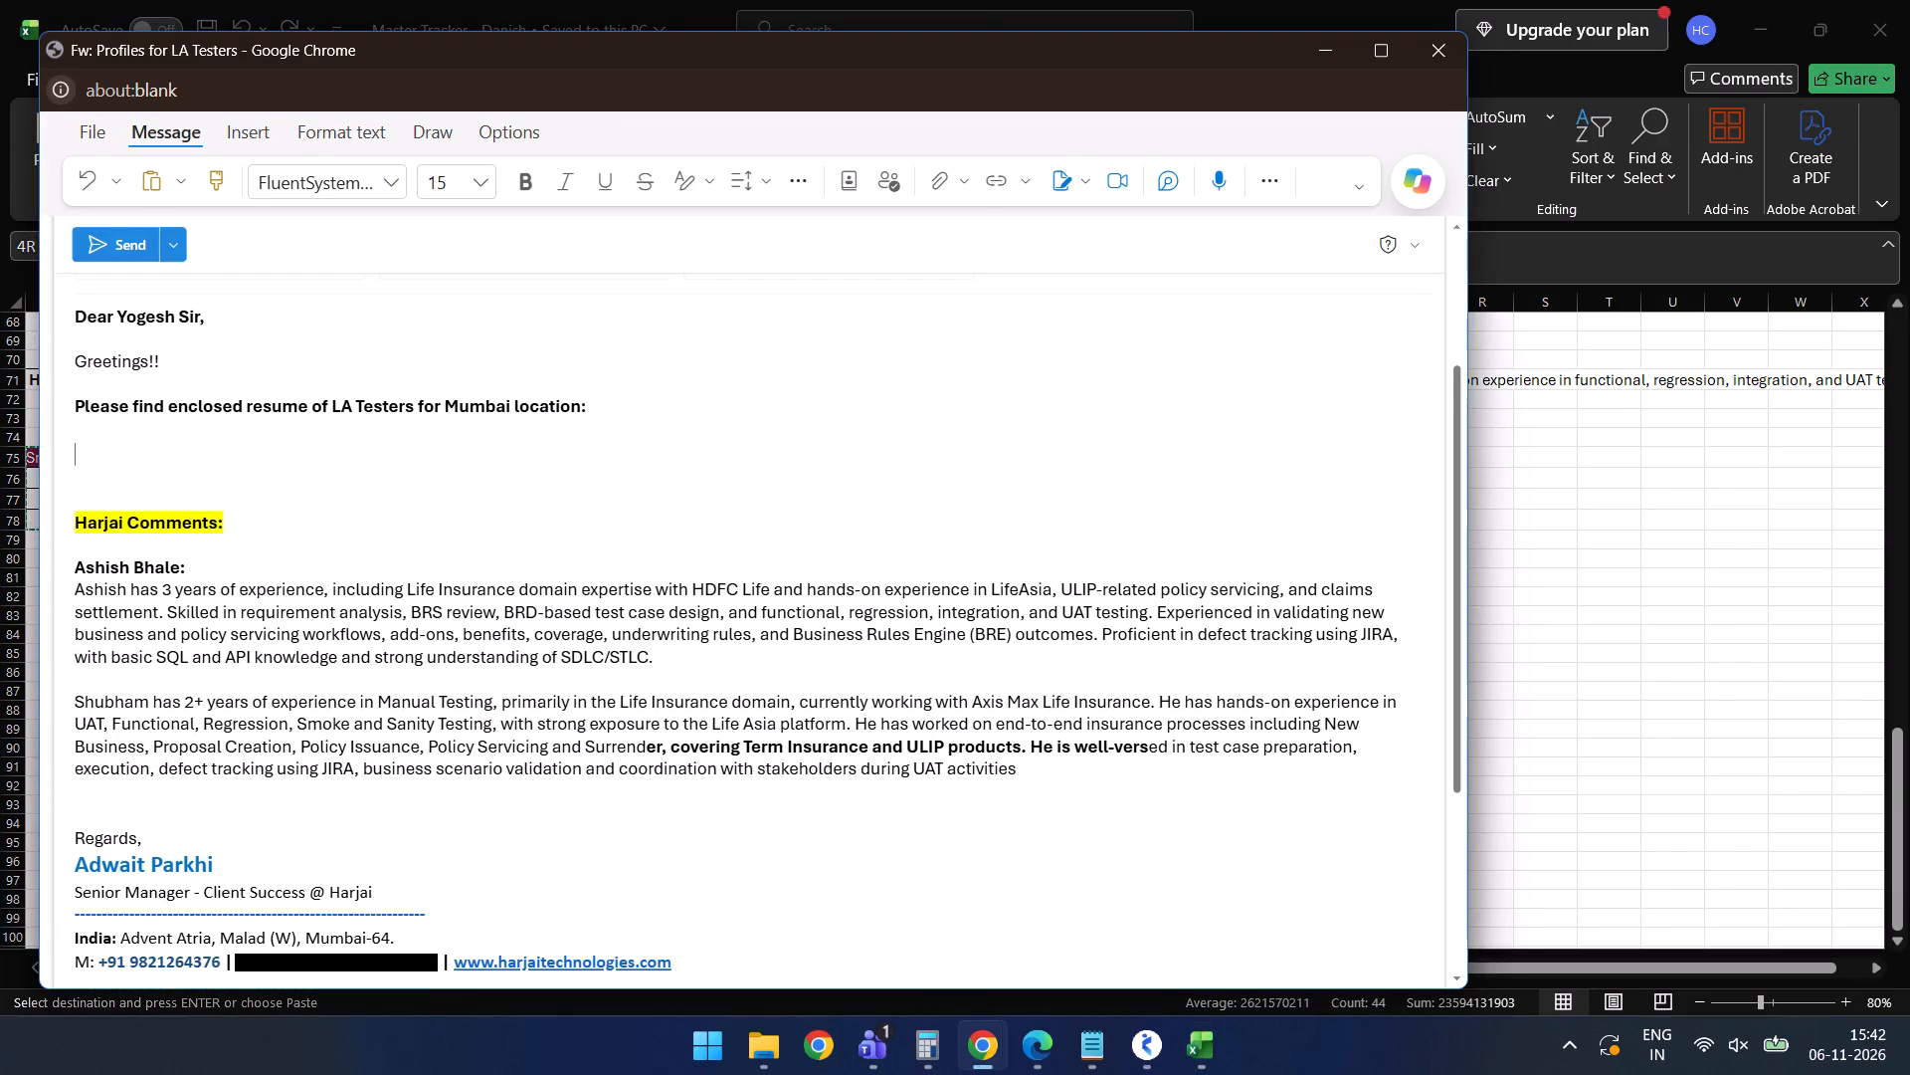
key(ctrl+v)
key(Down)
key(Down)
key(BackSpace)
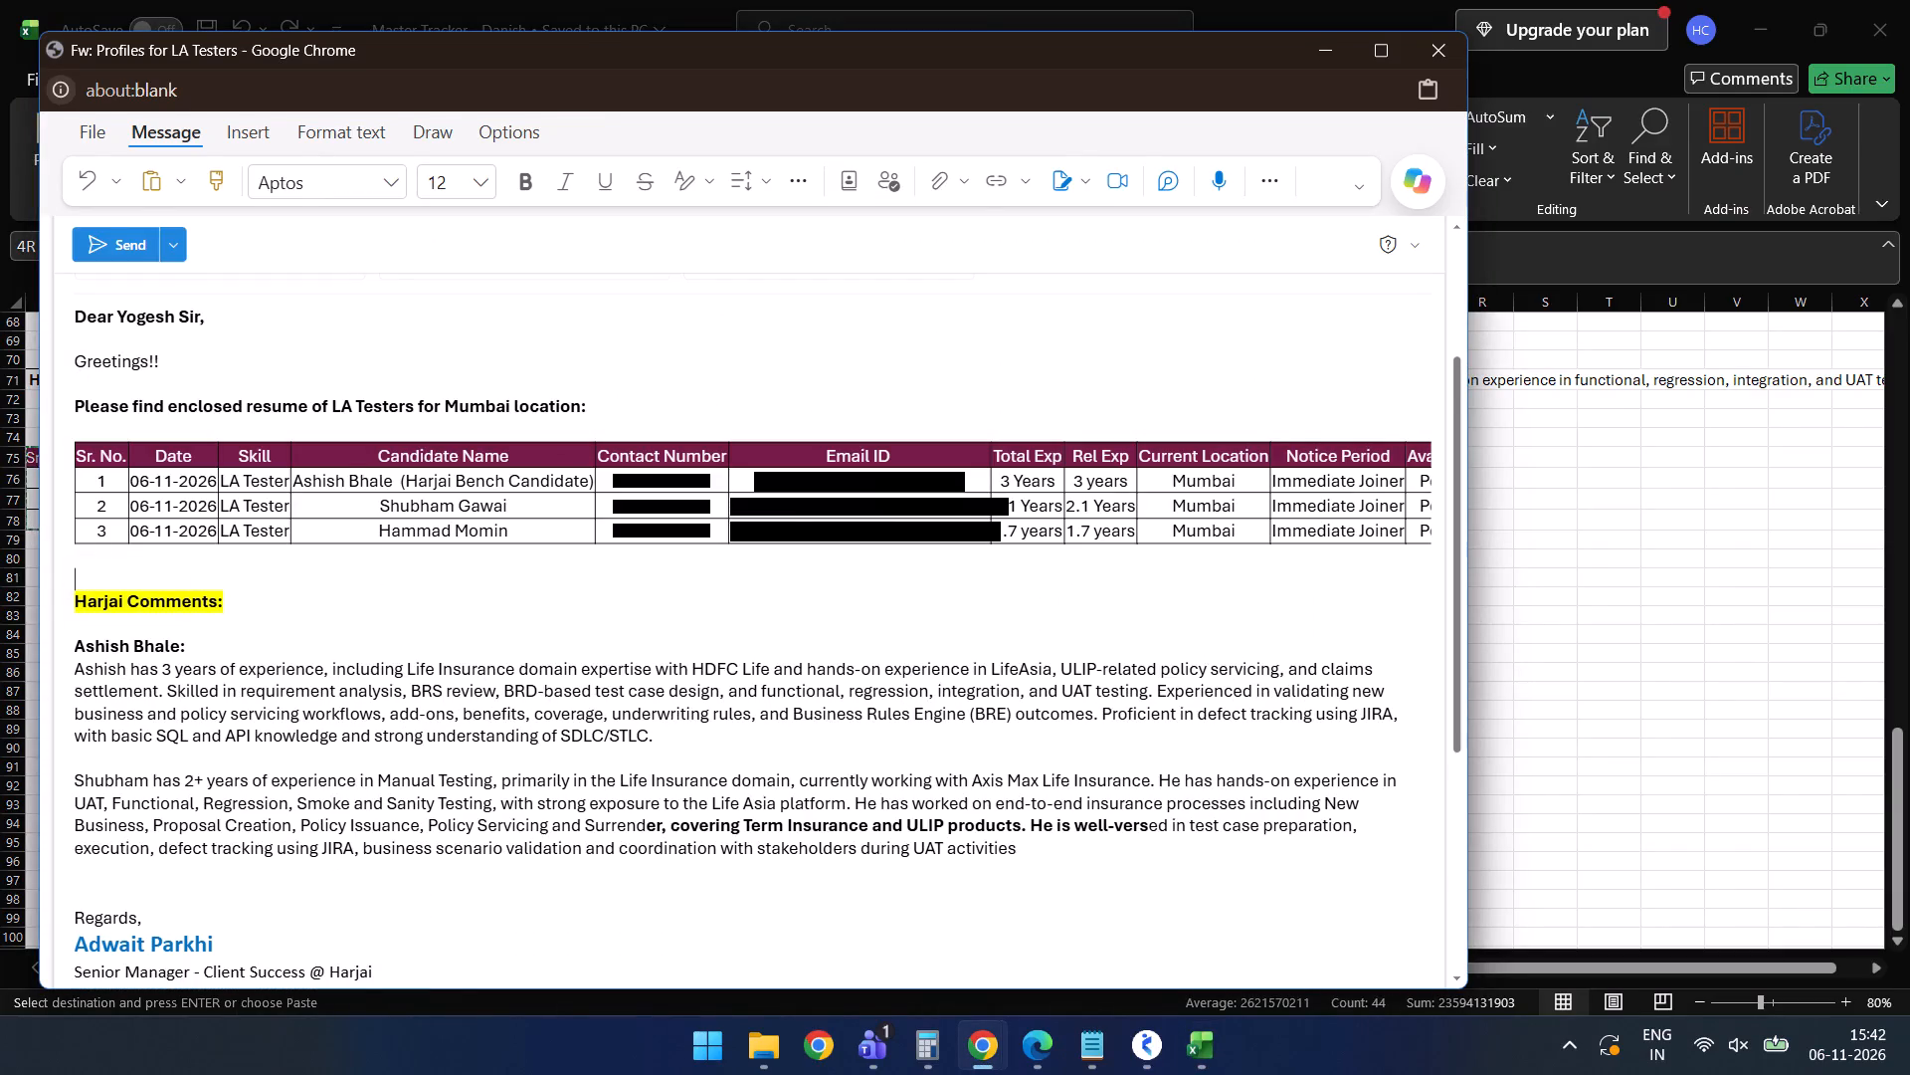
key(BackSpace)
key(Return)
Make the second candidate's first name bold at the start of their paragraph under Harjai Comments.
key(Down)
key(Down)
key(Down)
key(Down)
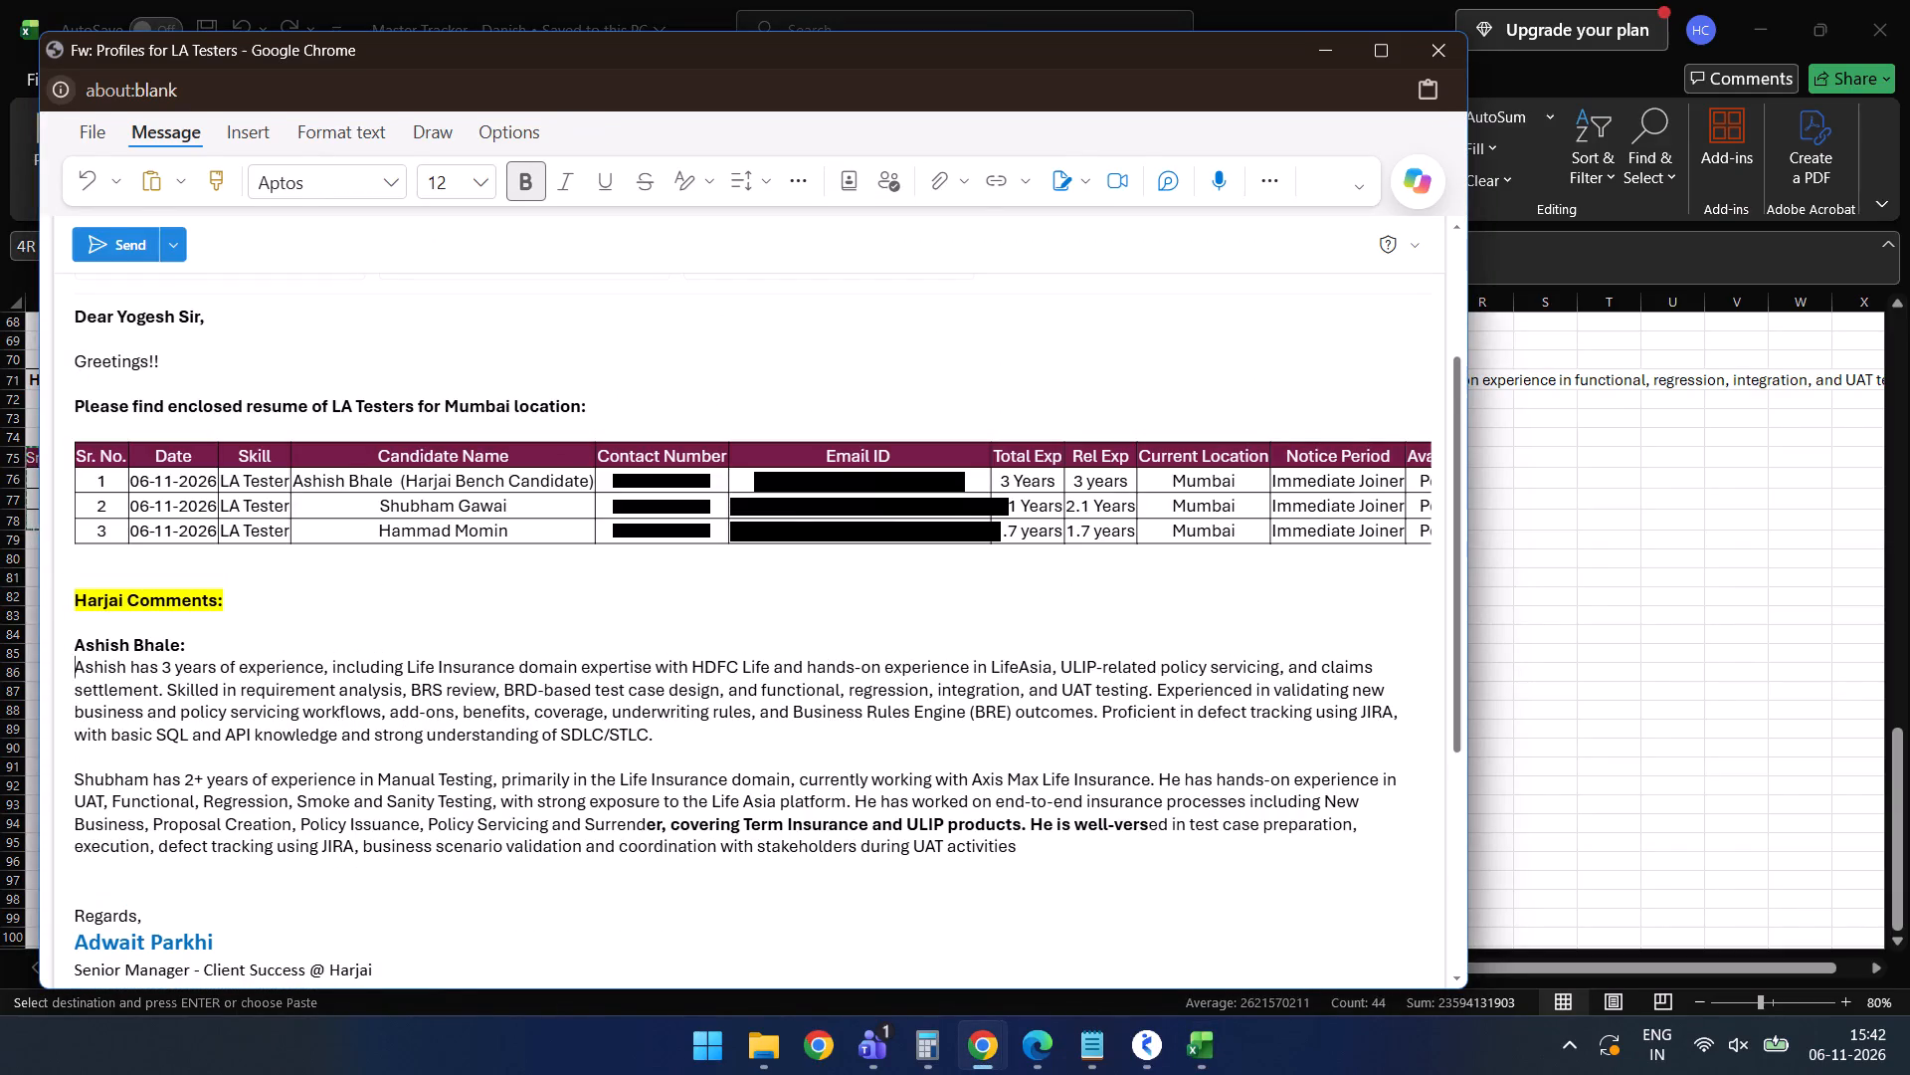
key(Down)
key(Down)
key(Down)
key(Down)
key(Down)
key(shift+Right)
key(shift+Right)
key(shift+Right)
key(shift+Right)
key(shift+Right)
key(shift+Right)
key(shift+Right)
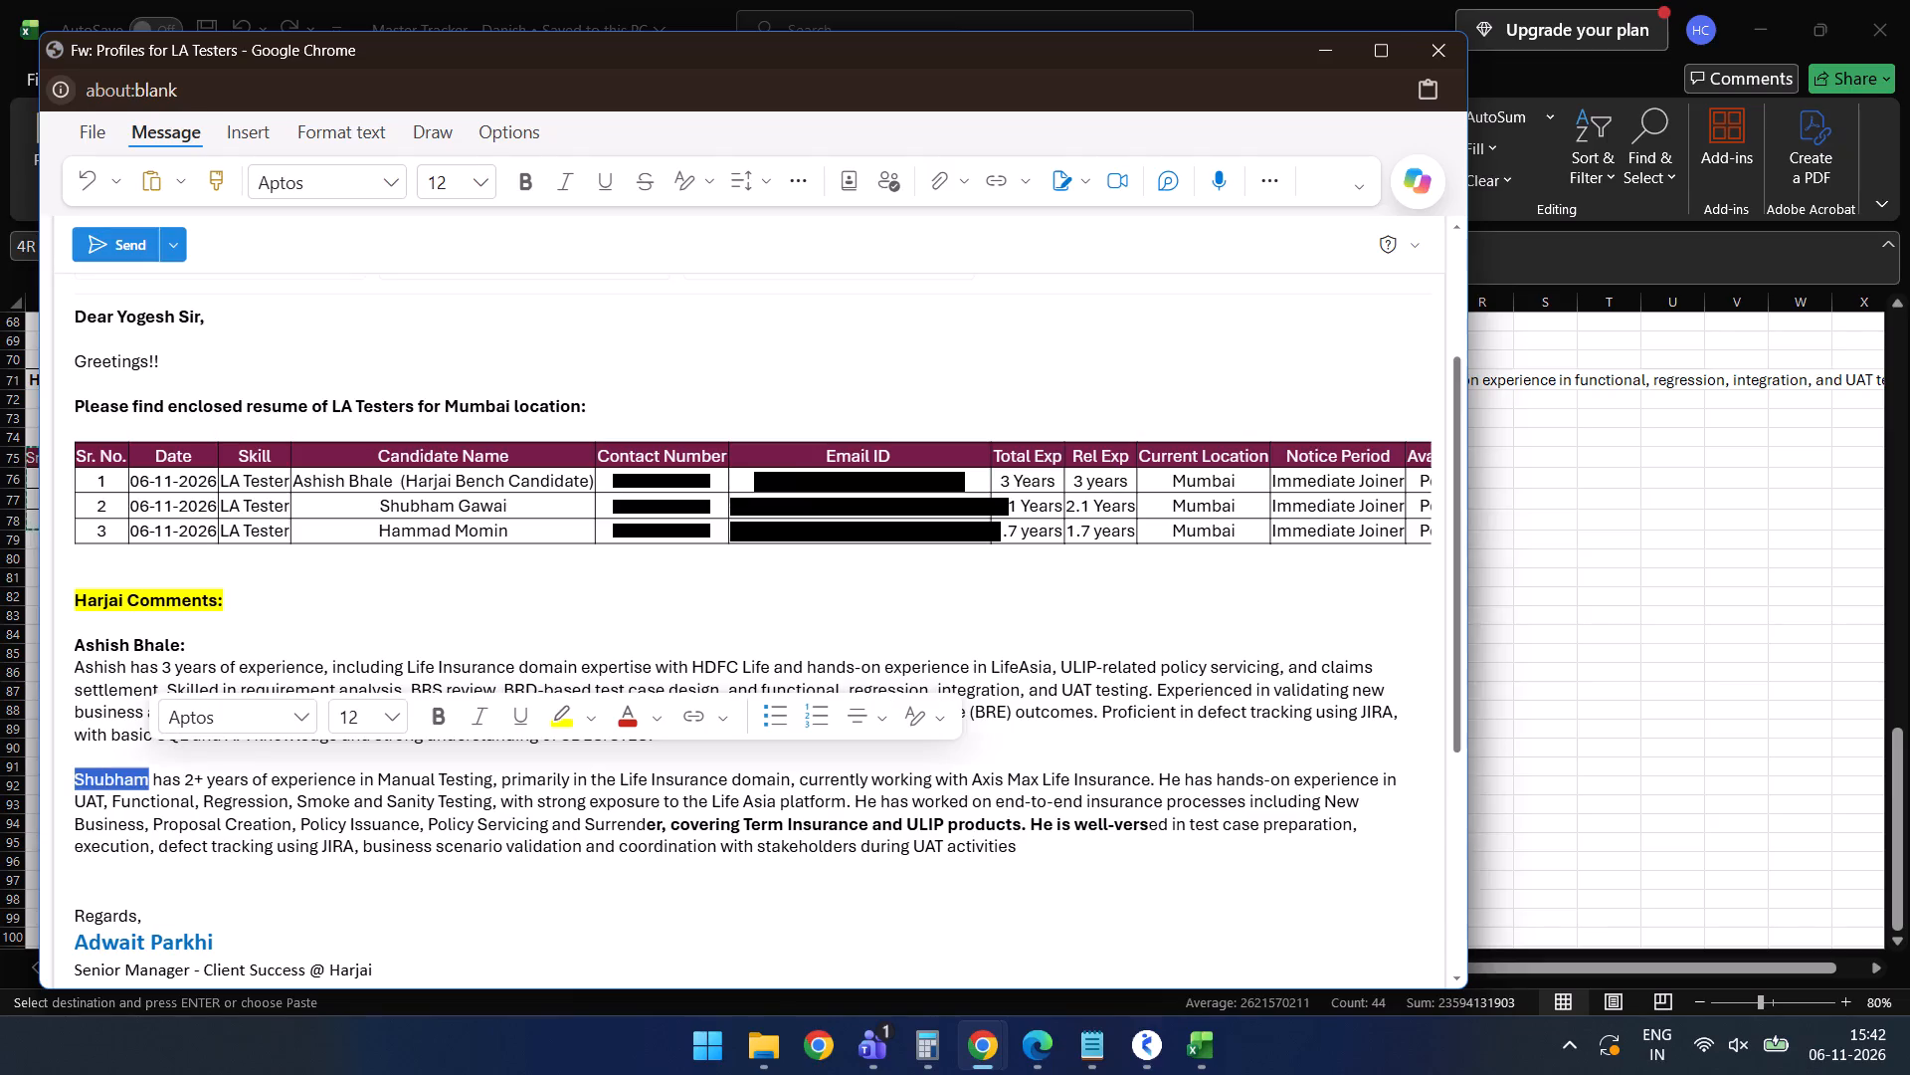
key(ctrl+b)
Add two blank lines between the second candidate's comments and the sign-off.
key(Down)
key(Down)
key(Down)
key(Down)
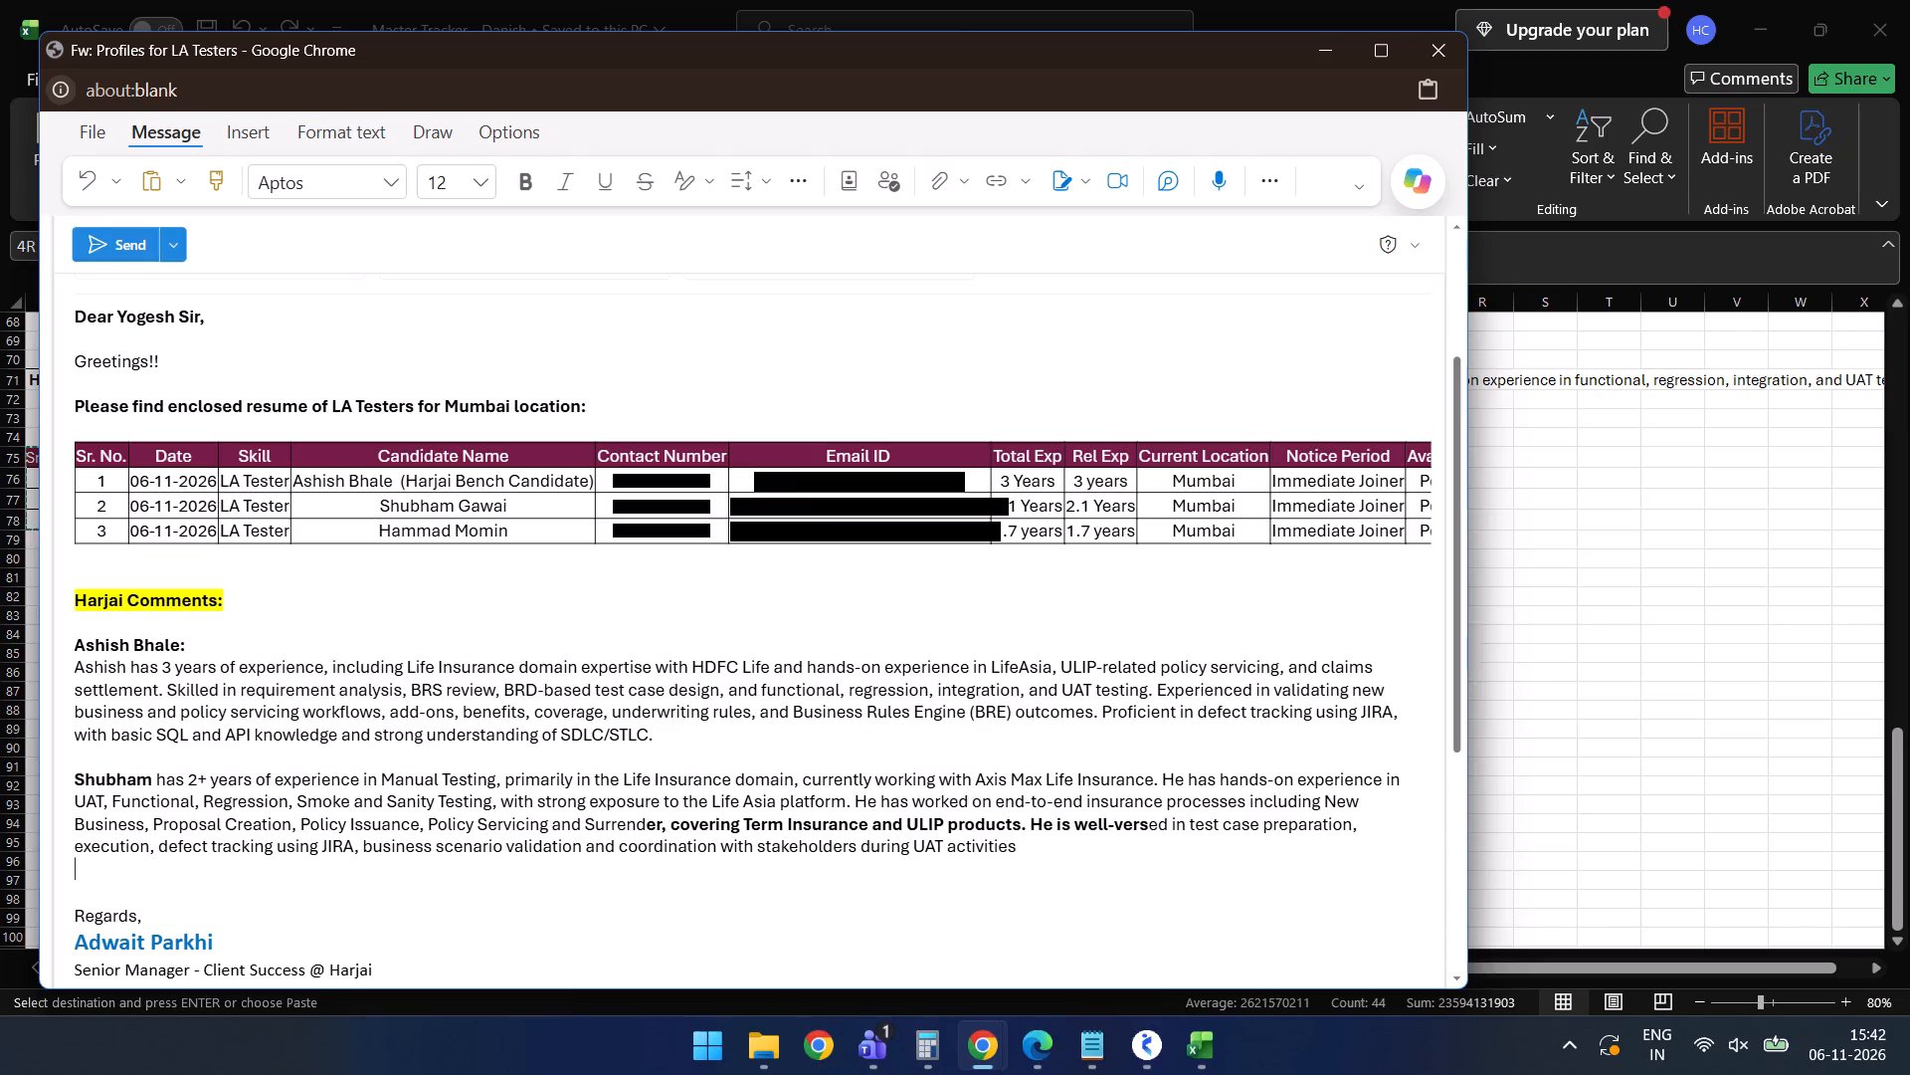
key(Return)
key(Return)
key(Up)
Switch to the Master Tracker workbook and copy row 71, which holds the third candidate's profile summary.
key(alt+Tab)
key(alt+Left)
key(alt+Right)
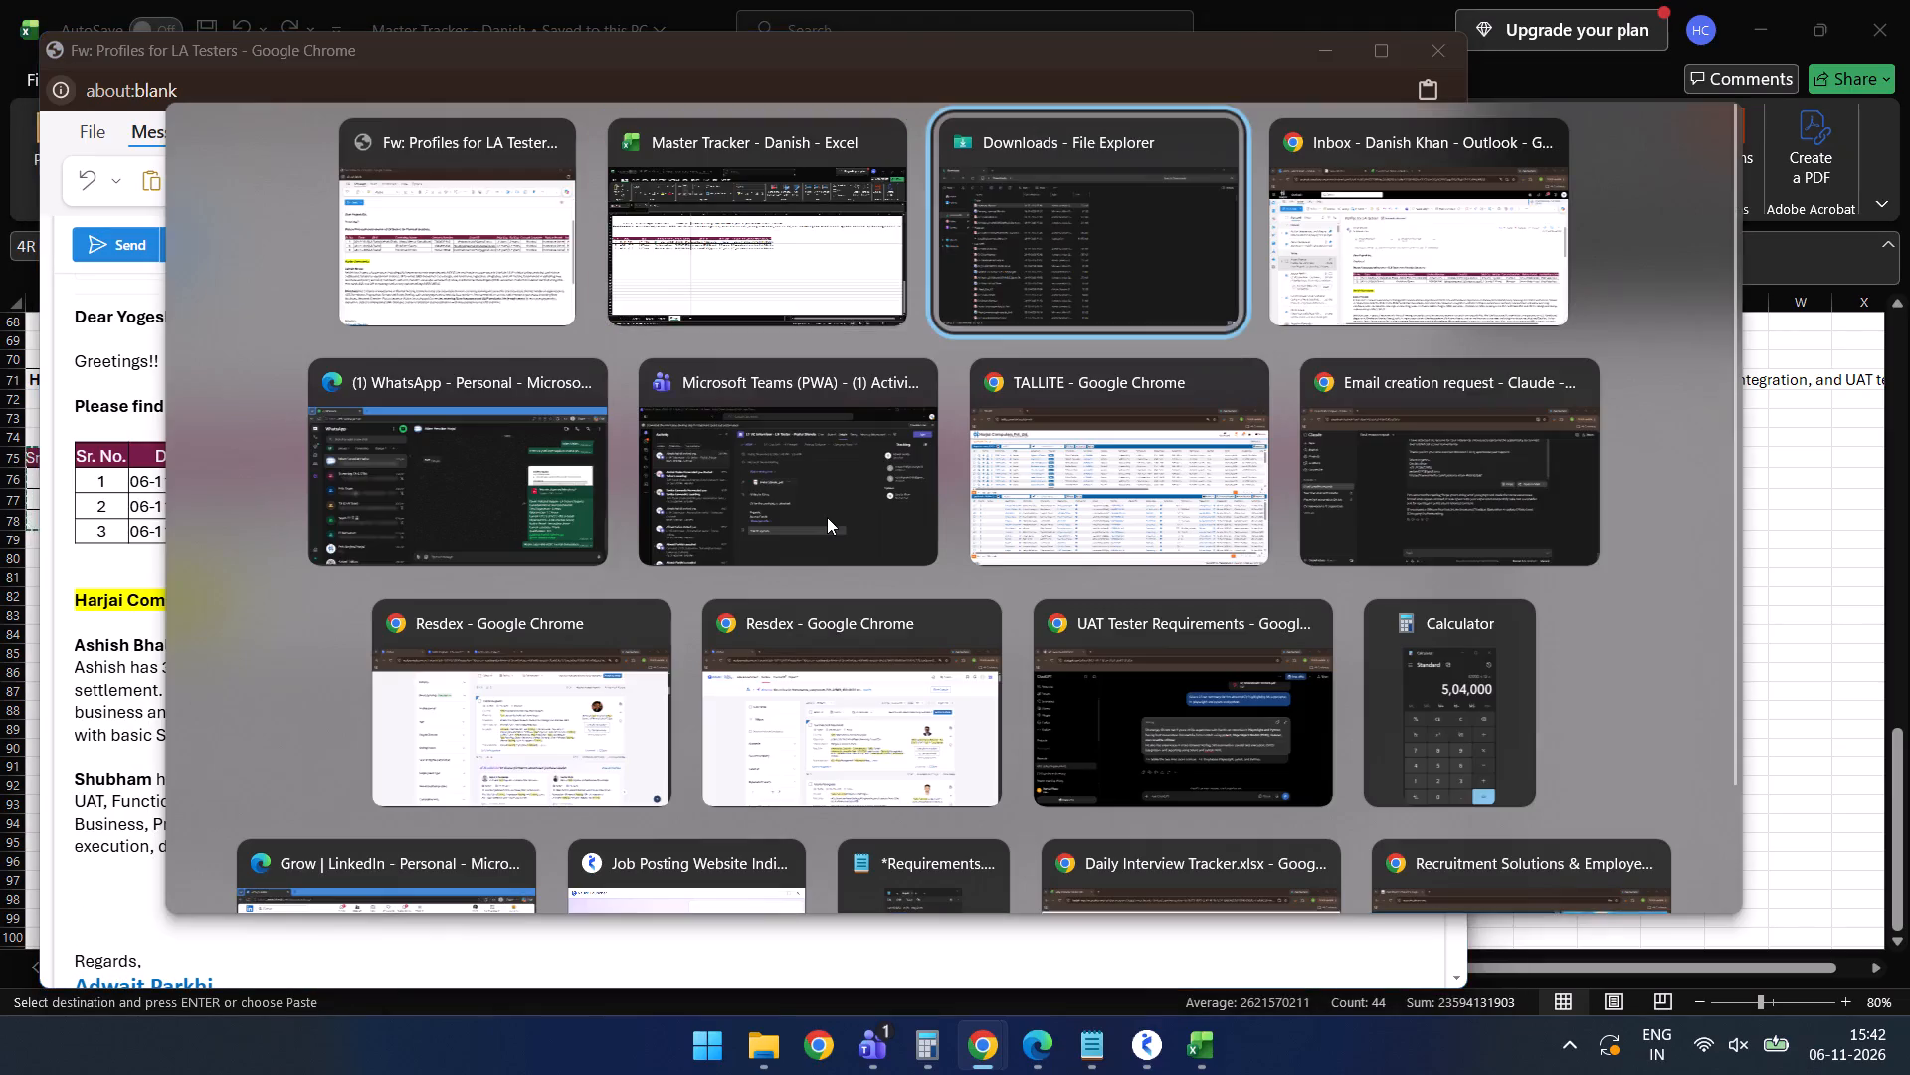
key(alt+Left)
key(Up)
key(Up)
key(Up)
key(Up)
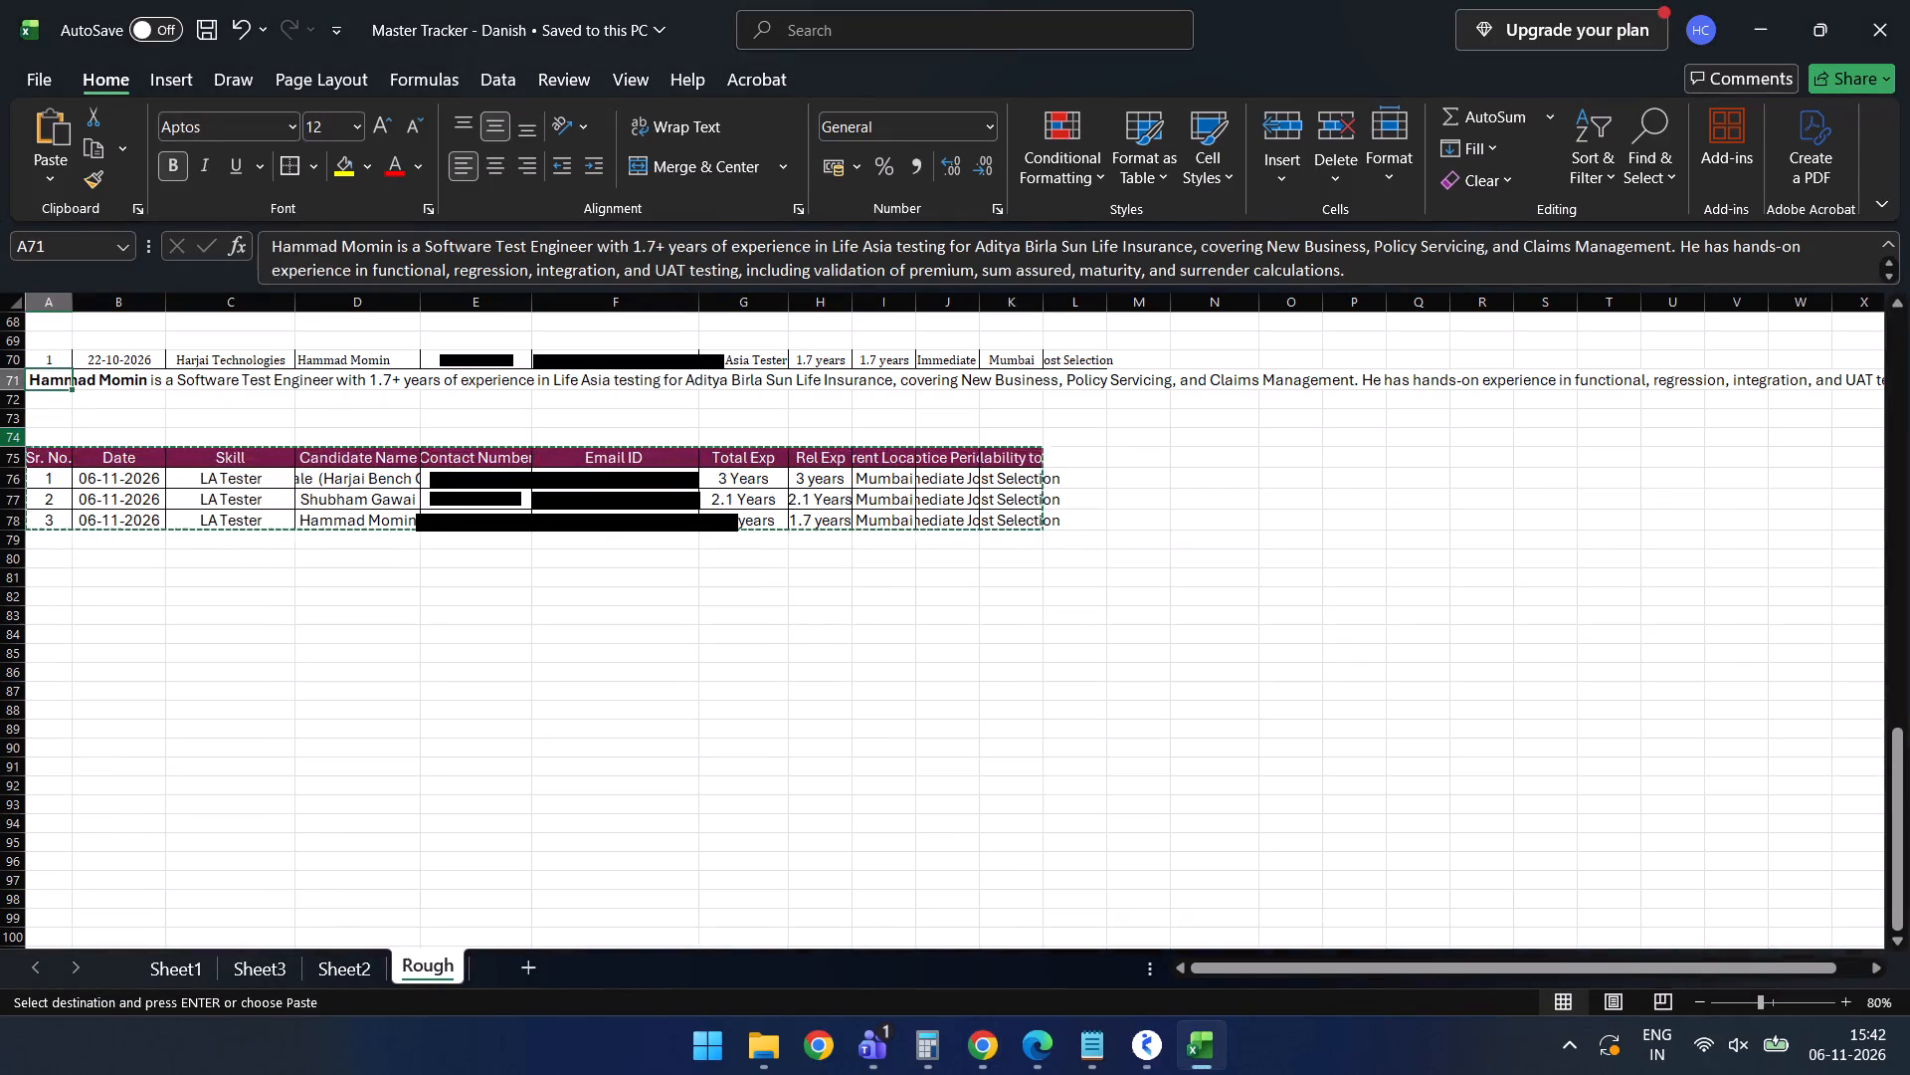
click(0, 380)
key(ctrl+c)
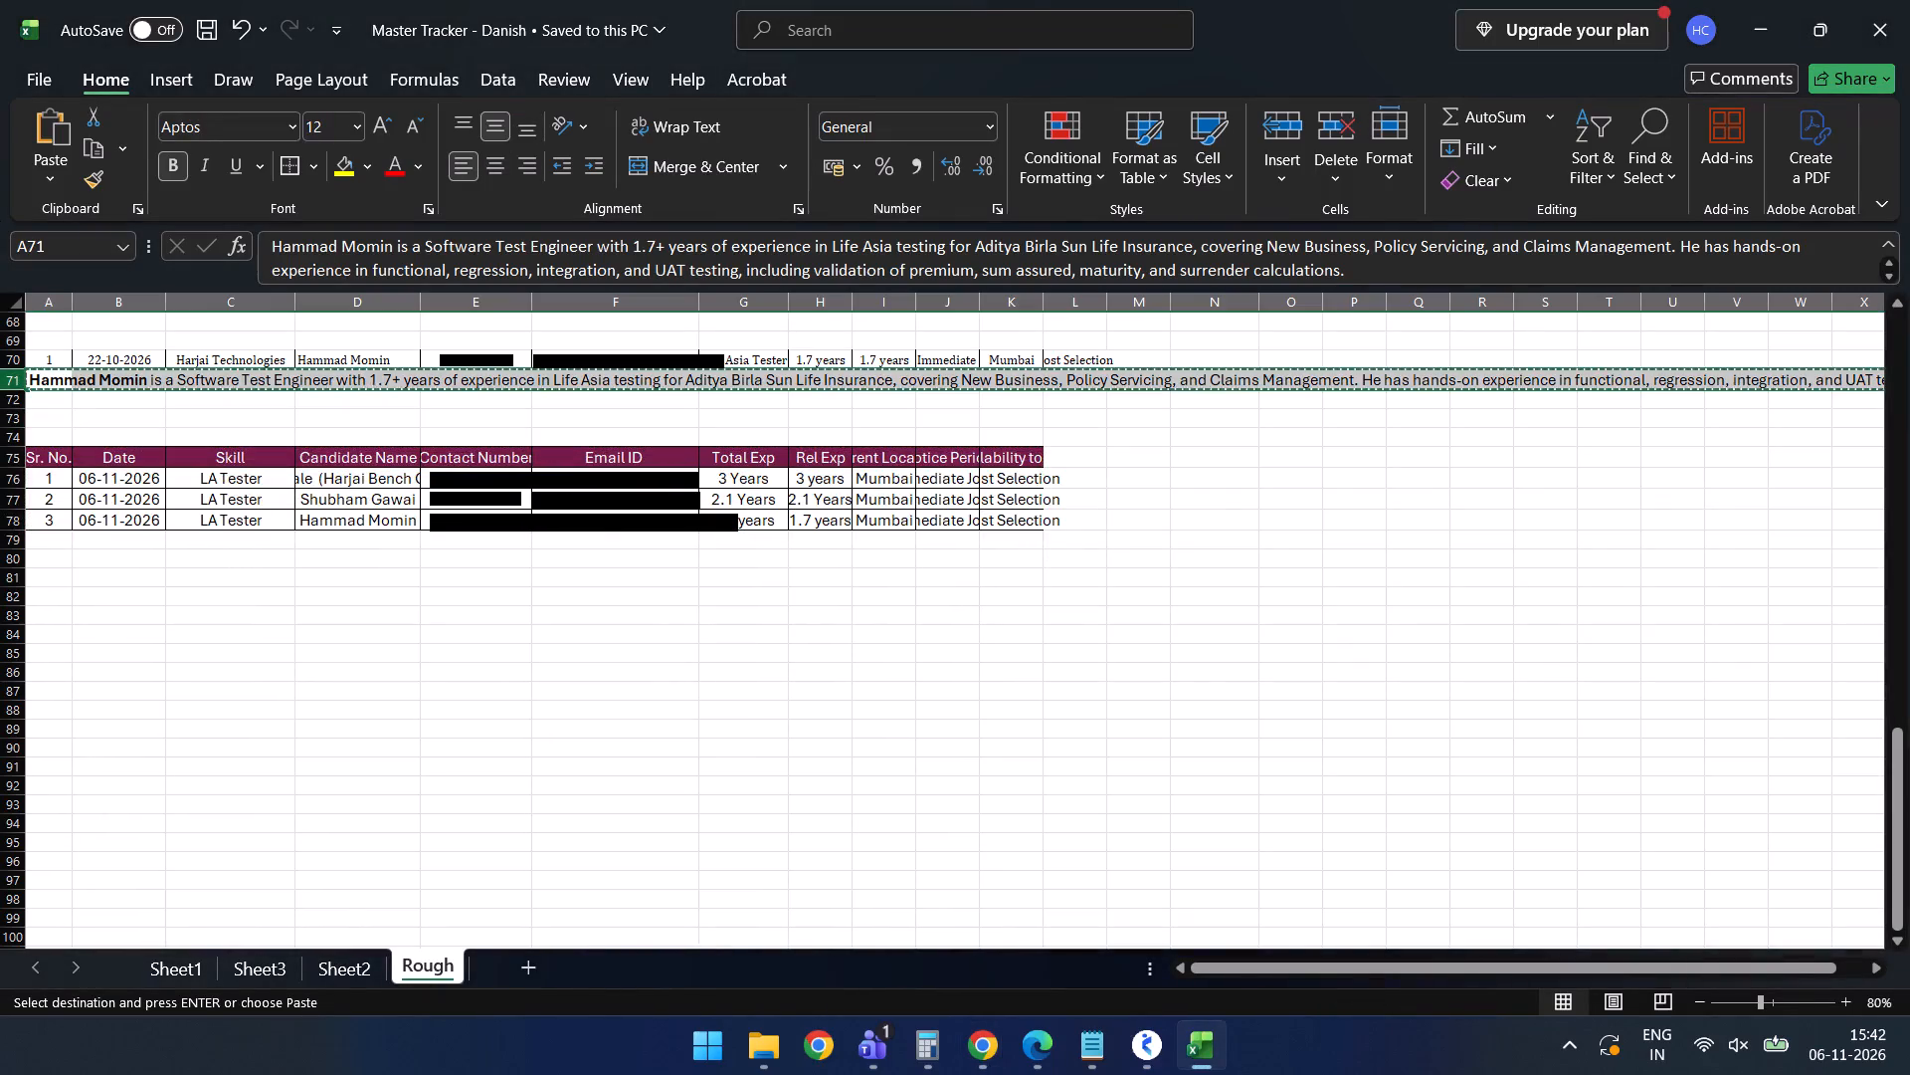
Paste the third candidate's summary into the email below the second candidate's comments and remove the extra line beneath it.
key(alt+Tab)
key(Down)
key(Up)
key(ctrl+v)
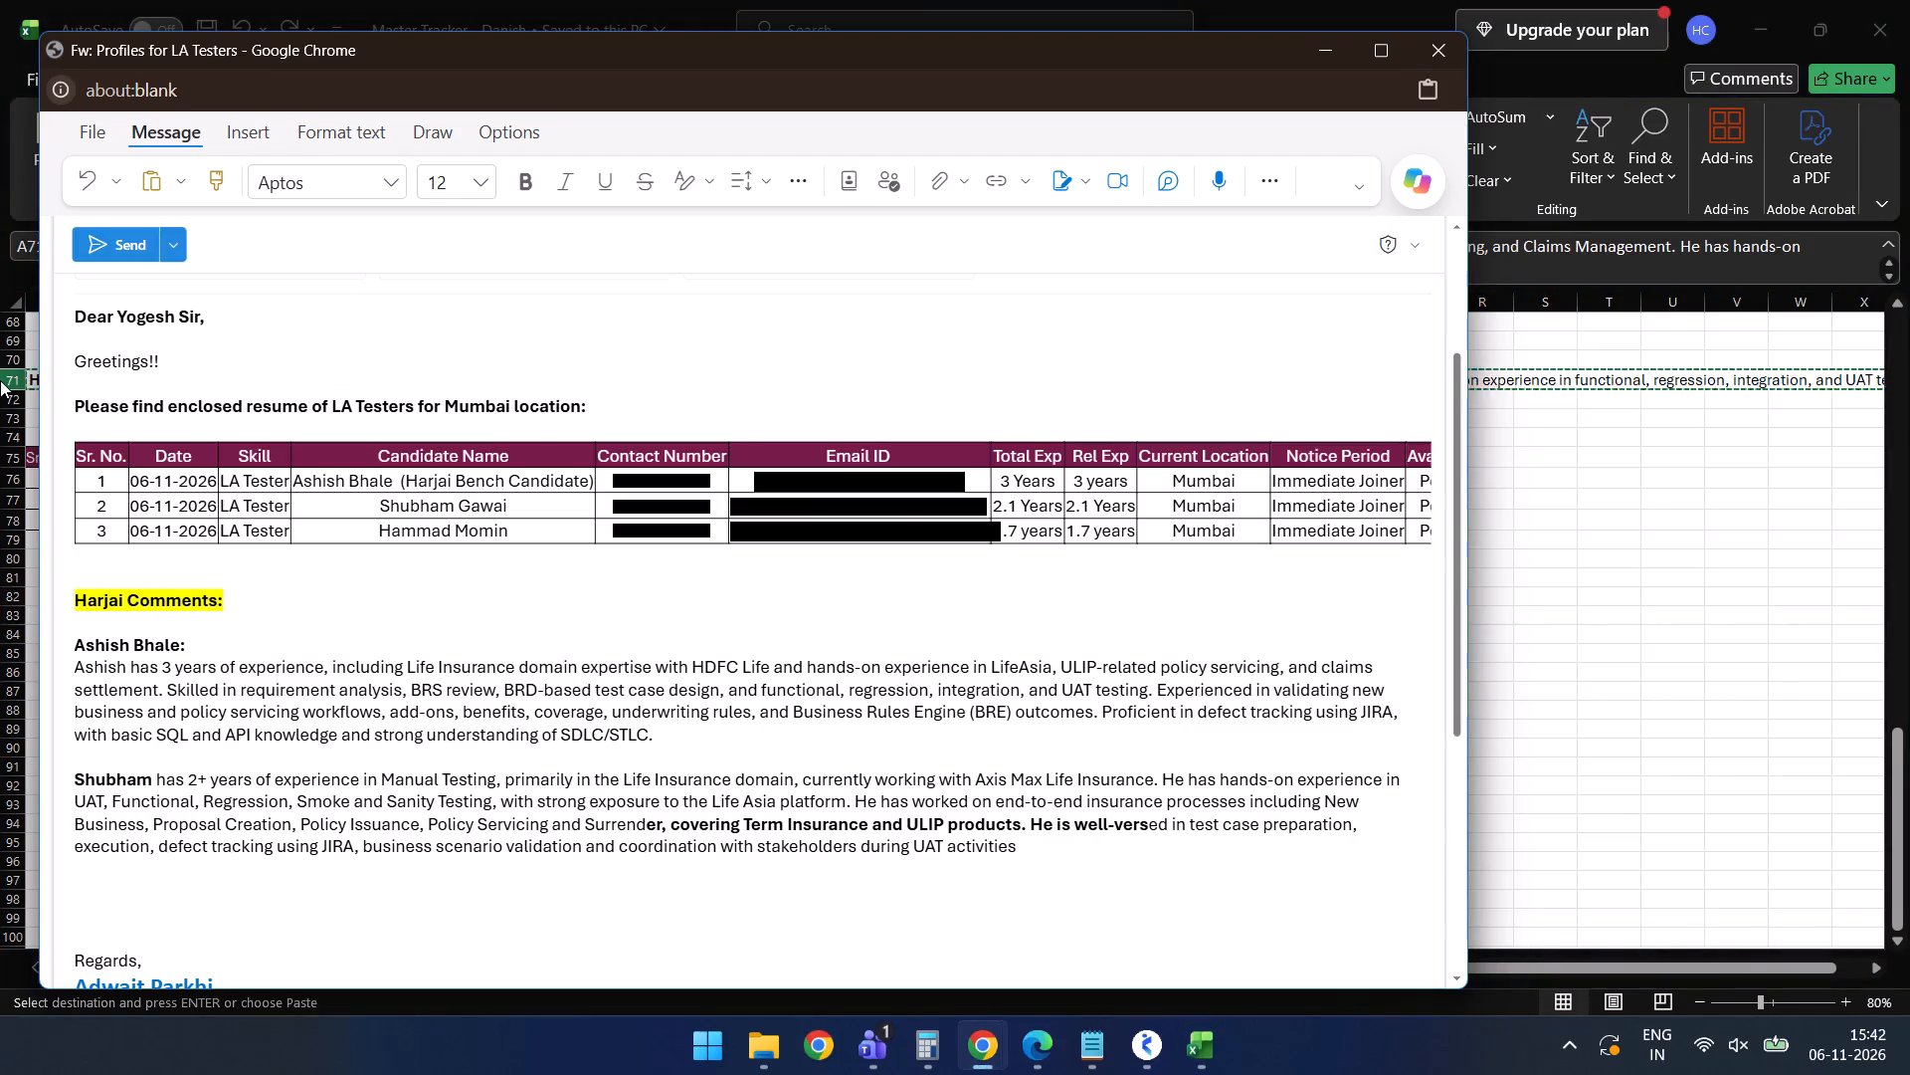
key(Down)
key(Up)
key(Down)
key(BackSpace)
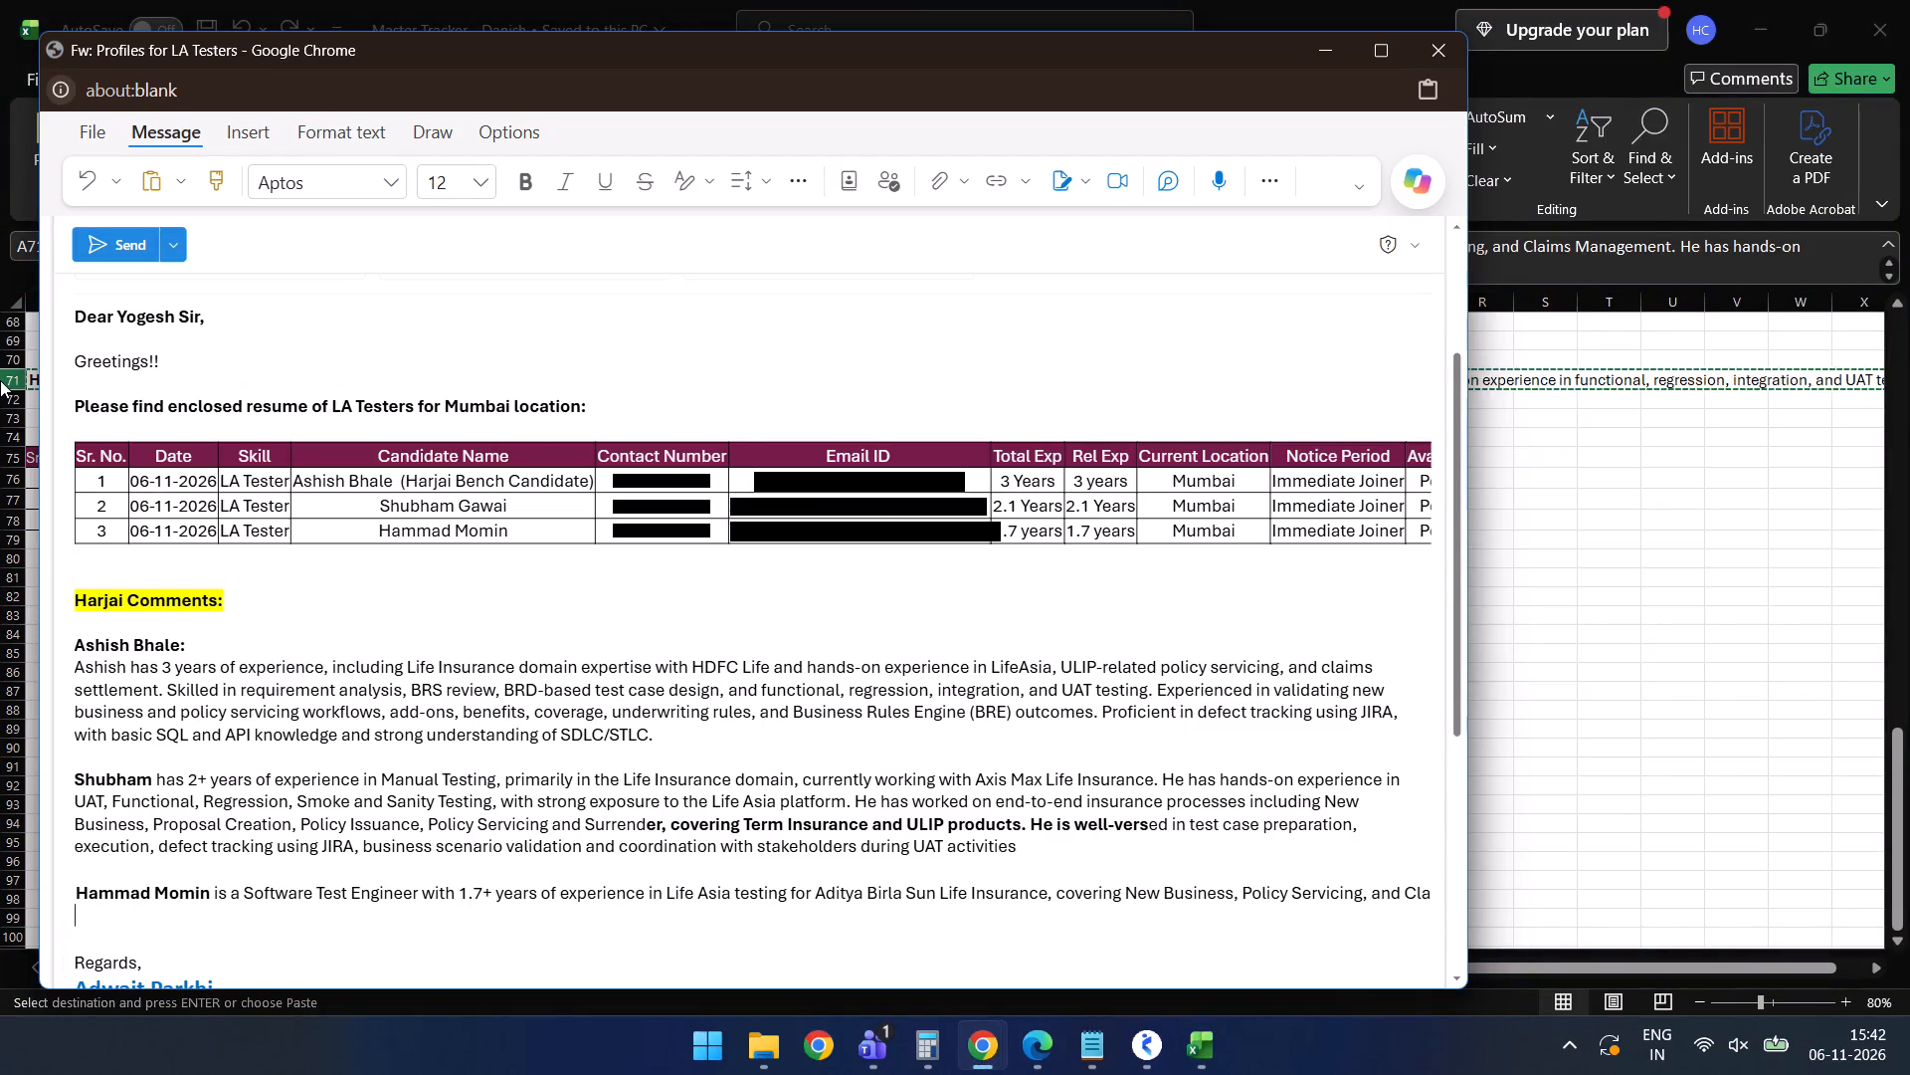
Insert a line break in the third candidate's summary before the sentence starting "He has hands-on experience".
key(Left)
key(Left)
key(Left)
key(Left)
key(Left)
key(Left)
key(Left)
key(Left)
key(Left)
key(Left)
key(Left)
key(Left)
key(Left)
key(Left)
key(Left)
key(Left)
key(Left)
key(Left)
key(Left)
key(Left)
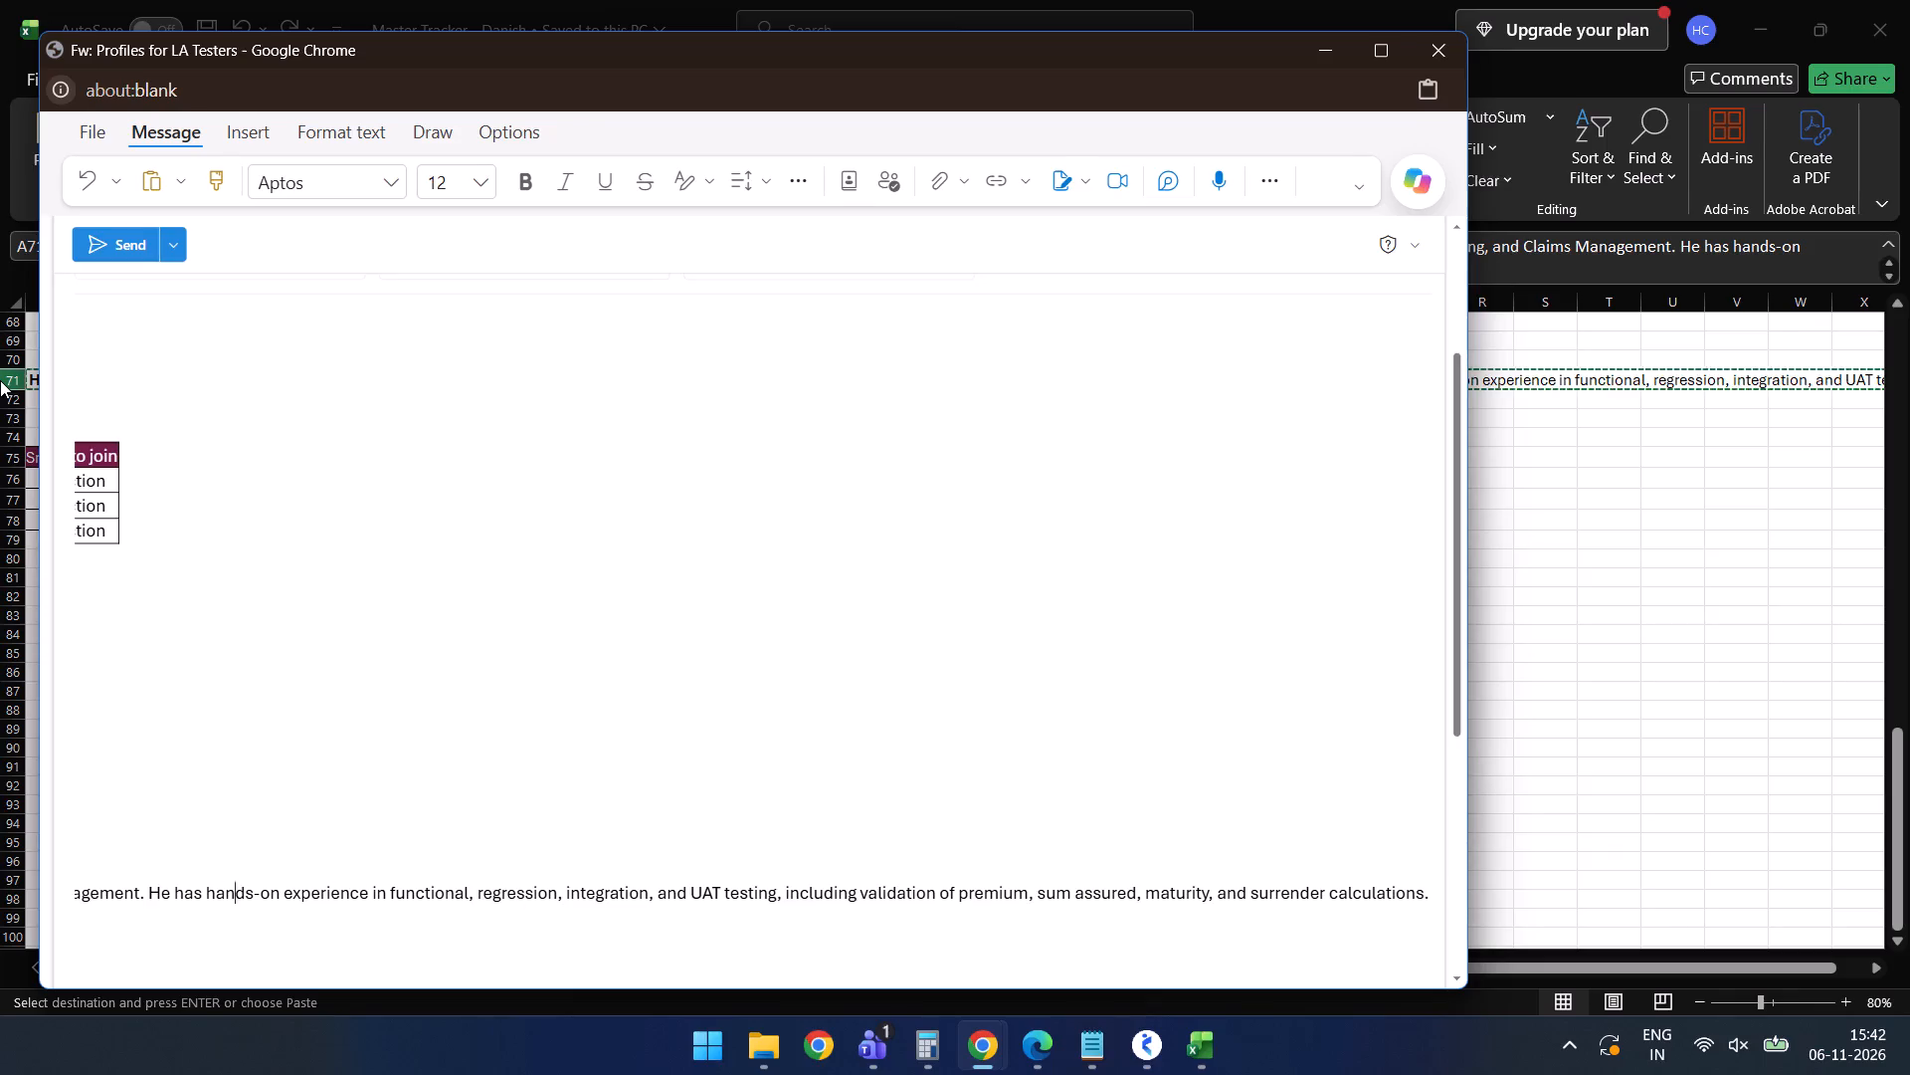
key(Left)
key(Return)
key(Right)
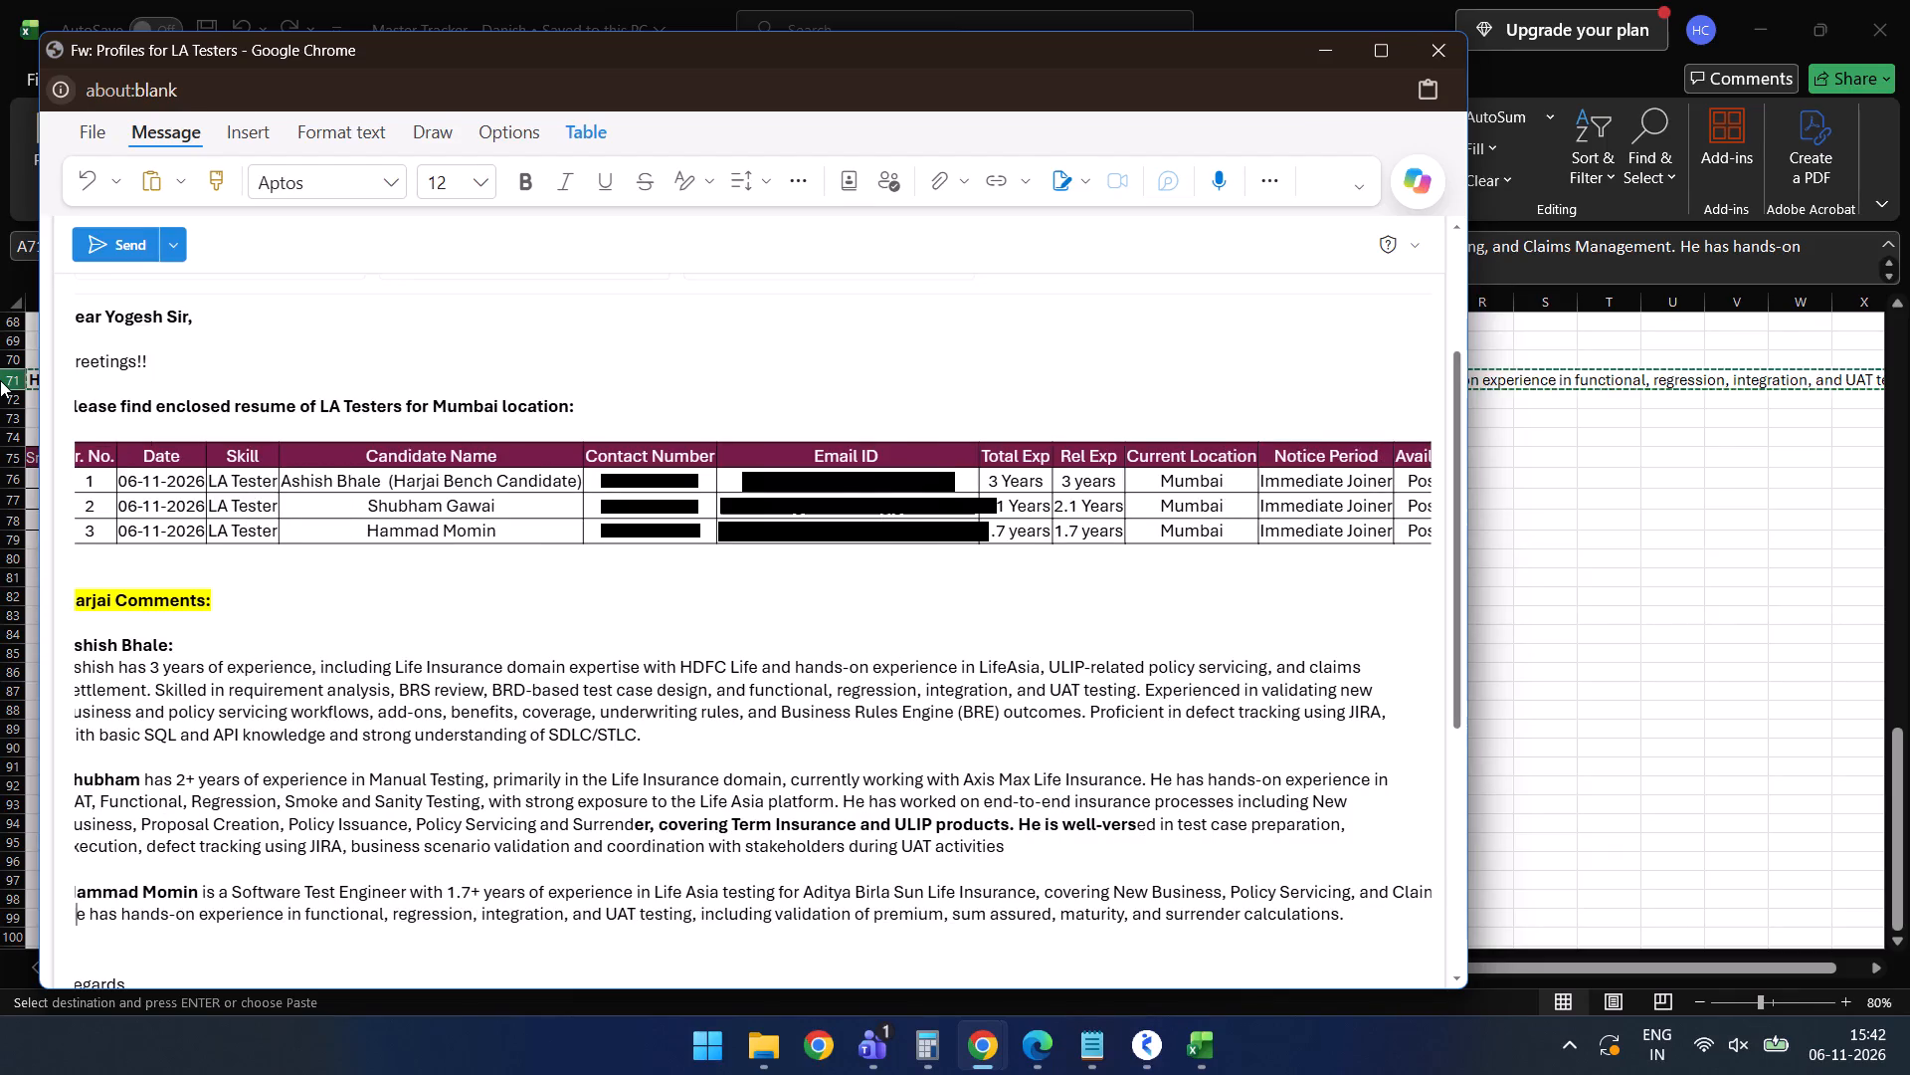
Insert a line break in the third candidate's summary before "and Claims Management".
key(Left)
key(Left)
key(Left)
key(Left)
key(Left)
key(Left)
key(Left)
key(Left)
key(Left)
key(Left)
key(Left)
key(Left)
key(Left)
key(Left)
key(Left)
key(Left)
key(Left)
key(Left)
key(Left)
key(Left)
key(Left)
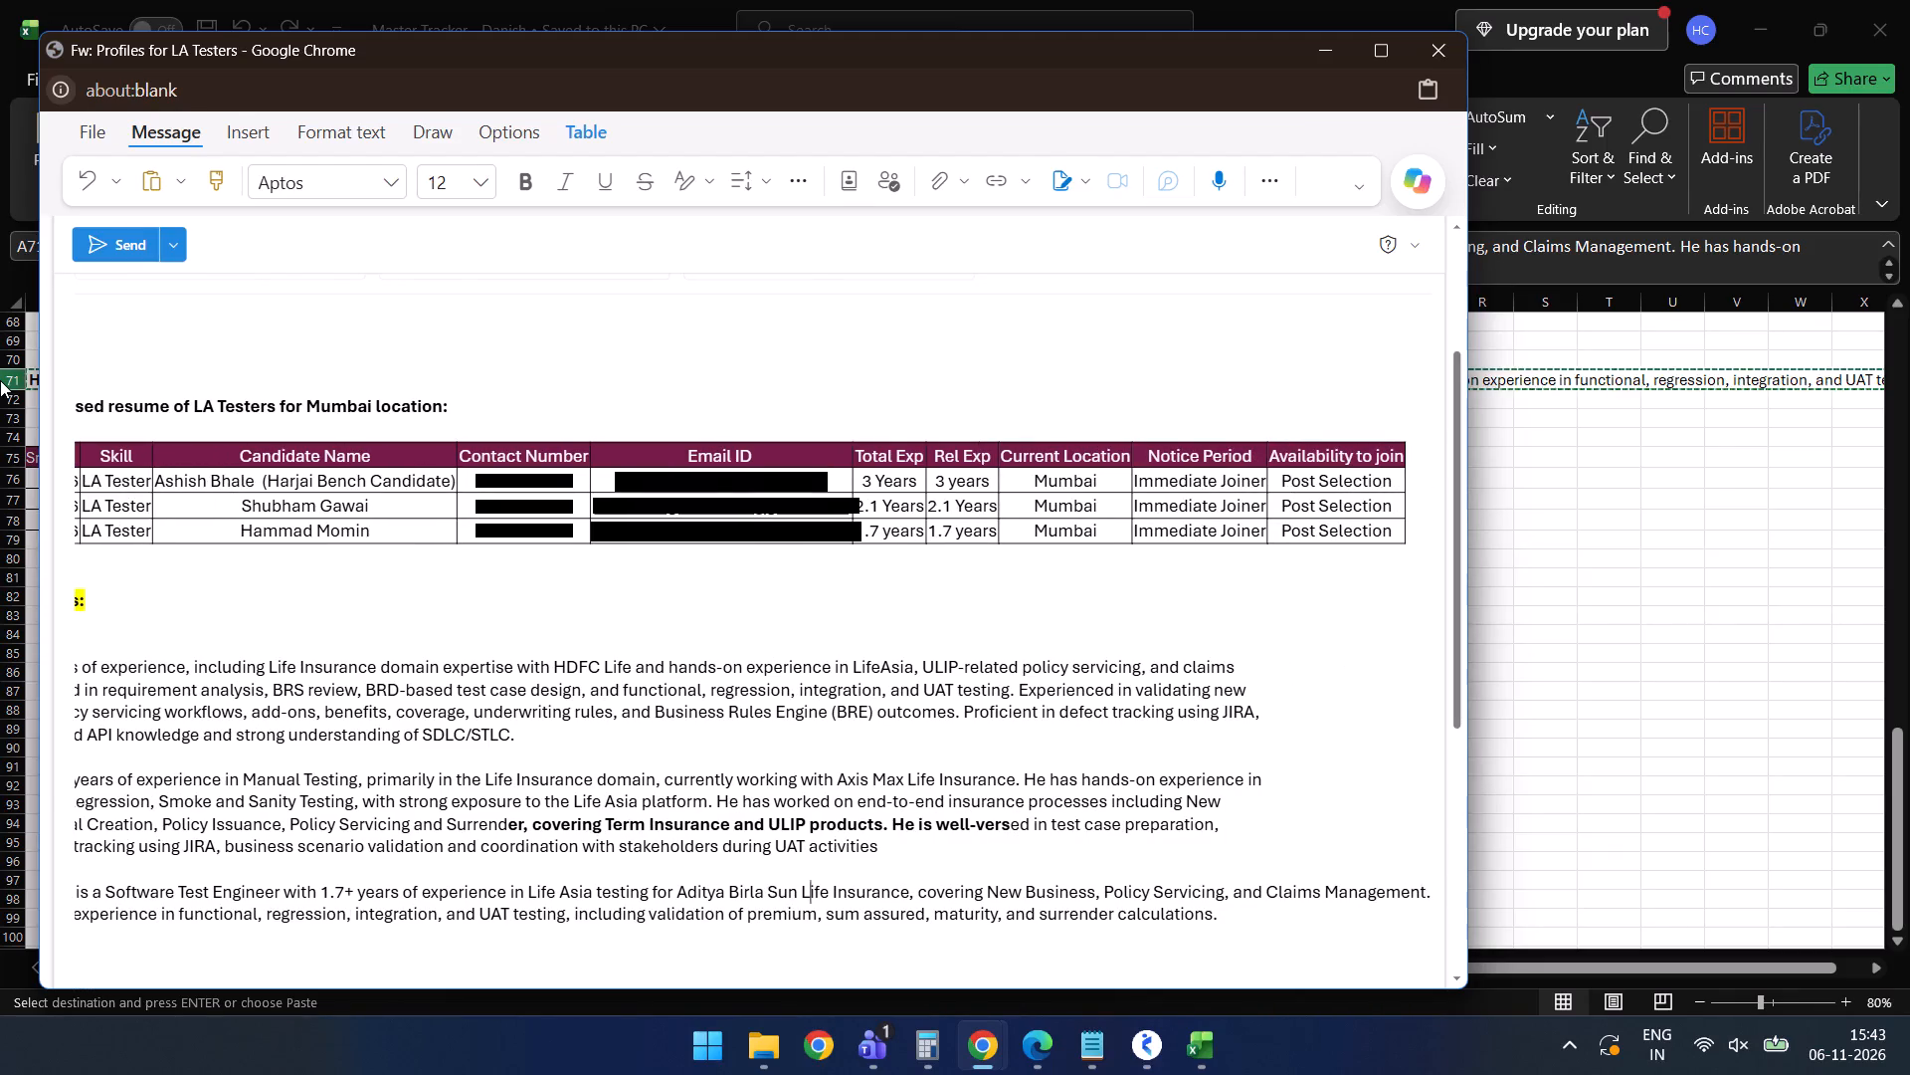
key(Right)
key(Right)
key(Right)
key(Right)
key(Right)
key(Right)
key(Right)
key(Right)
key(Right)
key(Right)
key(Right)
key(Right)
key(Right)
key(Right)
key(Right)
key(Right)
key(Right)
key(Right)
key(Right)
key(Right)
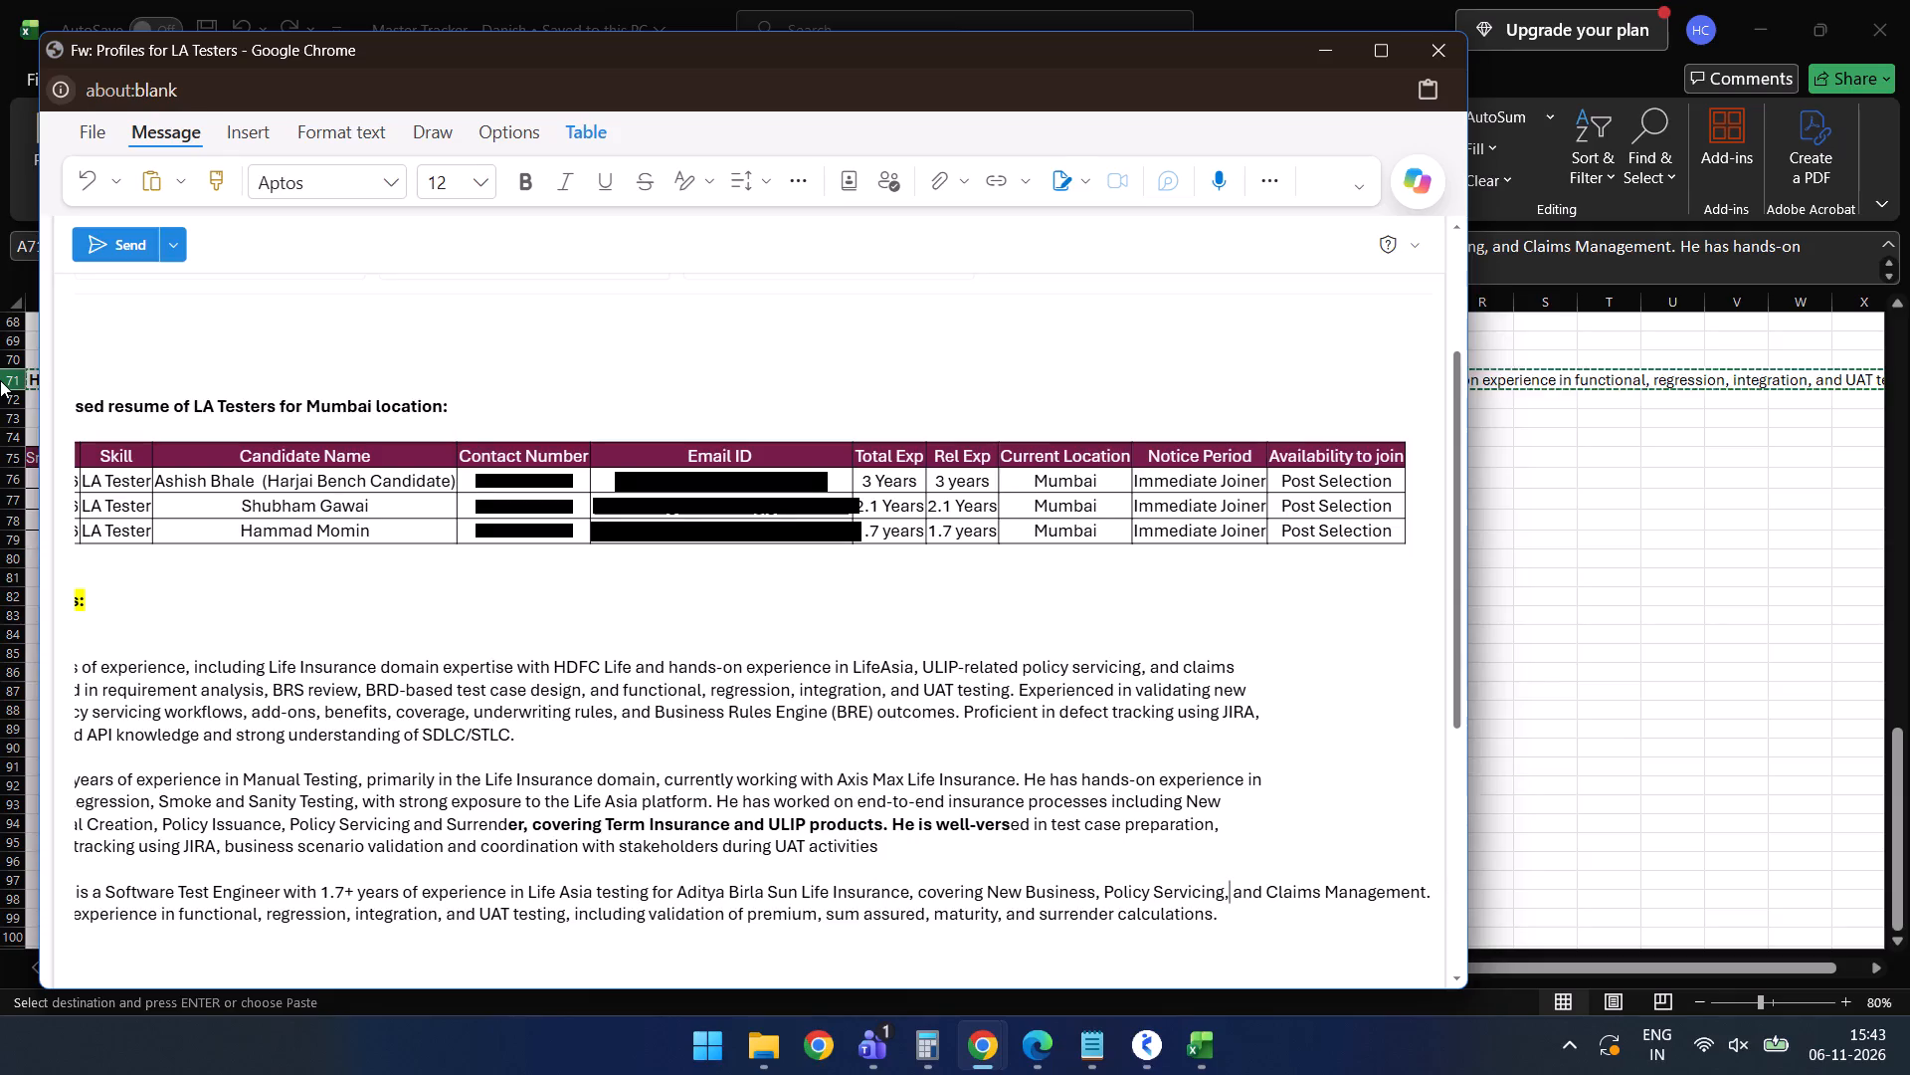
key(Right)
key(Return)
Join the sentence starting "He has hands-on experience" onto the line ending "Claims Management.", separated by a space.
key(Right)
key(Right)
key(Right)
key(Right)
key(Right)
key(Right)
key(Right)
key(Right)
key(Right)
key(Right)
key(Right)
key(Right)
key(Right)
key(Right)
key(Right)
key(Right)
key(Right)
key(Right)
key(Right)
key(Right)
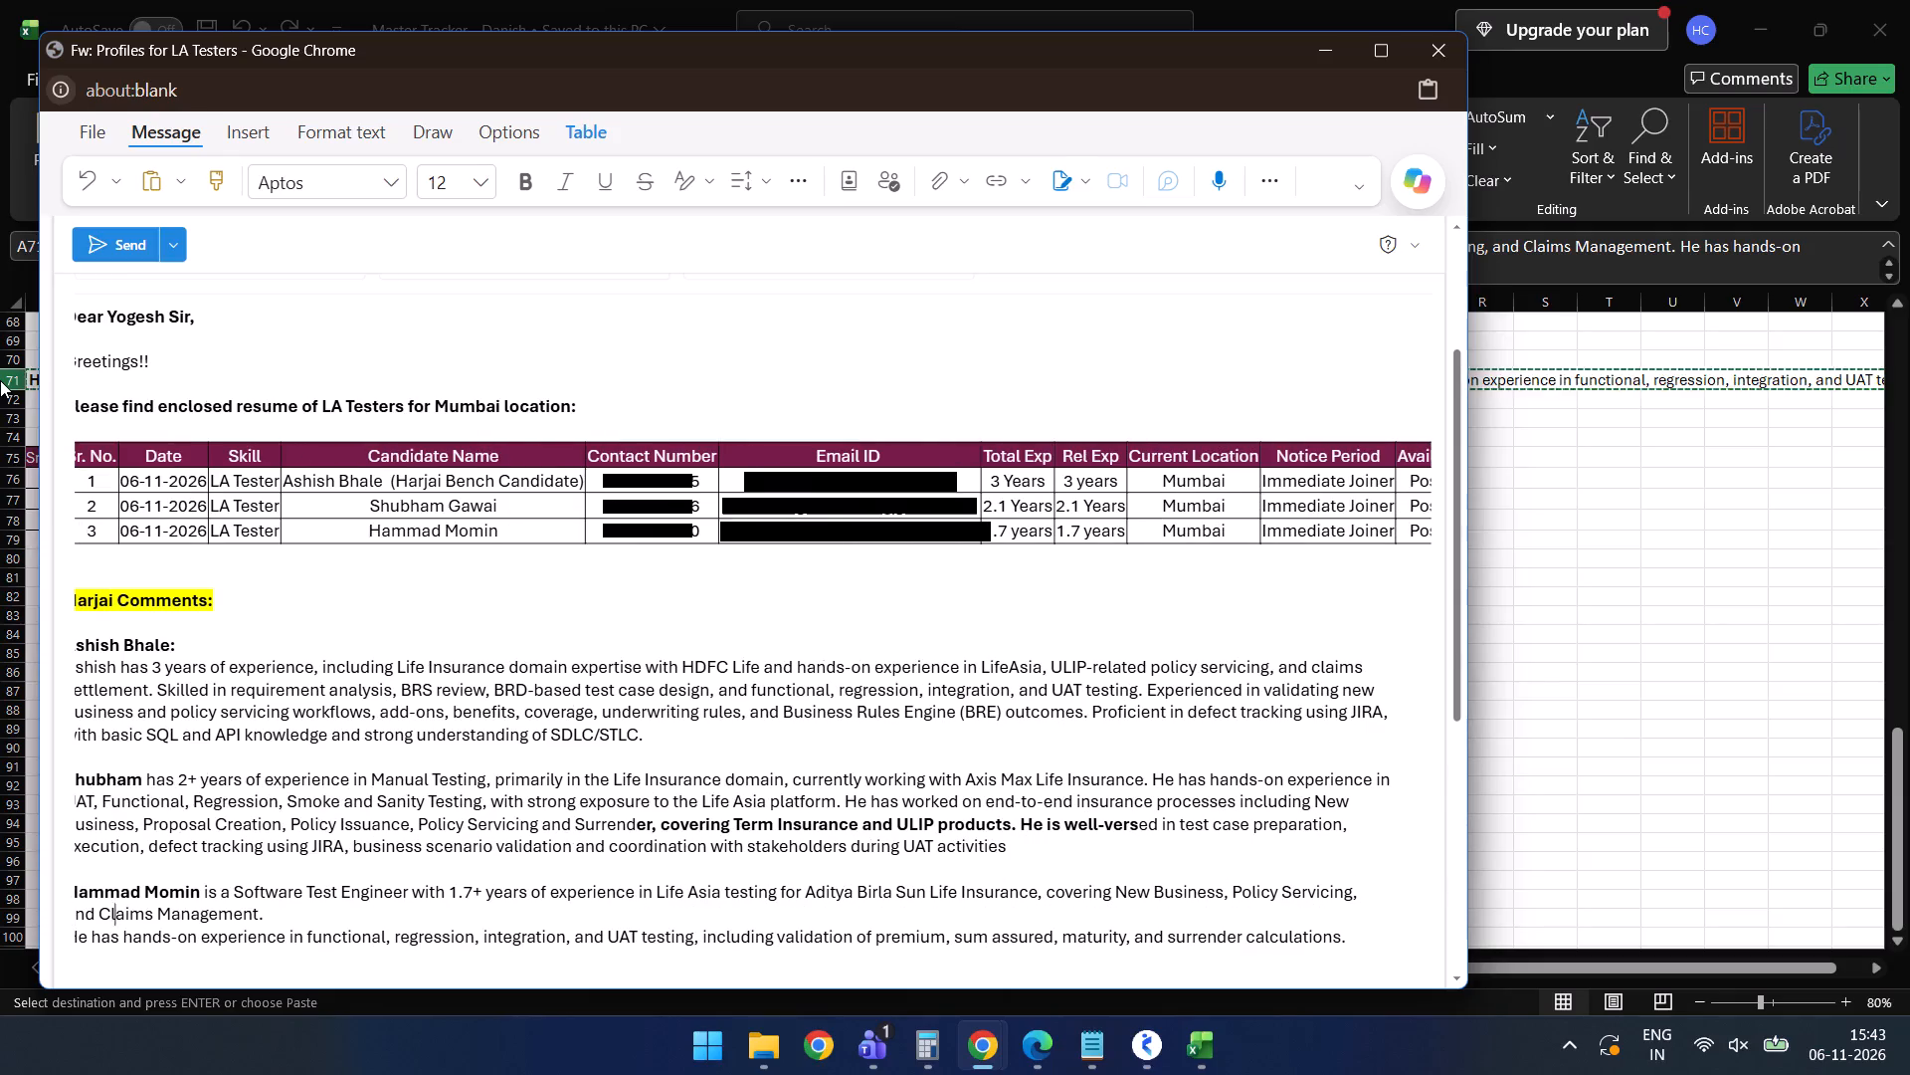
key(Right)
key(Right)
key(Right)
key(Left)
key(Left)
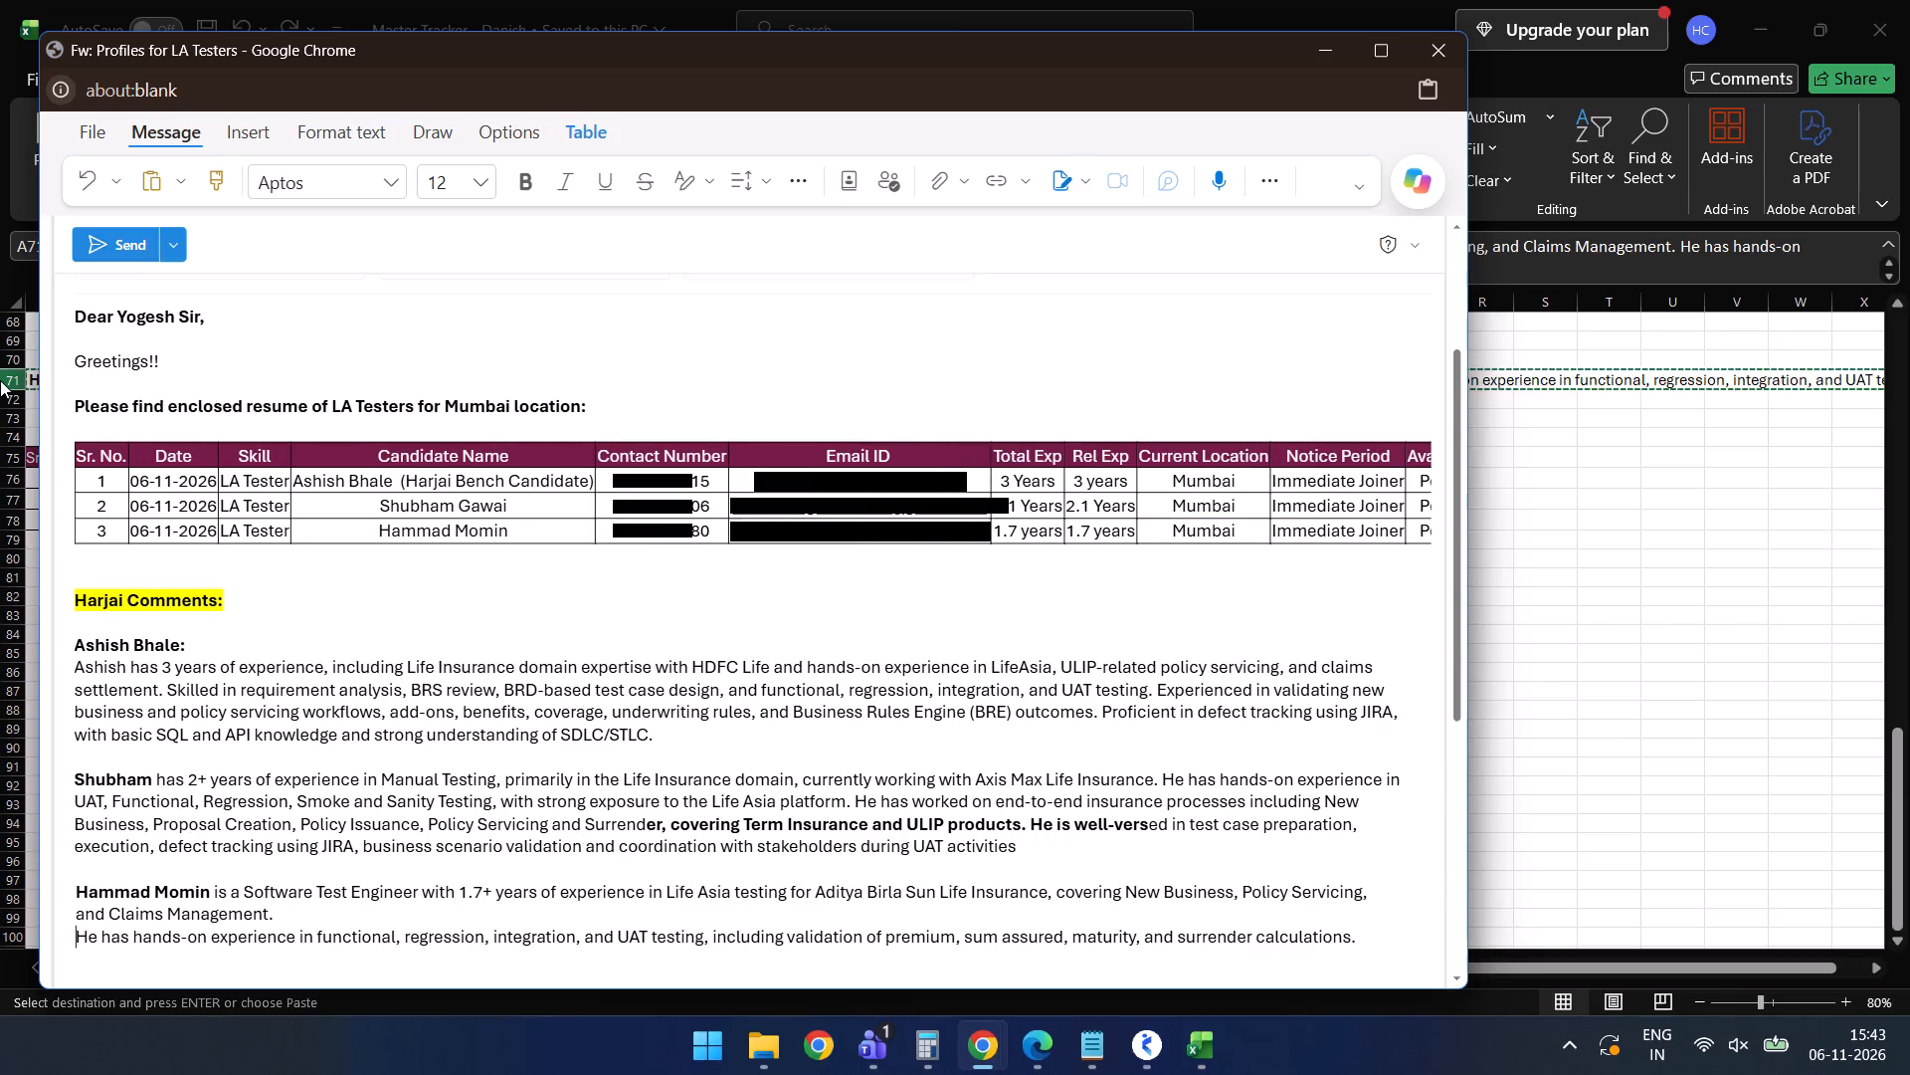
key(BackSpace)
key(space)
Insert a line break in the third candidate's summary before "surrender calculations".
key(Down)
key(Up)
key(Right)
key(Right)
key(Right)
key(Right)
key(Right)
key(Right)
key(Right)
key(Right)
key(Right)
key(Right)
key(Right)
key(Right)
key(Right)
key(Right)
key(Right)
key(Right)
key(Right)
key(Right)
key(Right)
key(Right)
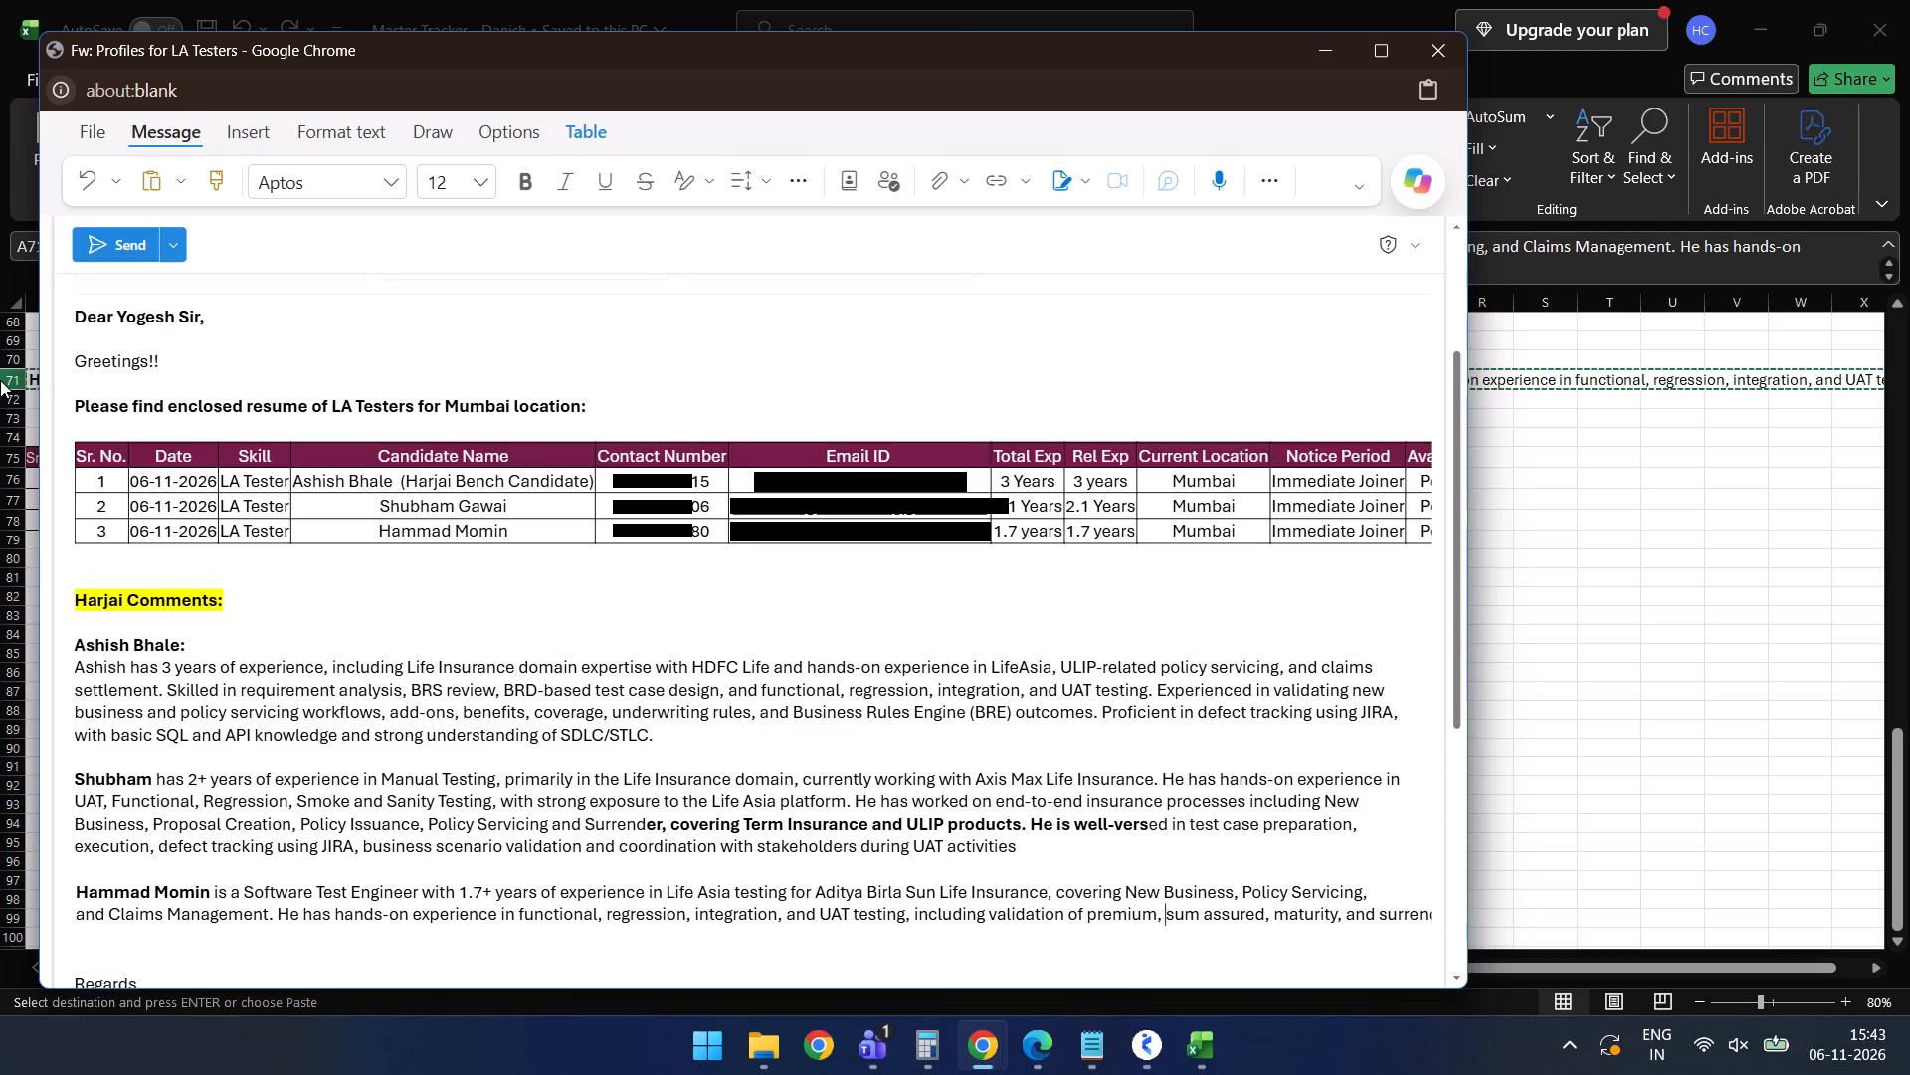
key(Right)
key(Right)
key(Right)
key(Right)
key(Return)
Add one more blank line between the third candidate's summary and the "Regards," sign-off.
key(Down)
key(Down)
key(Down)
key(Down)
key(Up)
key(Up)
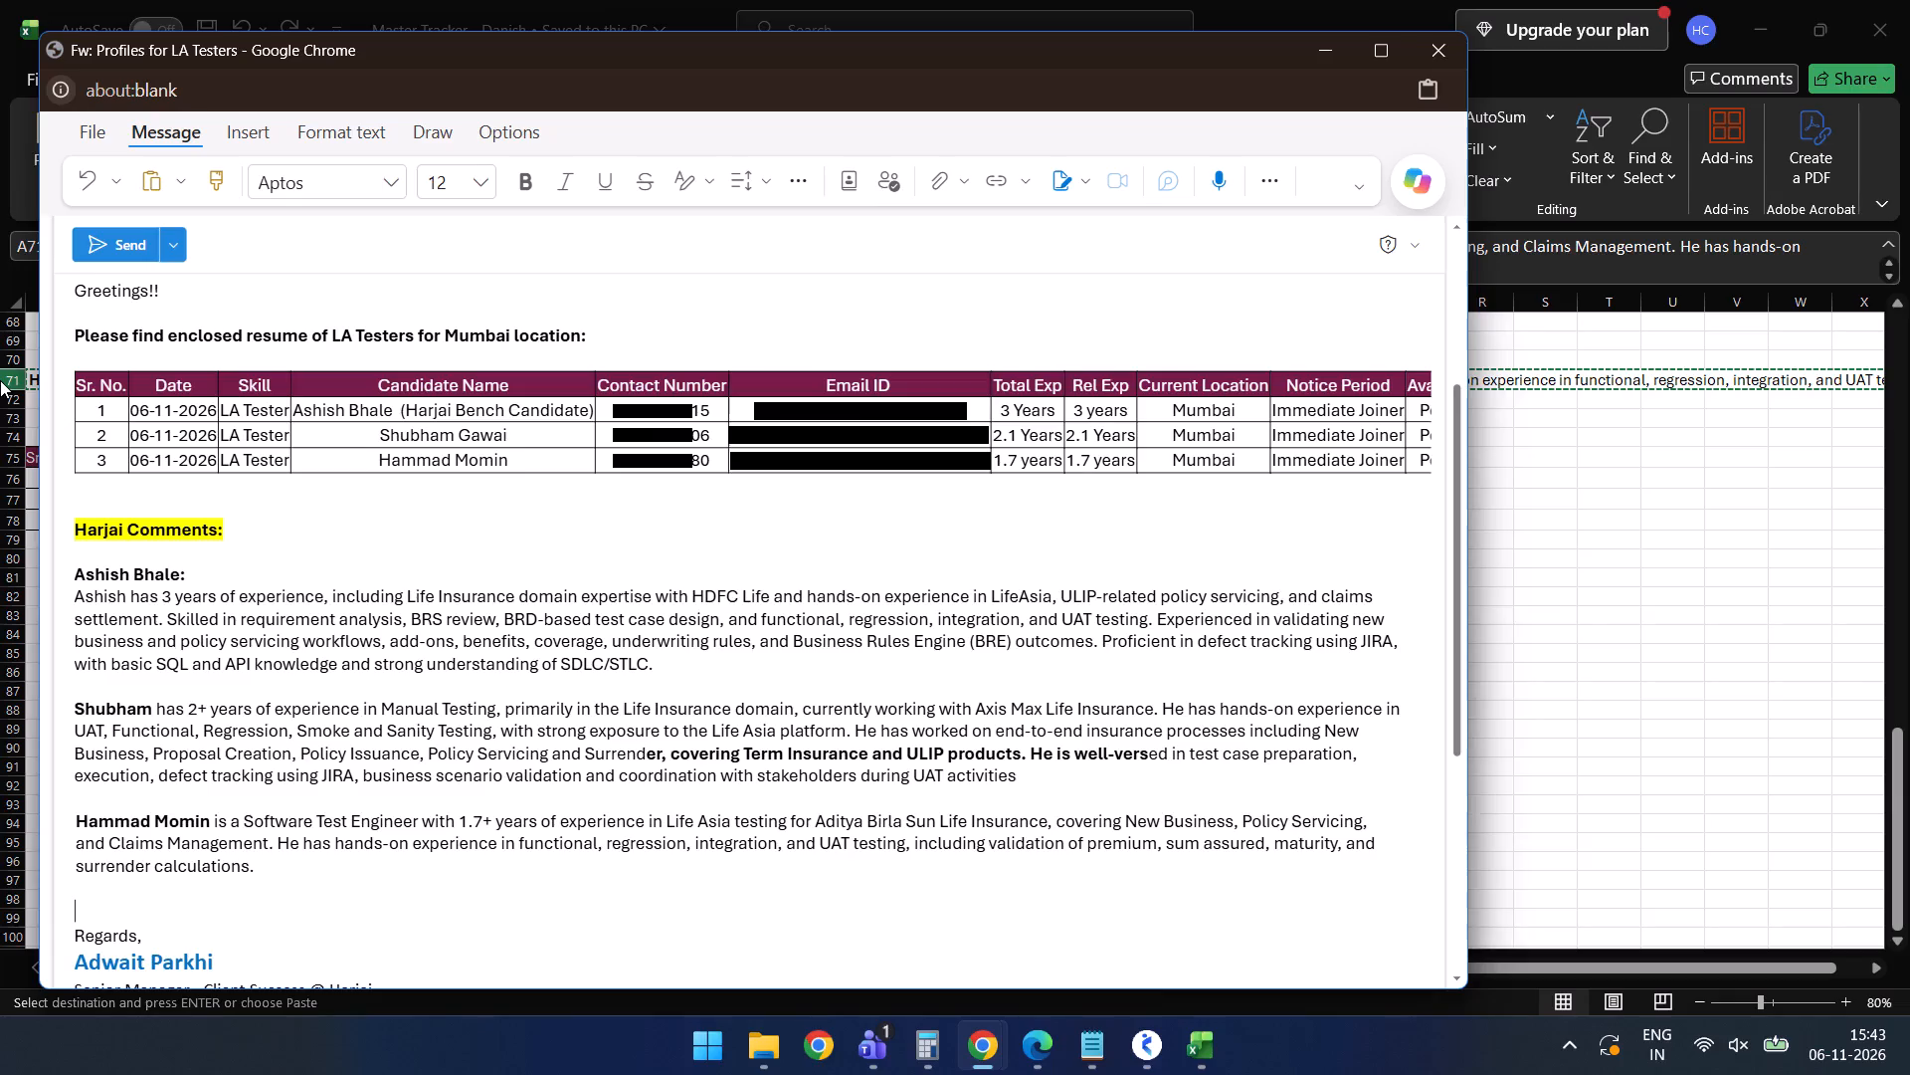
key(Return)
key(Down)
Underline the "Harjai Comments:" heading.
key(Up)
key(Up)
key(Up)
key(Up)
key(Up)
key(Up)
key(Up)
key(Up)
key(Up)
key(Up)
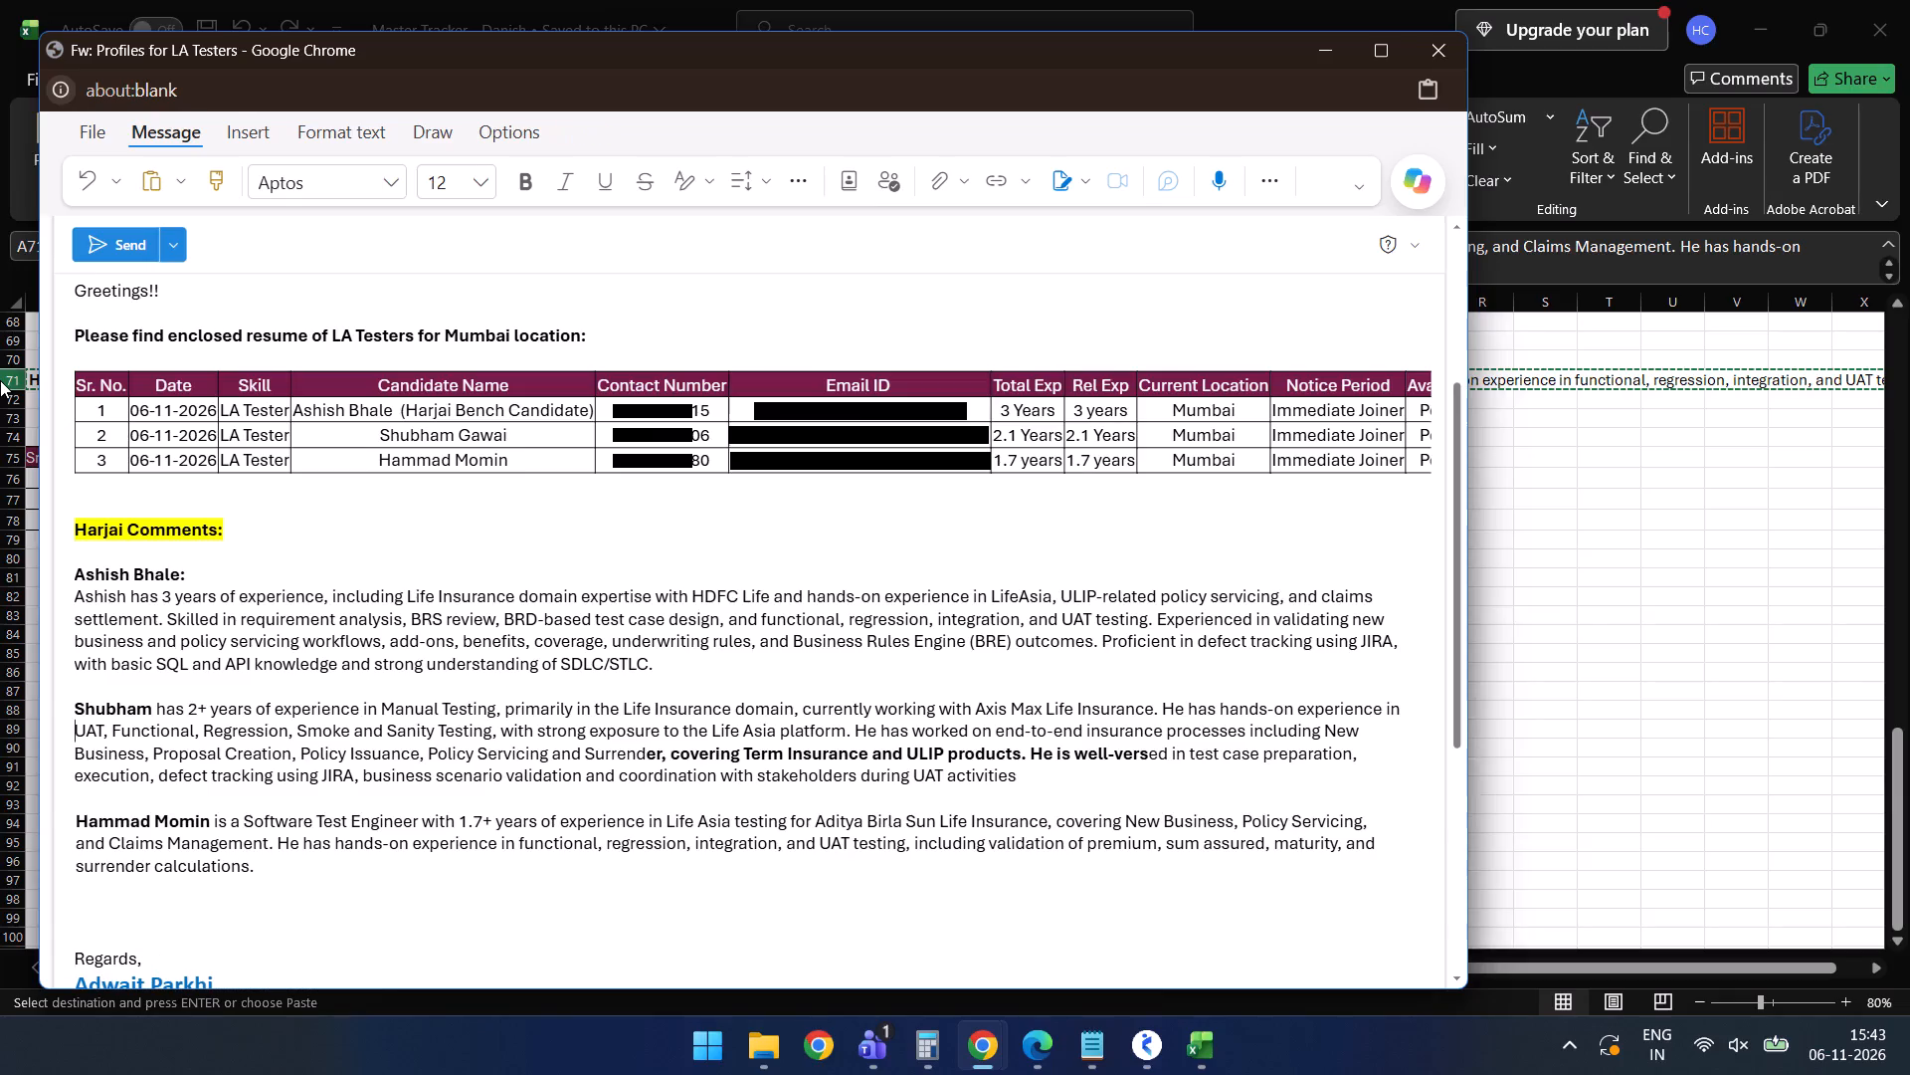
key(Up)
key(Up)
key(Up)
key(Up)
key(Up)
key(Up)
key(Up)
key(Up)
key(Up)
key(shift+Right)
key(shift+Right)
key(shift+Right)
key(shift+Right)
key(shift+Right)
key(shift+Right)
key(shift+Right)
key(shift+Right)
key(shift+Right)
key(shift+Right)
key(shift+Right)
key(shift+Right)
key(shift+Right)
key(shift+Right)
key(shift+Right)
key(shift+Right)
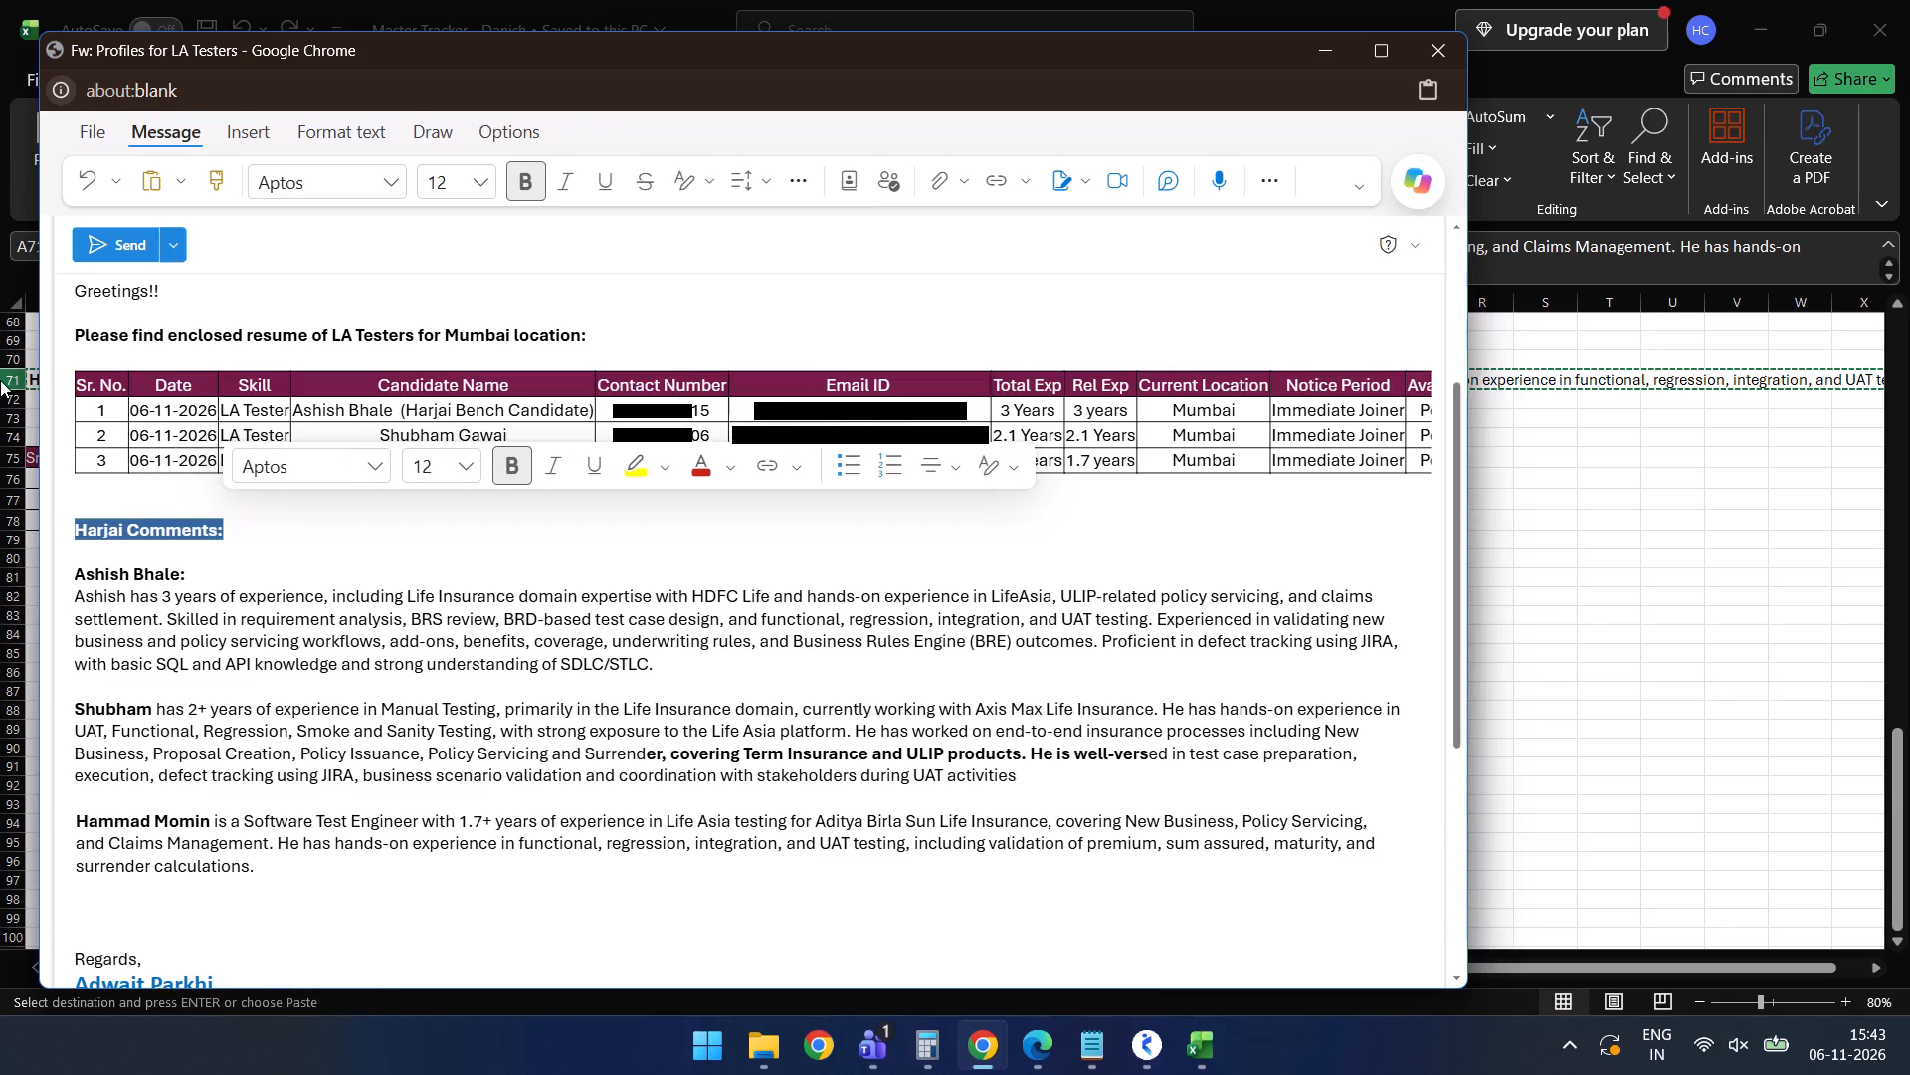
key(ctrl+u)
Change the experience figure in the third candidate's summary to 2+ years.
key(Down)
key(Down)
key(Down)
key(Down)
key(Down)
key(Down)
key(Down)
key(Down)
key(Down)
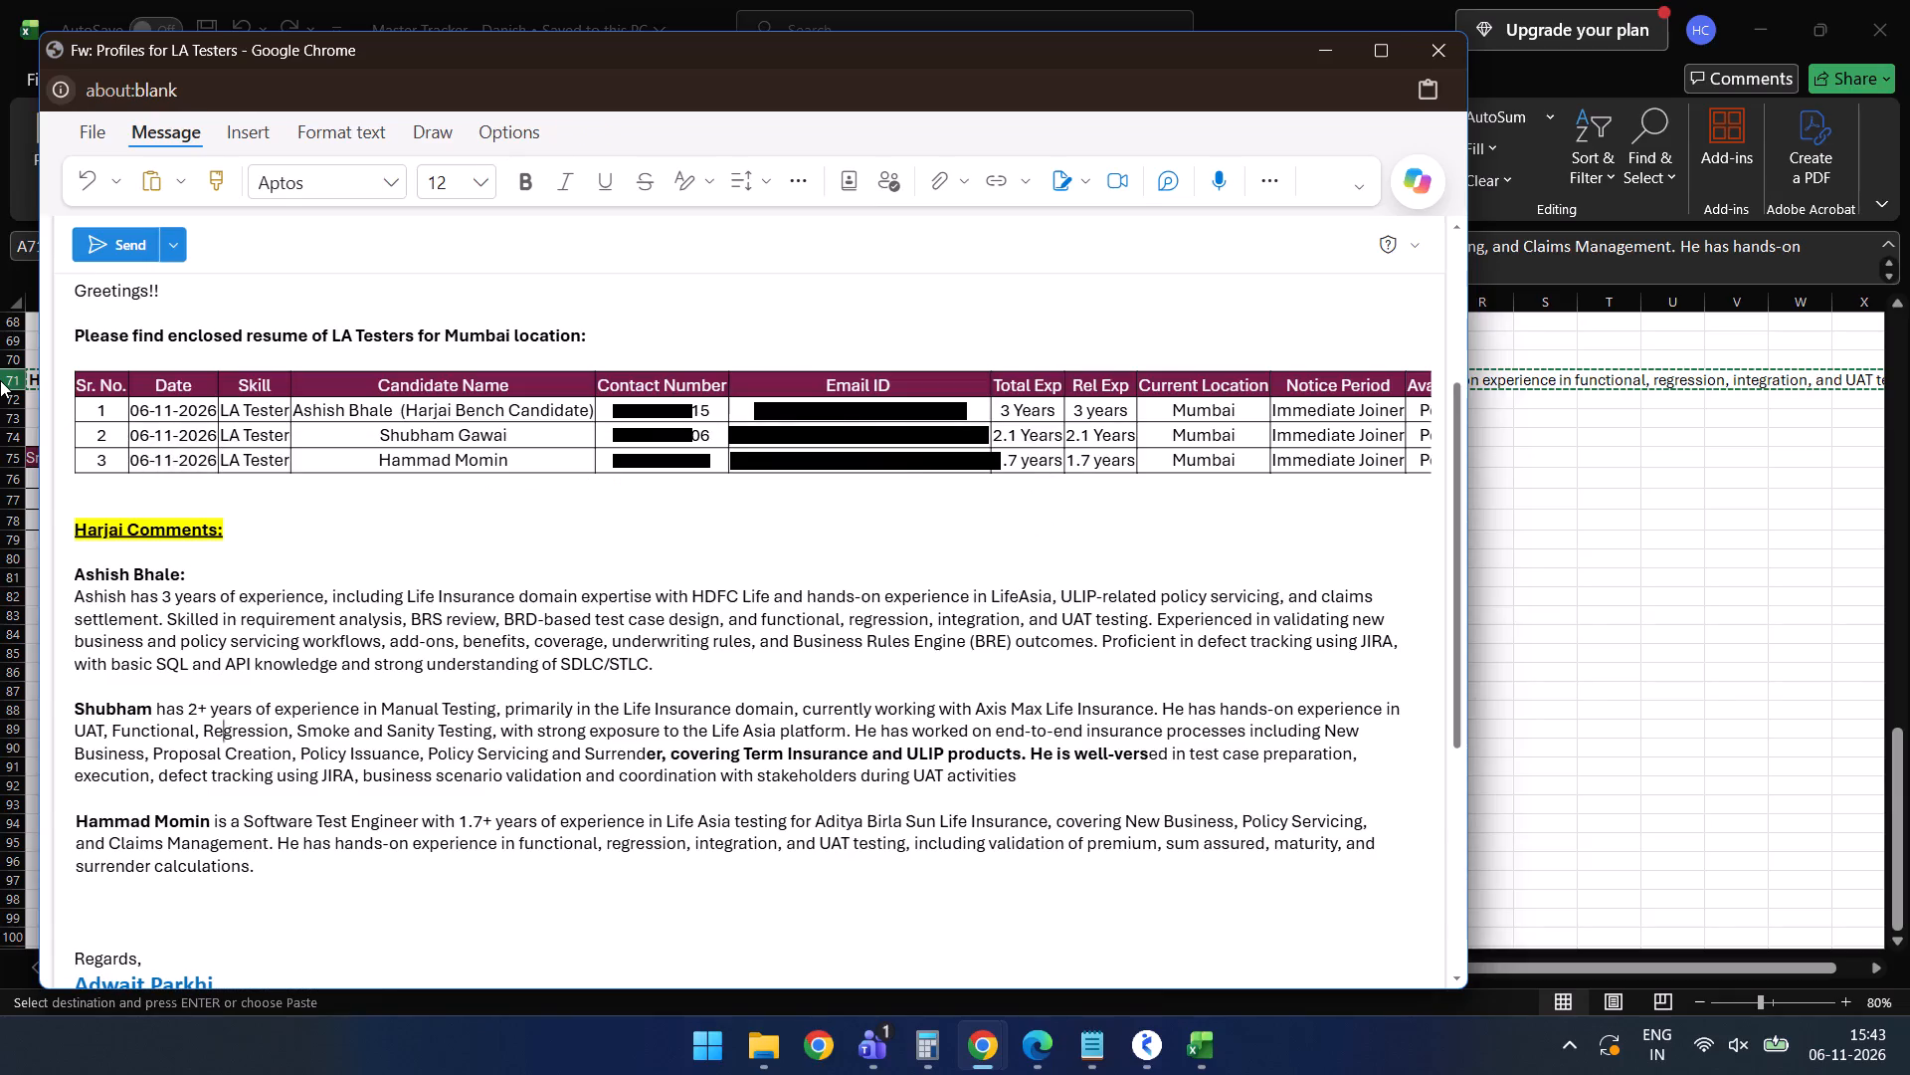
key(Down)
key(Down)
key(Down)
key(Down)
key(Down)
key(Down)
key(Up)
key(Up)
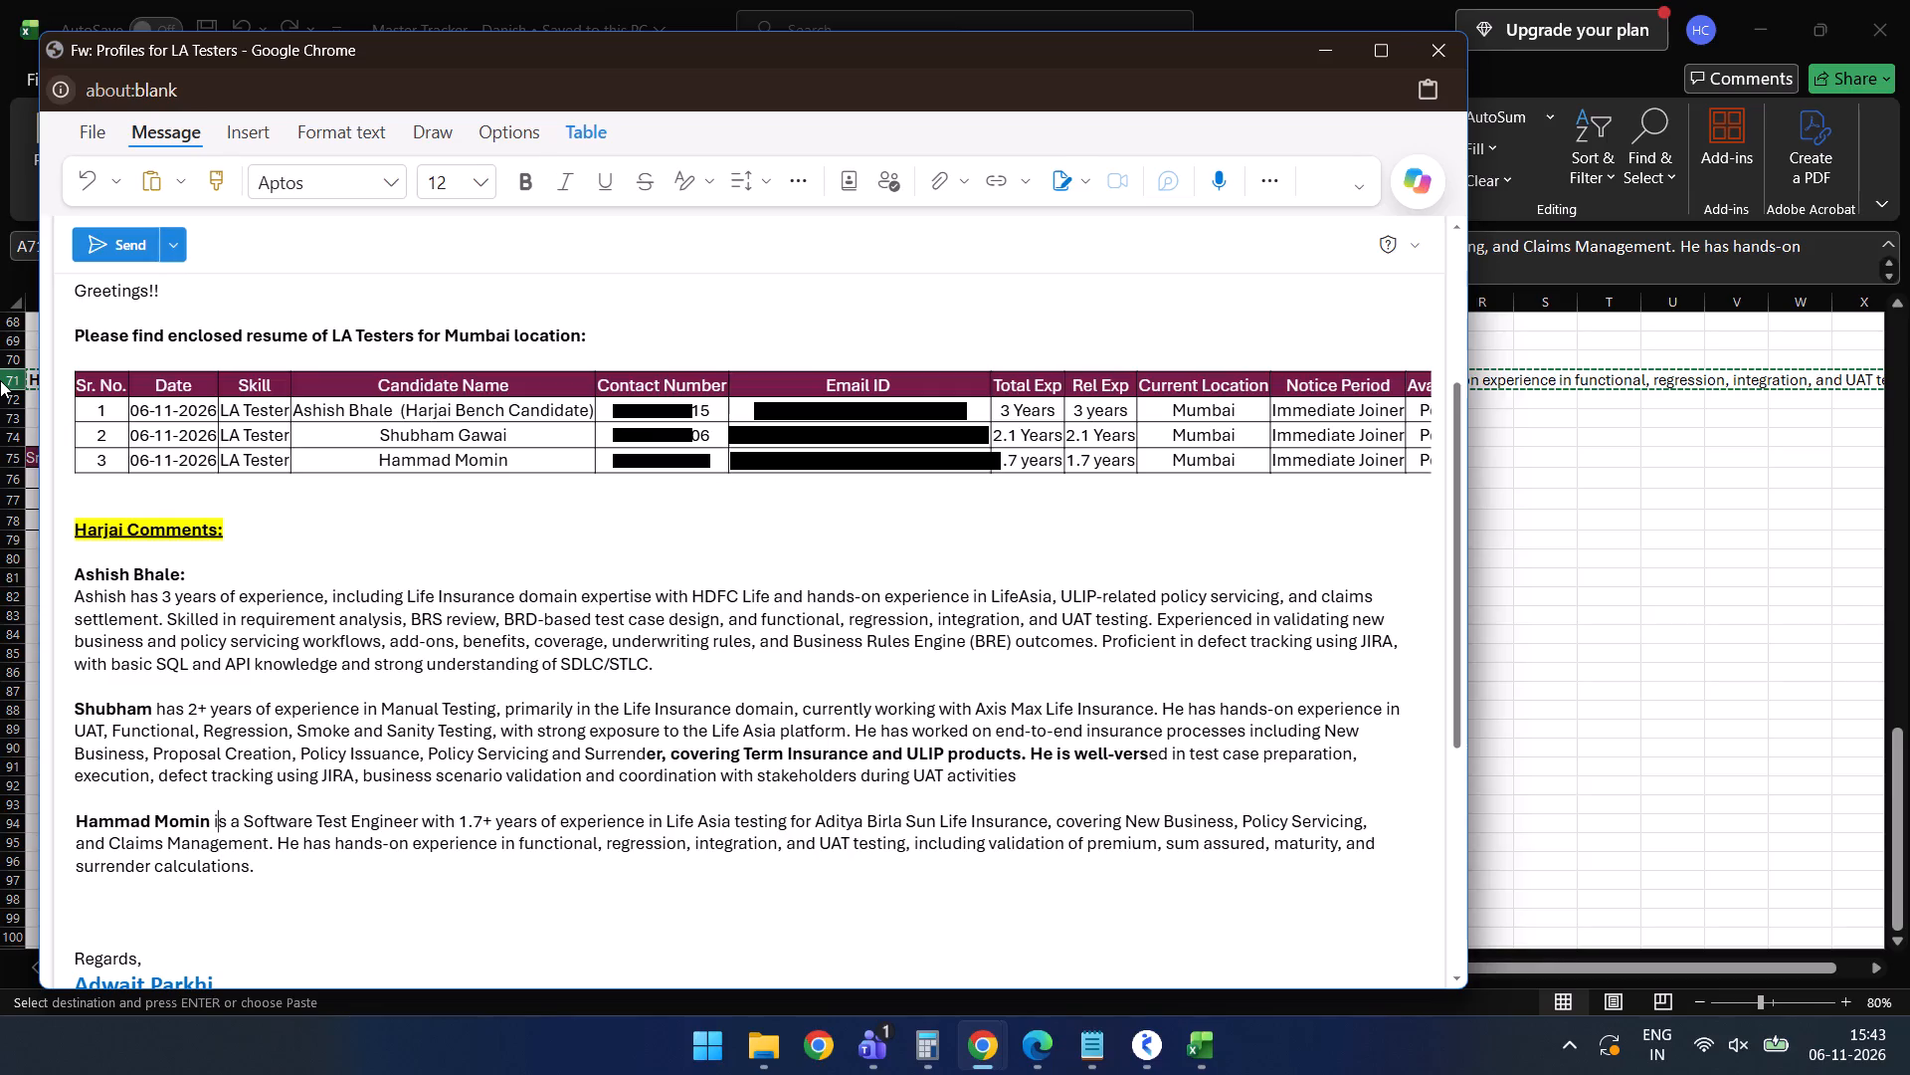
key(Right)
key(Right)
key(Right)
key(Right)
key(Right)
key(Right)
key(Right)
key(Right)
key(Right)
key(Right)
key(Right)
key(Right)
key(Right)
key(Right)
key(Right)
key(Right)
key(Right)
key(Right)
key(Right)
key(Right)
key(Left)
key(Left)
key(Left)
key(shift+Right)
key(shift+Right)
key(shift+Right)
key(2)
key(Right)
key(Right)
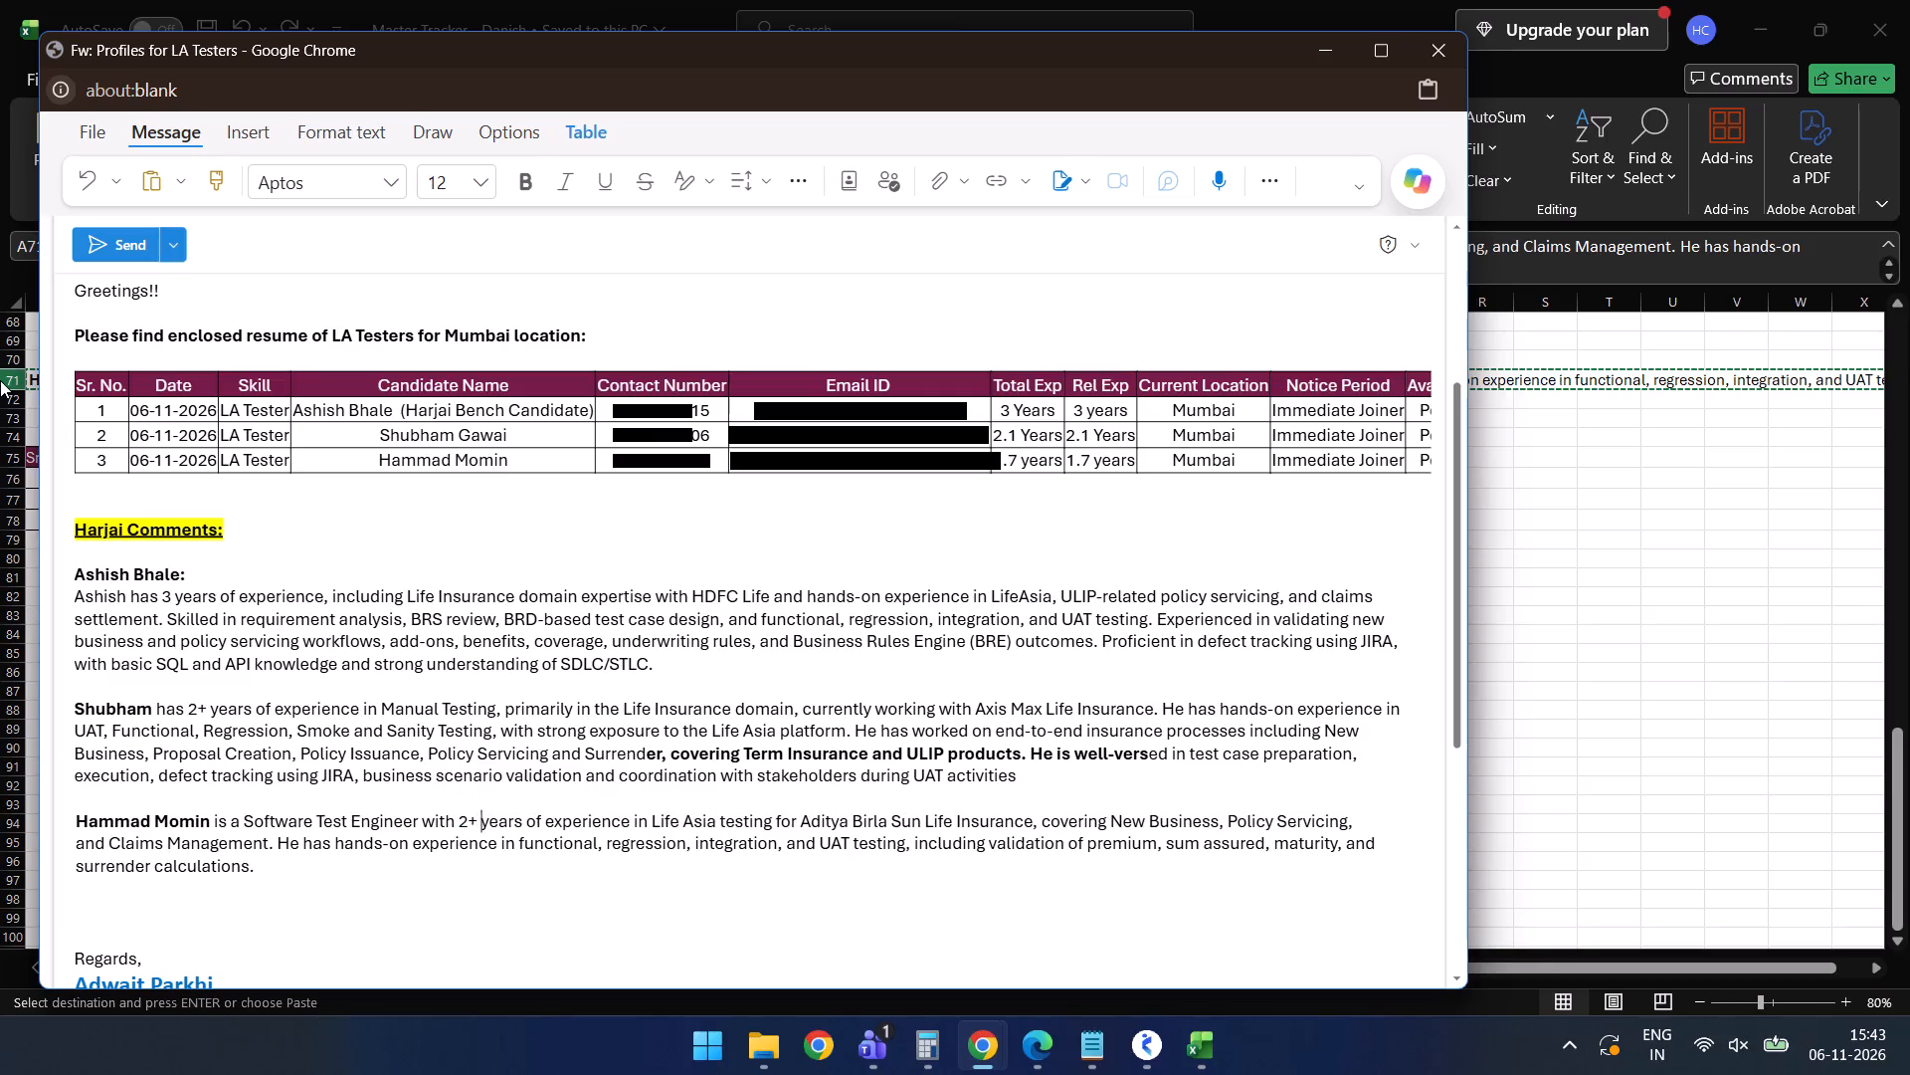
Read through the third candidate's summary and check the message body from the sign-off up to the greeting.
key(Right)
key(Right)
key(Right)
key(Right)
key(Right)
key(Right)
key(Right)
key(Right)
key(Right)
key(Right)
key(Right)
key(Right)
key(Right)
key(Right)
key(Right)
key(Right)
key(Right)
key(Right)
key(Right)
key(Right)
key(Right)
key(Down)
key(Down)
key(Down)
key(Down)
key(Up)
key(Up)
key(Up)
key(Up)
key(Up)
key(Up)
key(Up)
key(Up)
key(Up)
key(Up)
key(Up)
key(Up)
key(Up)
key(Up)
key(Up)
key(Up)
key(Up)
key(Up)
key(Up)
key(Up)
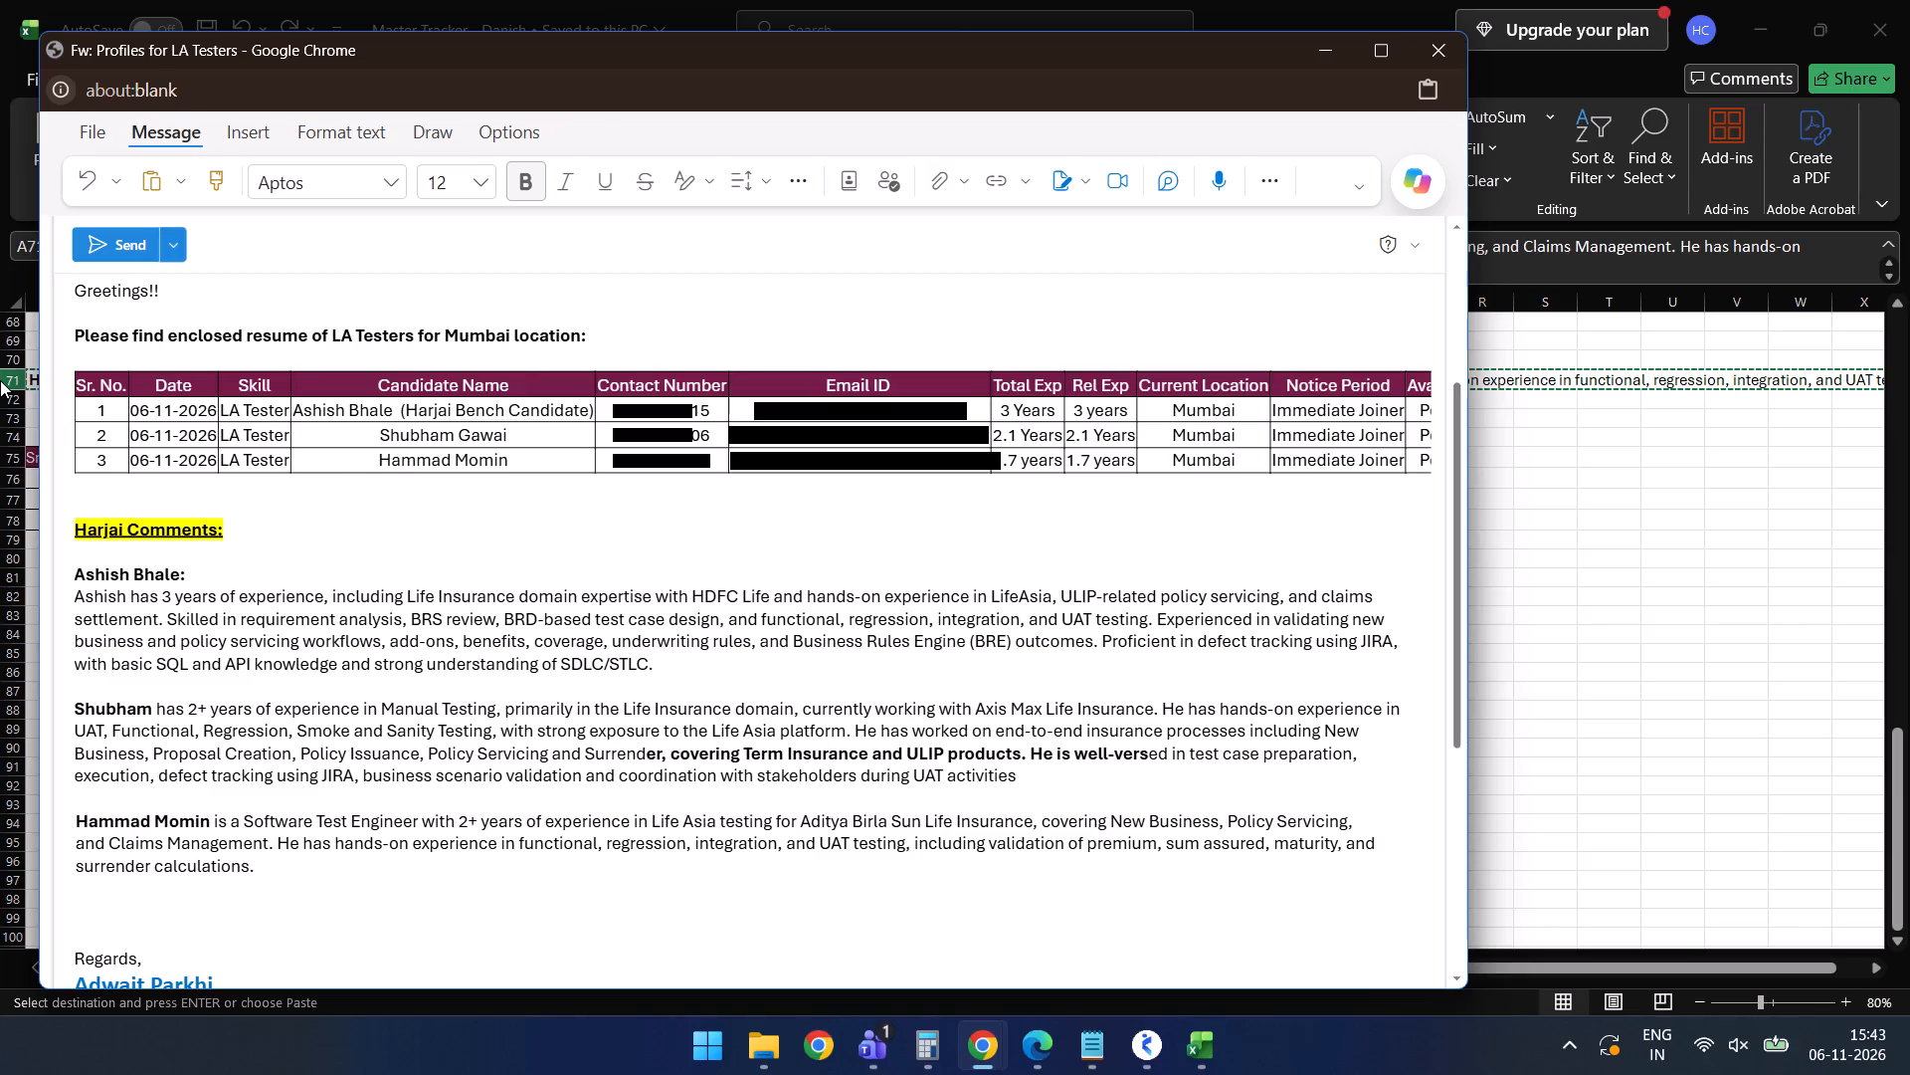
Set the third candidate's Total Exp in the table to 2 years.
scroll(846, 548, up, 1)
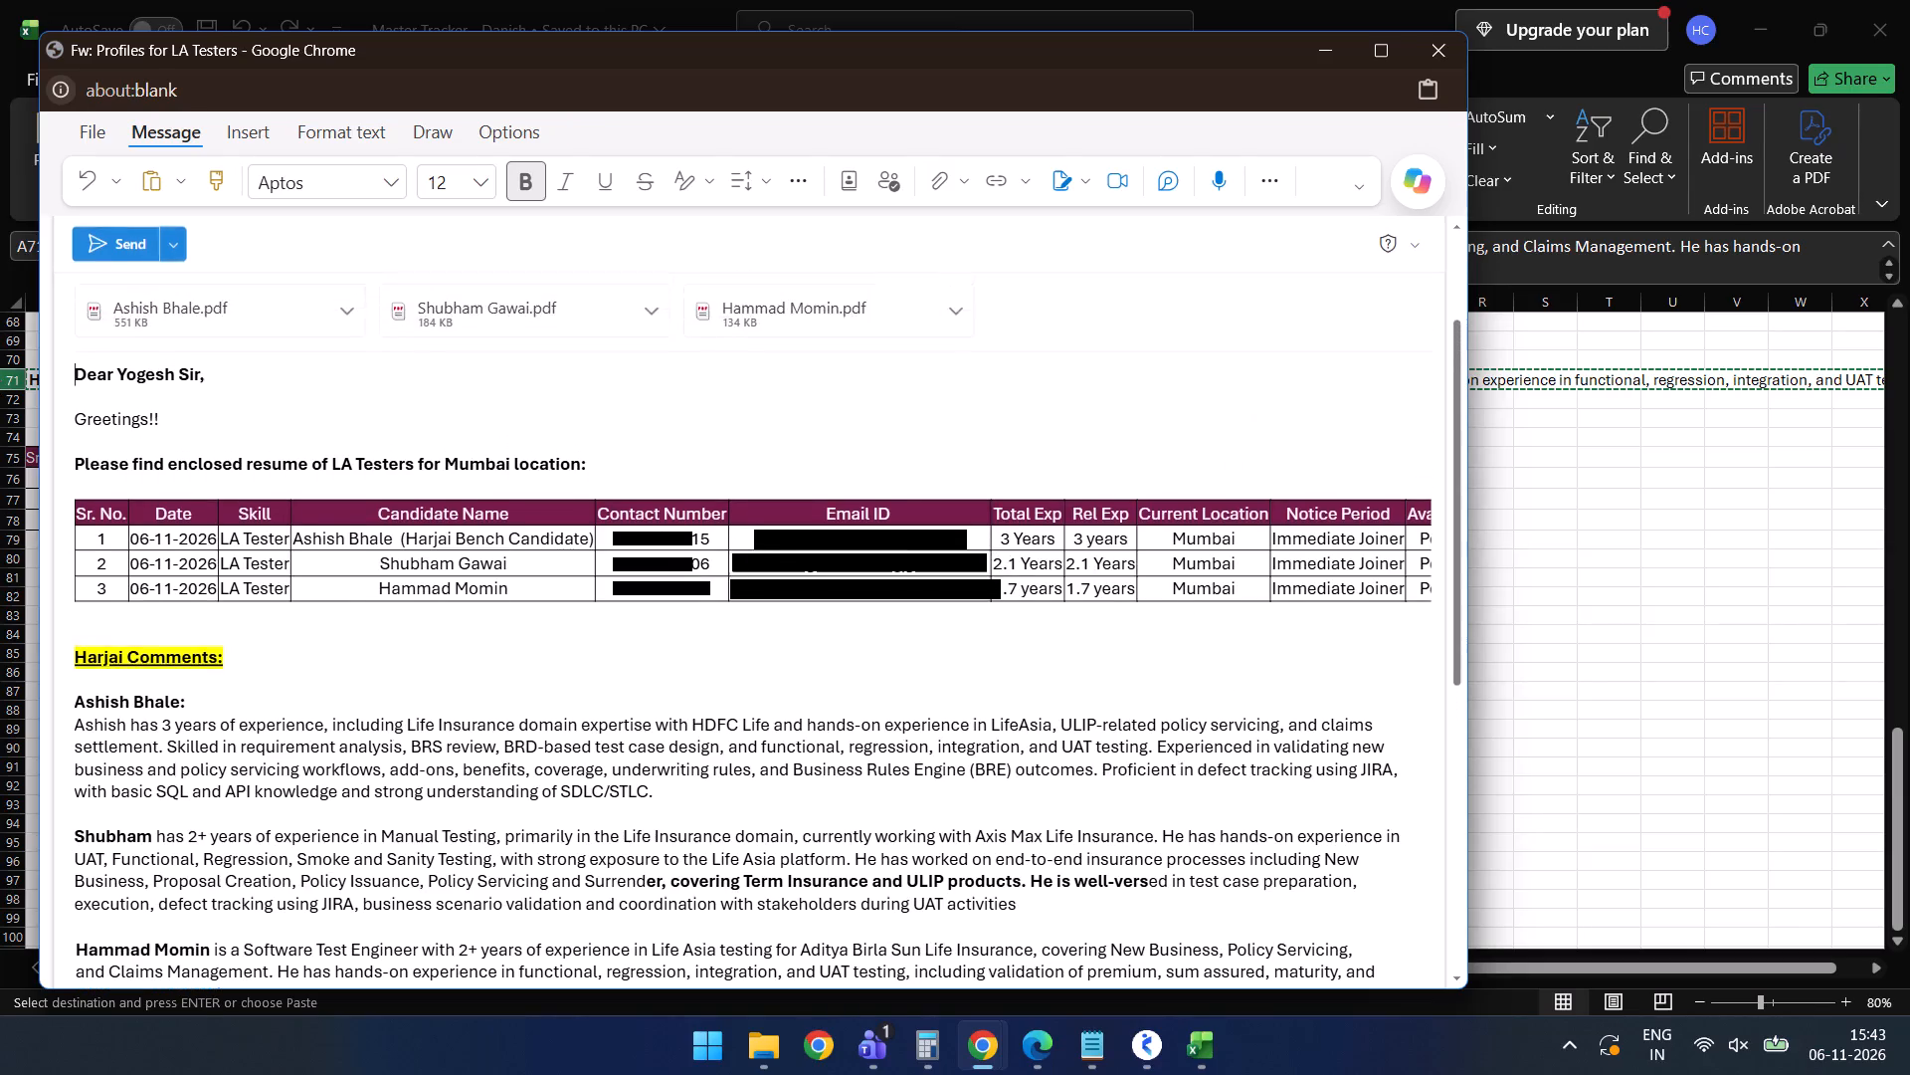
scroll(846, 548, up, 2)
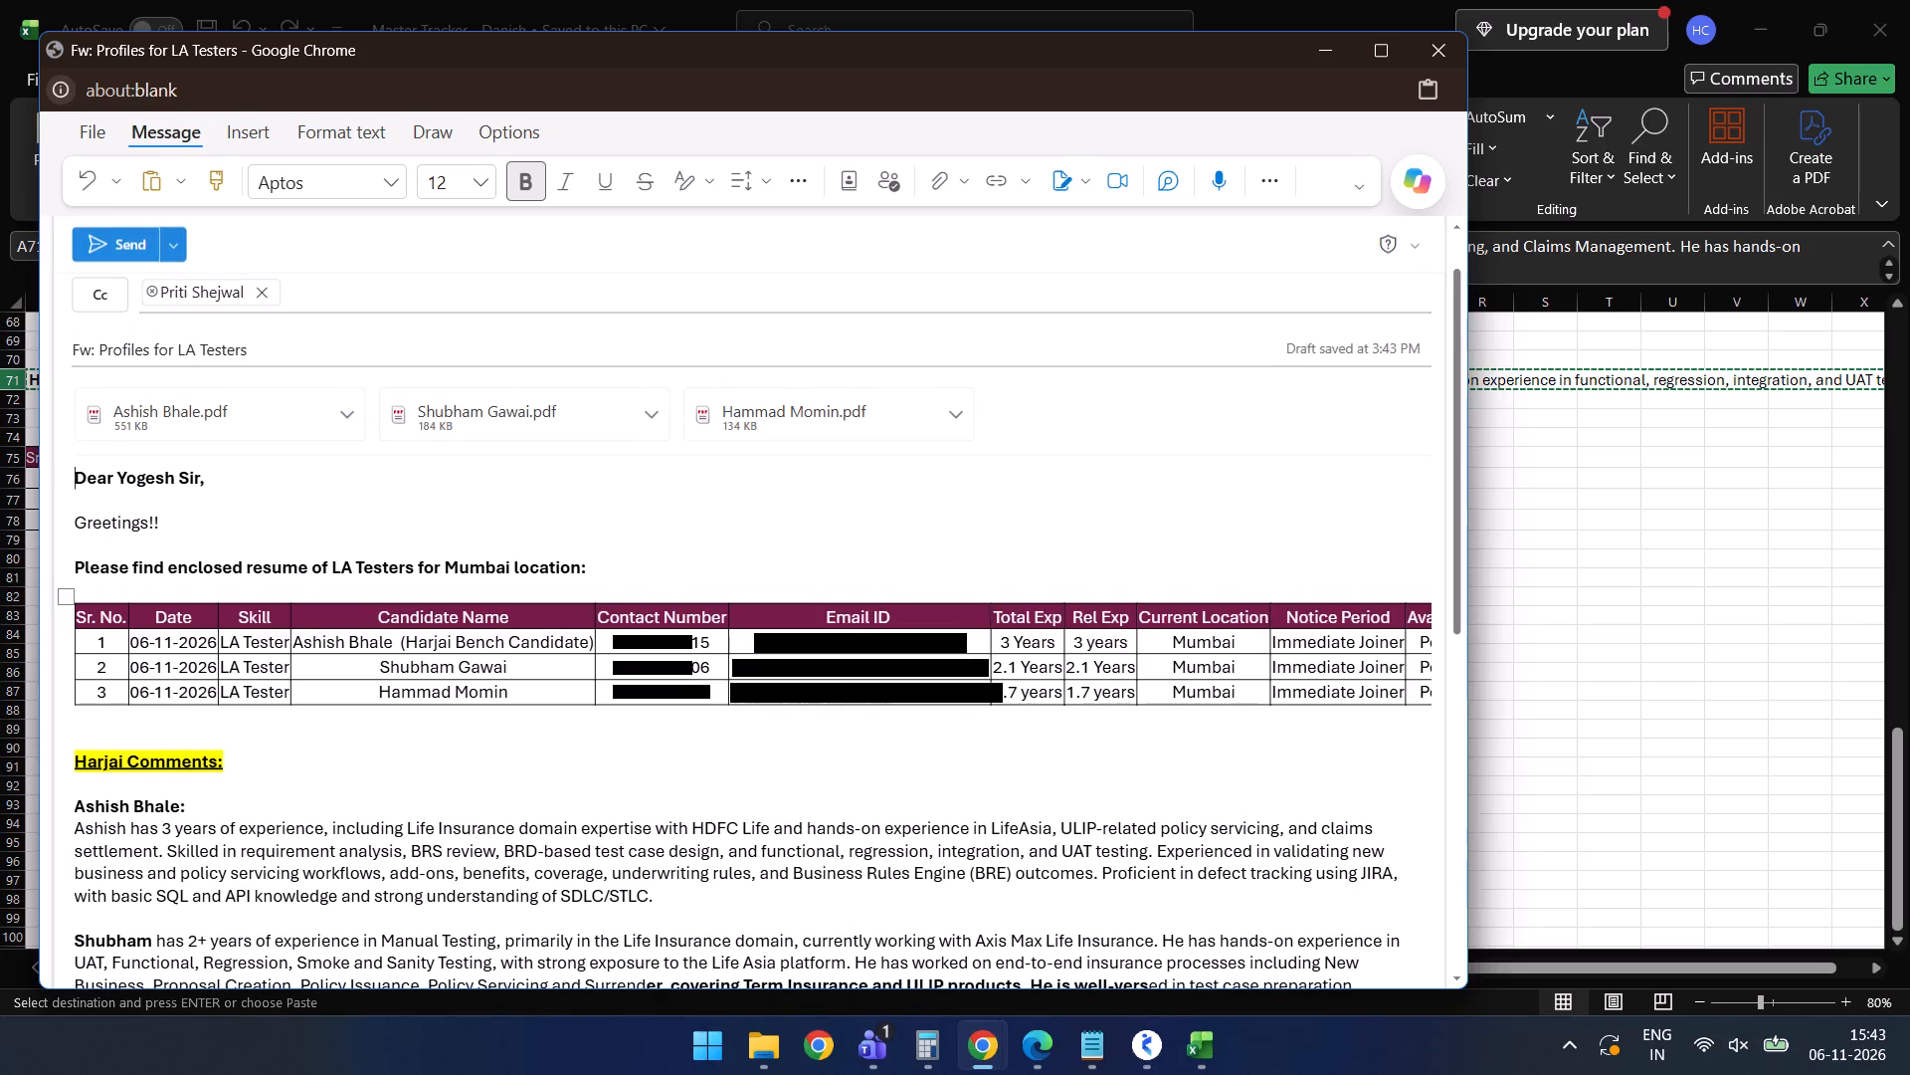
click(1014, 699)
key(shift+Left)
key(shift+Left)
key(shift+Left)
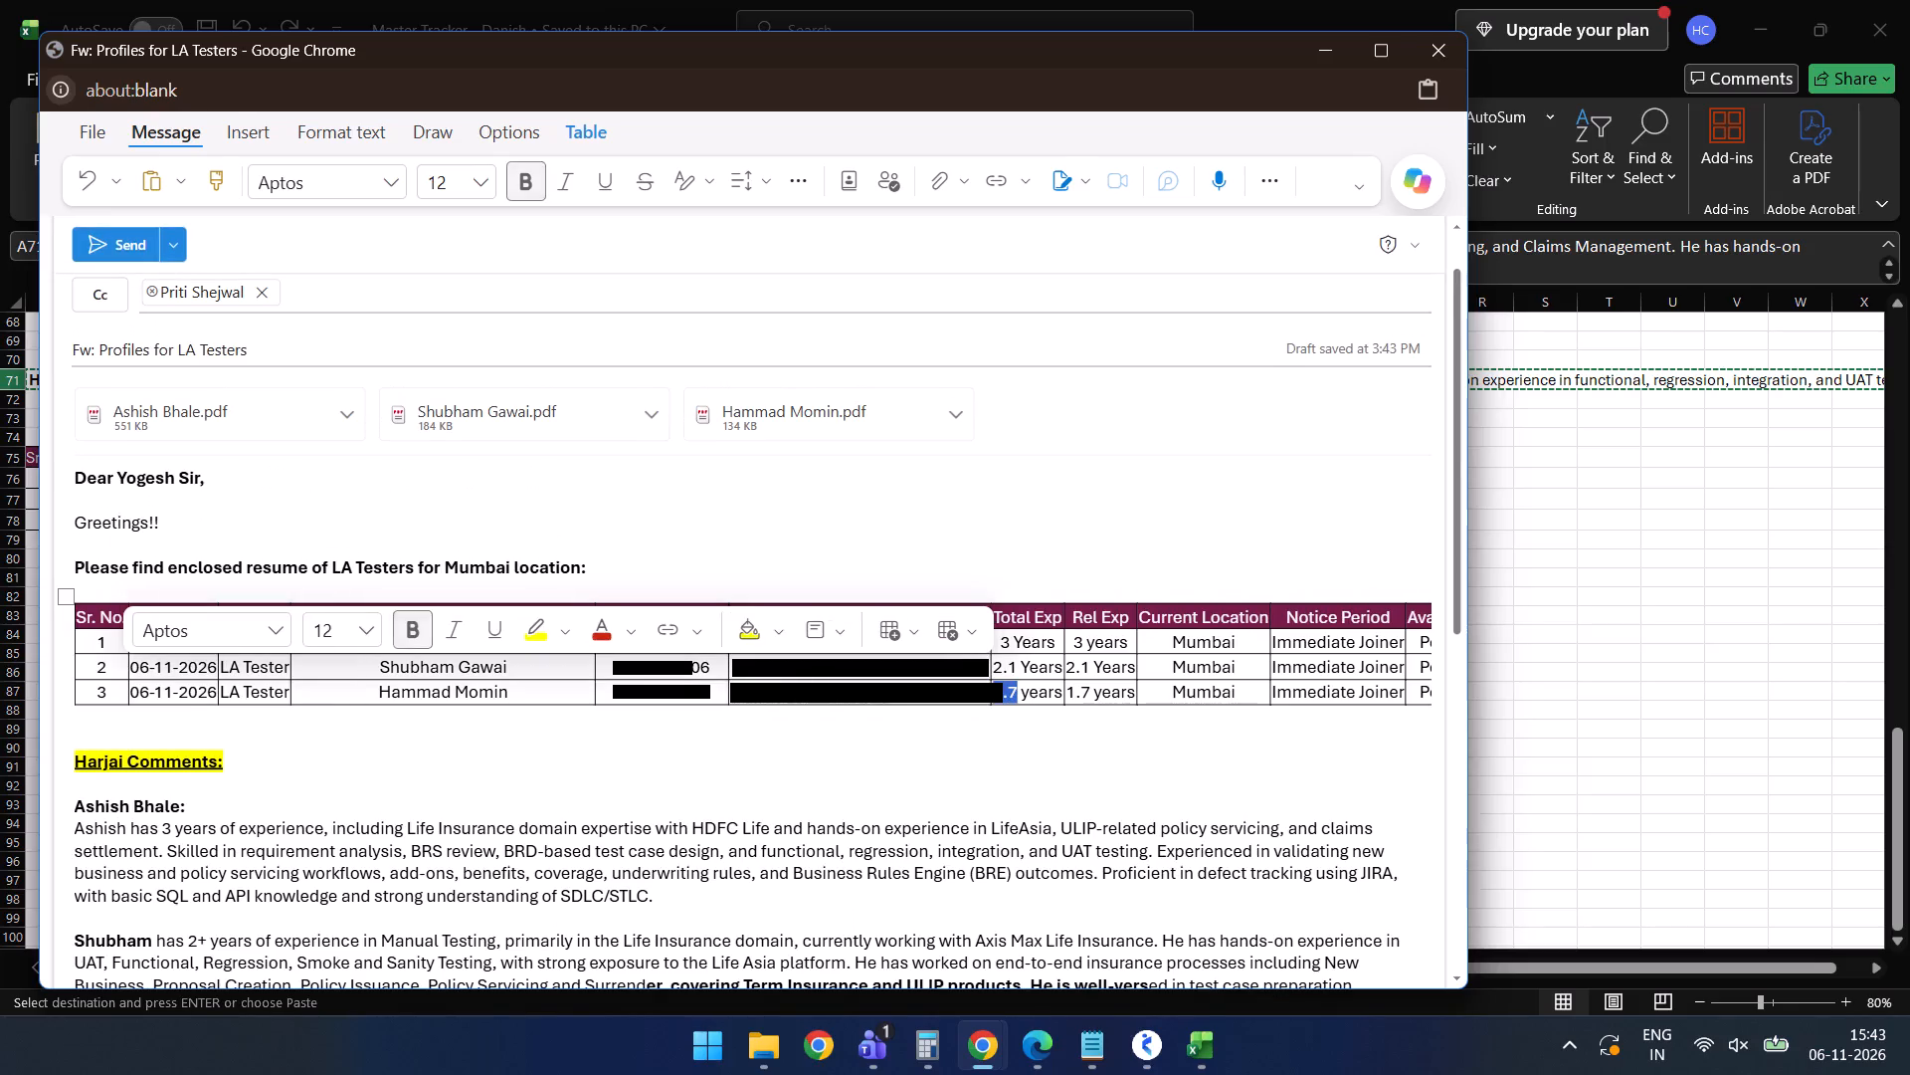
key(2)
Set the third candidate's Rel Exp in the table to 2 years.
key(Right)
key(Right)
key(Right)
key(Right)
key(Right)
key(Right)
key(Right)
key(Right)
key(Left)
key(shift+Right)
key(shift+Right)
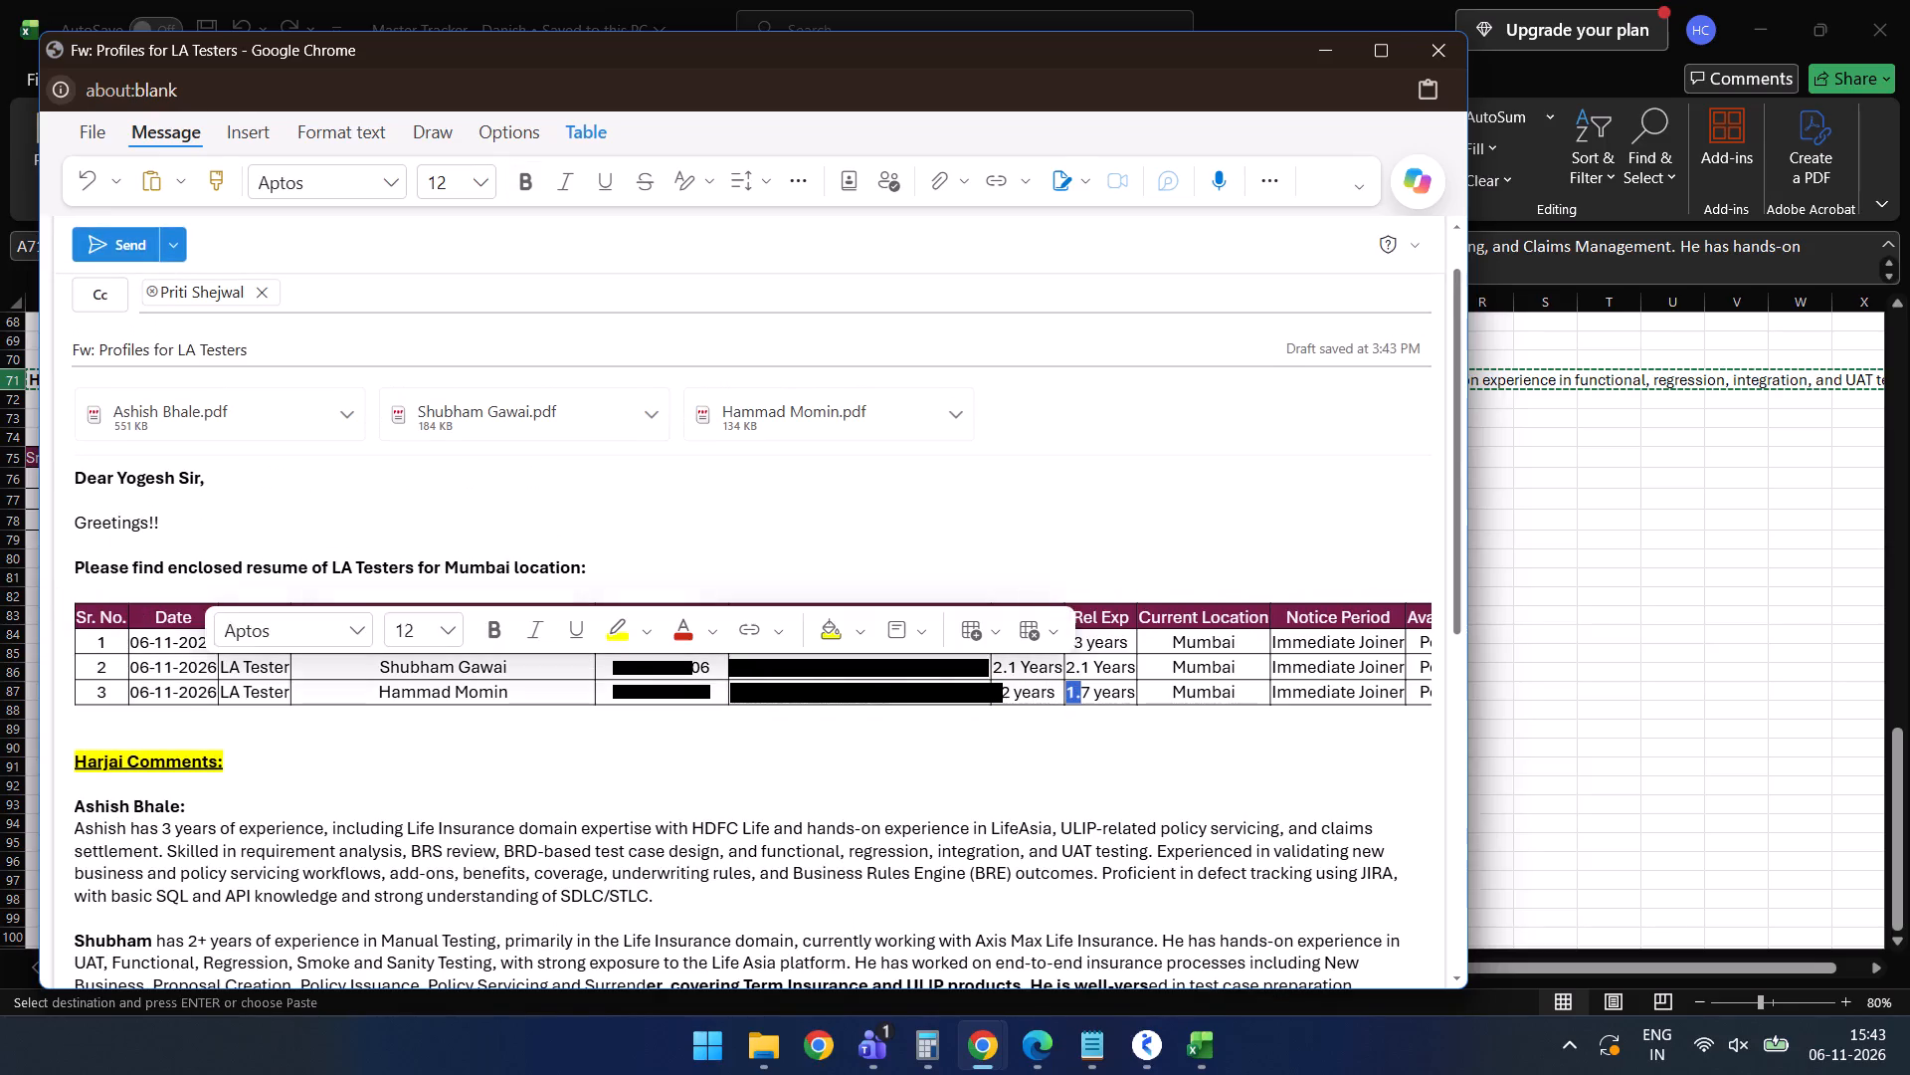
key(shift+Right)
key(2)
key(Right)
key(Right)
key(Right)
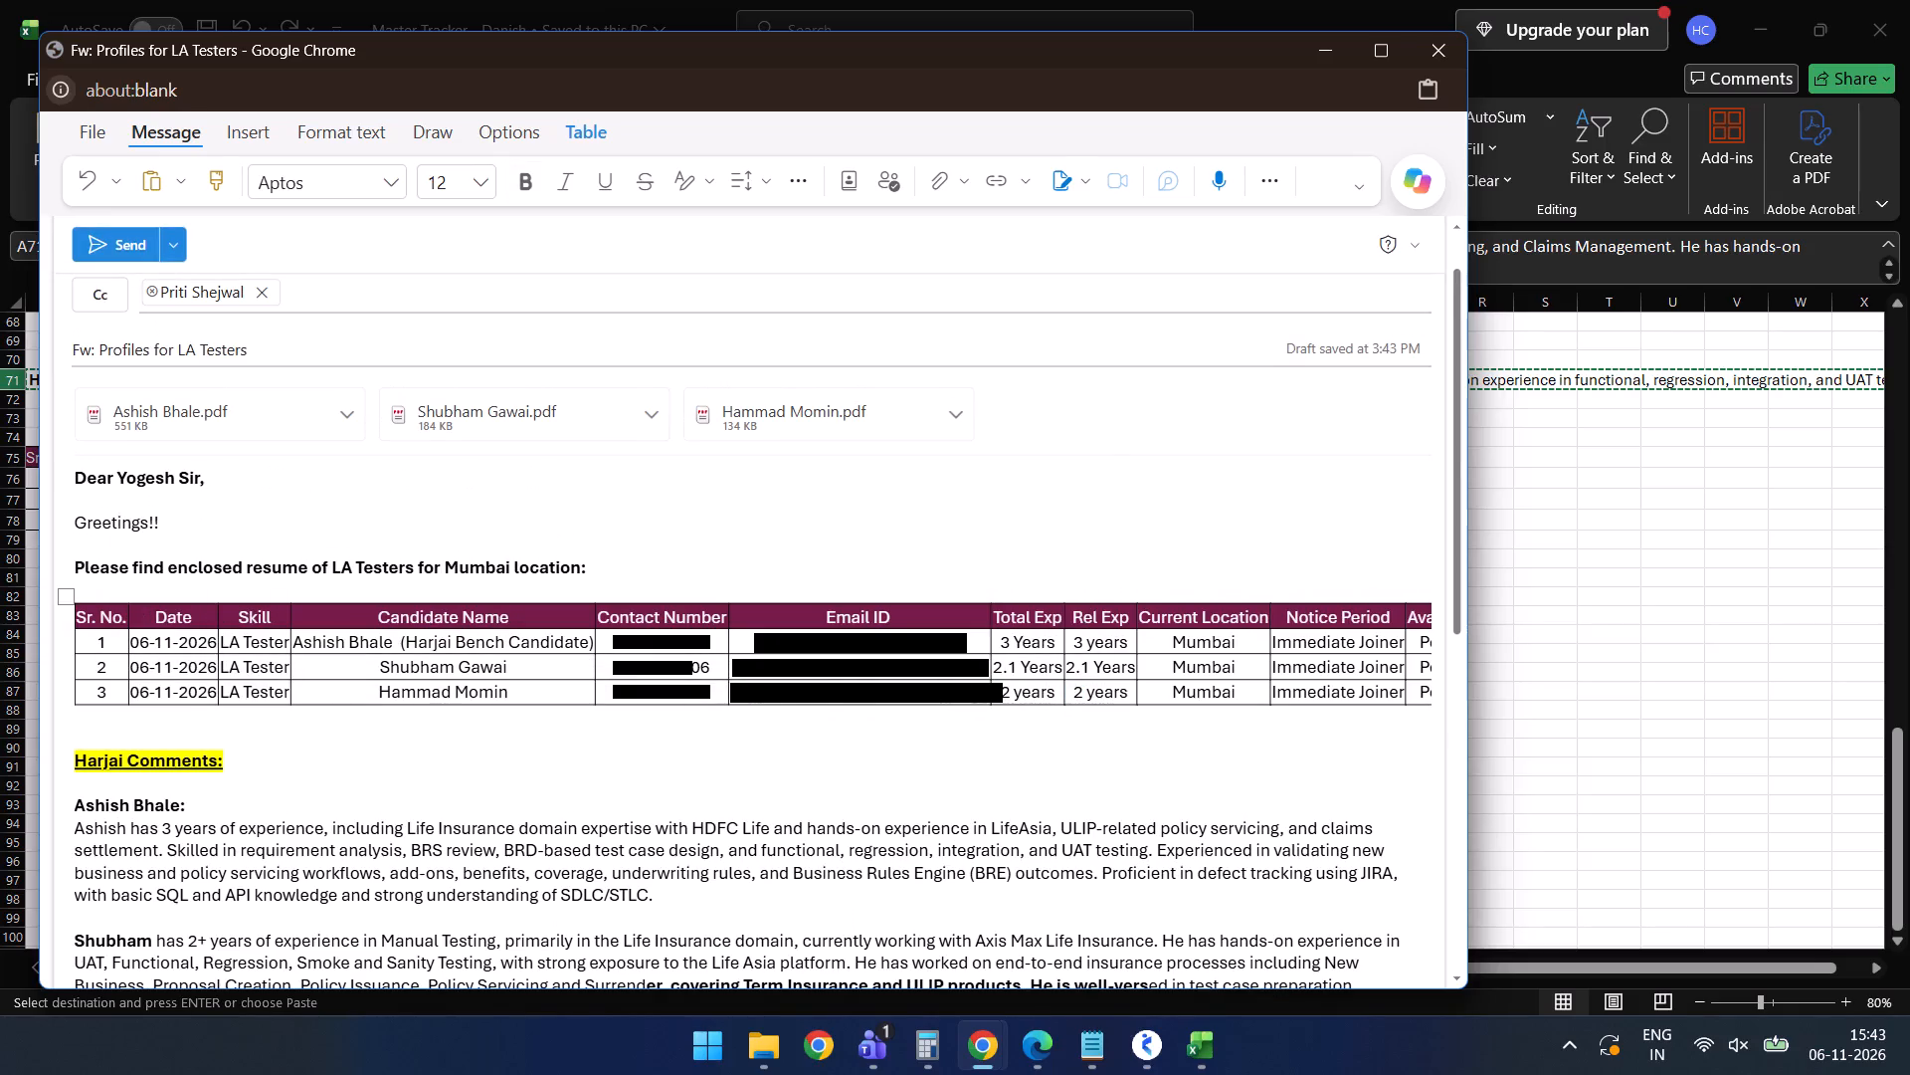
click(594, 765)
Switch to the Downloads folder in File Explorer and open the third candidate's resume PDF.
scroll(594, 765, left, 4)
scroll(594, 765, right, 4)
key(alt+Tab)
key(alt+Left)
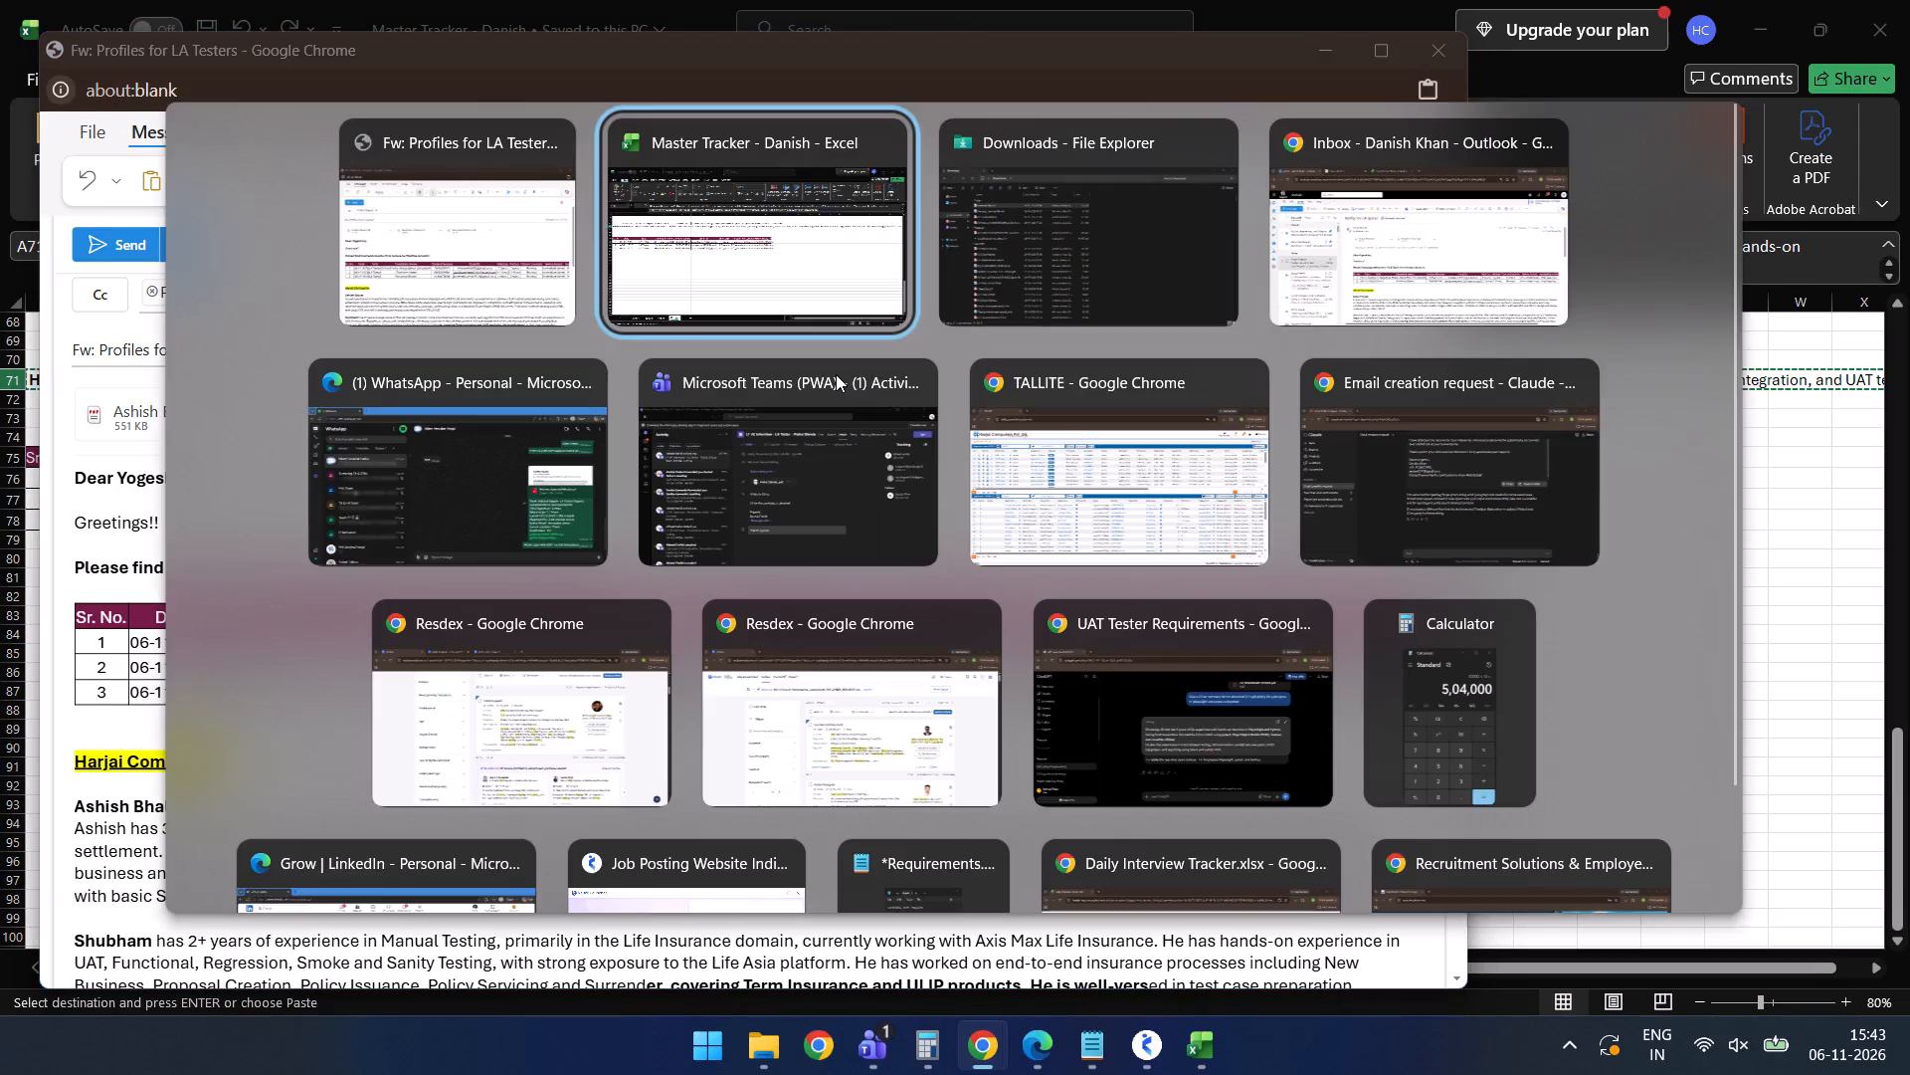
key(alt+Right)
key(alt+Right)
key(Down)
key(Up)
key(Return)
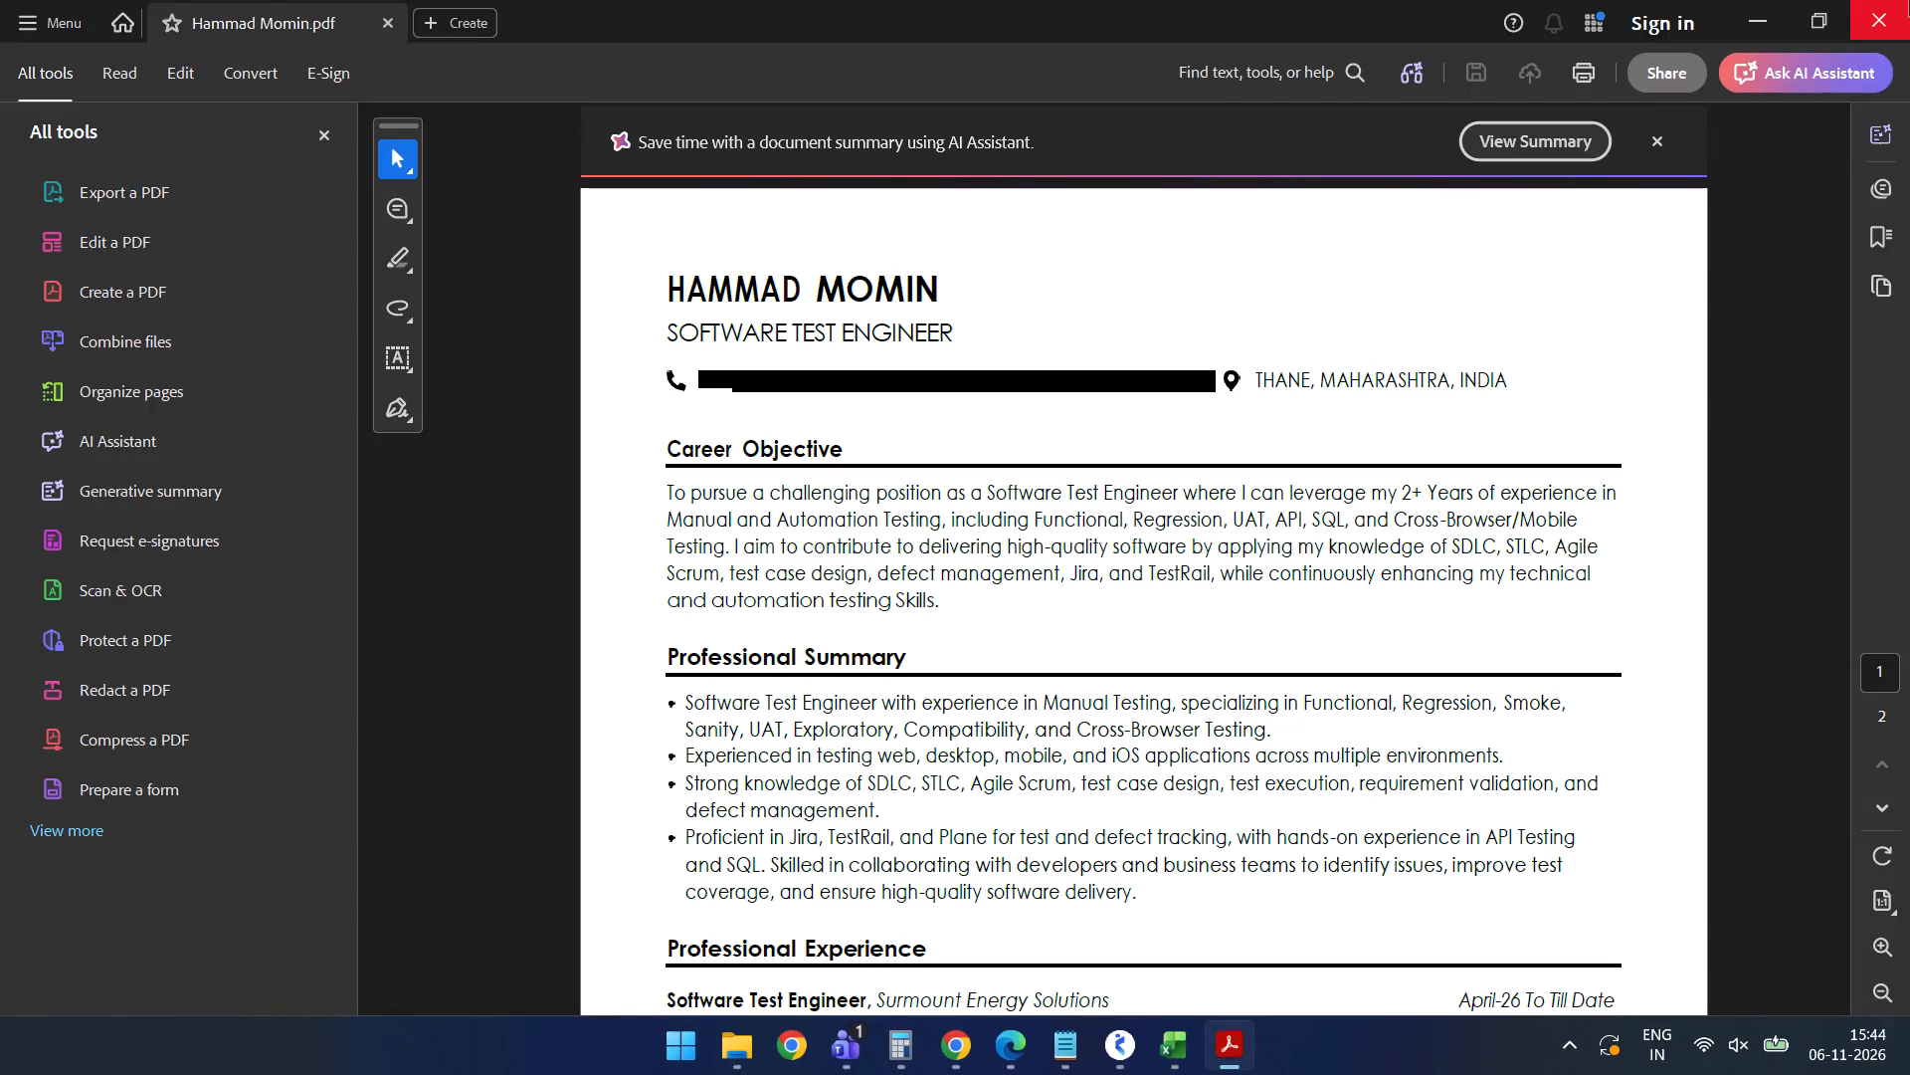
Close the third candidate's resume PDF and return to the Fw: Profiles for LA Testers email draft.
click(1909, 0)
key(alt+Tab)
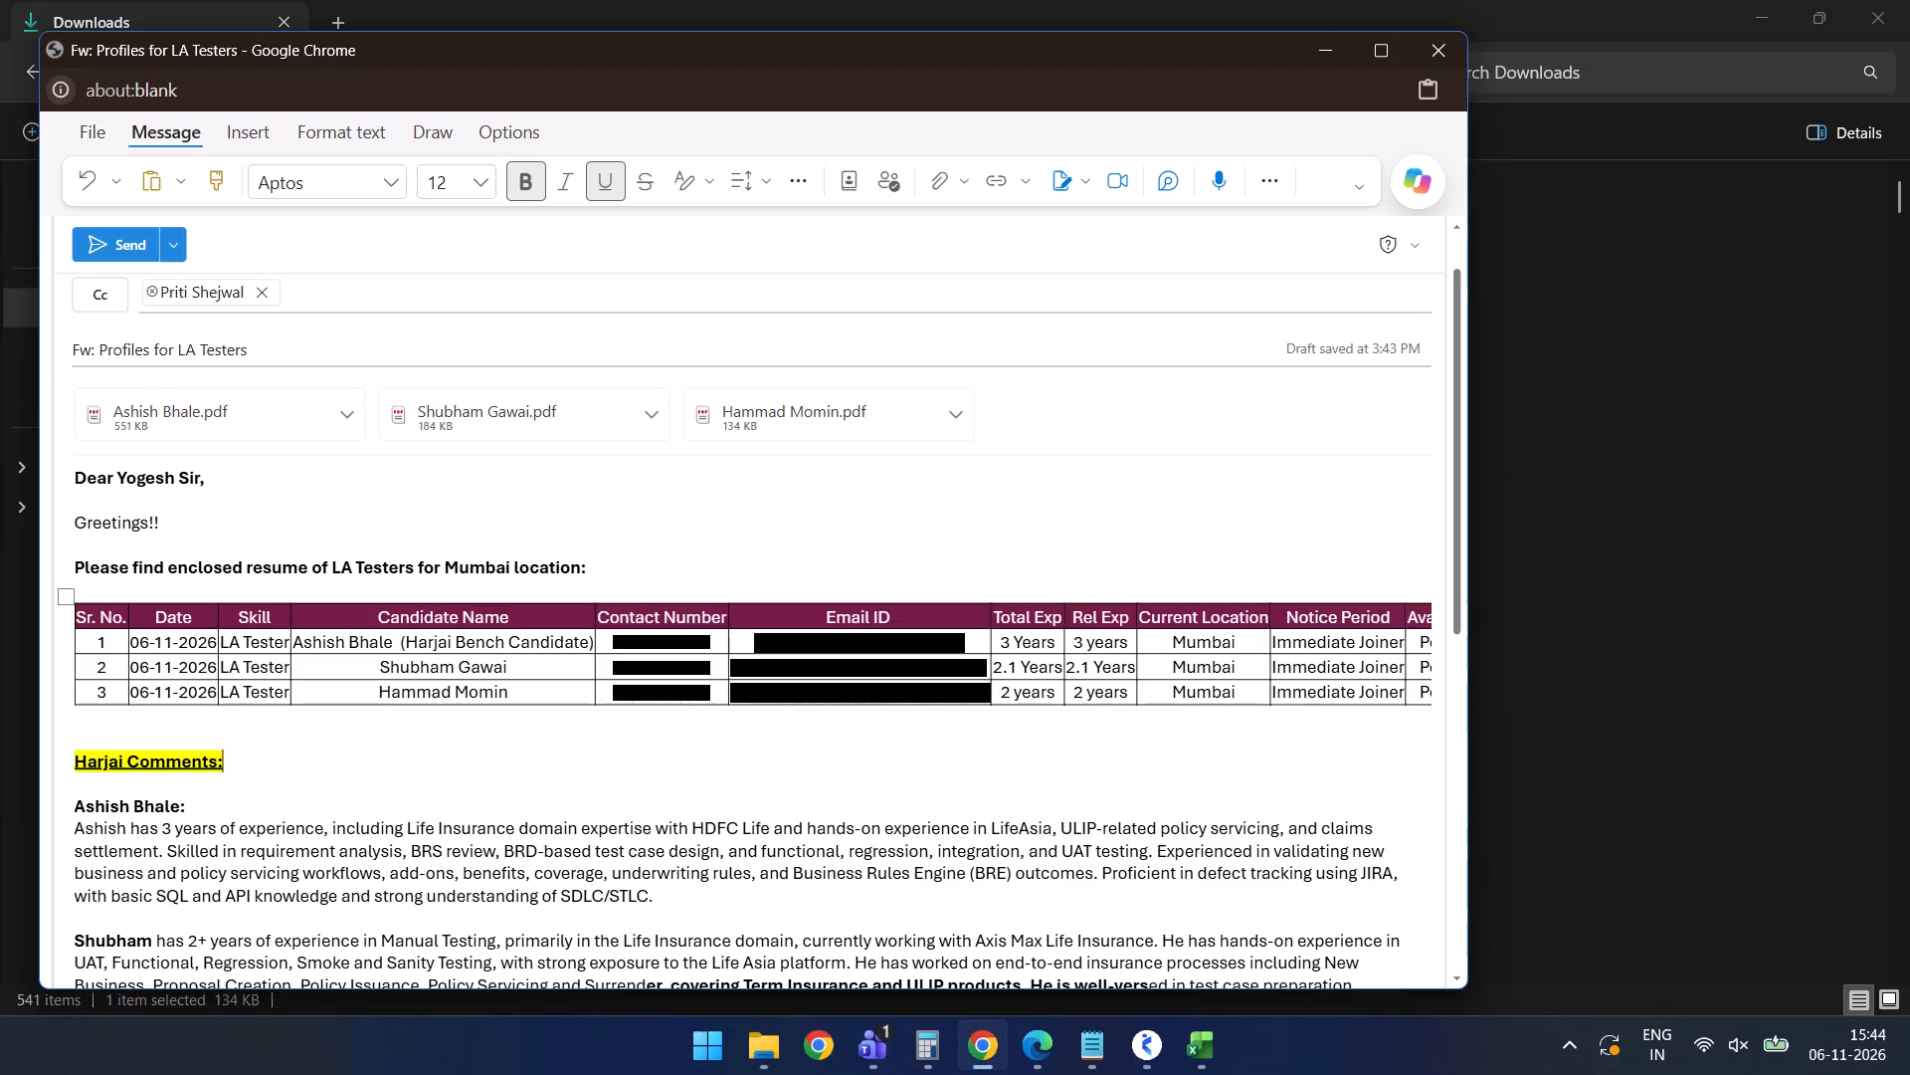
Give the Fw: Profiles for LA Testers draft a final check from summaries to recipients and send it.
scroll(379, 709, right, 2)
scroll(379, 709, down, 5)
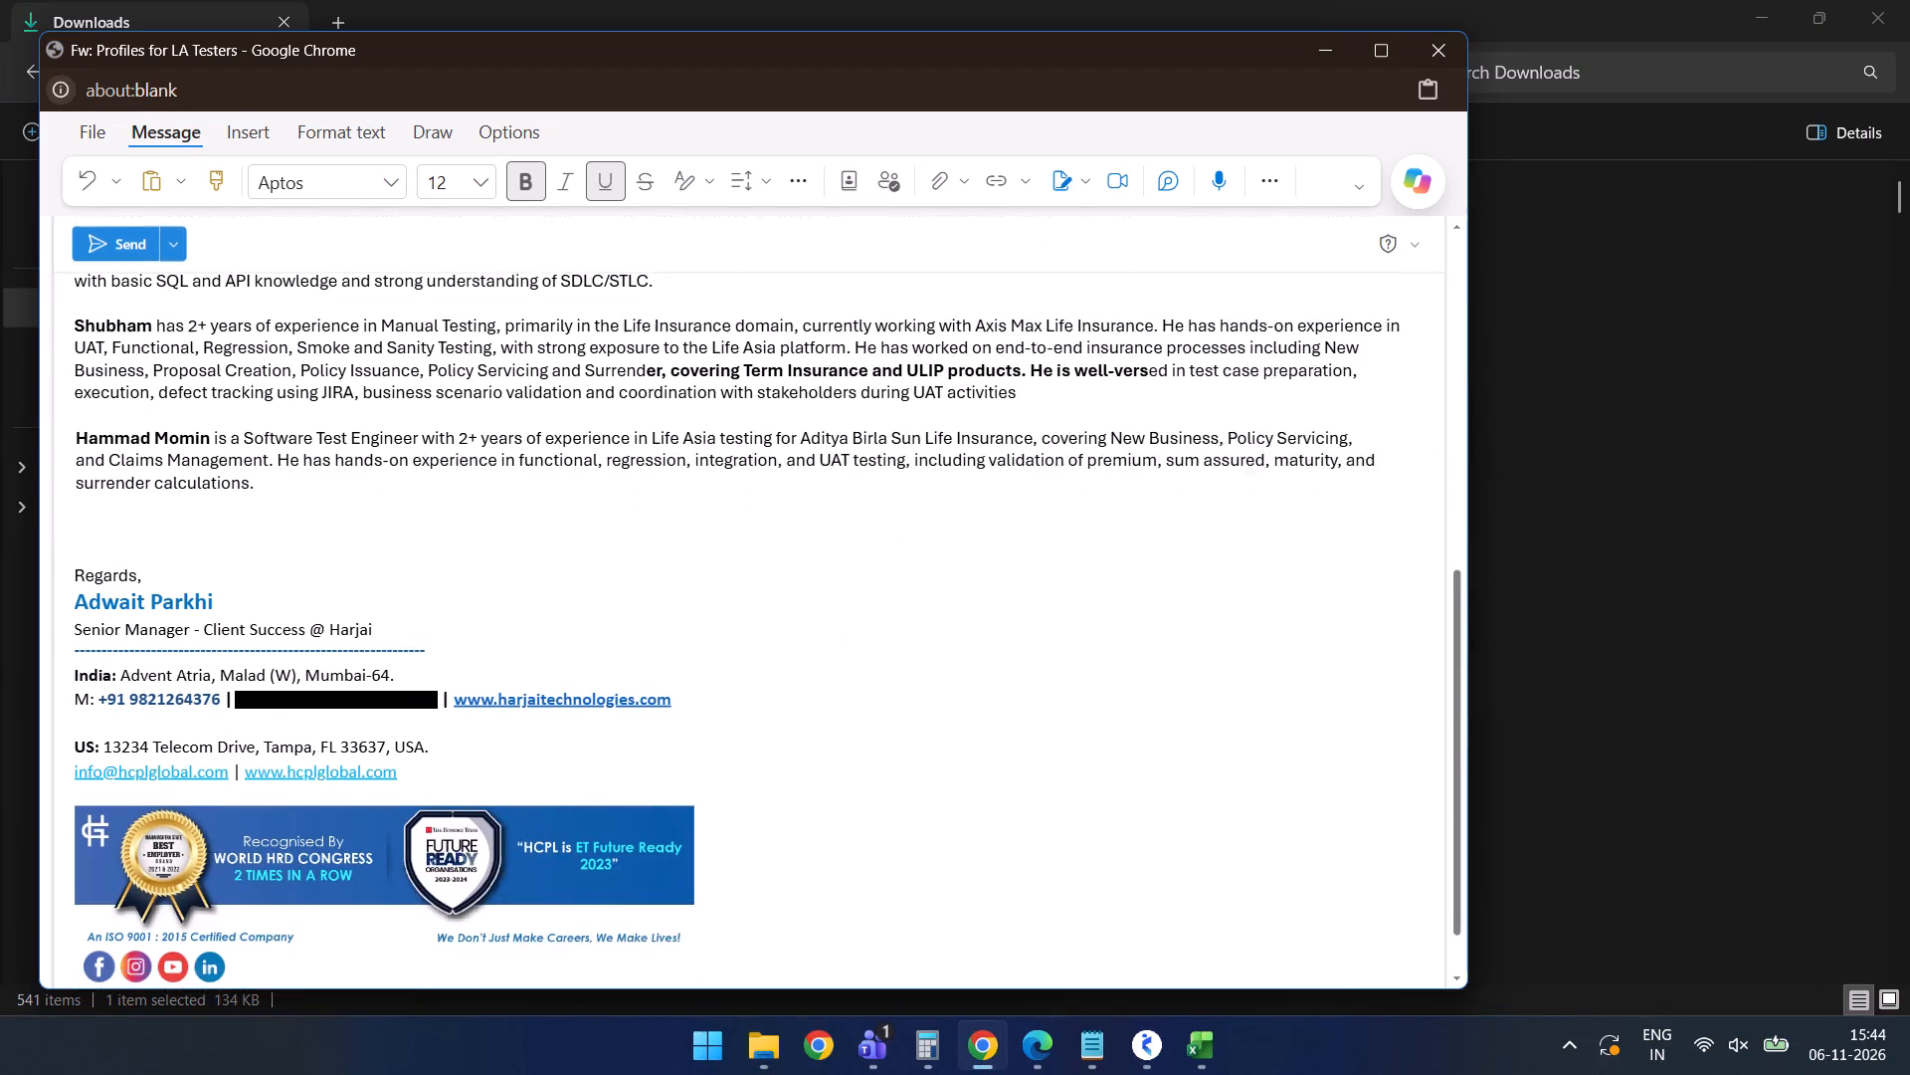
scroll(379, 709, down, 4)
scroll(379, 709, up, 9)
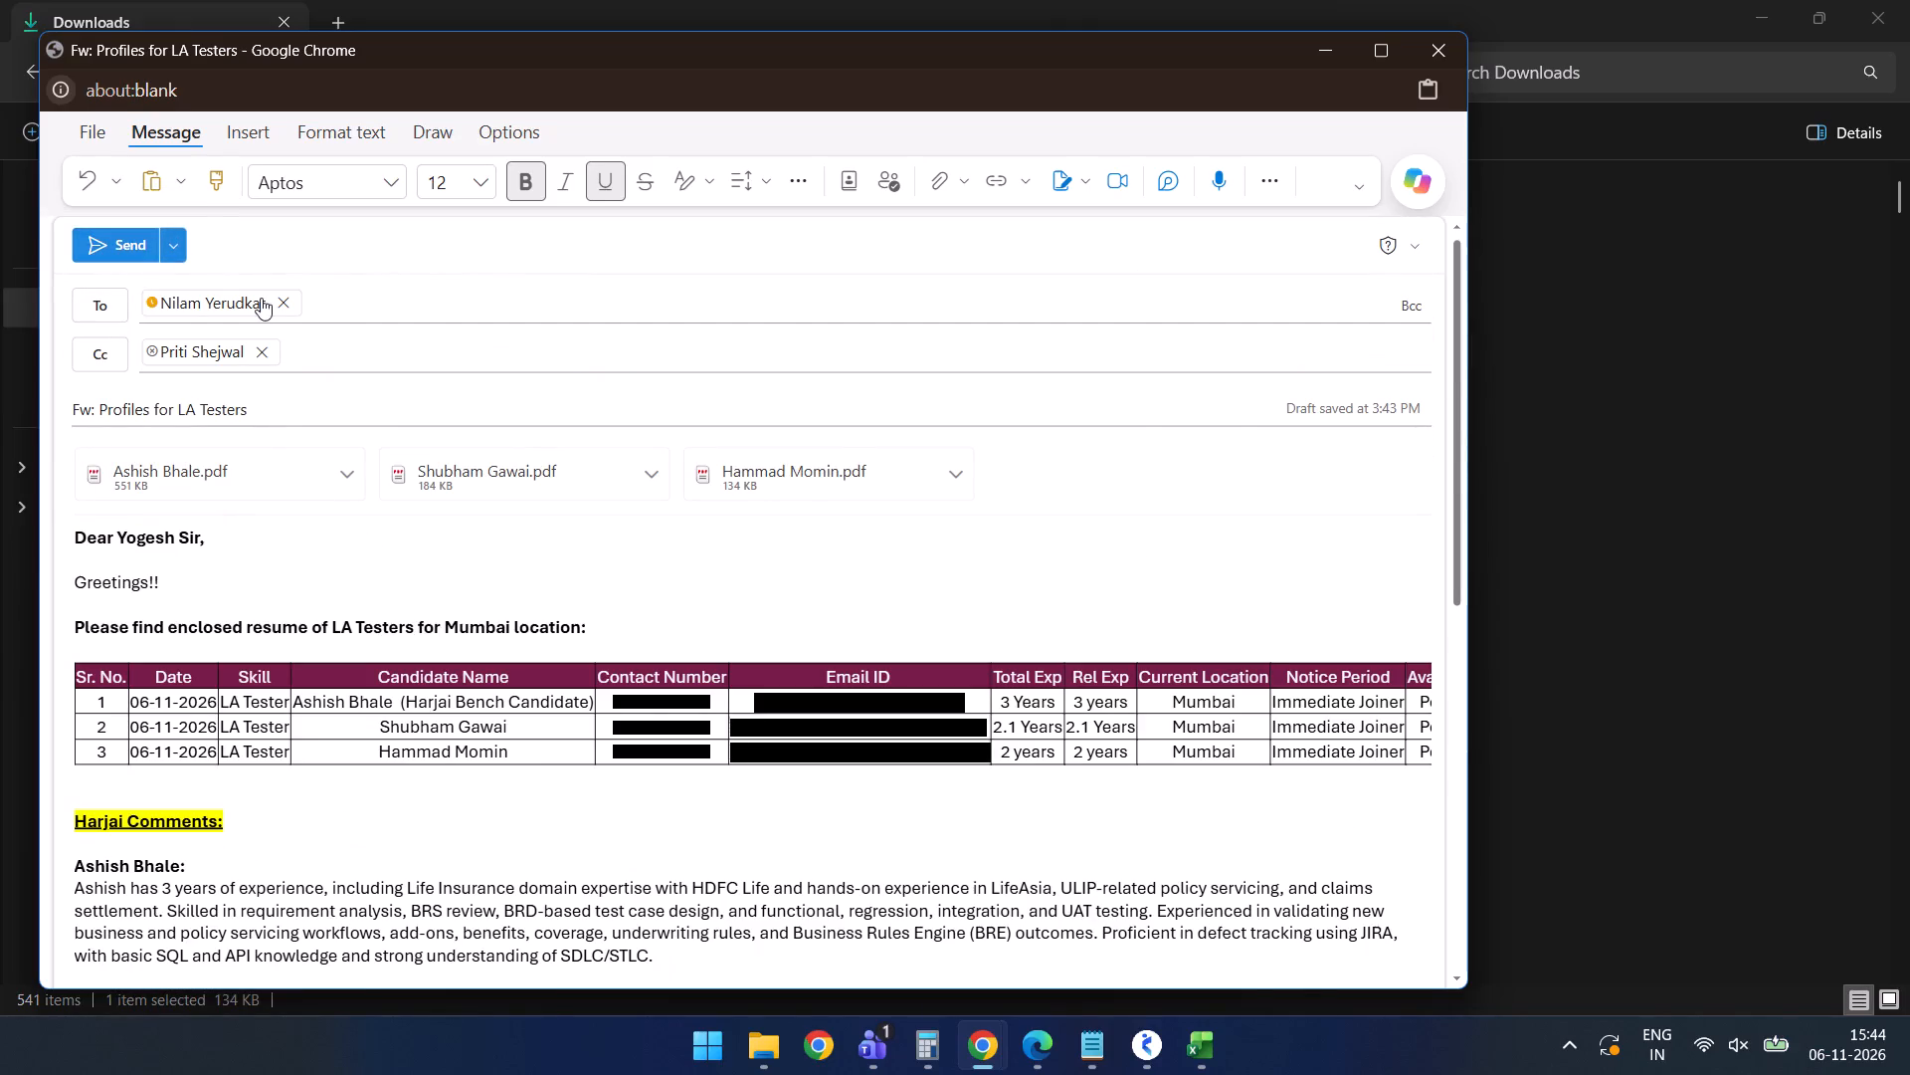
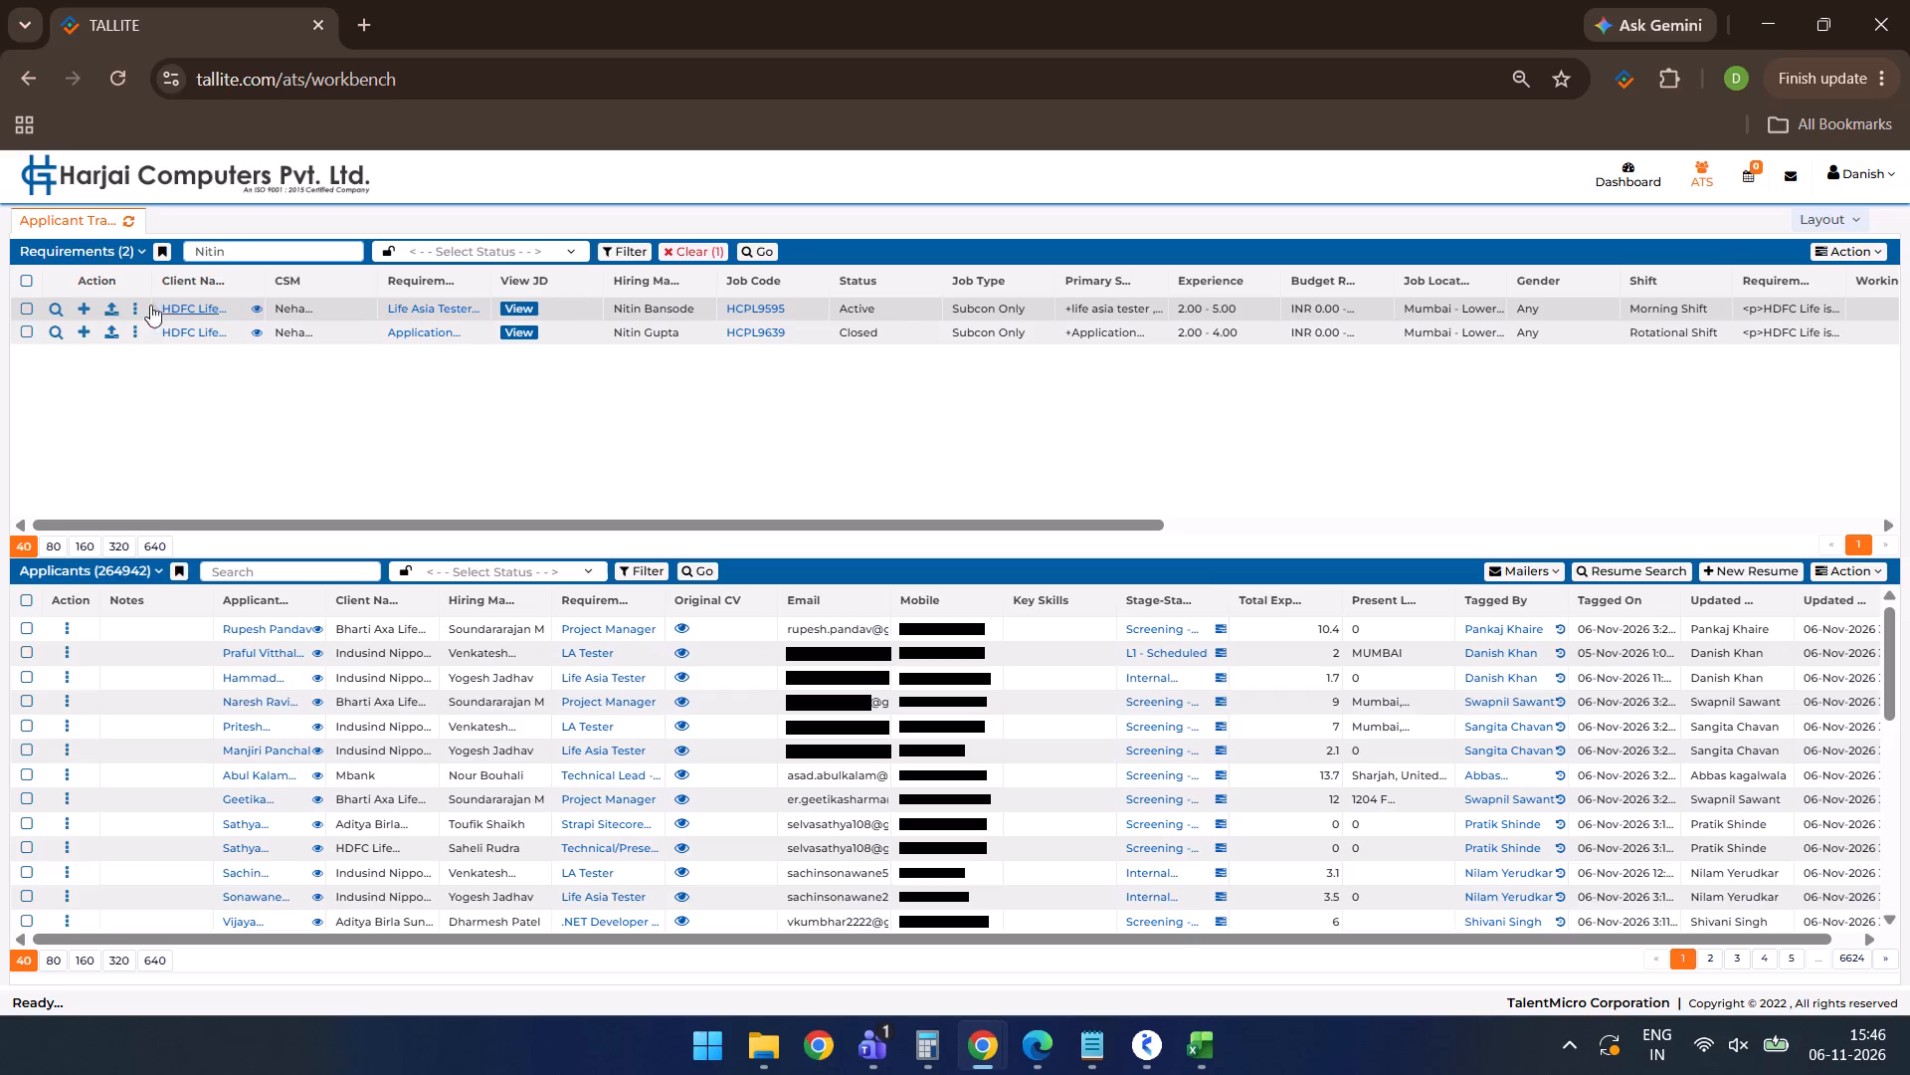
click(113, 309)
click(746, 266)
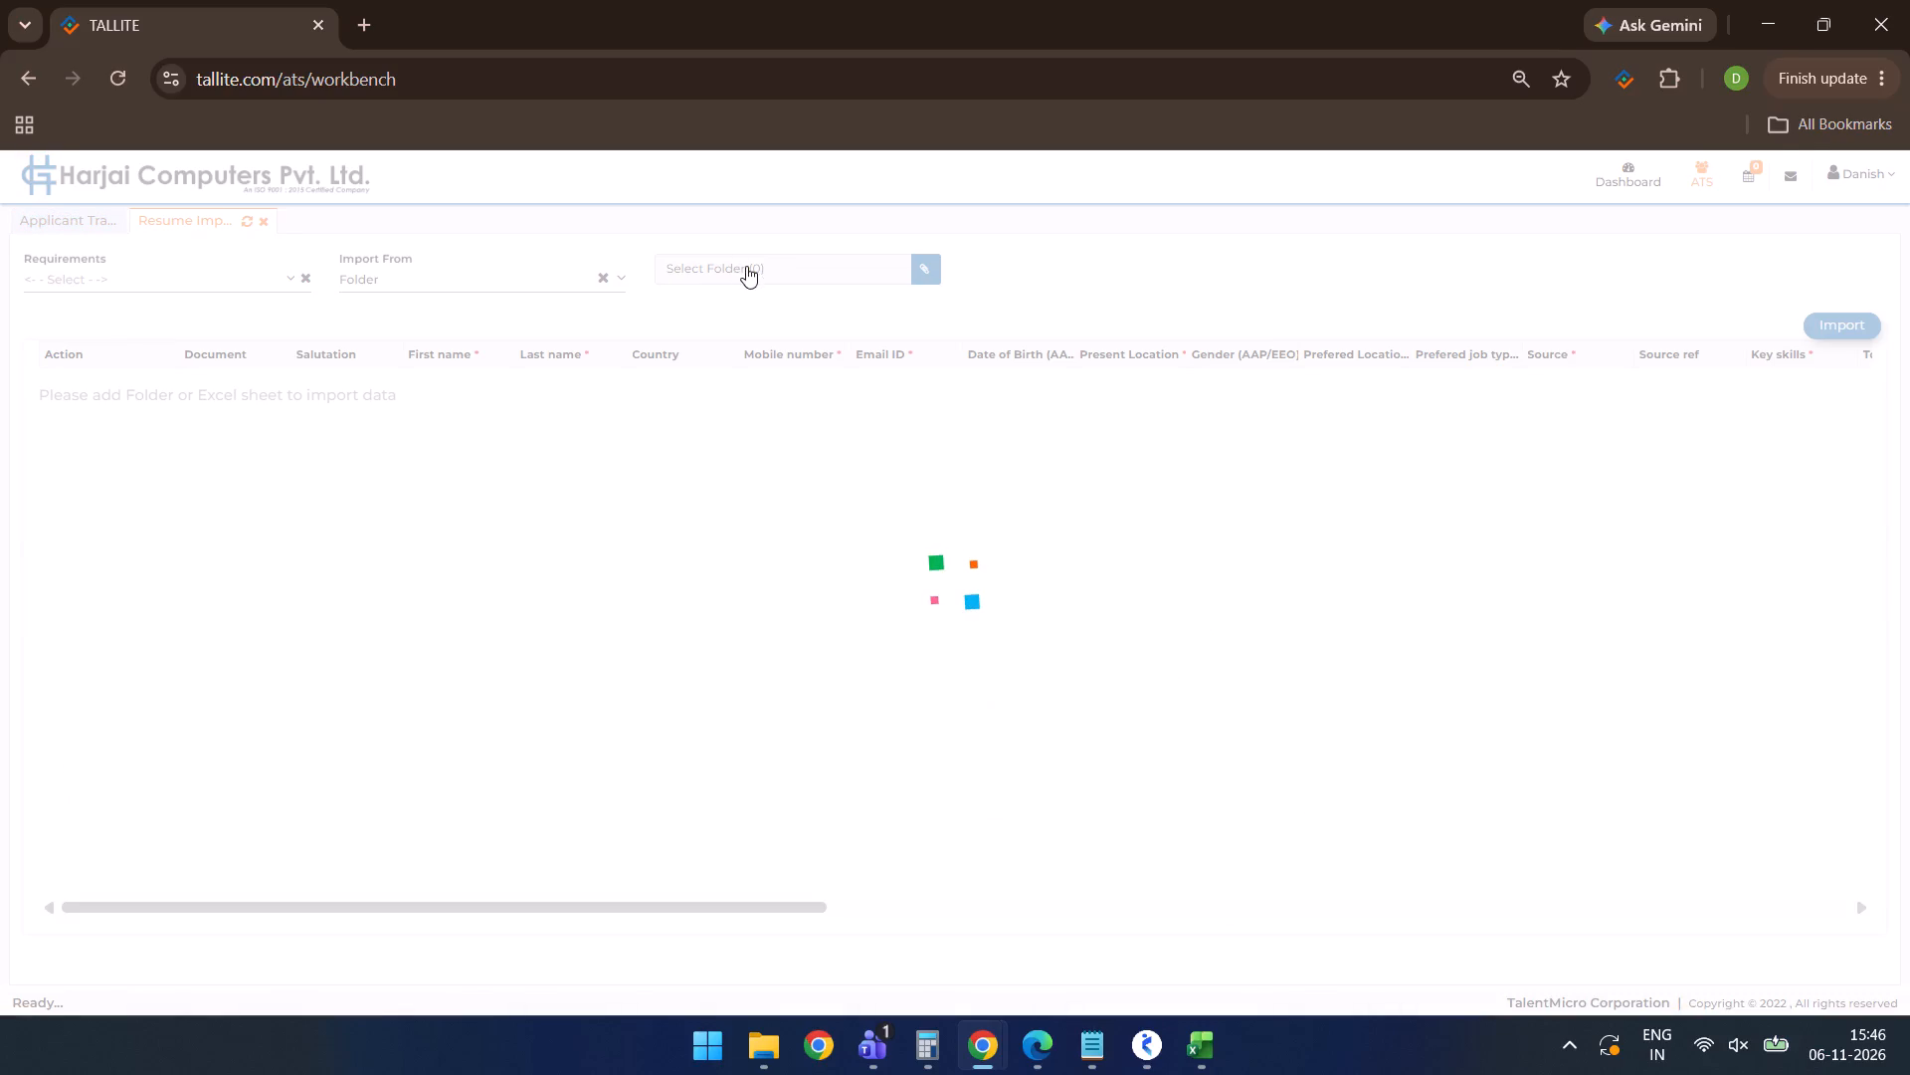
click(358, 250)
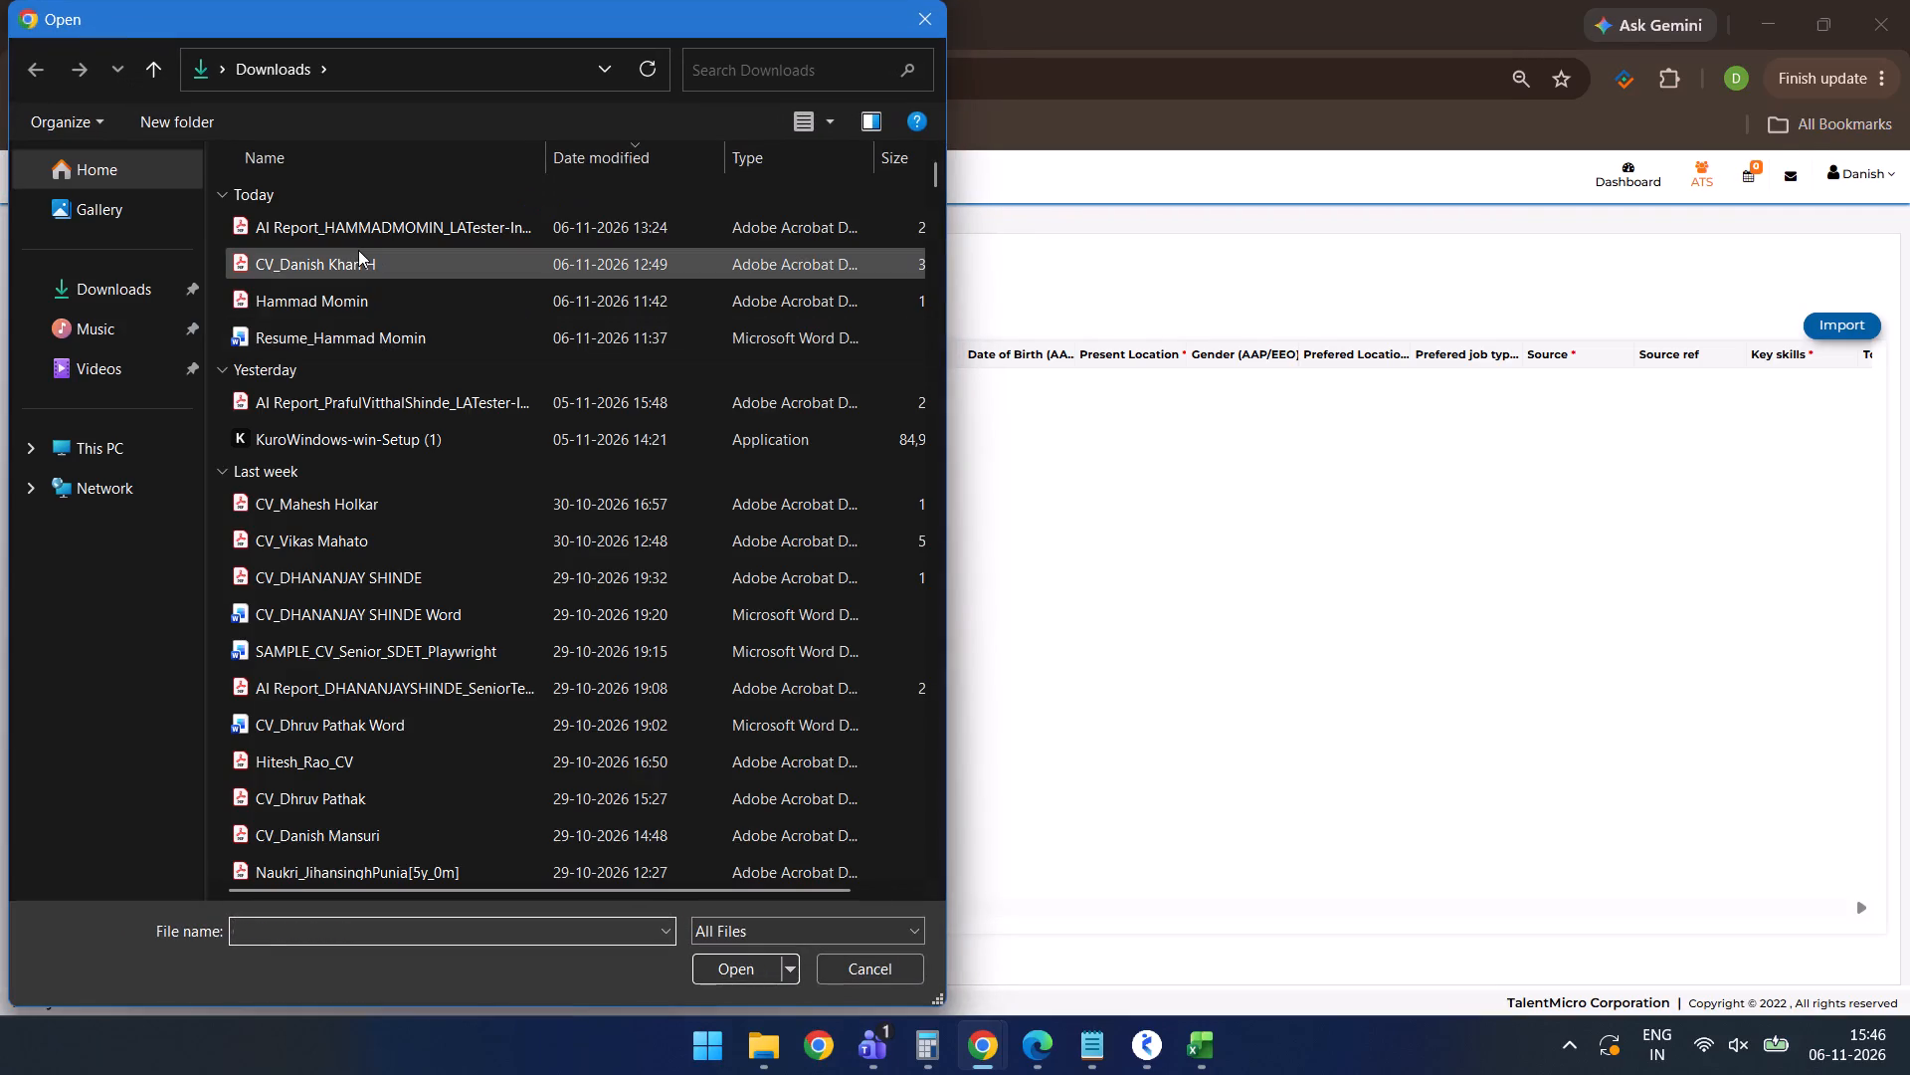
Choose the Momin resume PDF modified at 11:42 from Downloads and import it for the Life Asia Tester requirement.
key(Up)
key(Down)
key(Down)
key(Down)
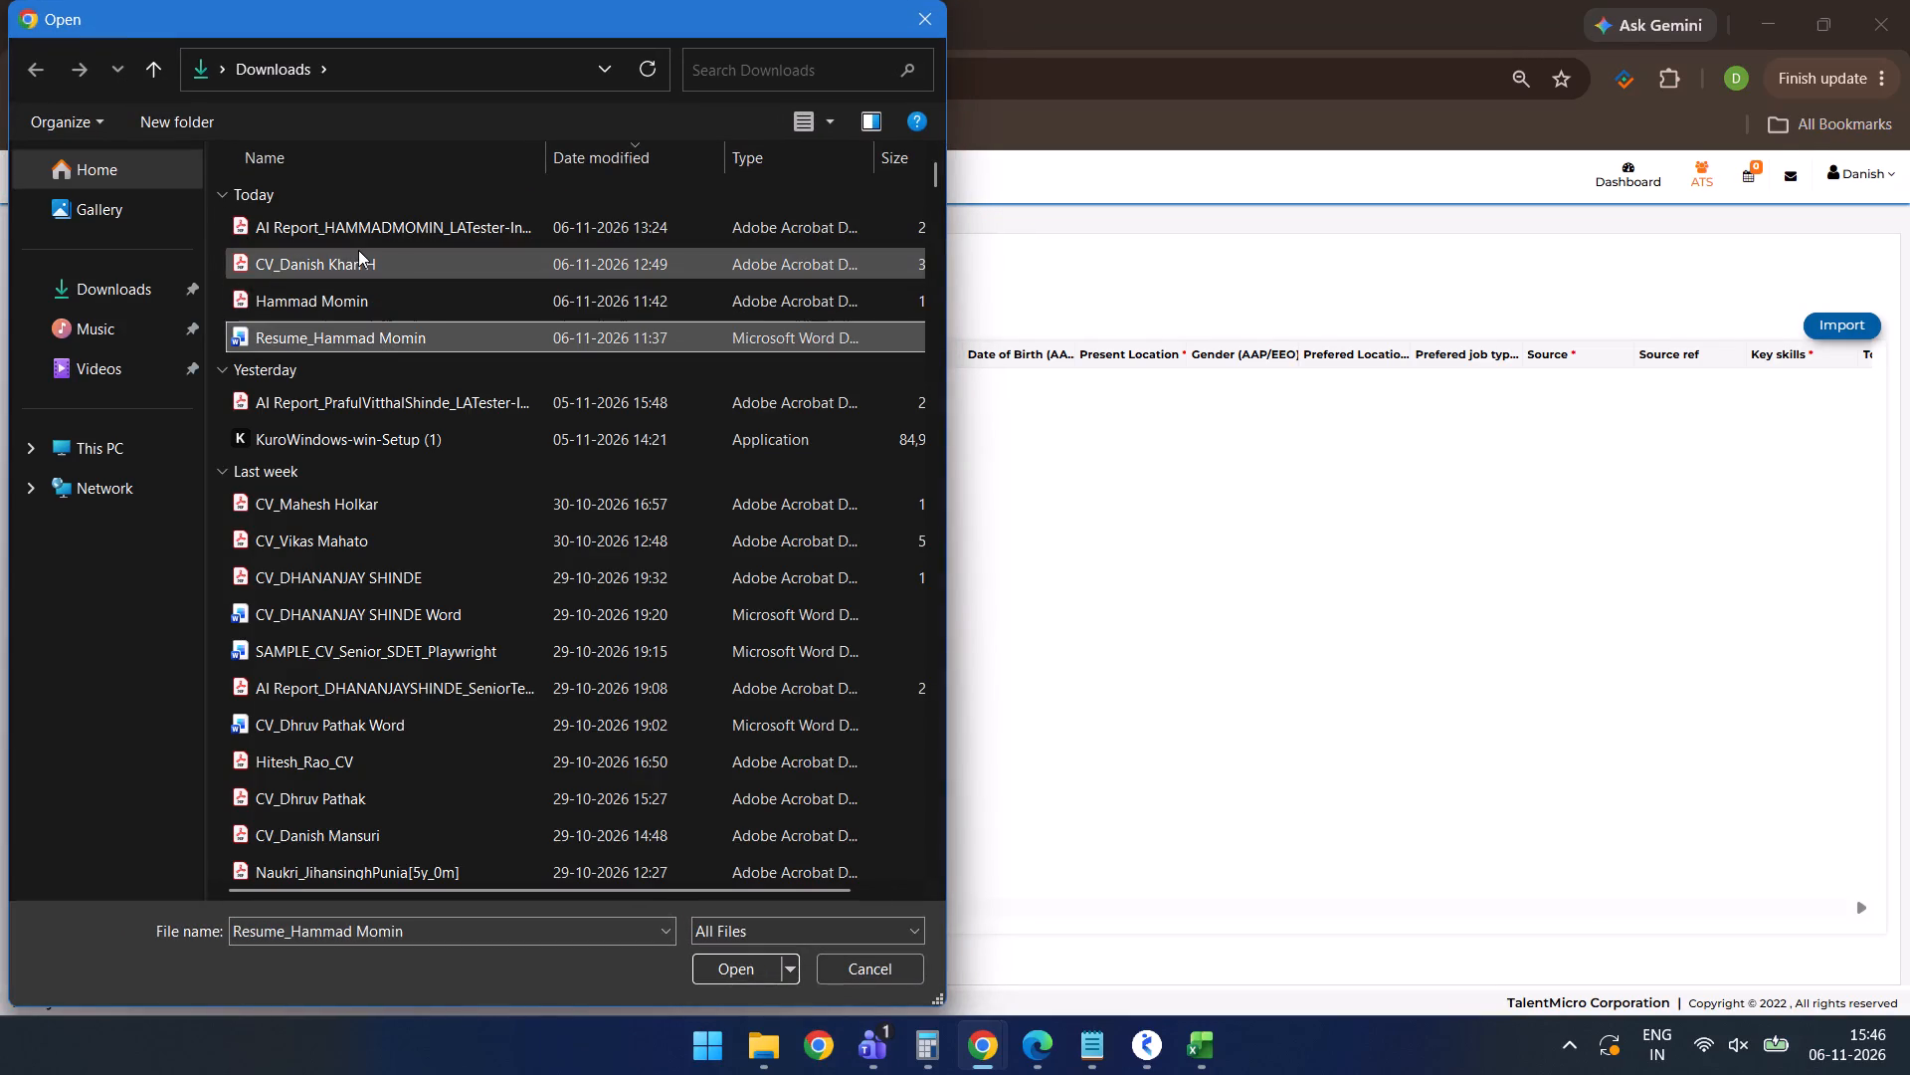
key(Up)
key(Return)
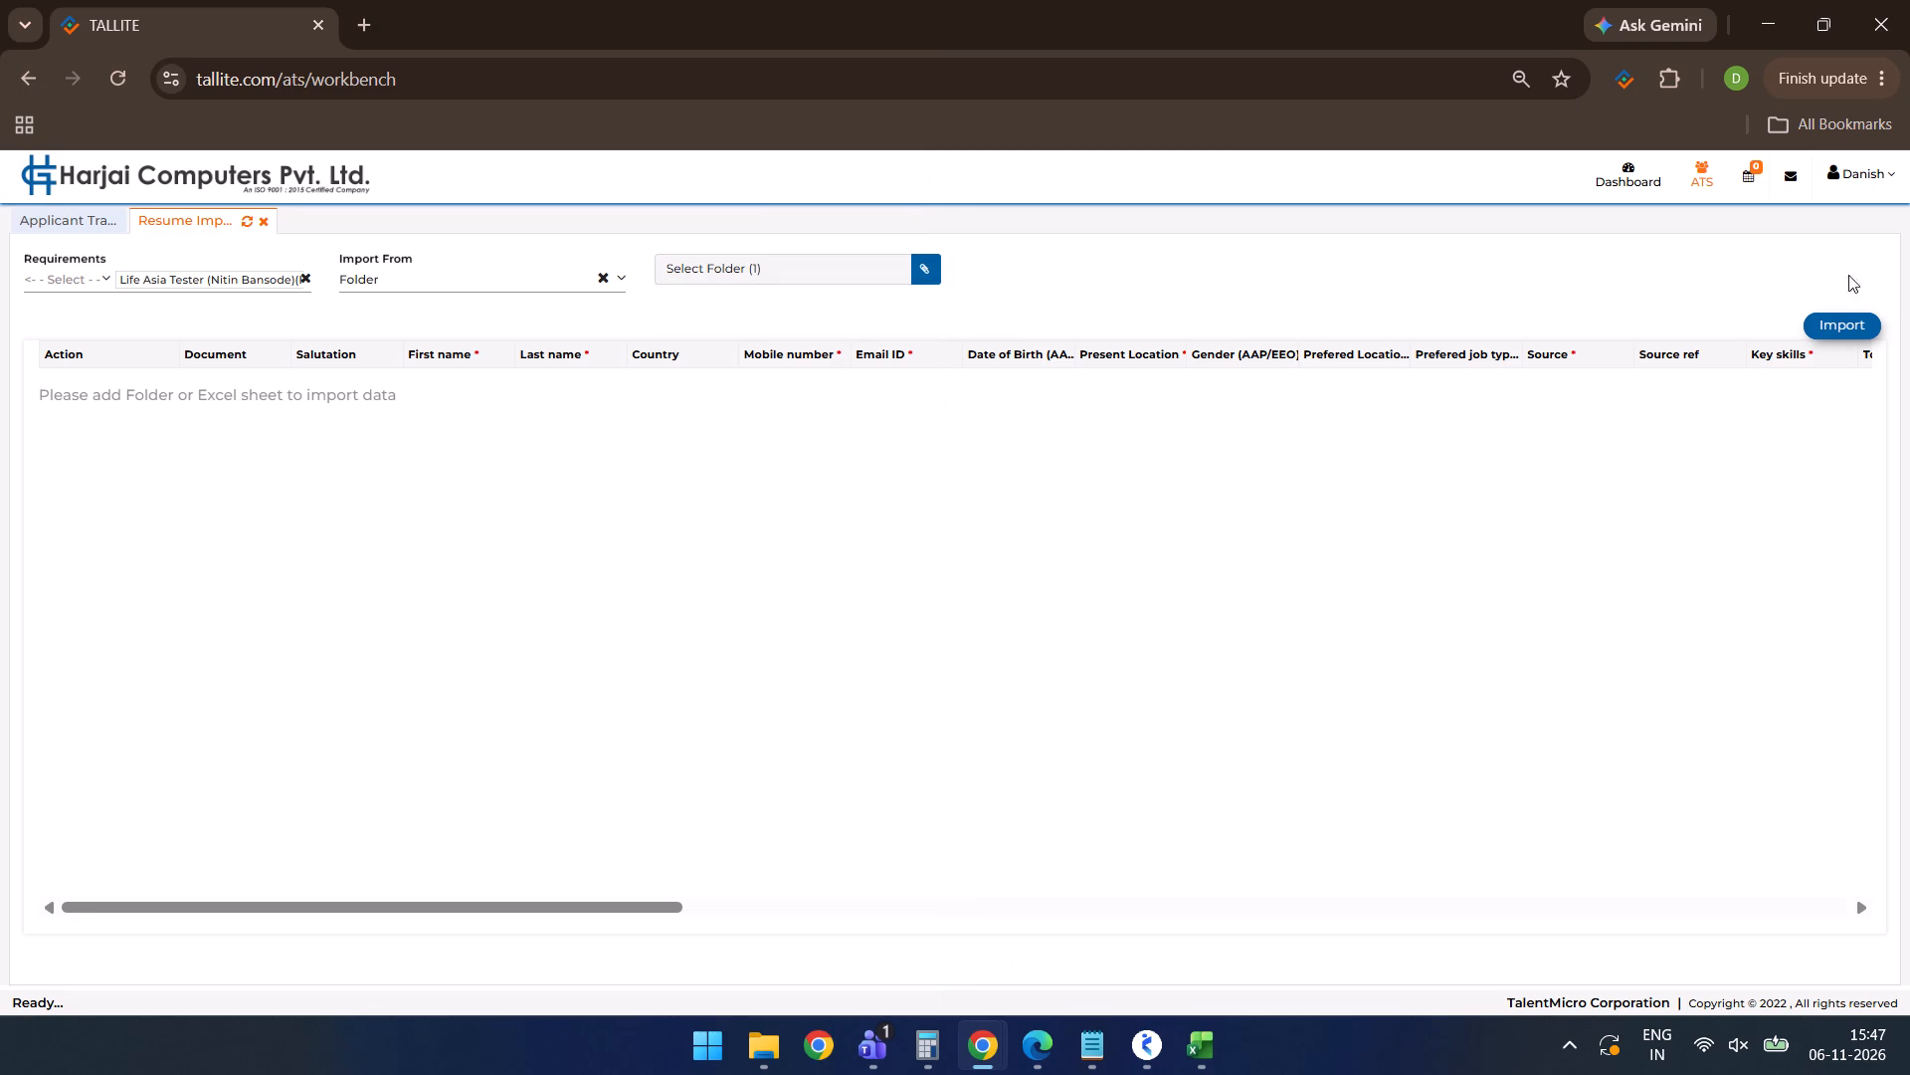
click(1843, 311)
click(1843, 315)
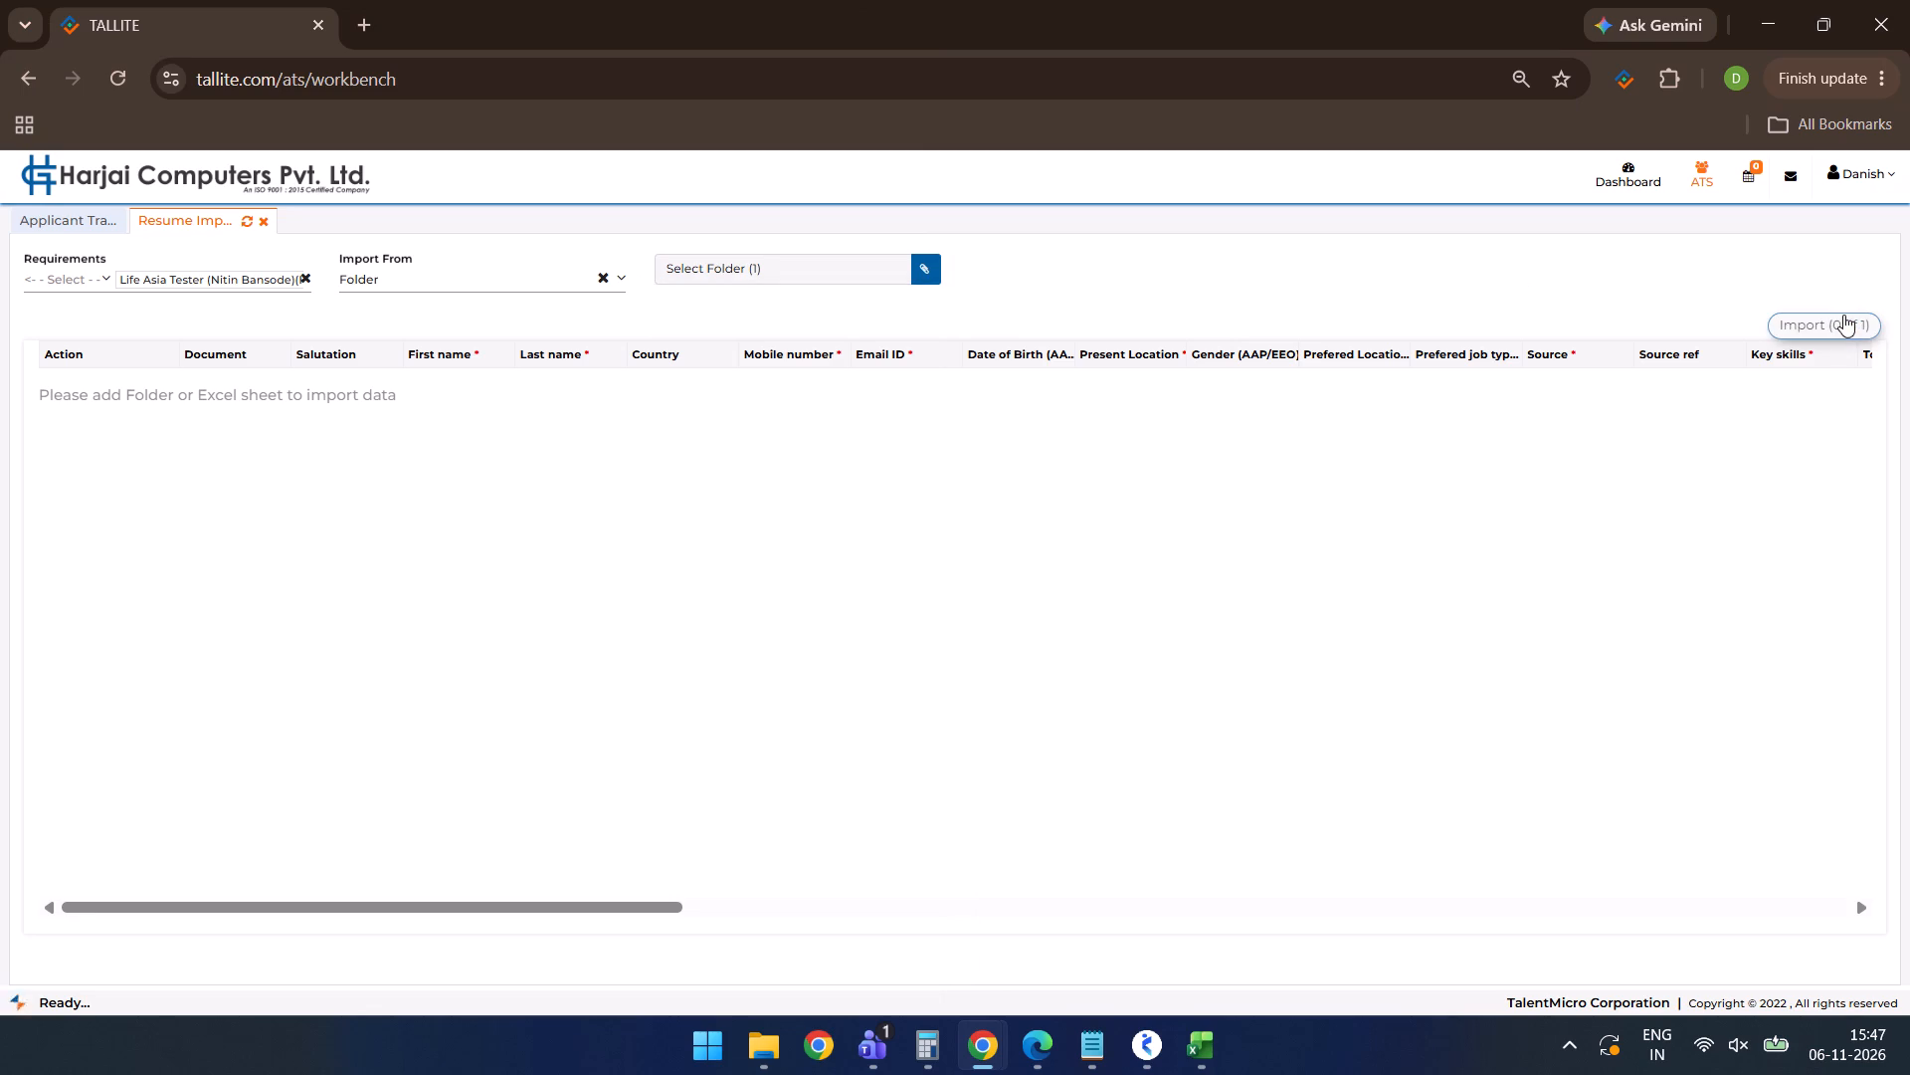
click(1390, 523)
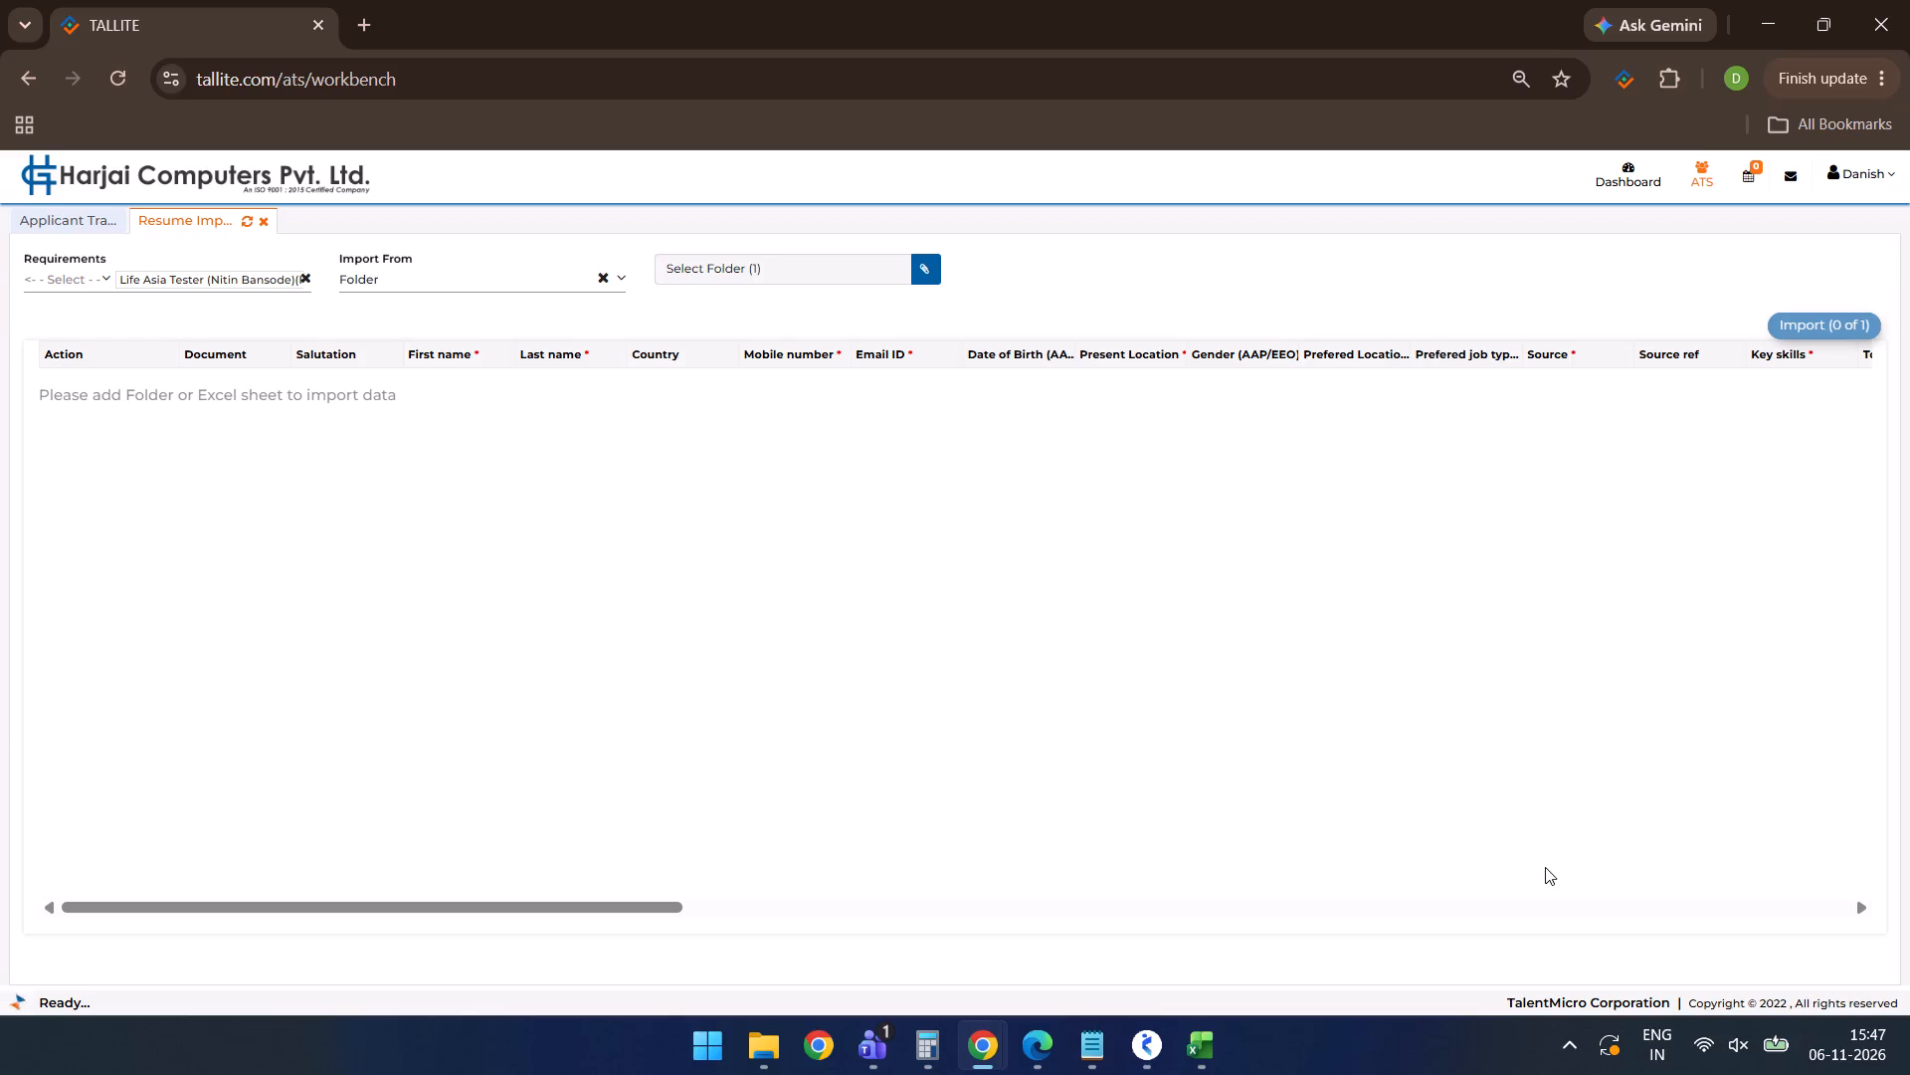
Submit the candidate record parsed from the imported resume.
click(1824, 934)
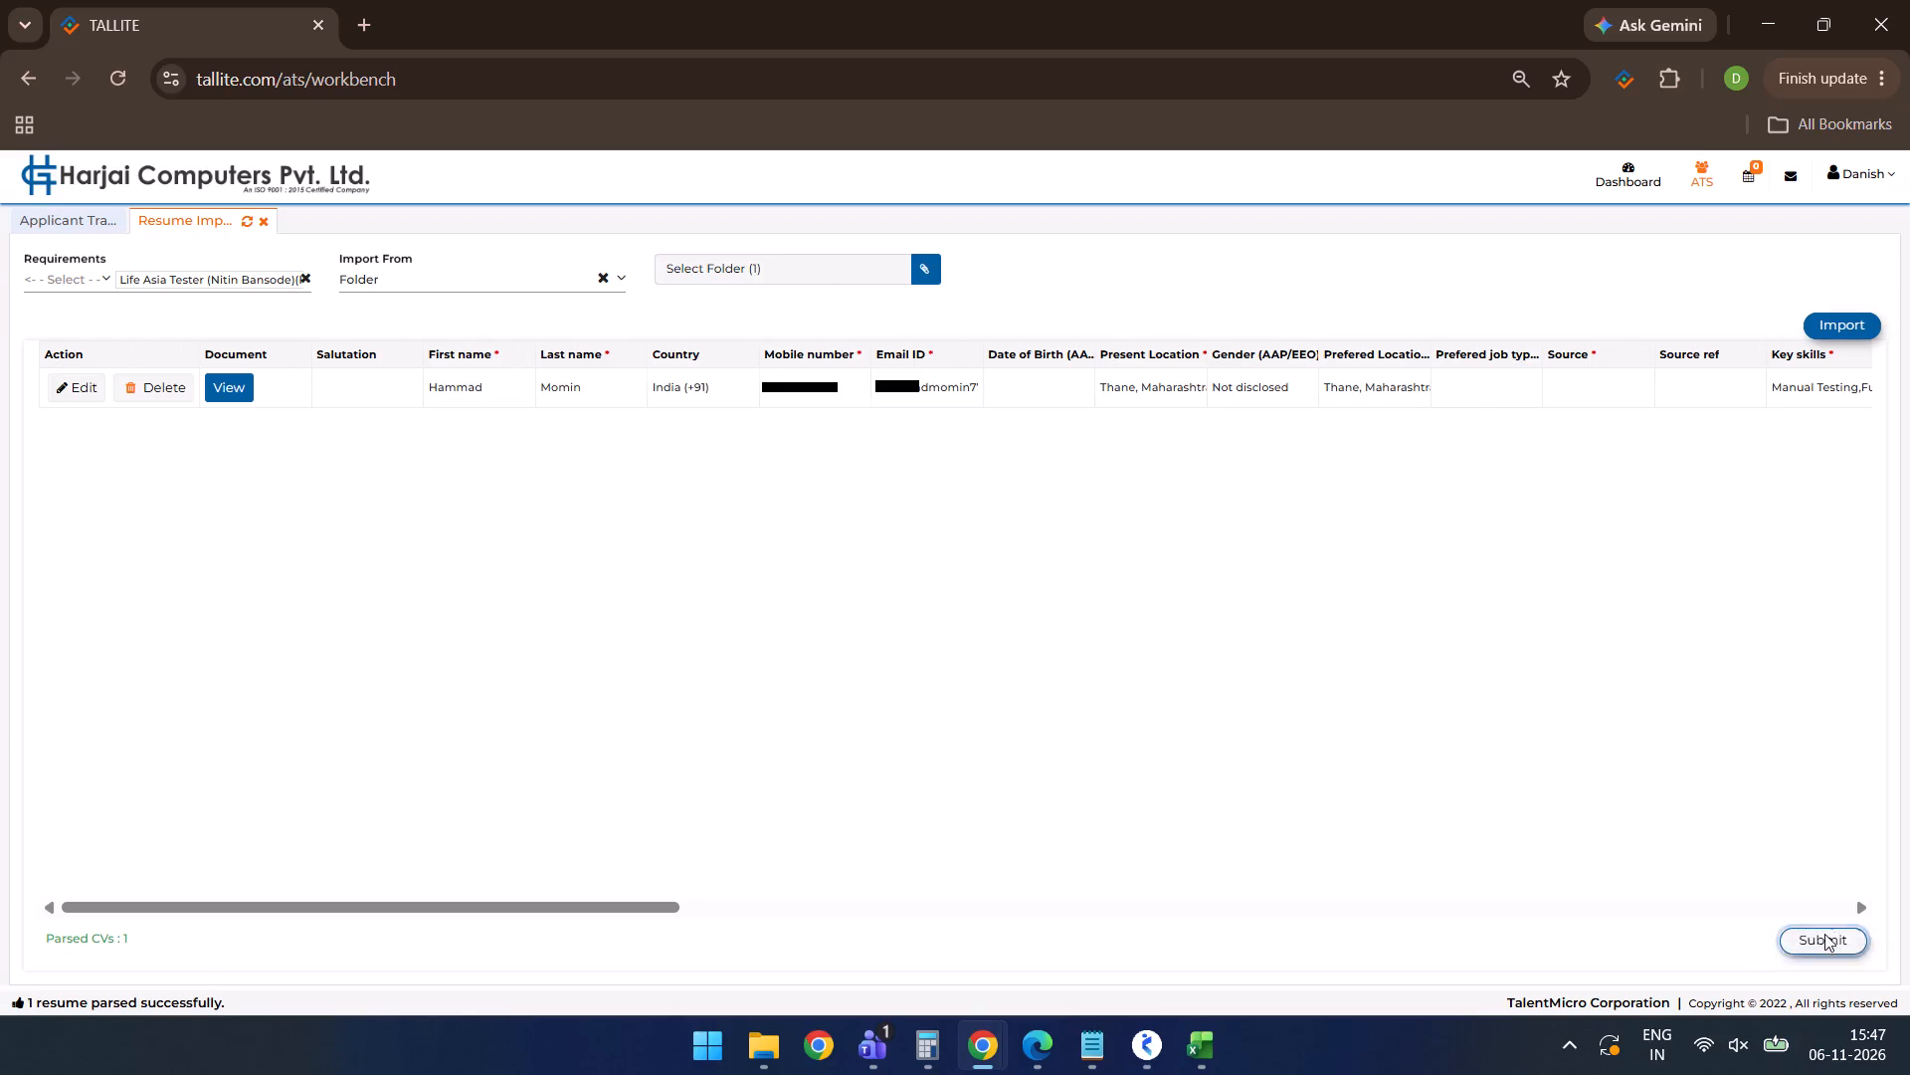
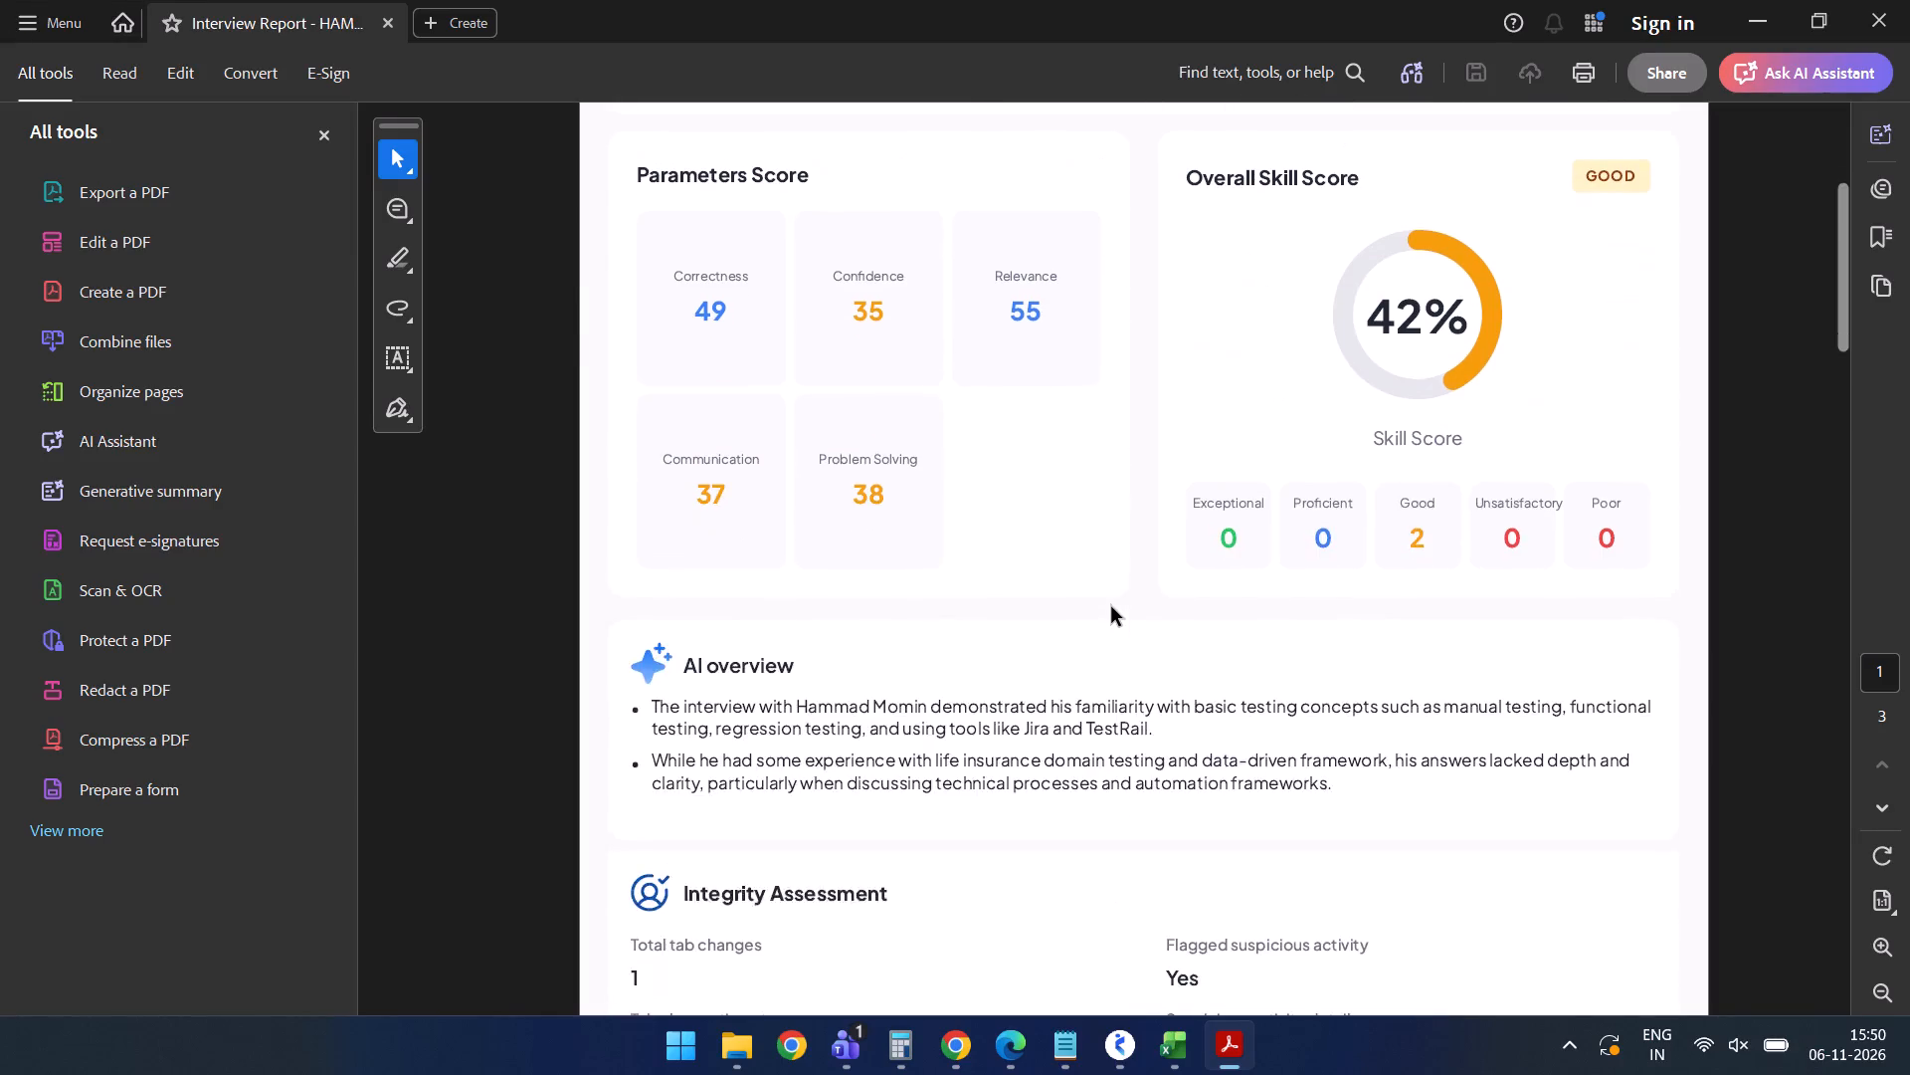
Review the candidate's LA Tester interview report, from the AI overview through the skill-wise evaluation, strengths and areas of improvement.
scroll(1111, 607, down, 7)
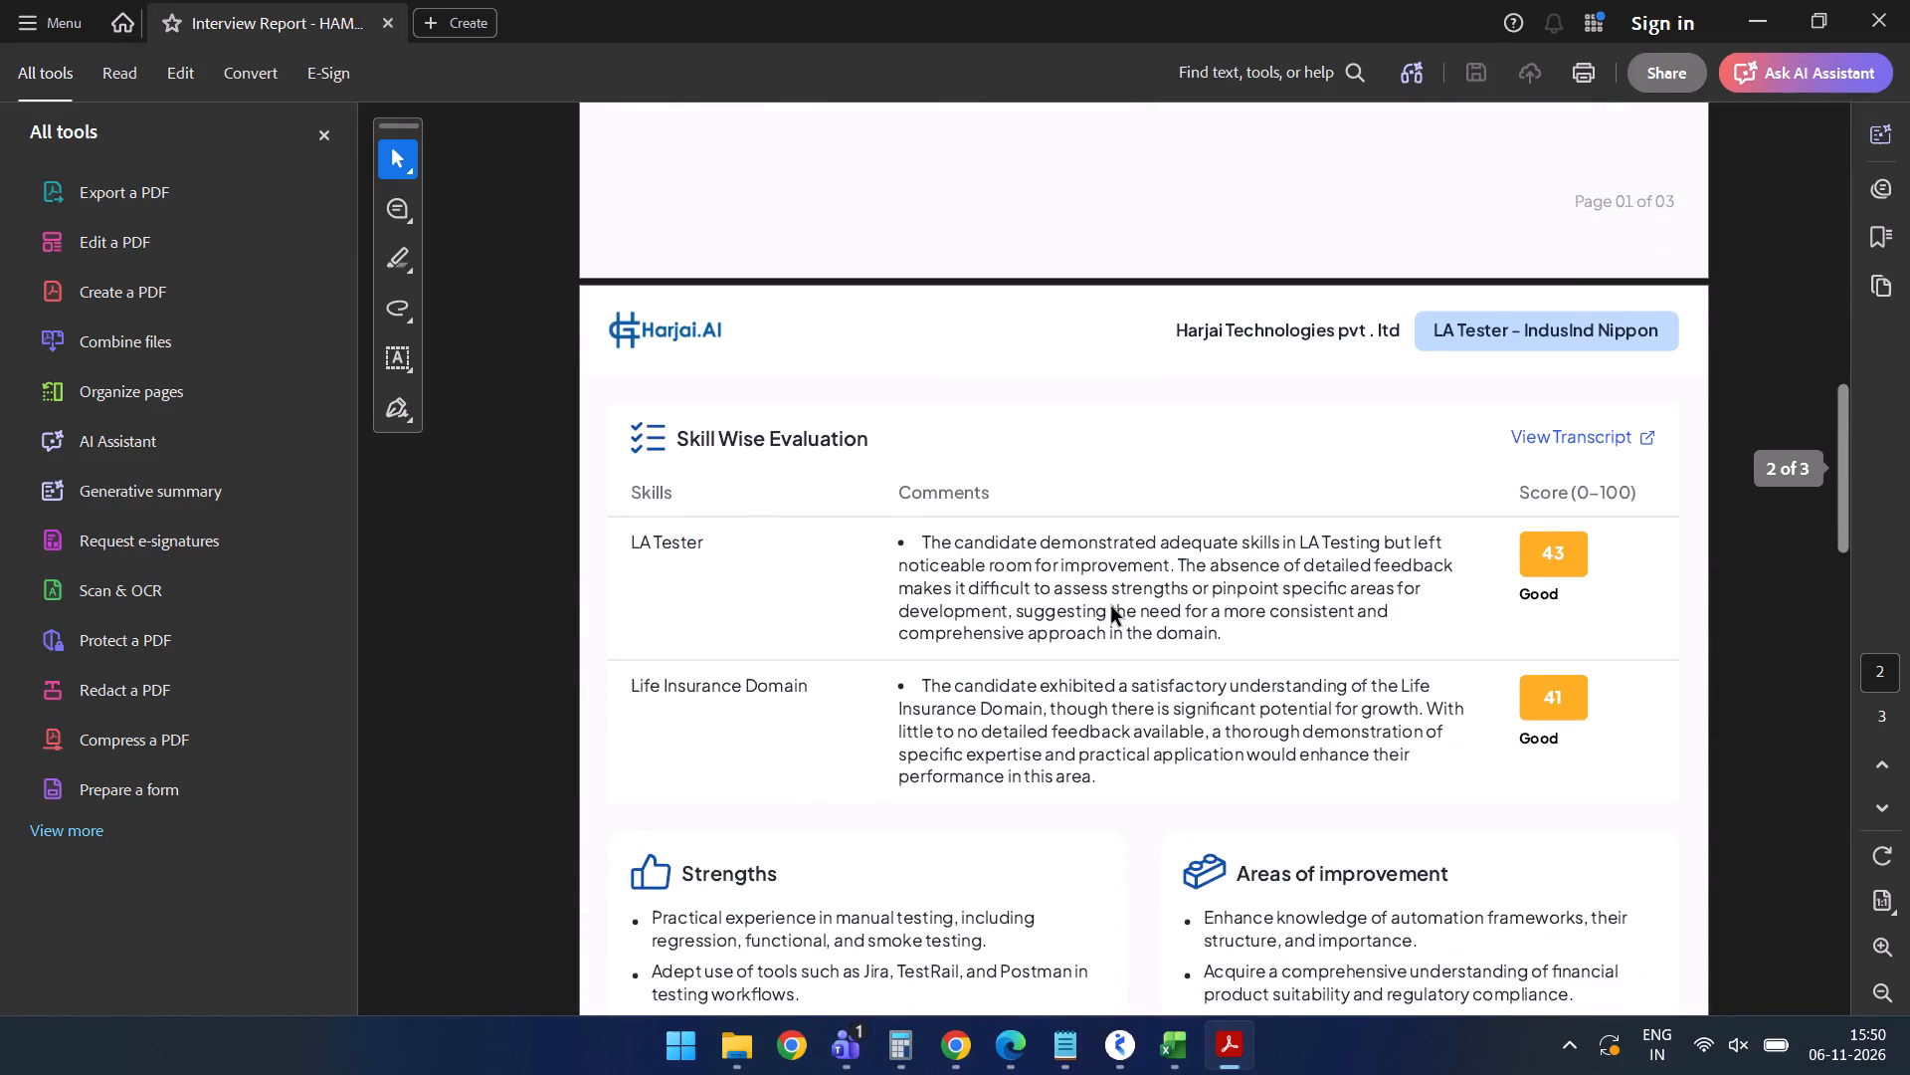
scroll(1111, 607, down, 1)
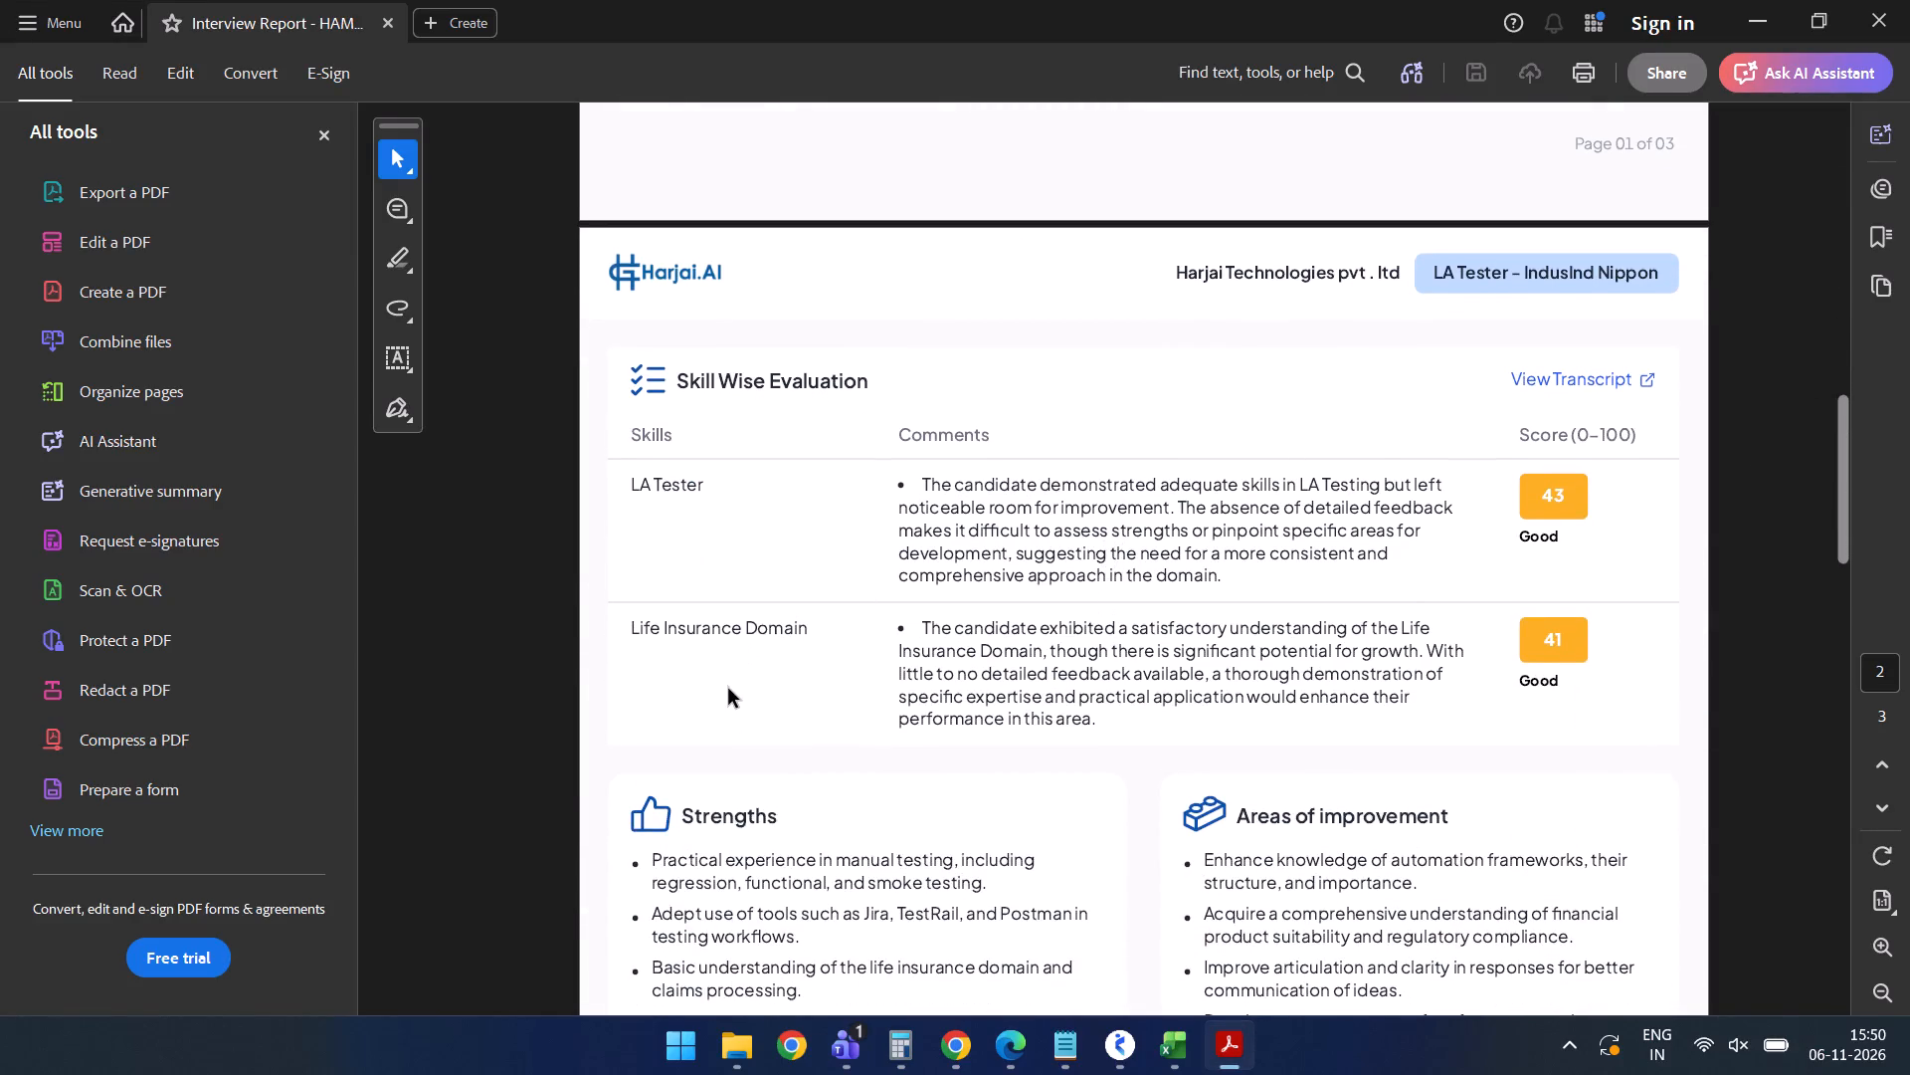
scroll(728, 689, down, 1)
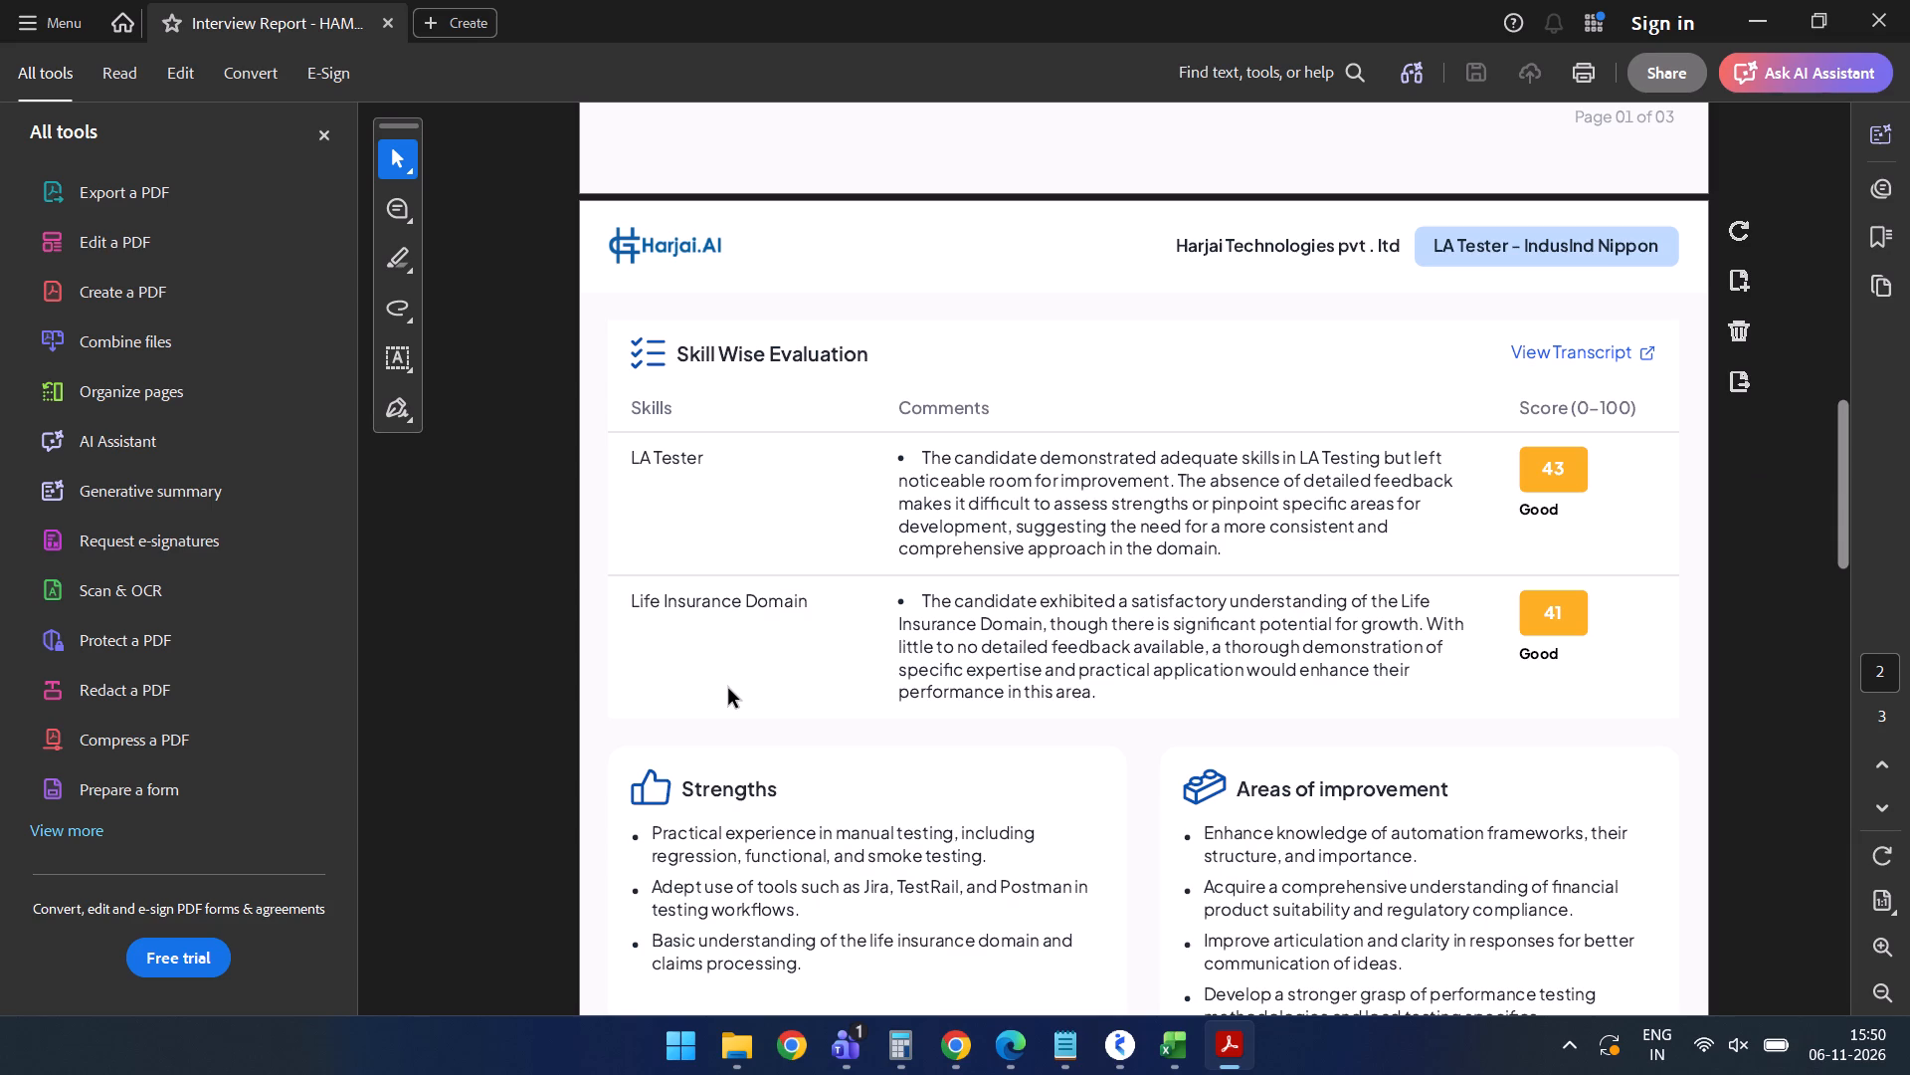
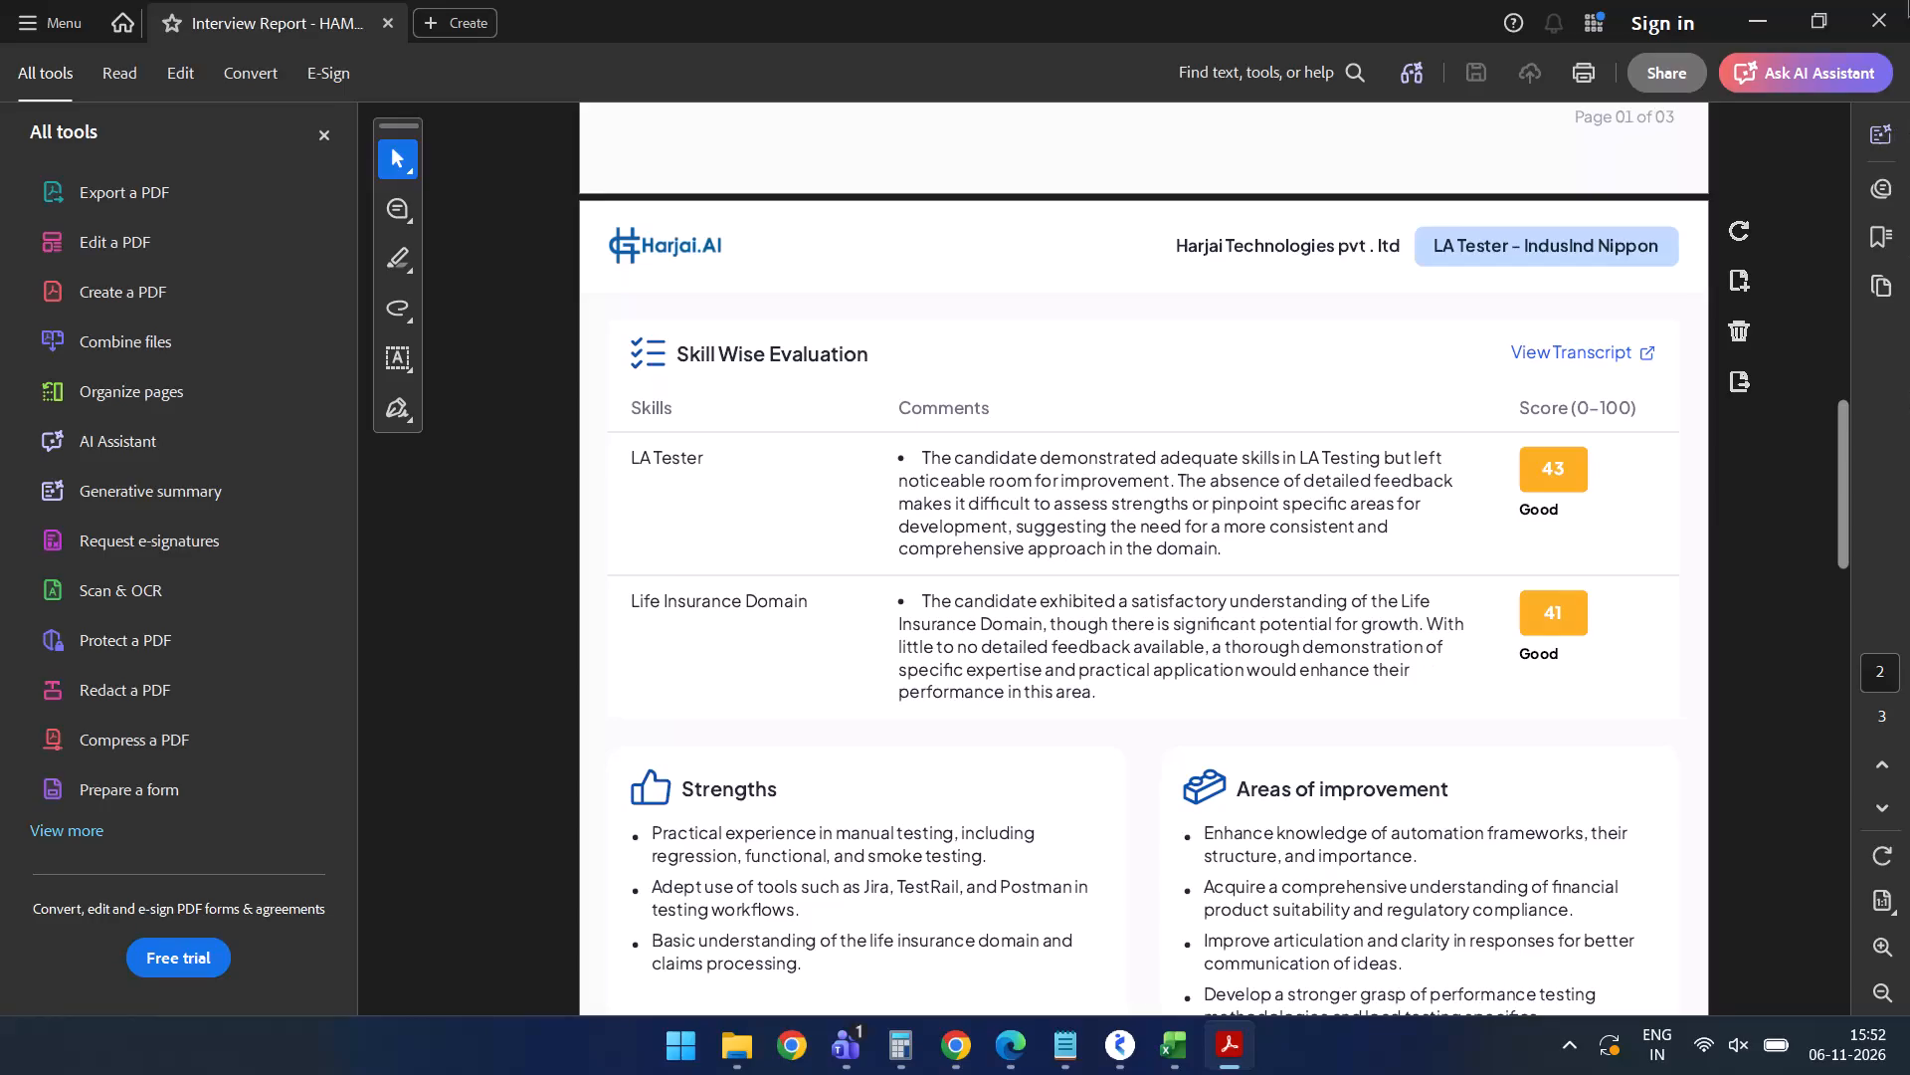
Close the candidate's LA Tester interview report and return to the Downloads folder.
click(1909, 0)
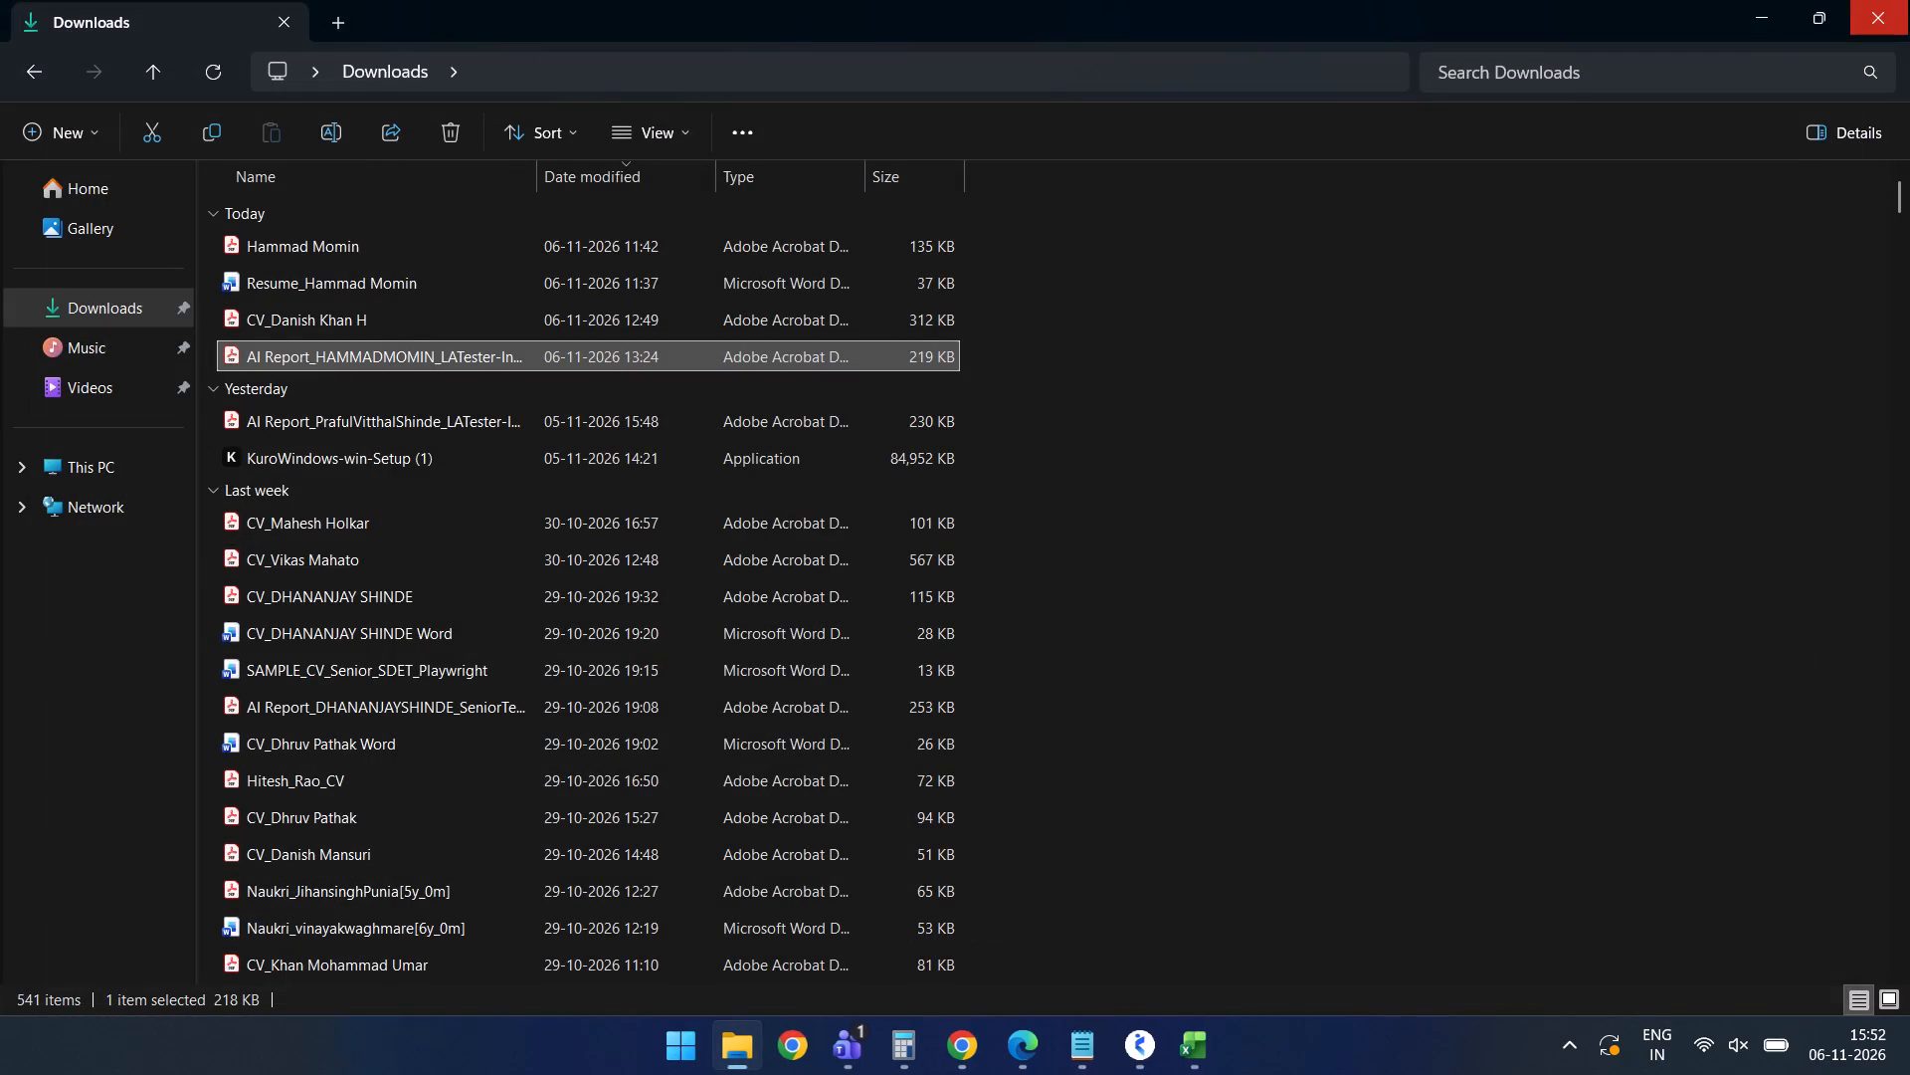
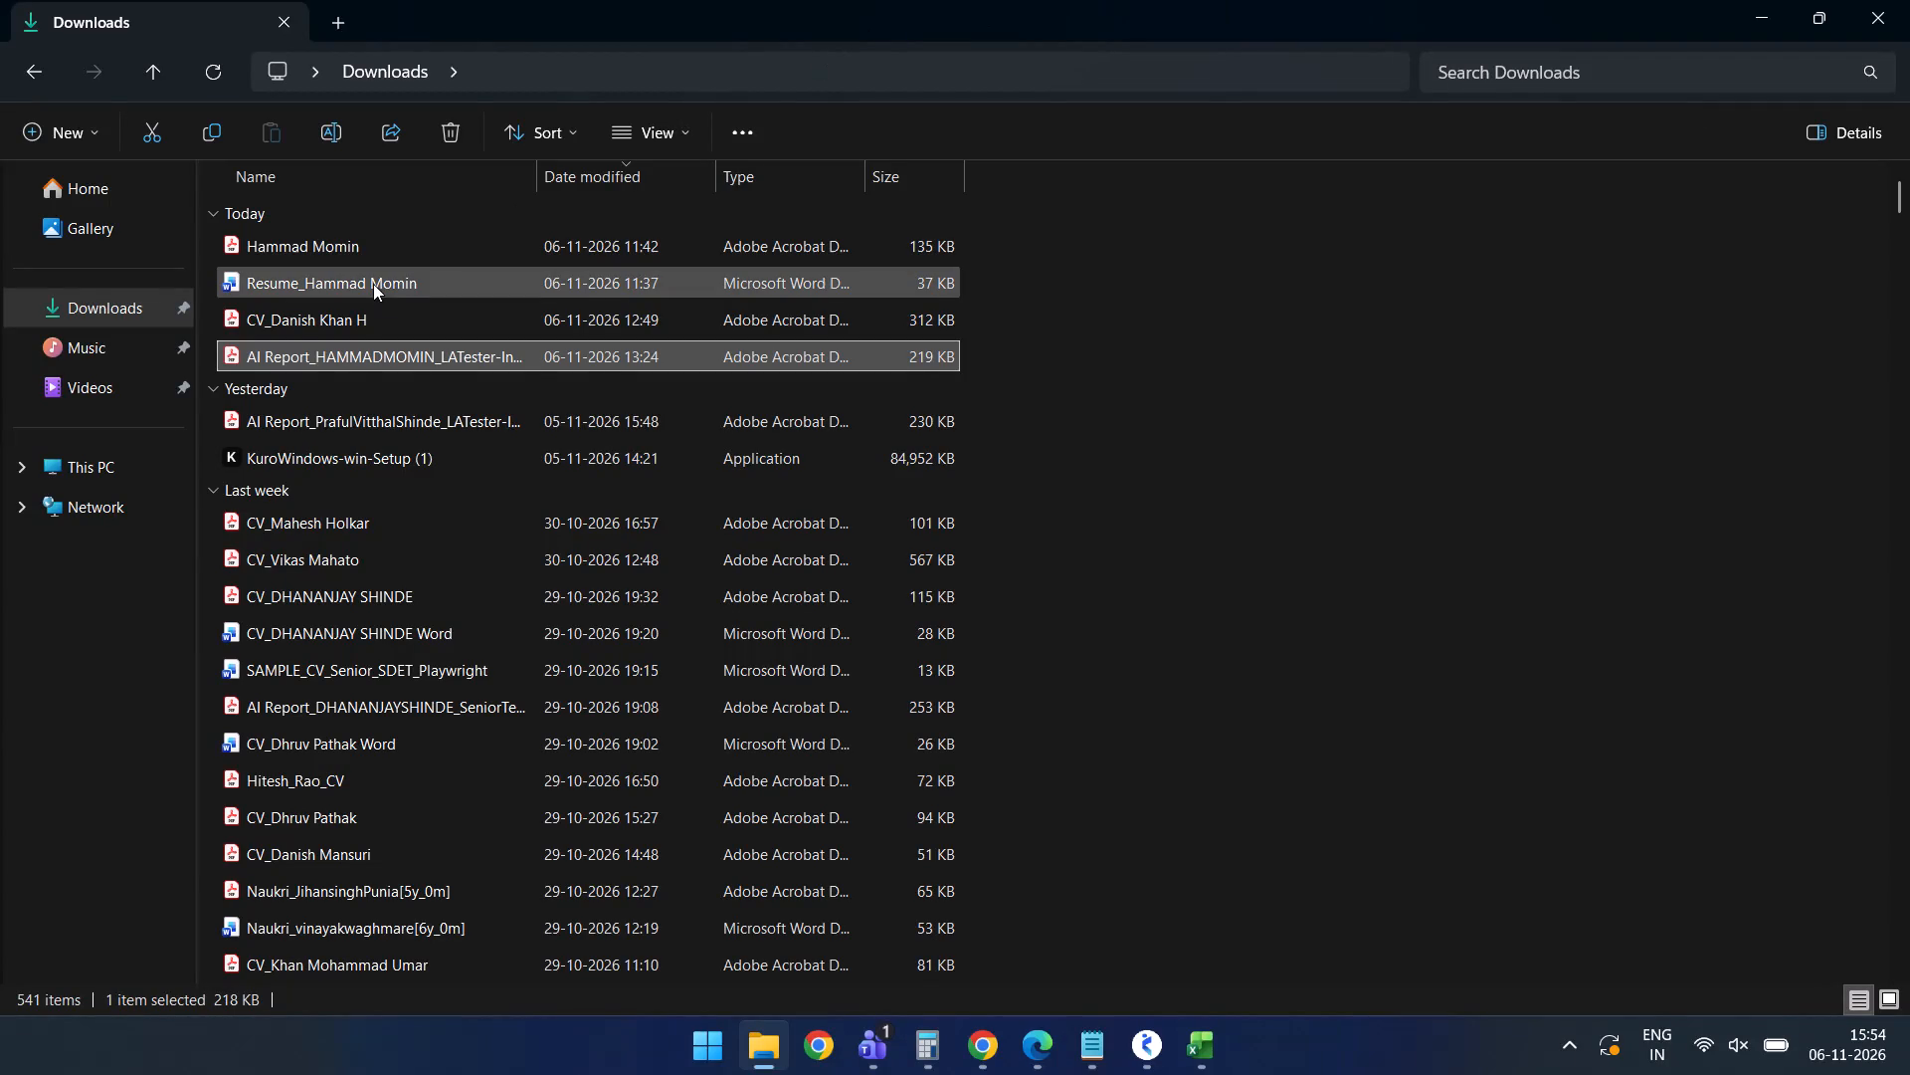
Select the candidate's Word resume from today's files in the Downloads folder.
click(373, 284)
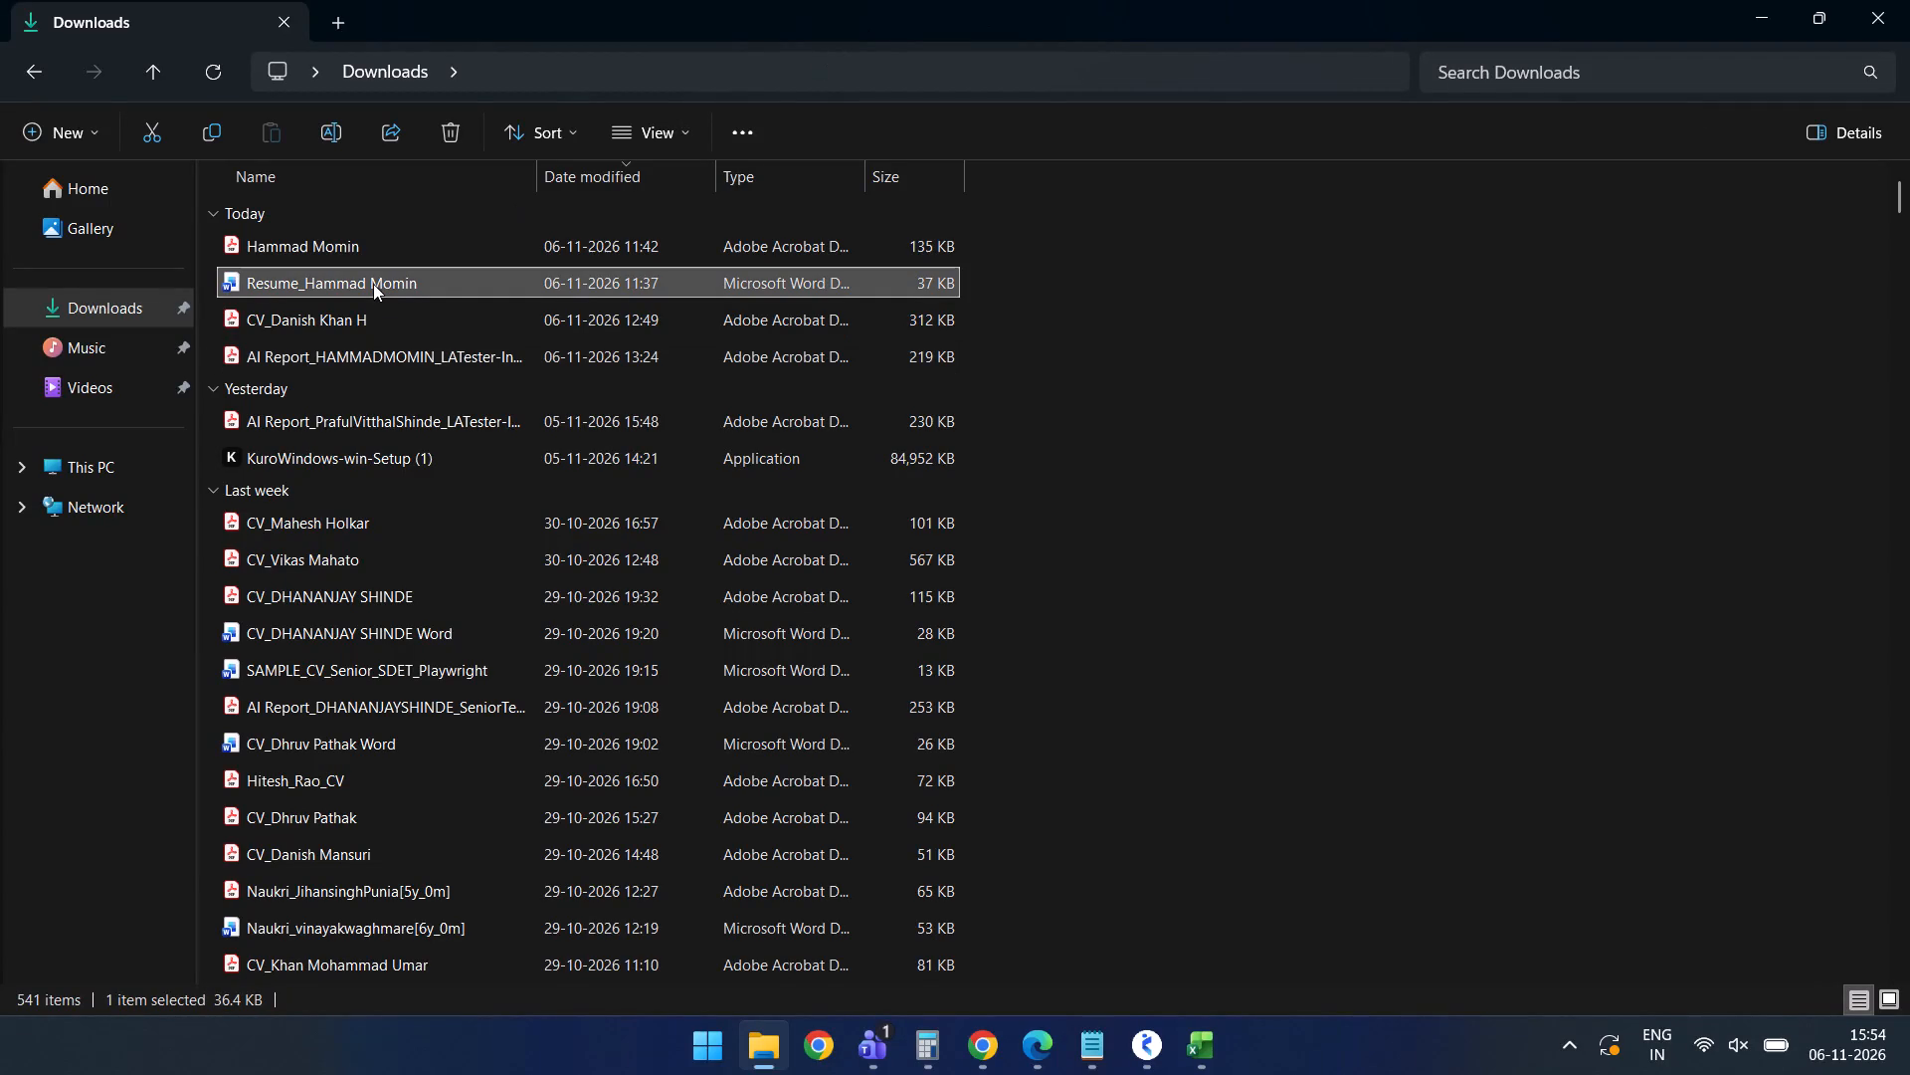
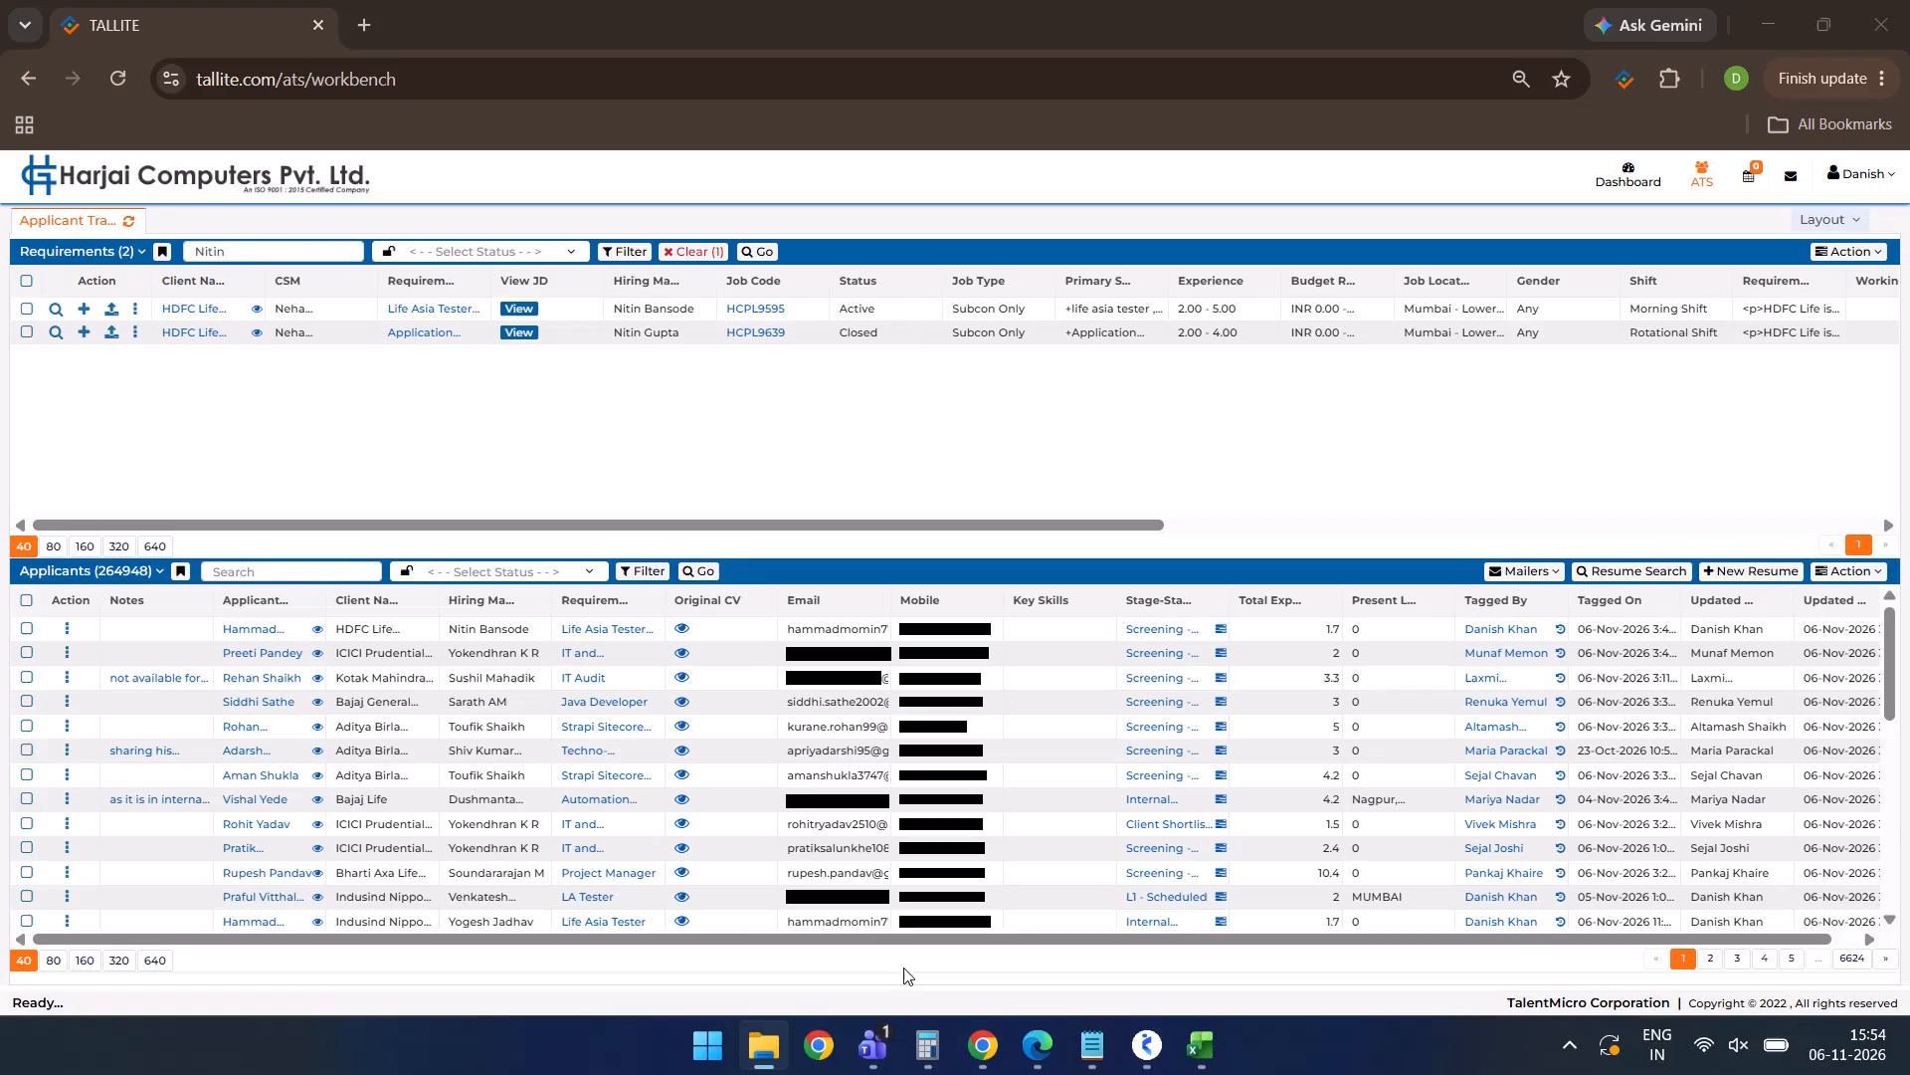
Clear the filter applied to the Requirements list.
click(671, 255)
Switch from the applicant tracker to the Downloads folder in File Explorer.
key(alt+Tab)
key(alt+Right)
key(alt+Right)
key(alt+Left)
key(alt+Left)
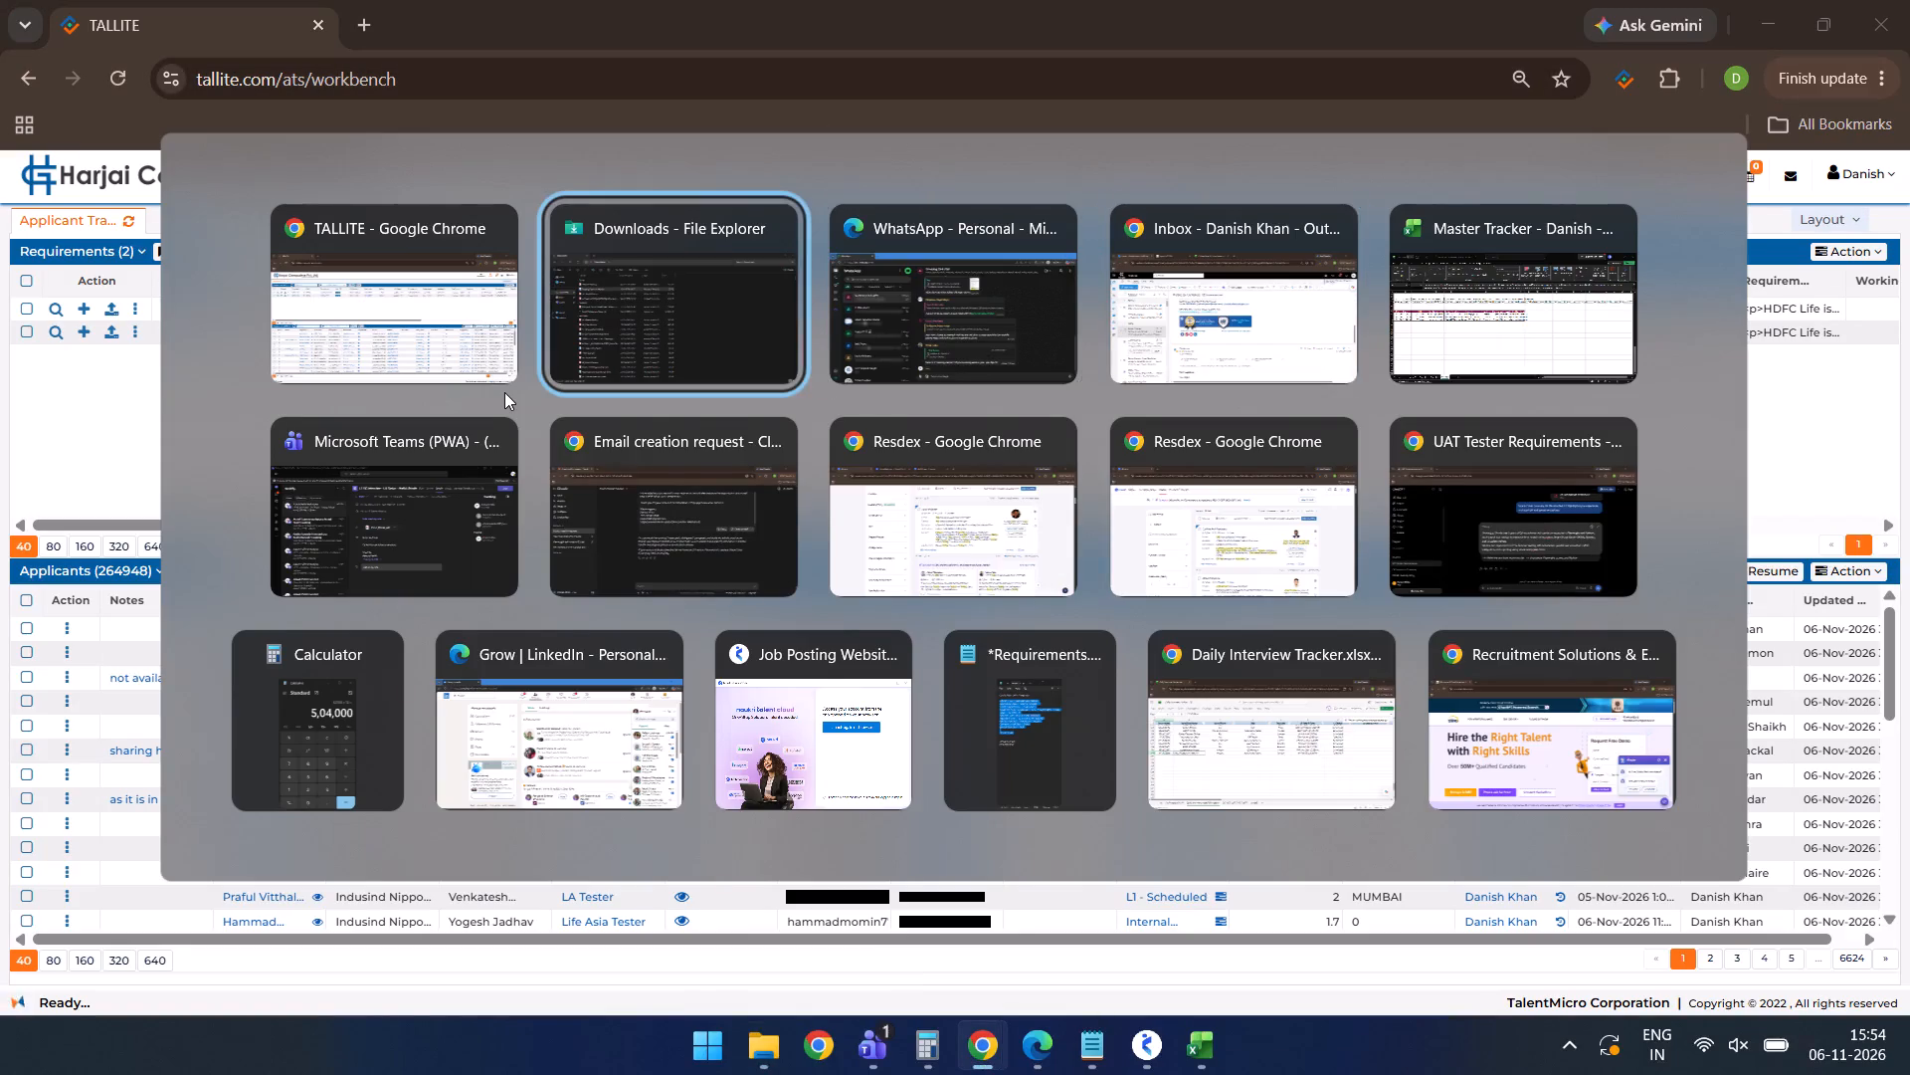
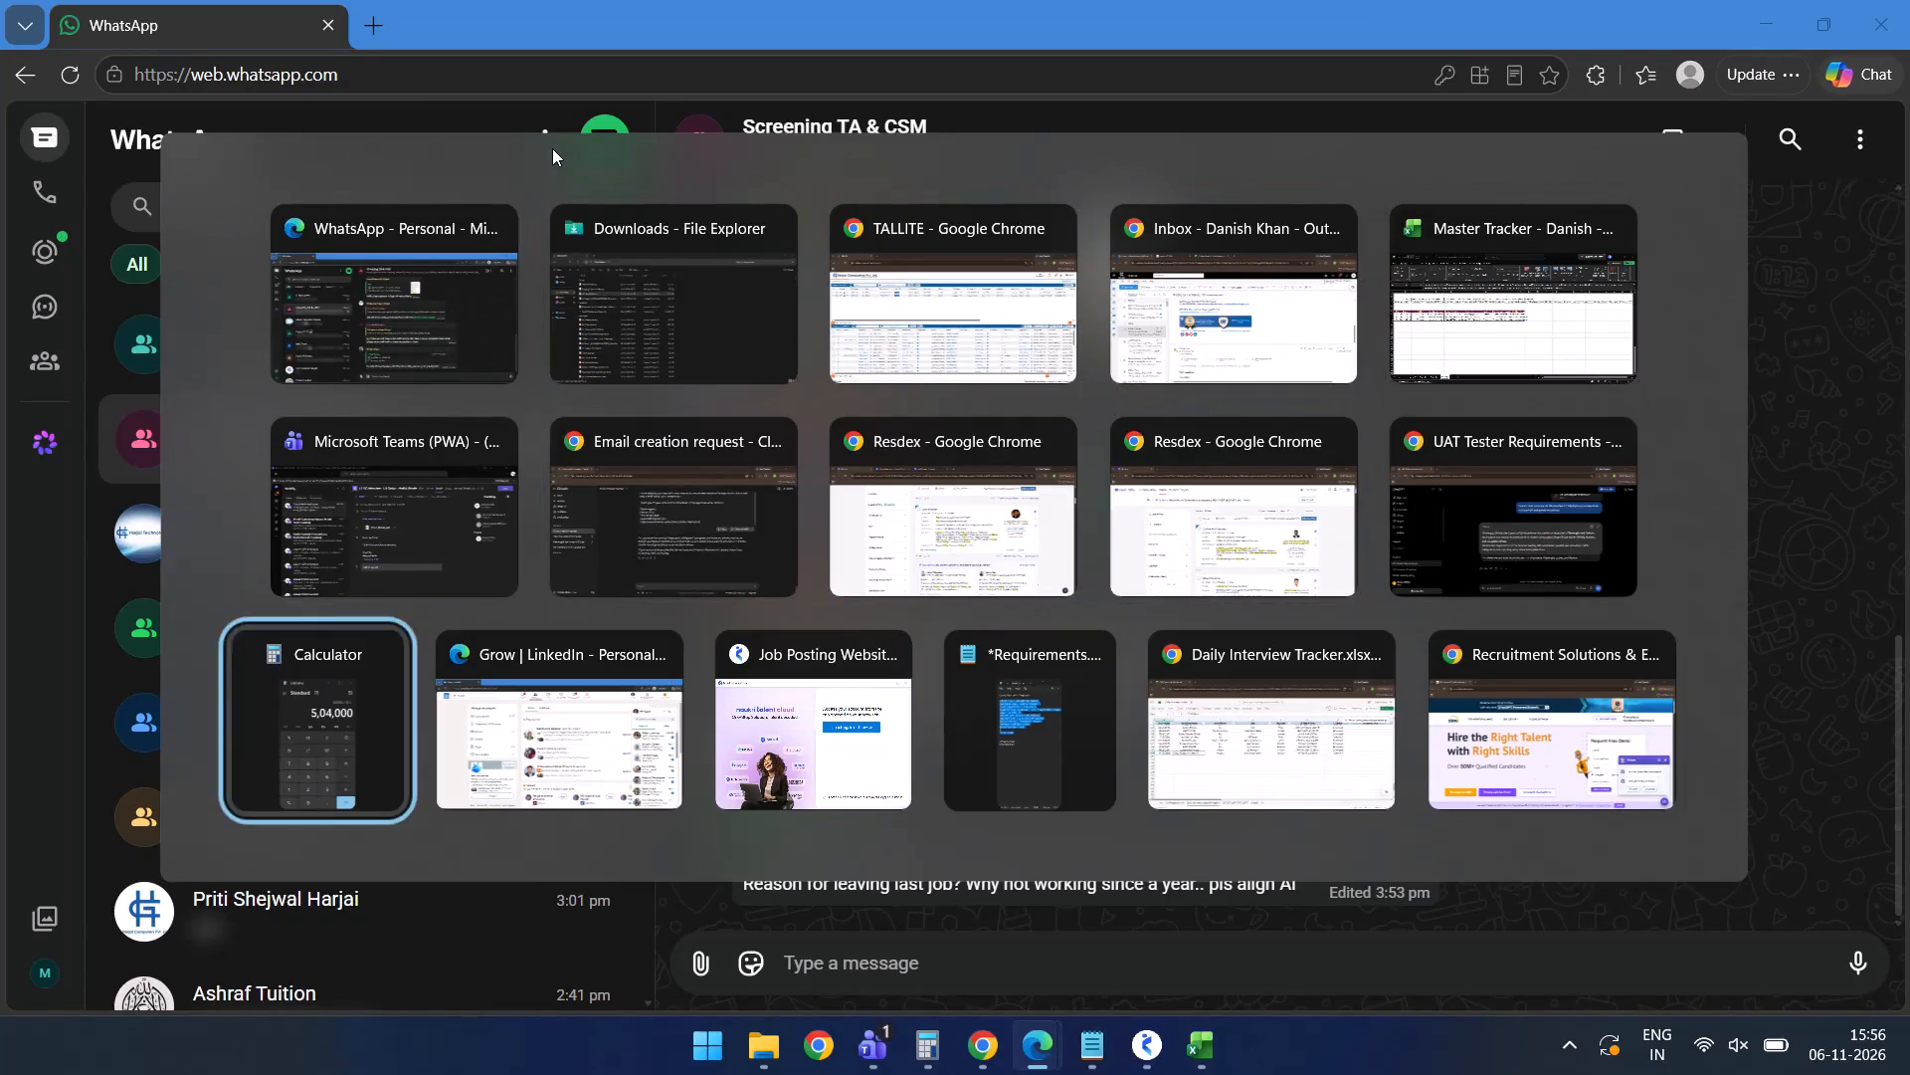
Switch to the Daily Interview Tracker workbook in Chrome, reload it, and review the latest entries in the Daily Interview schedule update sheet.
key(alt+Right)
key(alt+Right)
key(alt+Right)
key(alt+Right)
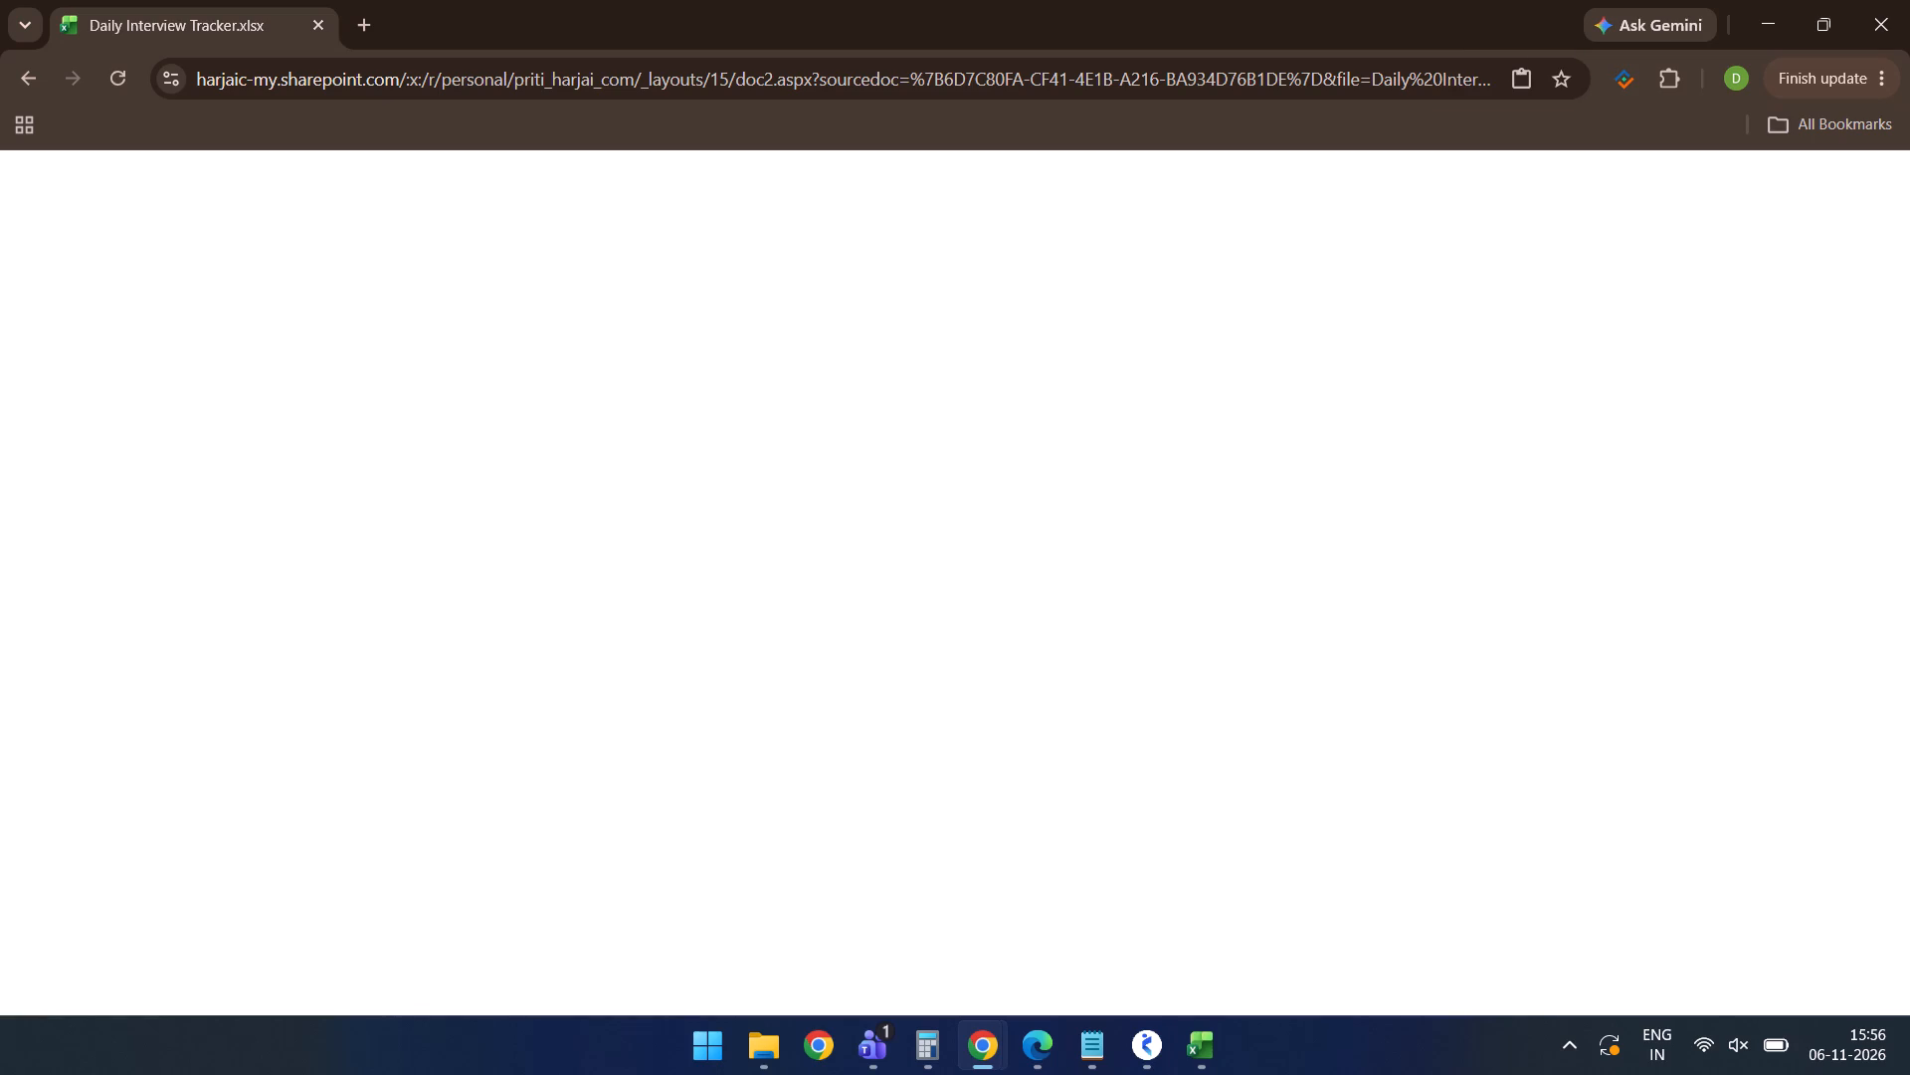
click(115, 80)
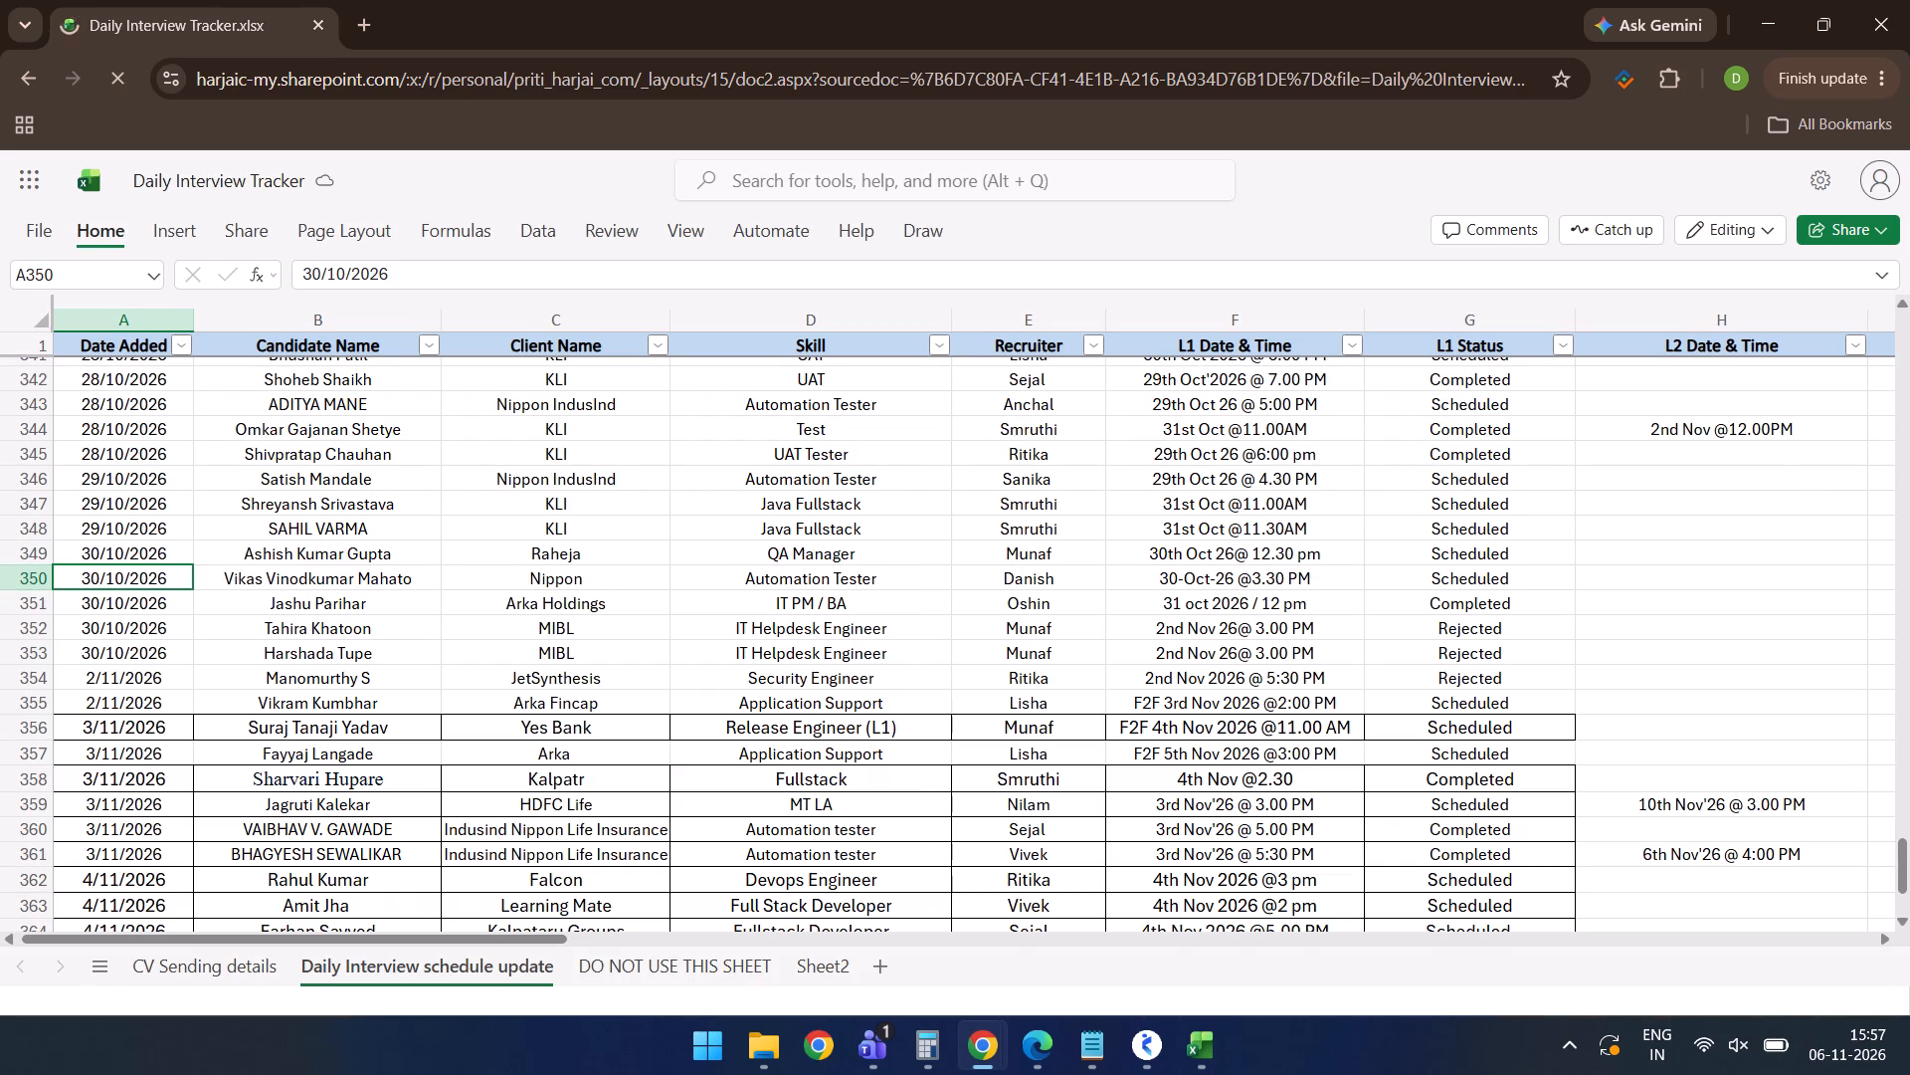
scroll(224, 616, down, 2)
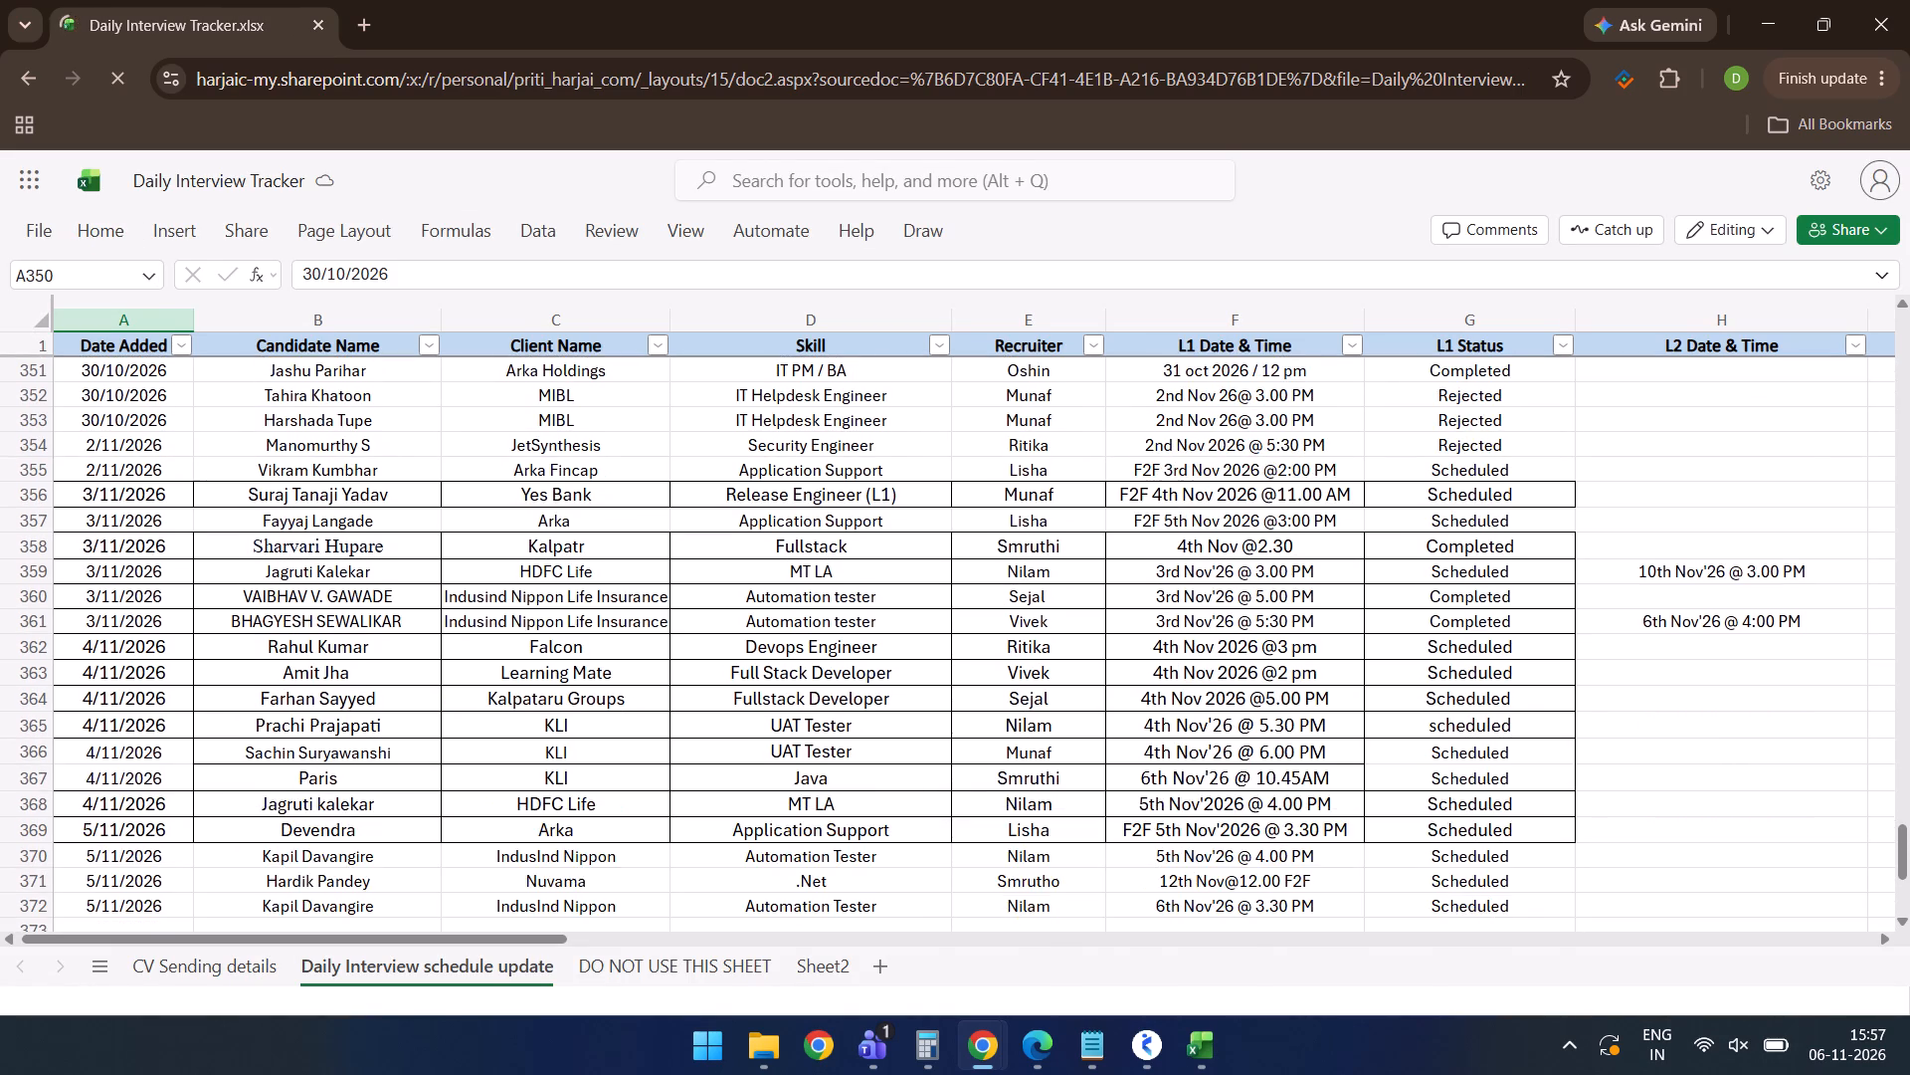
scroll(224, 616, down, 2)
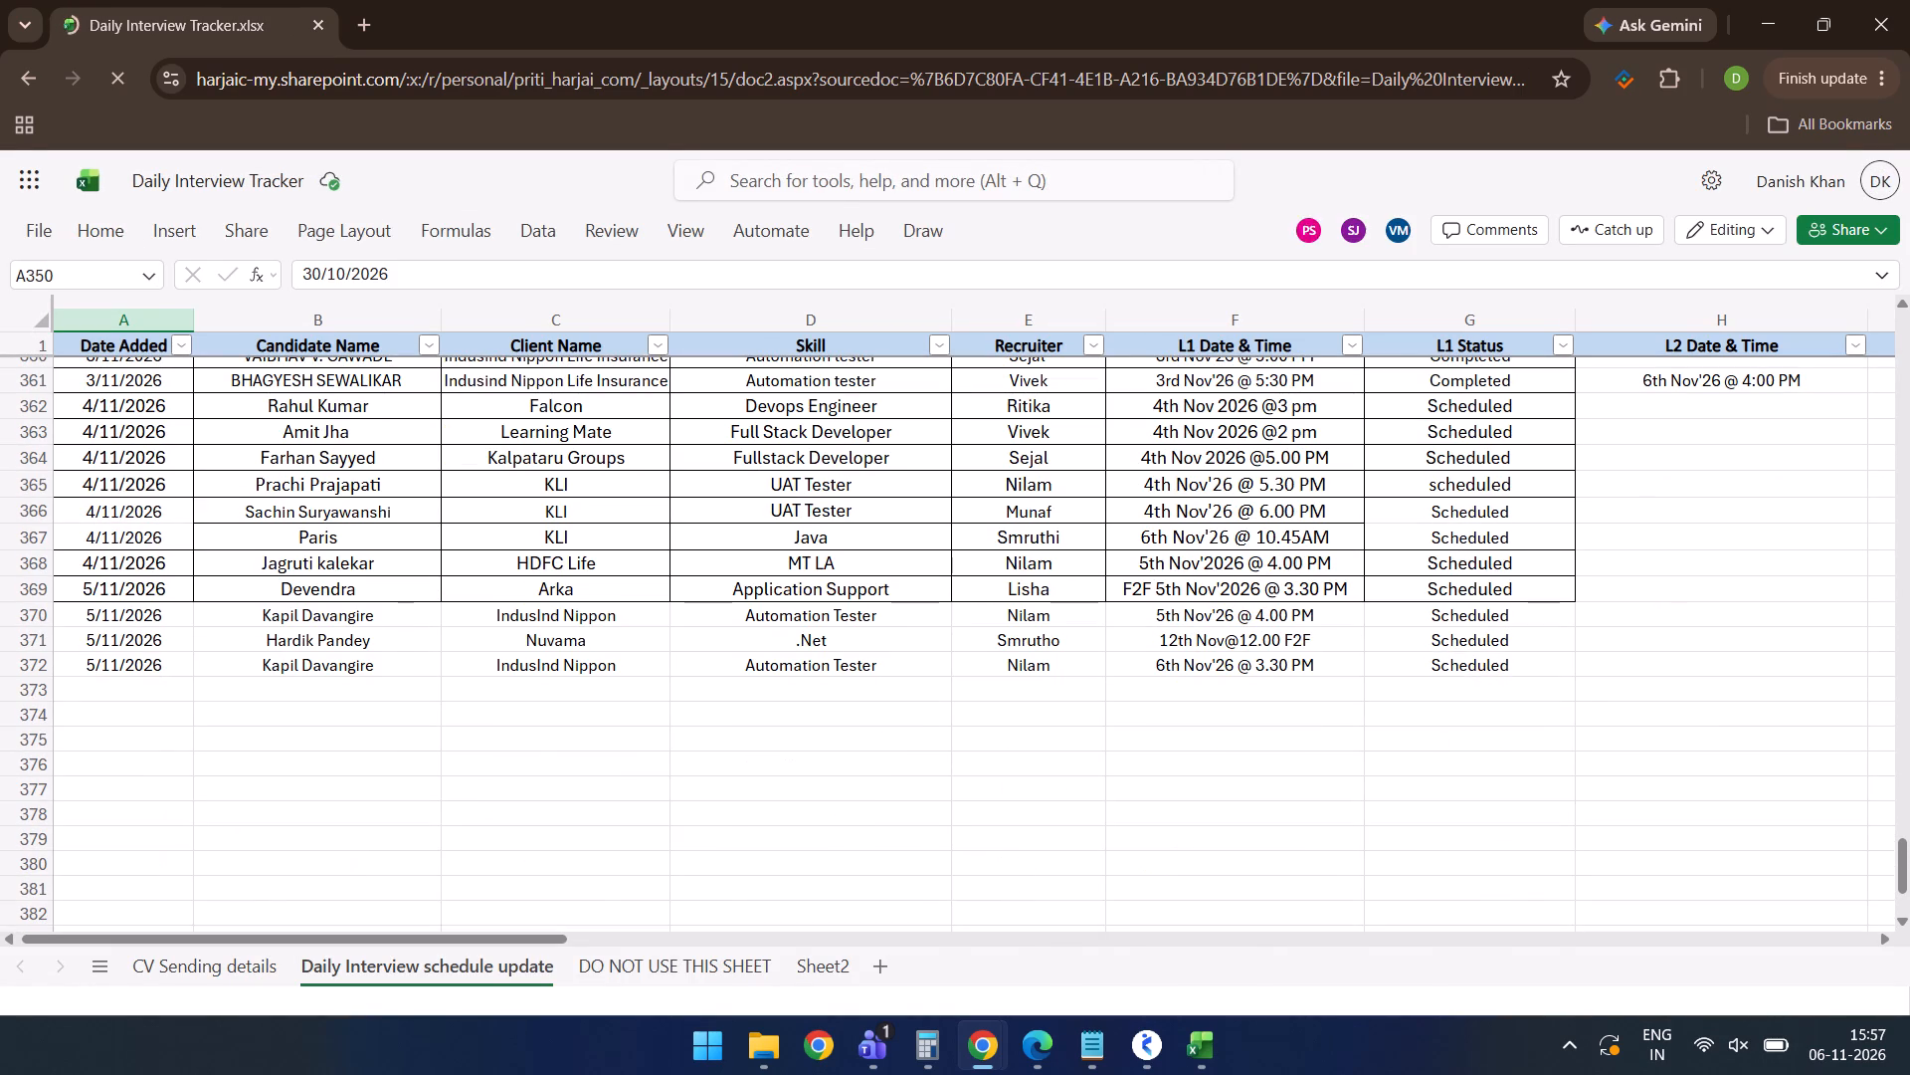
Fill the first empty row (373) of the Daily Interview schedule, columns A to G, with a copy of the row above.
click(123, 700)
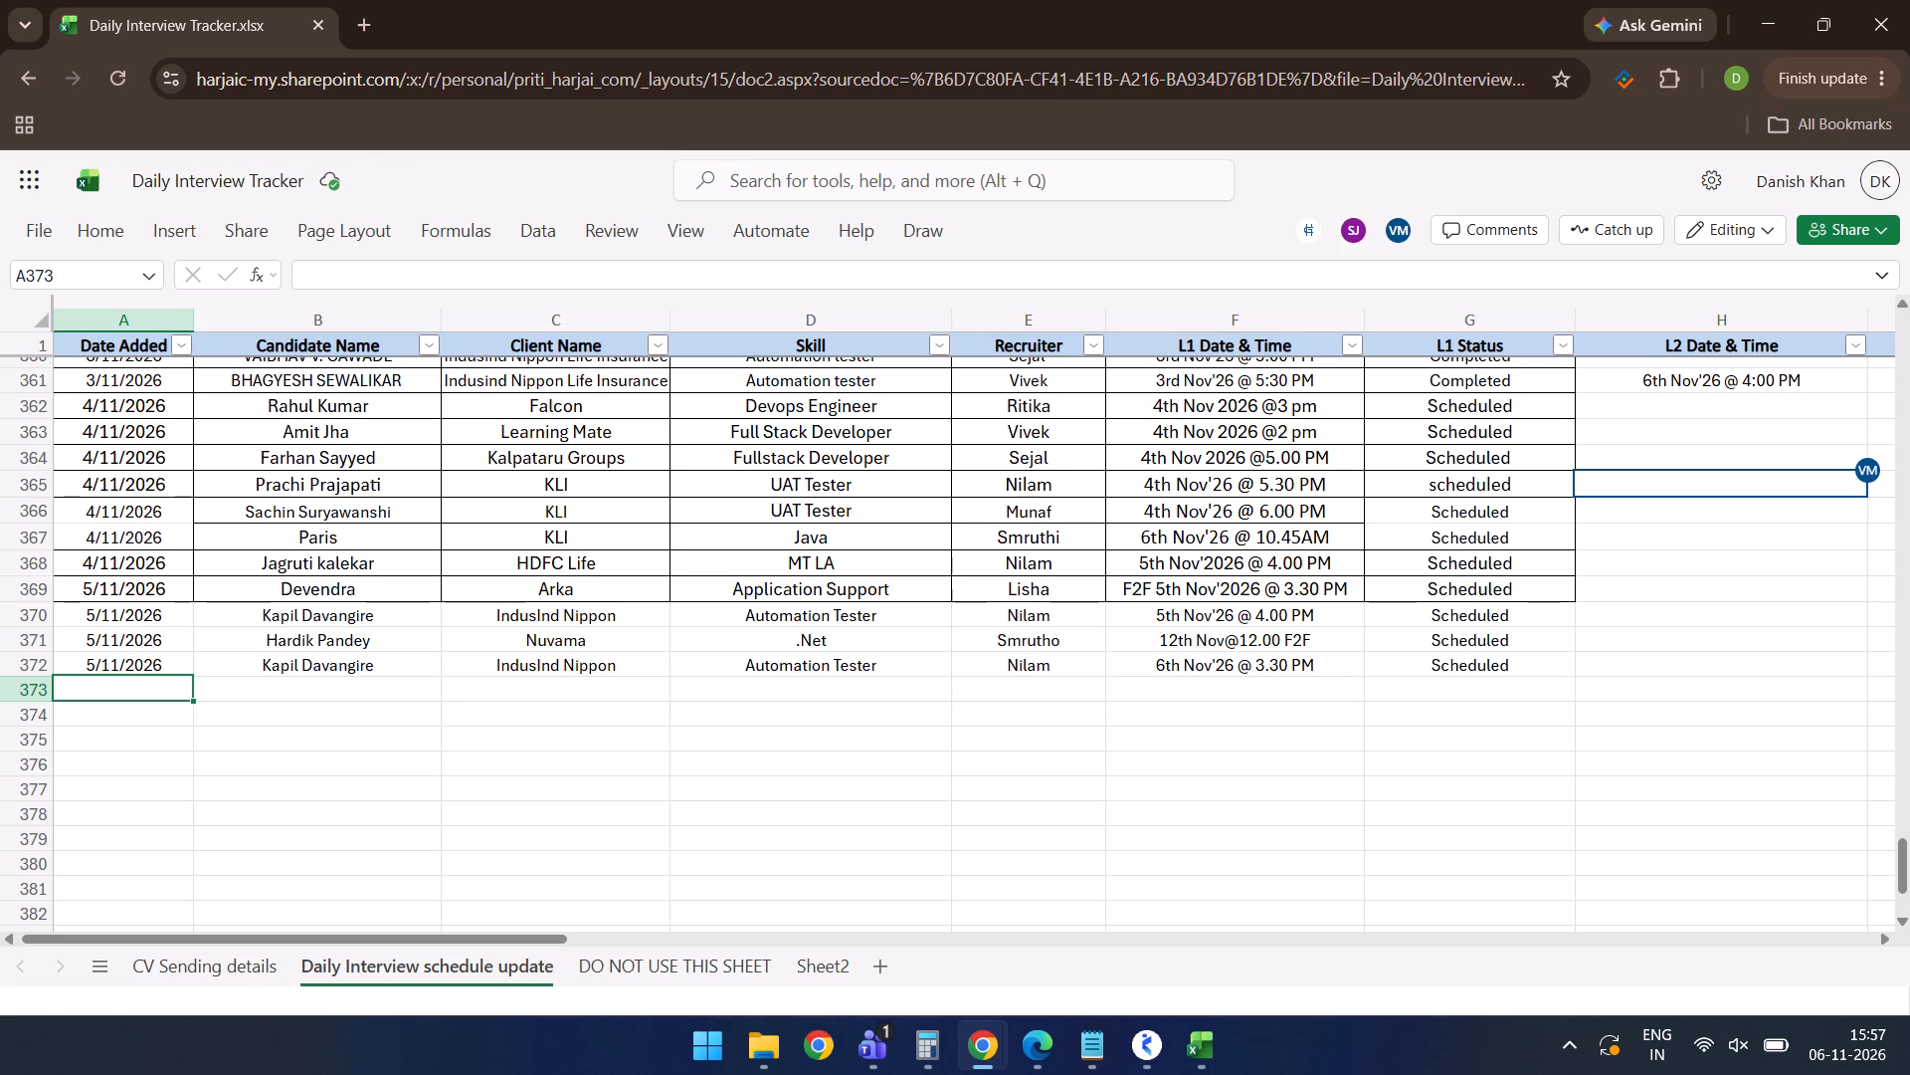
key(shift+Right)
key(shift+Right)
key(shift+Right)
key(shift+Right)
key(shift+Right)
key(shift+Right)
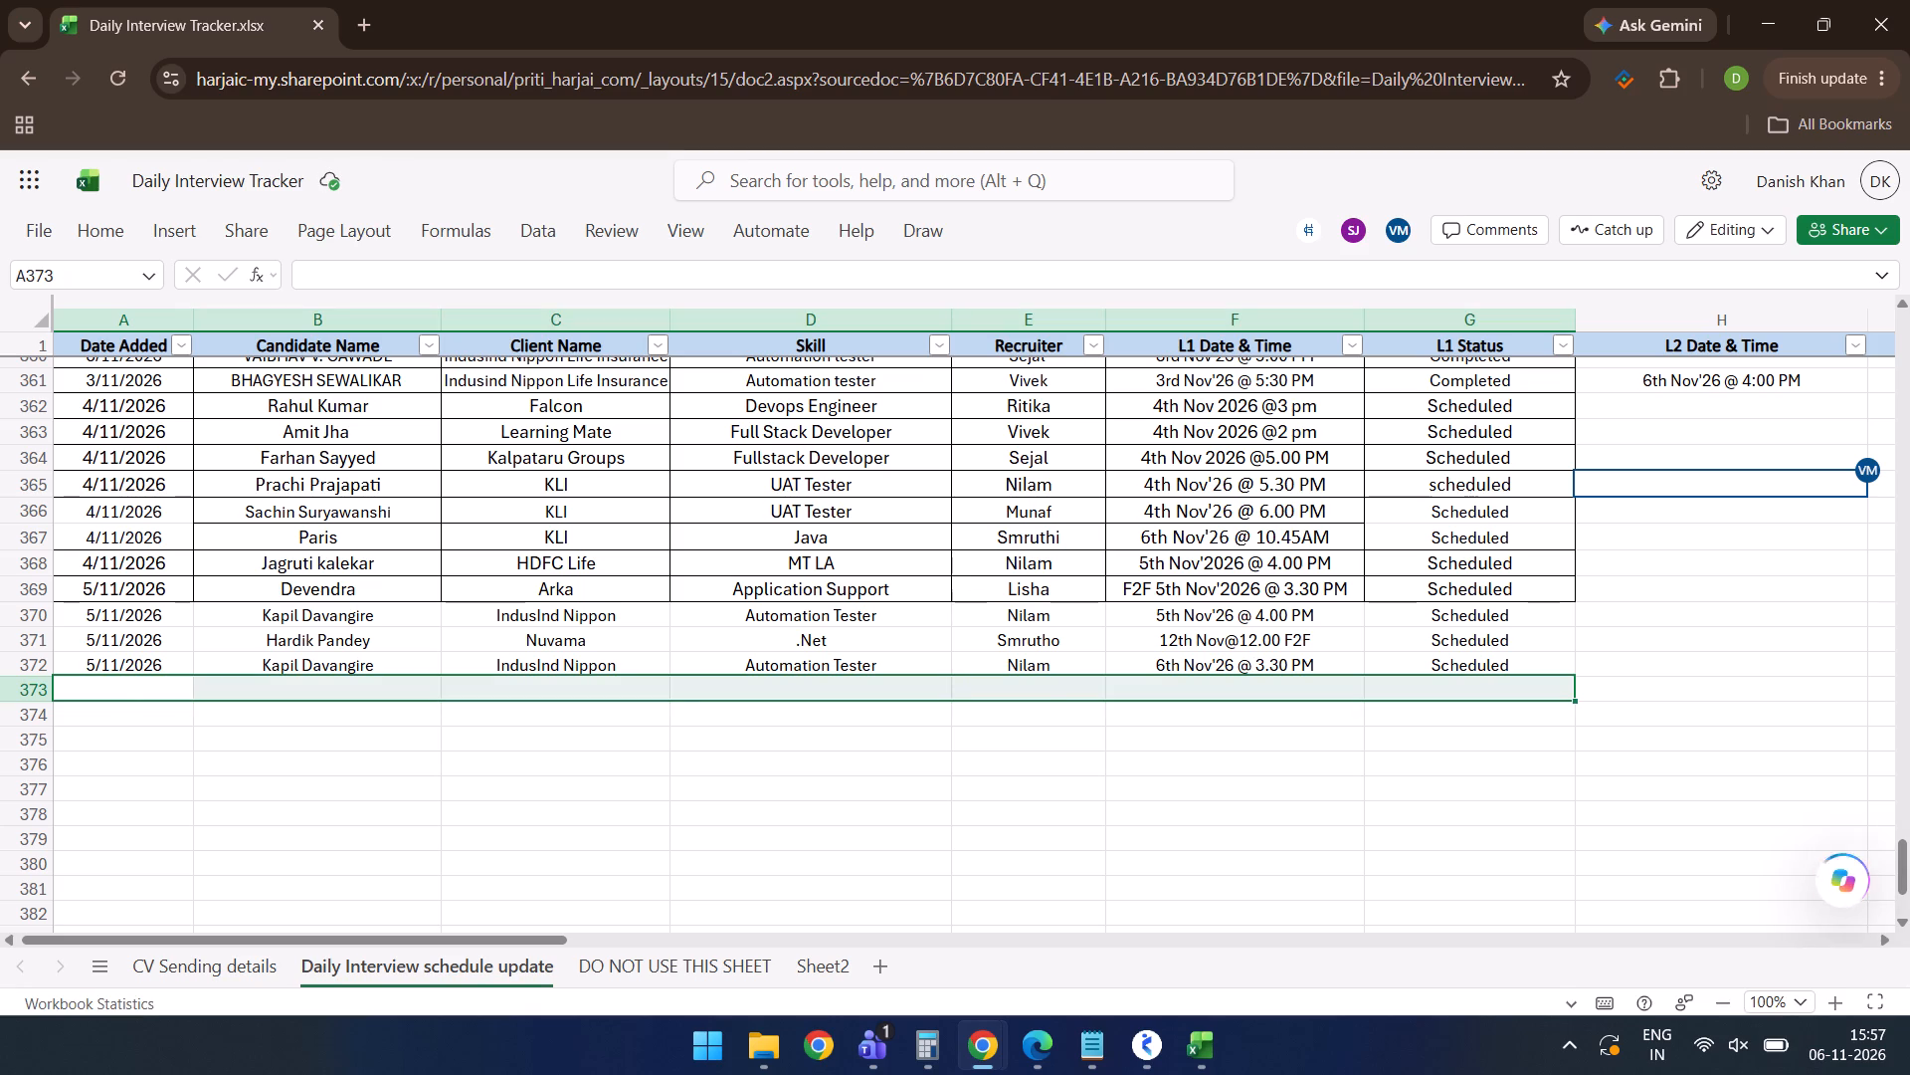
key(ctrl+d)
Change the Date Added in row 373 to 6/11/2026.
key(Left)
key(Left)
key(Right)
key(Left)
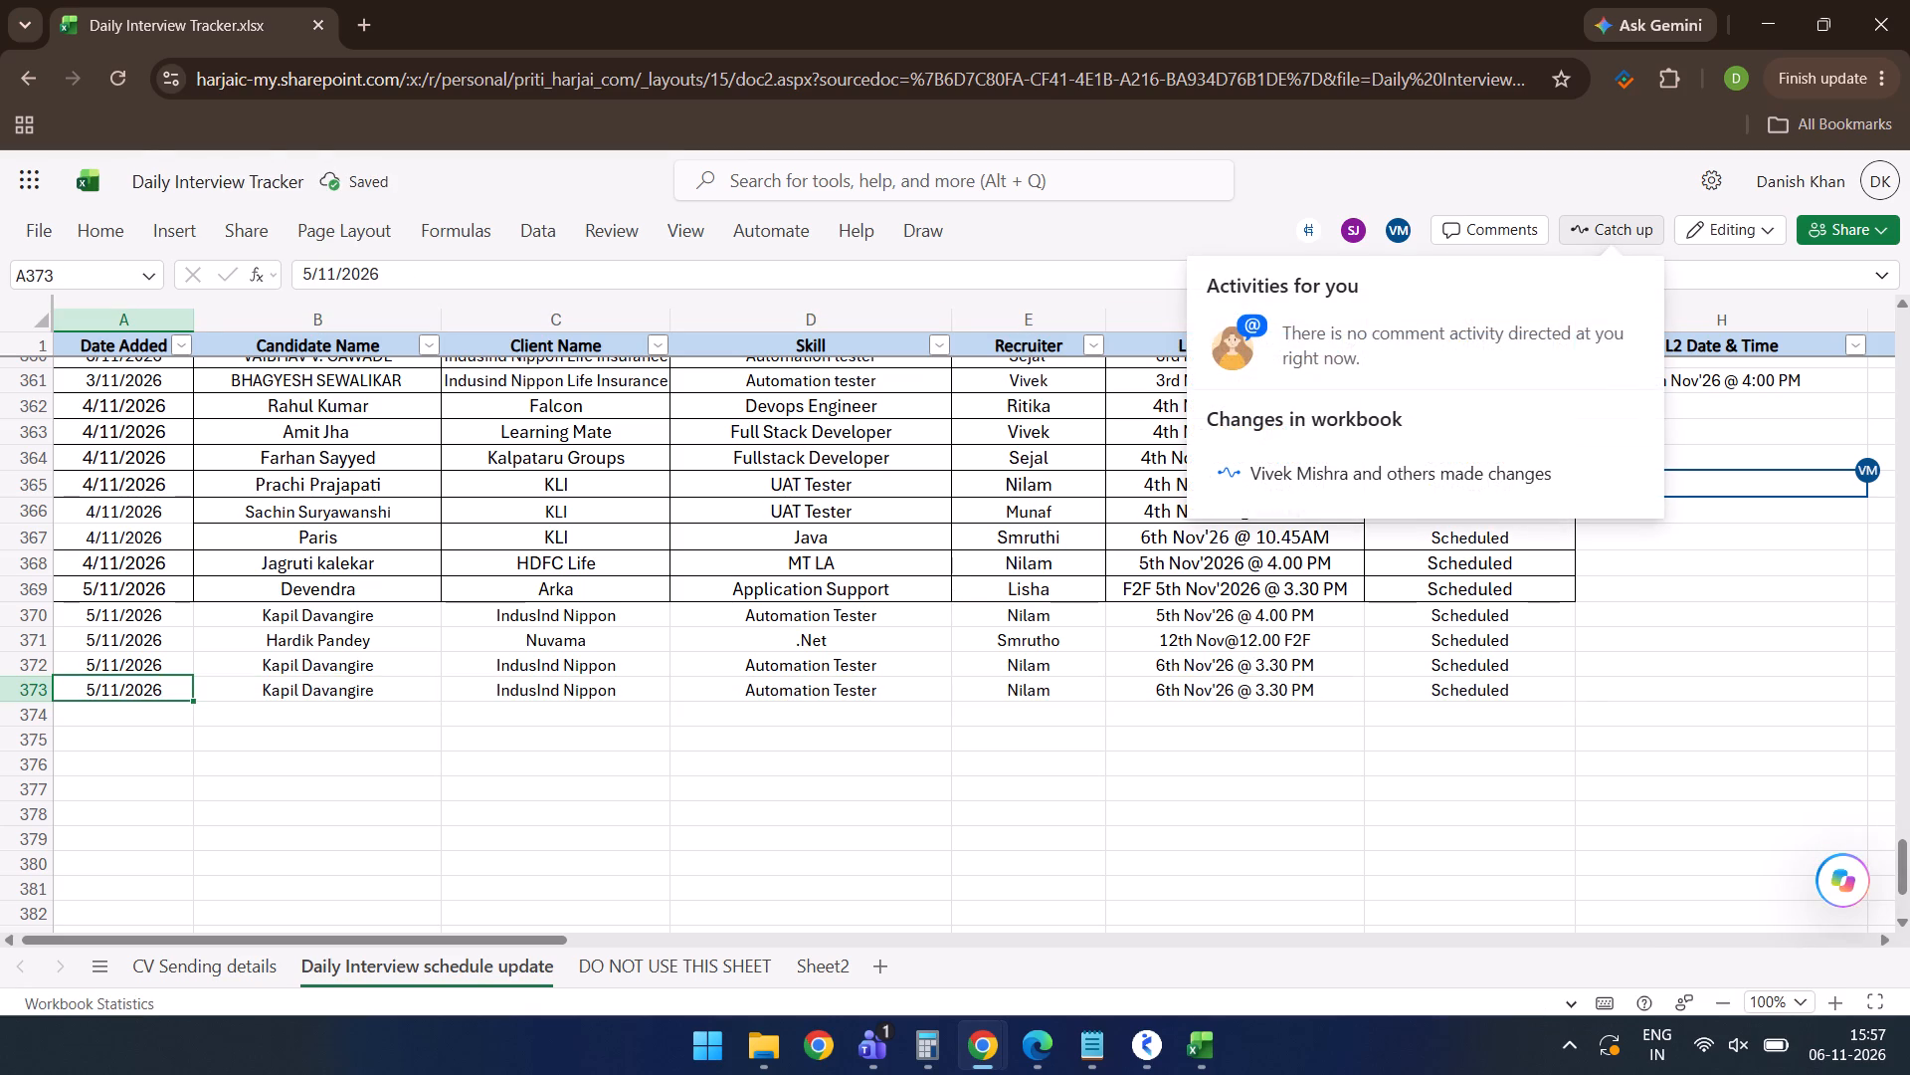
click(323, 280)
key(Left)
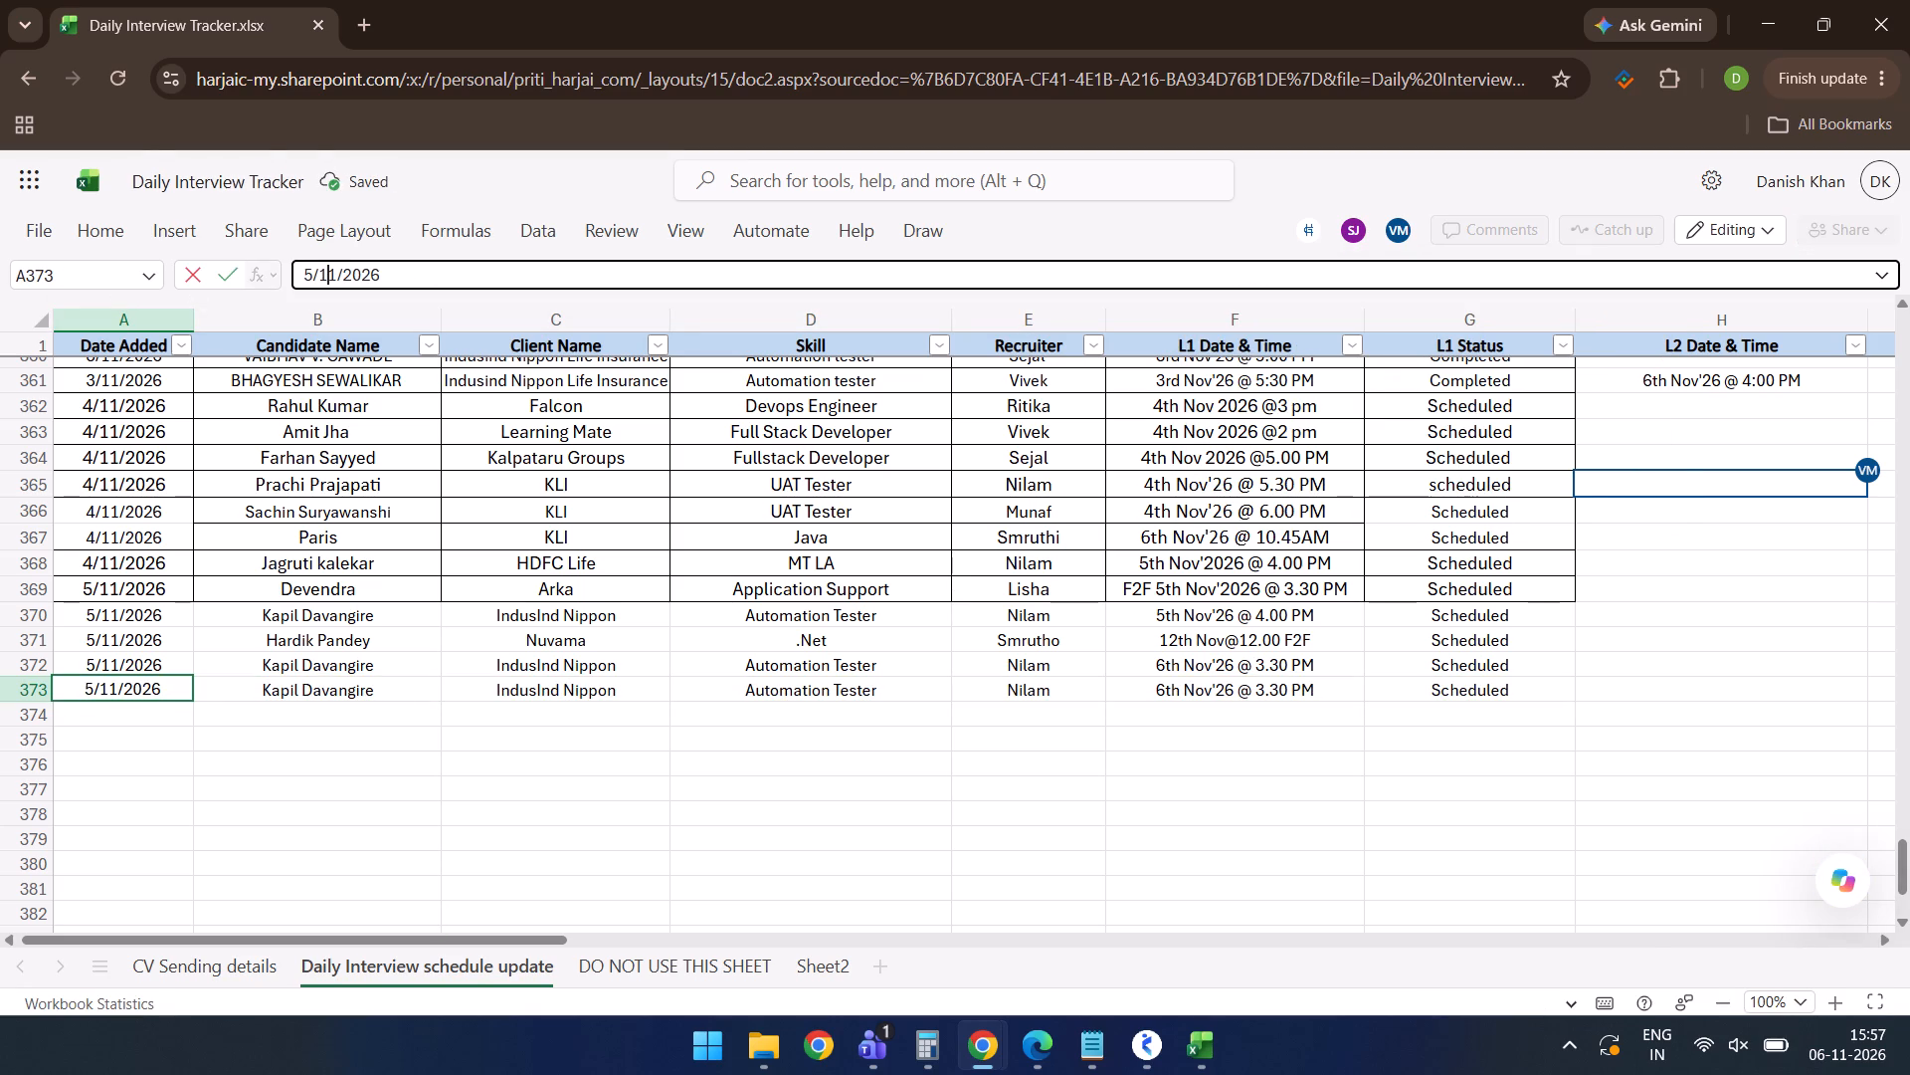
key(Left)
key(Left)
key(shift+Right)
key(6)
key(ctrl+s)
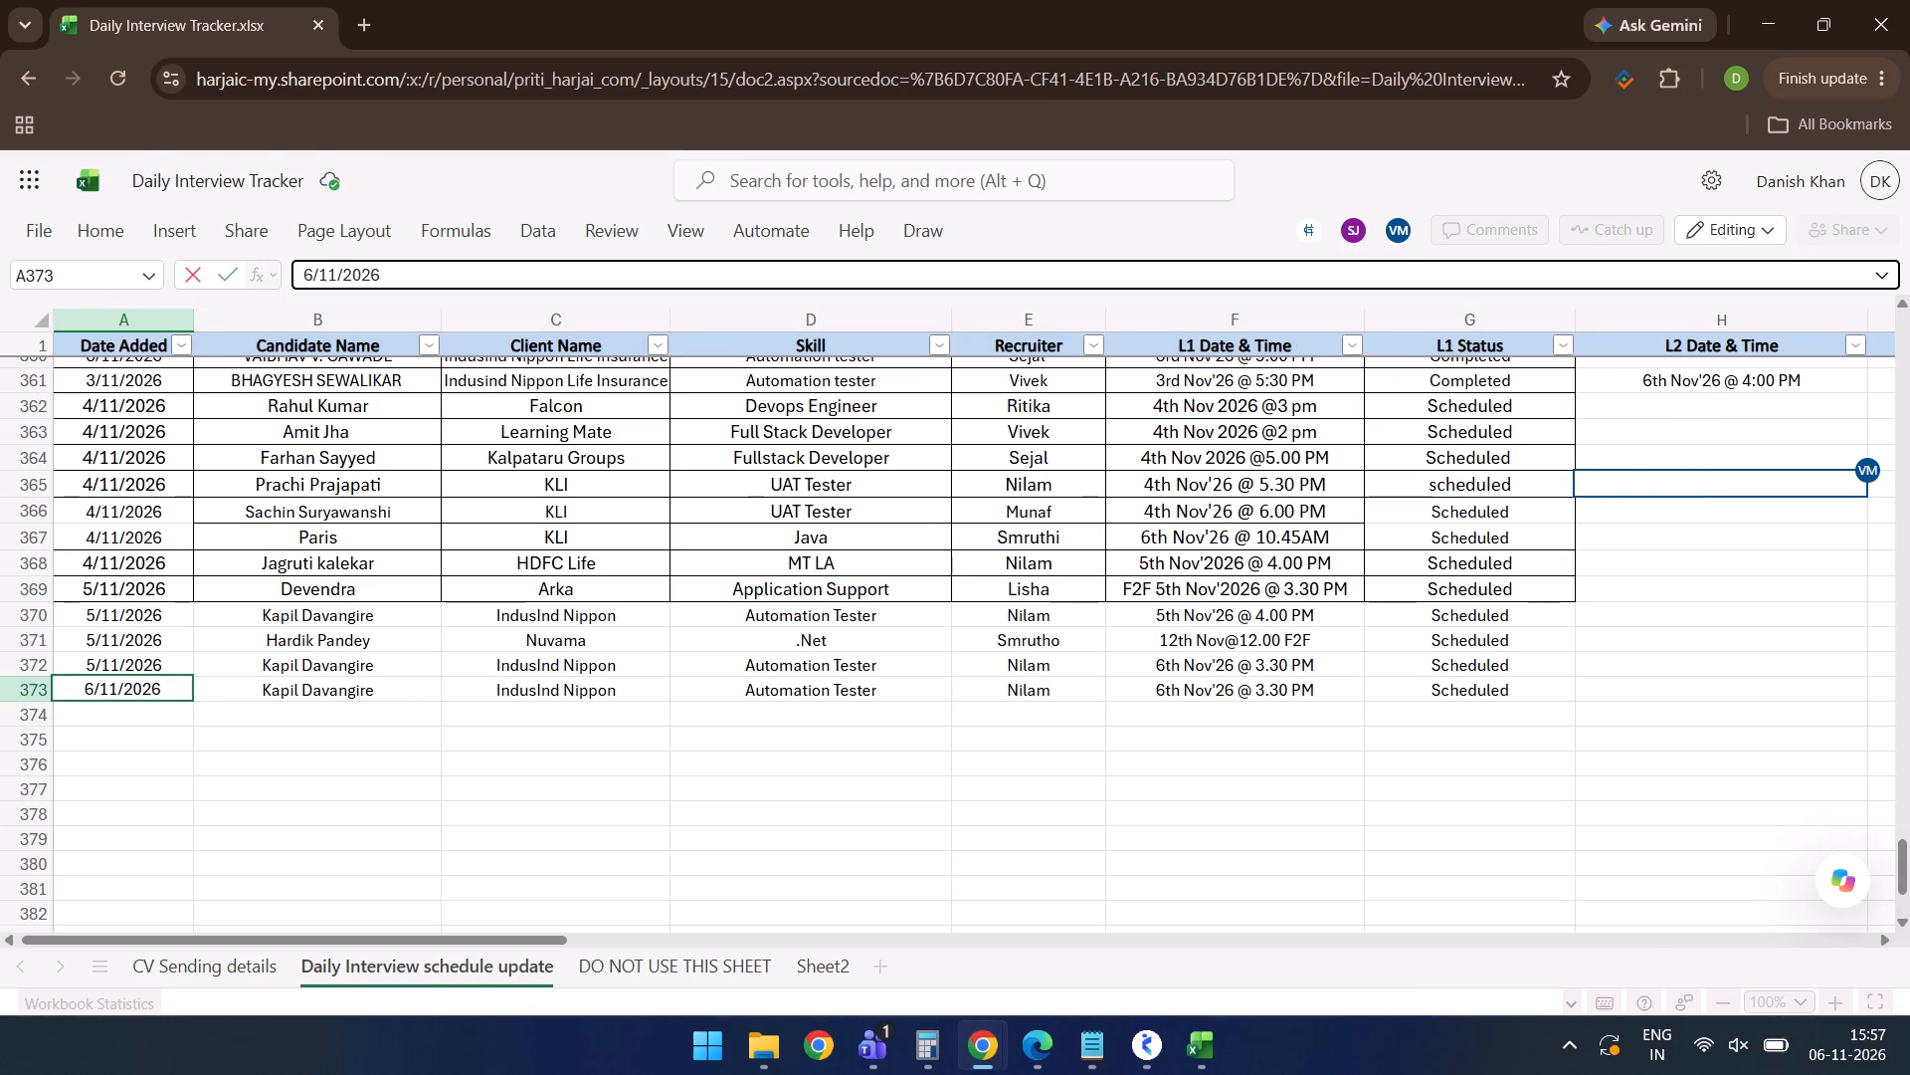
key(Tab)
key(Right)
key(Left)
key(Left)
key(Right)
Switch to the Master Tracker workbook and search Sheet1 for "praful" to find the candidate's September entry in row 130.
key(alt+Tab)
key(alt+Left)
key(alt+Right)
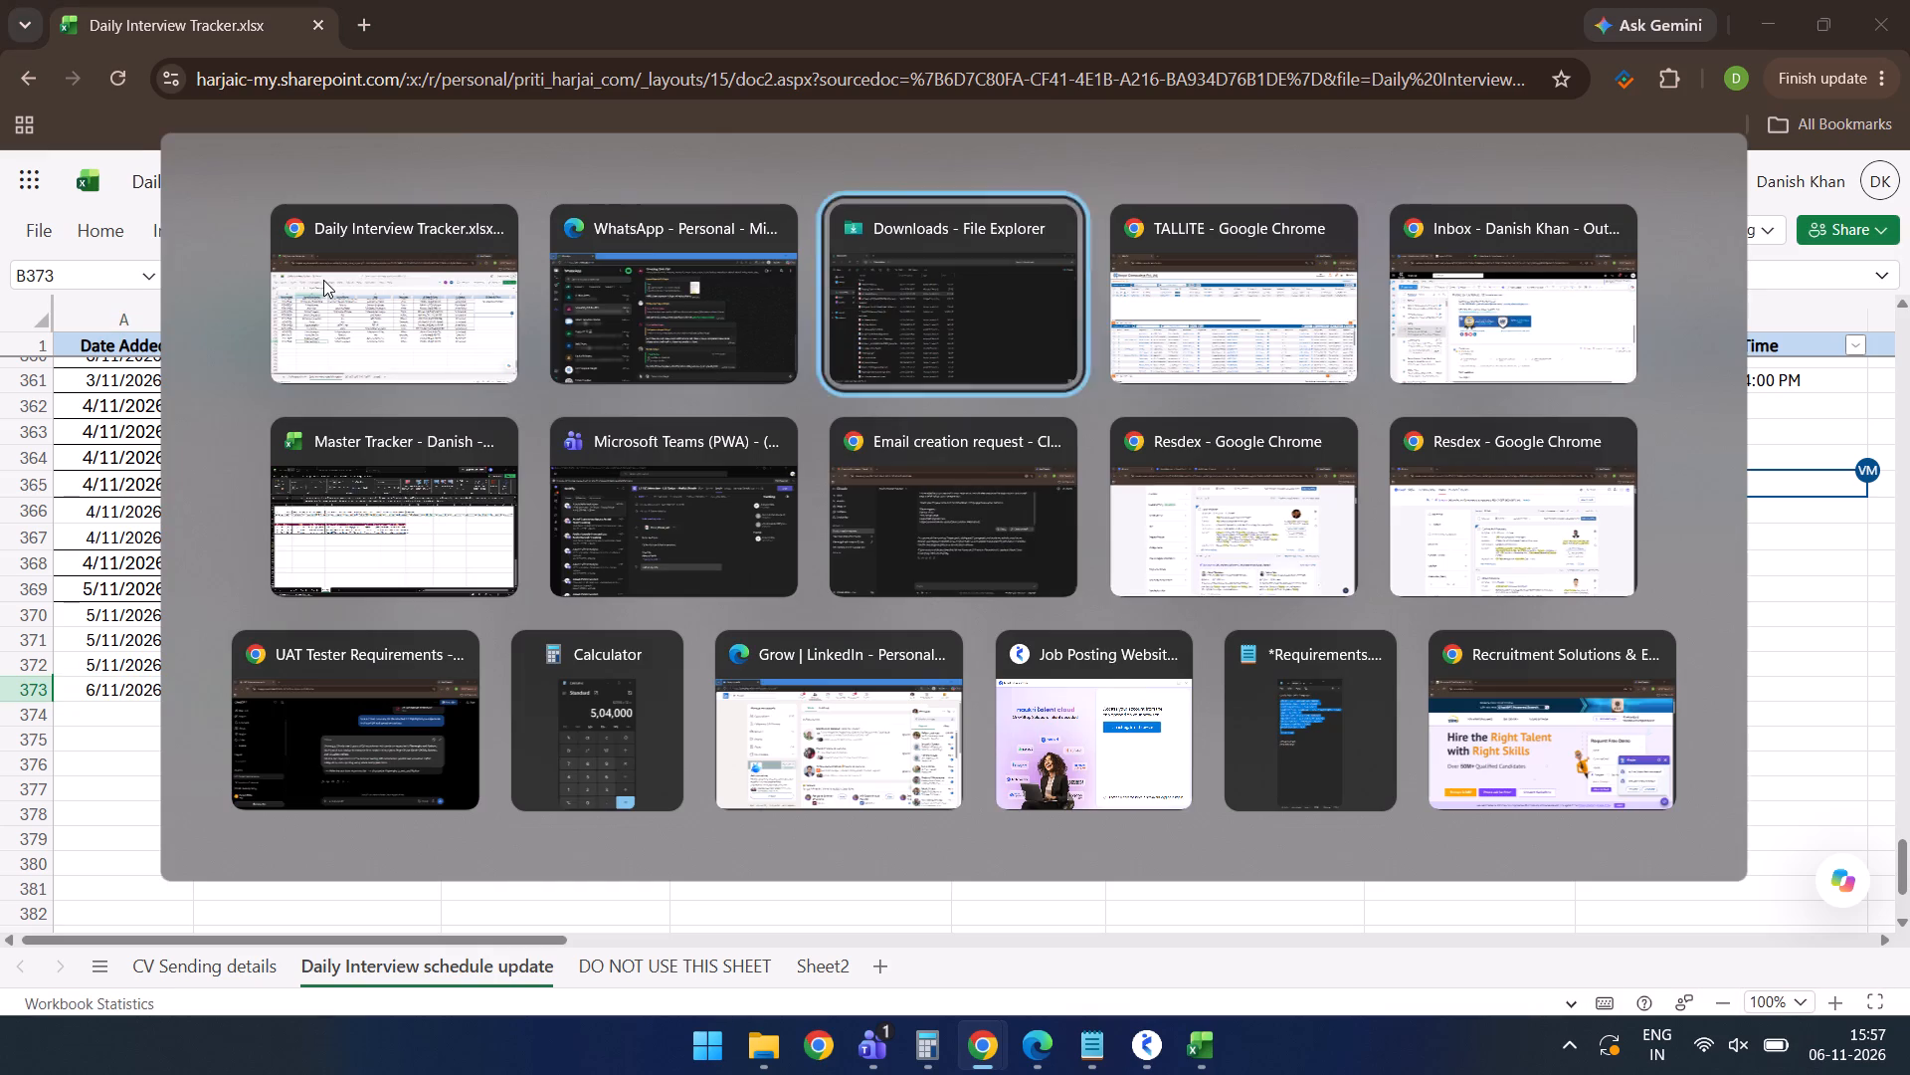
key(alt+Right)
key(alt+Right)
key(alt+Right)
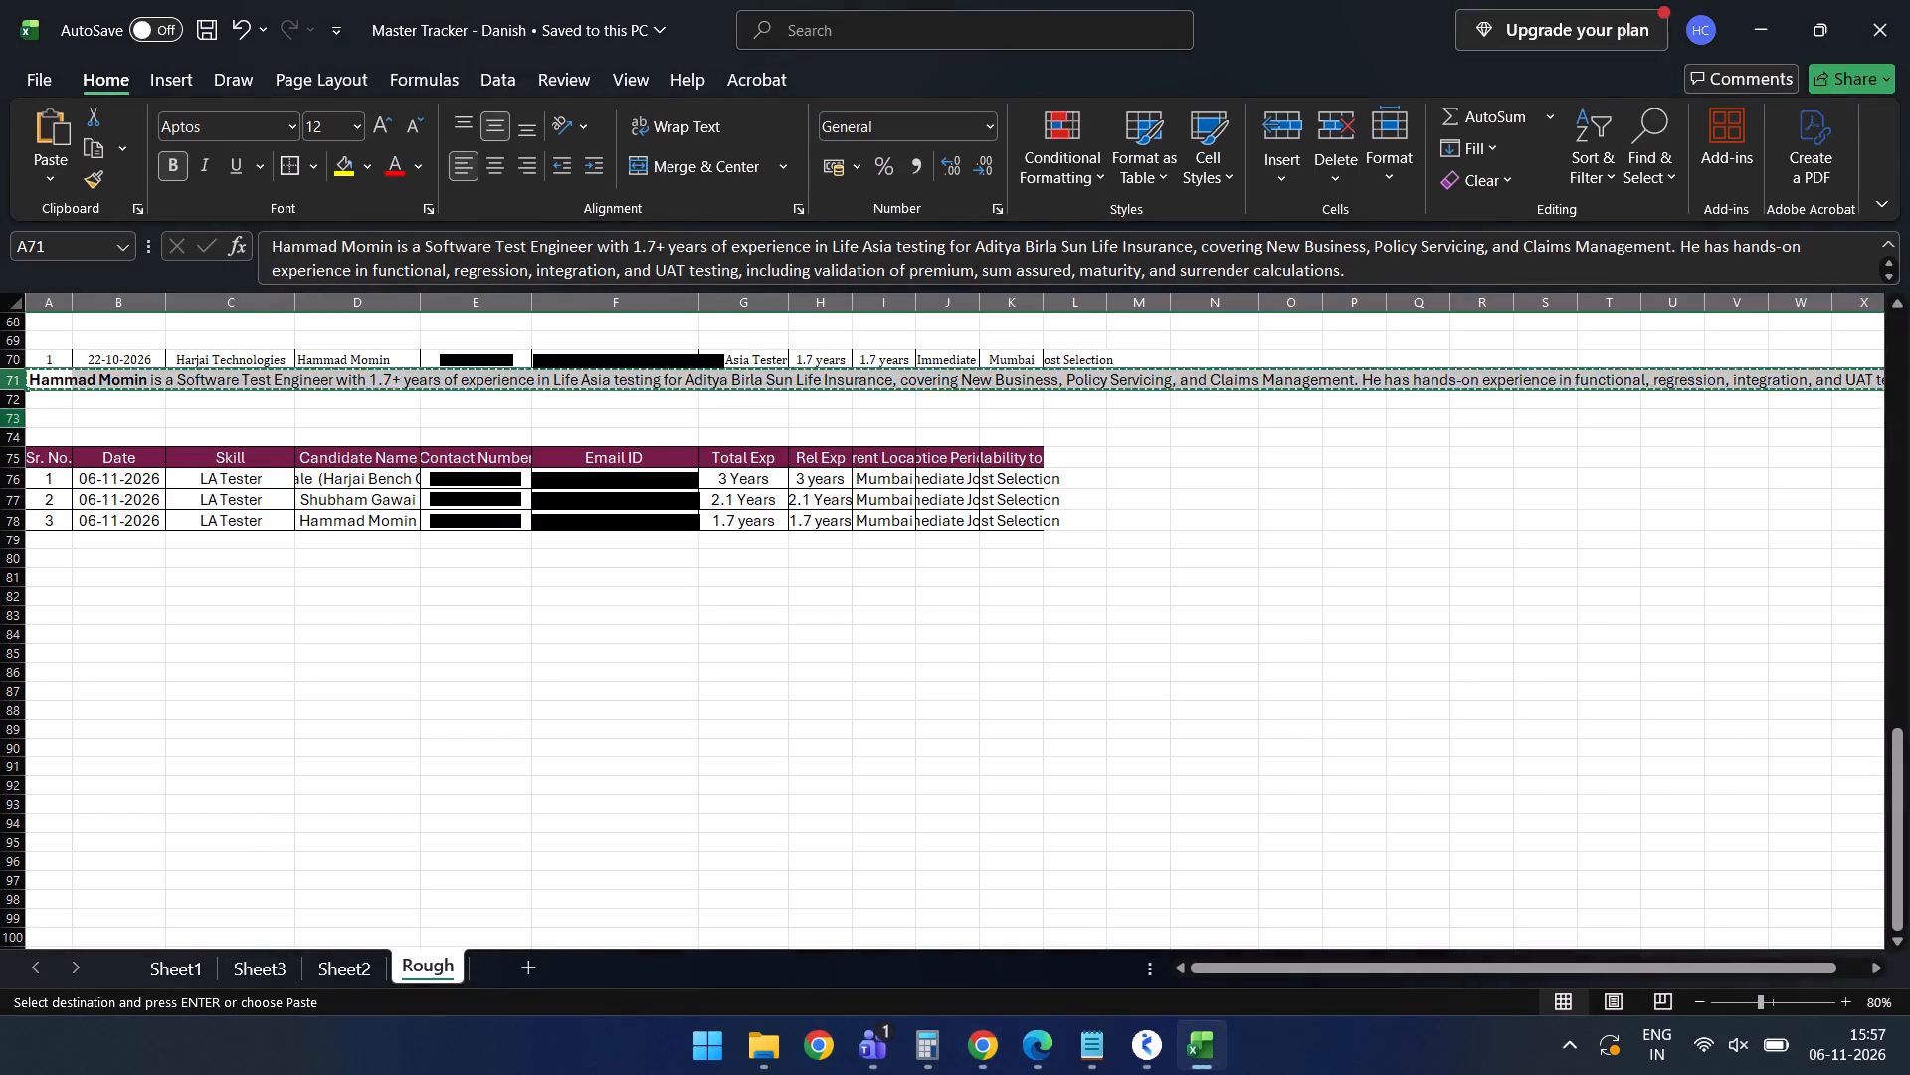
click(184, 954)
click(184, 967)
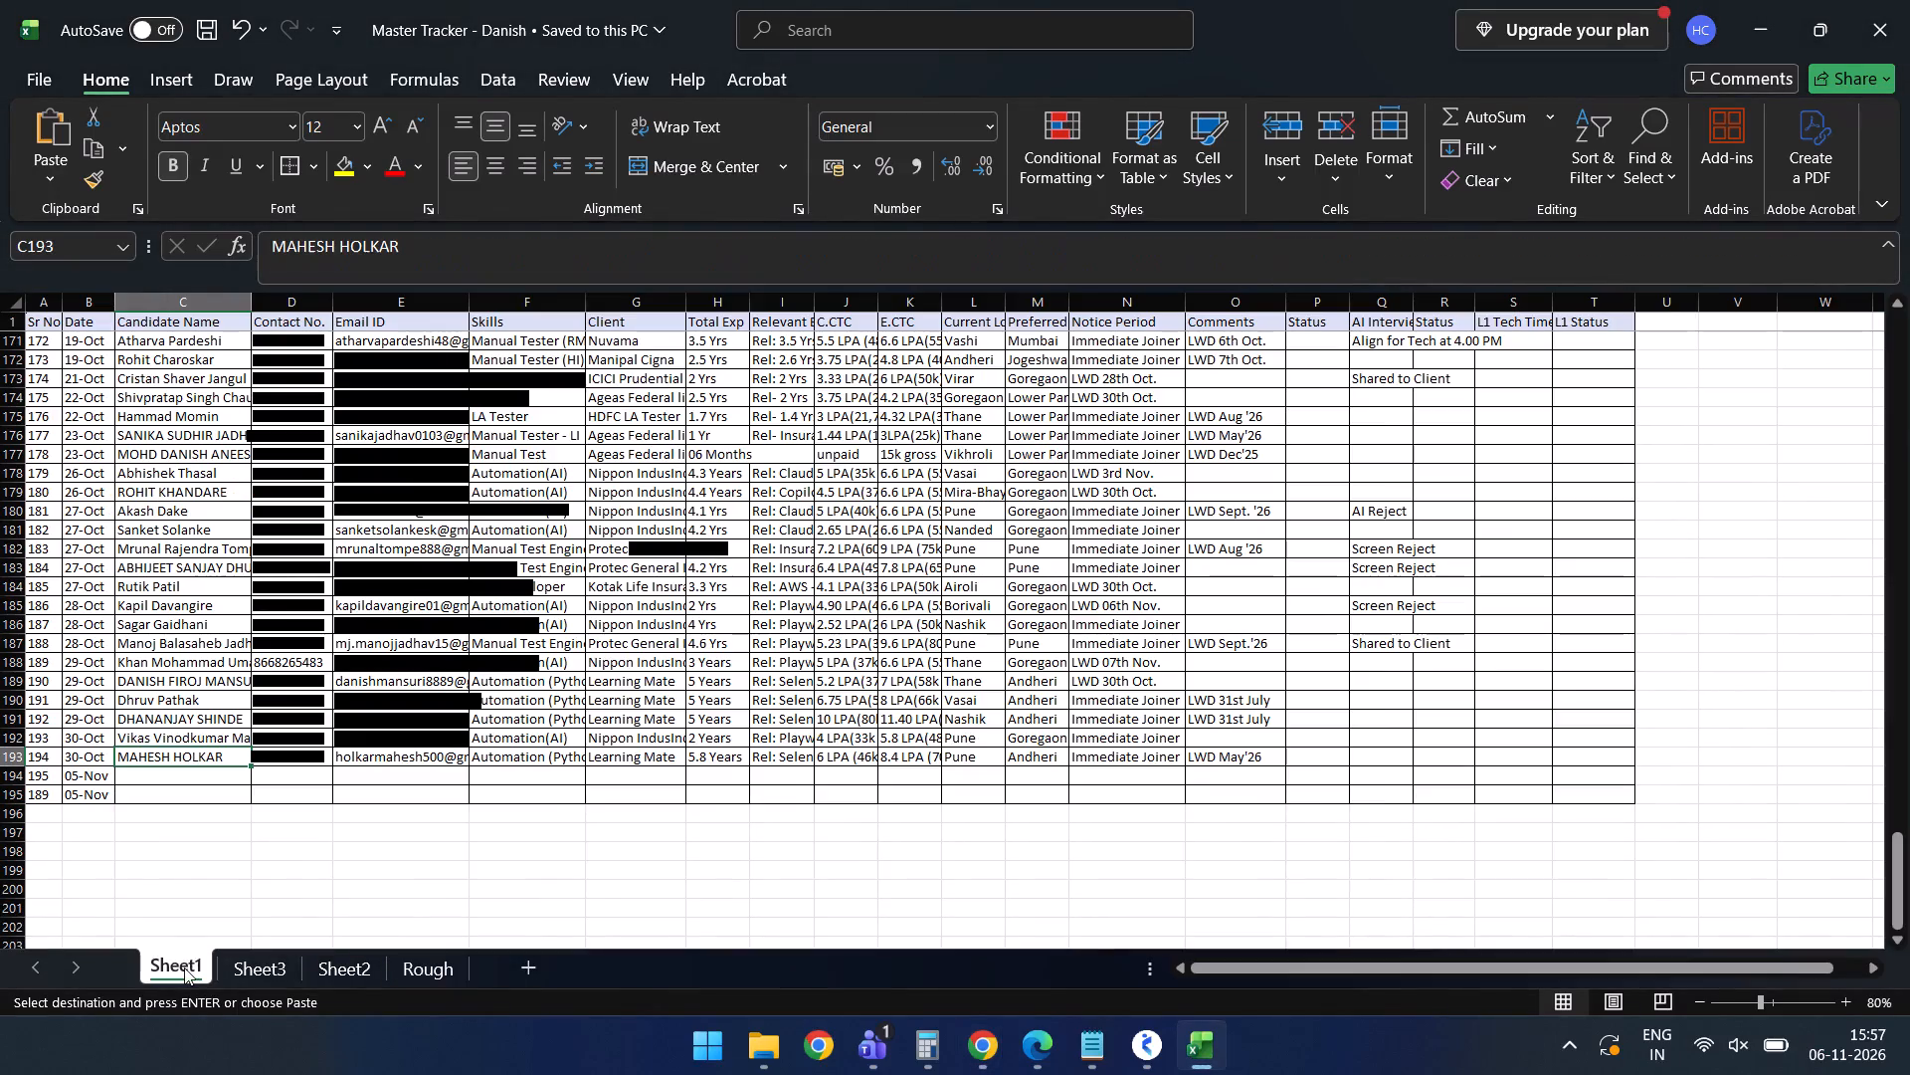
click(150, 474)
key(ctrl+f)
text(praf)
key(BackSpace)
key(u)
key(BackSpace)
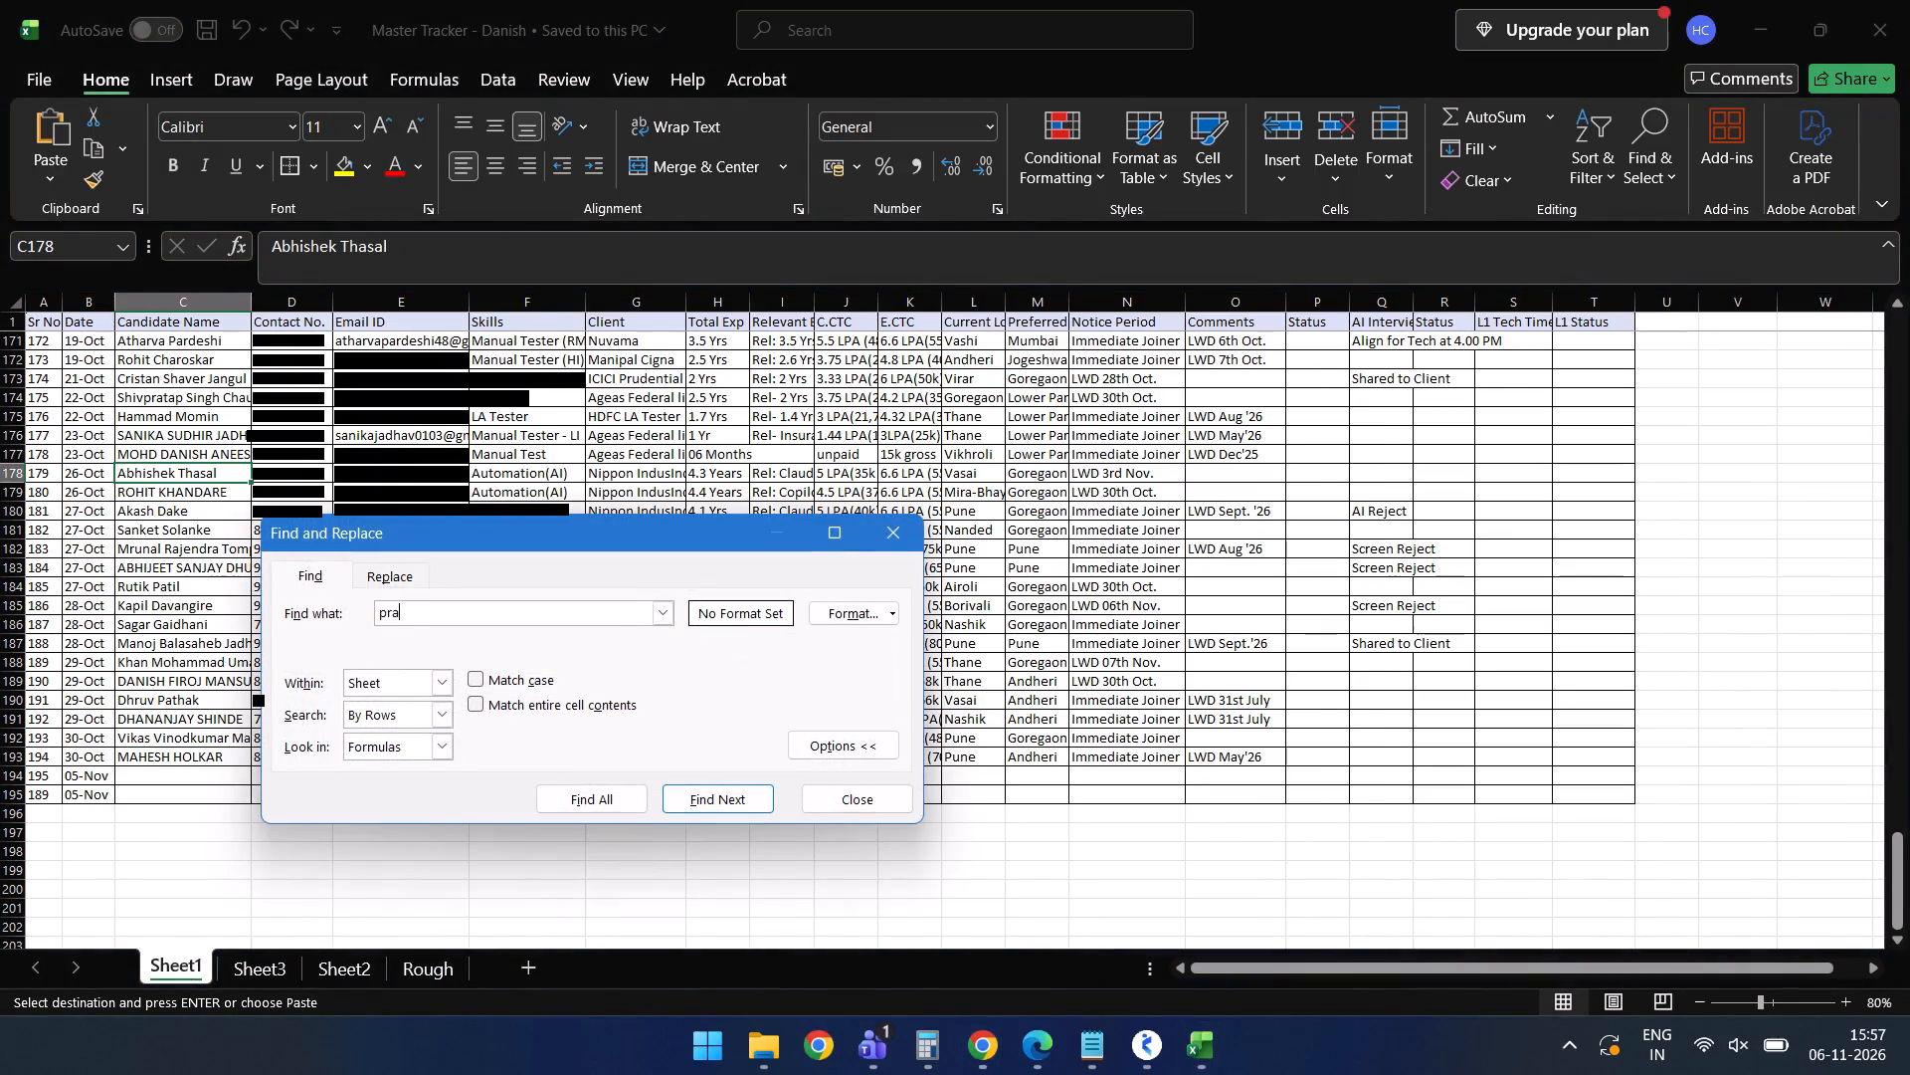
text(ful)
key(Return)
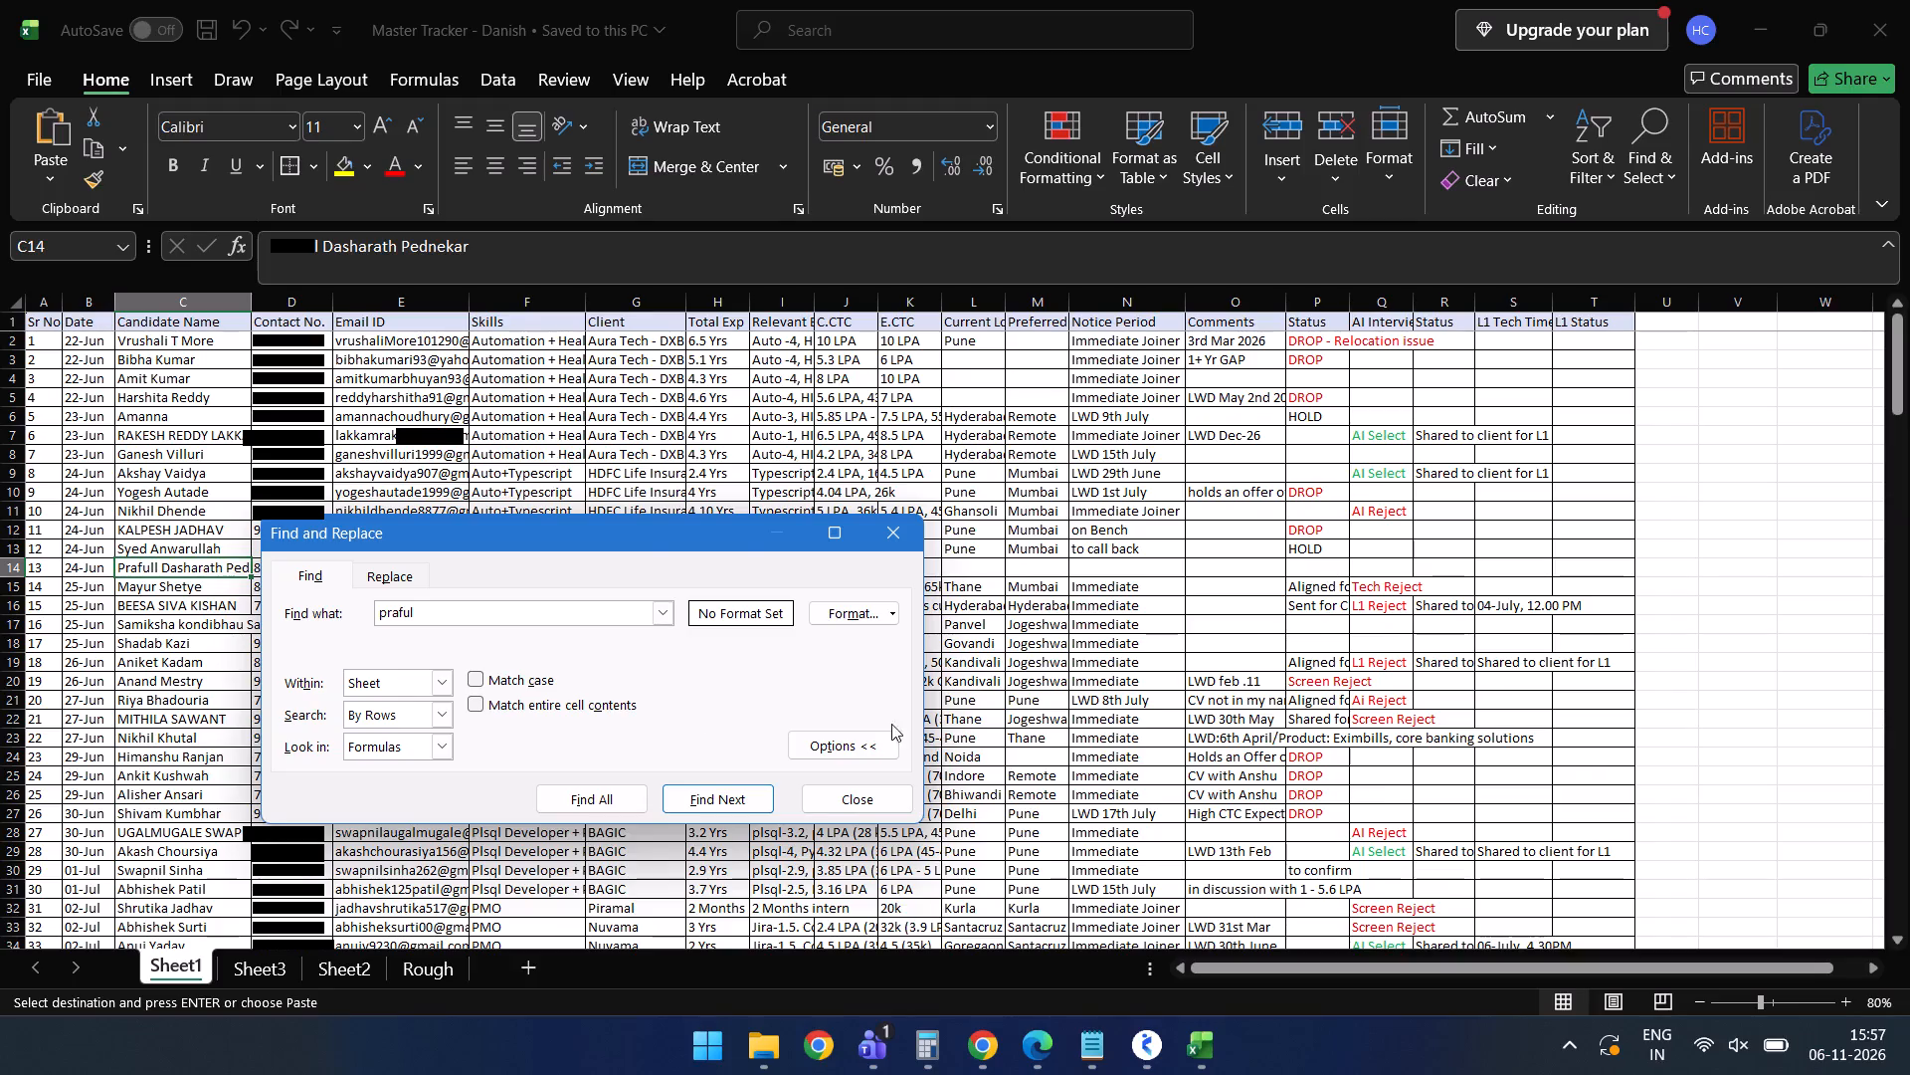
key(Return)
key(Return)
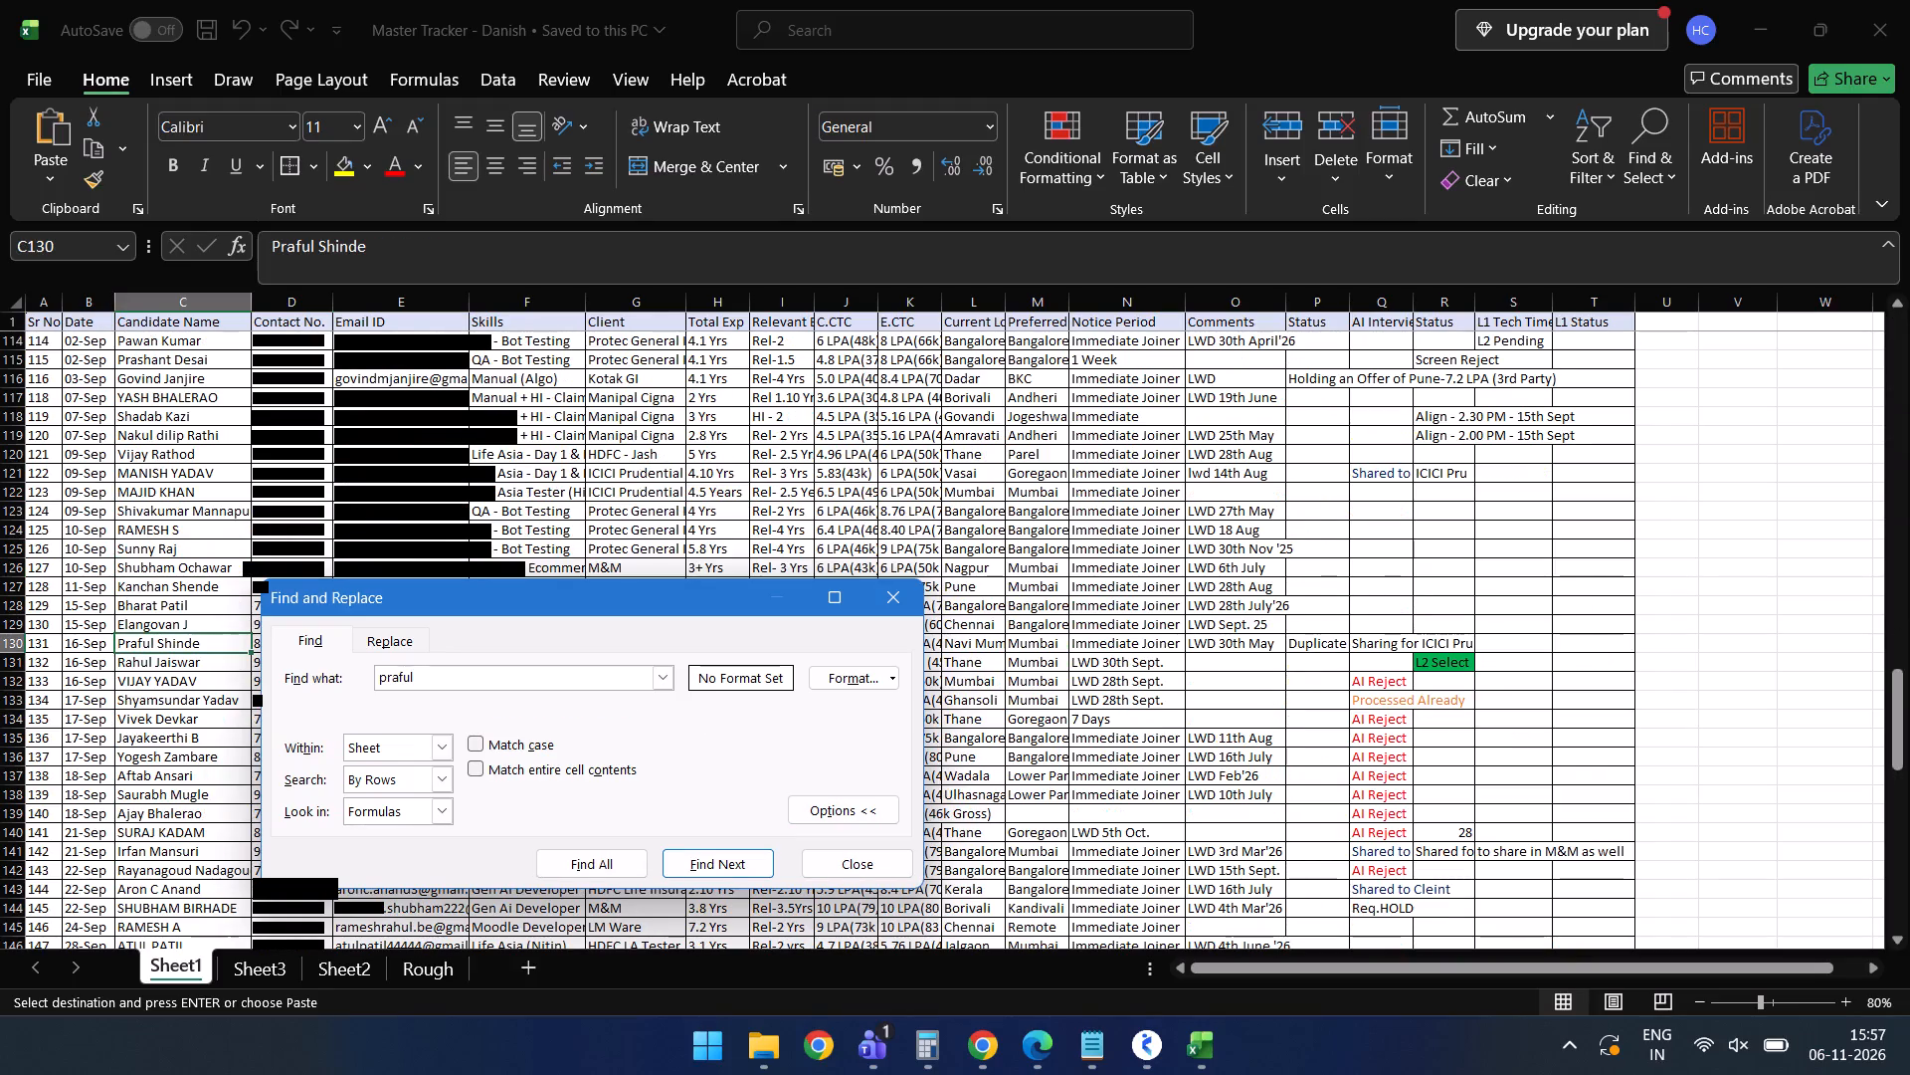
click(891, 606)
Copy the candidate's name from row 130 of the Master Tracker into the Candidate Name cell of row 373 in the Daily Interview Tracker.
key(shift+Right)
key(shift+Right)
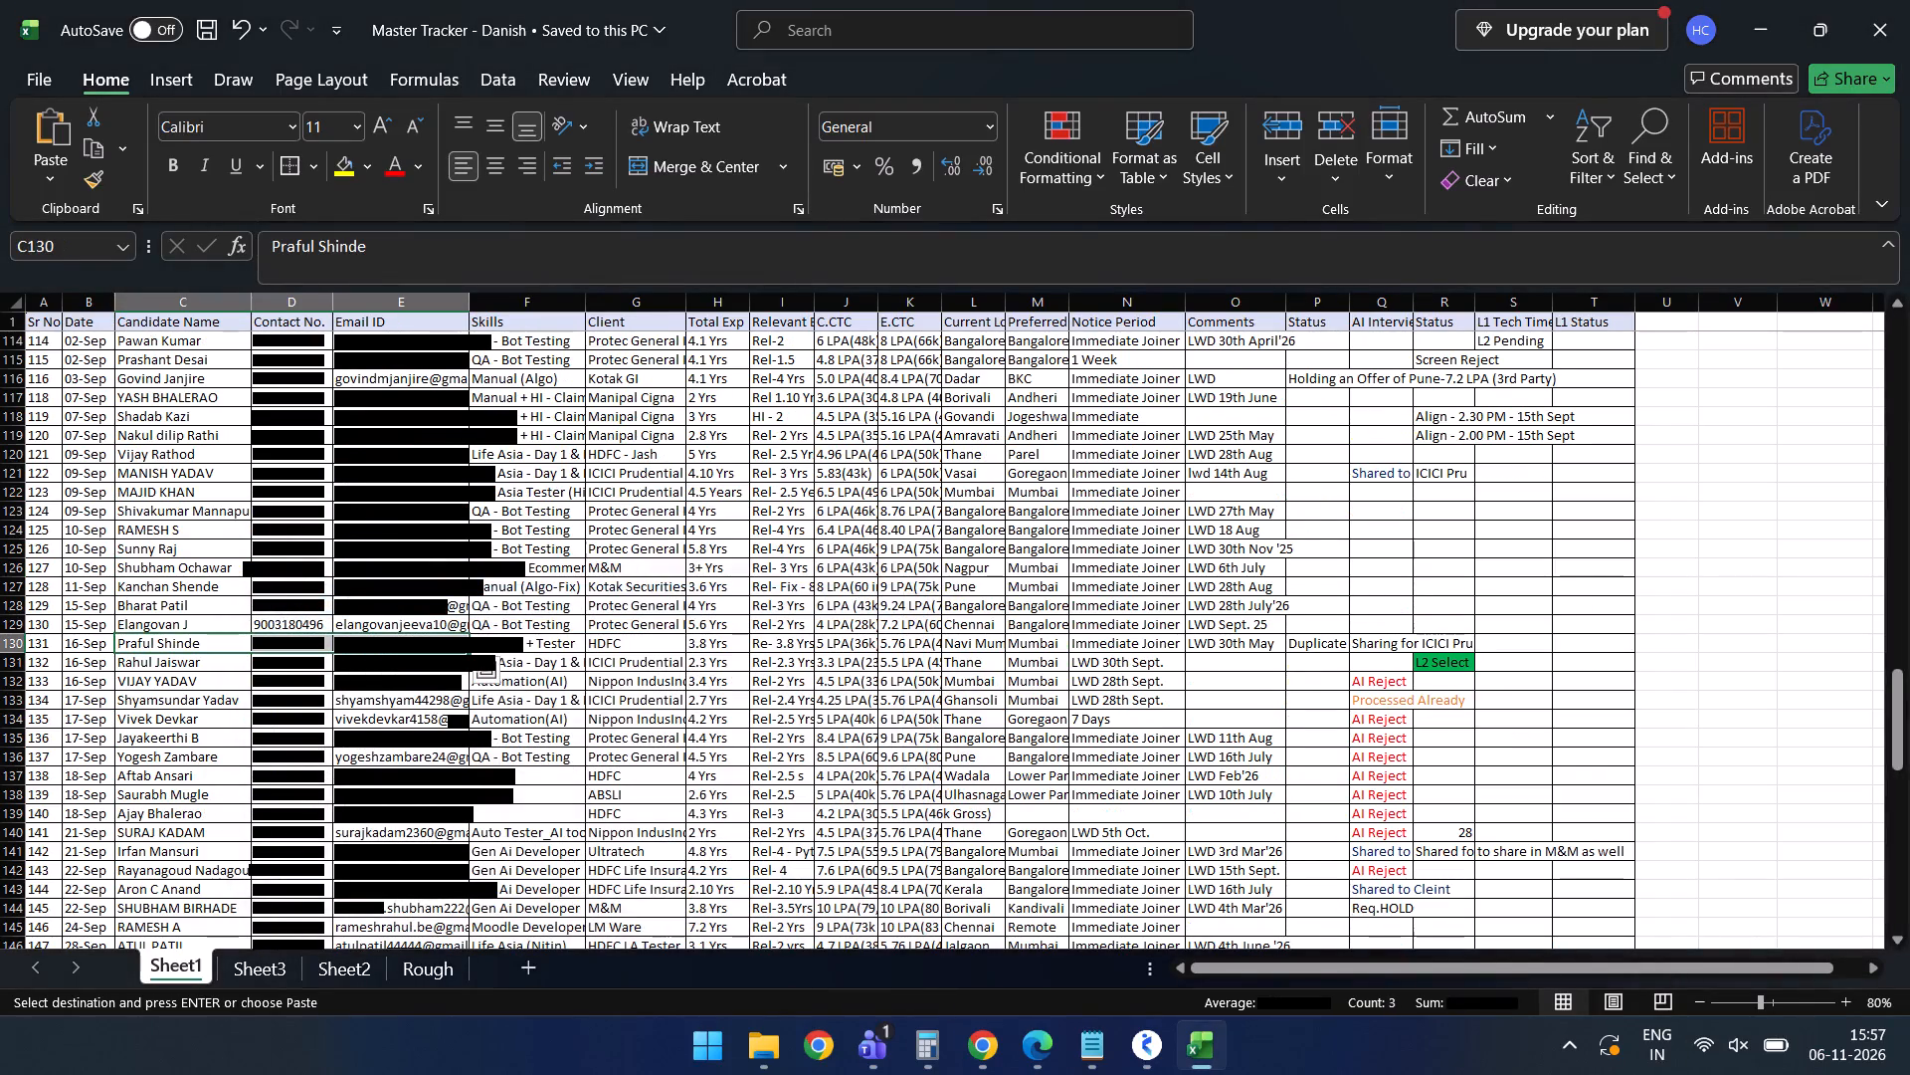
key(Left)
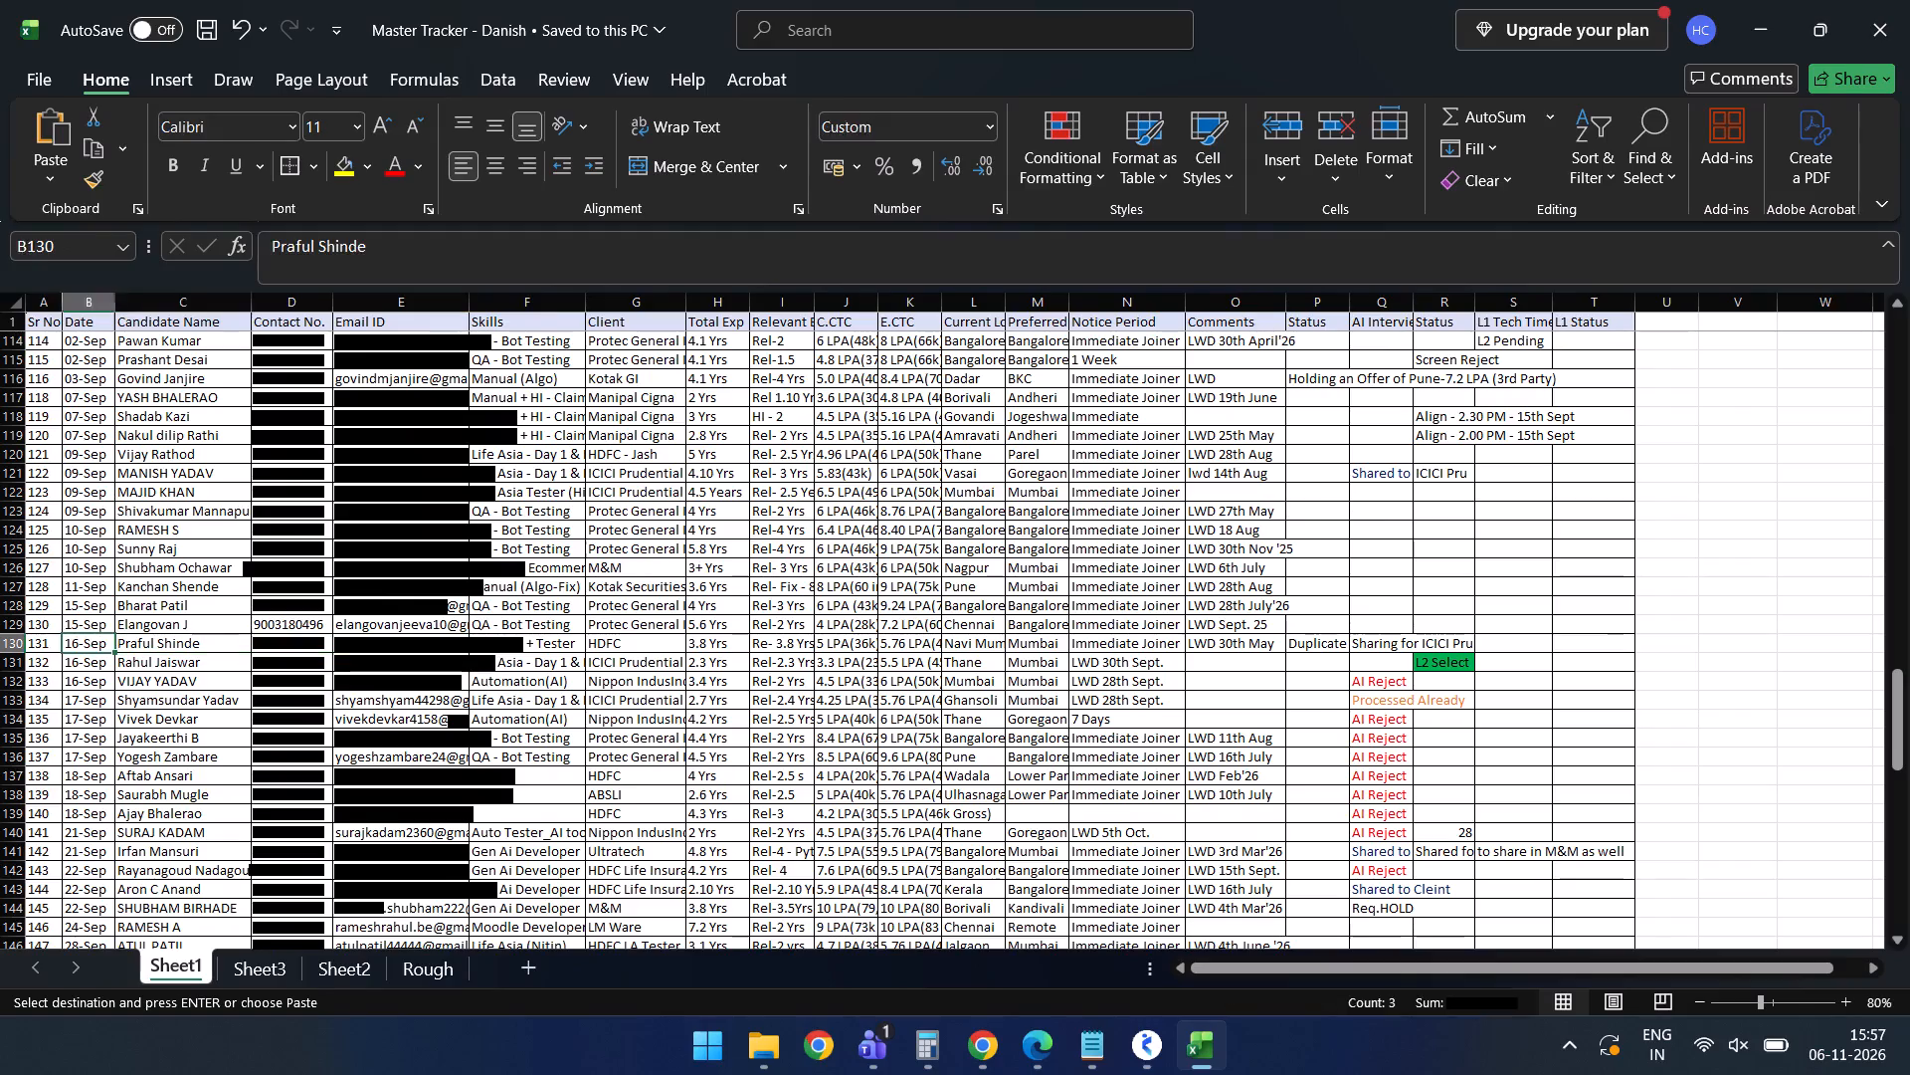
key(Left)
key(Right)
key(Right)
key(ctrl+c)
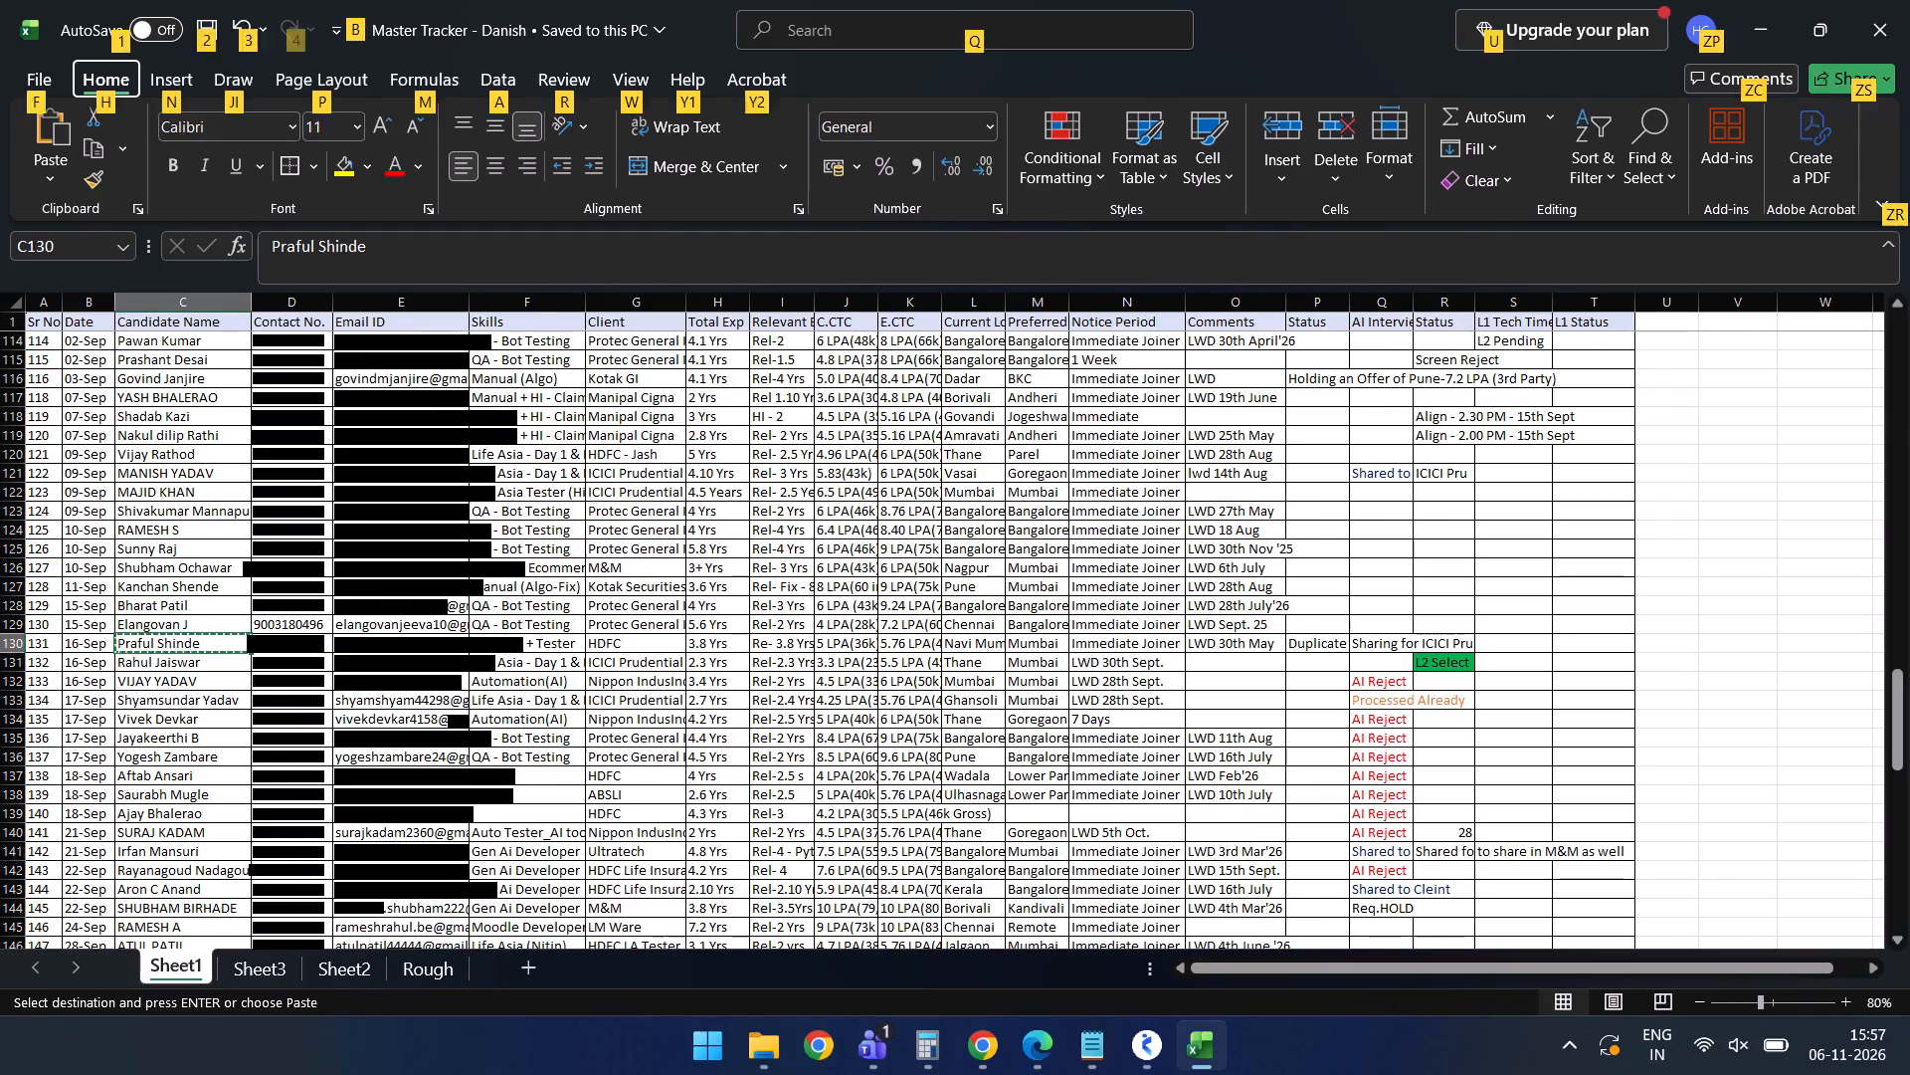
key(alt+Tab)
key(alt+Left)
key(Right)
key(Left)
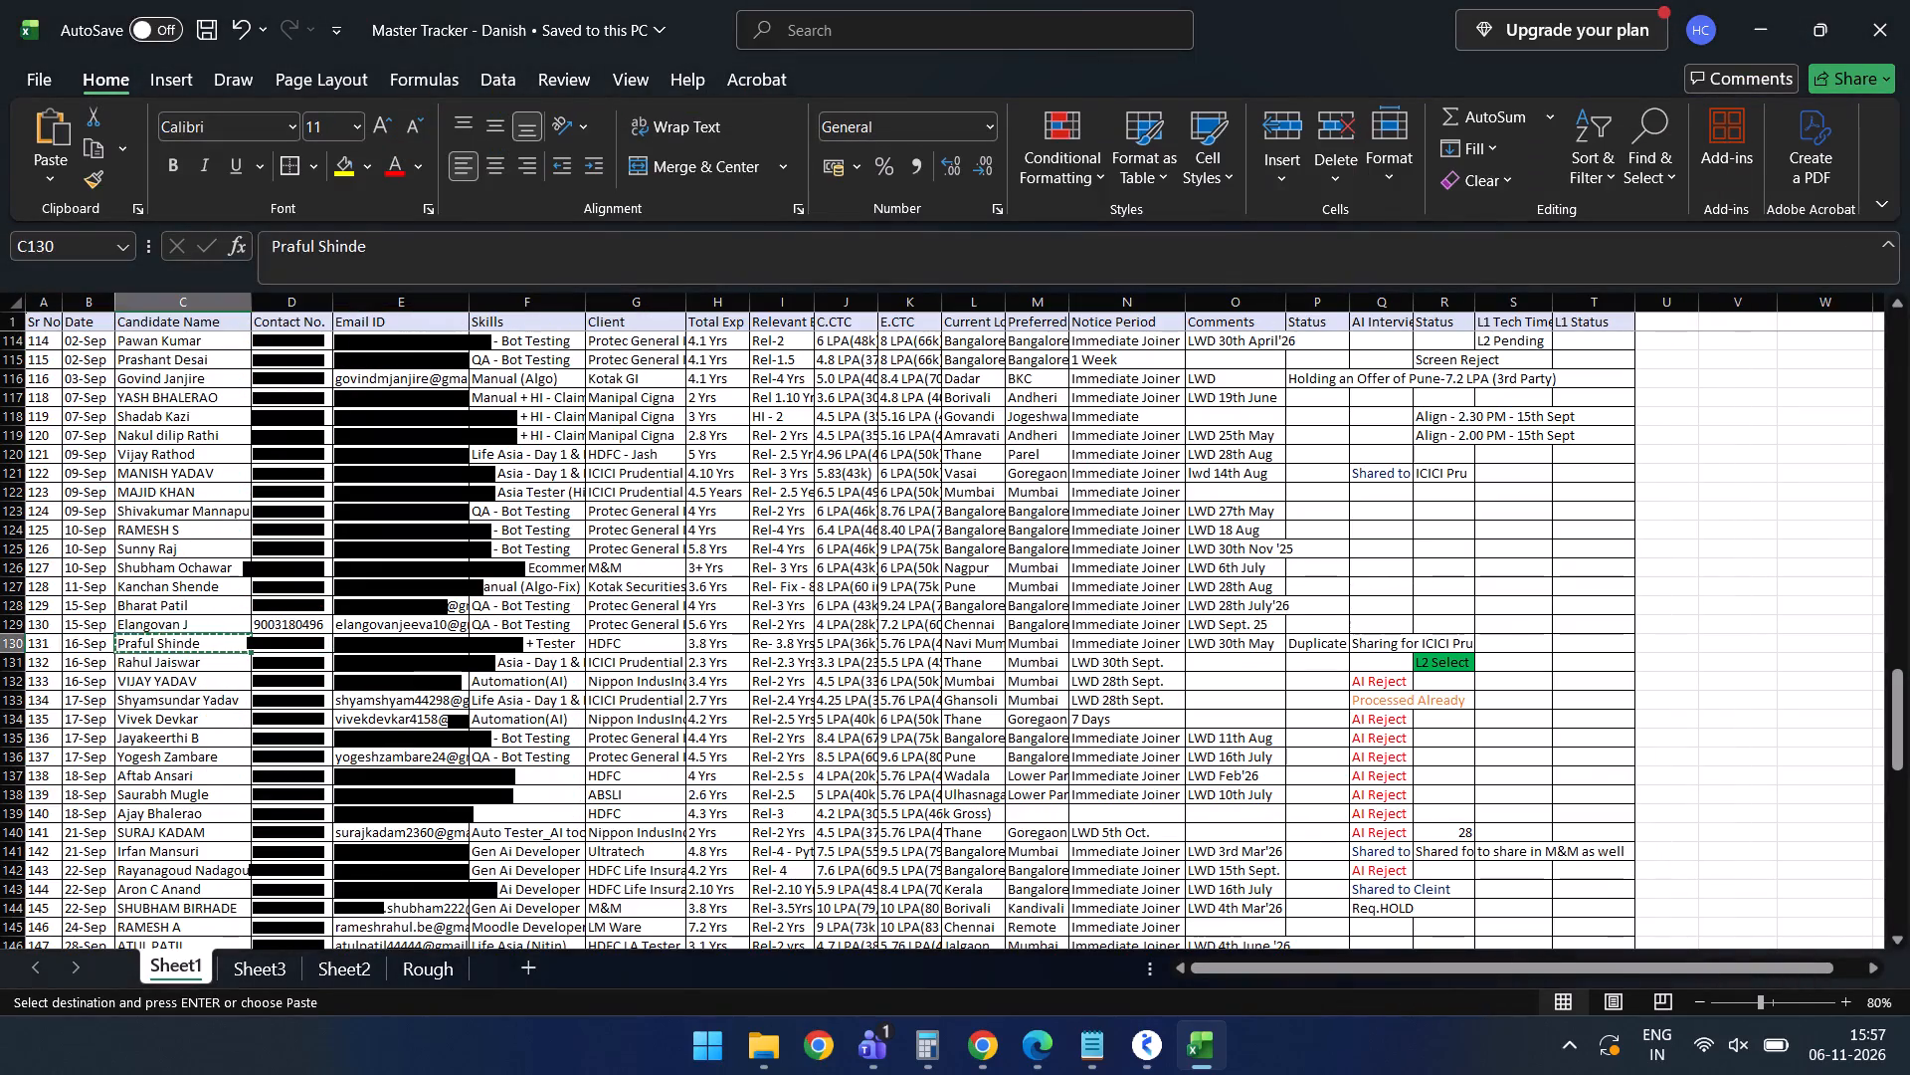
key(ctrl+c)
key(alt+Tab)
key(alt+Tab)
key(alt+Left)
key(Right)
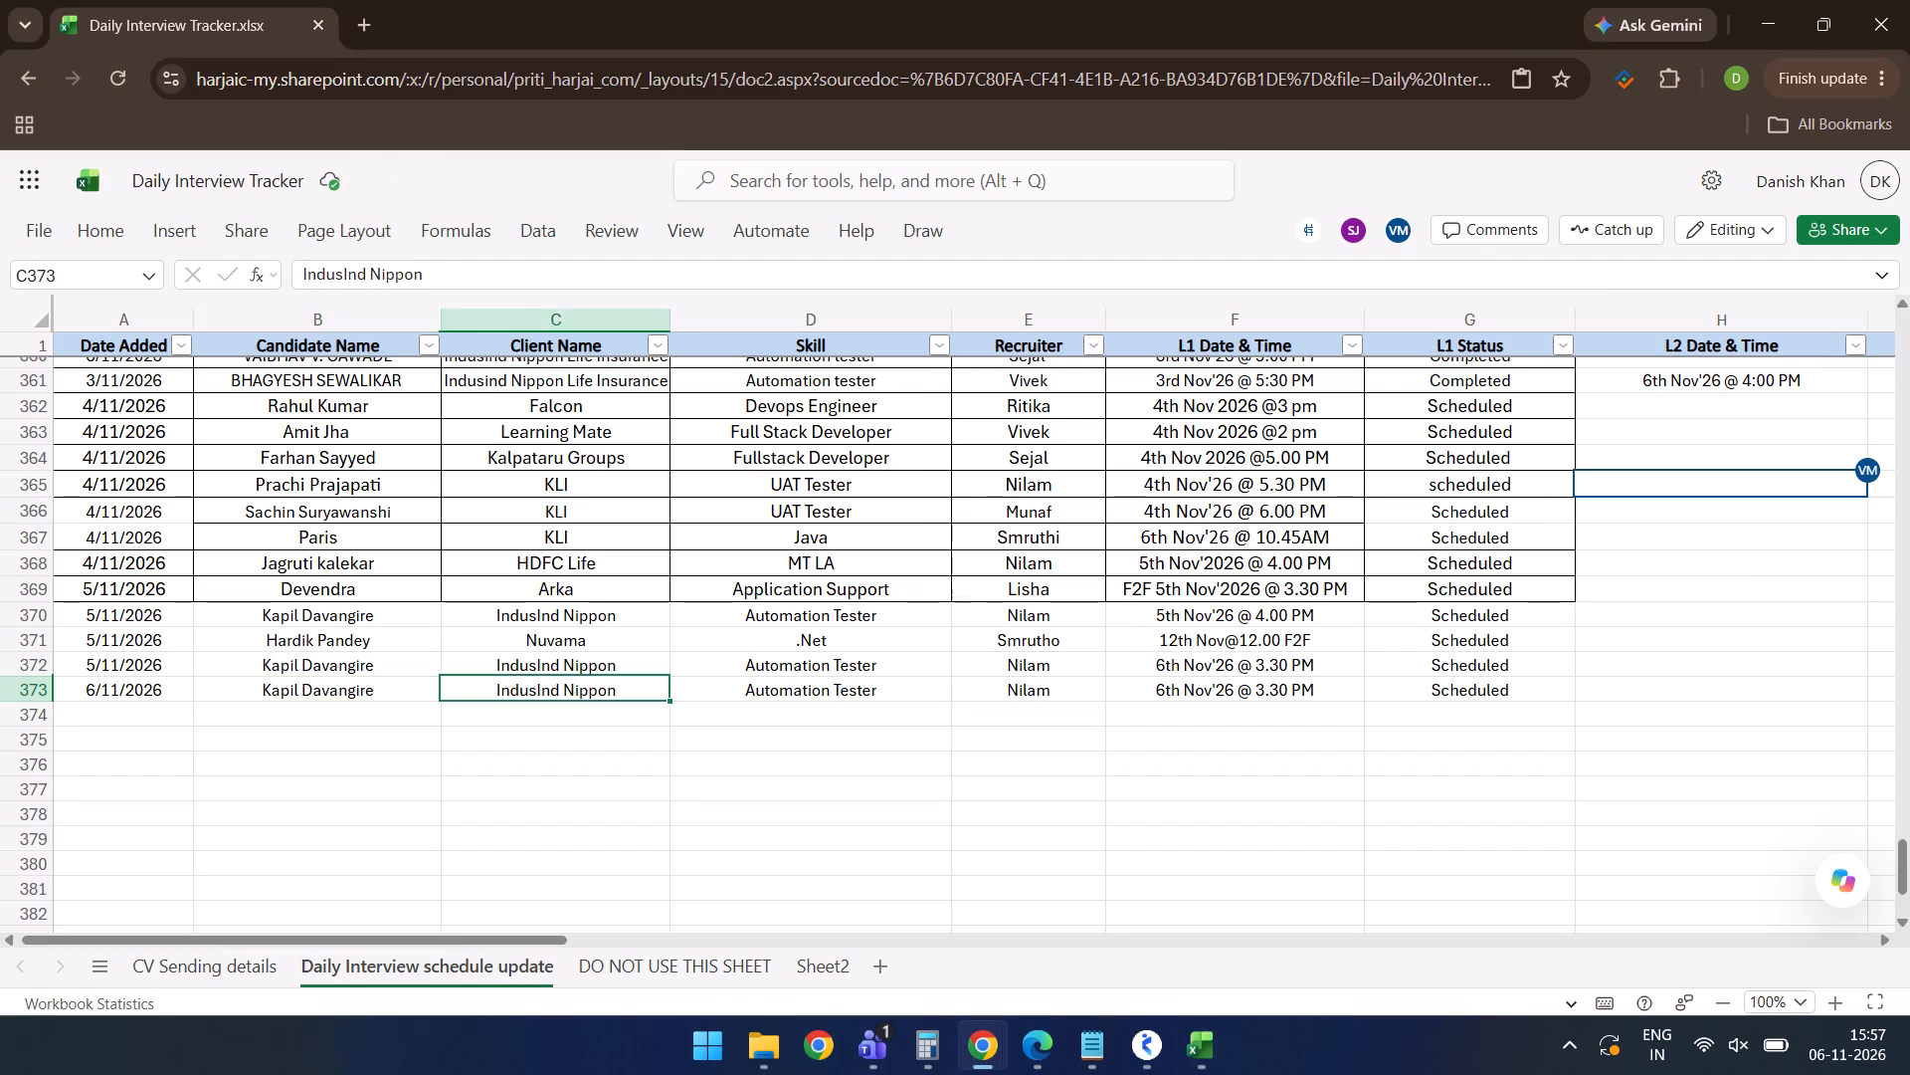
key(Left)
key(ctrl+v)
Centre the candidate name and client name cells in row 373.
key(Right)
key(Right)
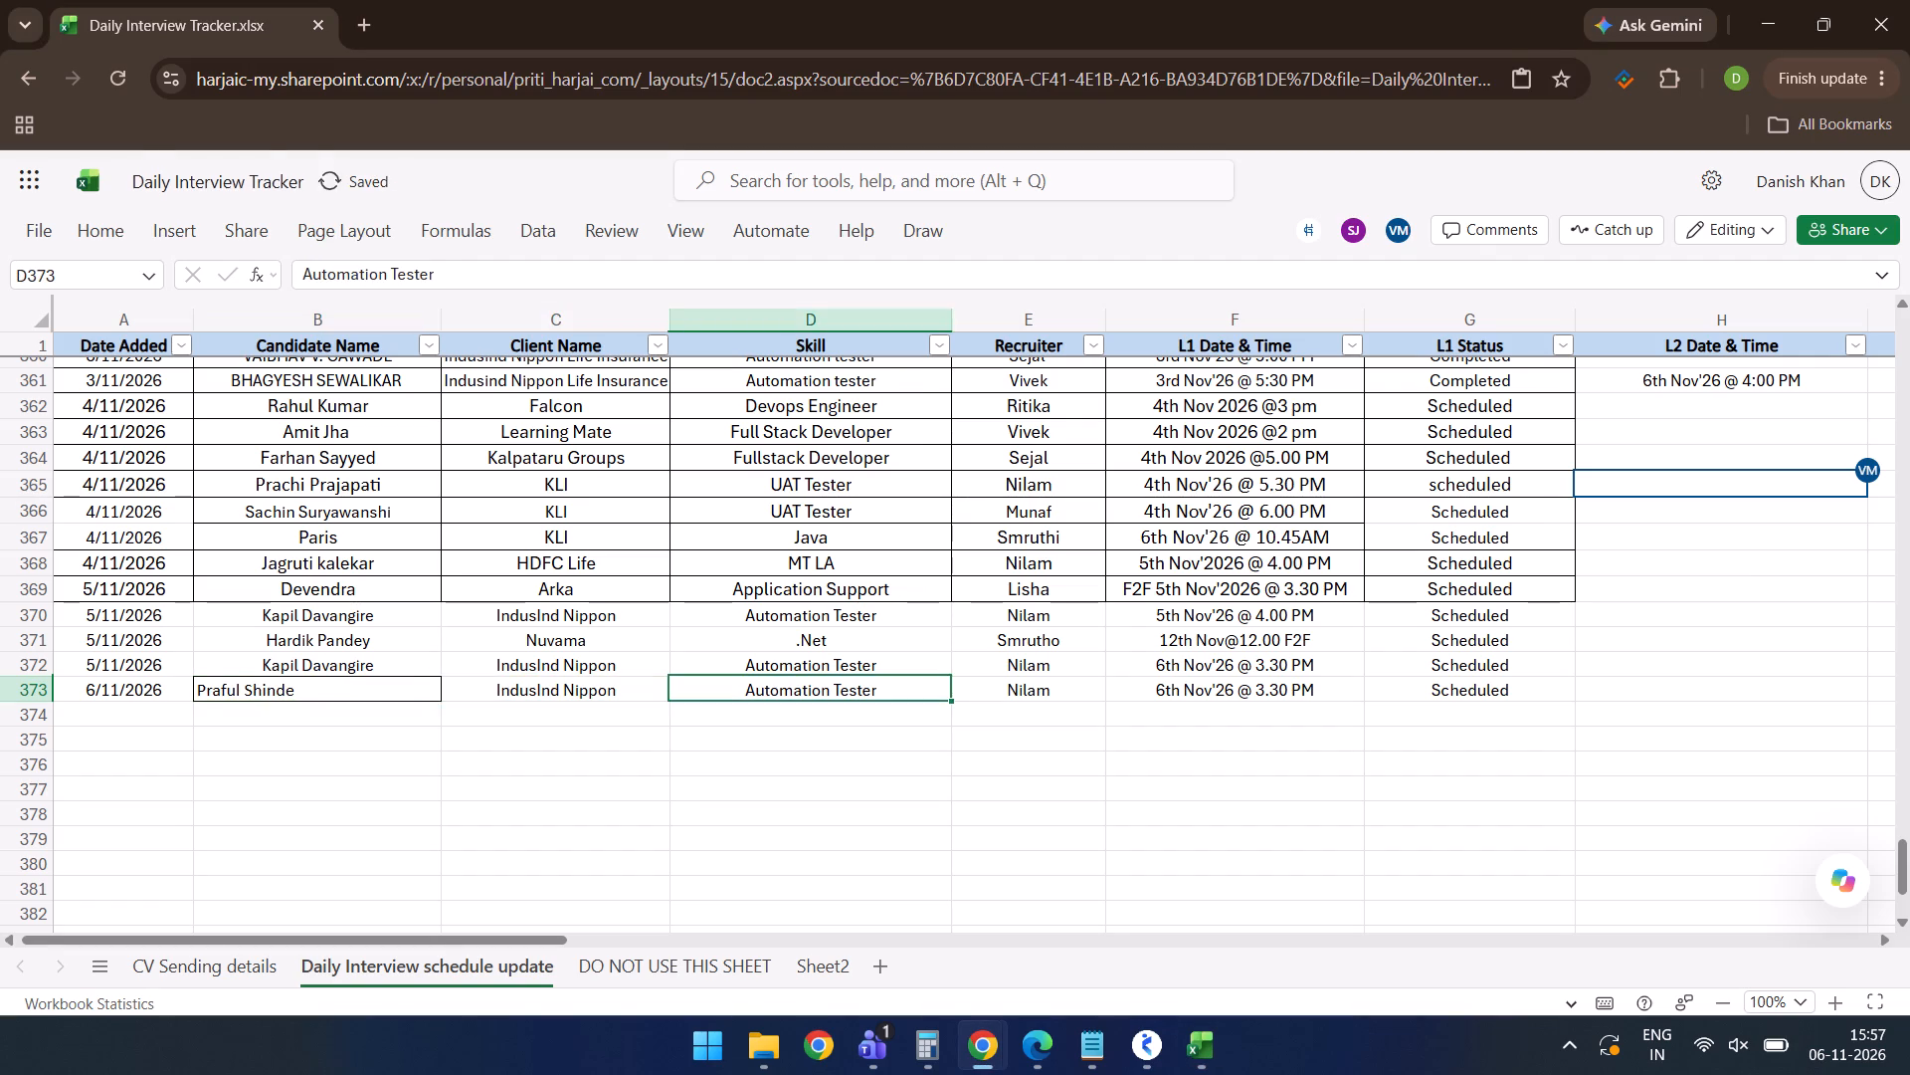
key(Left)
key(Left)
key(shift+Right)
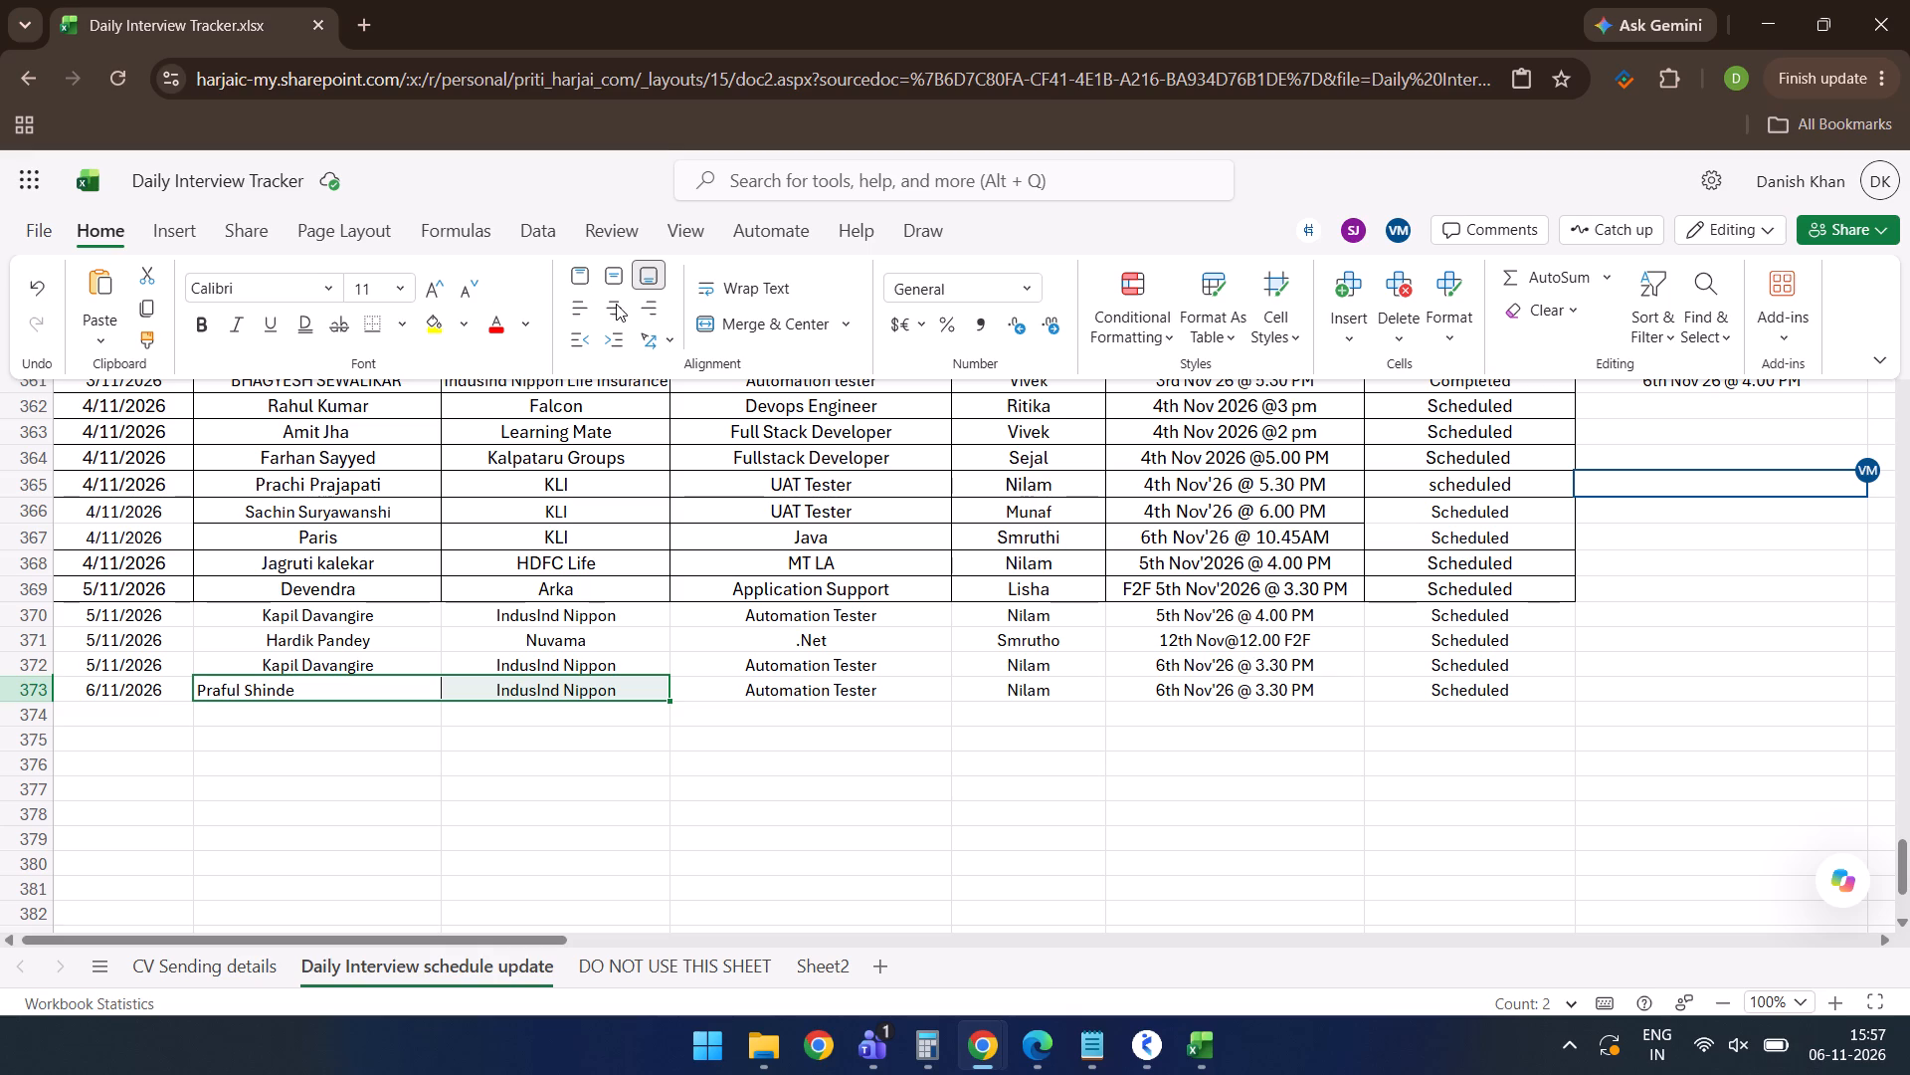
click(616, 304)
click(616, 304)
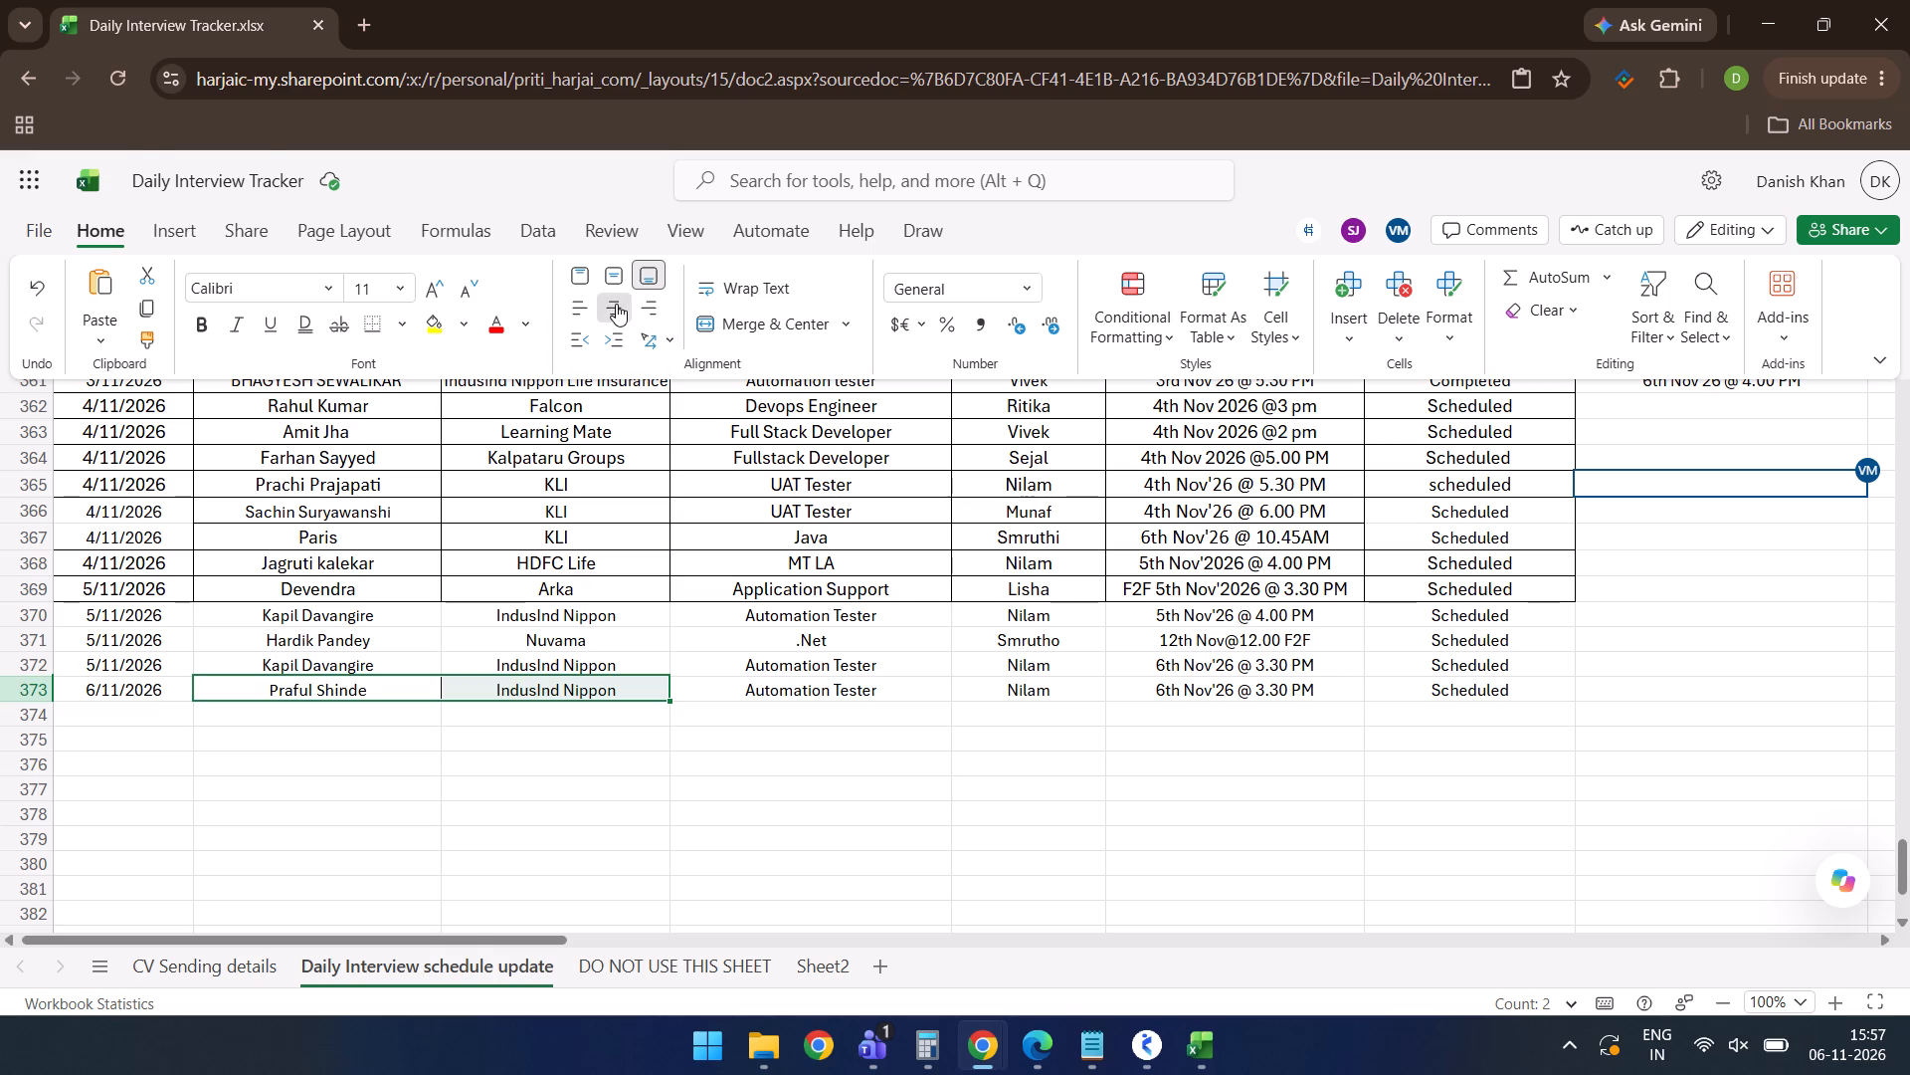
Check the candidate's skill in the Master Tracker and set the Skill in row 373 of the interview schedule to "LA Tester".
click(755, 692)
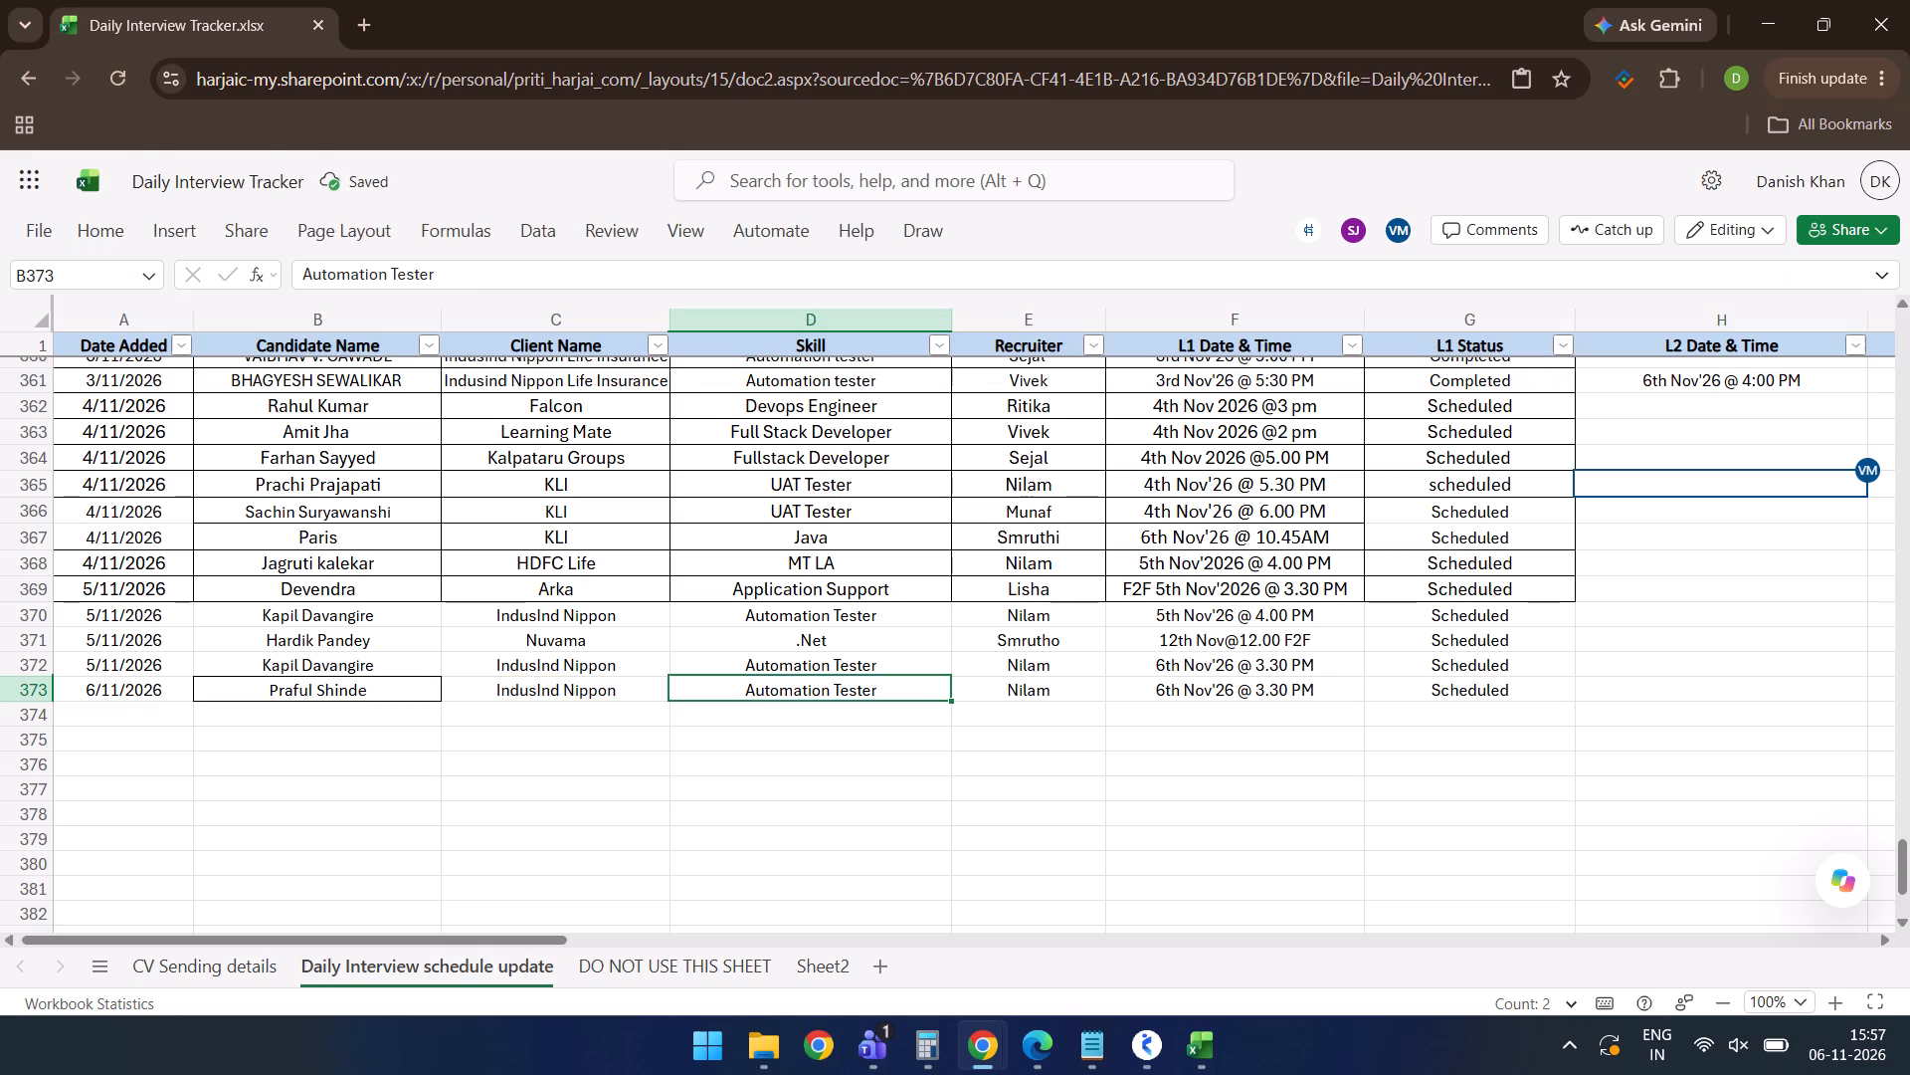
key(alt+Tab)
key(Right)
key(Right)
key(Right)
key(Left)
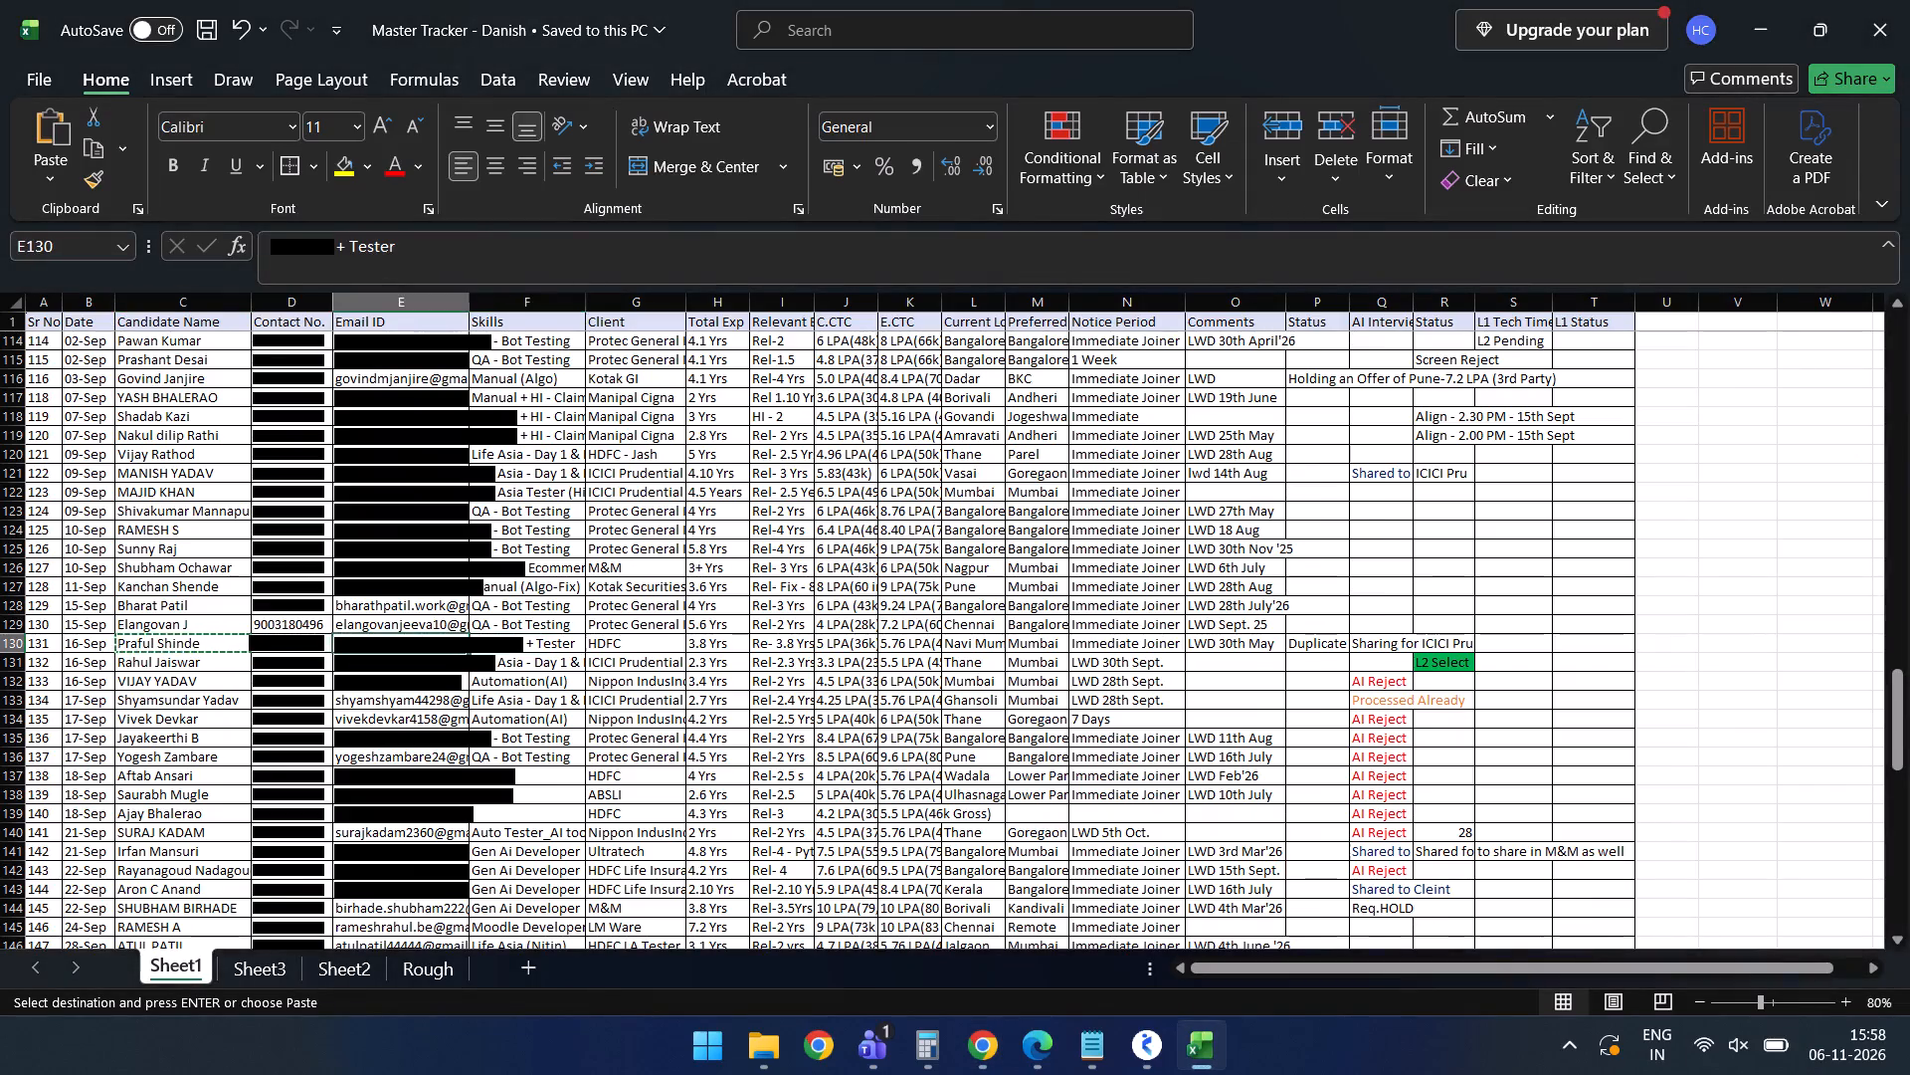
key(Right)
key(alt+Tab)
text(LA Tesrer)
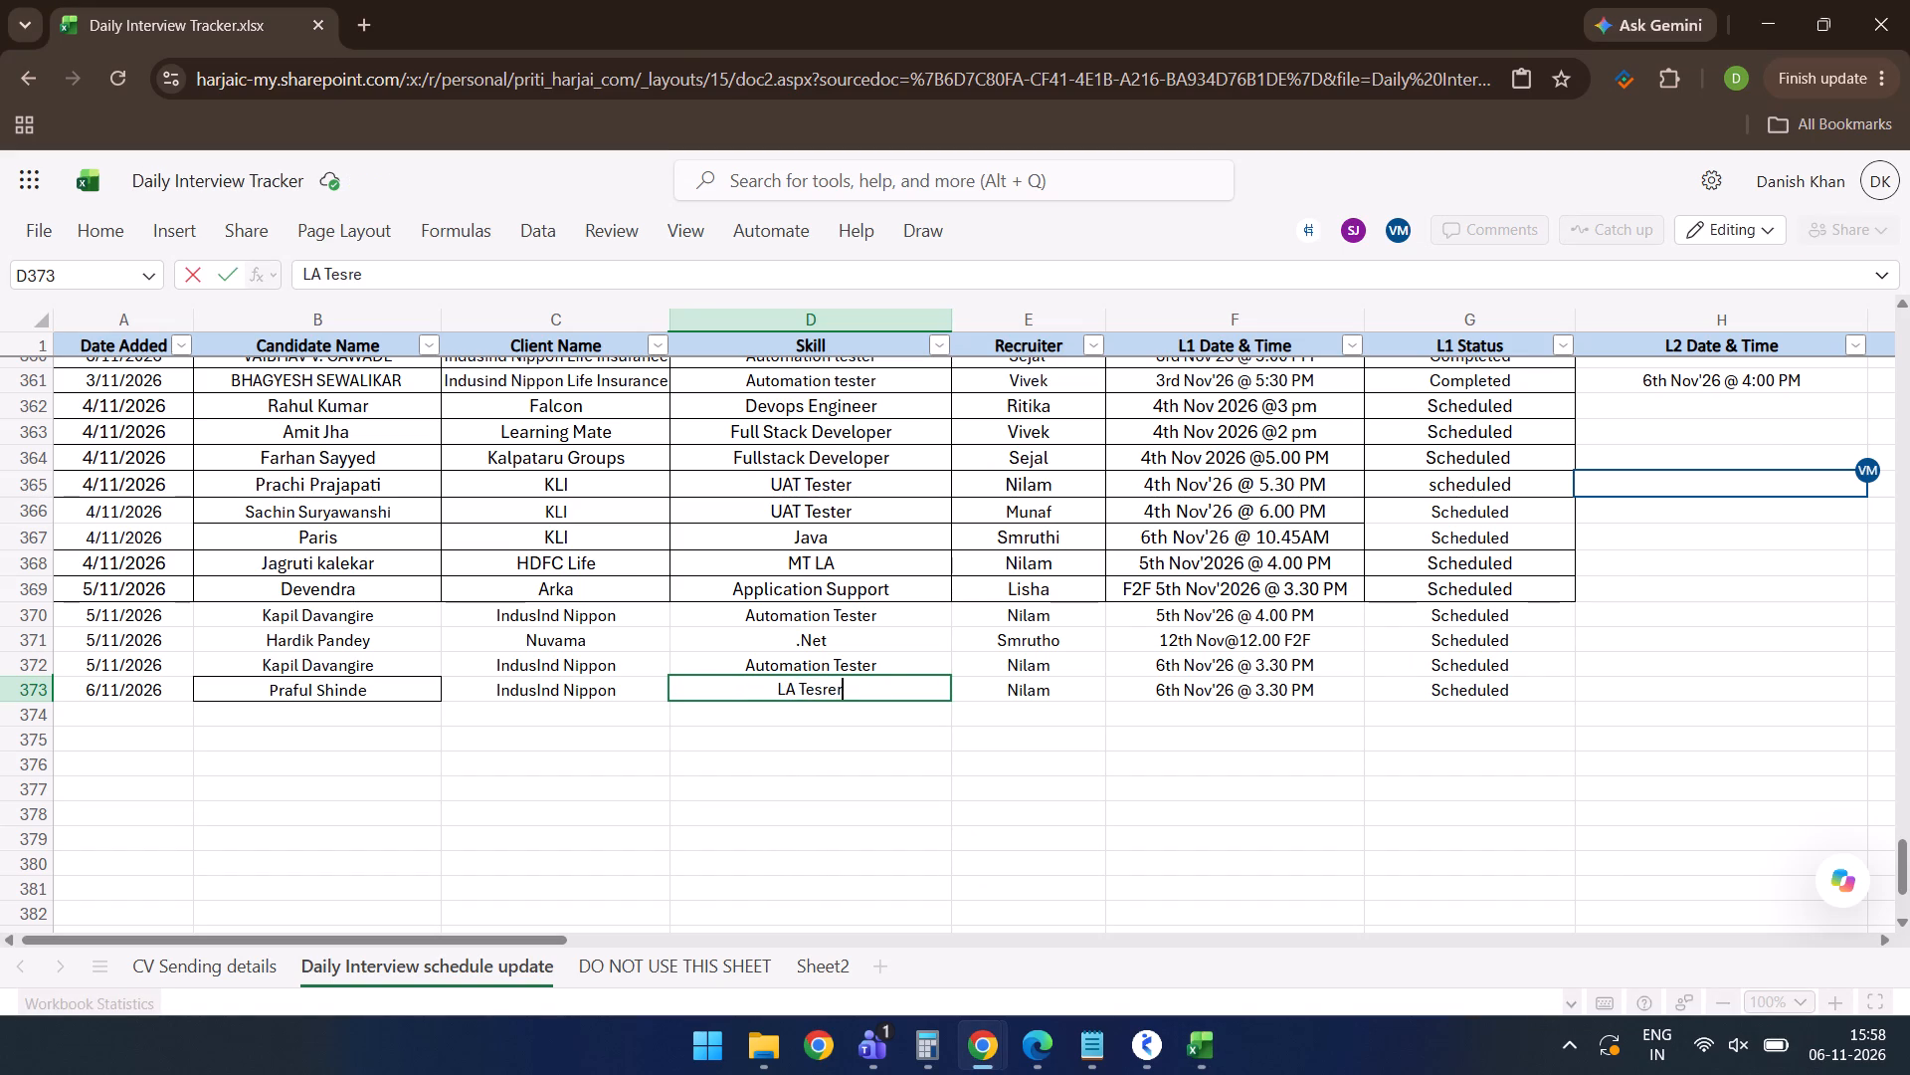
key(BackSpace)
key(BackSpace)
key(BackSpace)
text(ter)
key(Left)
key(Left)
key(Left)
Return to the candidate's row in the Master Tracker, check the entry and save that workbook.
key(Right)
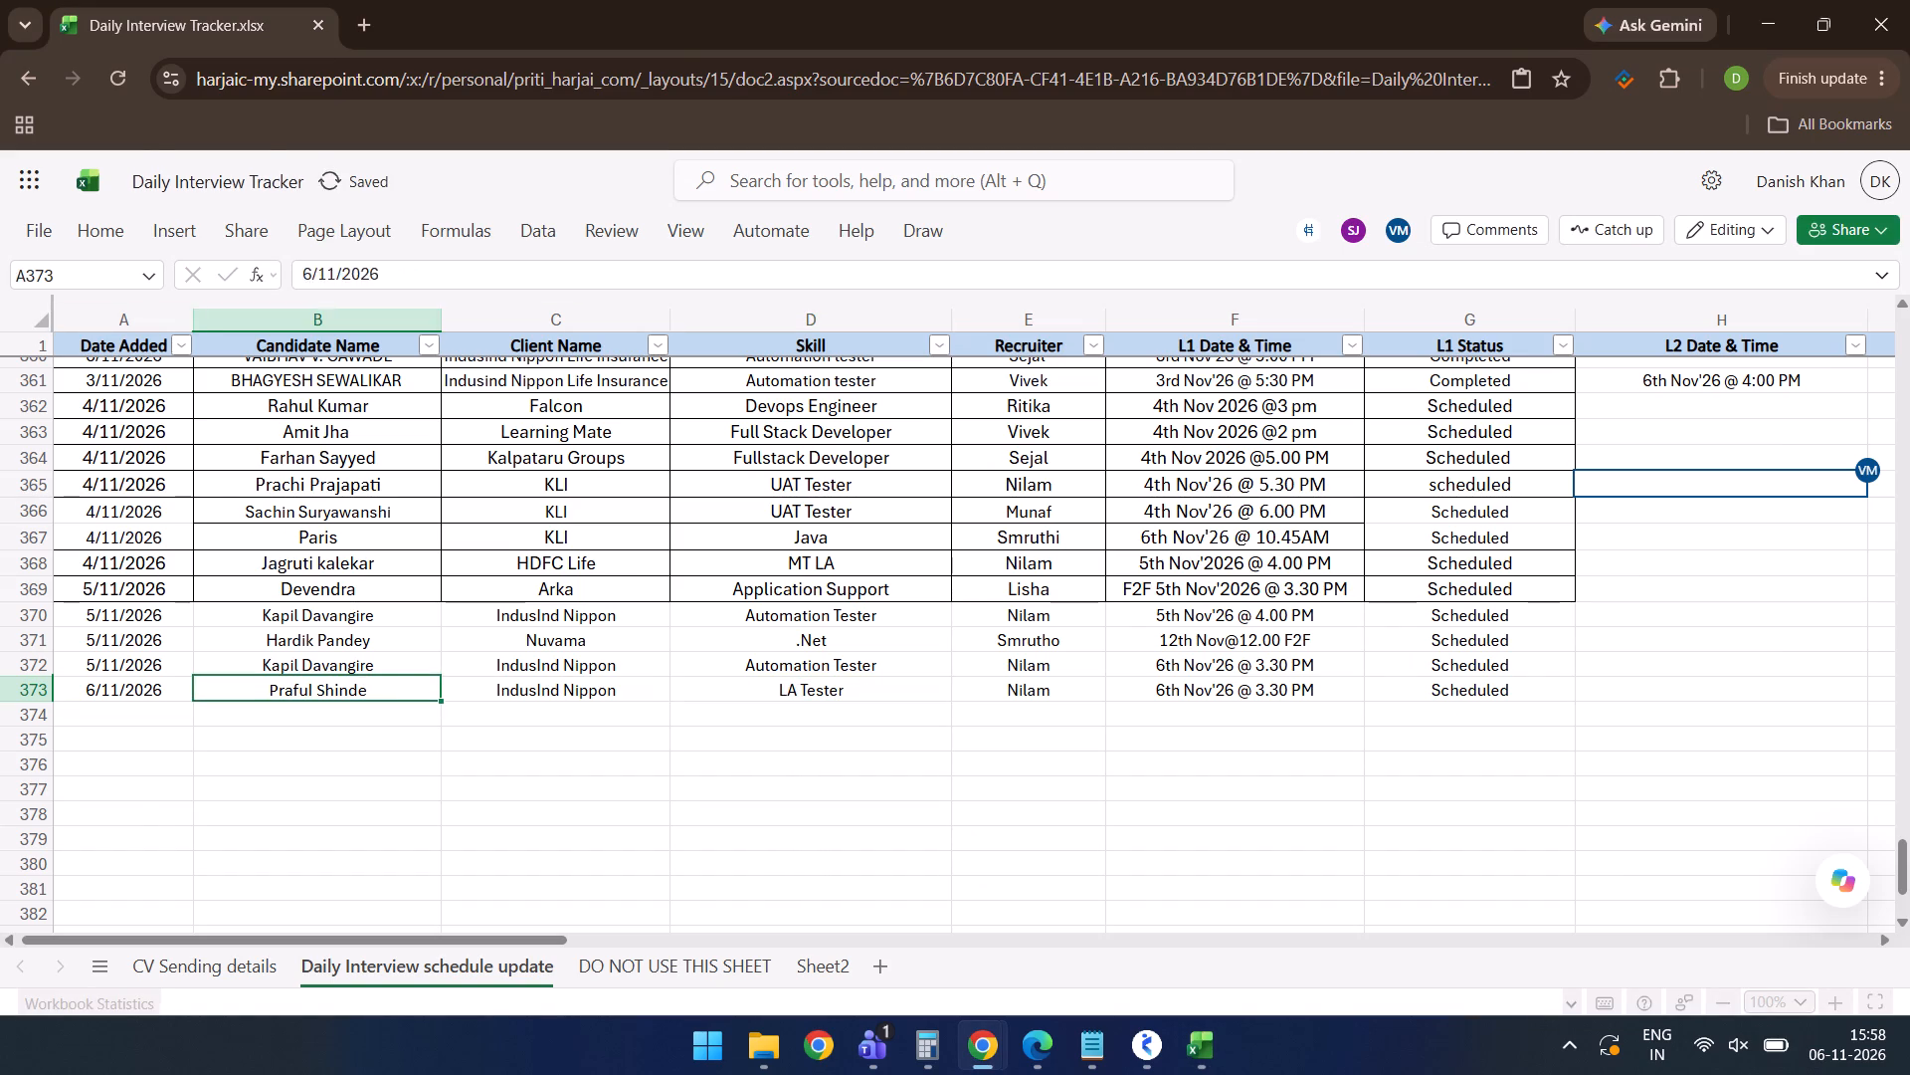
key(Right)
key(alt+Tab)
key(Right)
key(Left)
key(Left)
key(Left)
key(Left)
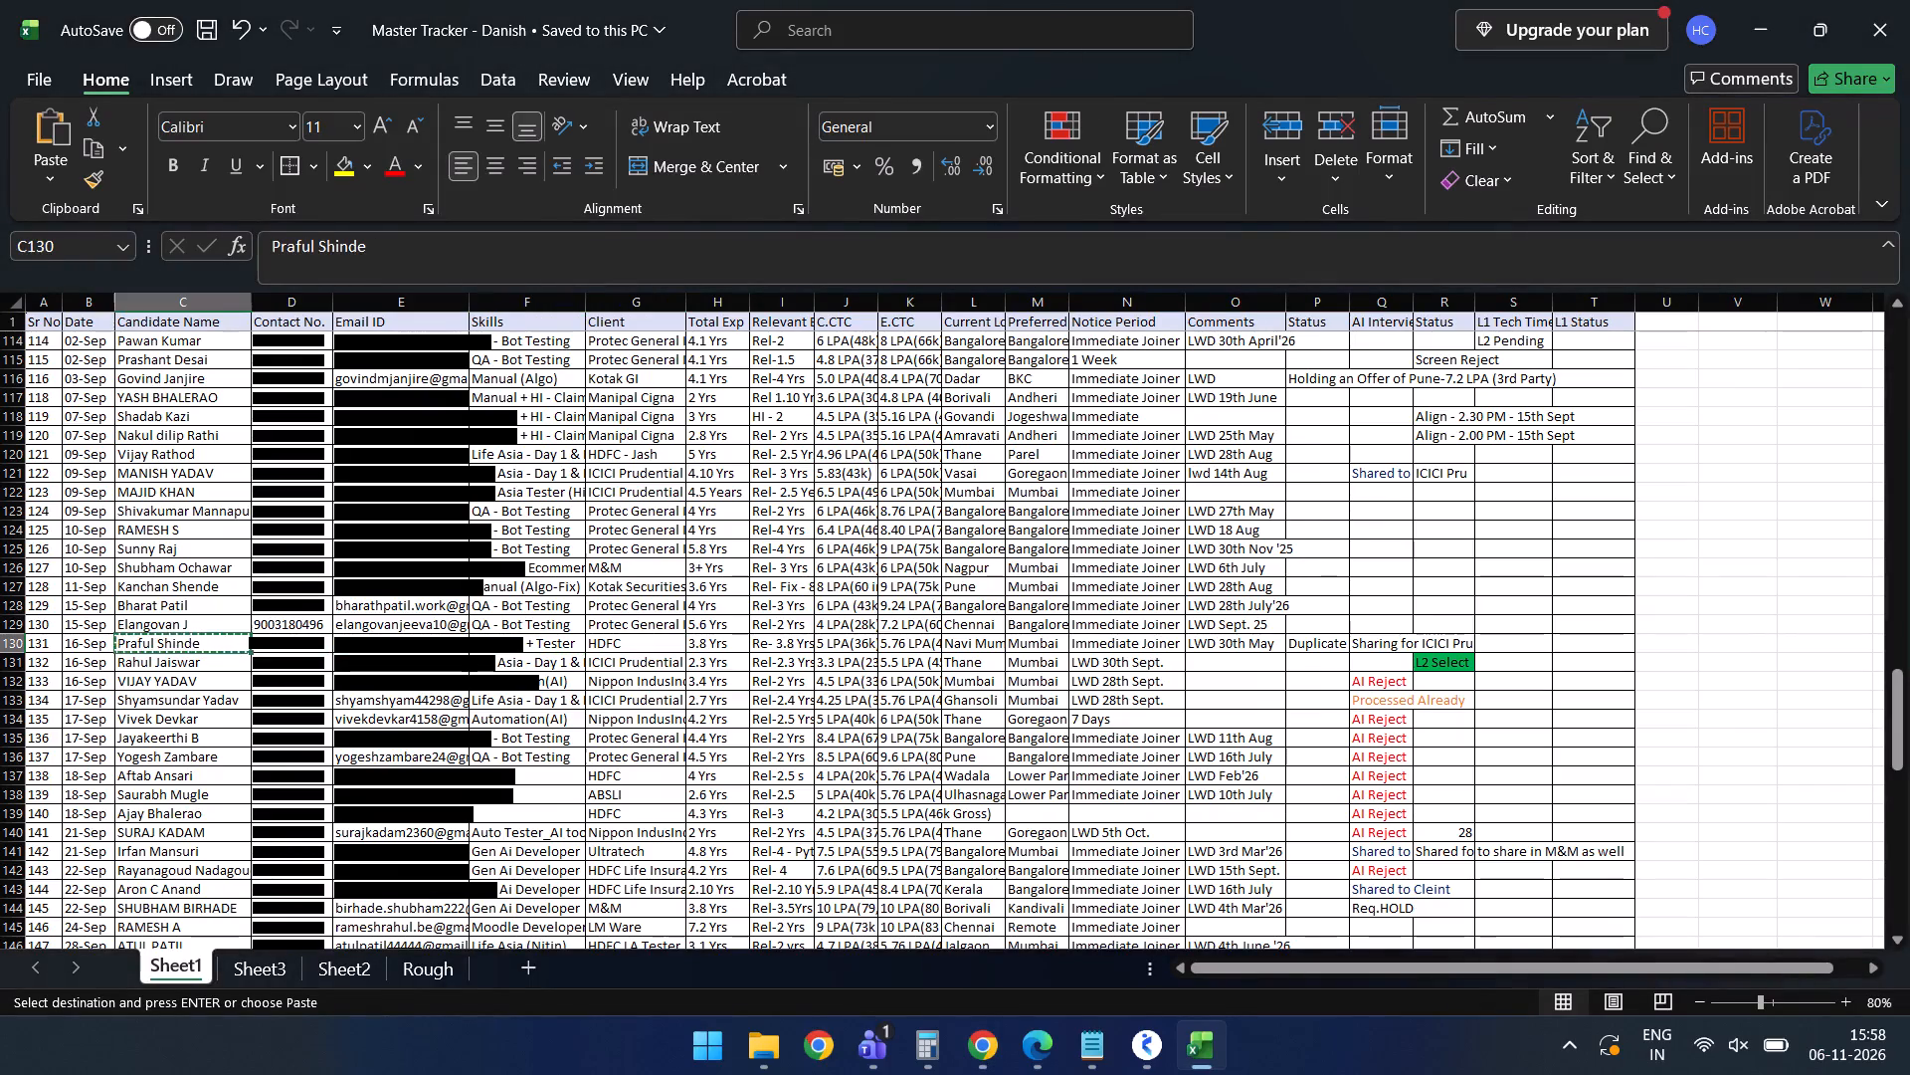
key(ctrl+s)
key(Right)
key(Left)
Set the Recruiter in row 373 of the Daily Interview Tracker to "Danish".
key(alt+Tab)
key(Right)
key(Right)
key(Right)
key(Right)
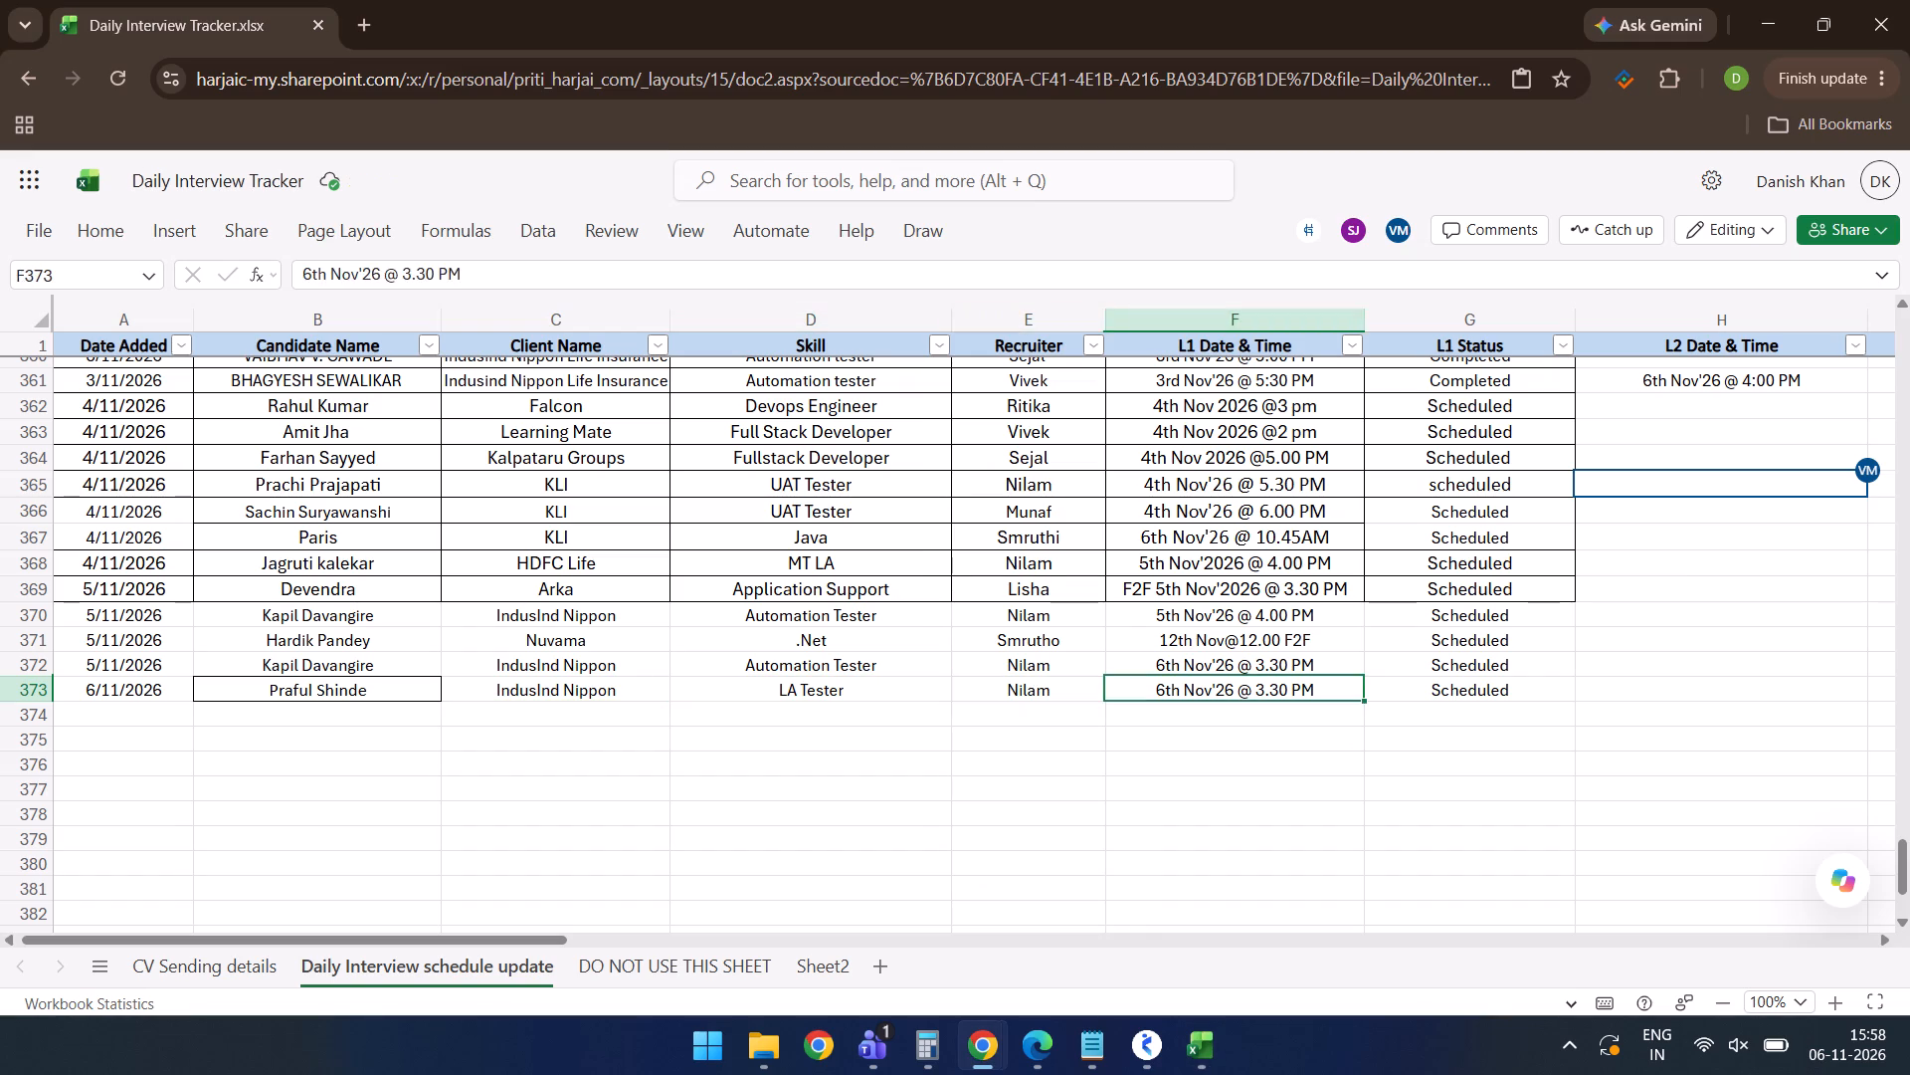
key(Left)
key(Left)
text(Dai)
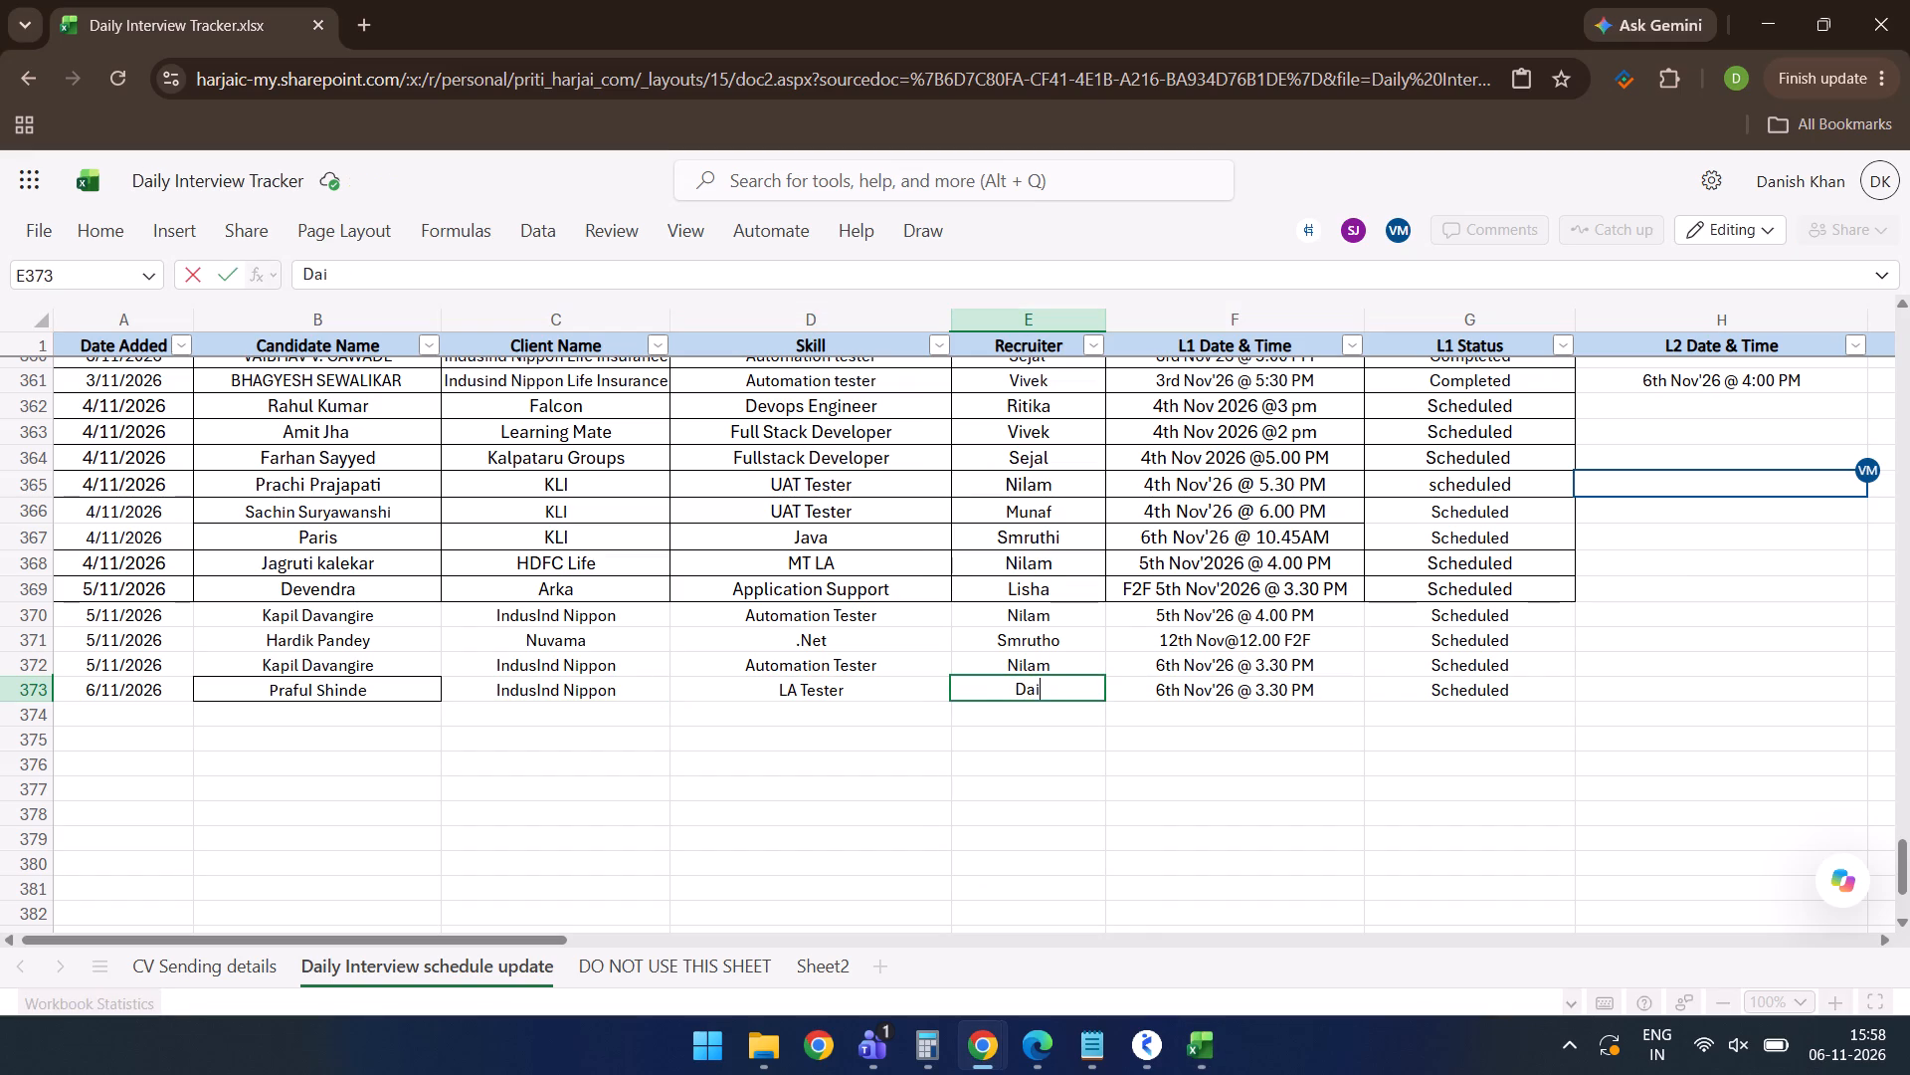
key(BackSpace)
text(nish)
key(Tab)
Change the L1 Date & Time in row 373 to "6th Nov'26 @5.00 PM" and save.
key(Right)
key(Left)
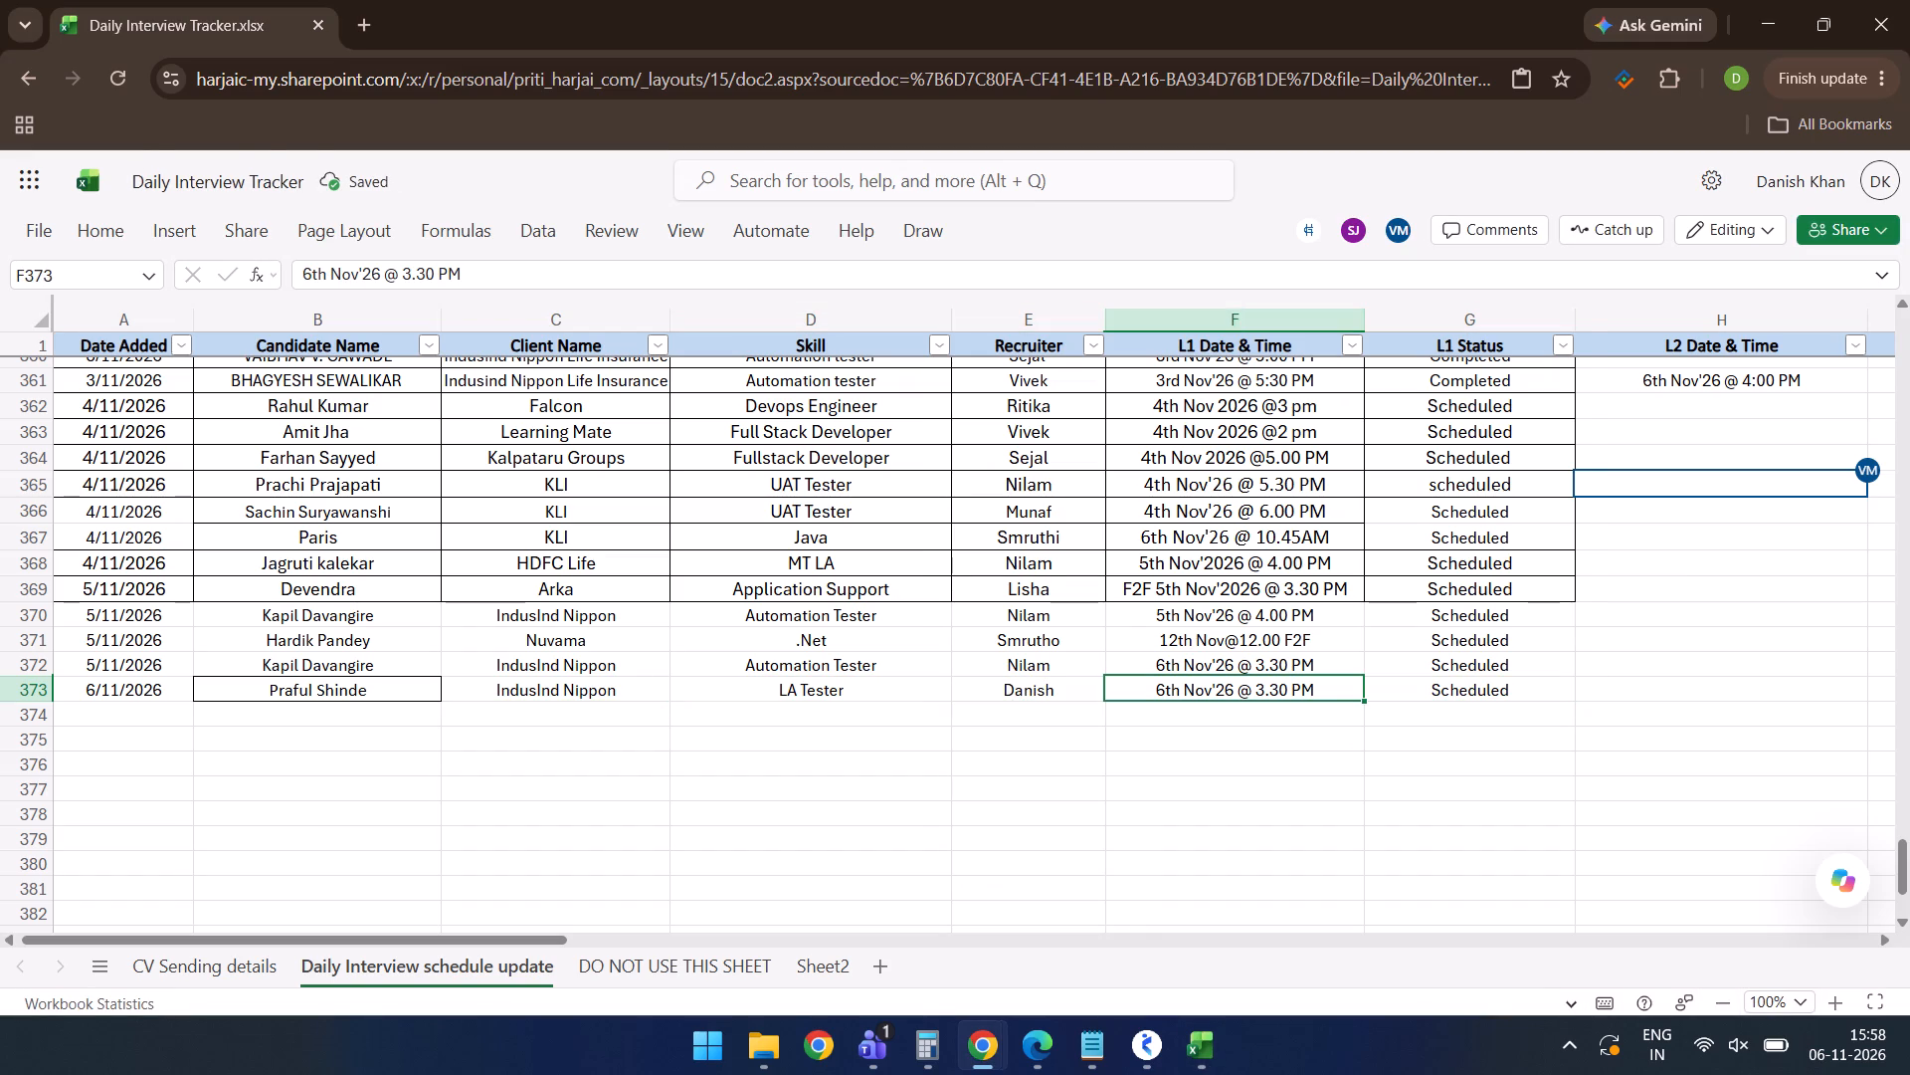
click(424, 262)
click(398, 274)
key(Right)
key(BackSpace)
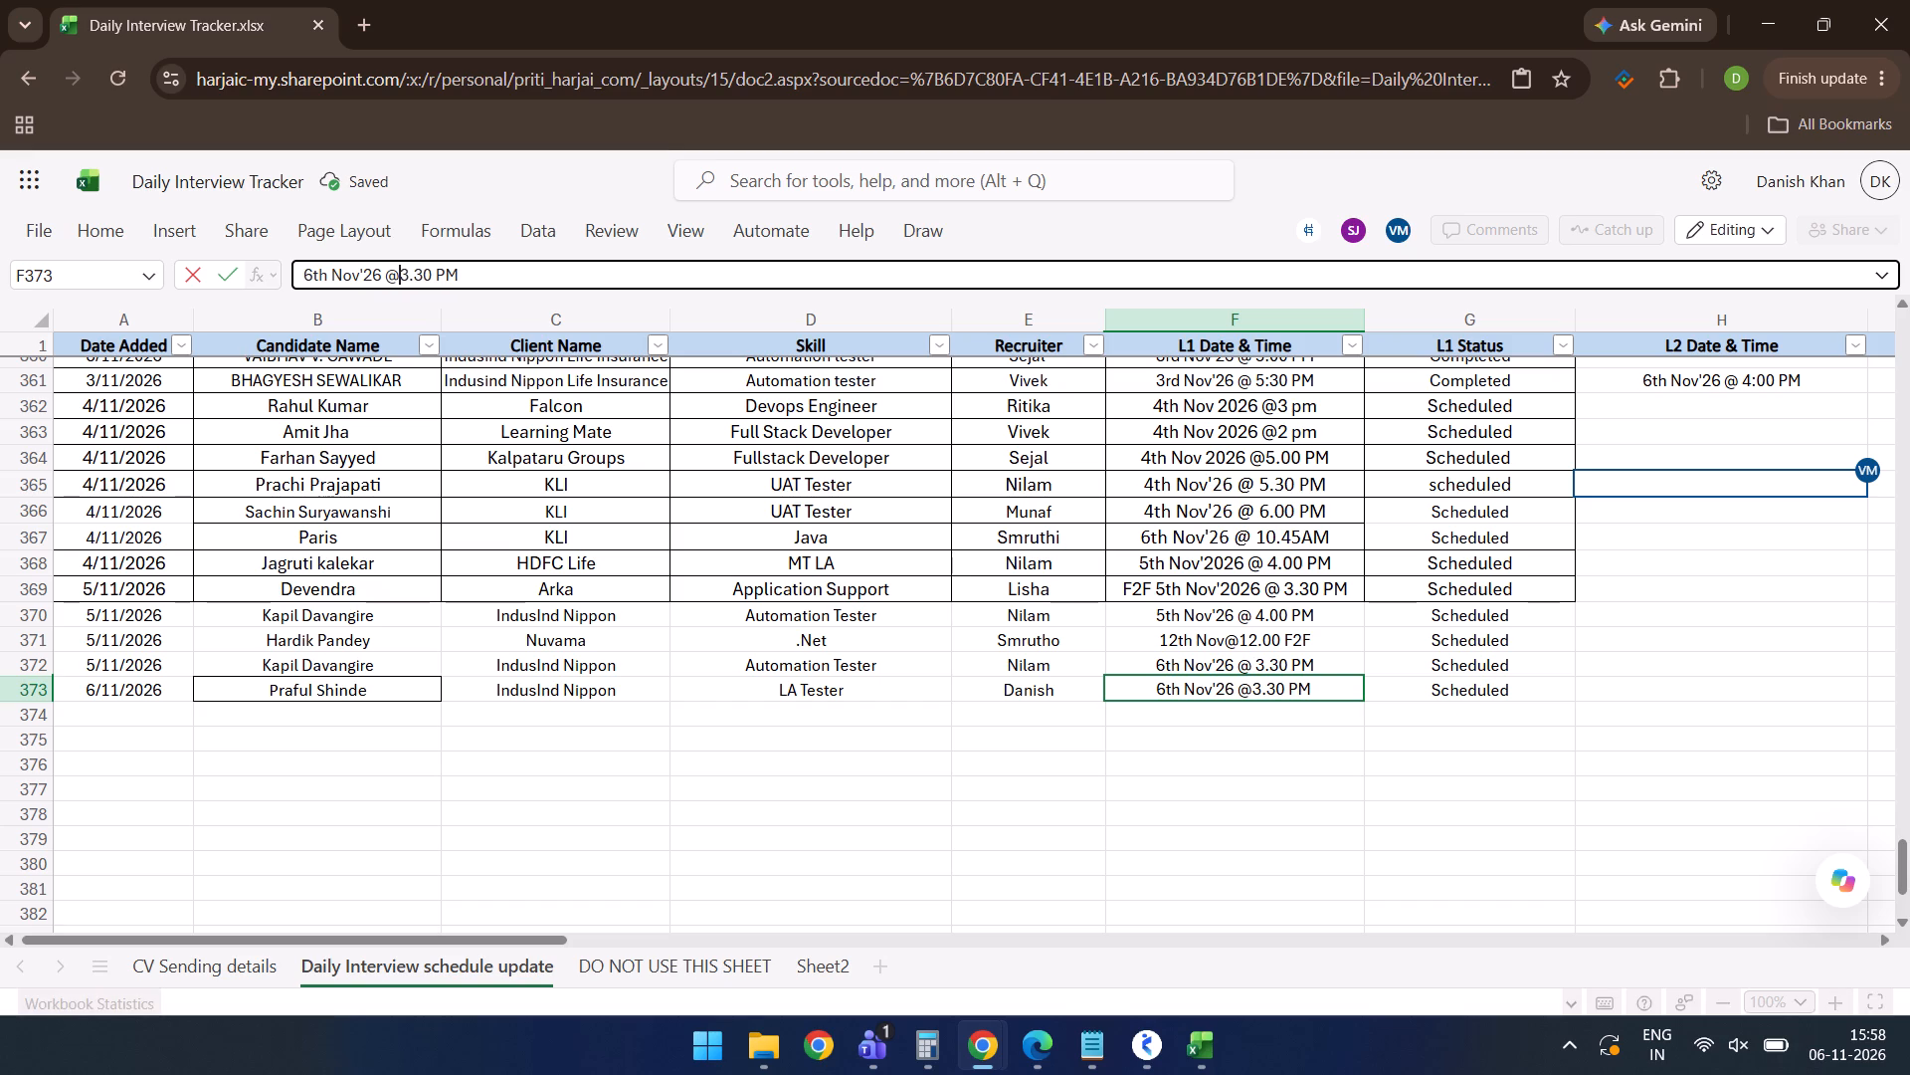
key(Right)
key(Right)
key(Left)
key(Left)
key(shift+Right)
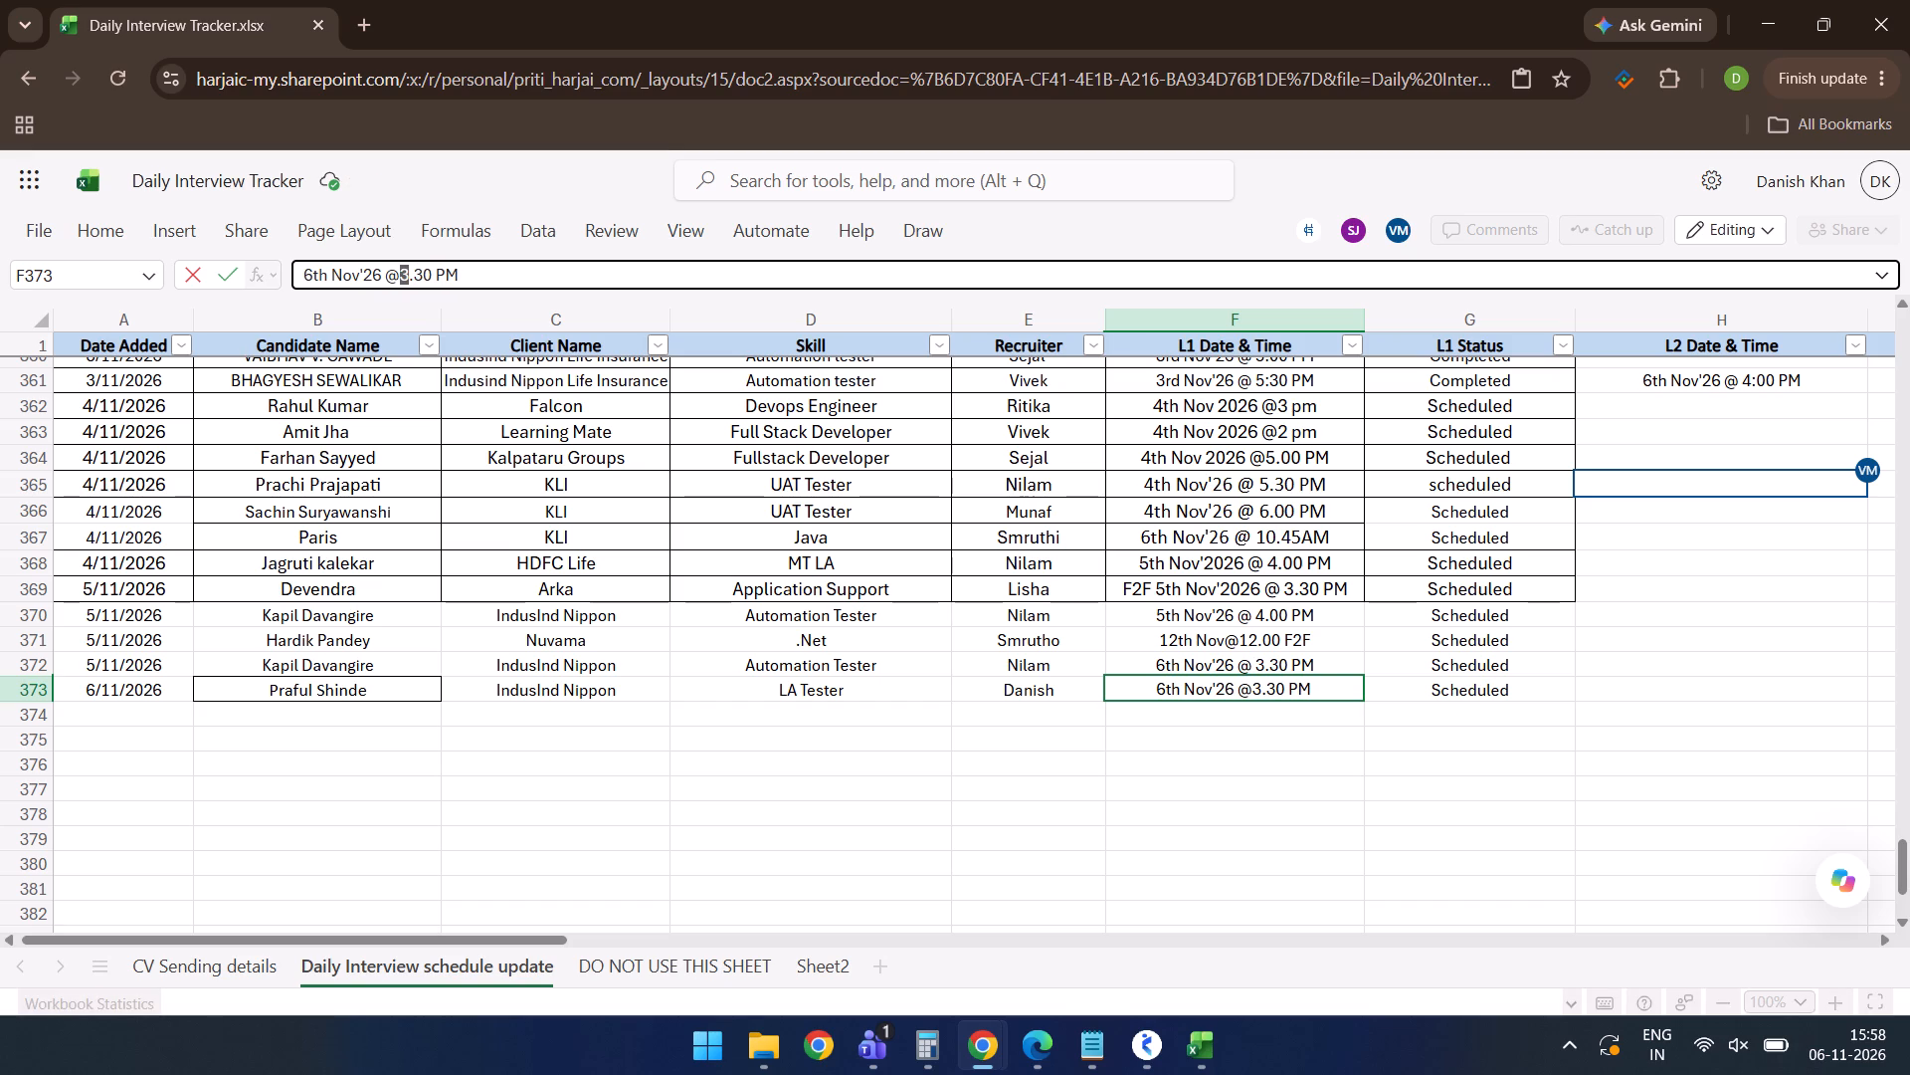
key(5)
key(Right)
key(shift+Right)
key(0)
key(ctrl+s)
key(Right)
key(Right)
key(Tab)
key(Left)
key(Left)
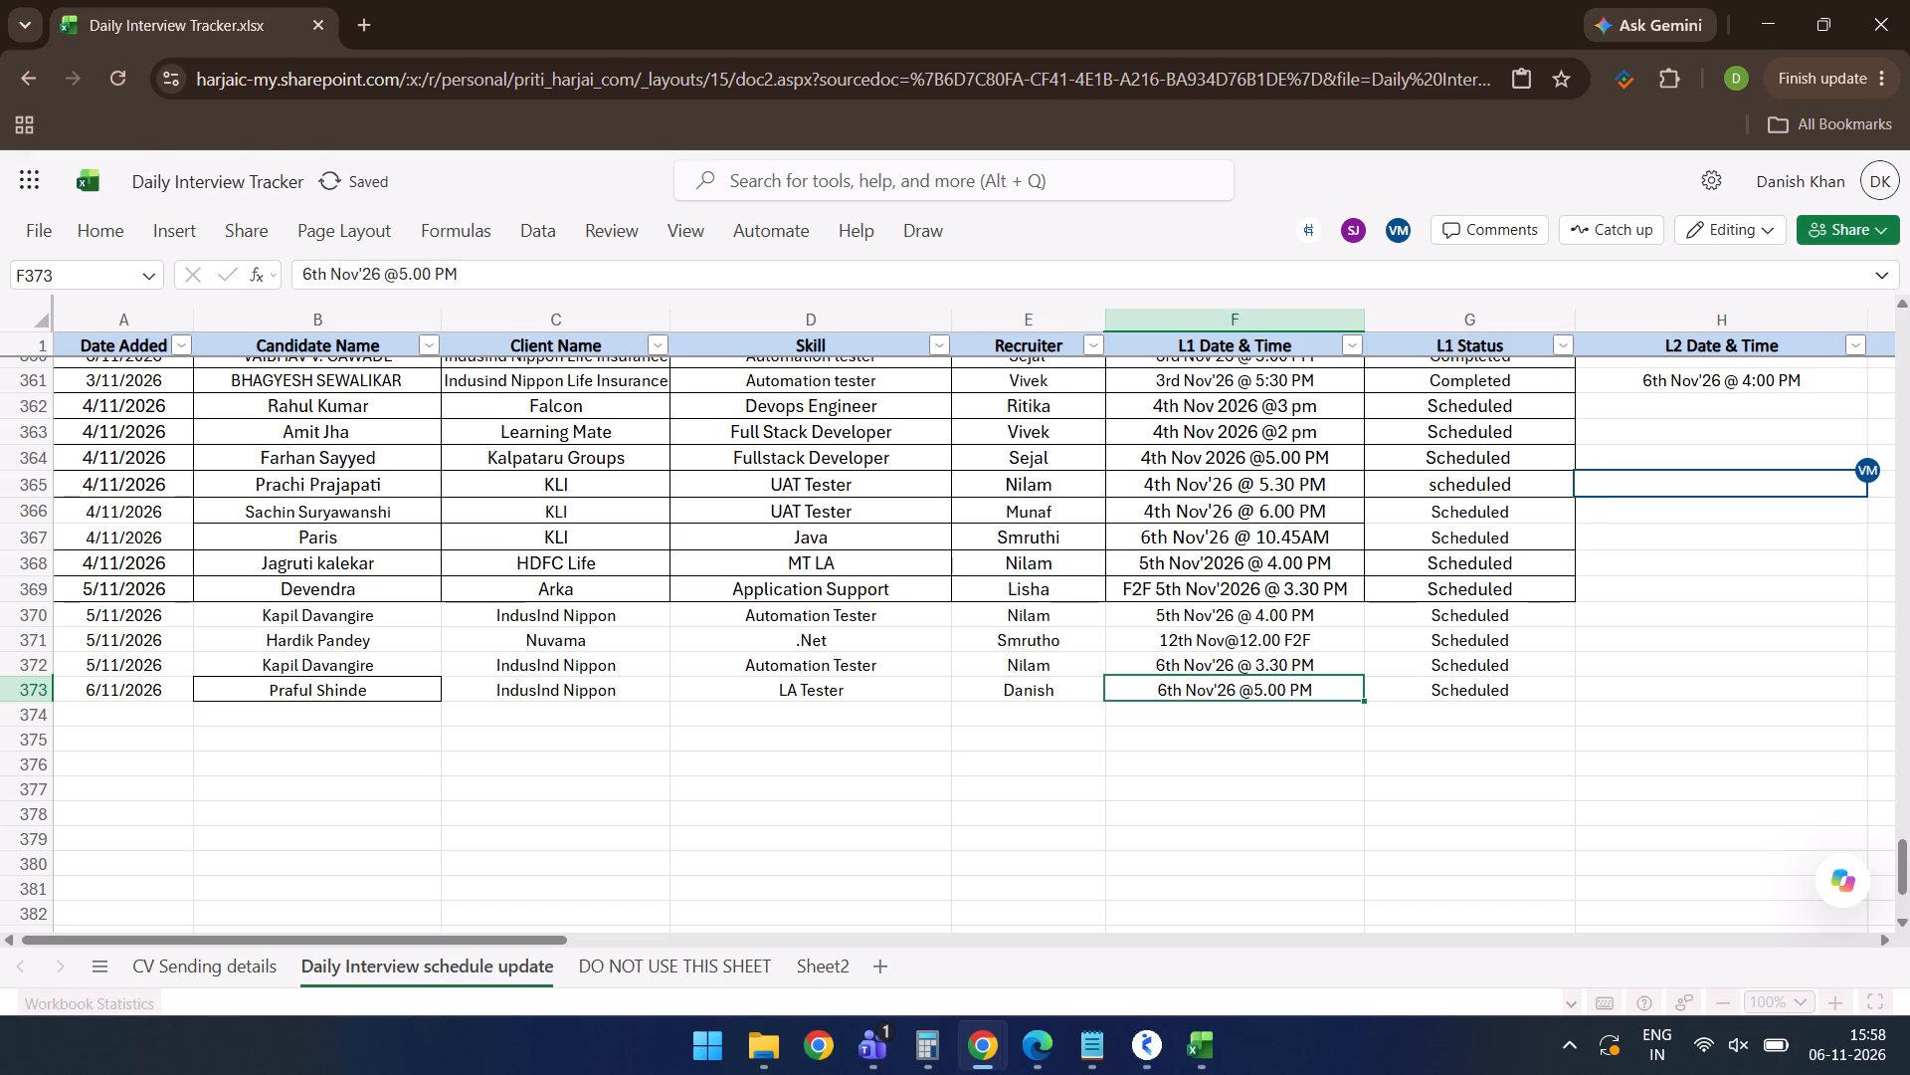
Save the interview tracker and check the new row 373 against the row above it.
key(Right)
key(Right)
key(ctrl+s)
key(Left)
key(Left)
key(Left)
key(Left)
key(Left)
key(Left)
key(Left)
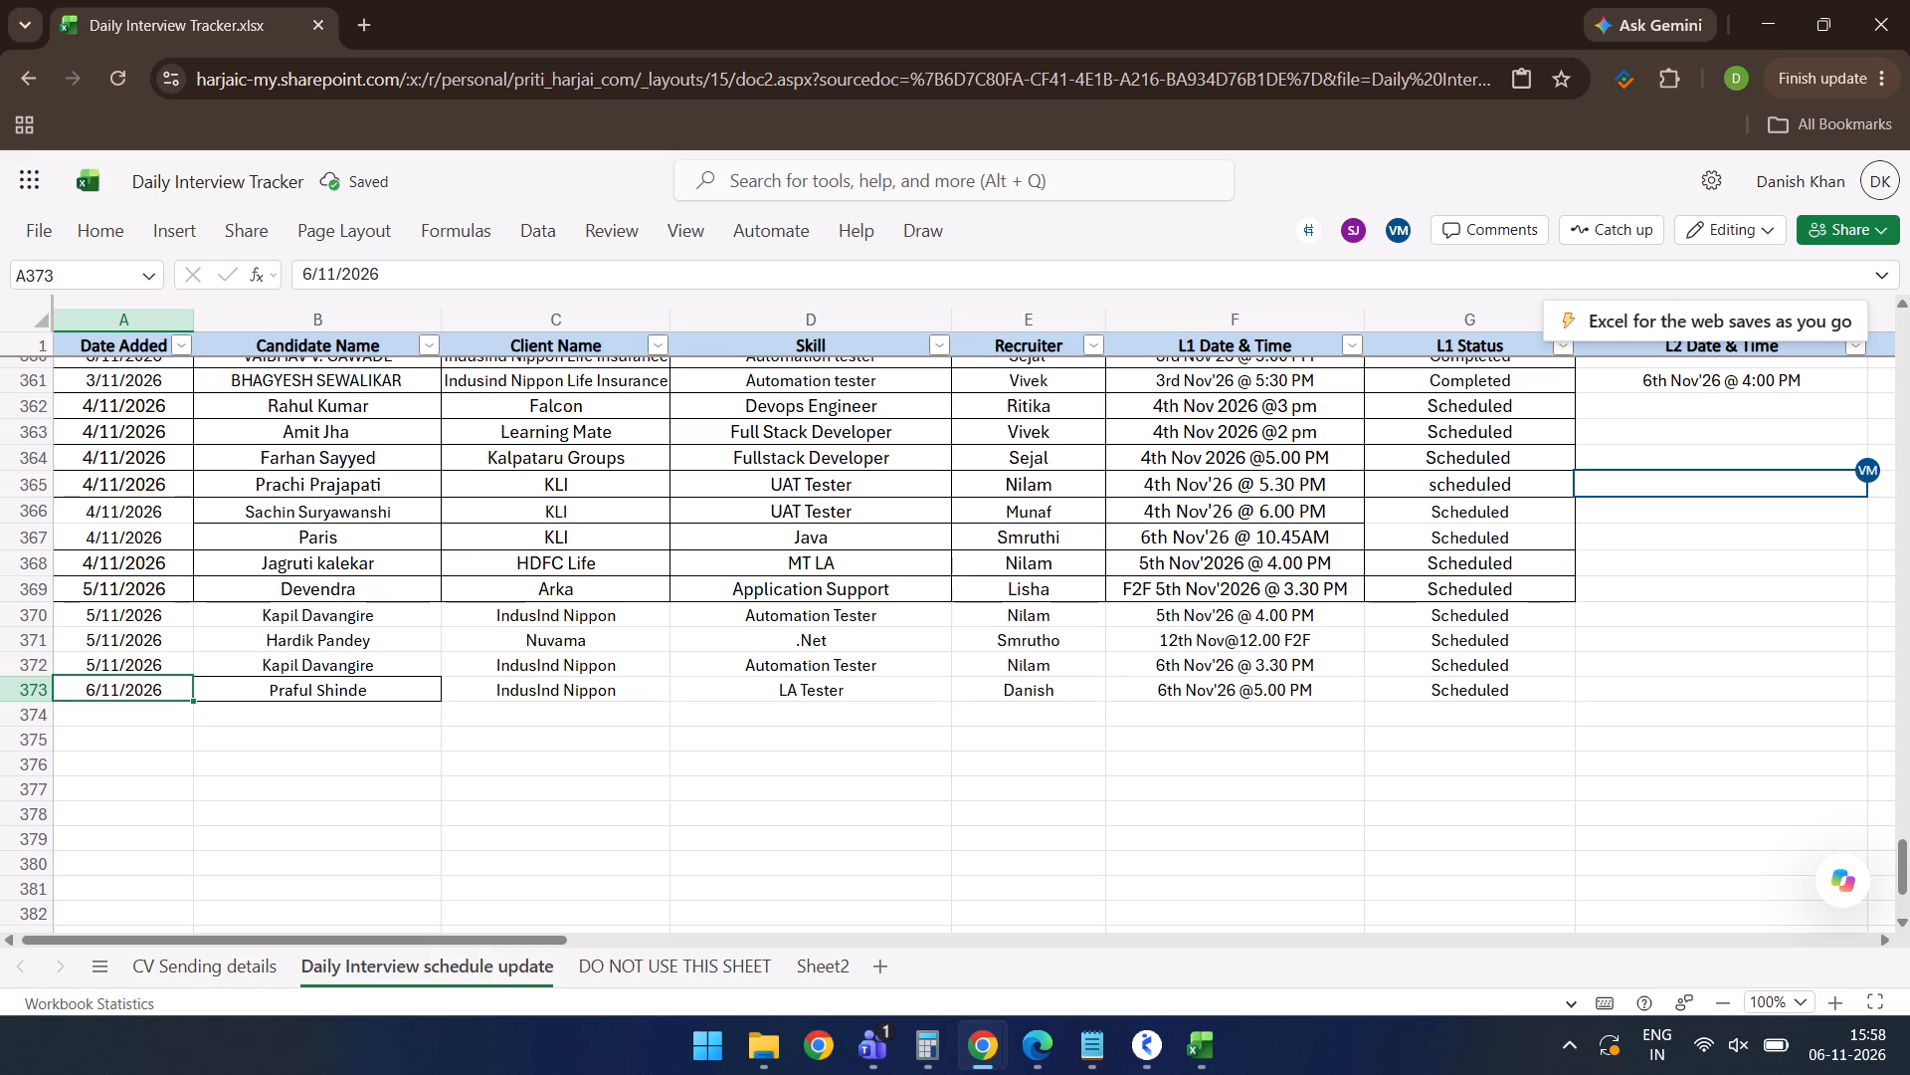
key(Up)
key(Down)
key(Up)
key(ctrl+s)
key(Up)
key(Down)
key(Right)
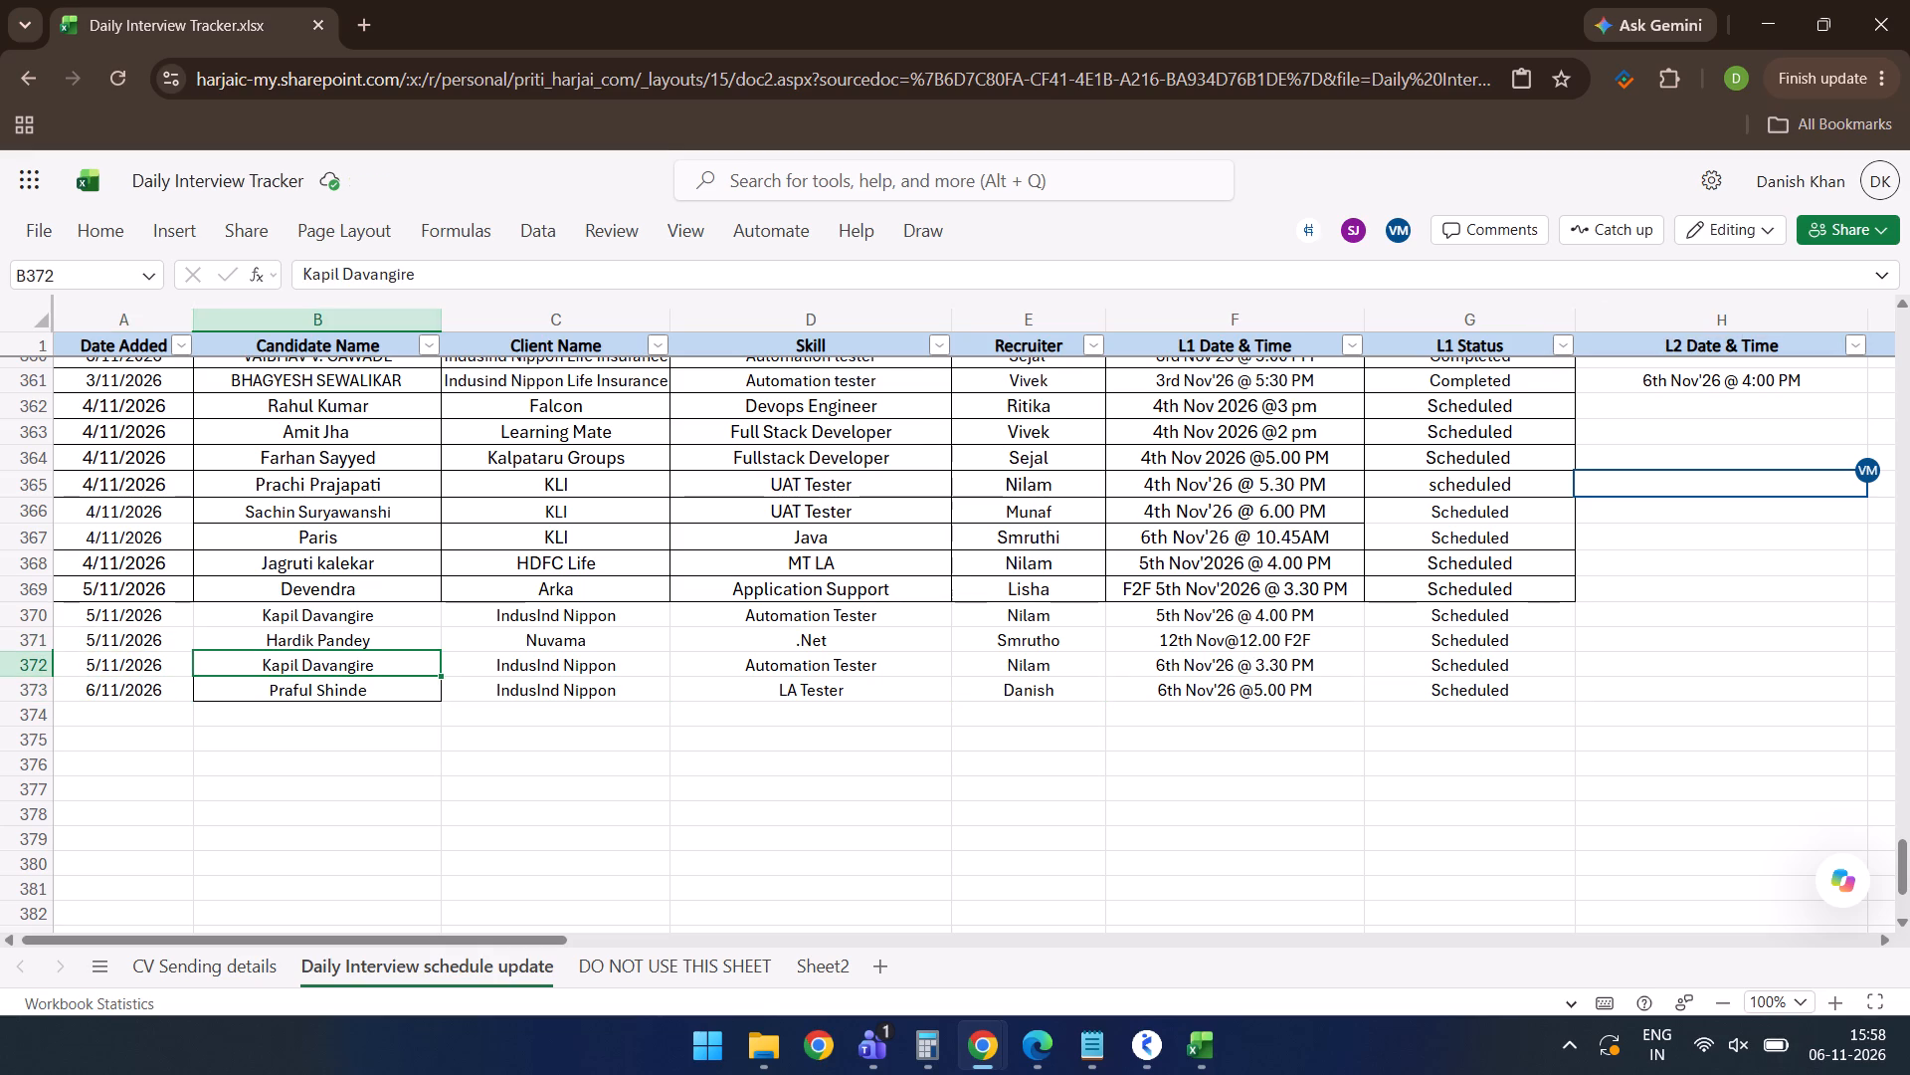
Review the latest entries in rows 369 to 373 of the Daily Interview Tracker, including the Recruiter column, and save the tracker.
key(Right)
key(Up)
key(Left)
key(Left)
key(Left)
key(Left)
key(Up)
key(Up)
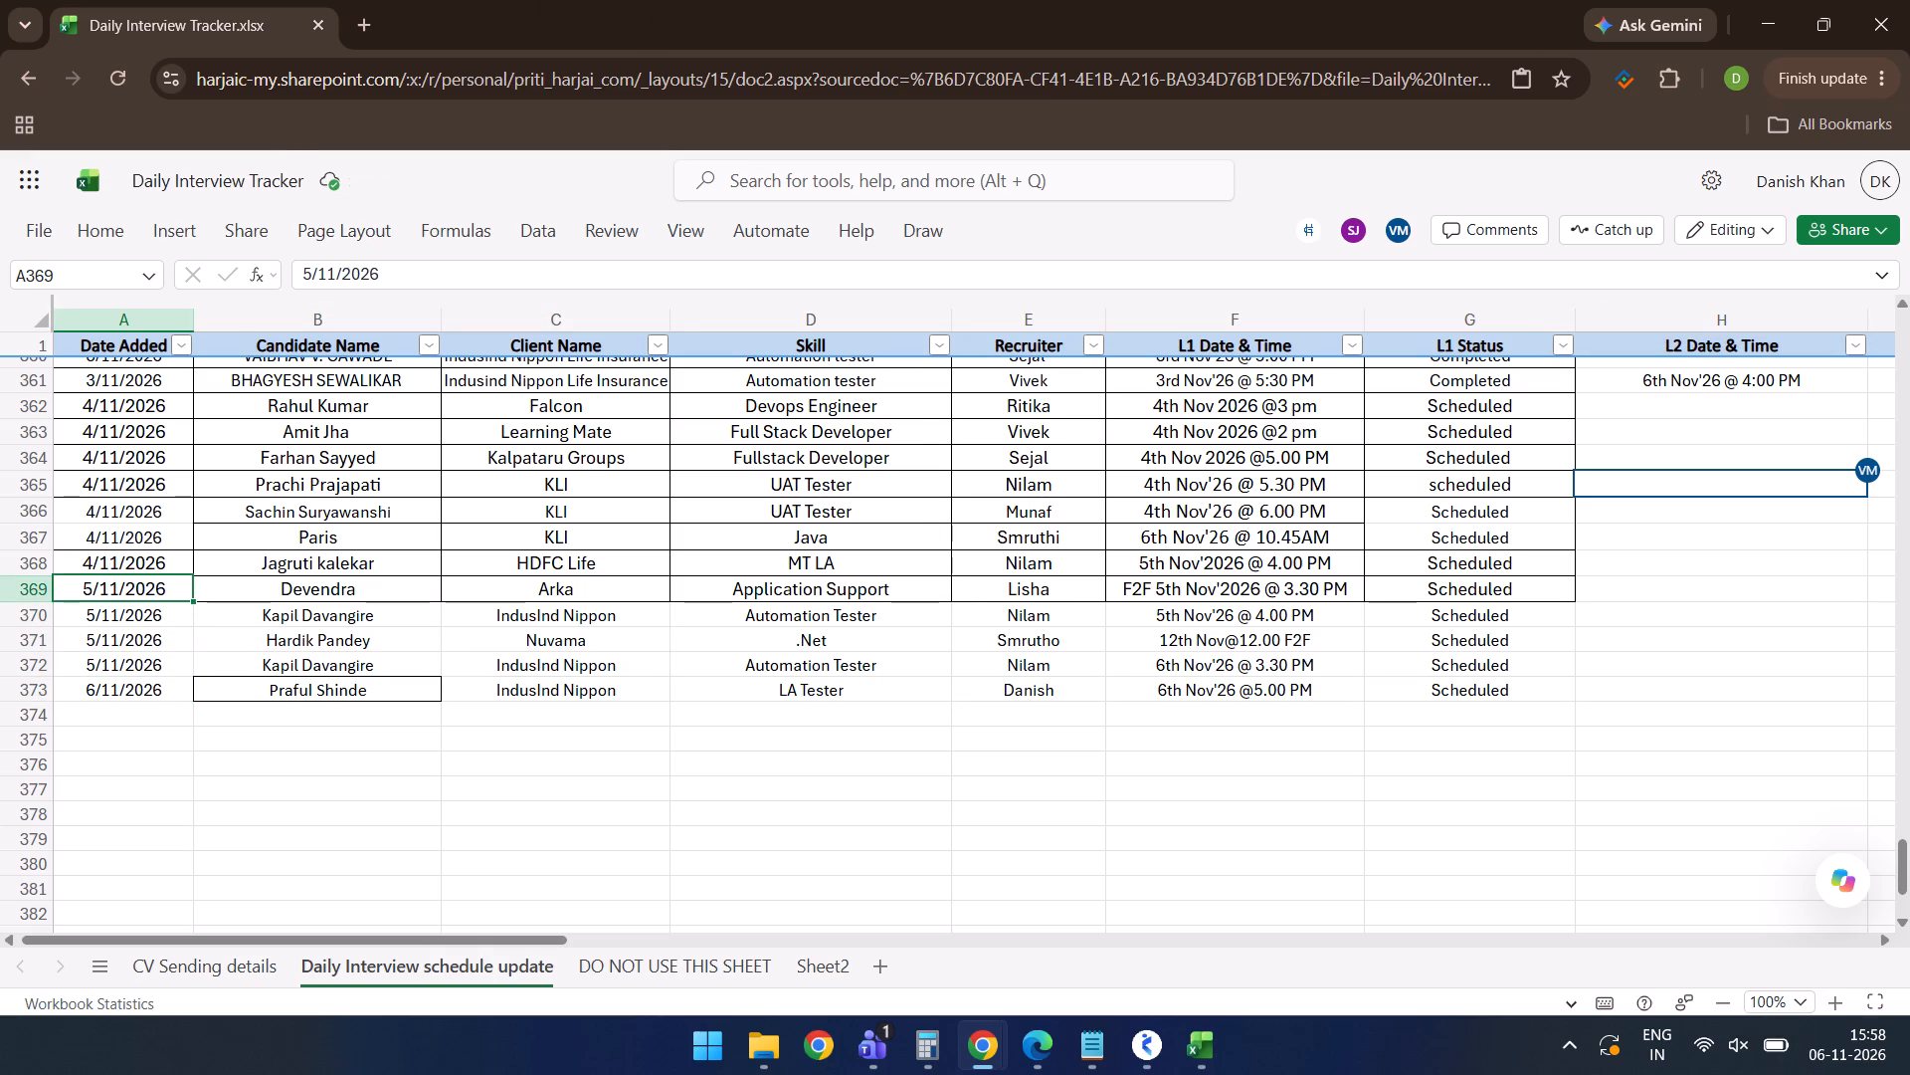
click(983, 637)
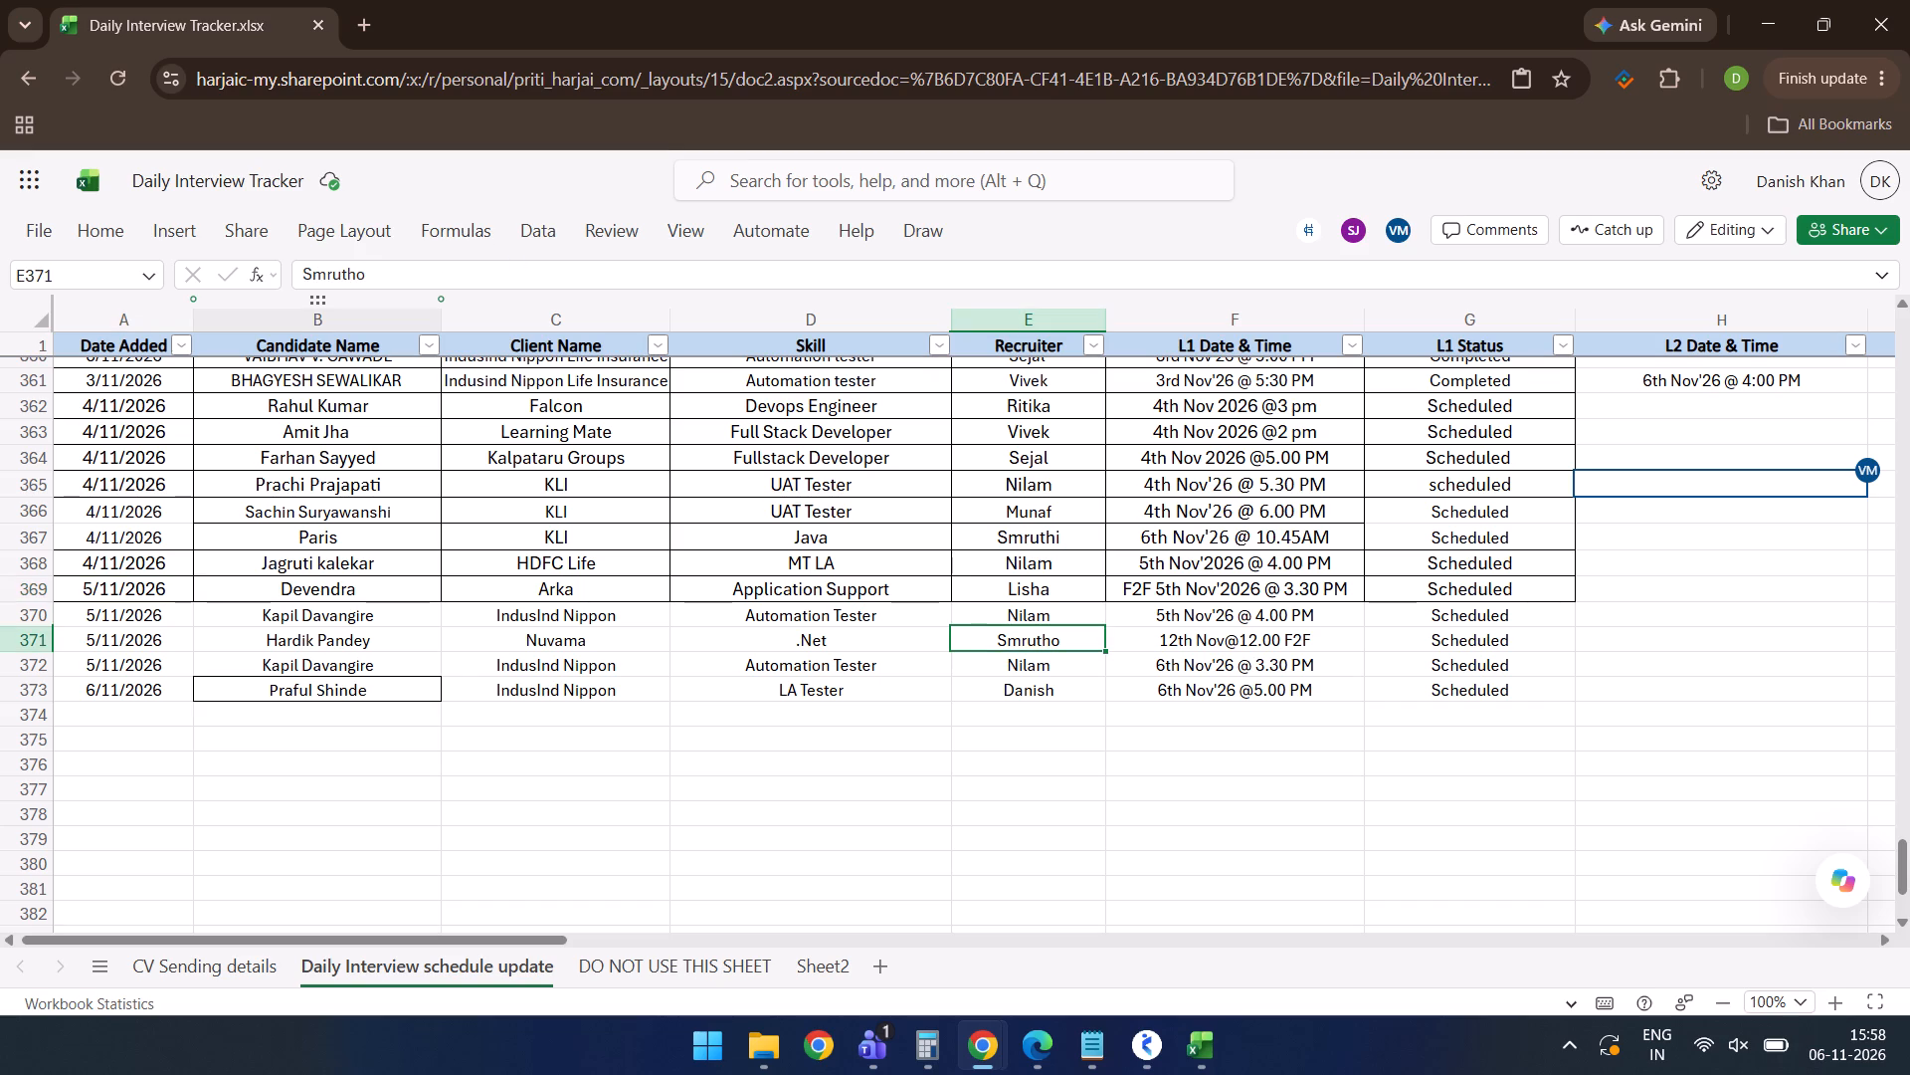
click(1020, 684)
key(Down)
key(Up)
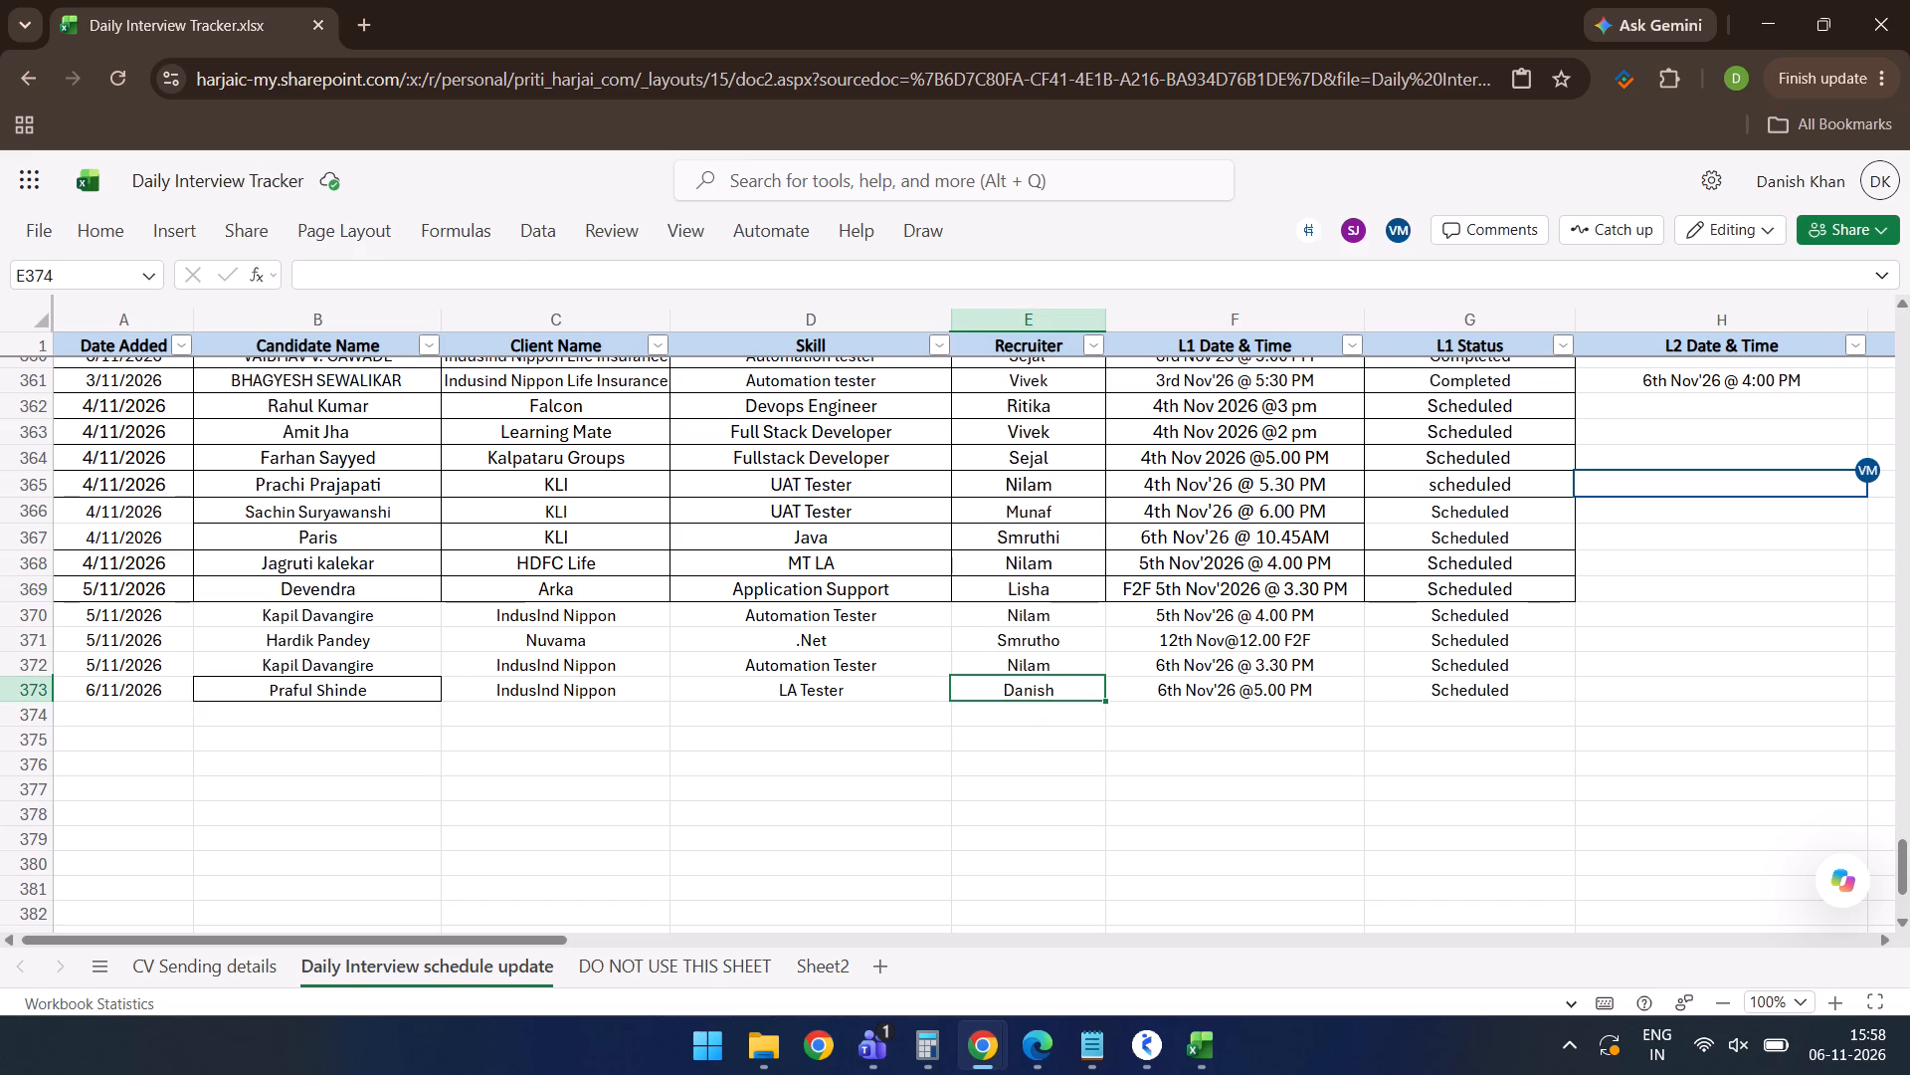
key(Up)
key(ctrl+s)
key(Down)
Switch to the Master Tracker workbook, save it, and check the last November rows of Sheet1.
key(alt+Tab)
key(alt+Left)
key(alt+Right)
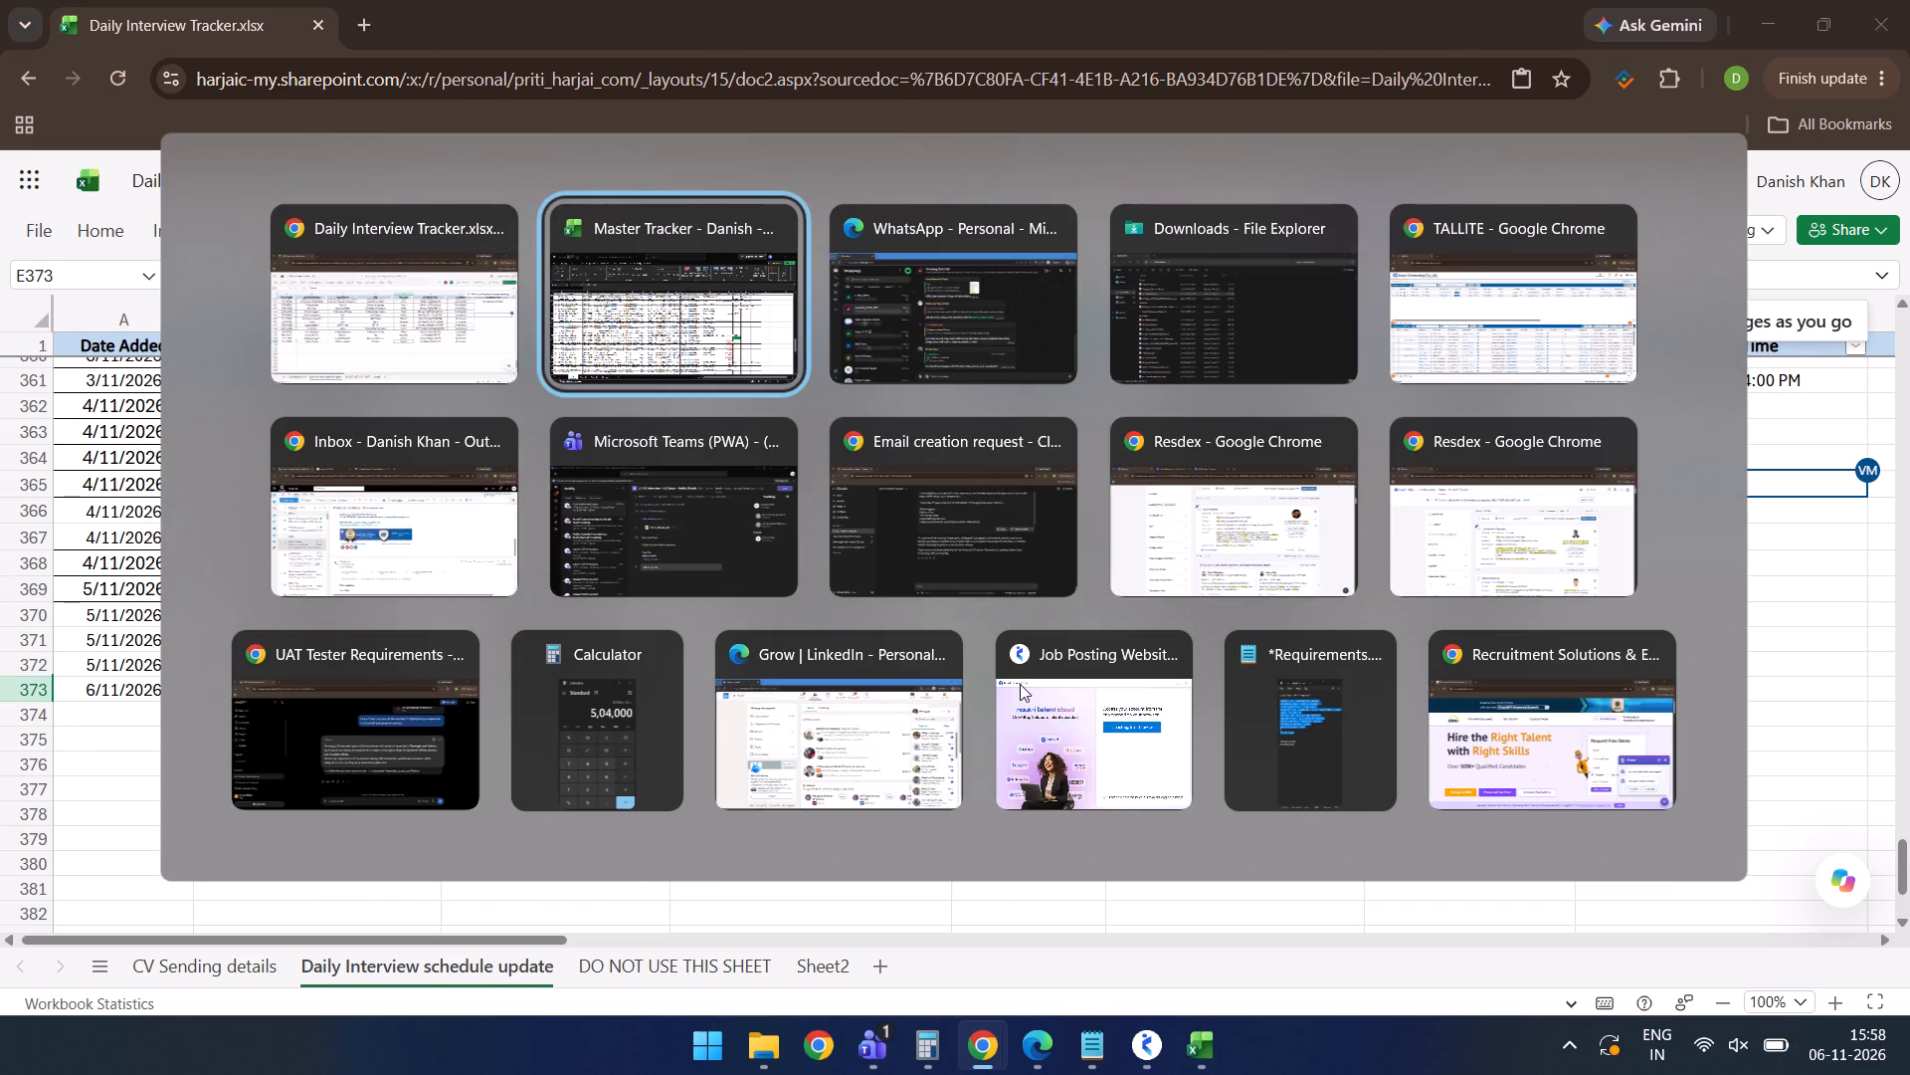
key(Left)
key(Left)
key(Right)
key(ctrl+s)
key(Down)
key(Down)
key(Down)
key(Down)
key(Down)
key(Down)
key(Down)
key(Down)
key(Down)
key(Down)
key(Down)
key(Down)
key(Down)
key(Down)
key(Down)
key(Down)
key(Down)
key(Down)
key(Down)
key(Down)
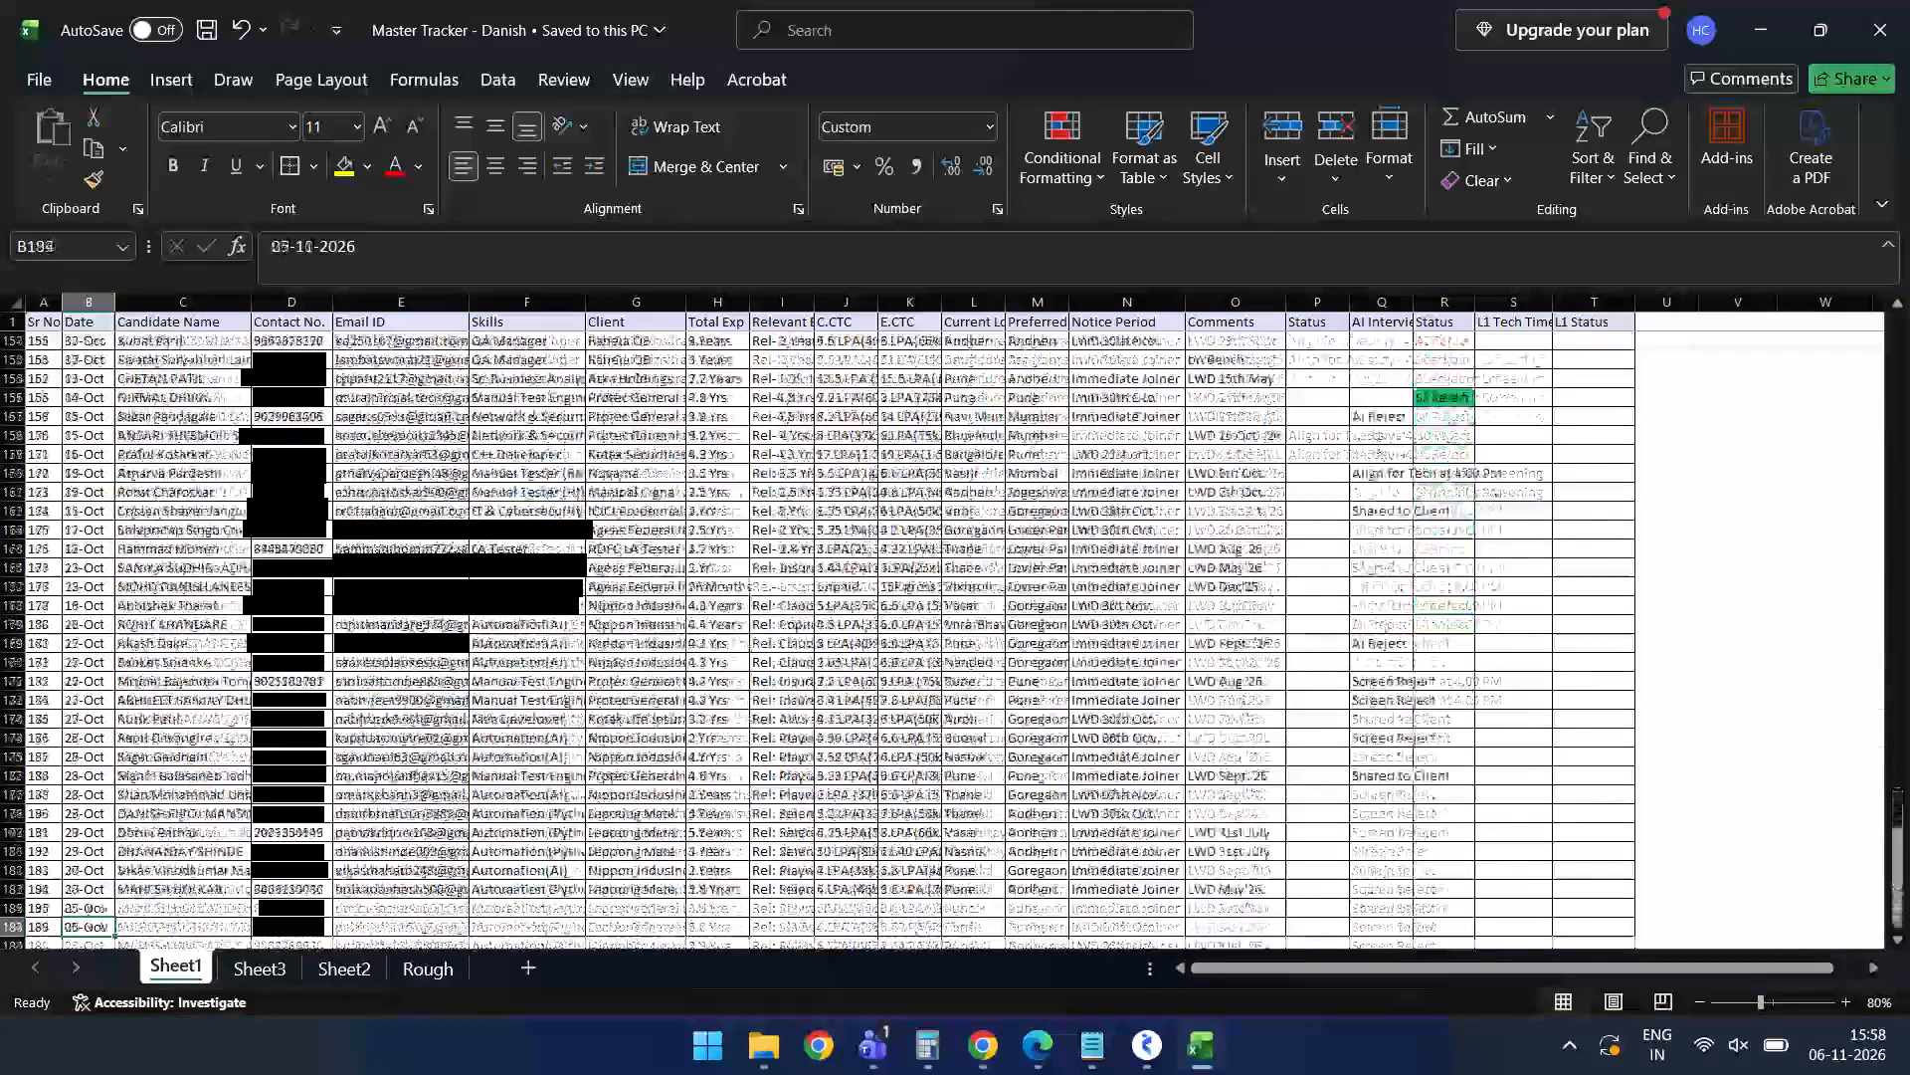
key(Up)
key(Down)
key(Down)
key(Down)
key(Down)
key(Down)
key(Down)
key(Up)
key(Up)
key(Up)
key(Up)
key(Up)
key(Up)
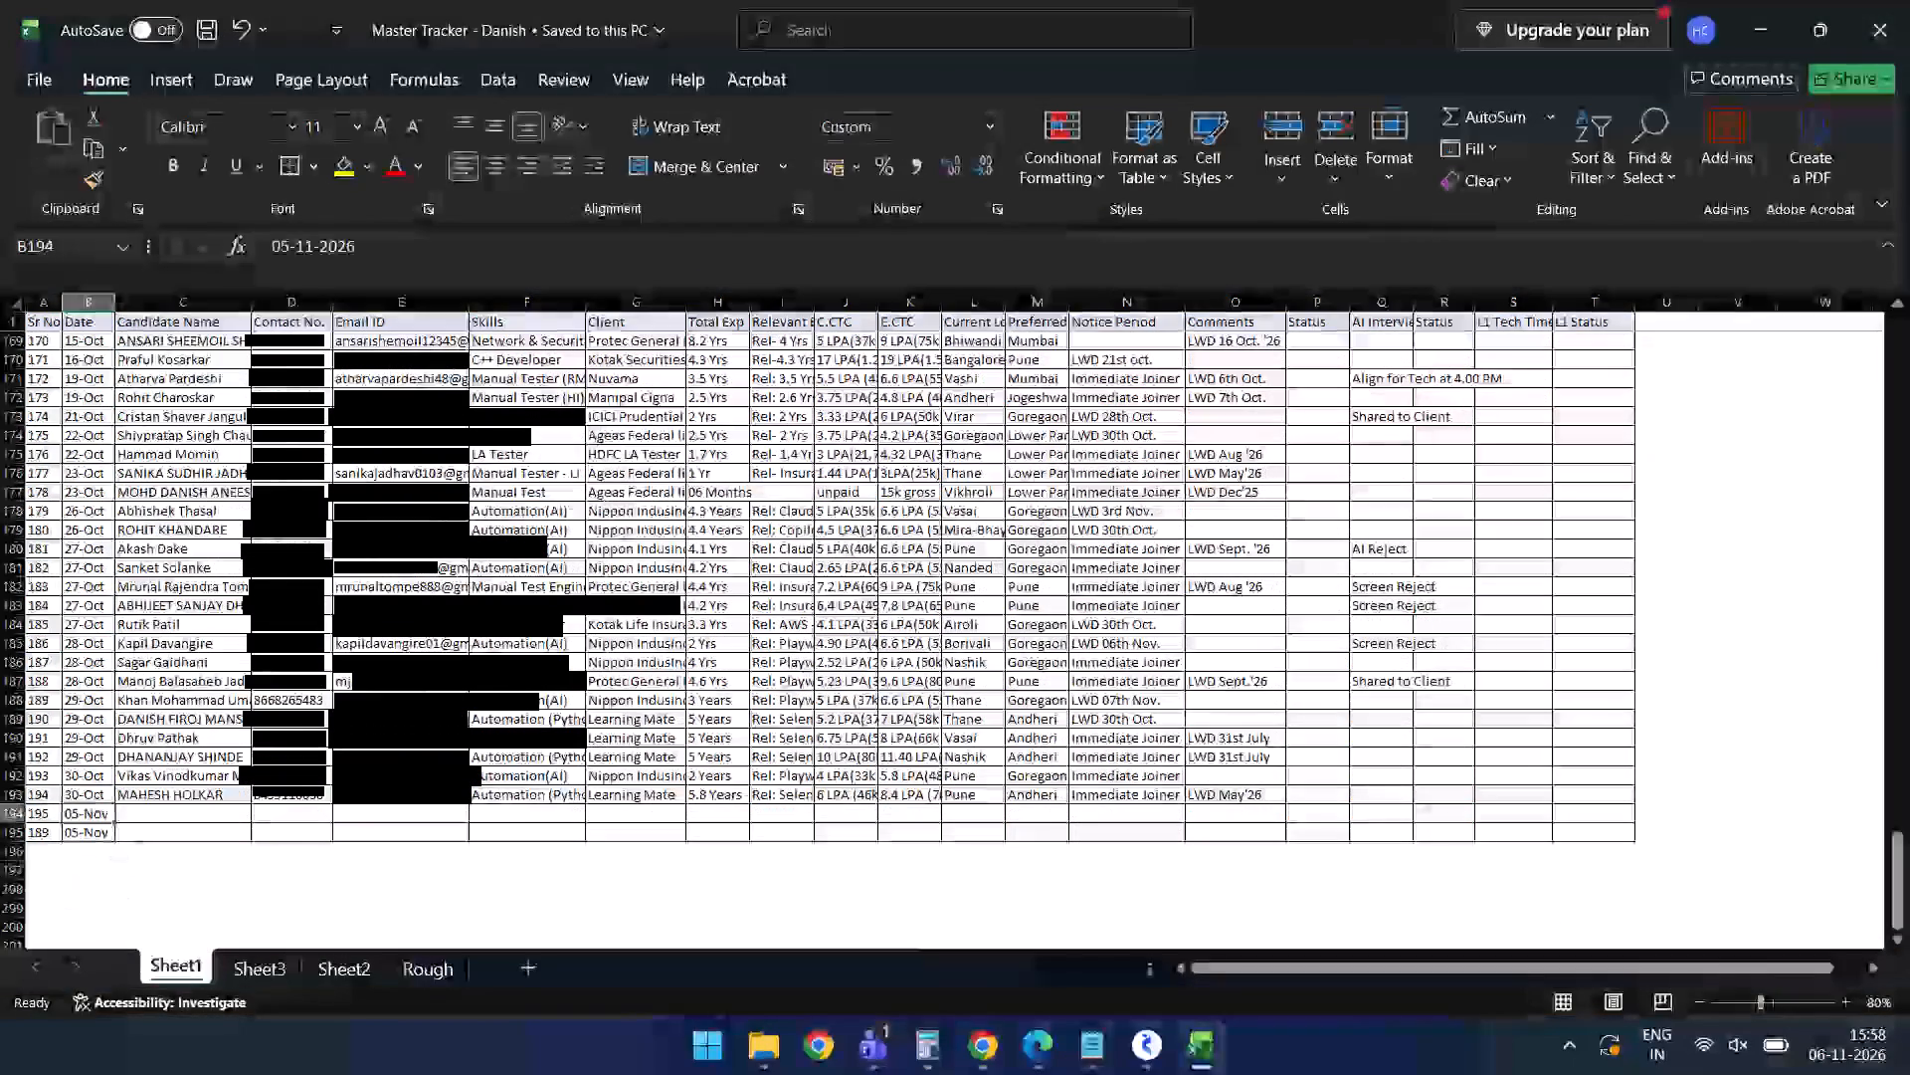
key(Right)
key(Right)
key(ctrl+s)
Copy the "L2 Select" and "Offered" status cells from the 27-Jul Raheja candidate's row 75 in Sheet1.
key(Left)
key(Up)
key(Up)
key(Up)
key(Up)
key(Up)
key(Up)
key(Up)
key(Up)
key(Up)
key(Up)
key(Up)
key(Up)
key(Up)
key(Up)
key(Up)
key(Up)
key(Up)
key(Up)
key(Up)
key(Up)
key(Up)
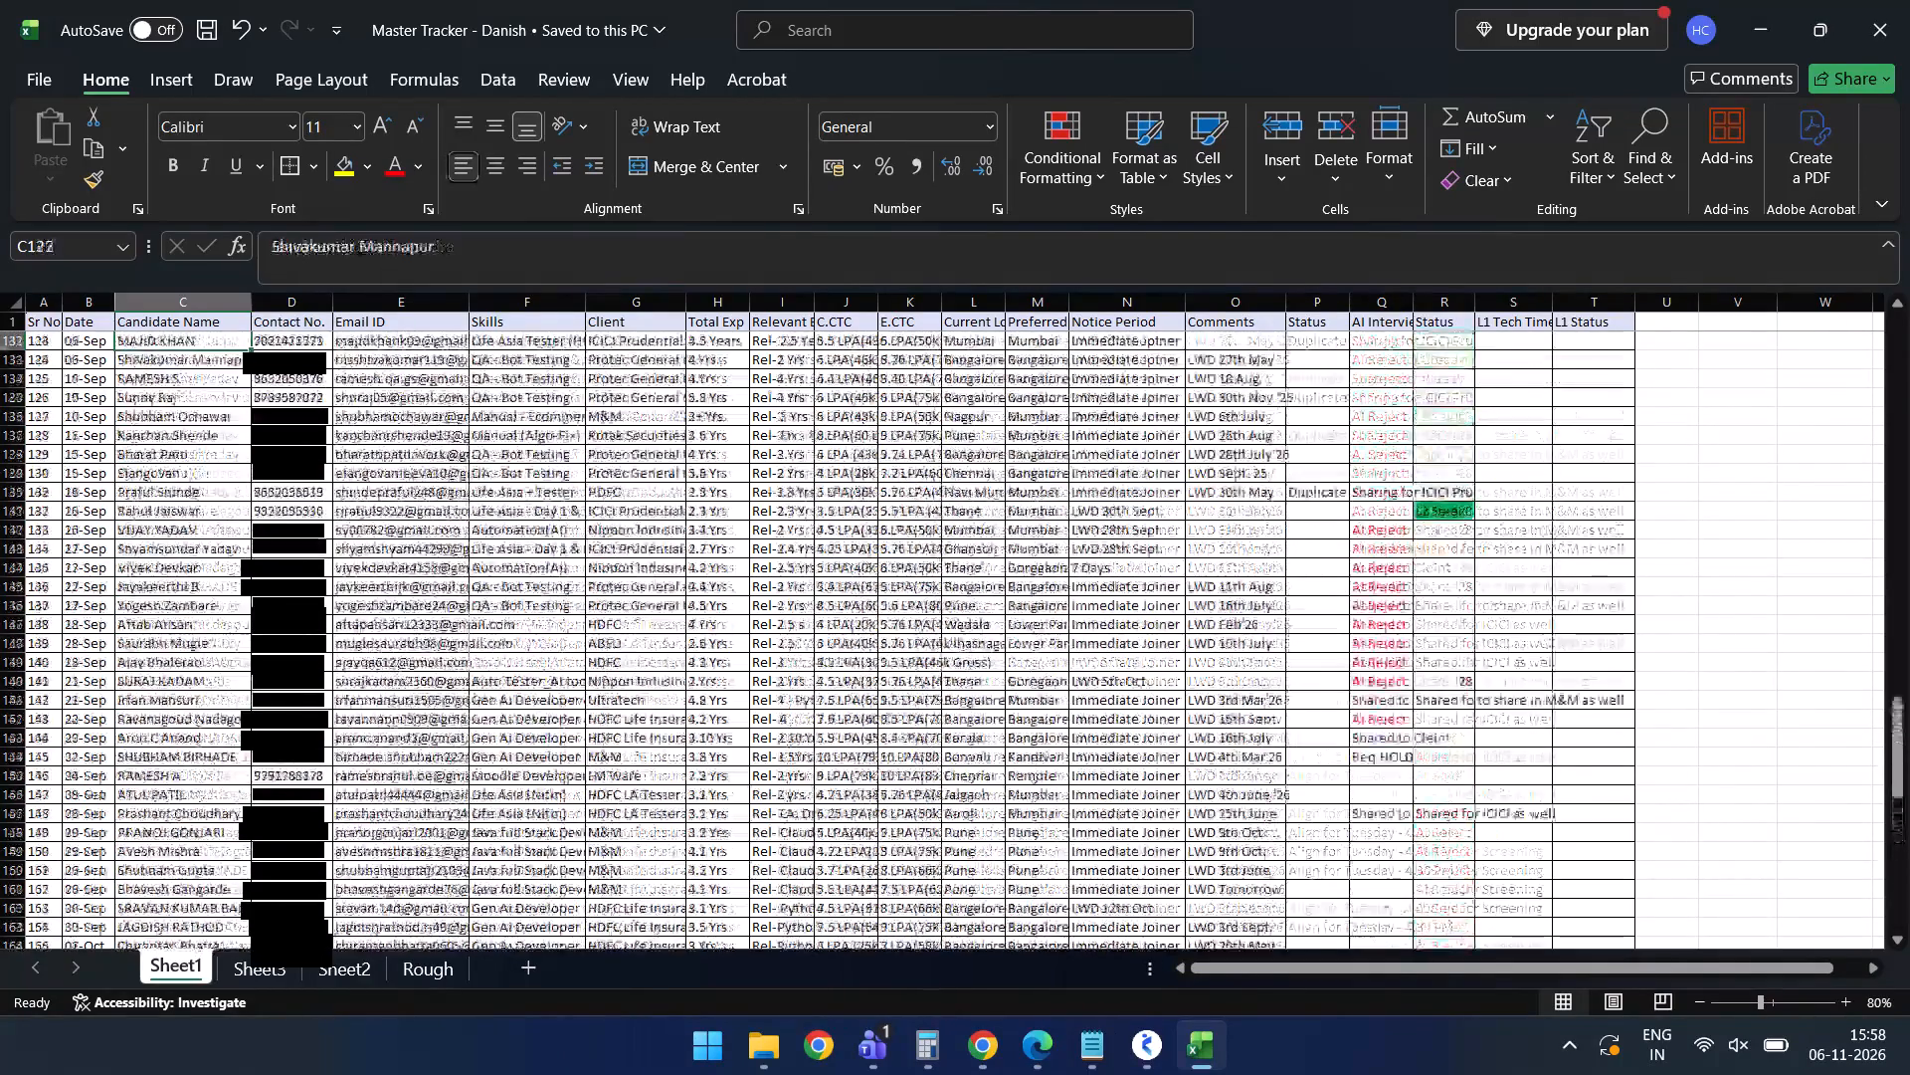
key(Right)
key(Right)
key(Right)
key(Right)
key(Right)
key(Right)
key(Right)
key(Right)
key(Right)
key(Right)
key(Right)
key(Right)
key(Right)
key(Right)
key(Right)
key(Right)
key(Right)
key(Right)
key(Right)
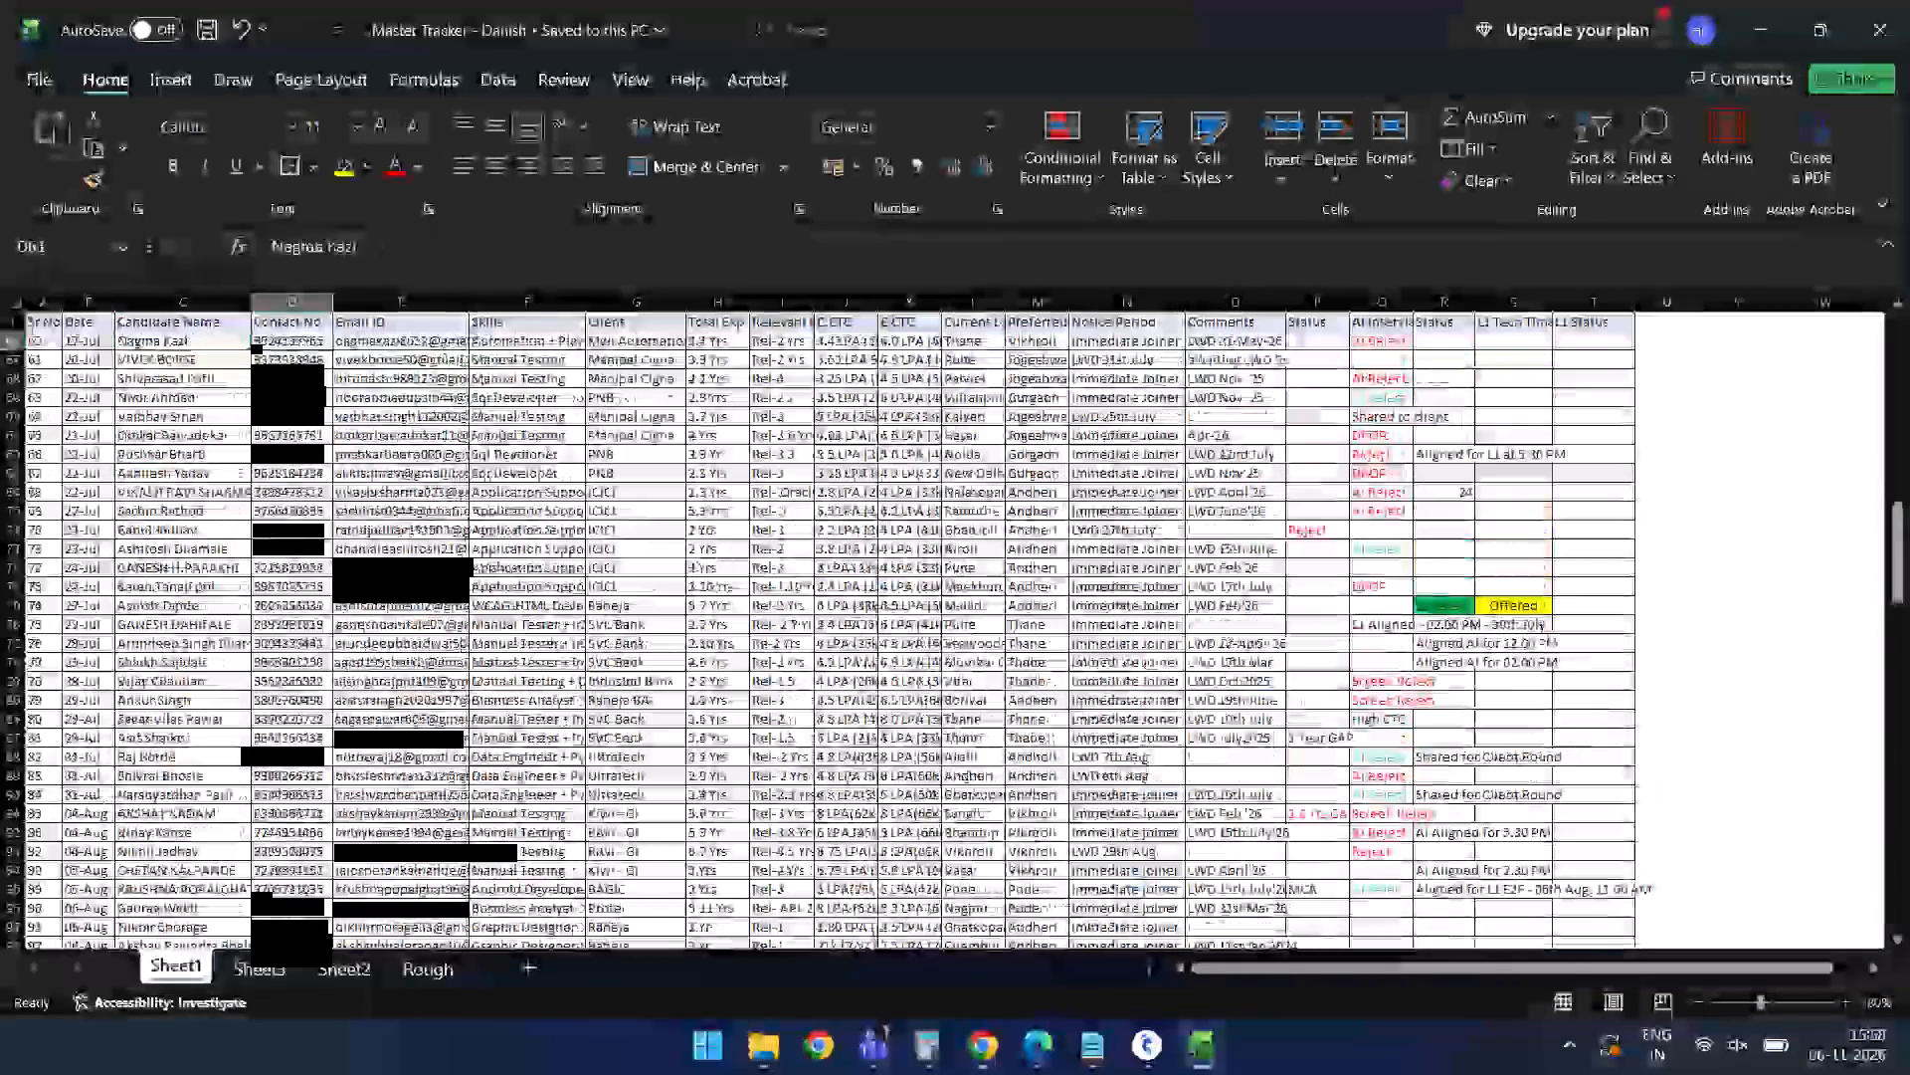
key(Down)
key(Down)
key(Down)
key(Down)
key(Down)
key(Down)
key(Down)
key(Down)
key(Down)
key(Down)
key(Down)
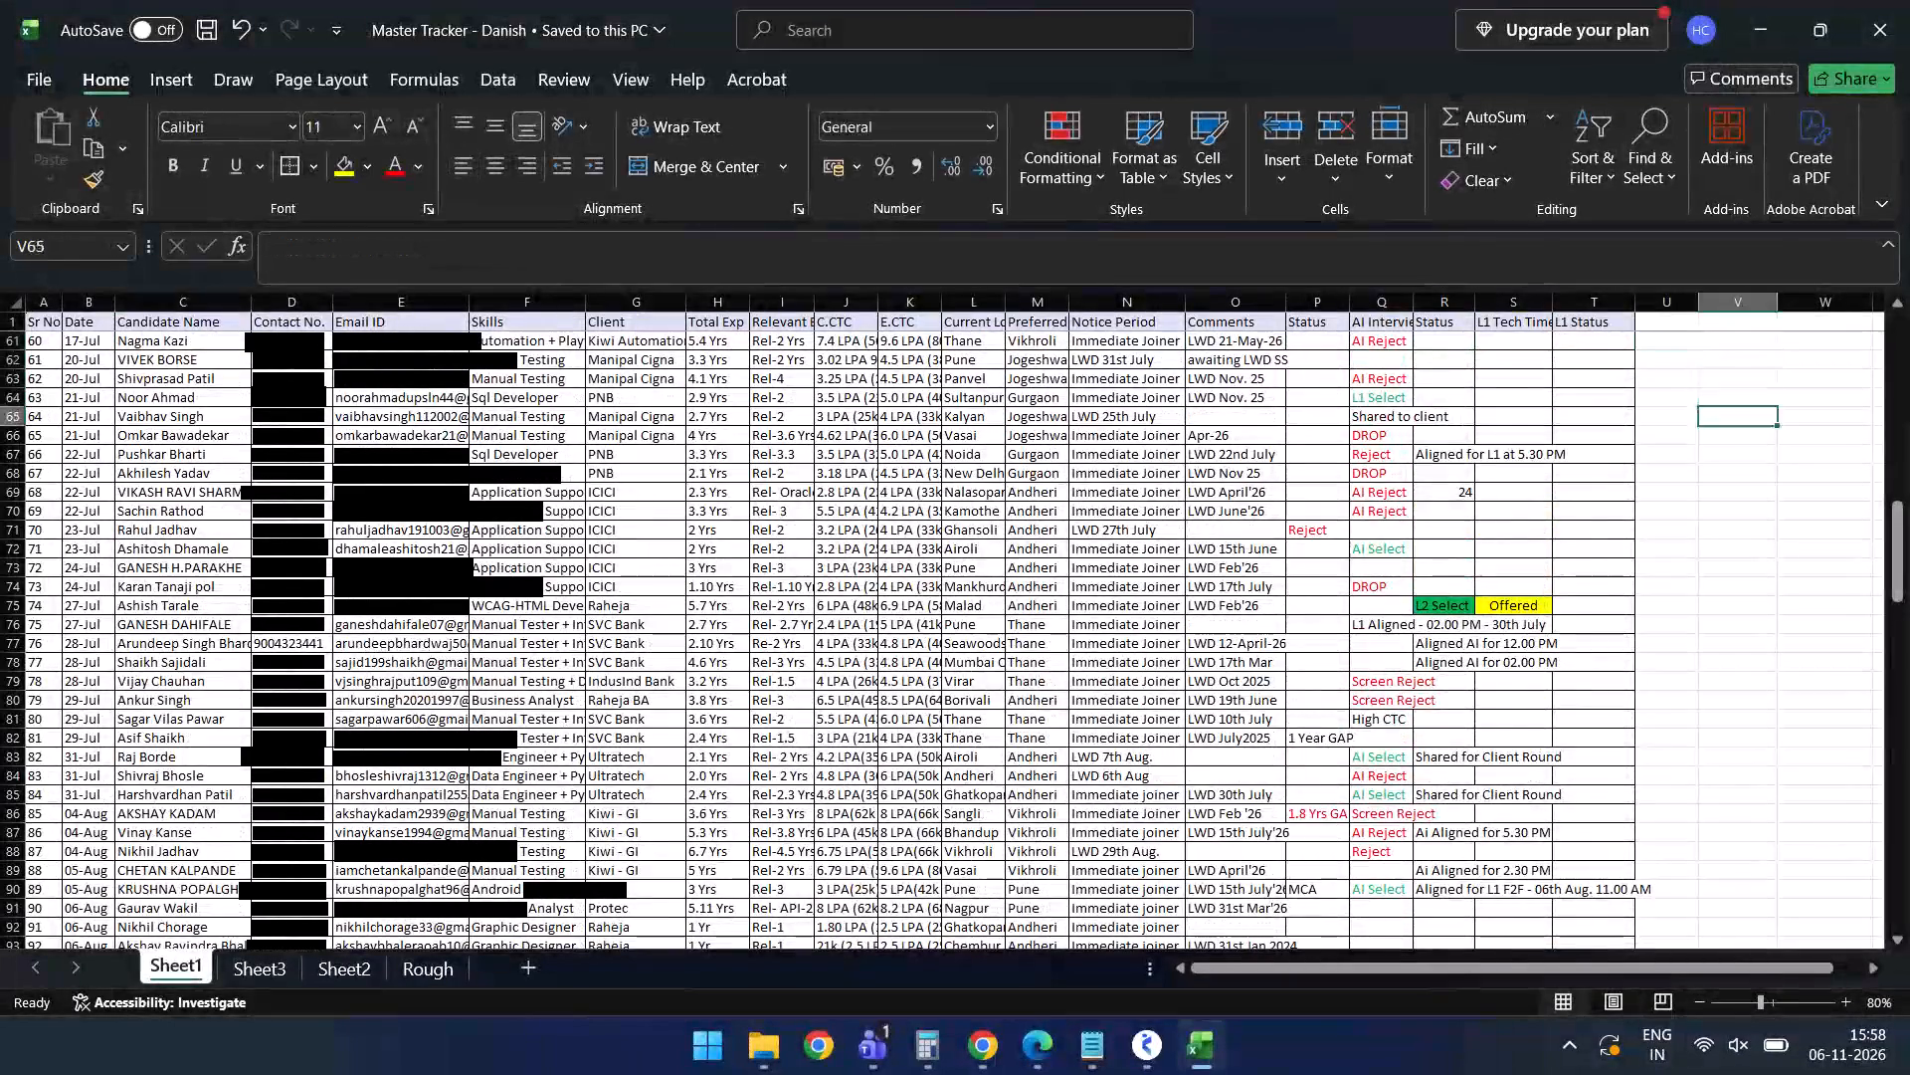
key(Left)
key(Left)
key(Left)
key(Down)
key(Down)
key(Down)
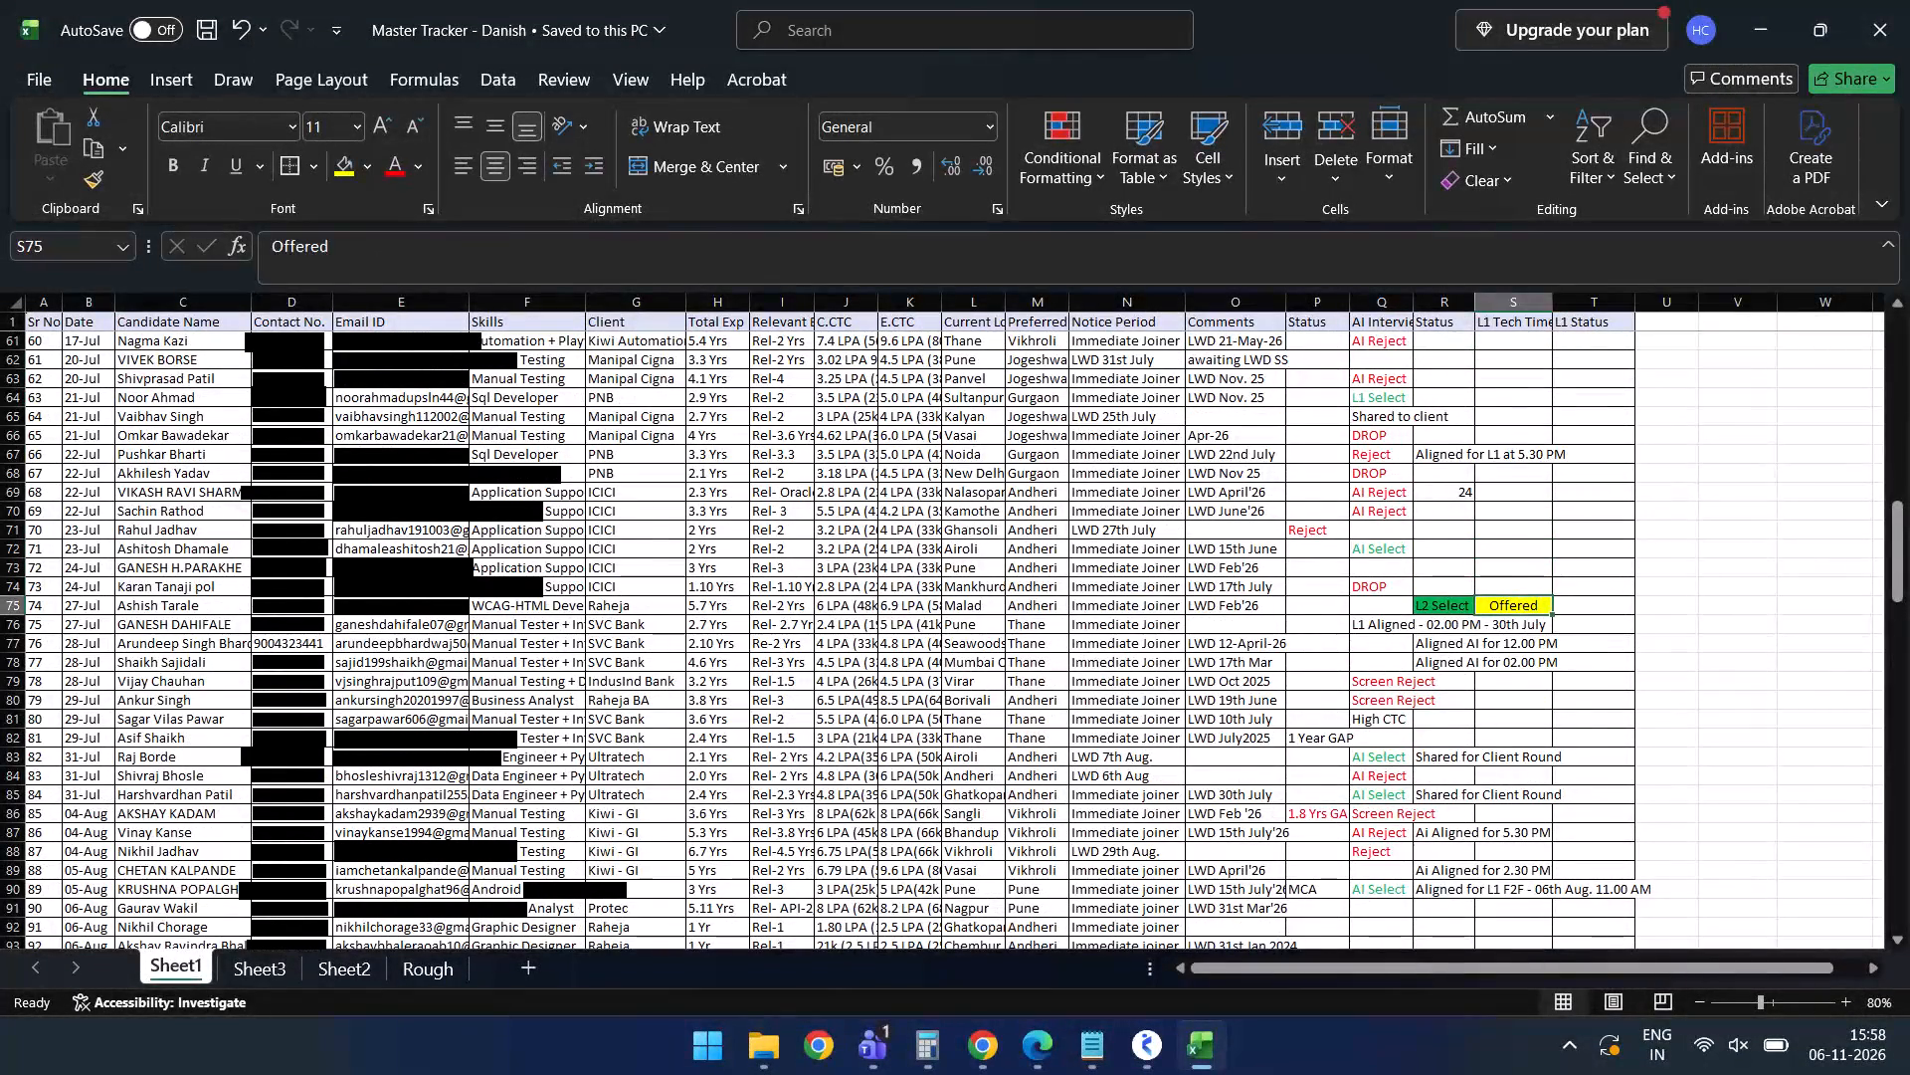
key(Left)
key(shift+Right)
key(ctrl+c)
Paste the copied "L2 Select" and "Offered" cells over the green-highlighted Status of the September ICICI Prudential candidate in Sheet1.
key(Down)
key(Down)
key(Down)
key(Down)
key(Down)
key(Down)
key(Down)
key(Down)
key(Down)
key(Down)
key(Down)
key(Down)
key(Down)
key(Down)
key(Down)
key(Down)
key(Down)
key(Down)
key(Down)
key(Down)
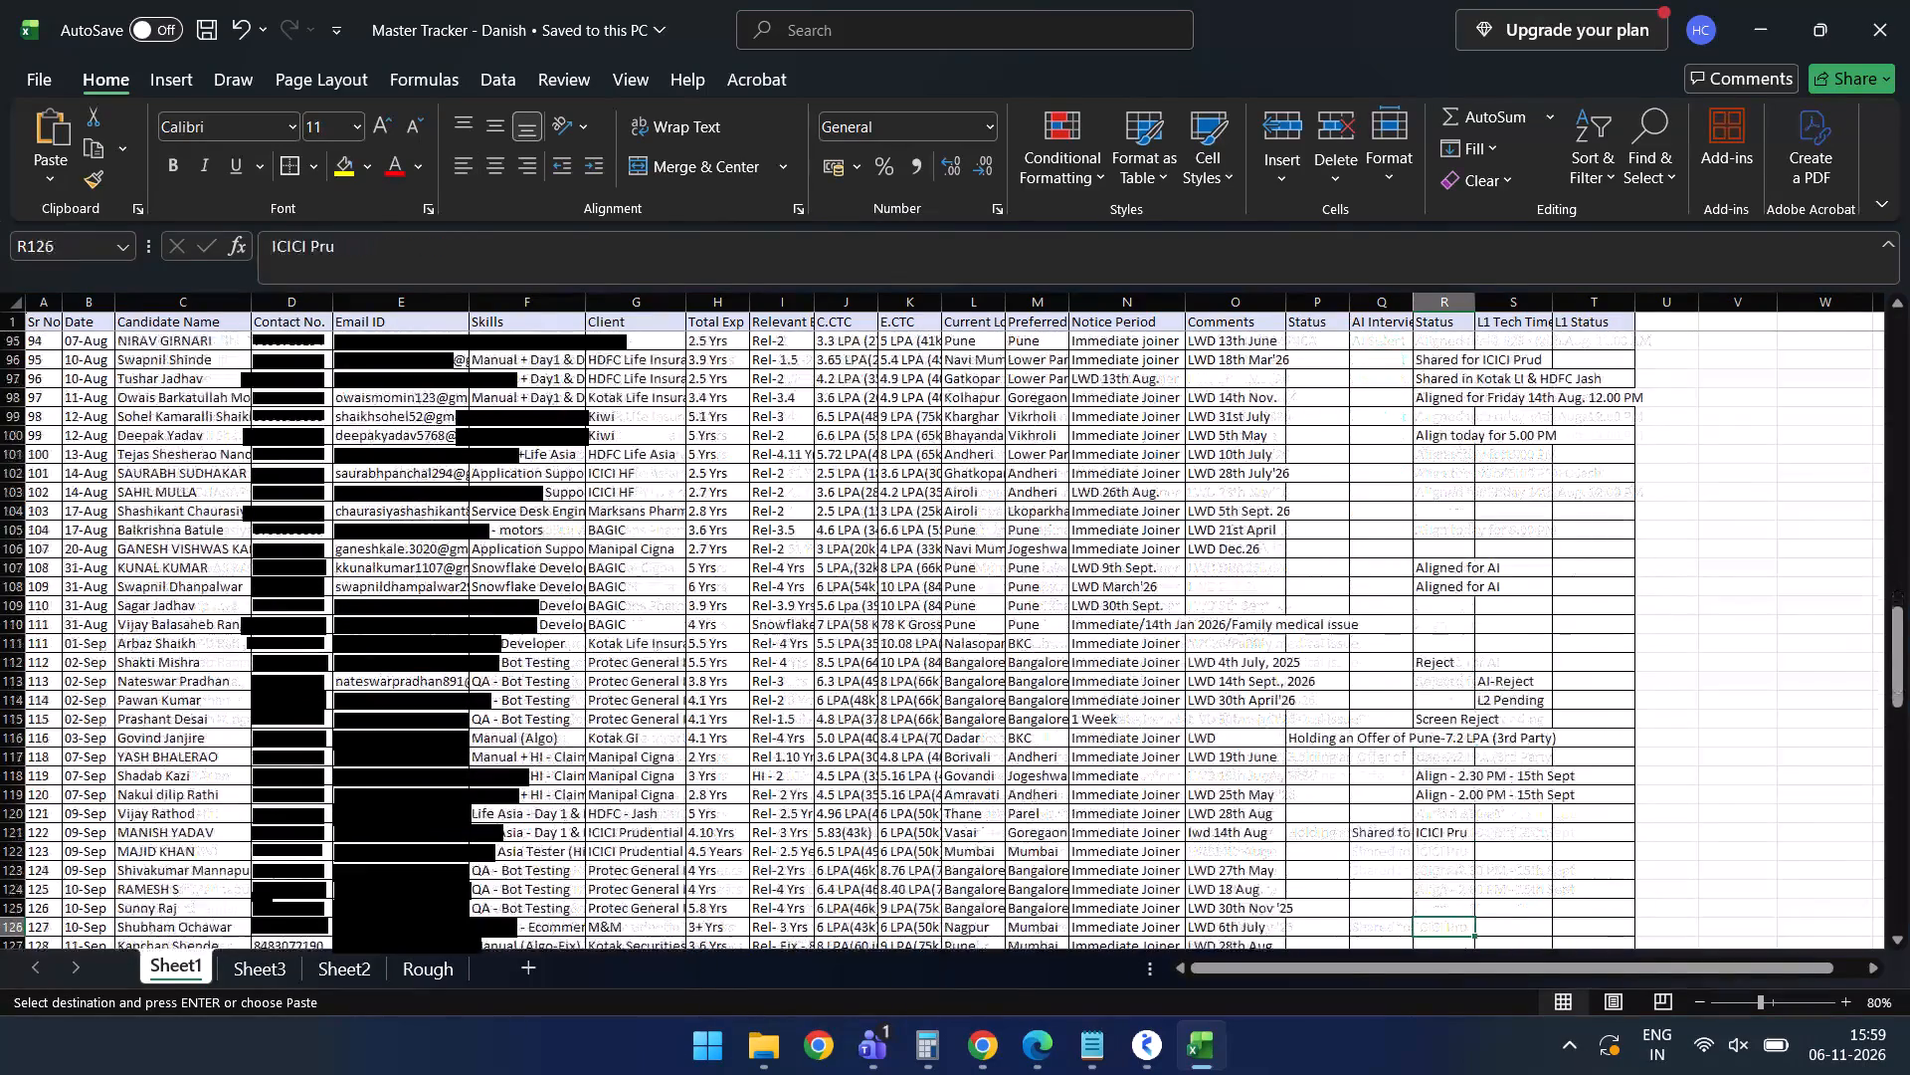
key(Up)
key(Up)
key(Up)
key(Up)
key(Up)
key(Up)
key(Up)
key(Up)
key(Up)
key(Up)
key(Up)
key(Up)
key(Down)
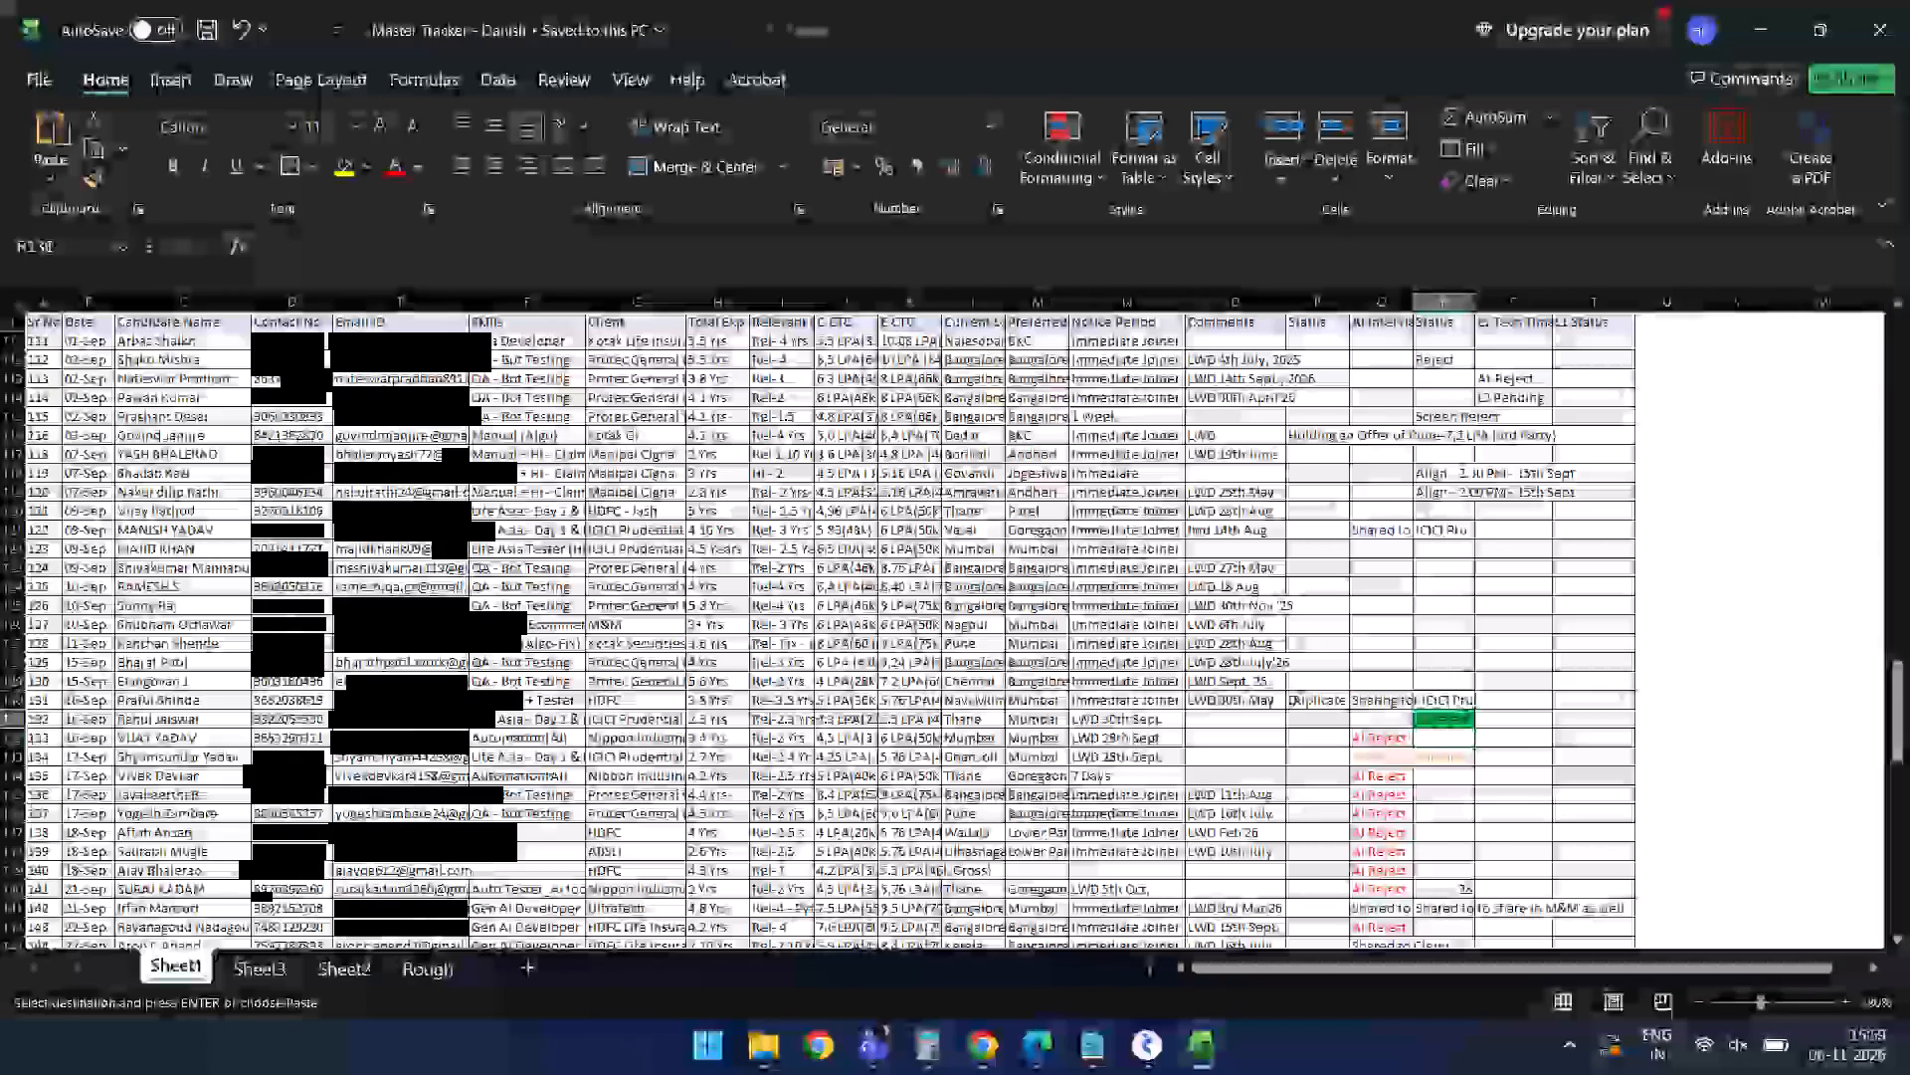
key(ctrl+v)
Paste the copied "L2 Select" and "Offered" status cells into row 167, the 14-Oct Protec General candidate.
key(Down)
key(Down)
key(Down)
key(Down)
key(Down)
key(Down)
key(Down)
key(Down)
key(Down)
key(Down)
key(Down)
key(Down)
key(Down)
key(Down)
key(Down)
key(Down)
key(Down)
key(Down)
key(Down)
key(Down)
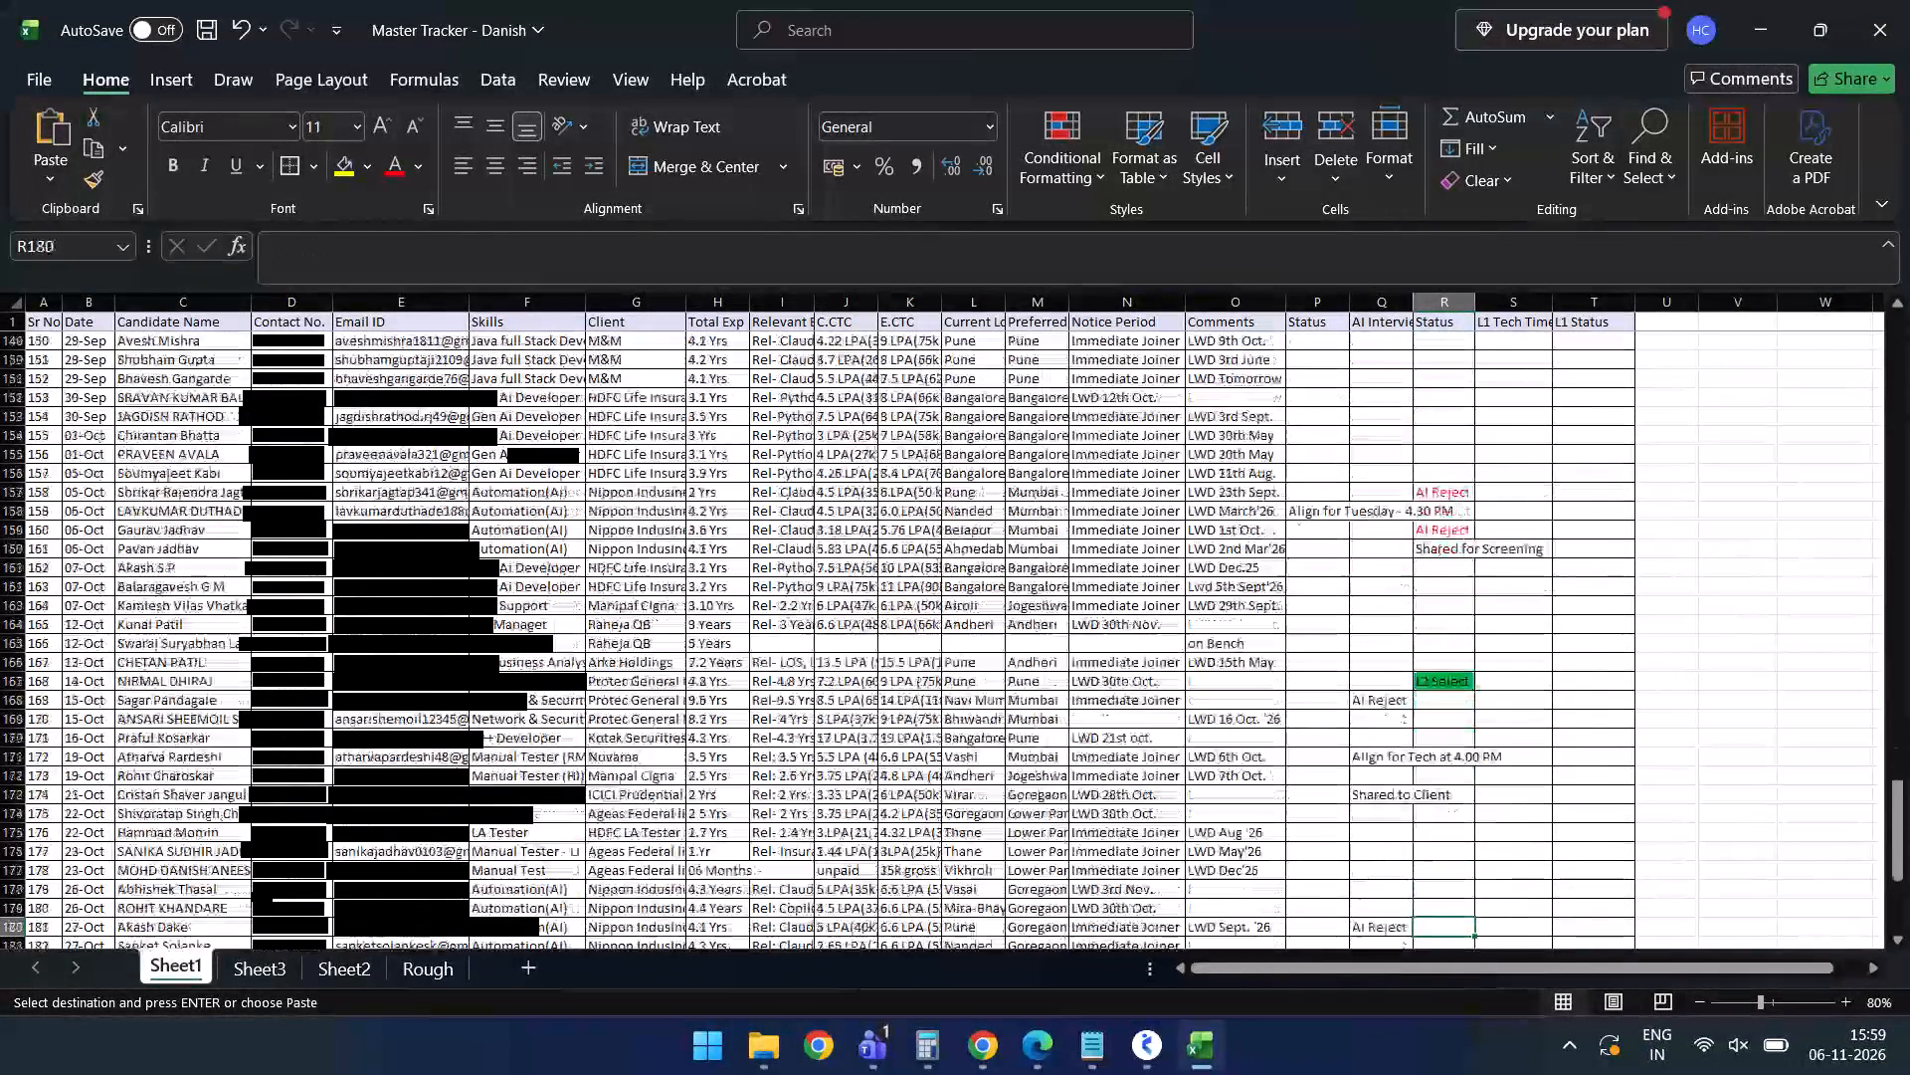
key(Up)
key(Up)
key(Up)
key(Up)
key(Up)
key(Up)
key(Up)
key(Up)
key(Up)
key(Up)
key(Up)
key(Up)
key(Up)
key(Up)
key(Down)
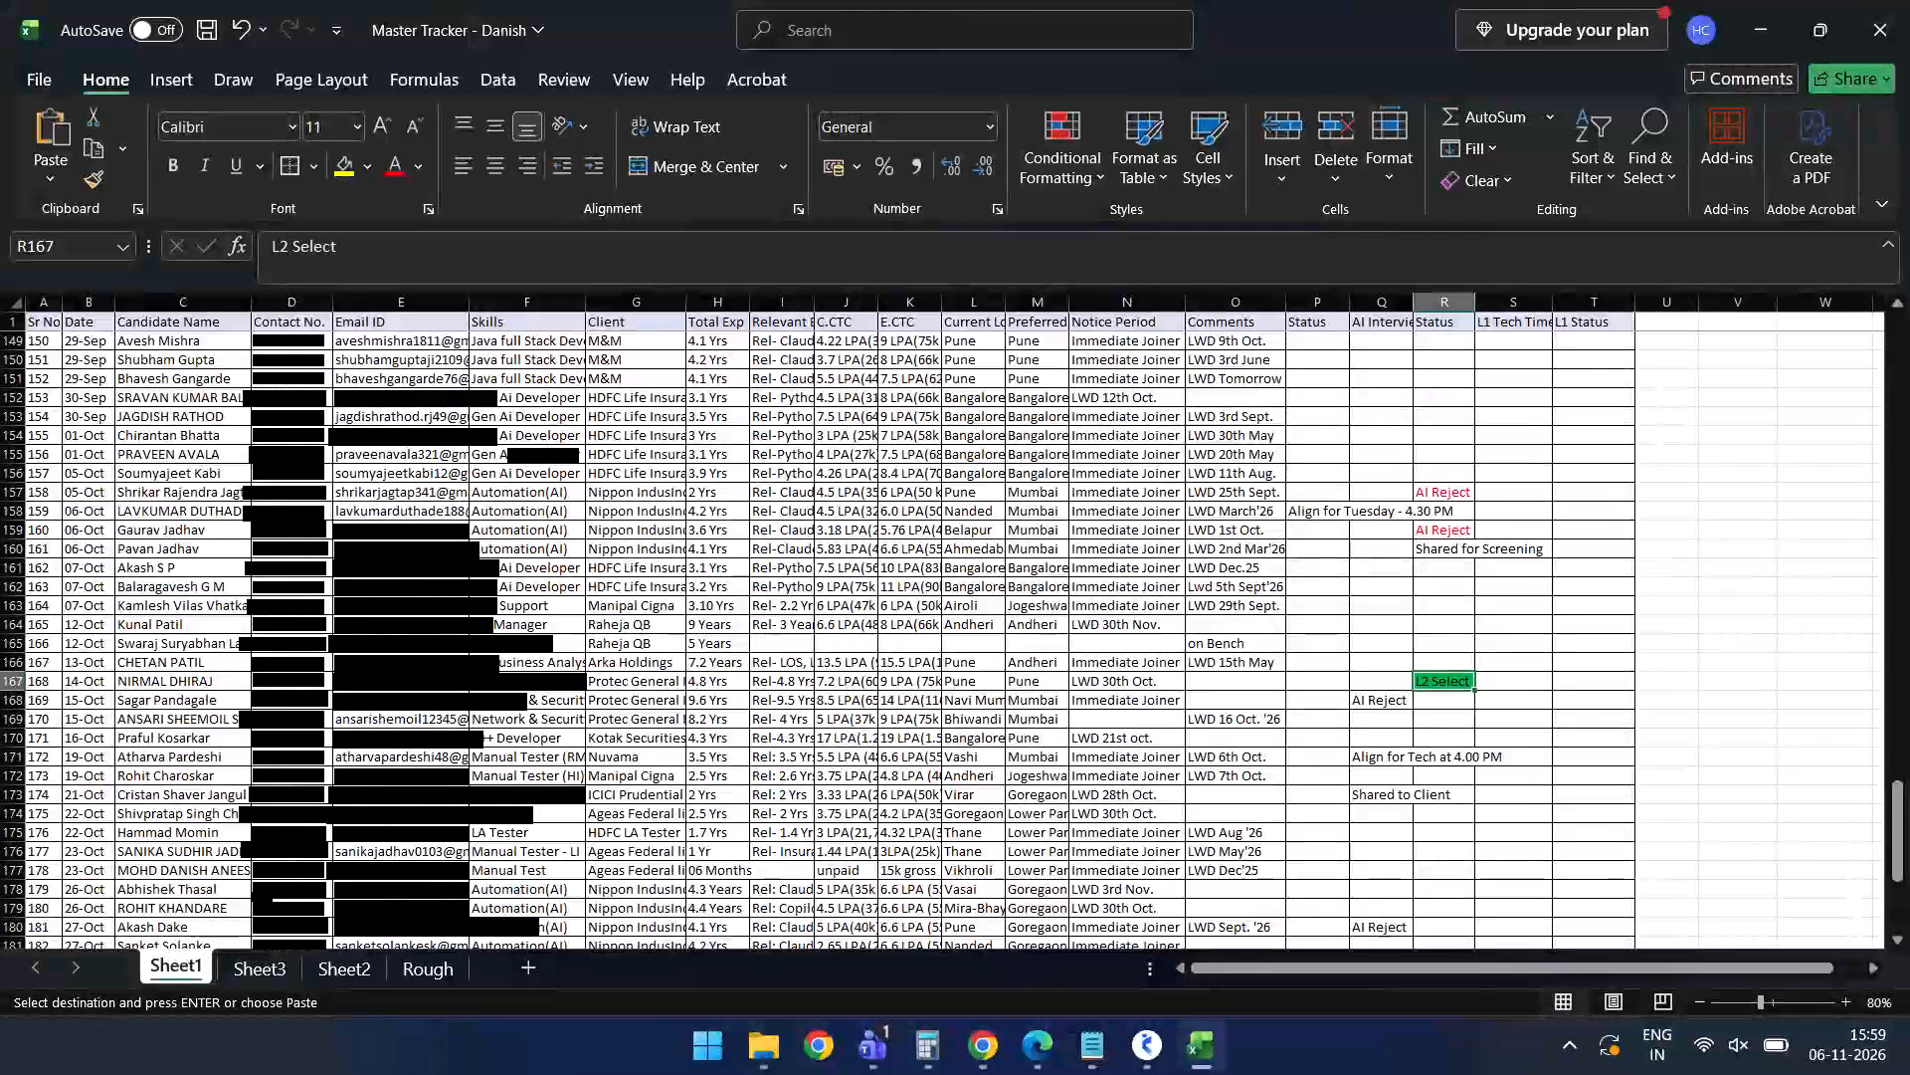
key(ctrl+v)
Check the Status column of the remaining October and November rows in Sheet1 and save the Master Tracker.
key(Down)
key(Down)
key(Down)
key(Down)
key(Down)
key(Down)
key(Down)
key(Down)
key(Down)
key(Down)
key(Down)
key(Down)
key(Down)
key(Down)
key(Down)
key(Down)
key(Down)
key(Down)
key(Down)
key(Down)
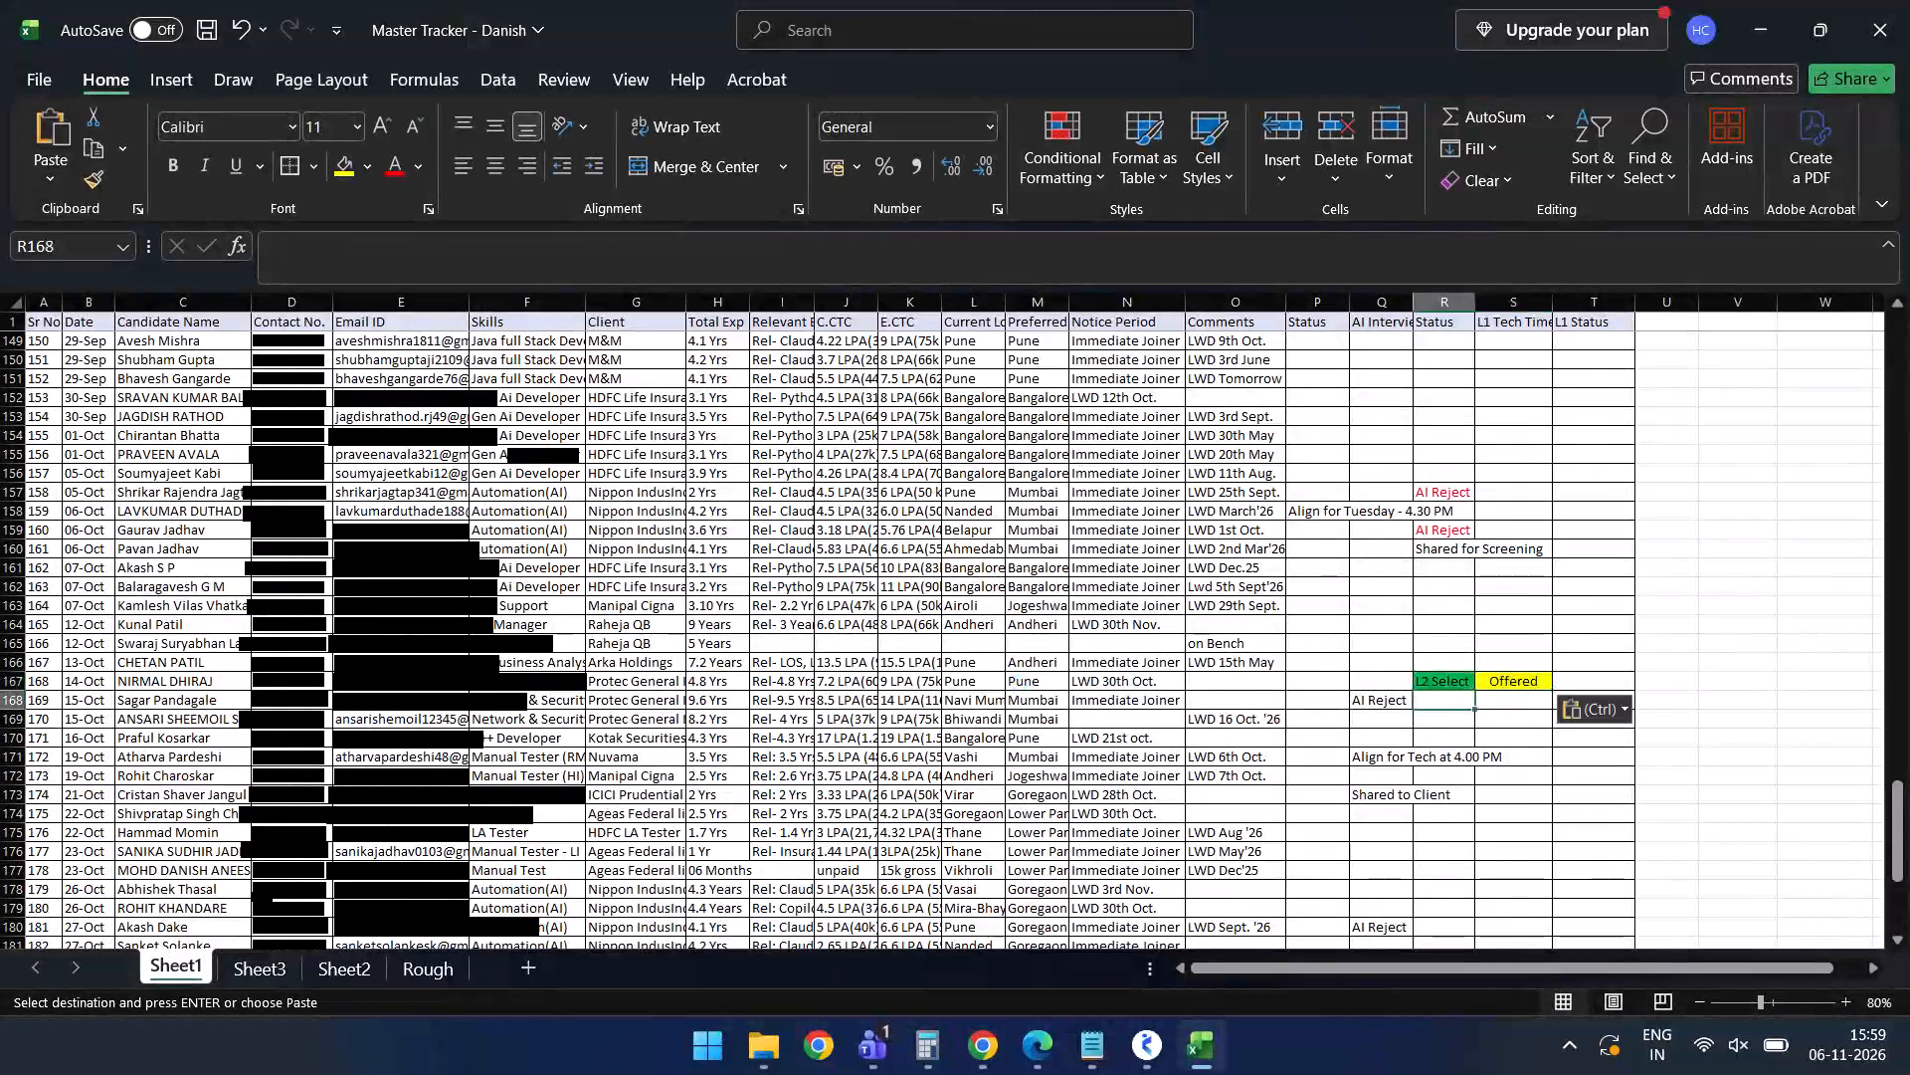
key(Up)
key(Up)
key(Up)
key(Up)
key(Up)
key(Up)
key(Up)
key(Up)
key(Up)
key(Up)
key(Up)
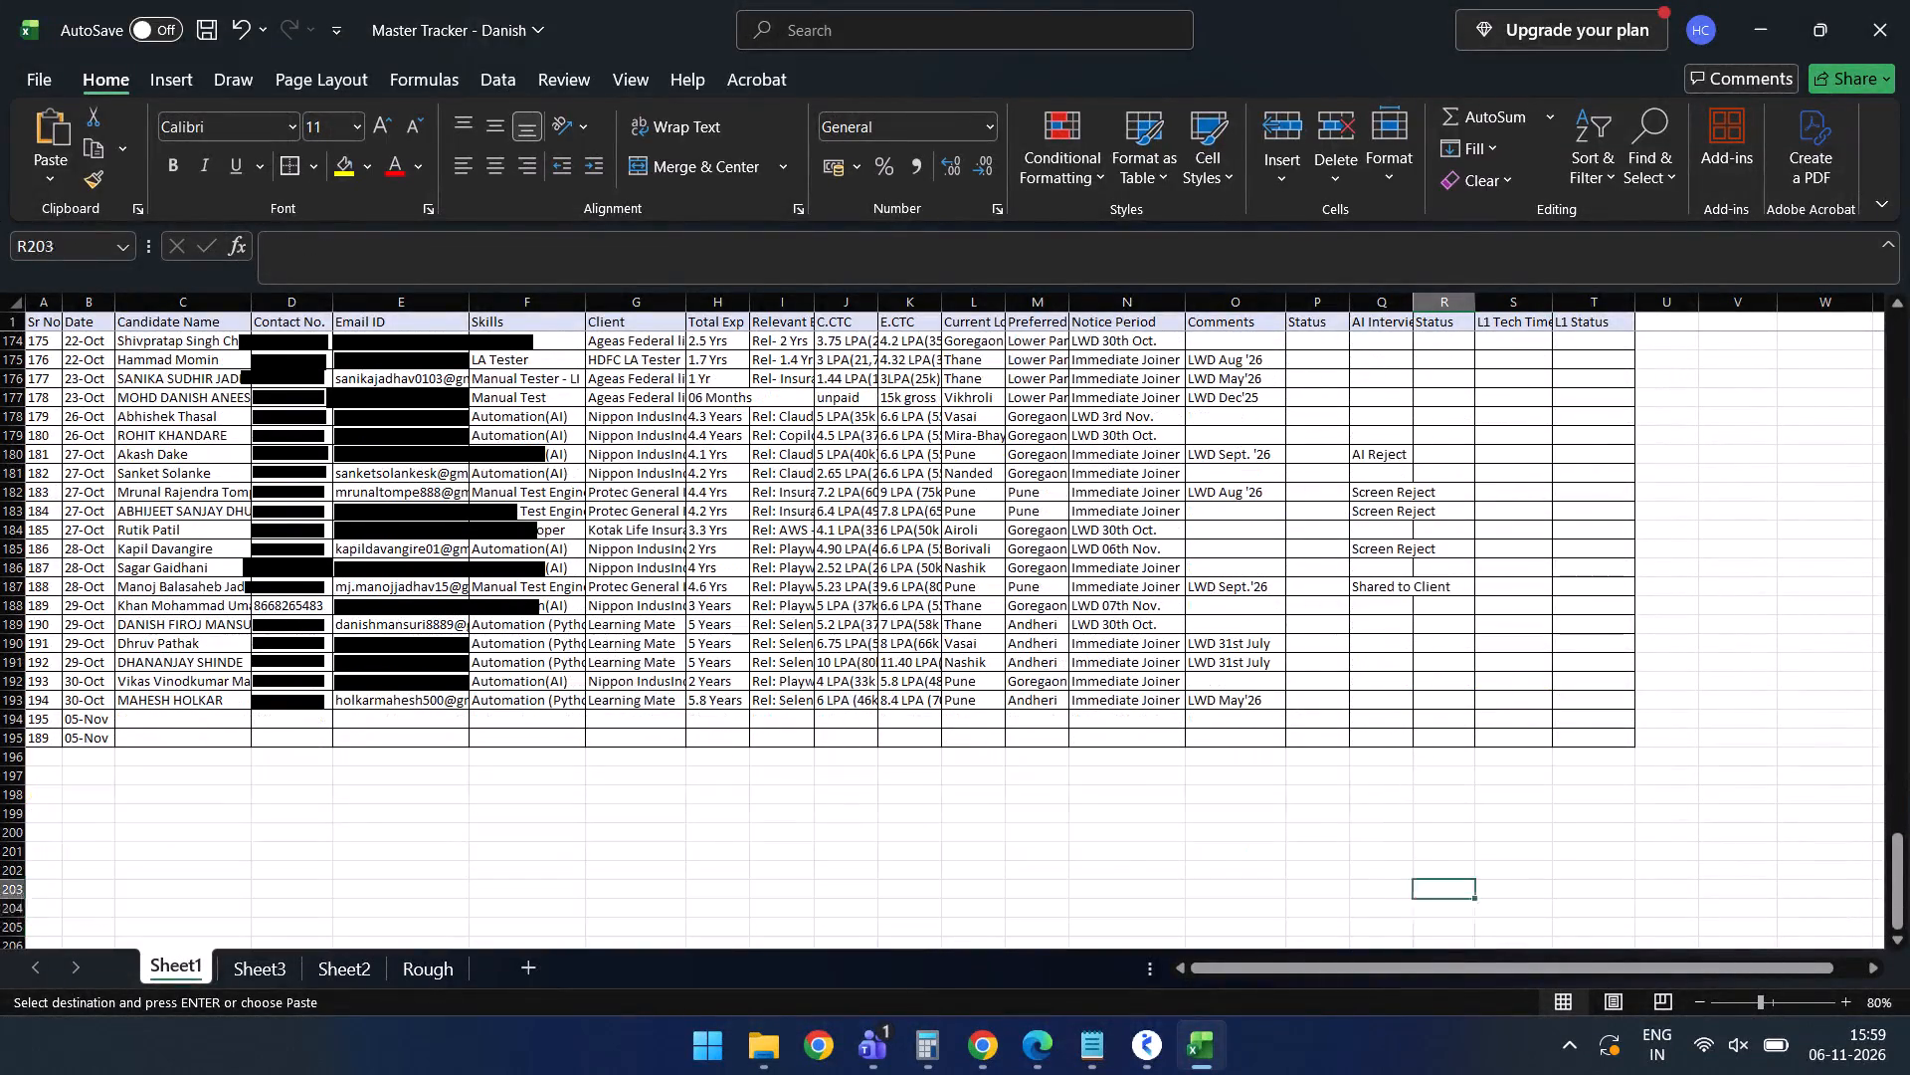
key(Up)
key(Up)
key(Left)
key(ctrl+s)
Review row 193, the last 30-Oct Learning Mate entry, back to its candidate details and save the workbook again.
key(Down)
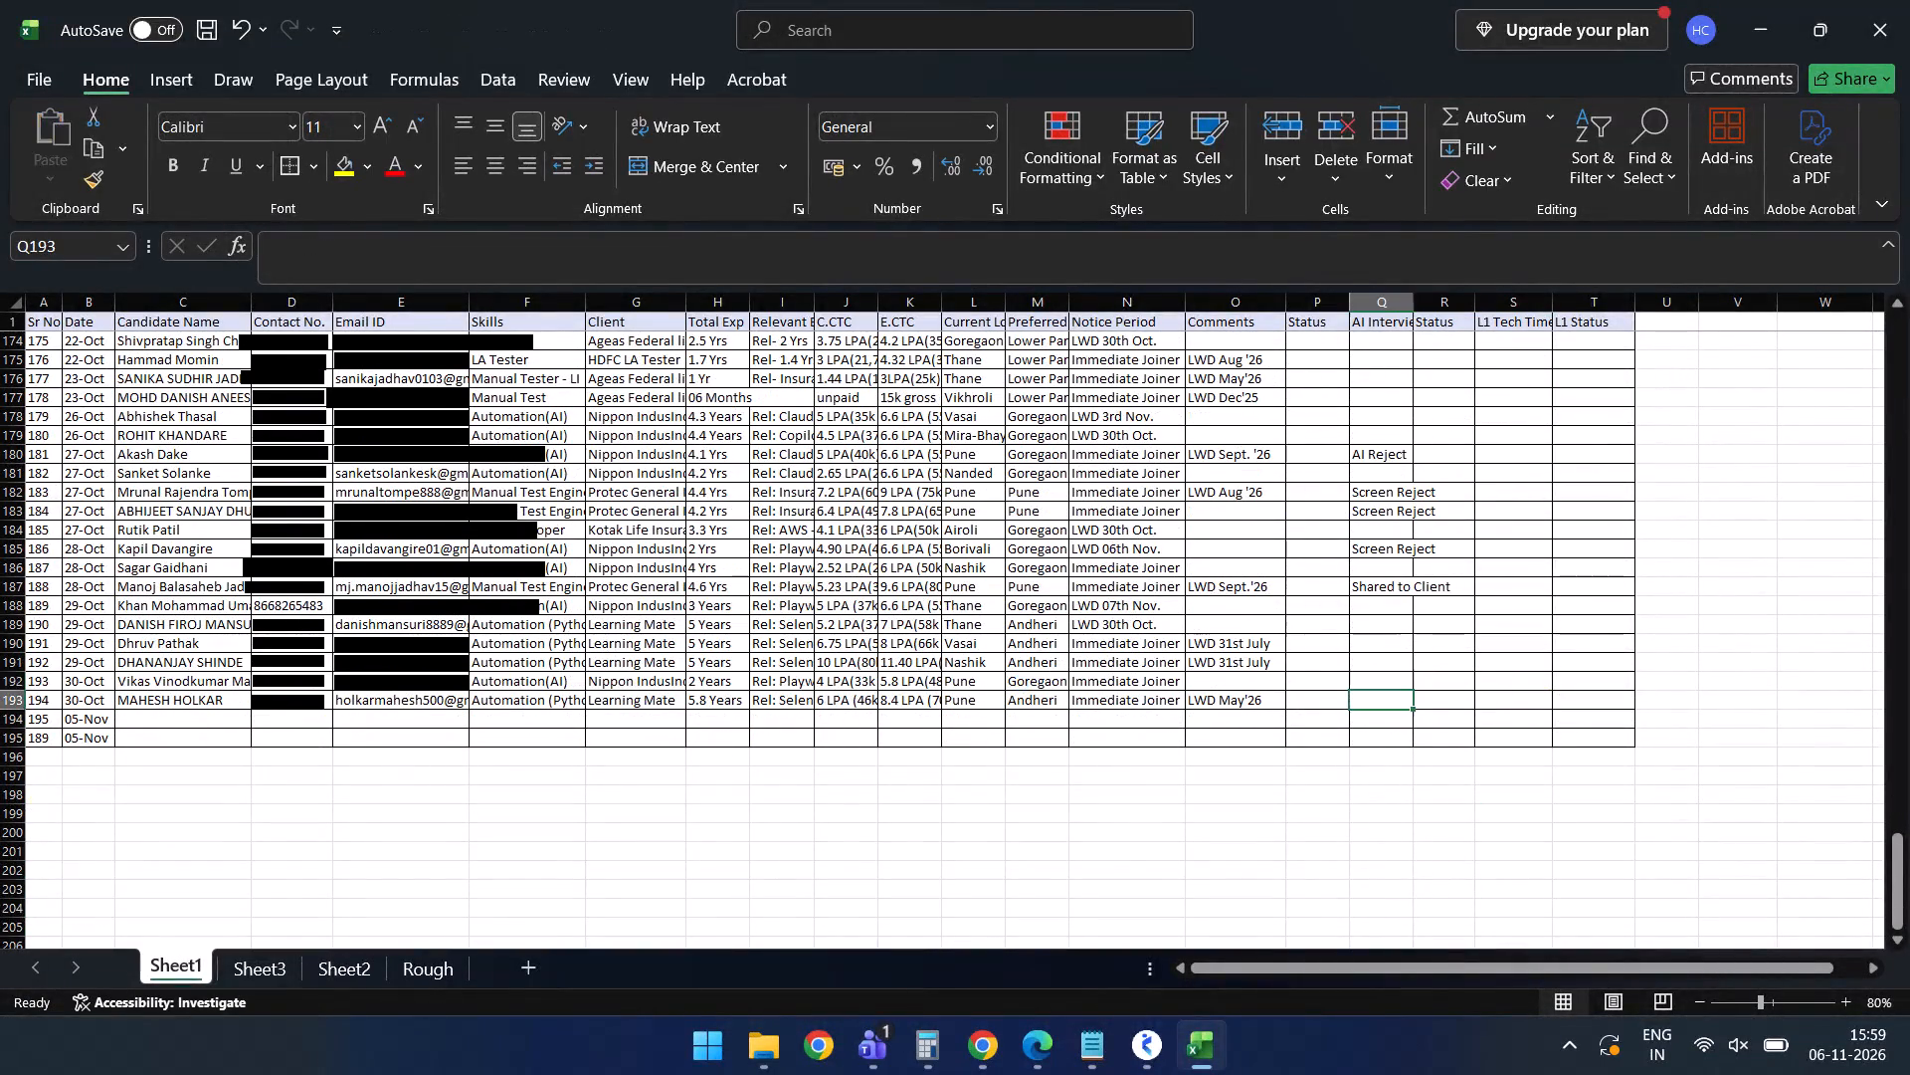
key(Left)
key(Left)
key(Left)
key(Left)
key(Left)
key(Left)
key(Left)
key(Left)
key(Left)
key(Left)
key(Left)
key(Left)
key(Left)
key(Left)
key(Left)
key(Left)
key(Left)
key(Left)
key(Left)
key(Left)
key(Left)
key(Right)
key(Right)
key(Right)
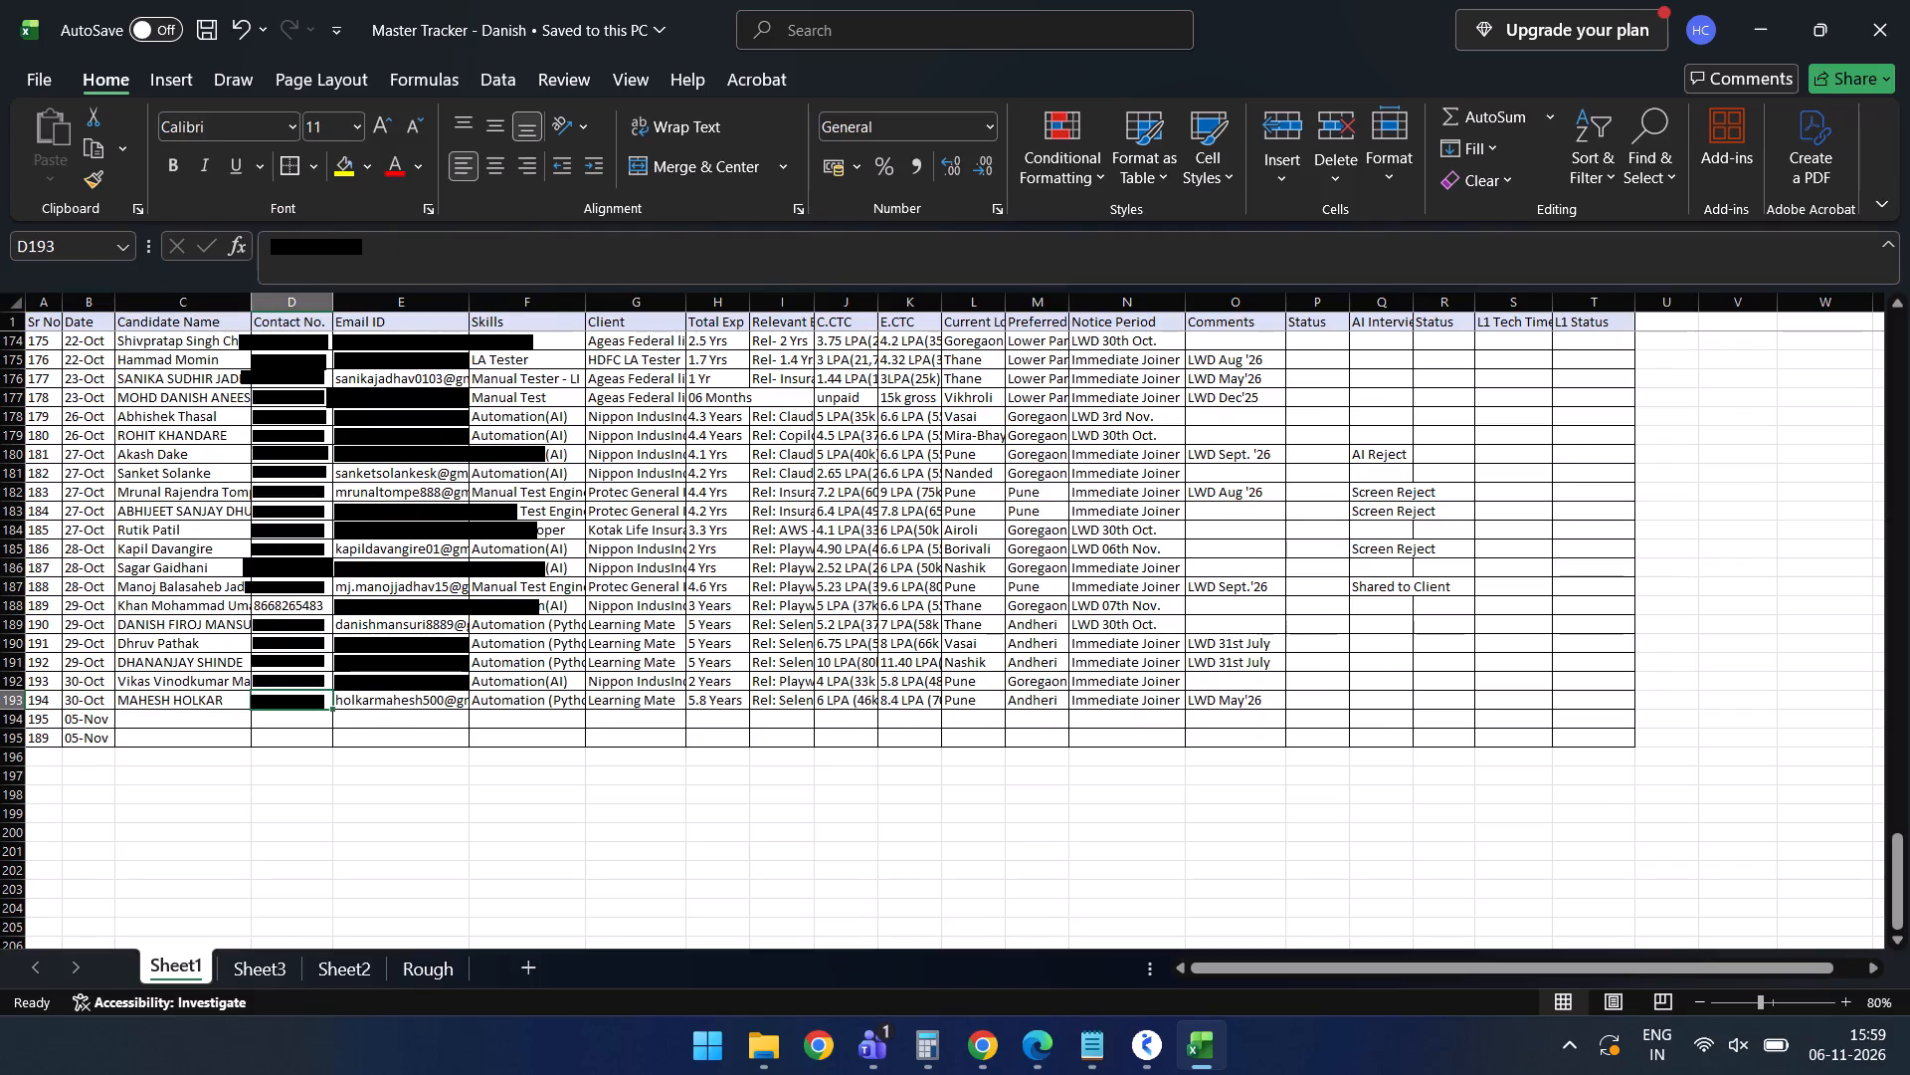
key(ctrl+s)
key(Left)
Switch to the Daily Interview Tracker in Chrome, go to the Date Added cell of row 373 and save.
key(alt+Tab)
key(alt+Left)
key(alt+Right)
key(alt+Left)
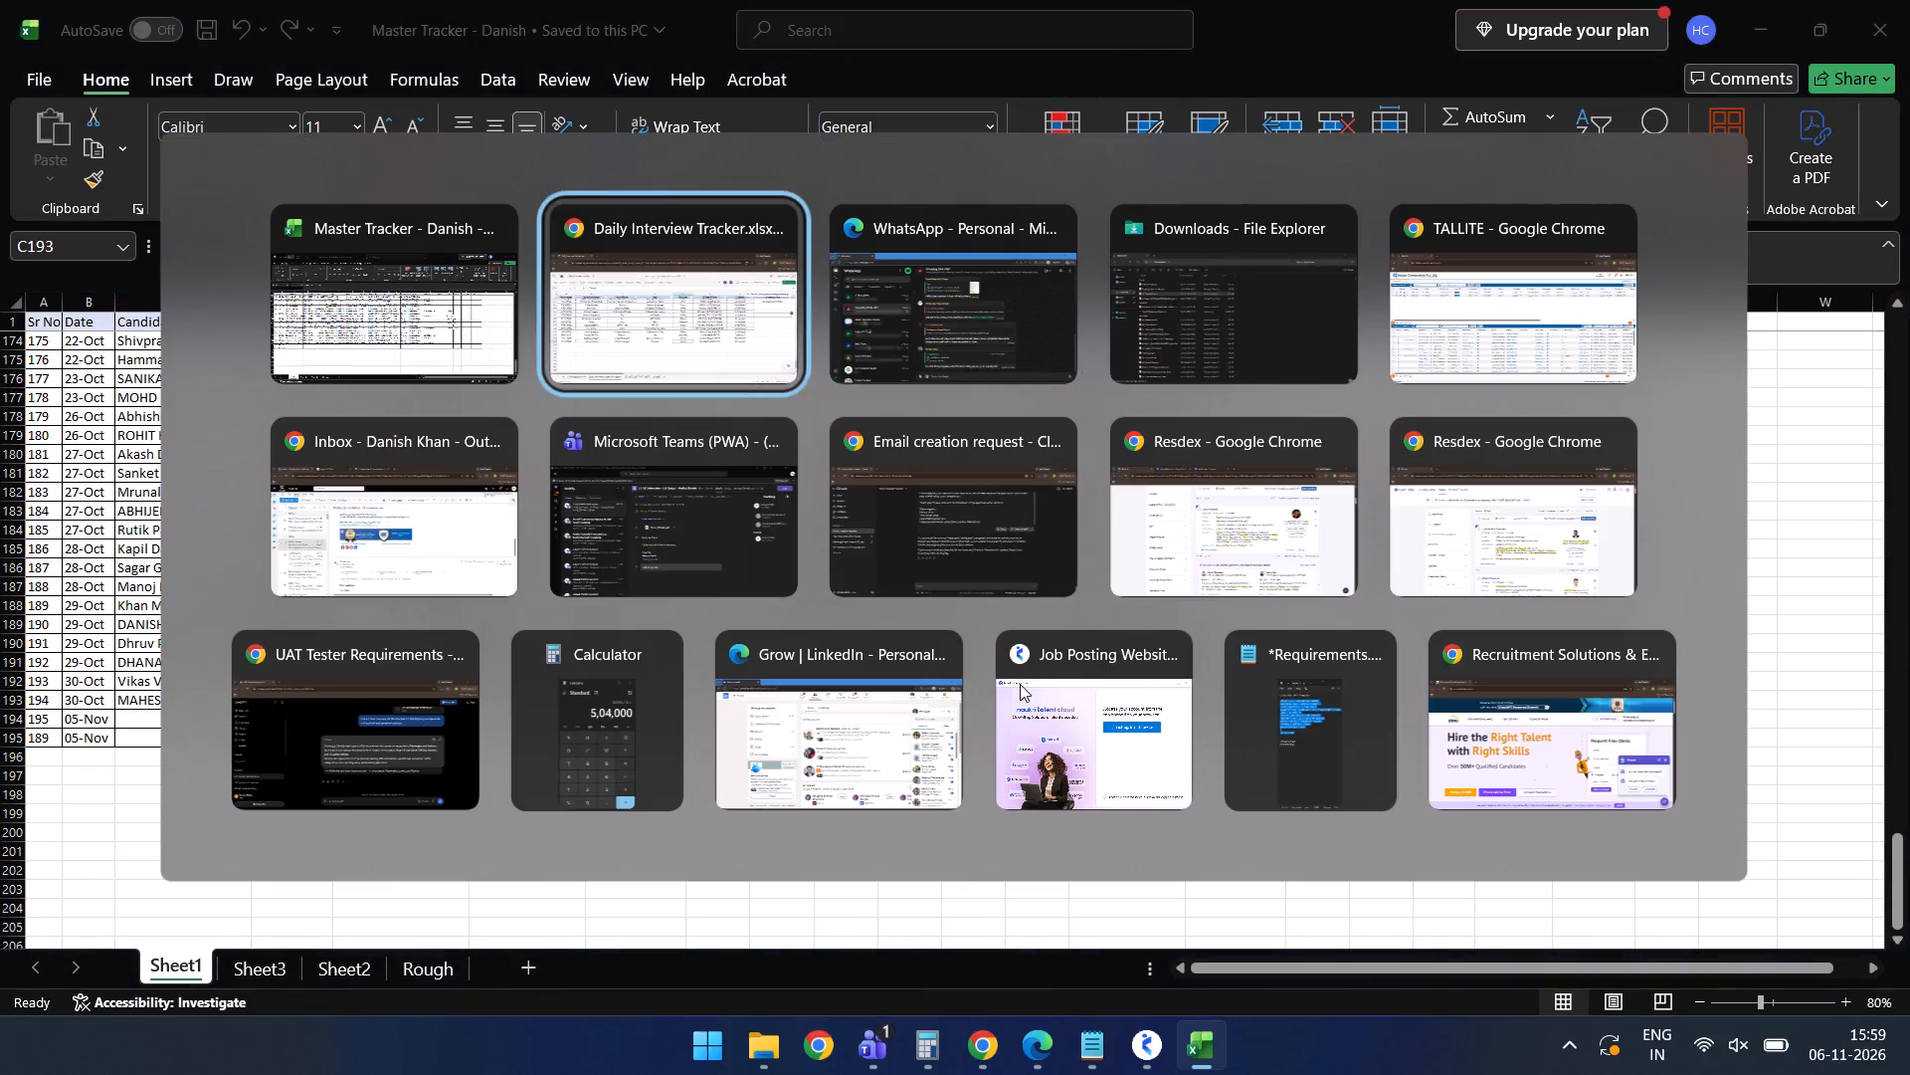
key(Left)
key(Left)
key(Left)
key(Left)
key(Left)
key(Left)
key(ctrl+s)
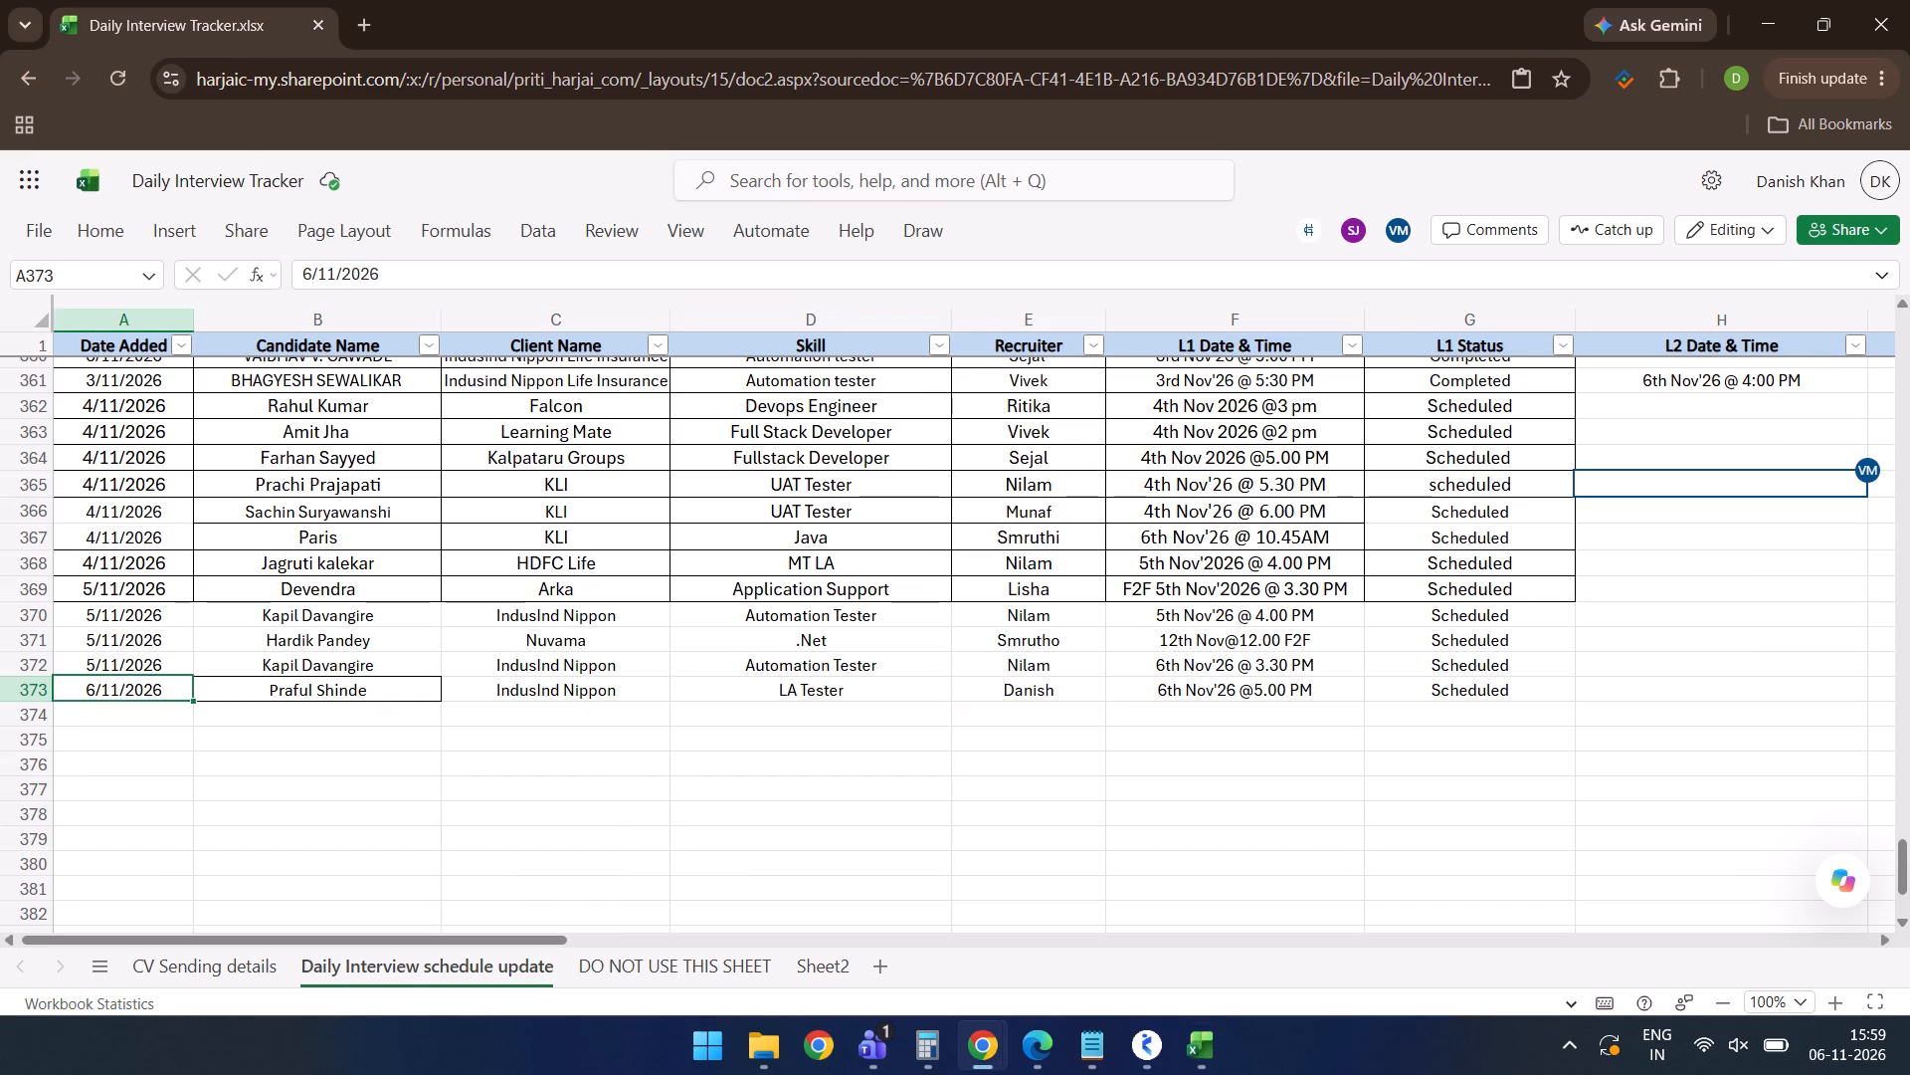
Apply a bottom border to A370:G375, the latest interview rows from Date Added through L1 Status.
key(Right)
key(Up)
key(Up)
key(Up)
key(Left)
key(Left)
key(shift+Down)
key(shift+Down)
key(shift+Down)
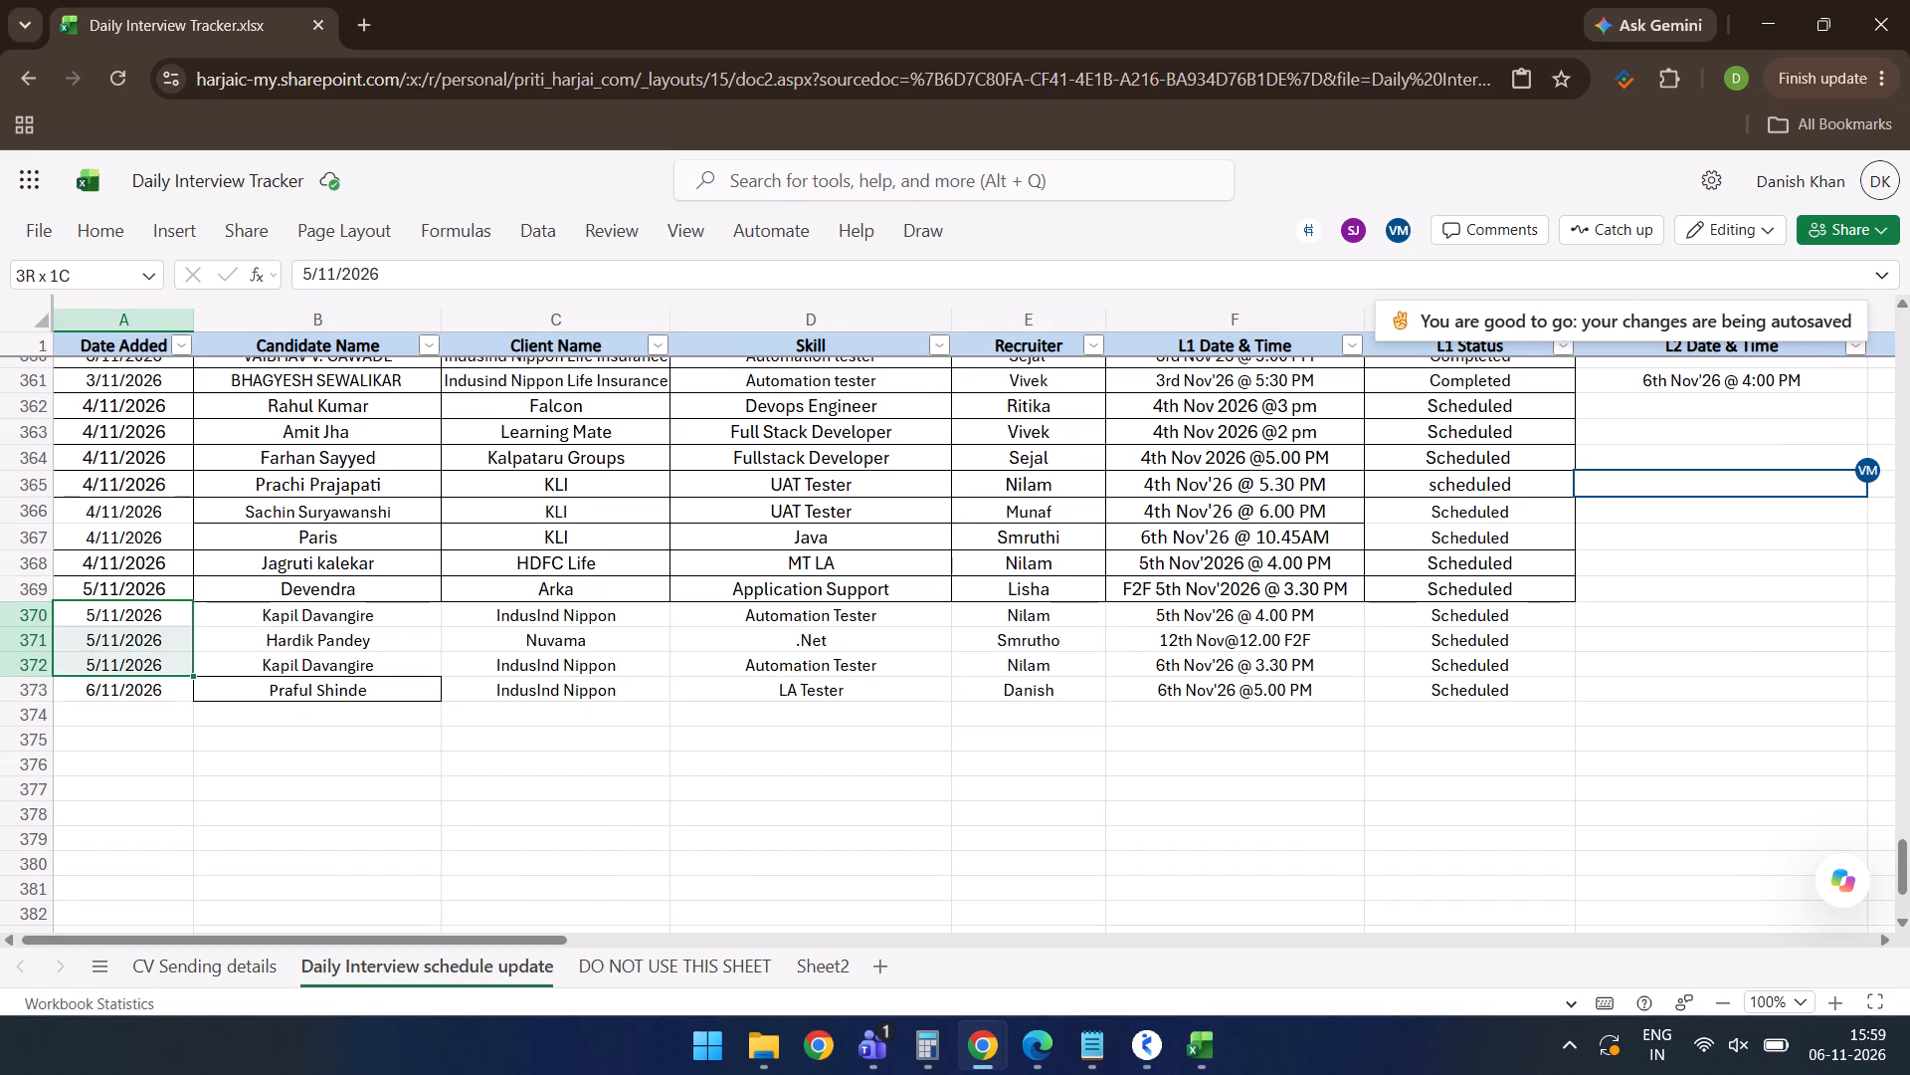
key(shift+Down)
key(shift+Down)
key(shift+Right)
key(shift+Right)
key(shift+Right)
key(shift+Right)
key(shift+Right)
key(shift+Right)
key(shift+Right)
key(shift+Right)
key(shift+Right)
key(shift+Right)
key(shift+Right)
key(shift+Right)
key(shift+Left)
key(shift+Left)
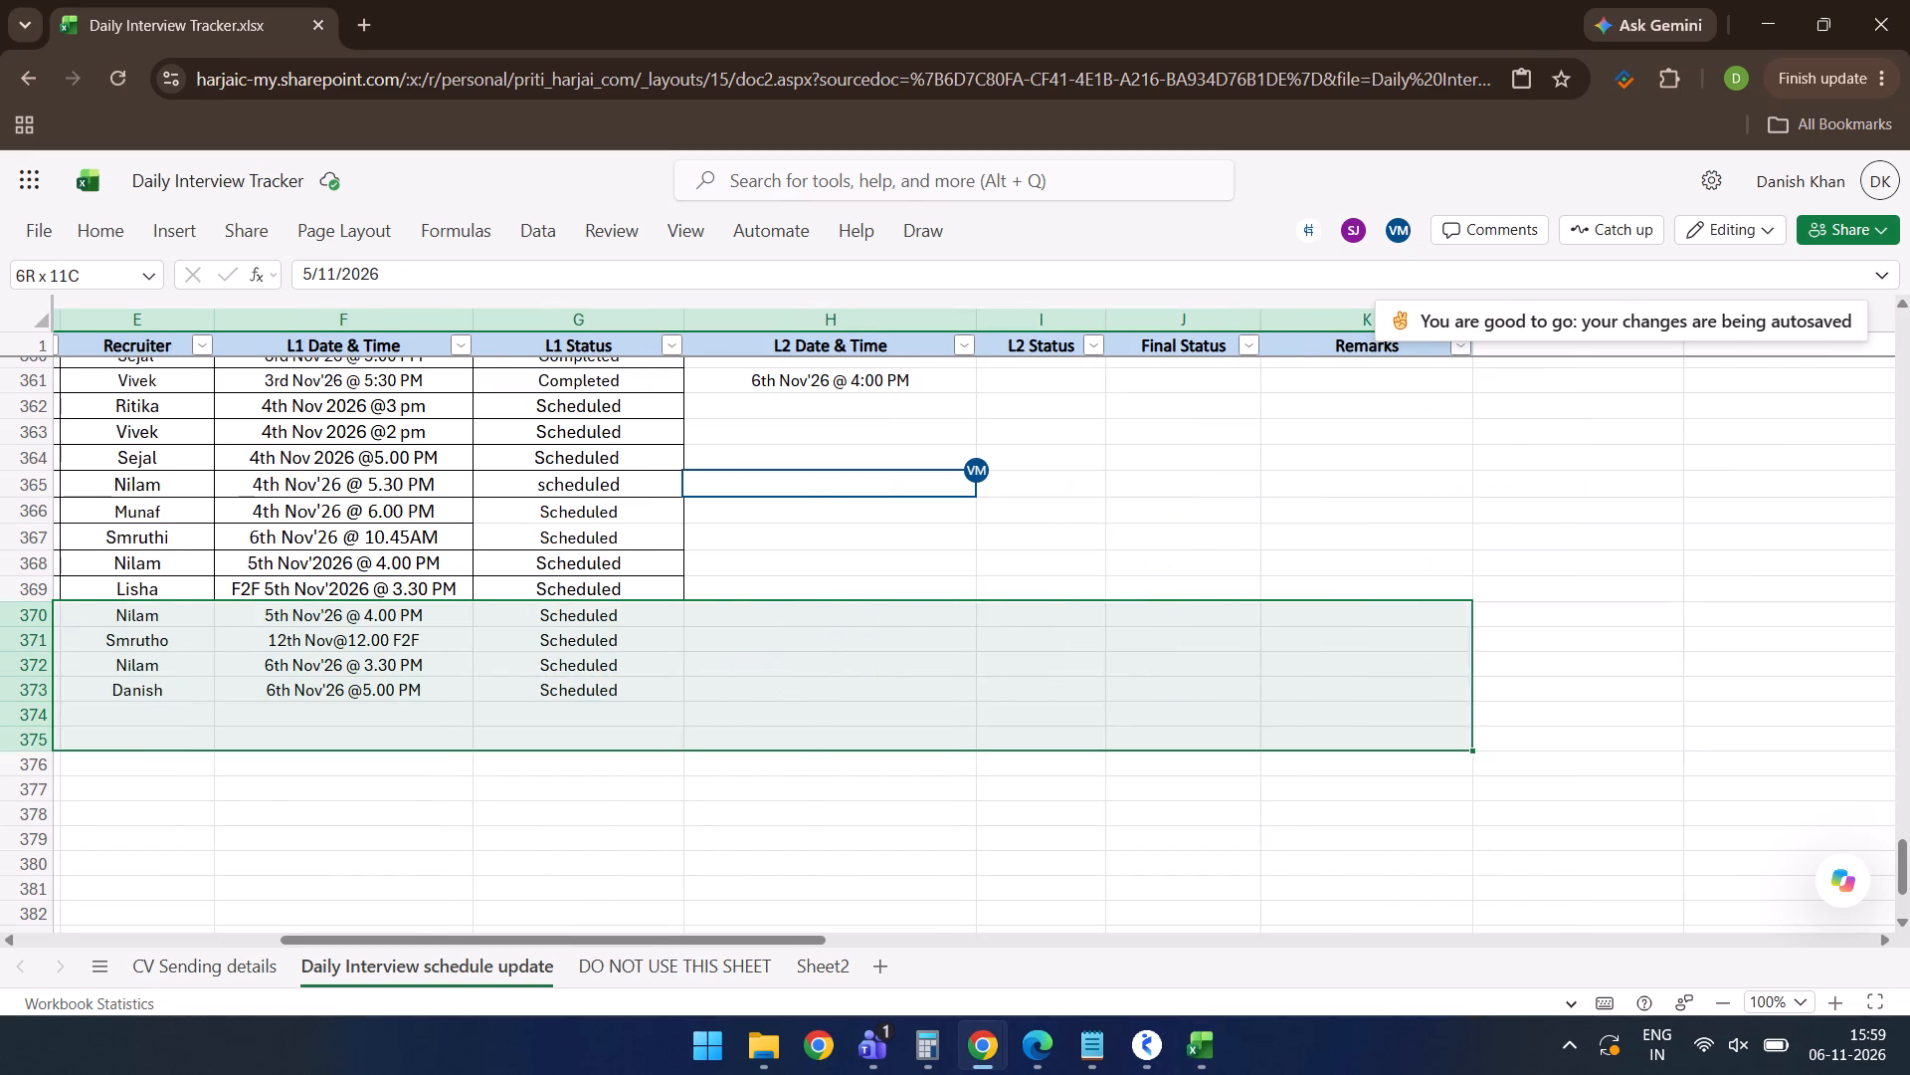
key(shift+Left)
key(shift+Left)
key(shift+Left)
key(shift+Left)
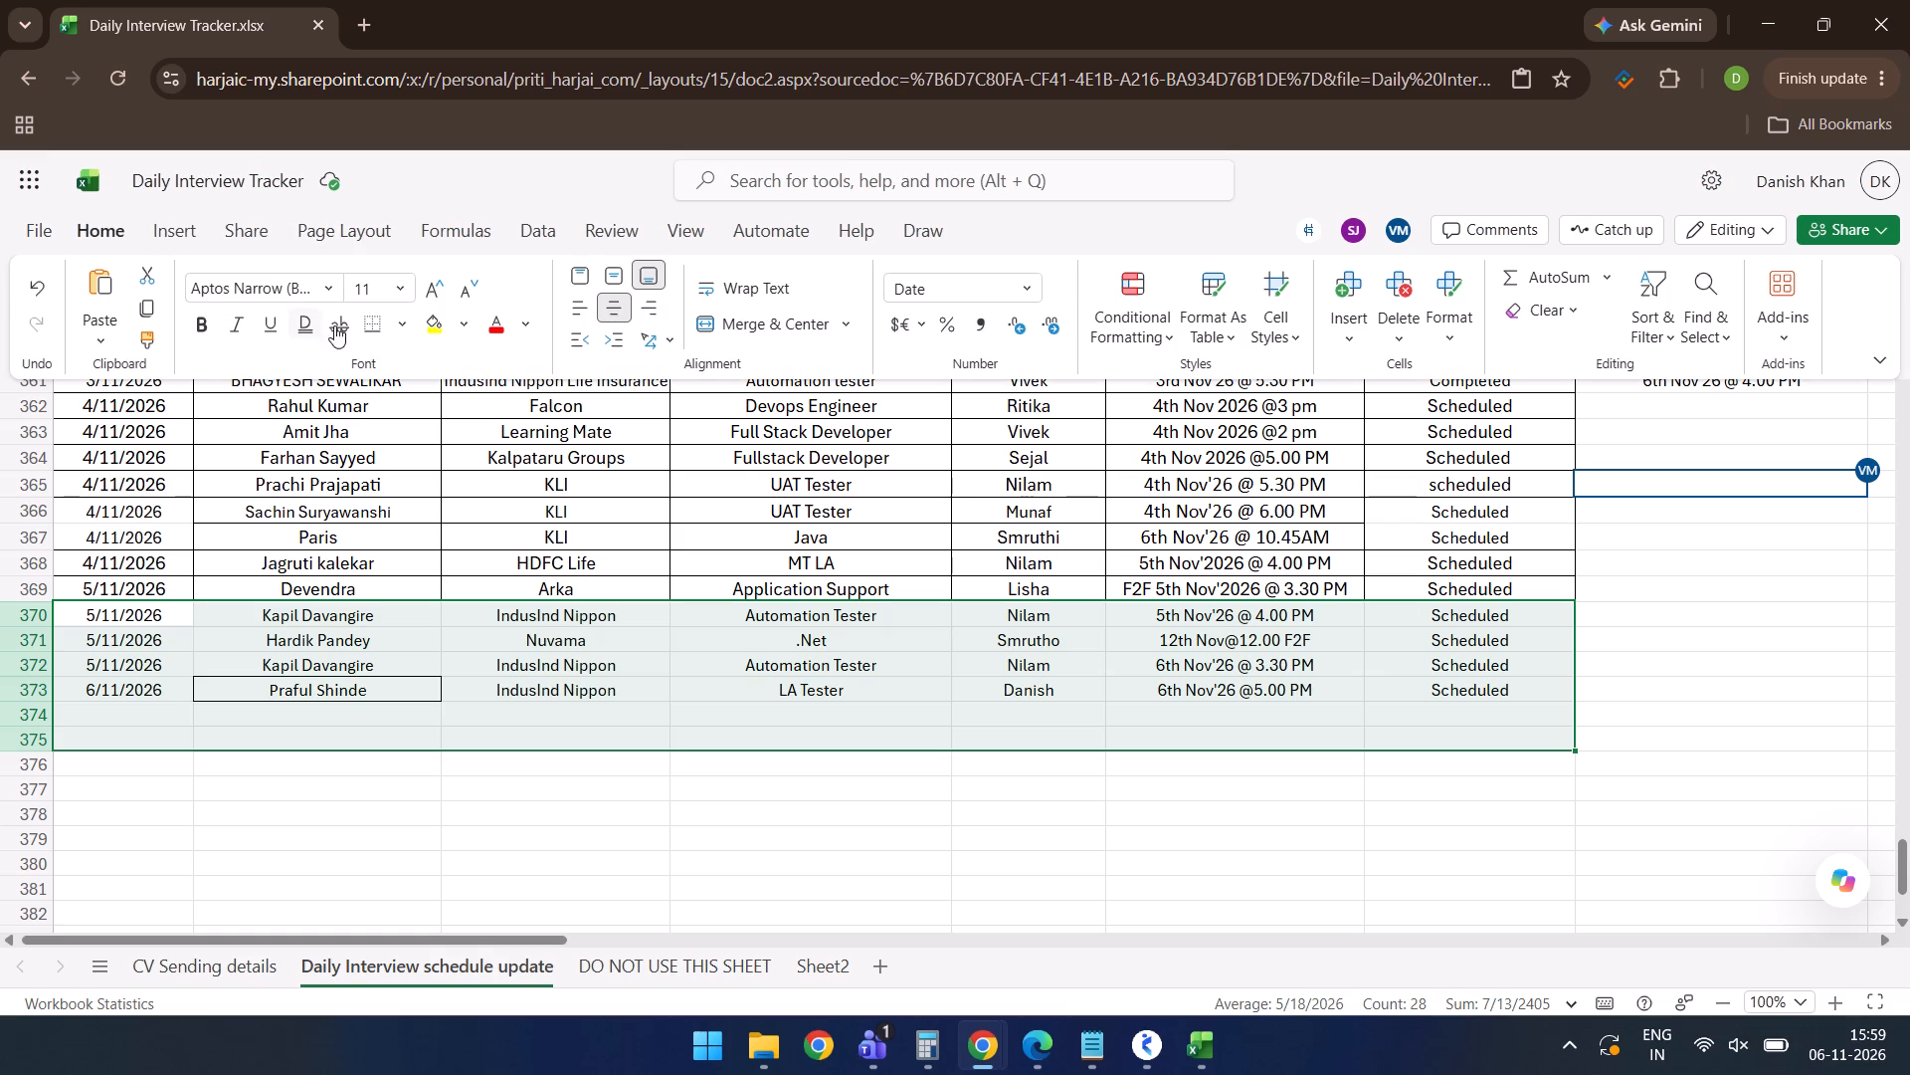
click(372, 318)
click(372, 318)
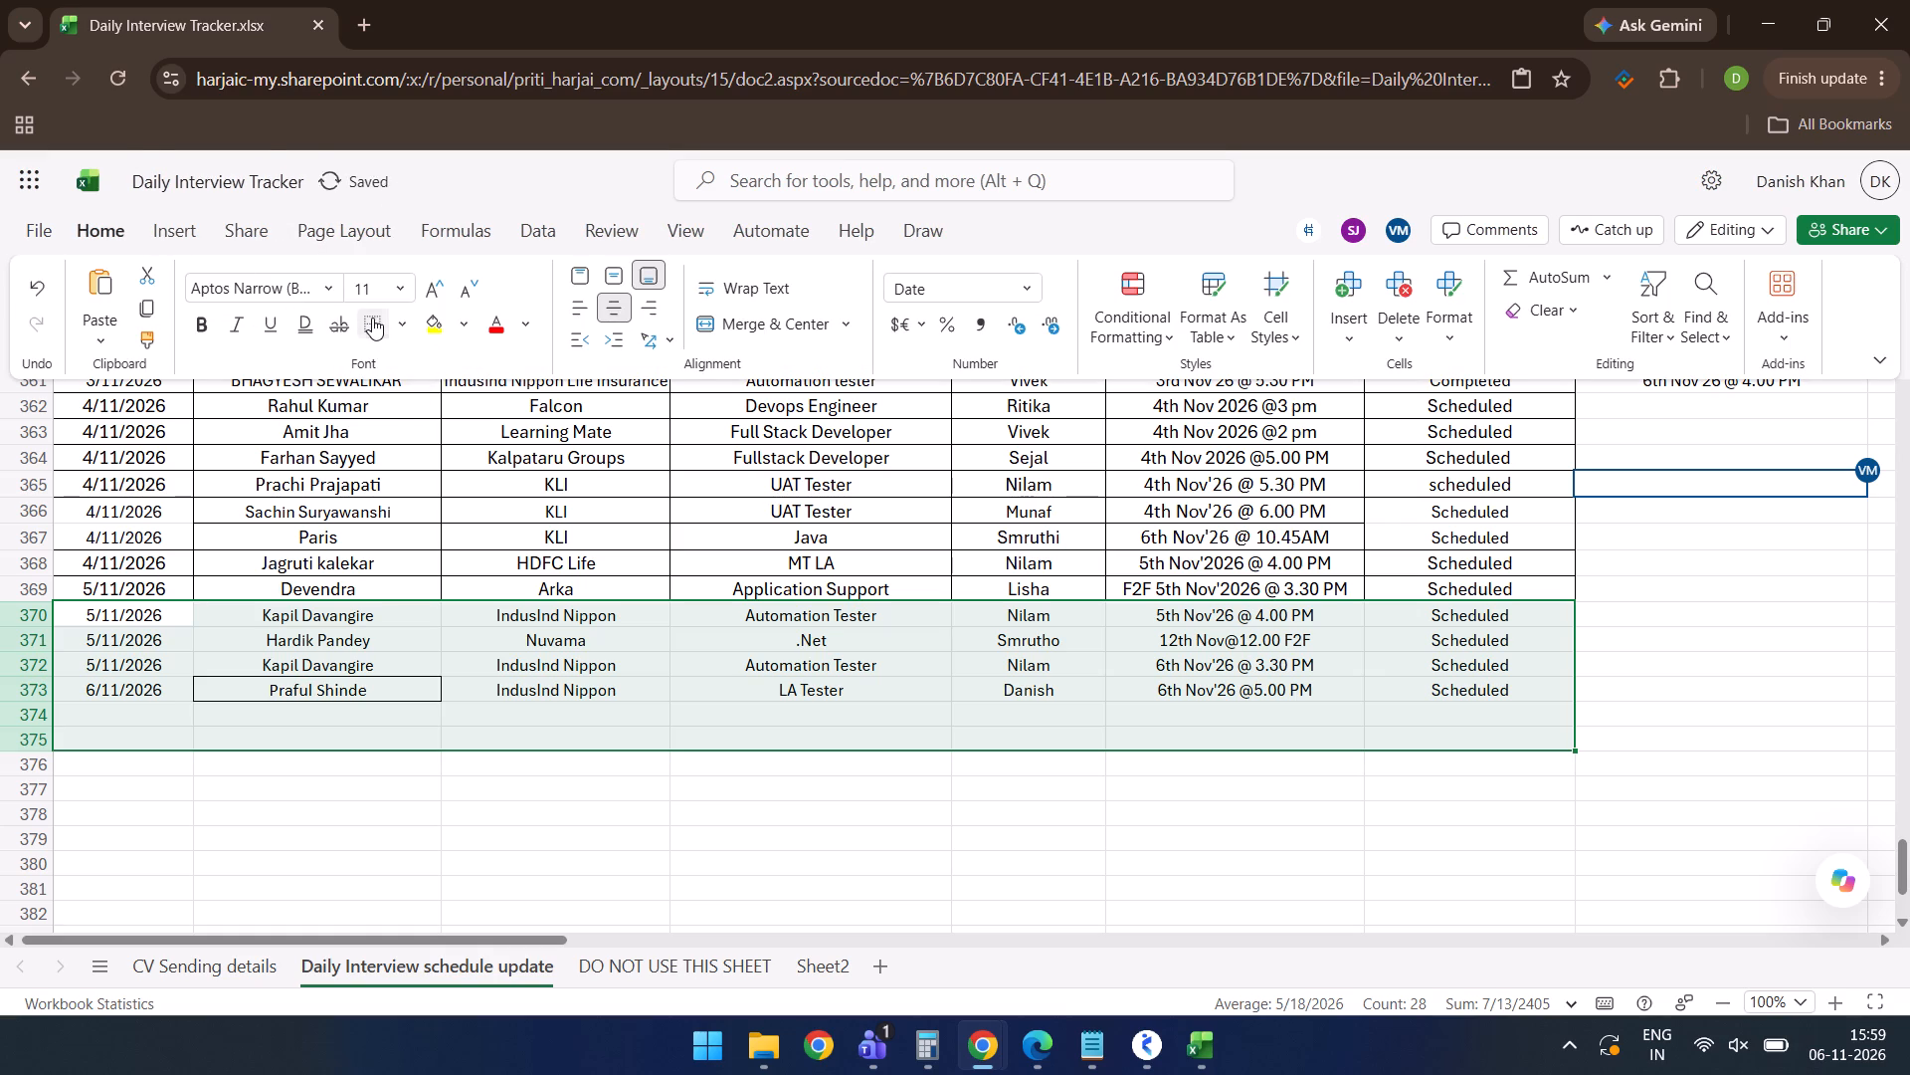
click(372, 318)
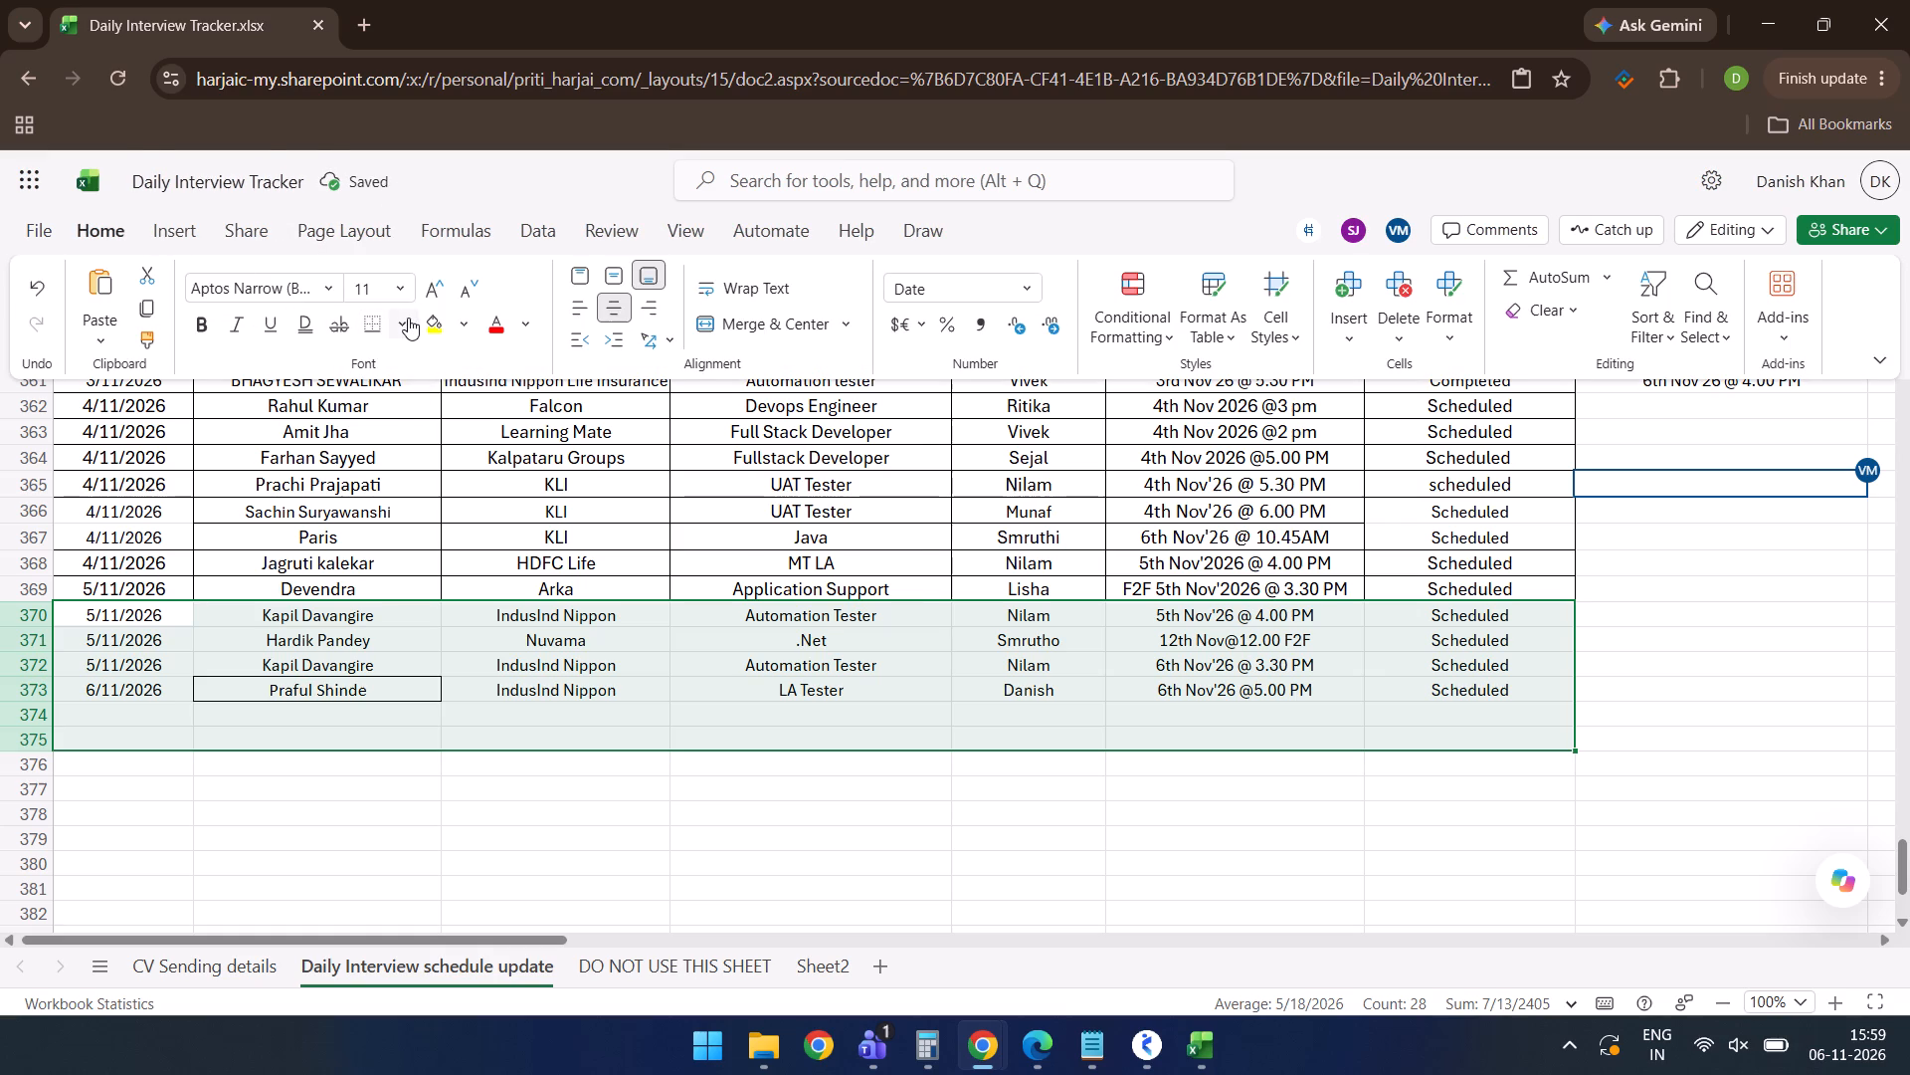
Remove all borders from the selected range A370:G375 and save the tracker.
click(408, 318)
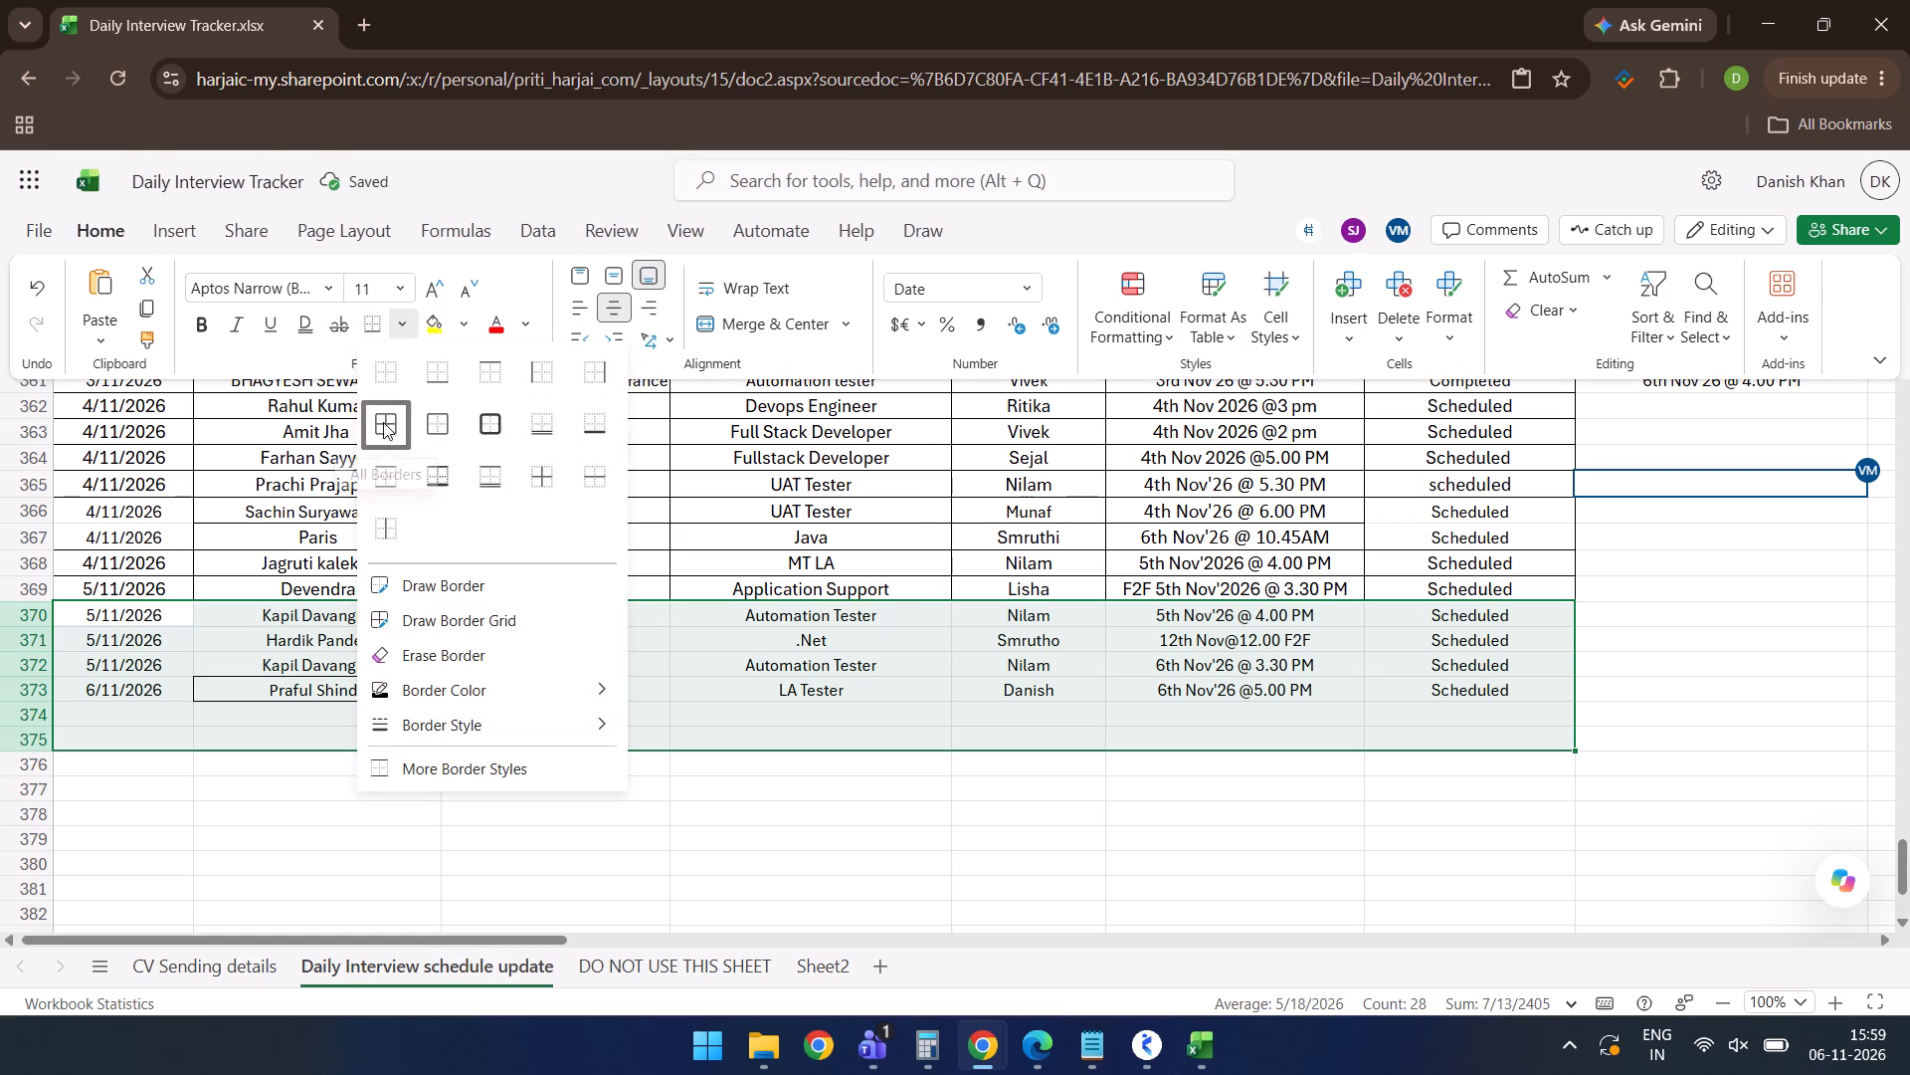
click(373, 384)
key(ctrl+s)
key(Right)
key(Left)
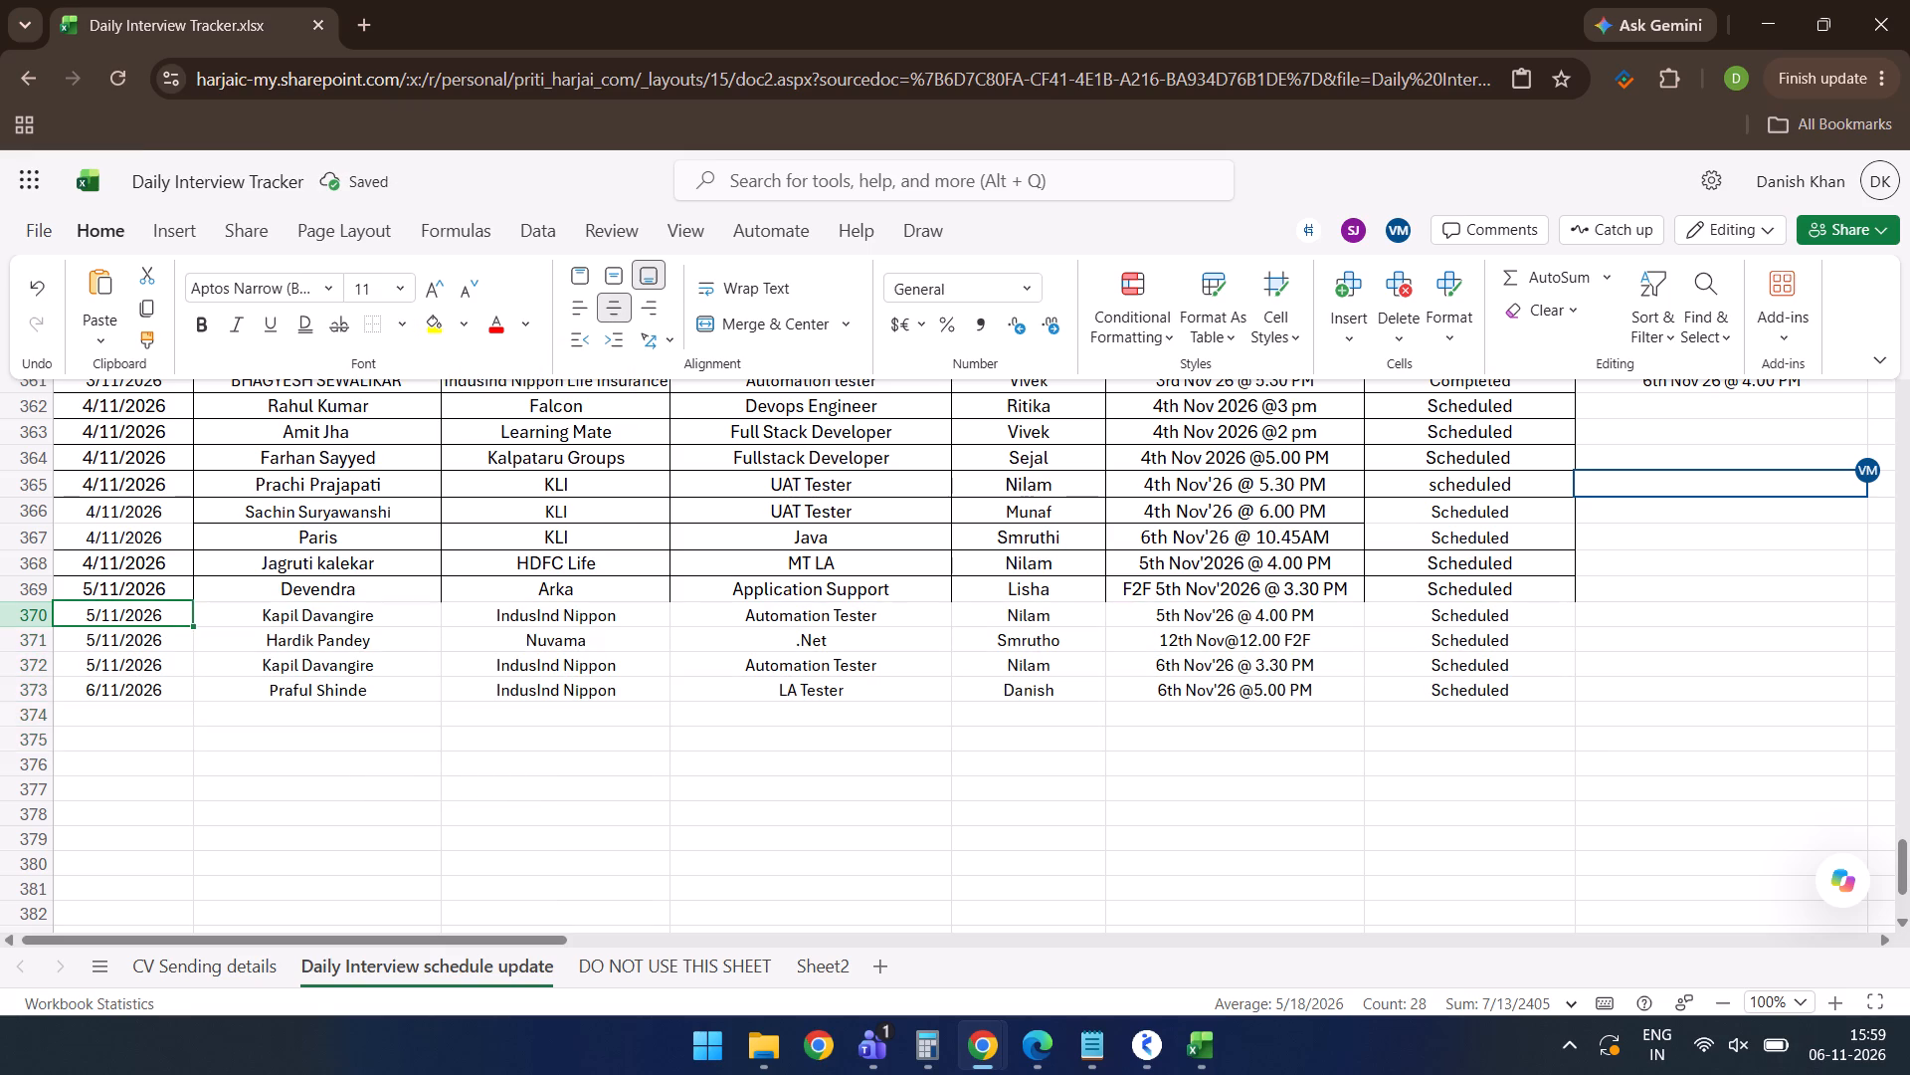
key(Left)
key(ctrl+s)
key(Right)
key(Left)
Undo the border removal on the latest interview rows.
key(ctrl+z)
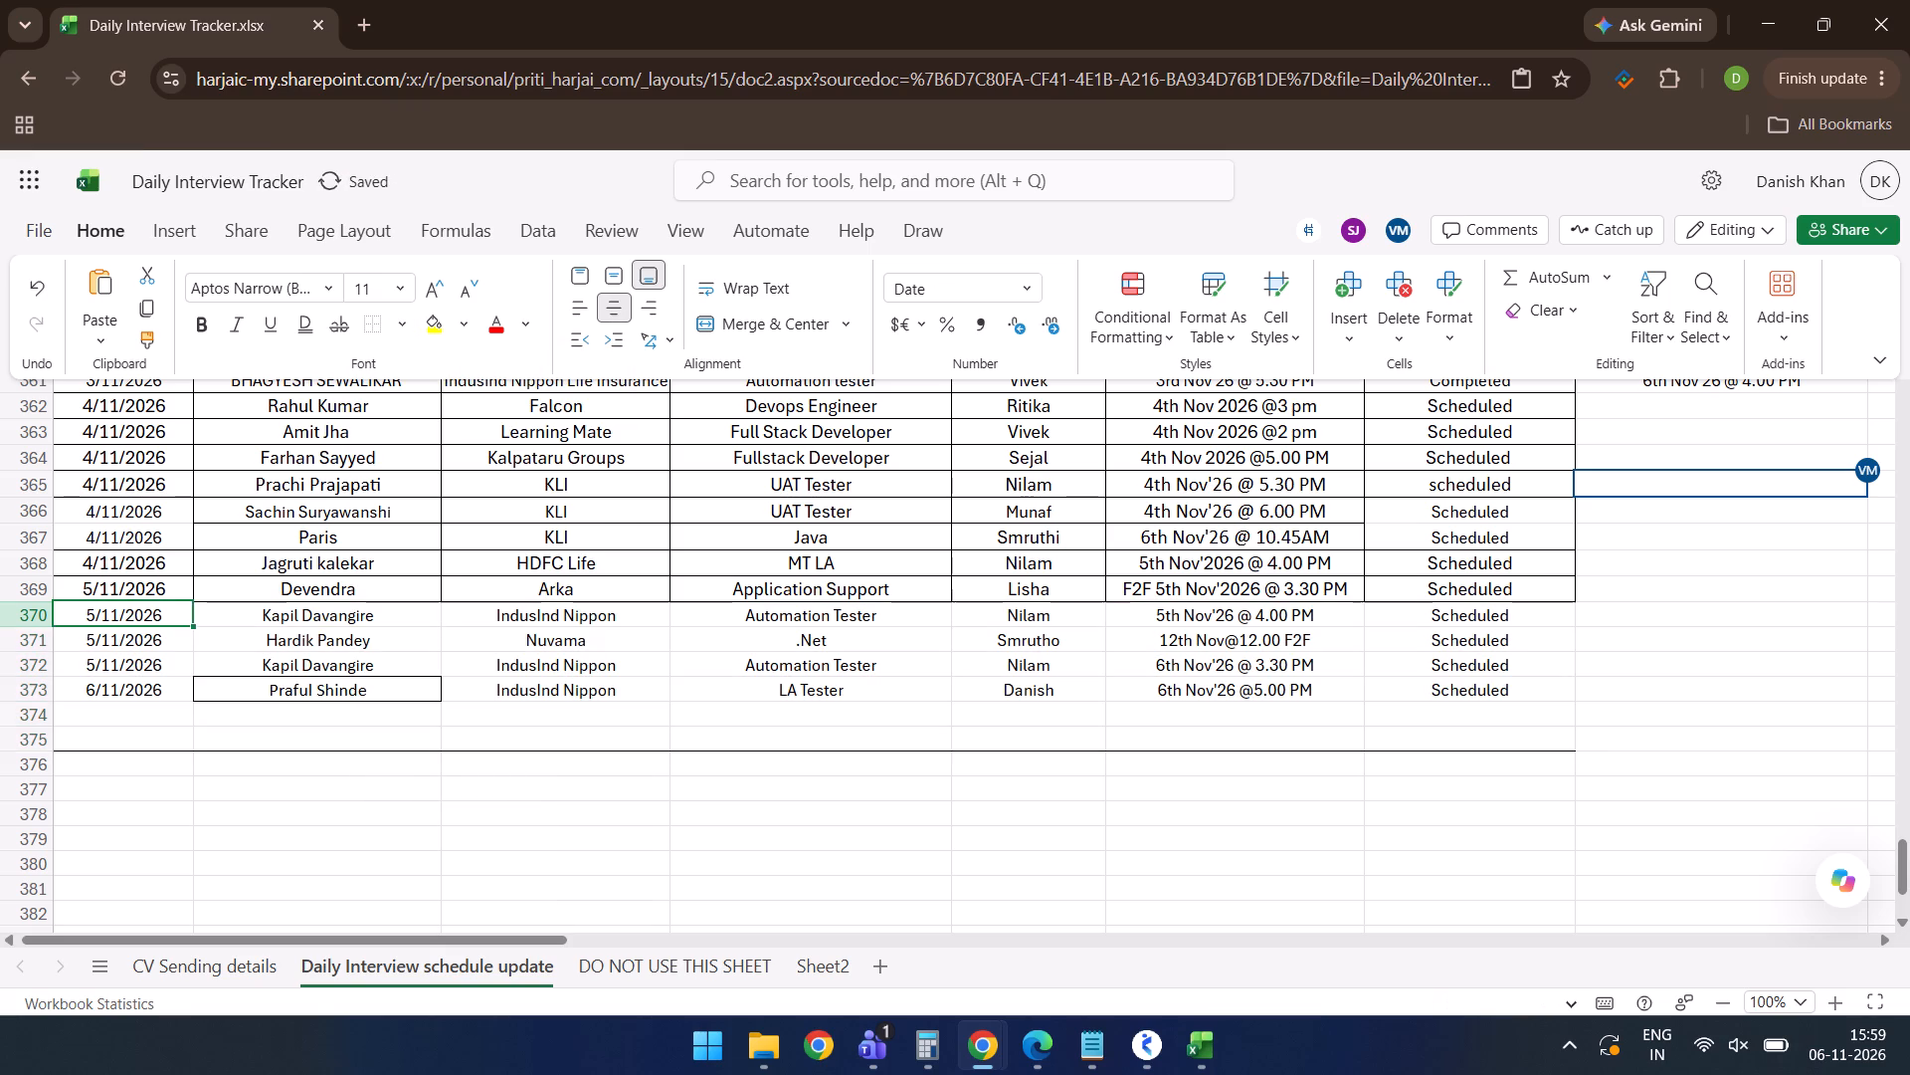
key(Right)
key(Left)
Save the Daily Interview Tracker and go to the Date Added cell of row 373, the LA Tester entry.
key(ctrl+s)
key(Right)
key(Left)
key(Down)
key(Down)
key(Down)
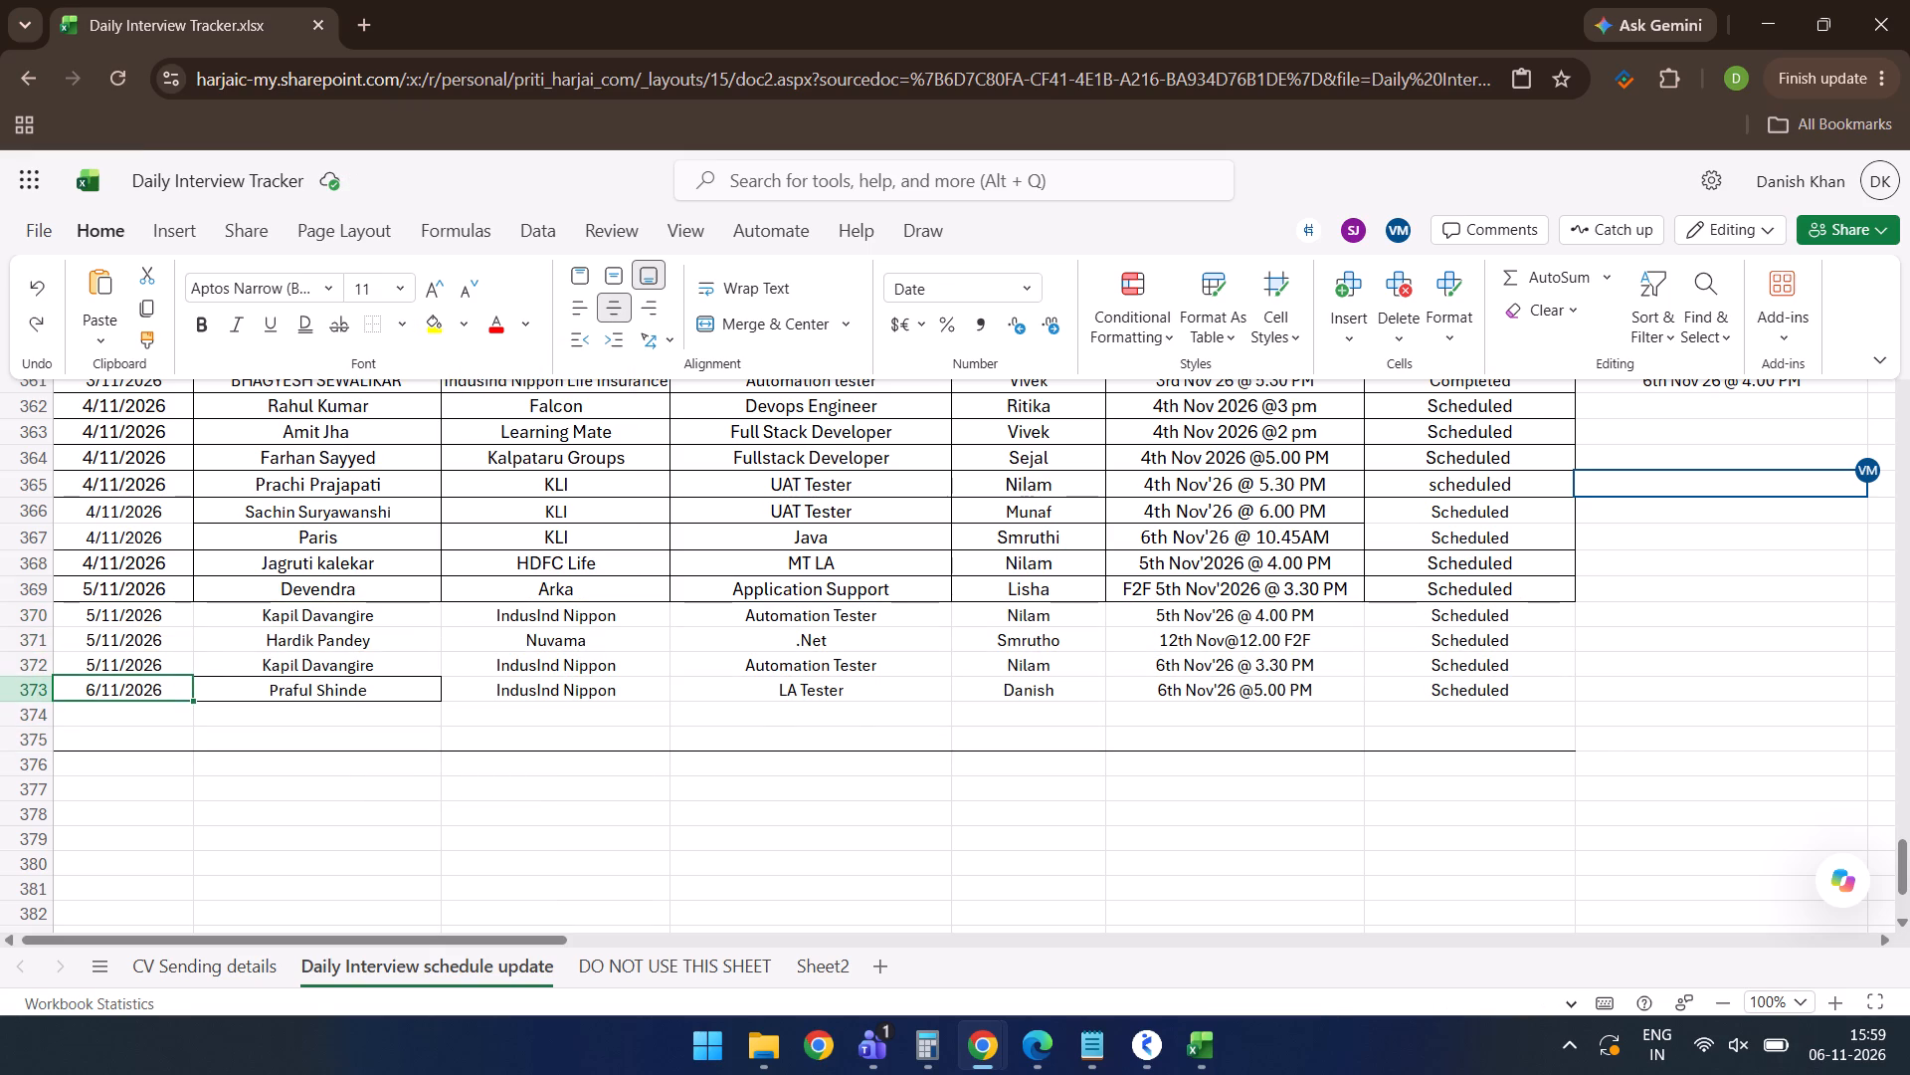
Switch from the Daily Interview Tracker to the open WhatsApp window.
key(alt+Tab)
key(alt+Left)
key(alt+Tab)
key(alt+Right)
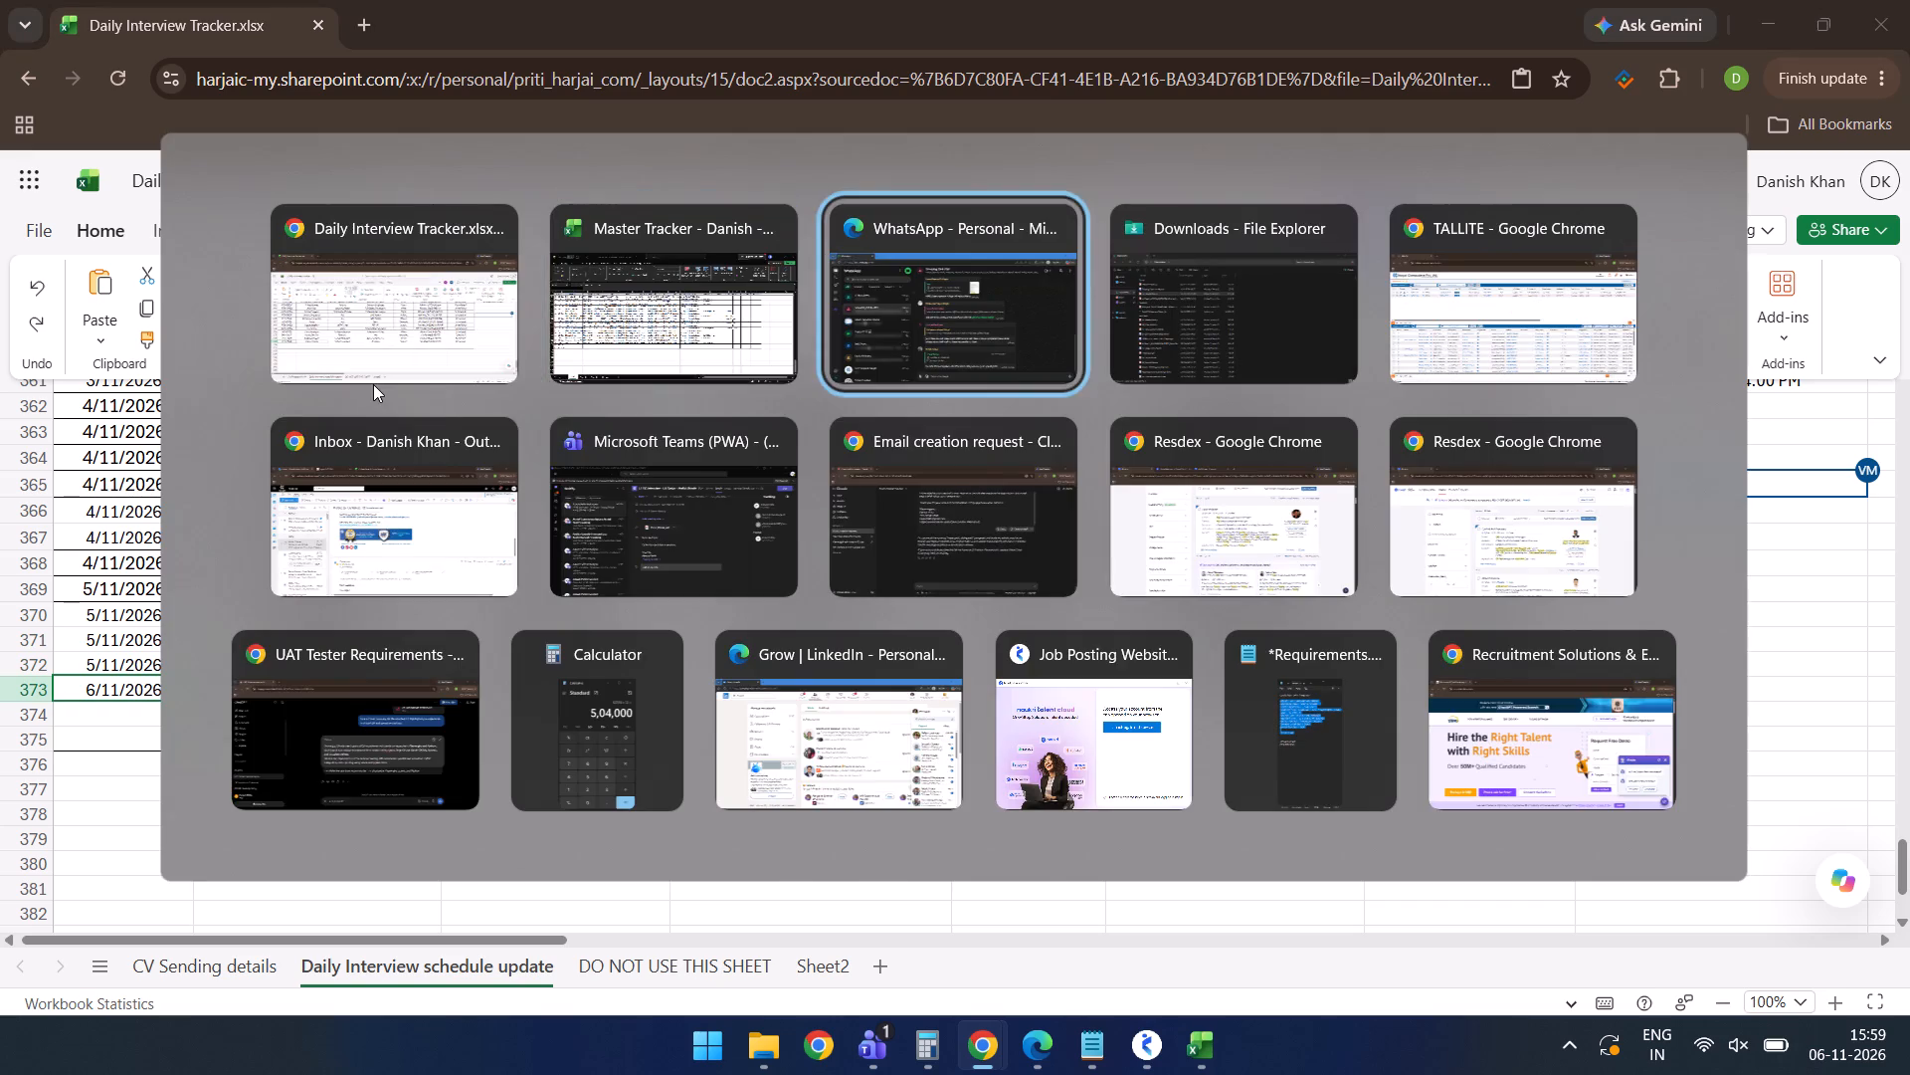
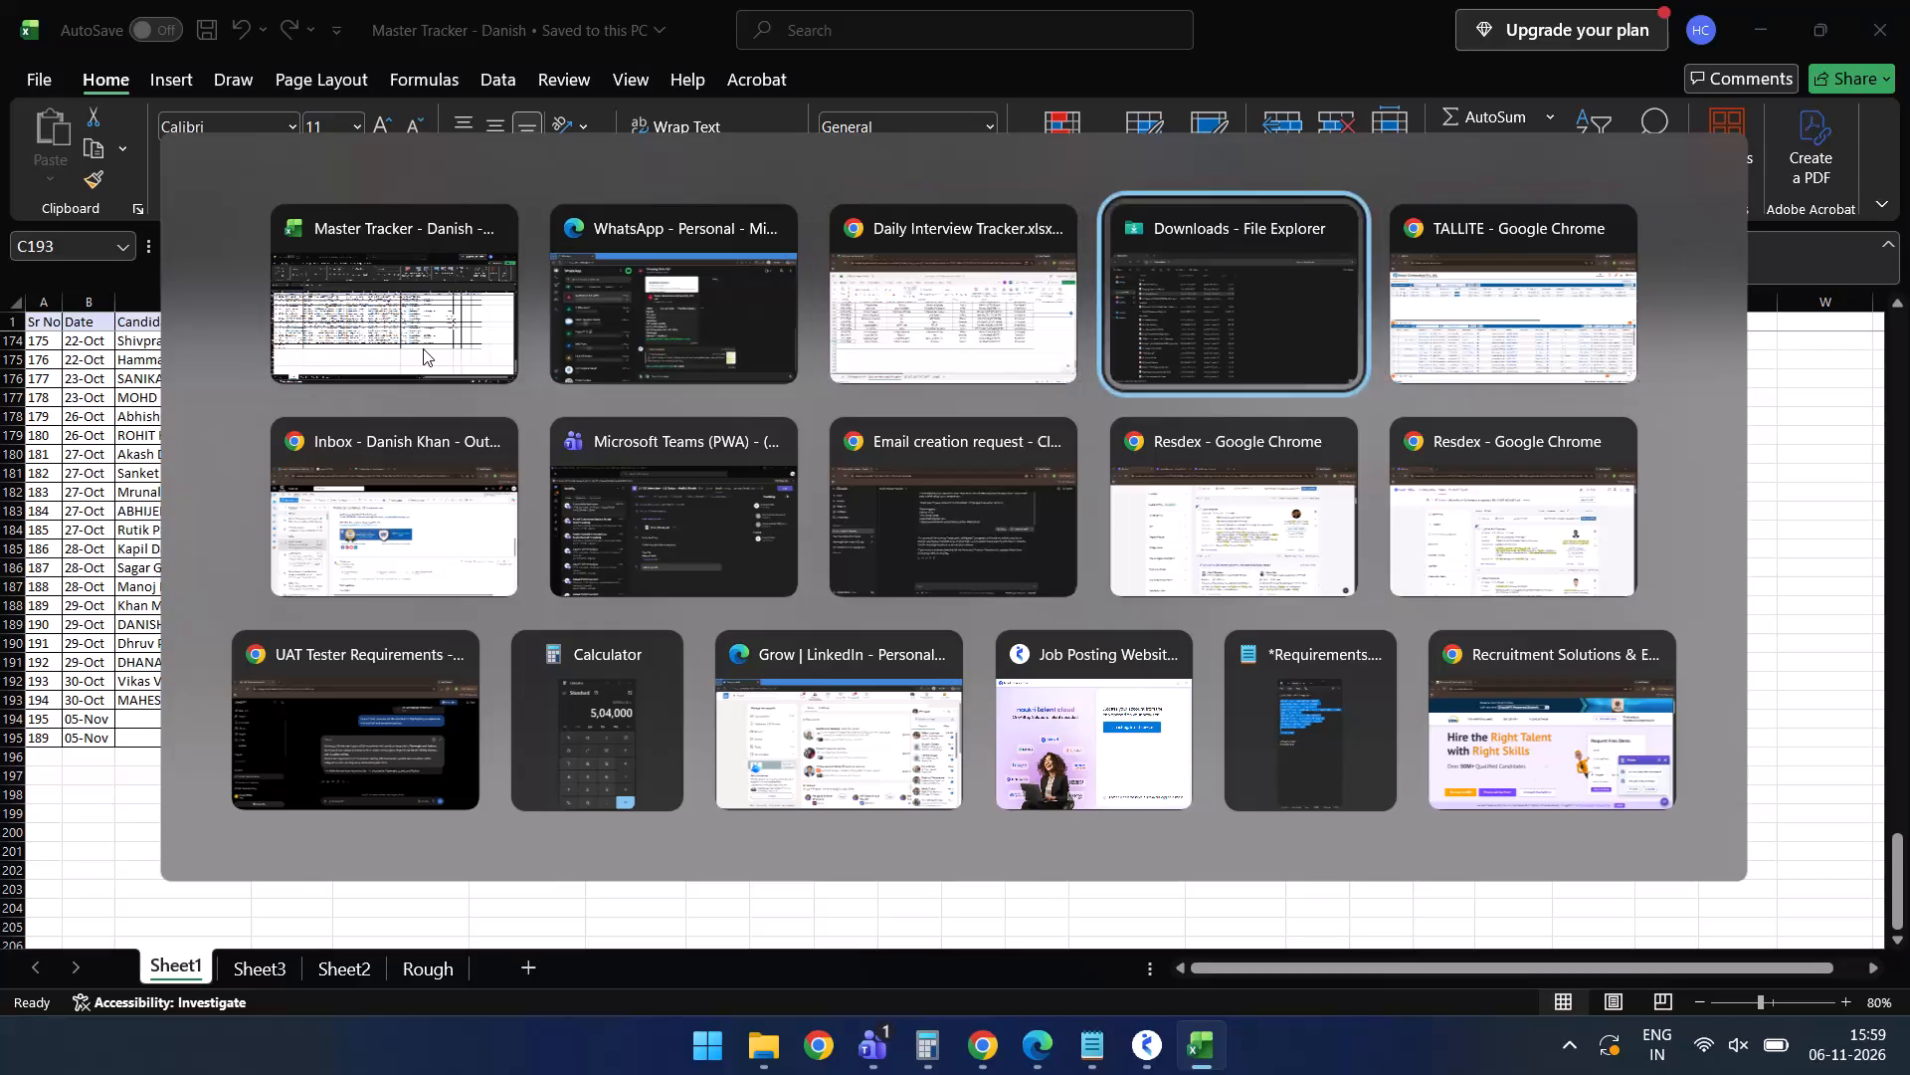
Switch to the Daily Interview Tracker and check the LA Tester interview entry in row 373.
key(alt+Left)
key(Right)
key(Right)
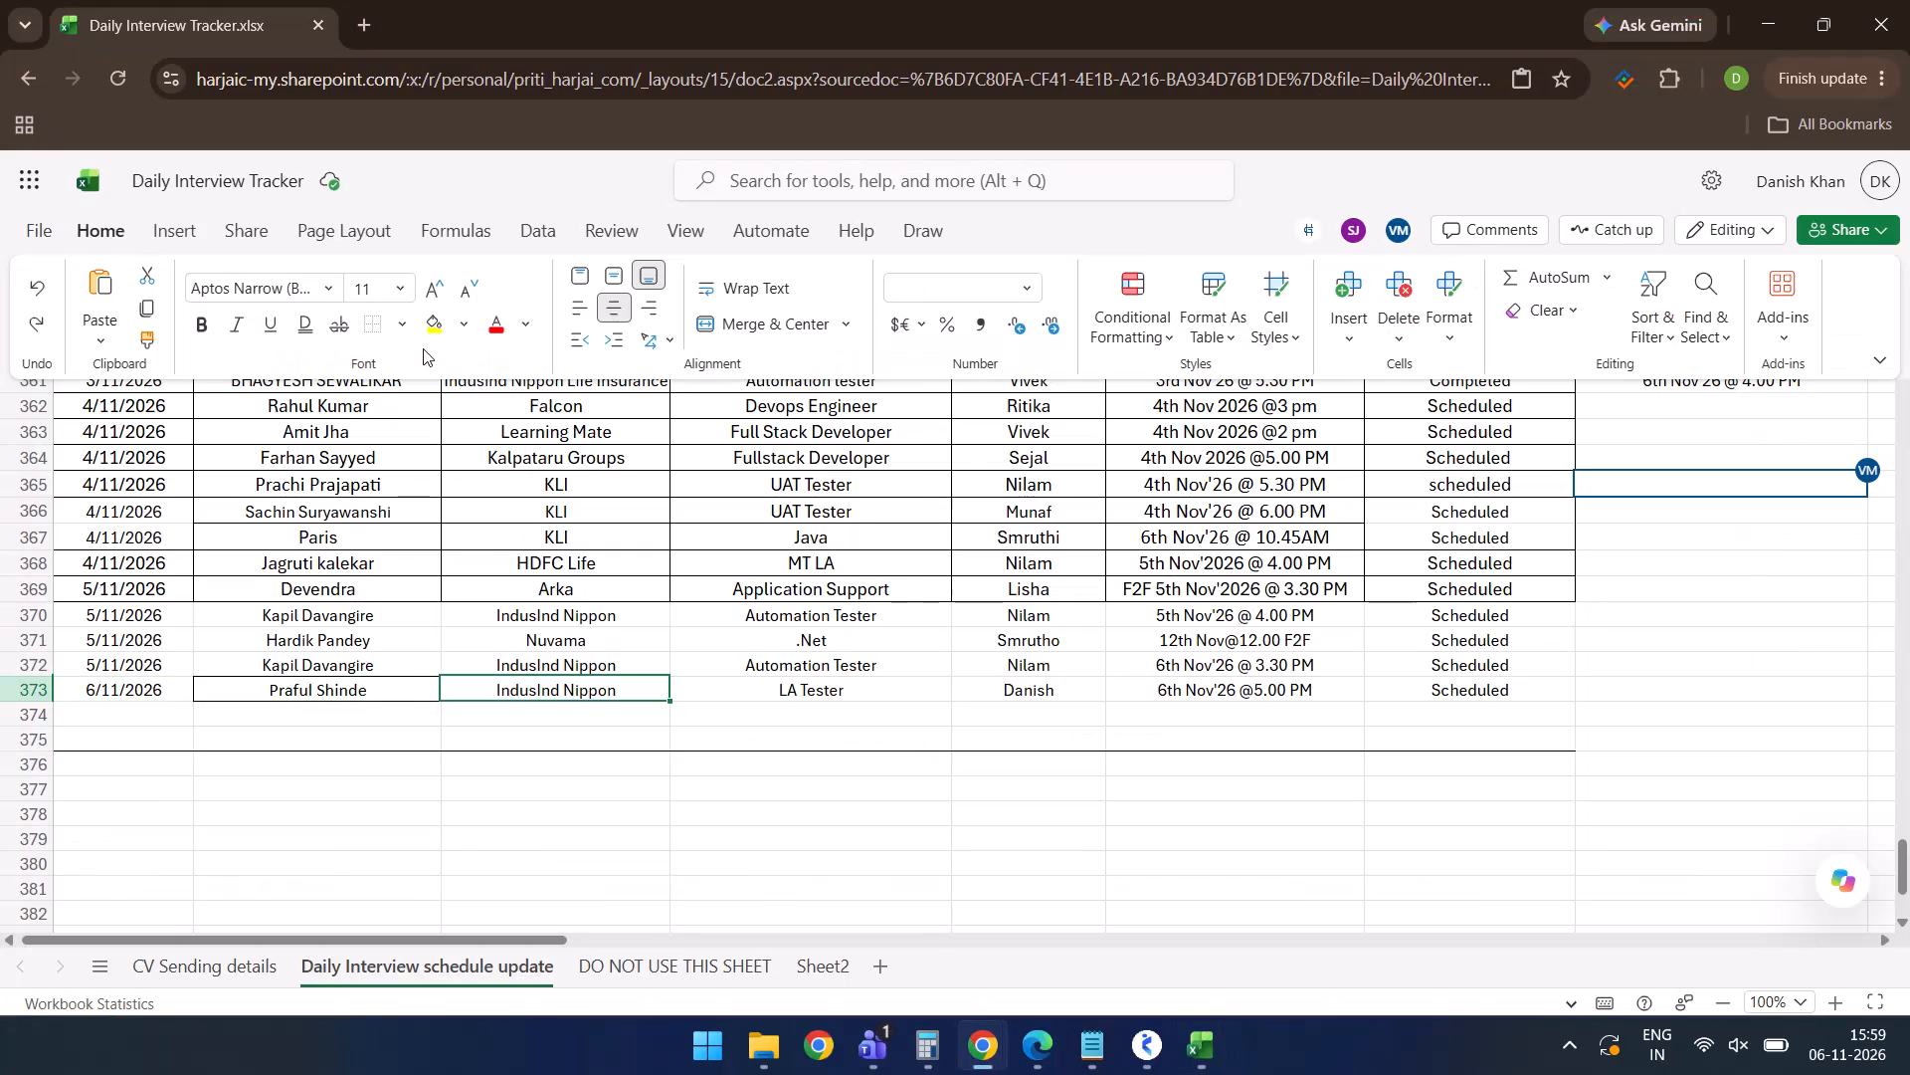
key(Left)
key(Left)
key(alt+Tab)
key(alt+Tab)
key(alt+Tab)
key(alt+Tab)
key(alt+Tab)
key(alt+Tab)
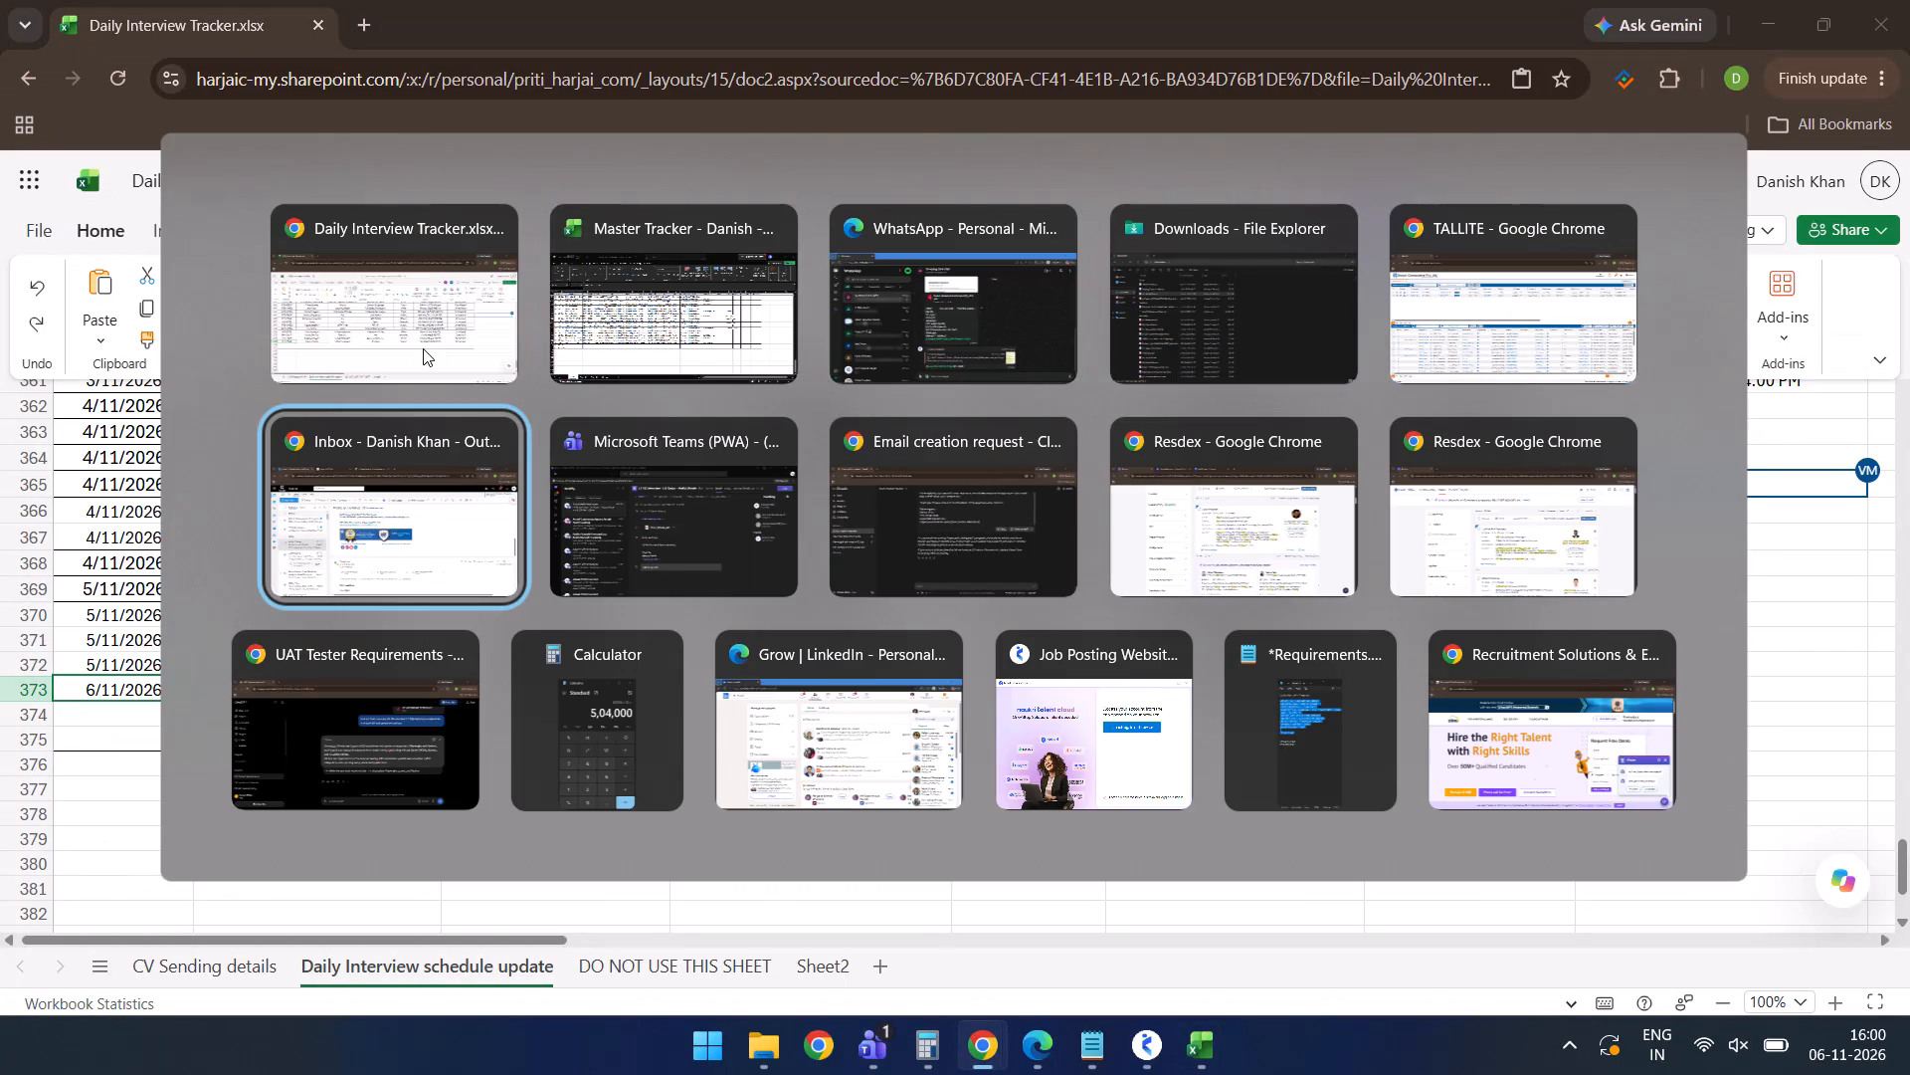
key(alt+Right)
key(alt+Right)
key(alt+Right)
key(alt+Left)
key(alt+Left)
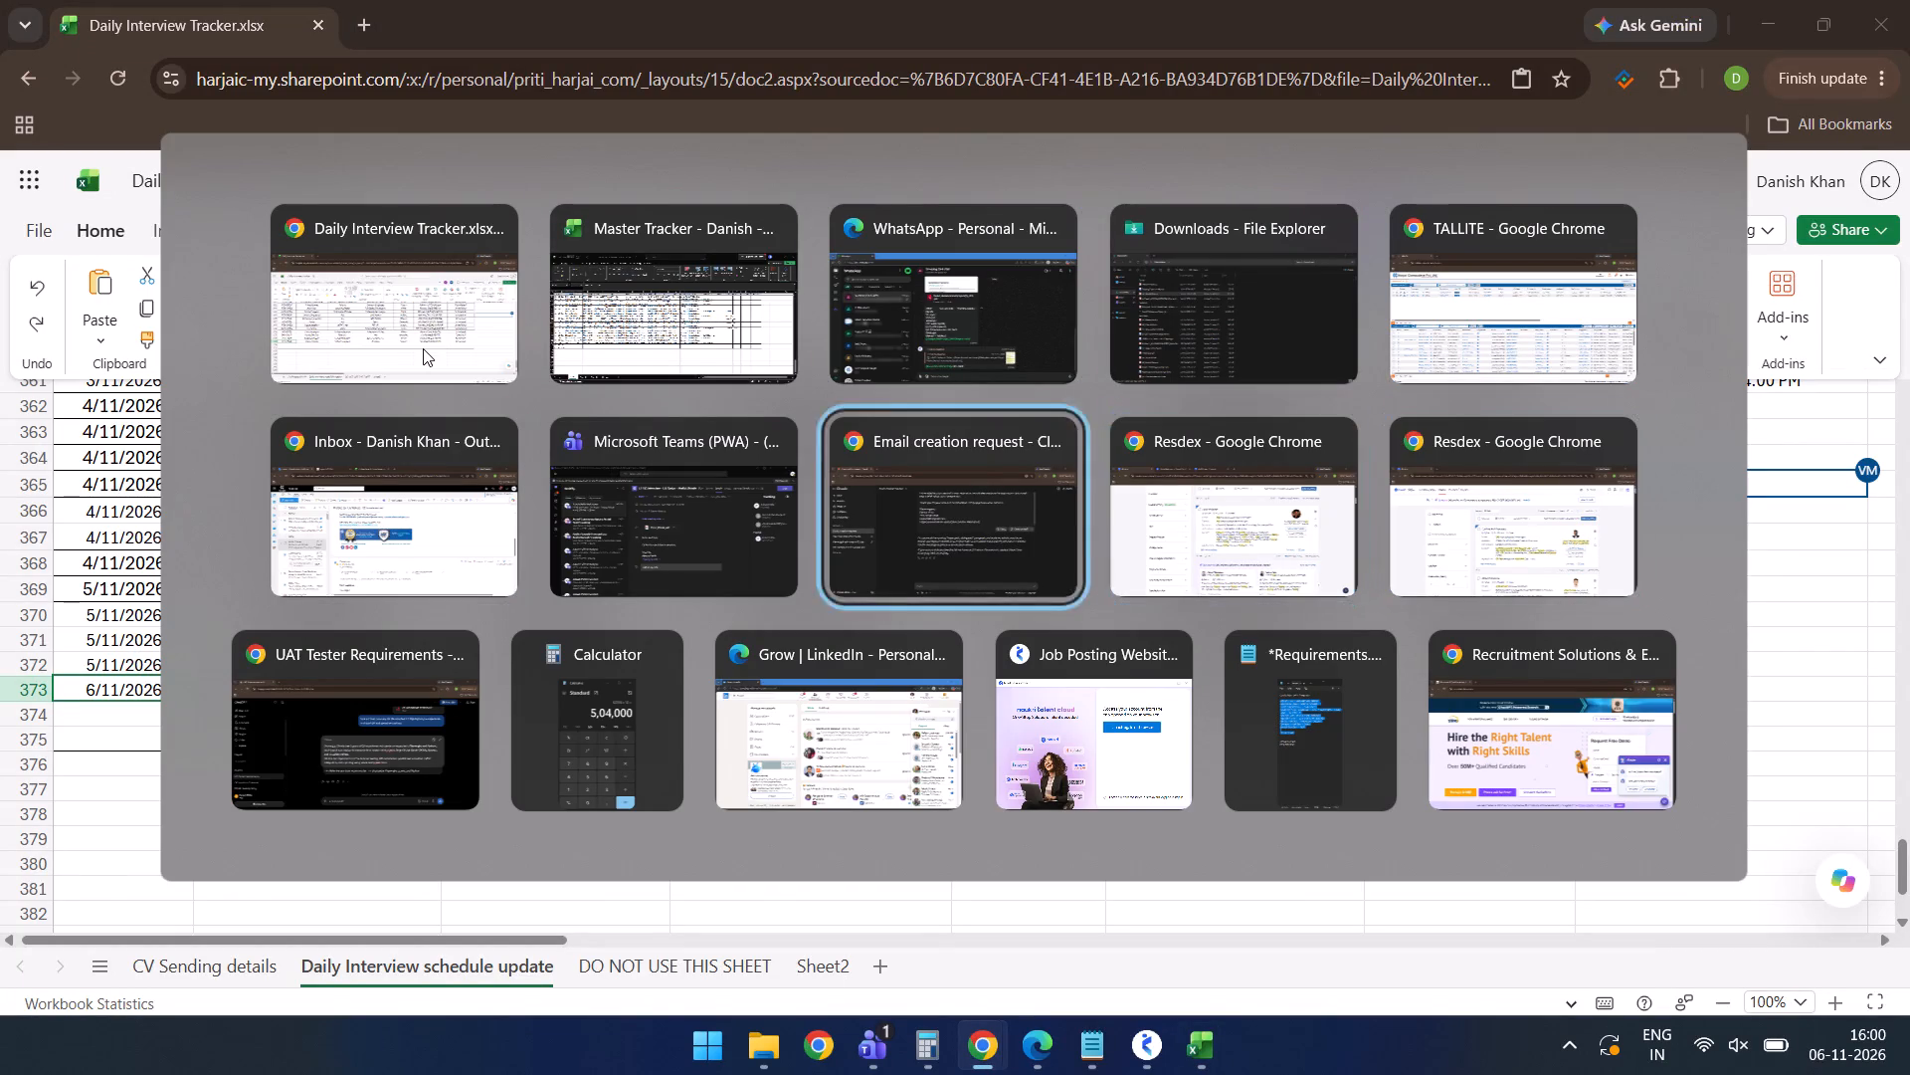
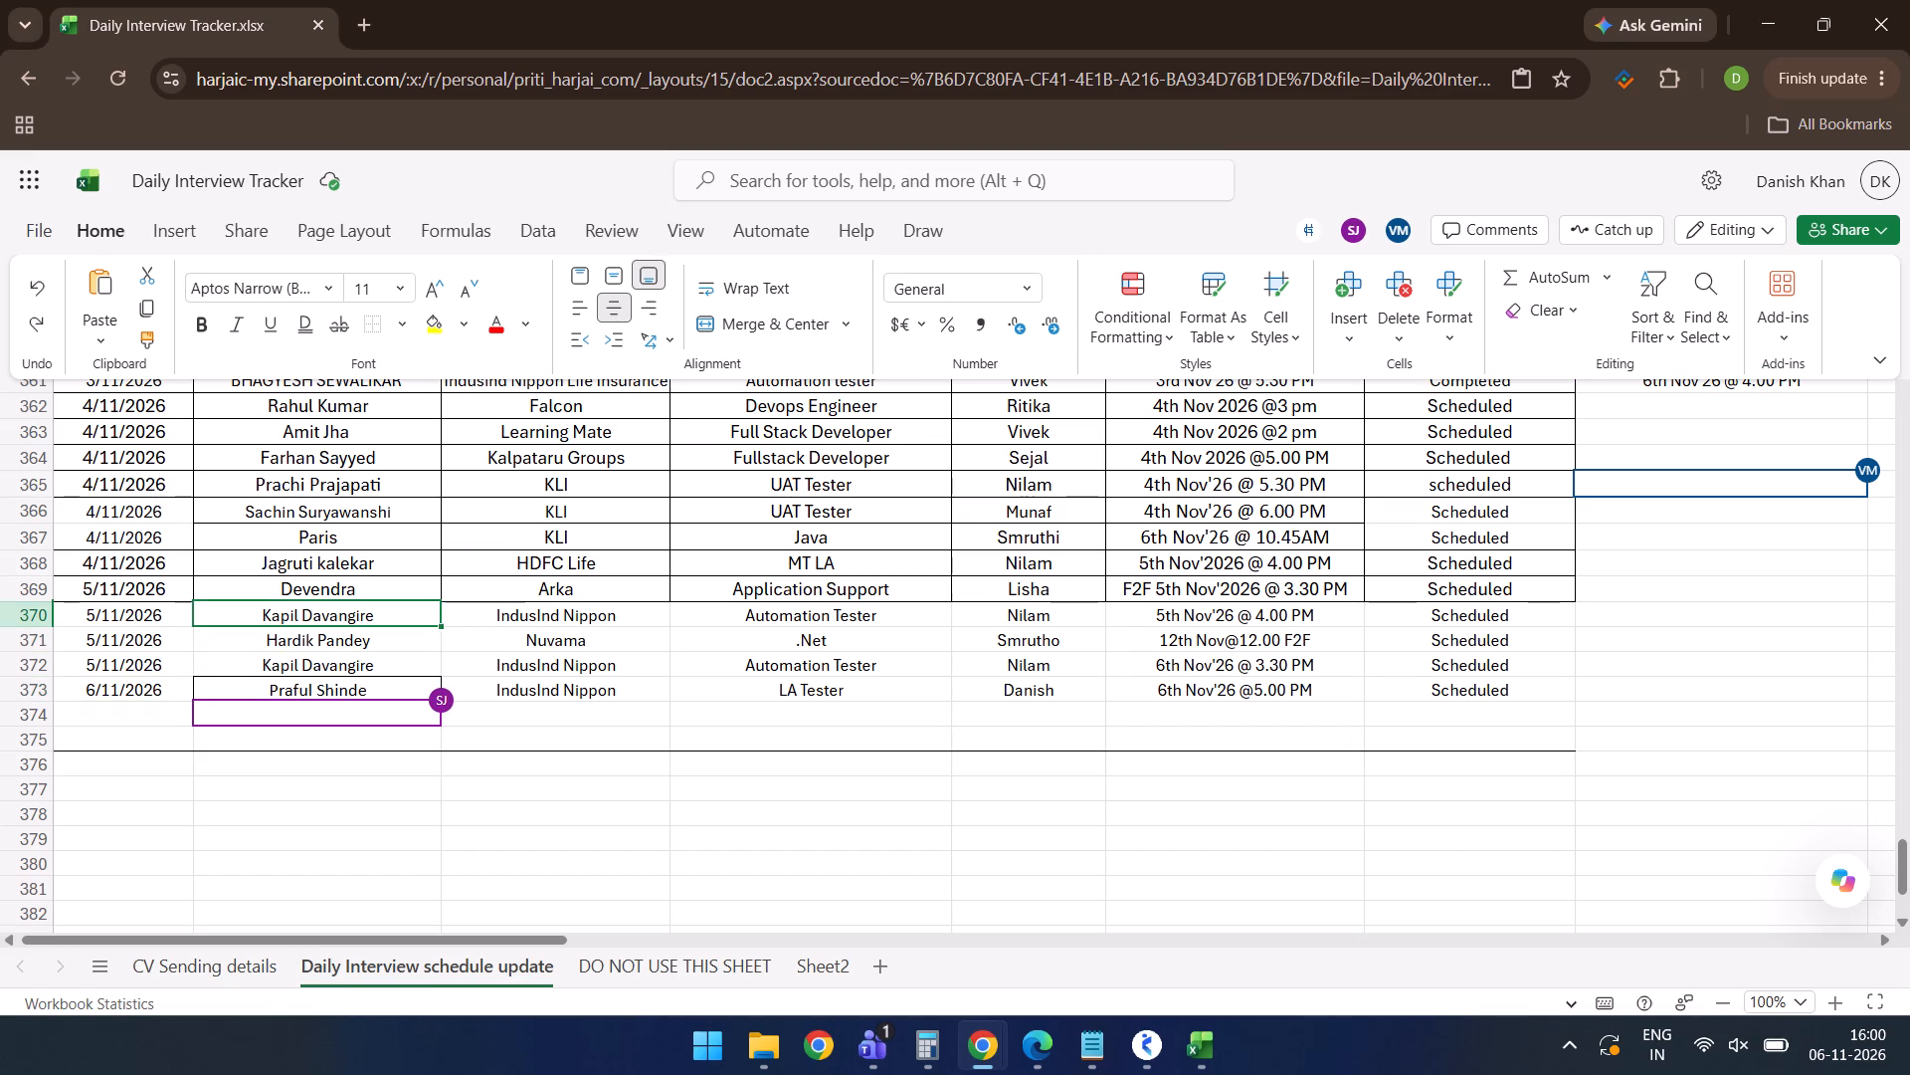
Select A370:G374, the latest interview rows from Date Added through L1 Status, in the Daily Interview schedule update sheet.
key(Left)
key(Left)
key(shift+Down)
key(shift+Down)
key(shift+Down)
key(shift+Down)
key(shift+Right)
key(shift+Right)
key(shift+Right)
key(shift+Right)
key(shift+Right)
key(shift+Right)
key(shift+Right)
key(shift+Right)
key(shift+Right)
key(shift+Right)
key(shift+Right)
key(shift+Right)
key(shift+Right)
key(shift+Right)
key(shift+Right)
key(shift+Right)
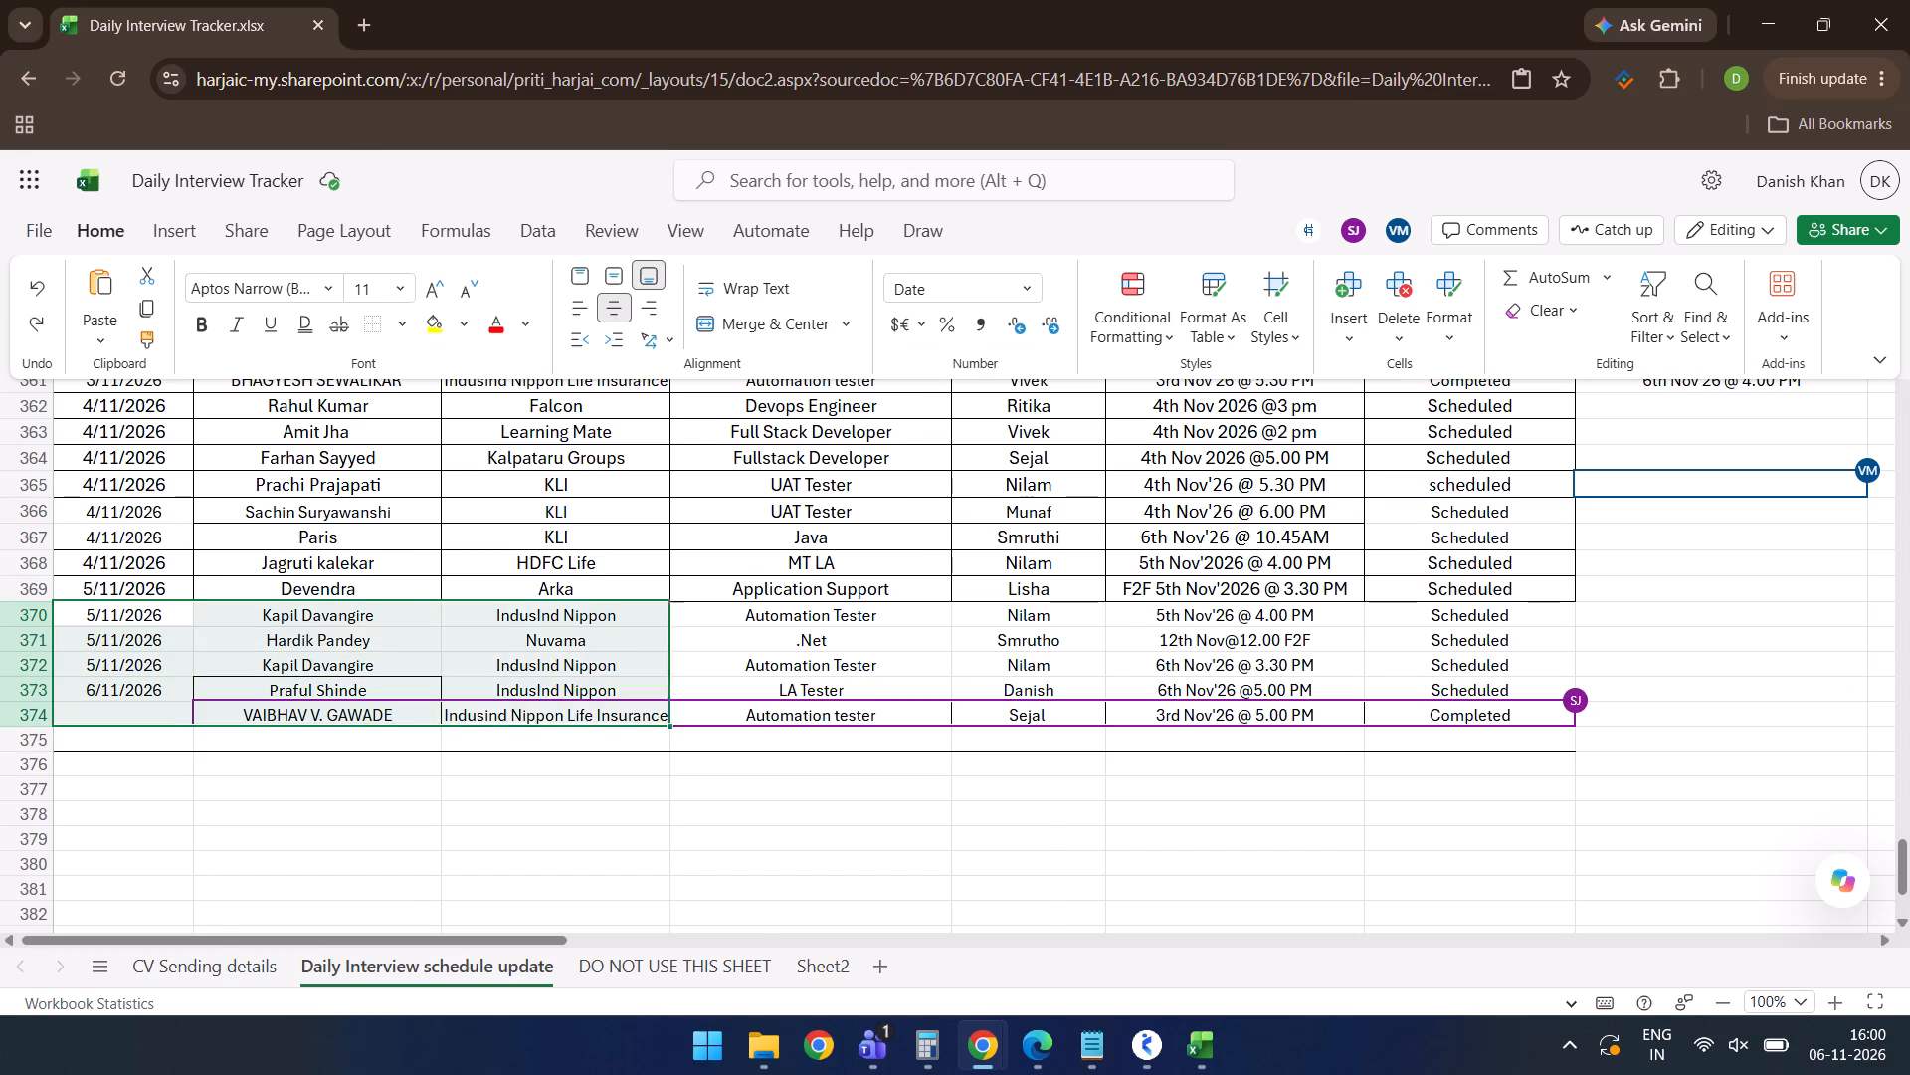
key(shift+Left)
key(shift+Left)
key(shift+Left)
key(shift+Left)
key(shift+Left)
key(shift+Left)
key(shift+Left)
key(shift+Left)
key(shift+Left)
key(shift+Left)
key(shift+Left)
key(shift+Left)
key(shift+Left)
key(shift+Left)
key(shift+Left)
key(shift+Left)
key(shift+Left)
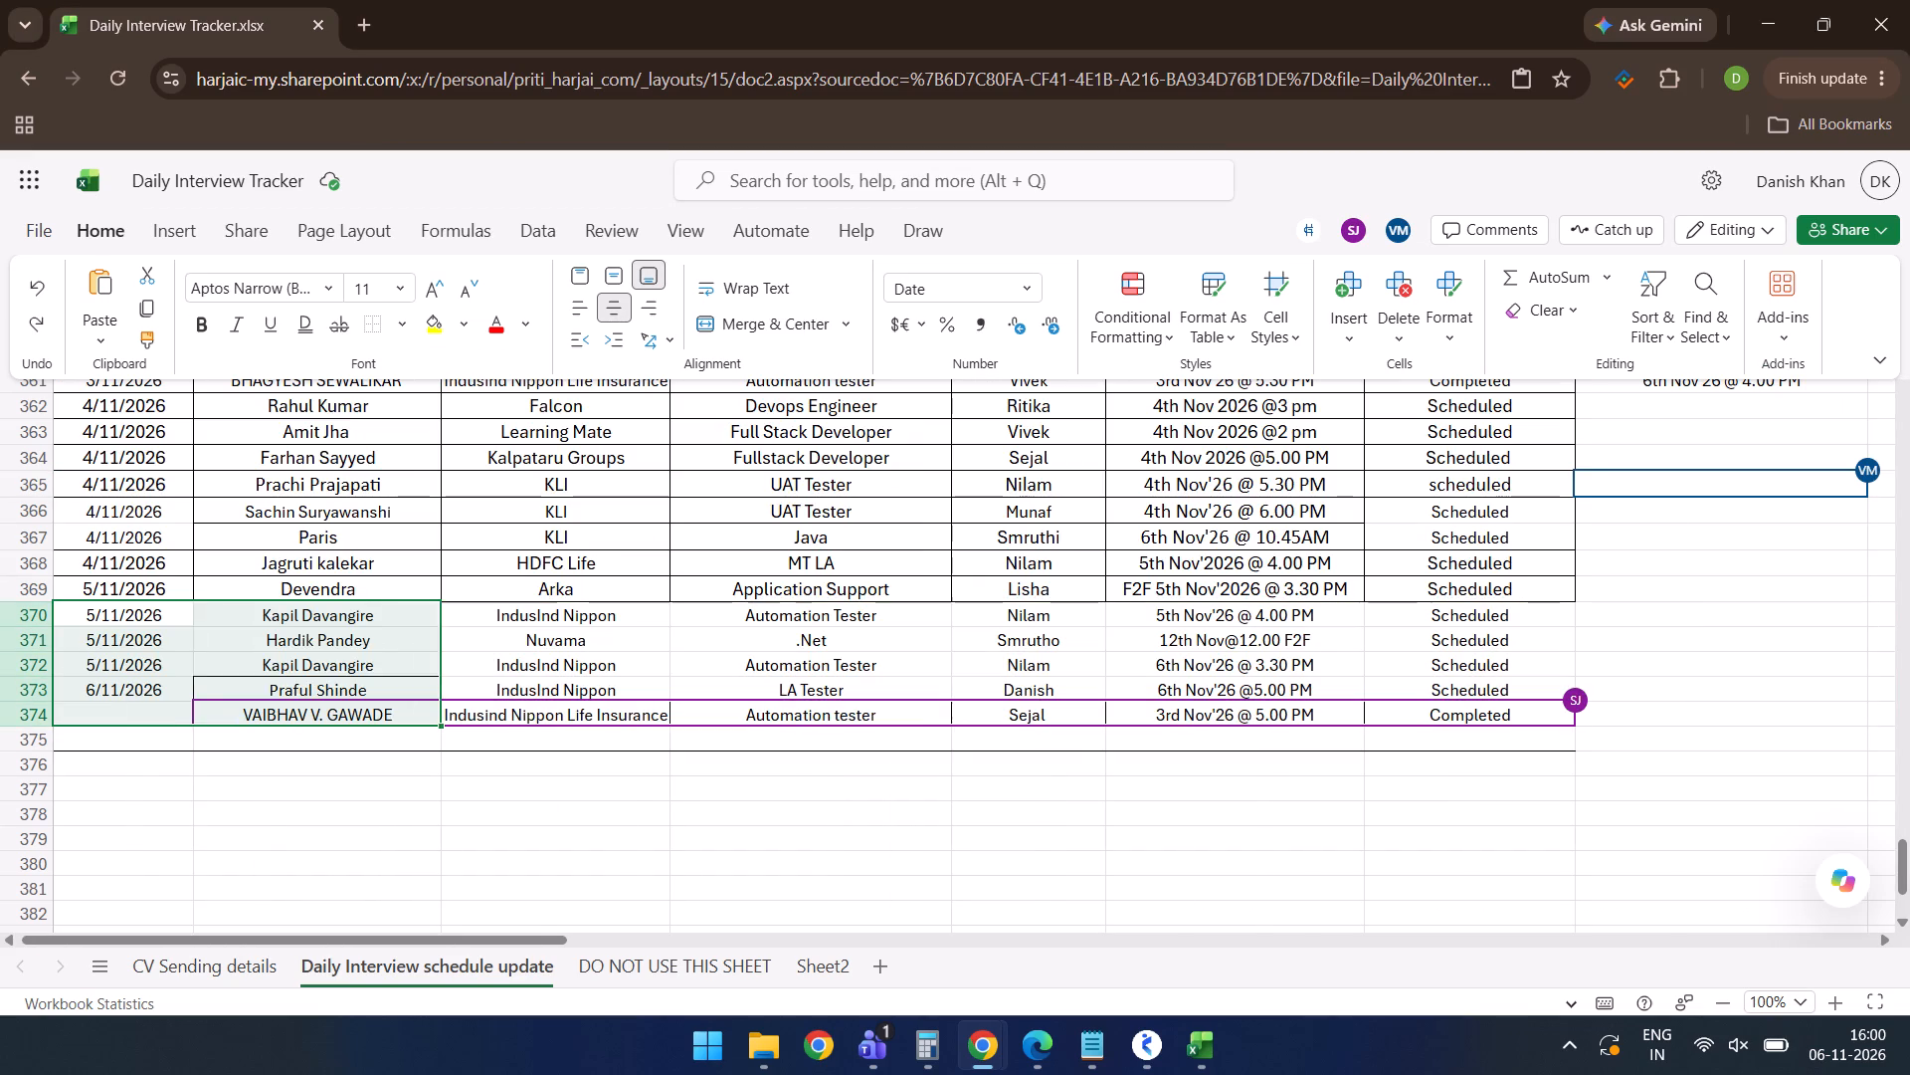
key(shift+Right)
key(shift+Right)
key(shift+Right)
key(shift+Right)
key(shift+Right)
key(shift+Right)
key(shift+Right)
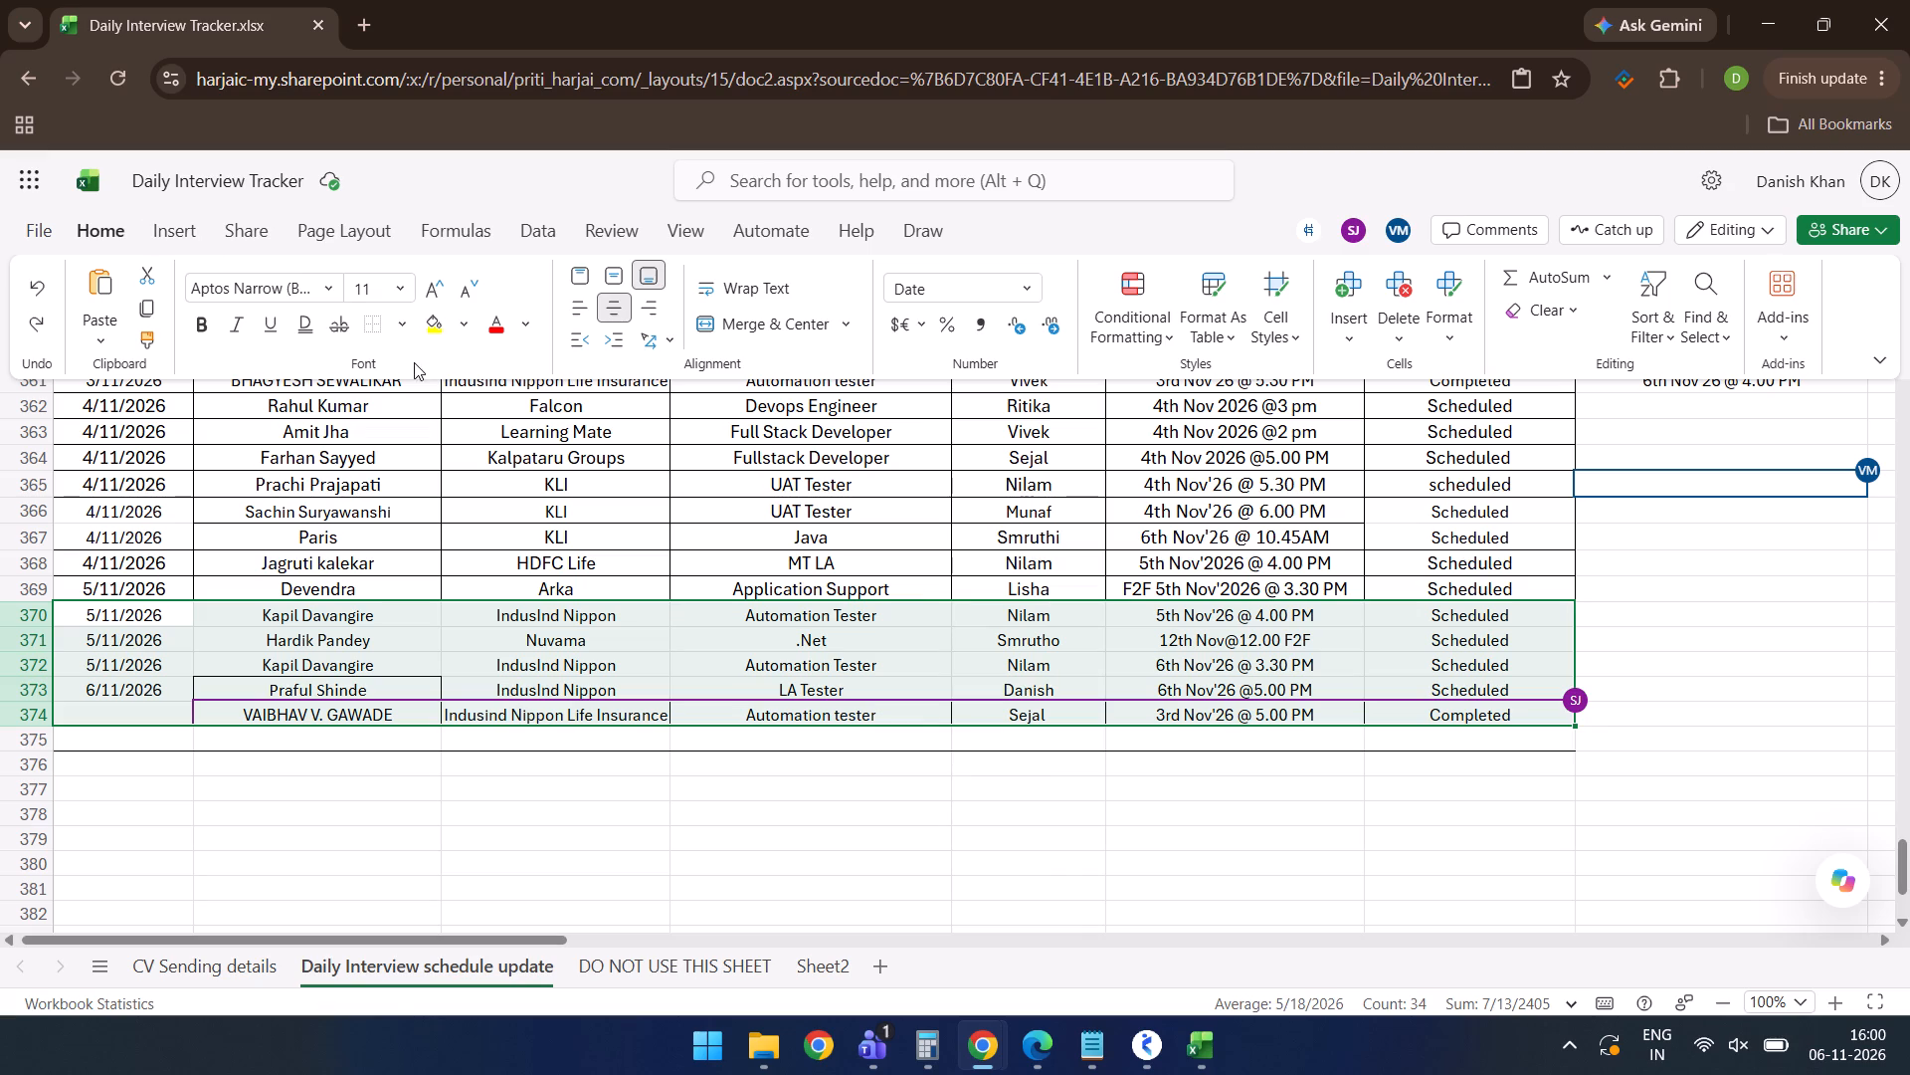
Apply all borders to the selected range A370:G374, the latest interview rows from Date Added through L1 Status.
click(402, 326)
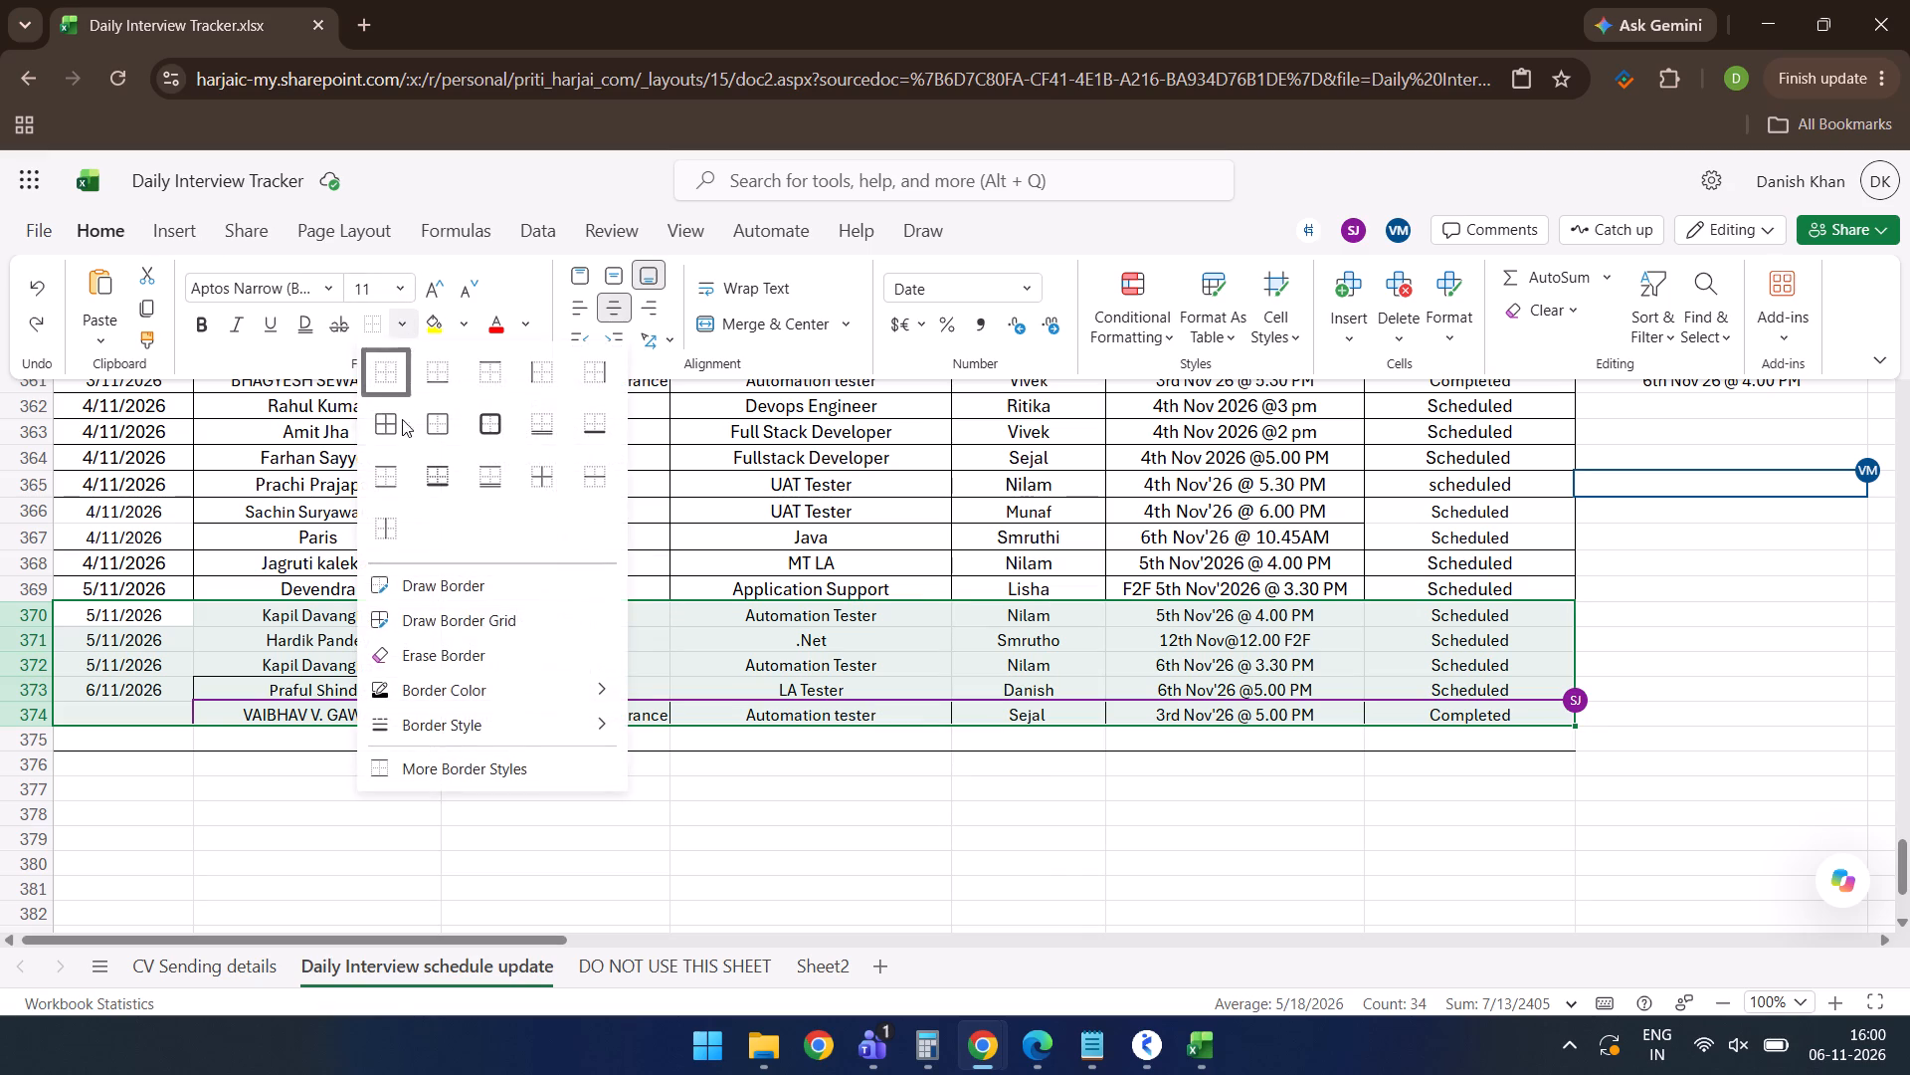
click(396, 426)
Check the LA Tester entry in row 373 across its columns, ending back on its Date Added cell.
key(Right)
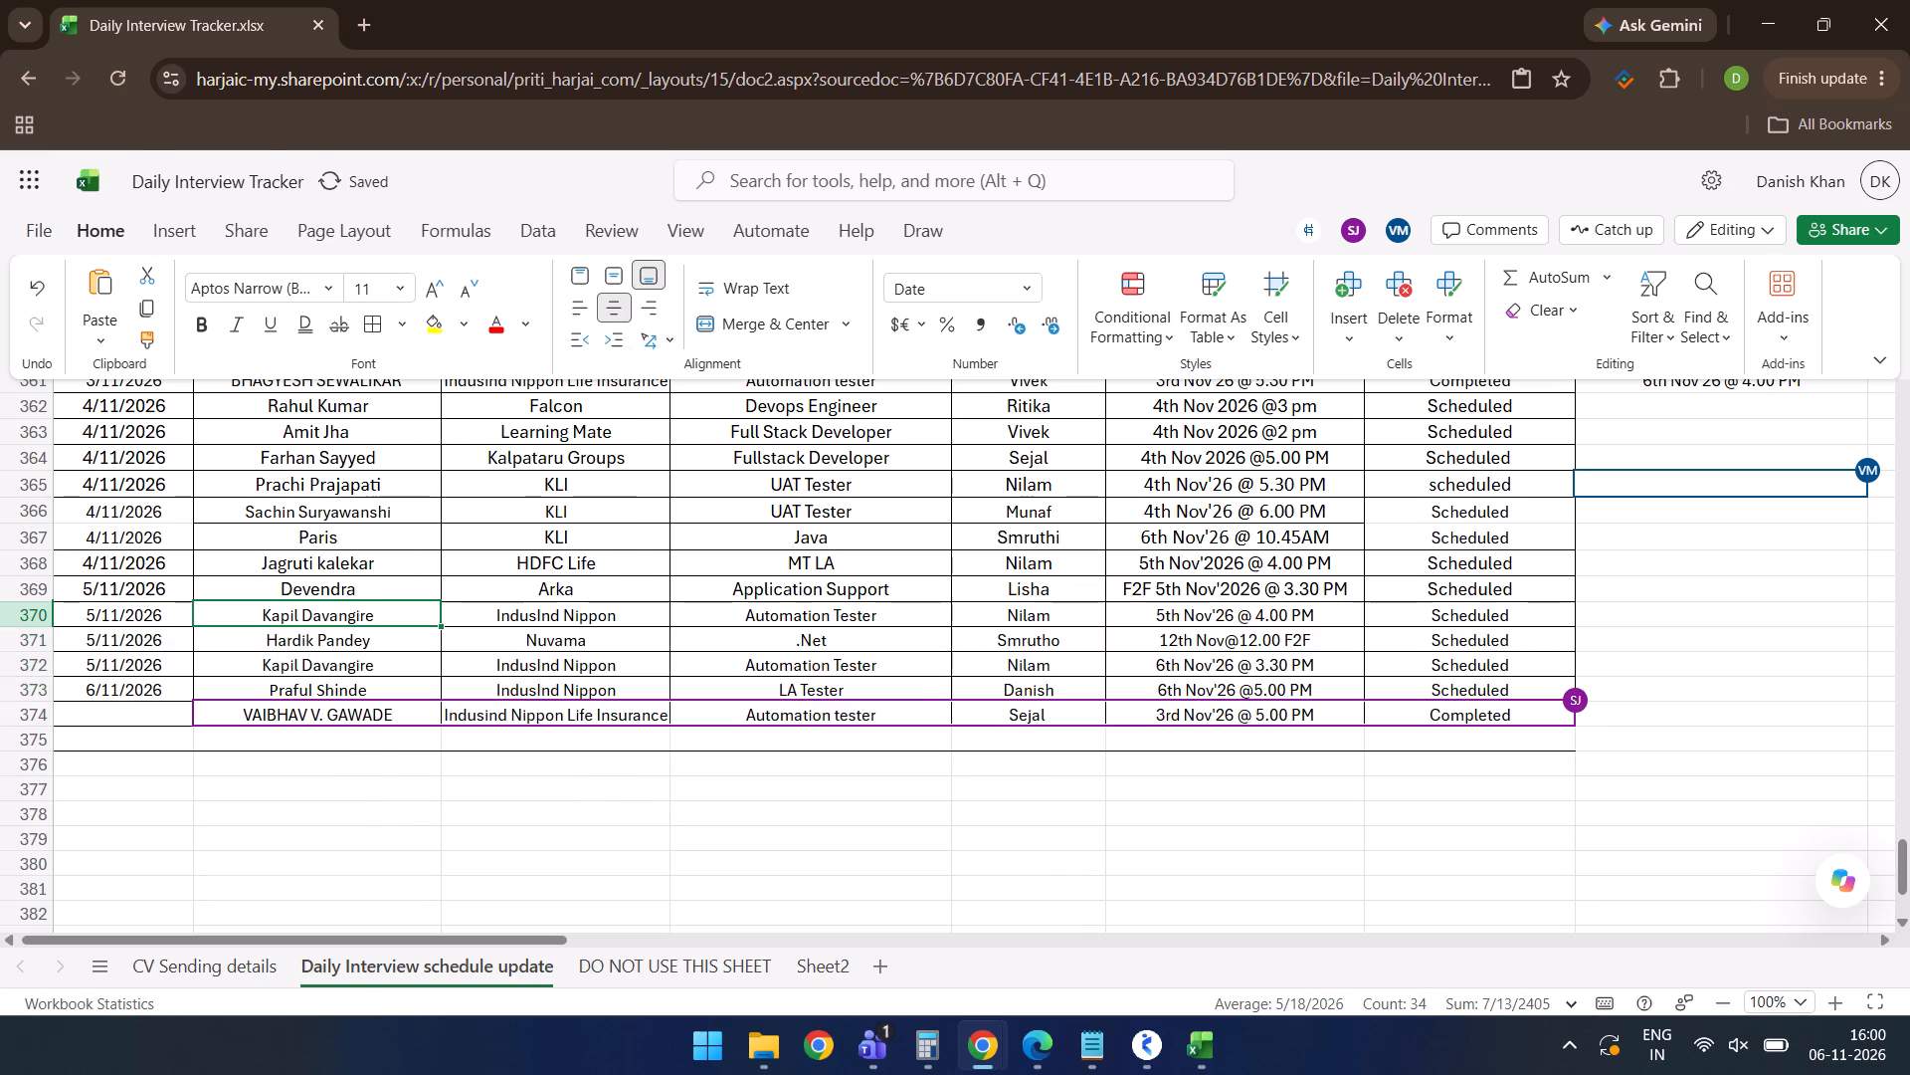
key(Left)
key(Down)
key(Down)
key(Down)
key(Down)
key(Right)
key(Up)
key(Right)
key(Right)
key(Right)
key(Right)
key(Right)
key(Right)
key(Right)
key(Right)
key(Right)
key(Right)
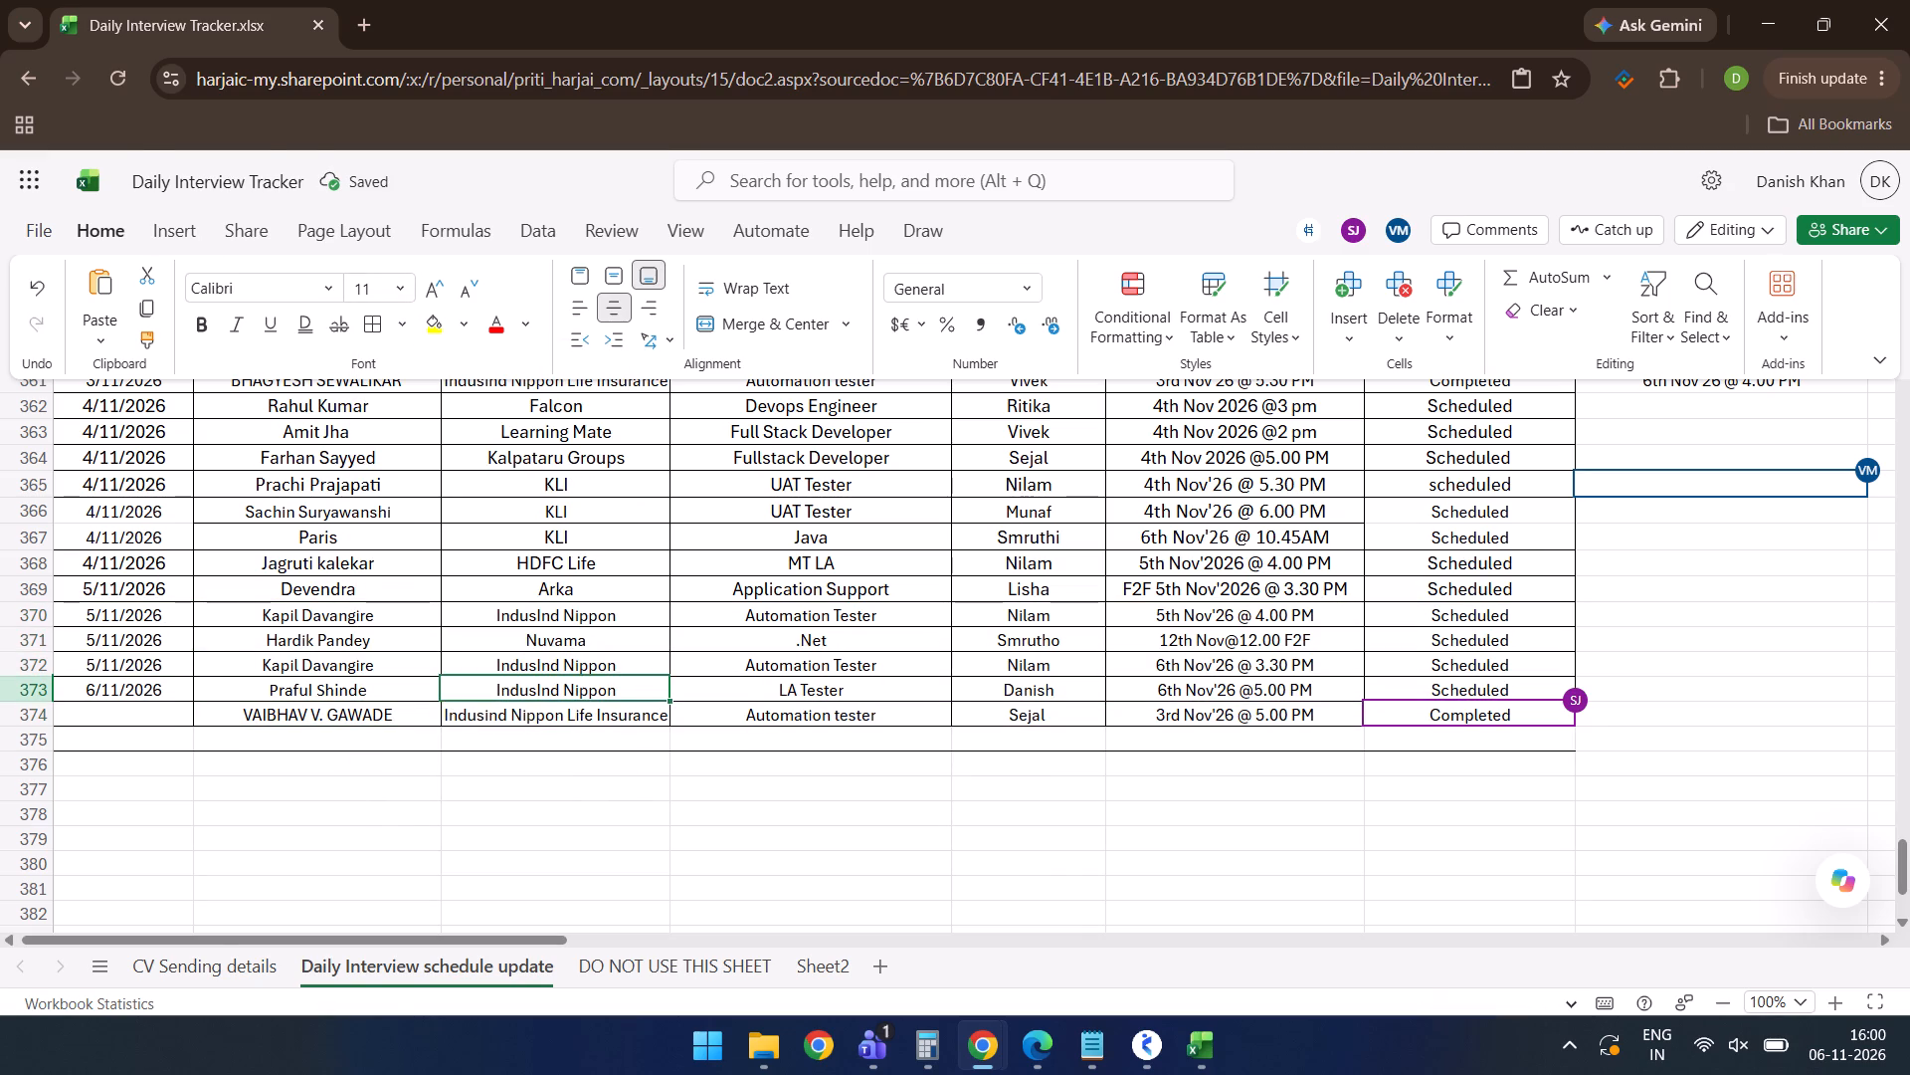
key(Left)
key(Left)
key(Left)
key(Left)
key(Left)
key(Left)
key(Left)
key(Left)
key(Left)
key(Left)
key(Left)
key(Left)
key(Left)
key(Left)
key(Left)
key(Left)
key(Left)
key(Left)
key(Left)
key(Left)
key(Left)
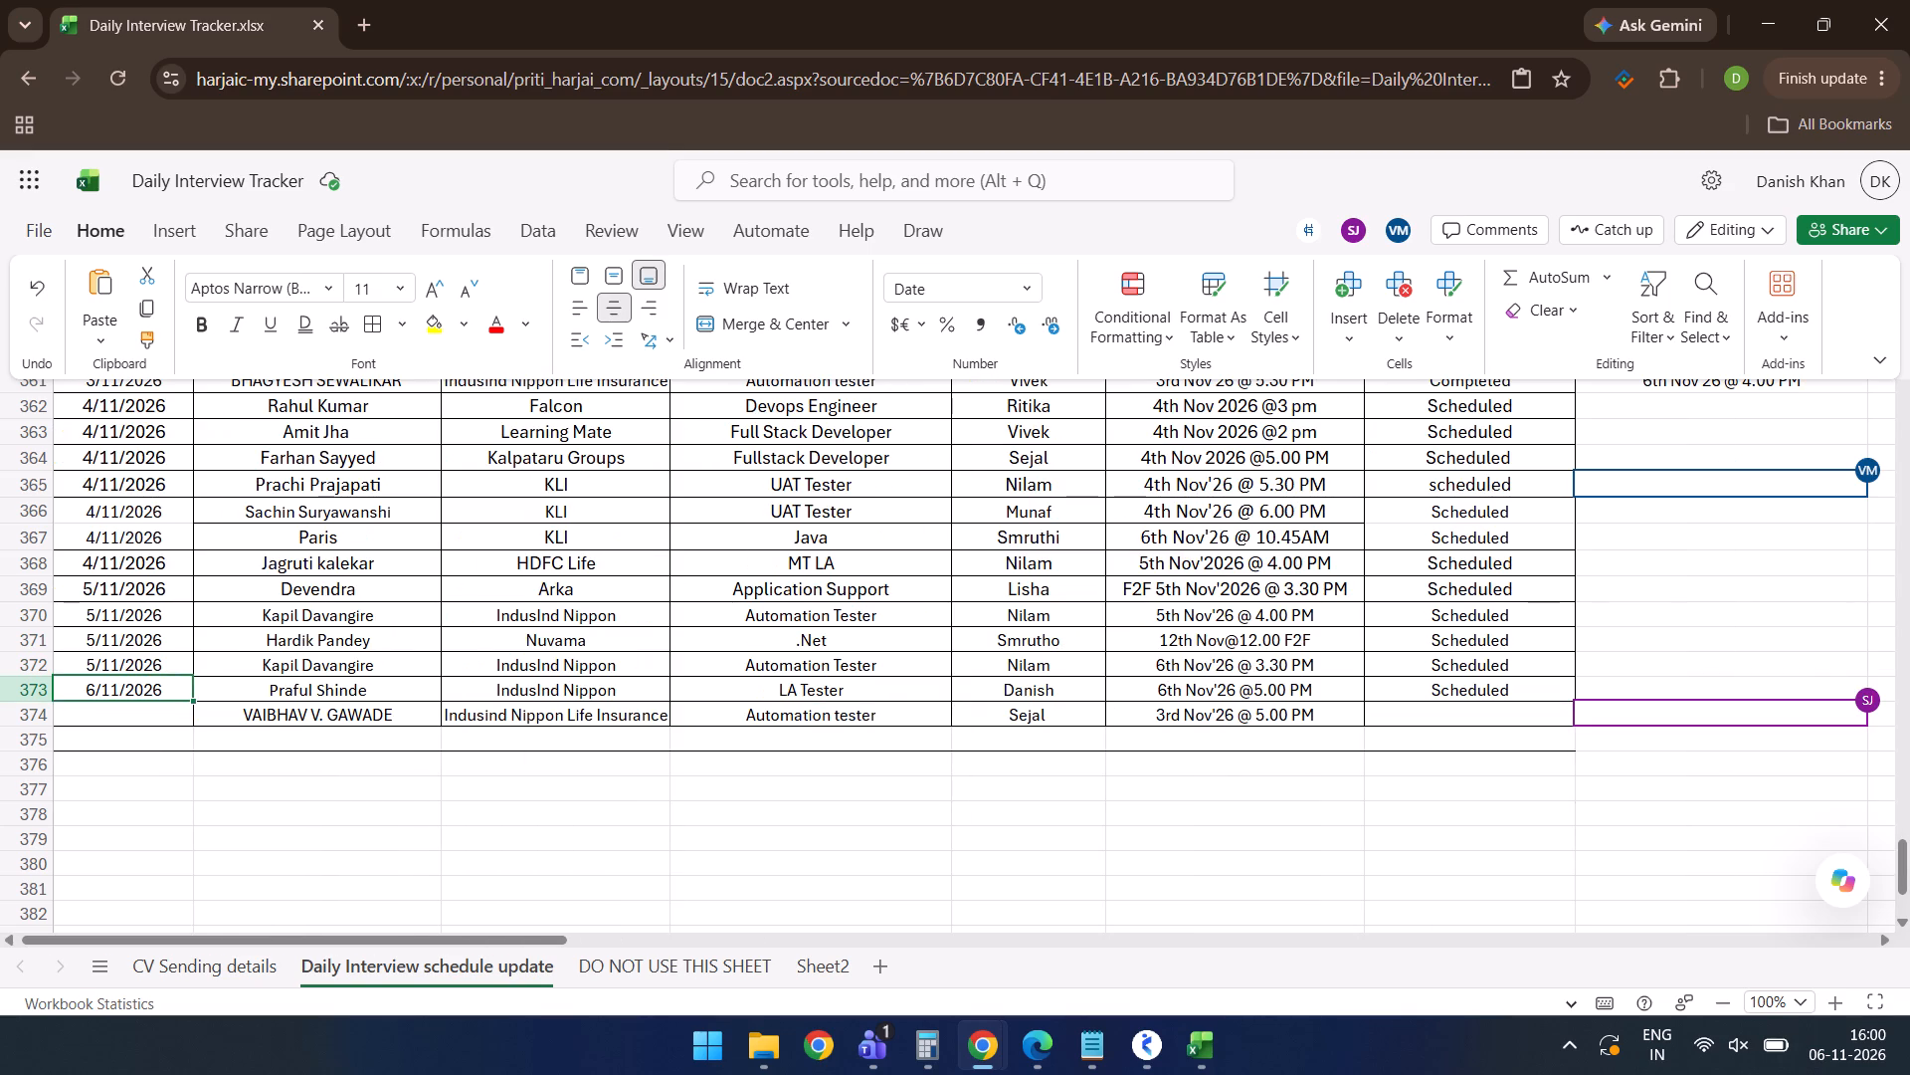
Save the Daily Interview Tracker with the Candidate Name cell of row 373, the LA Tester entry, selected.
click(1862, 702)
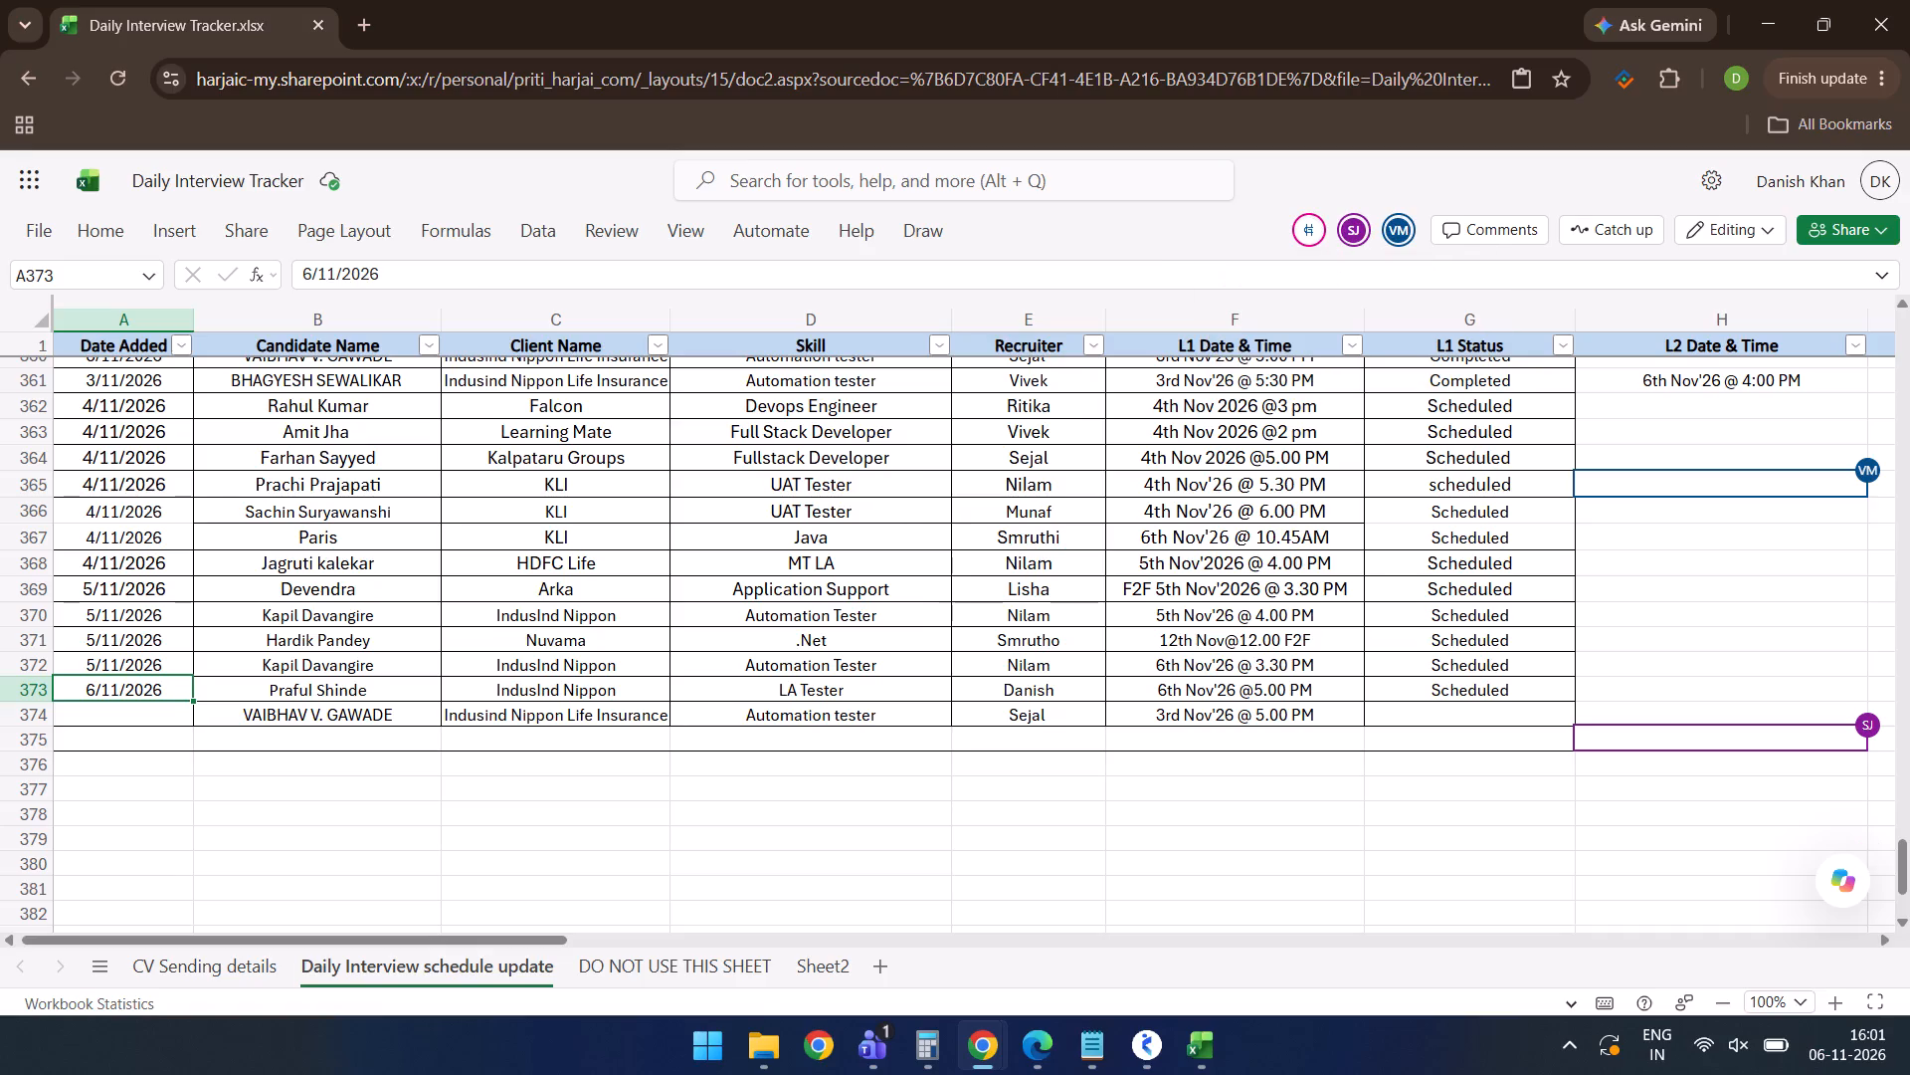
click(147, 726)
key(Right)
key(Up)
key(Up)
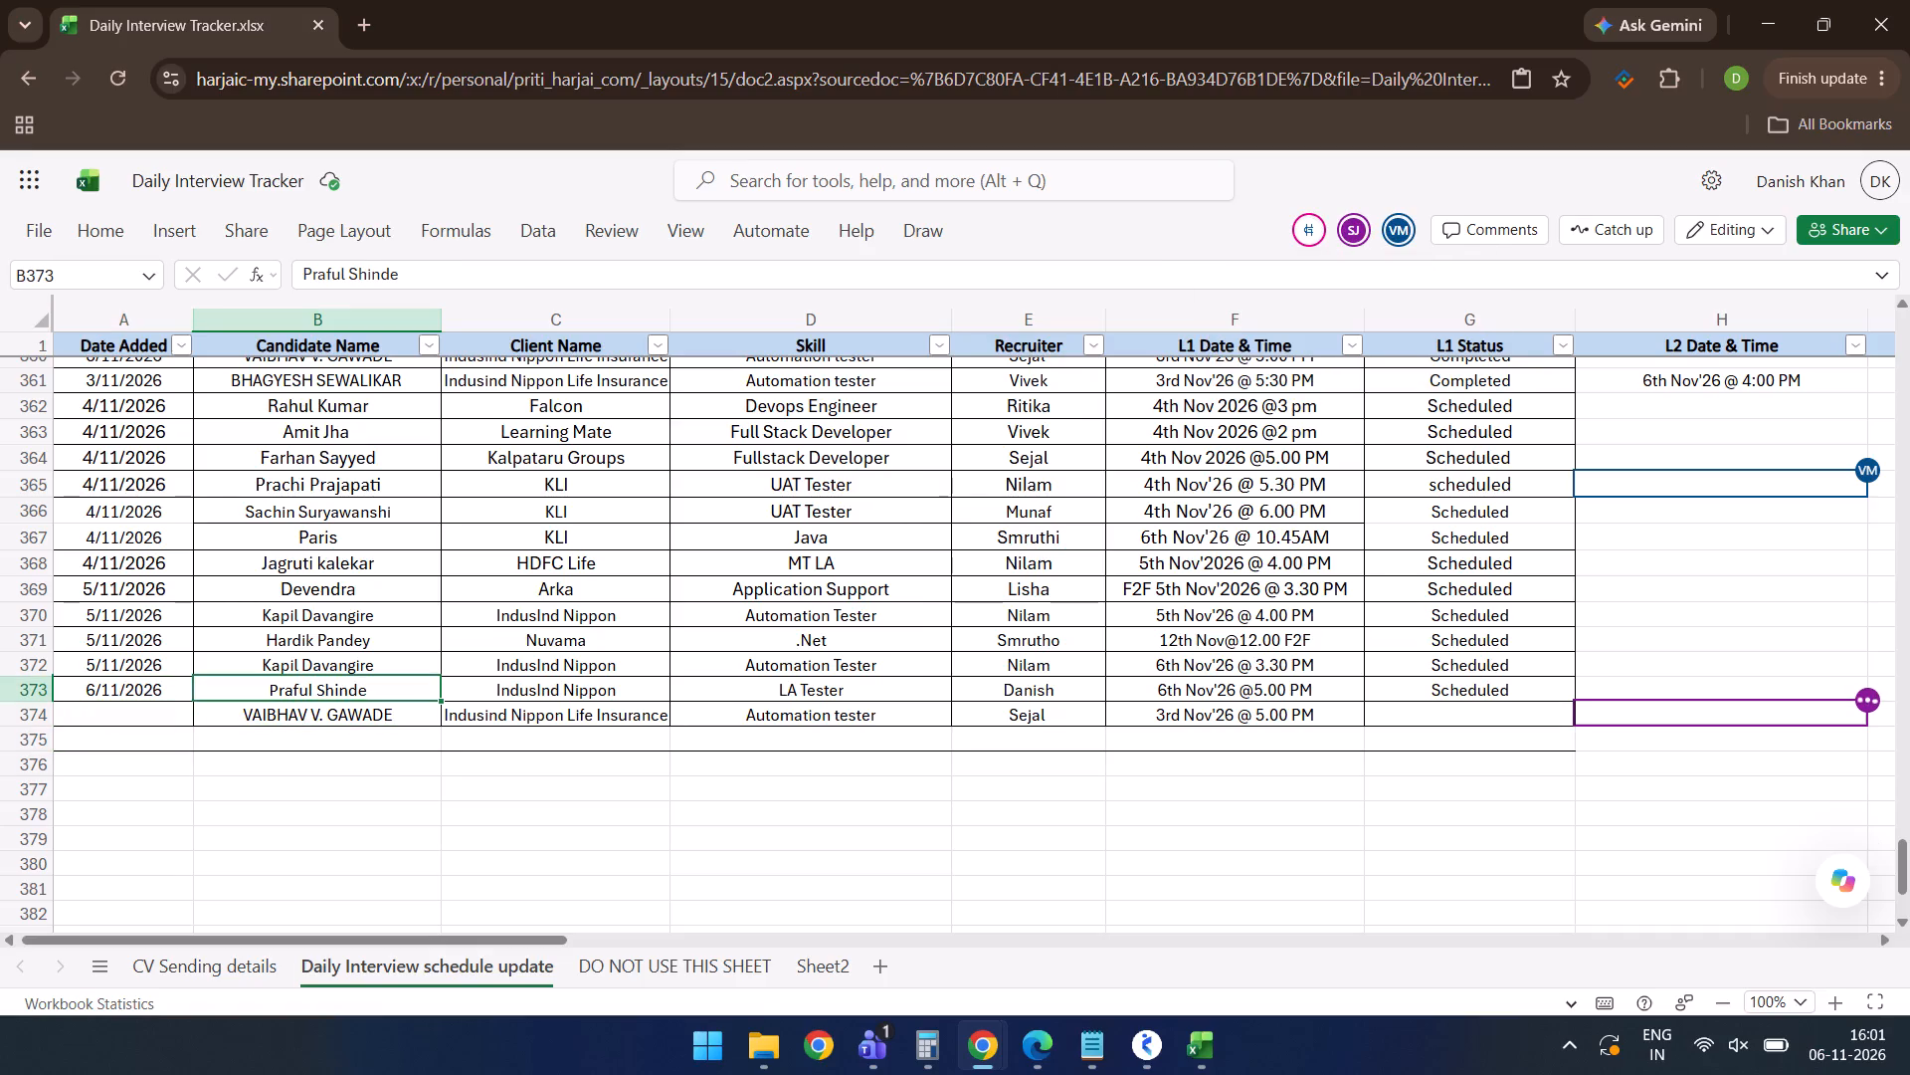
key(ctrl+s)
key(Left)
key(Right)
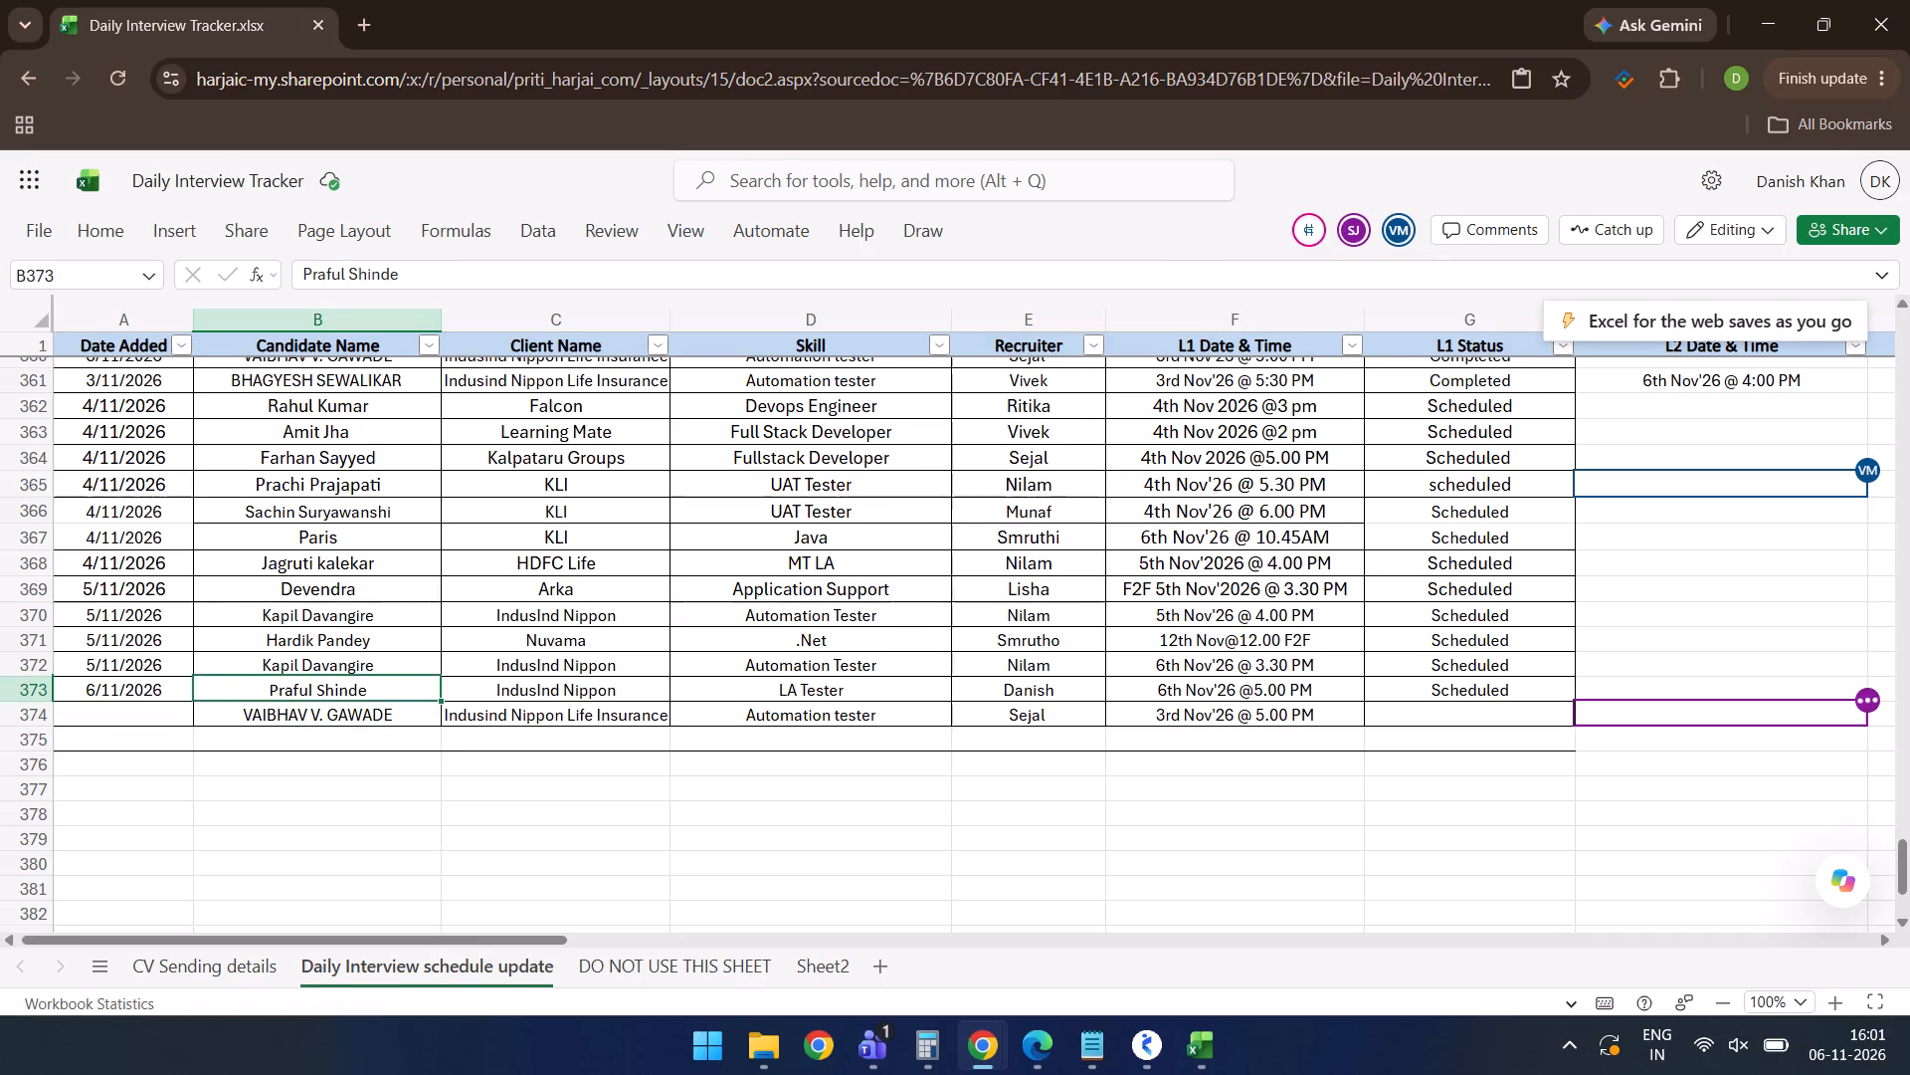
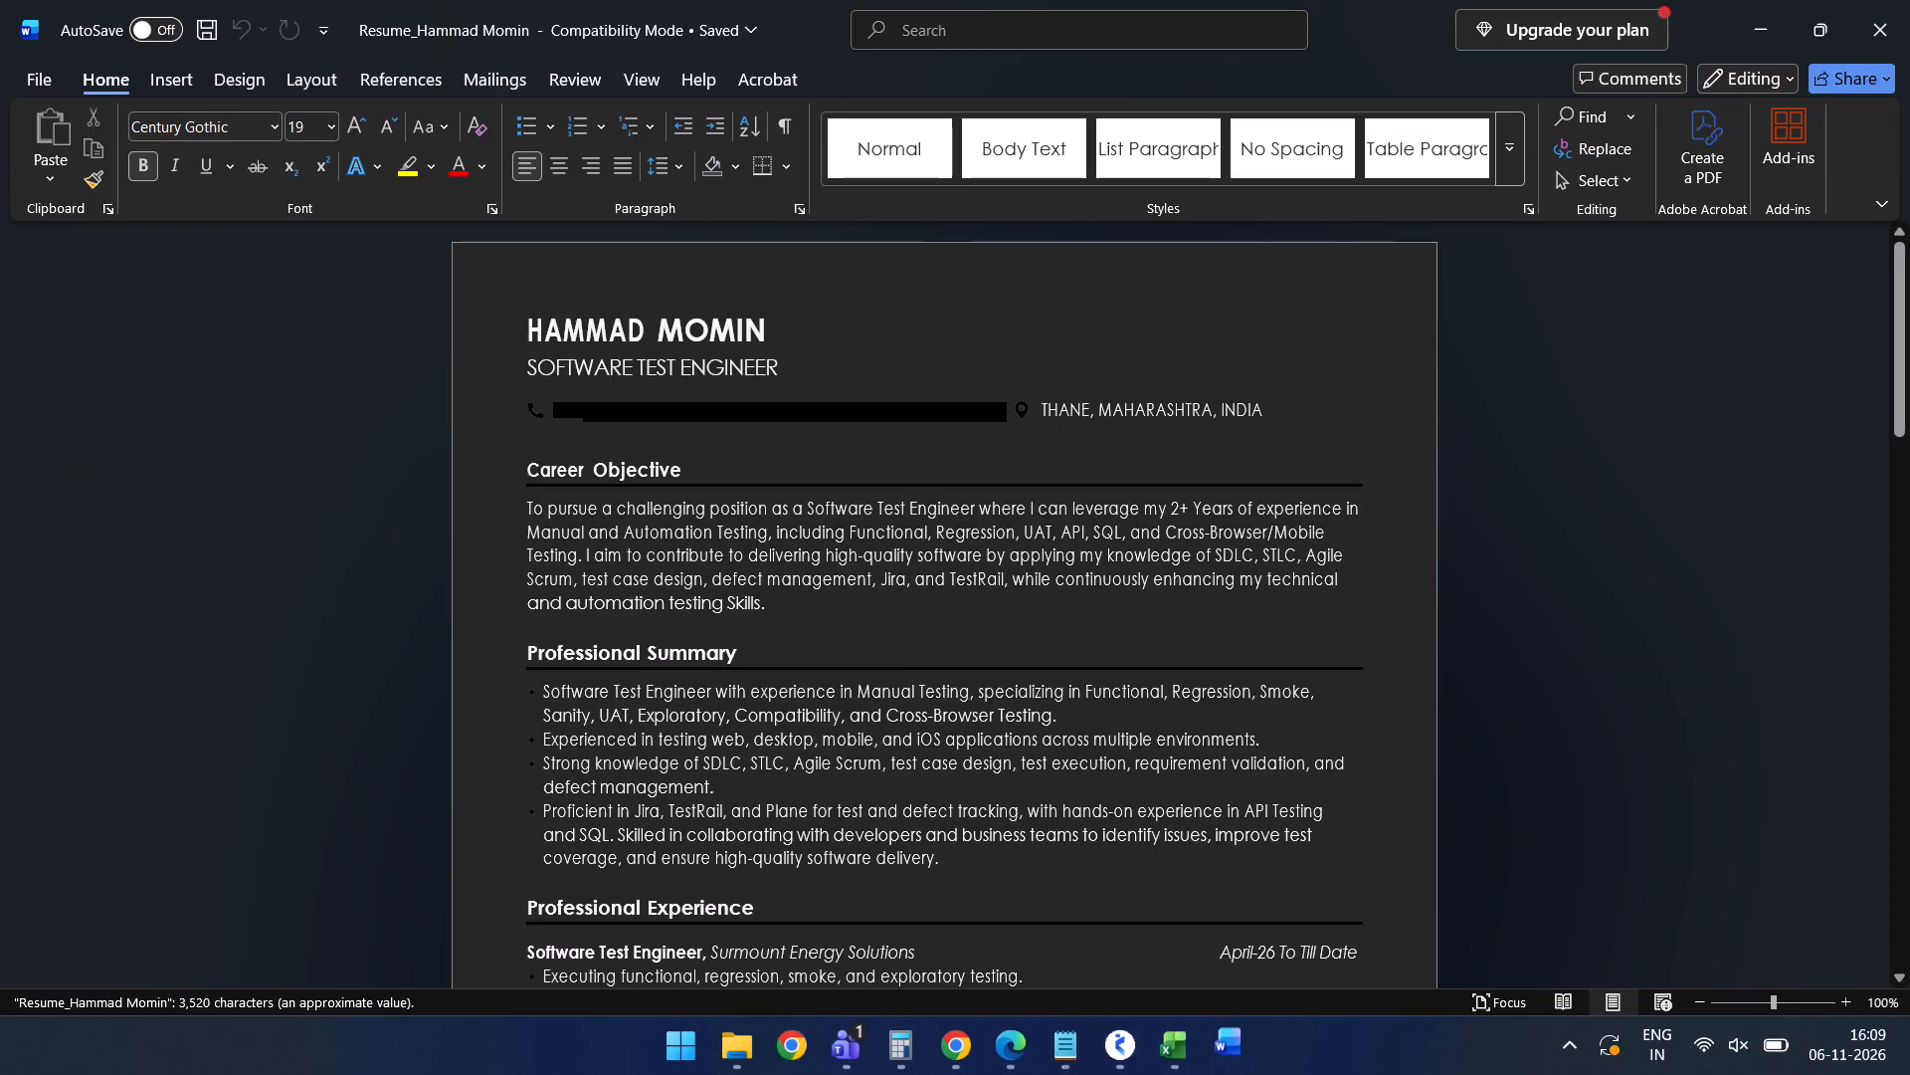
Delete "Life Asia –" from the start of the Life Insurance Policy Administration System subtitle under Project Summary and save the resume.
scroll(645, 637, down, 3)
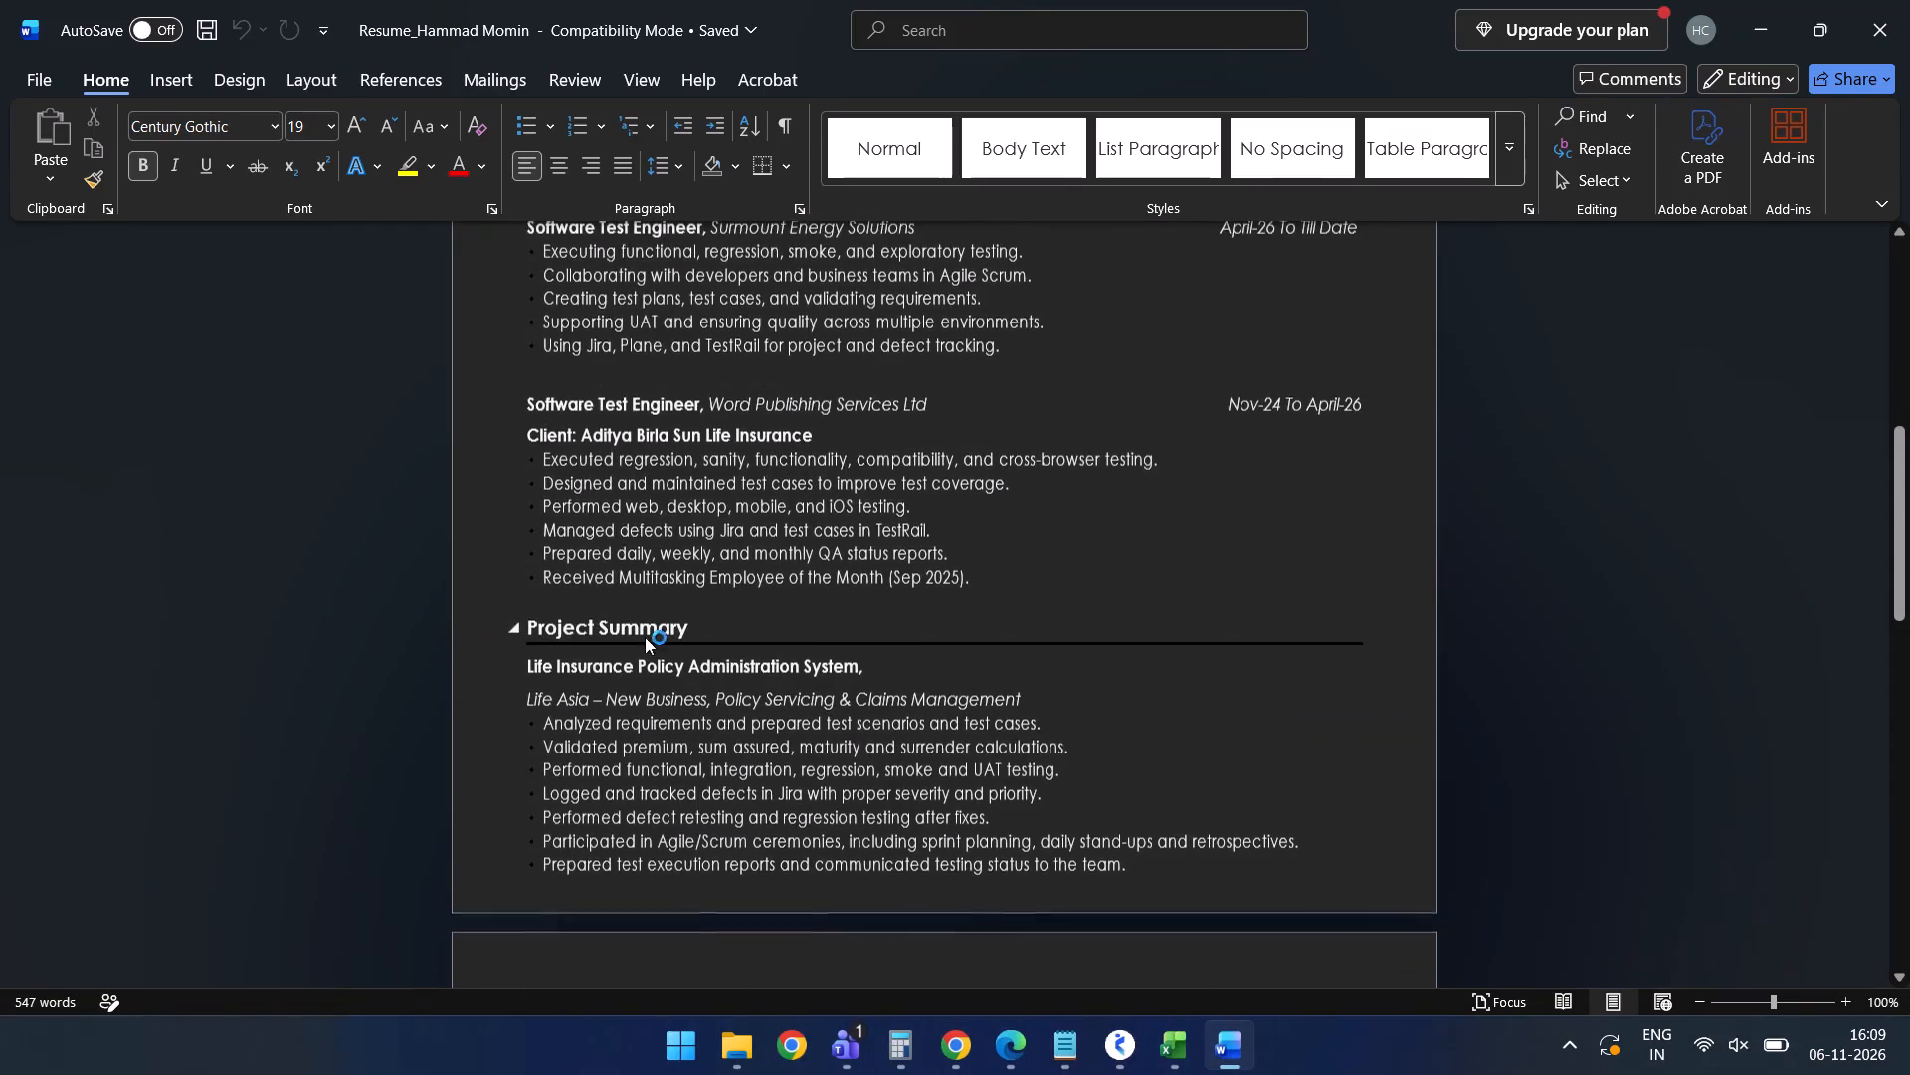
click(617, 705)
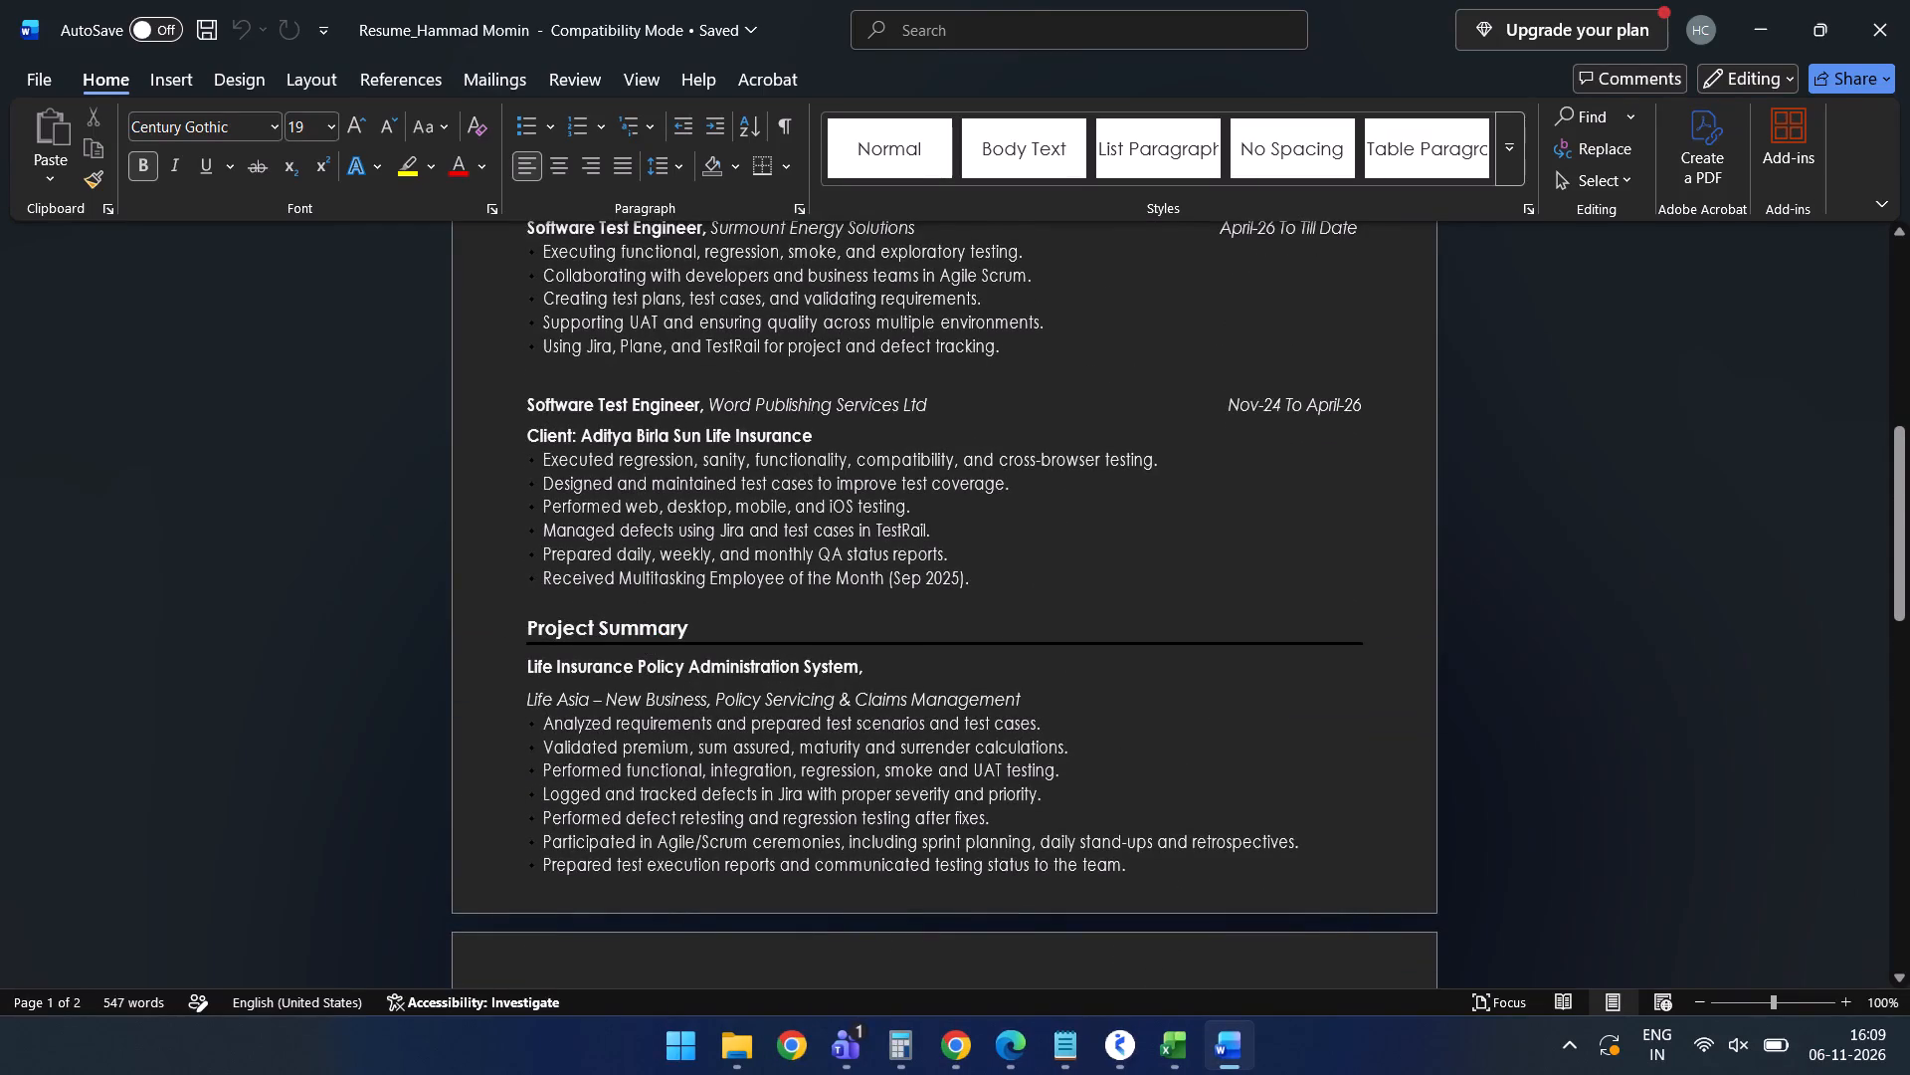
key(Left)
key(Left)
key(Right)
key(BackSpace)
key(BackSpace)
key(BackSpace)
key(BackSpace)
key(BackSpace)
key(BackSpace)
key(BackSpace)
key(BackSpace)
key(BackSpace)
key(BackSpace)
key(BackSpace)
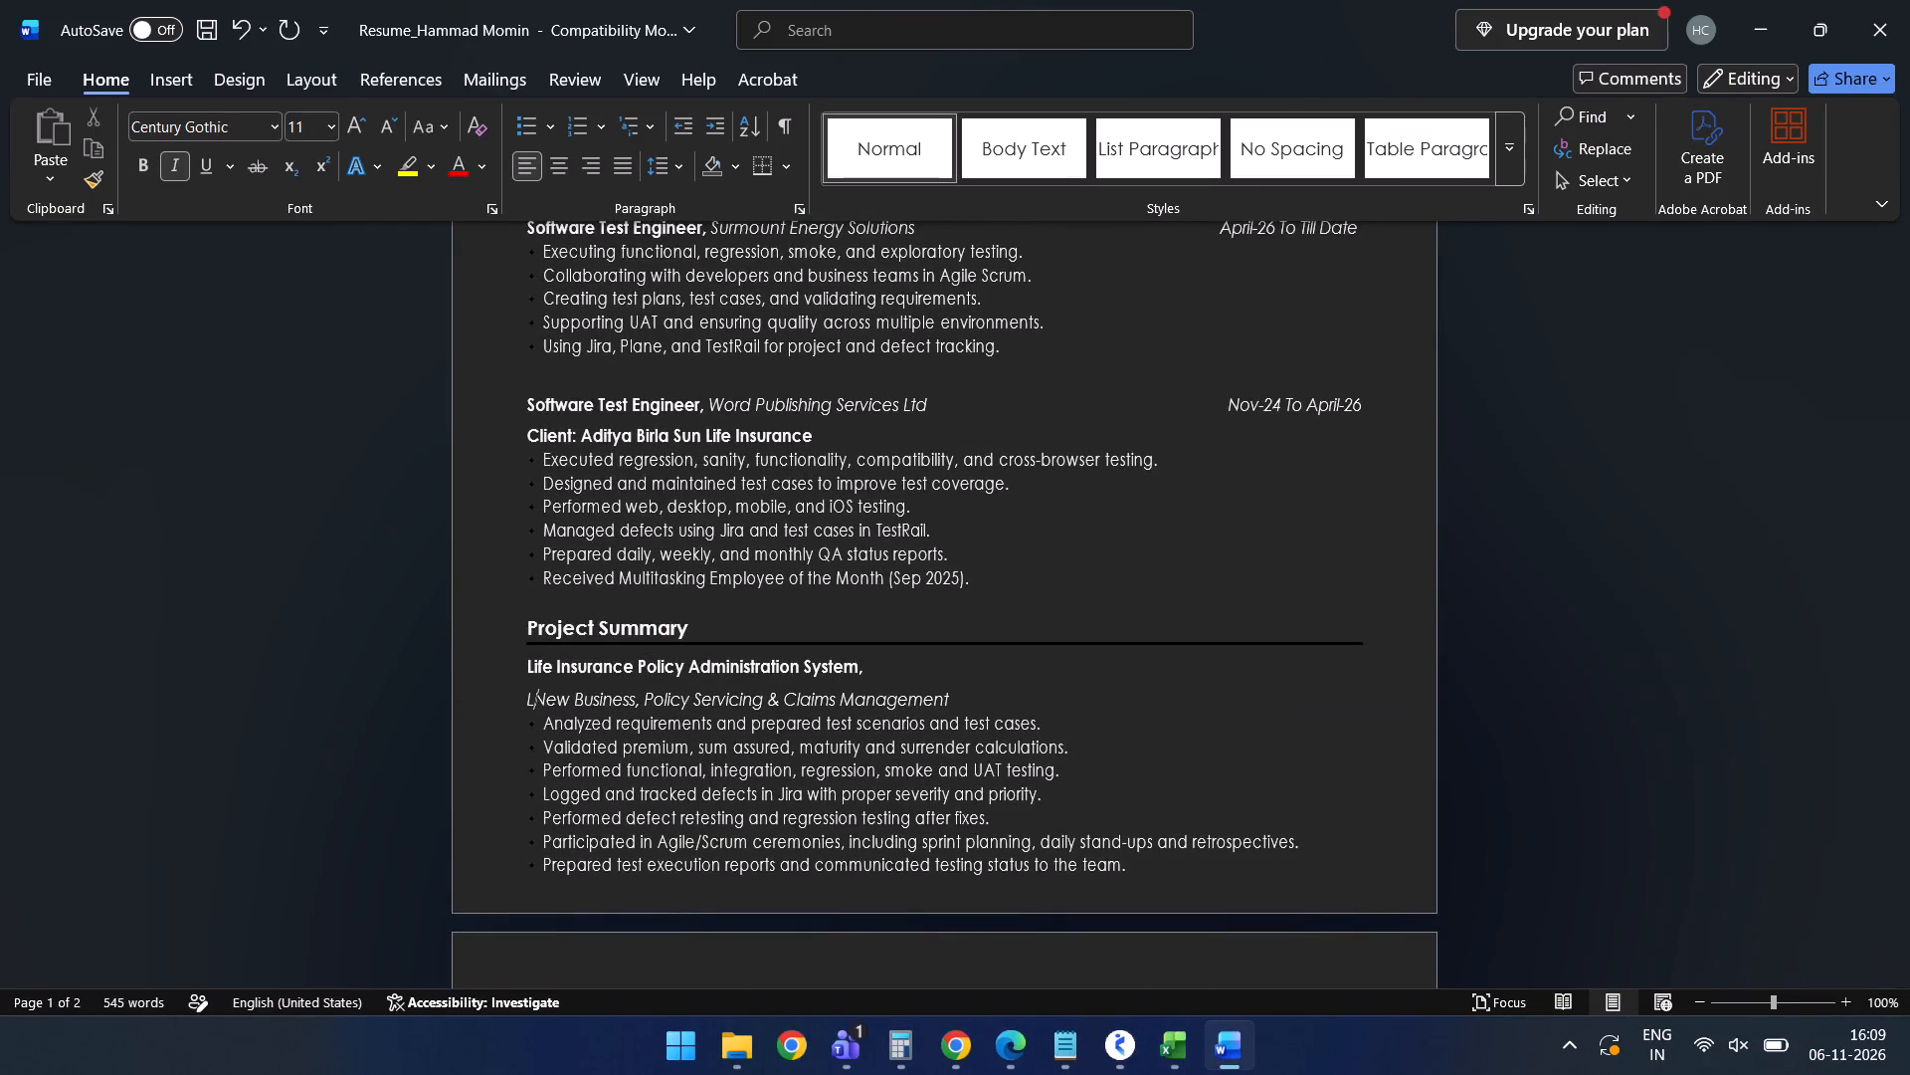
key(BackSpace)
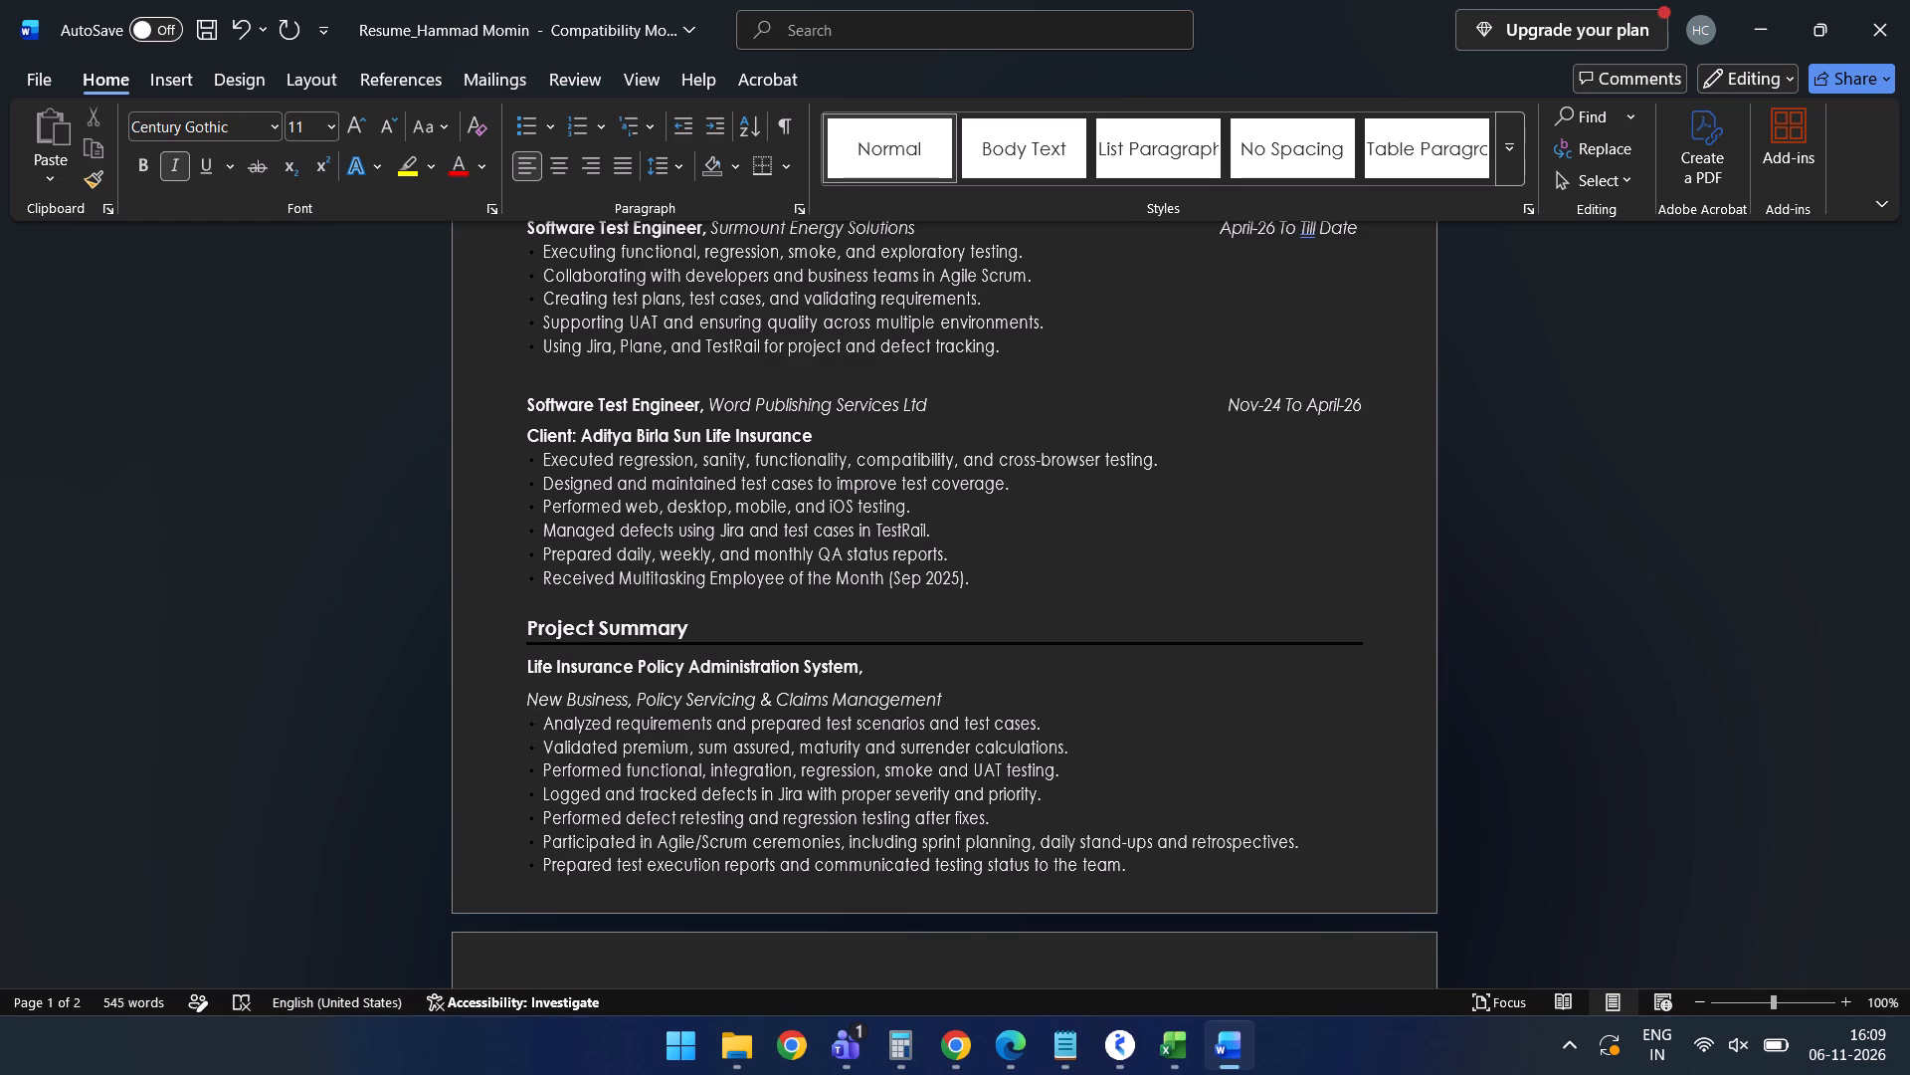
key(ctrl+s)
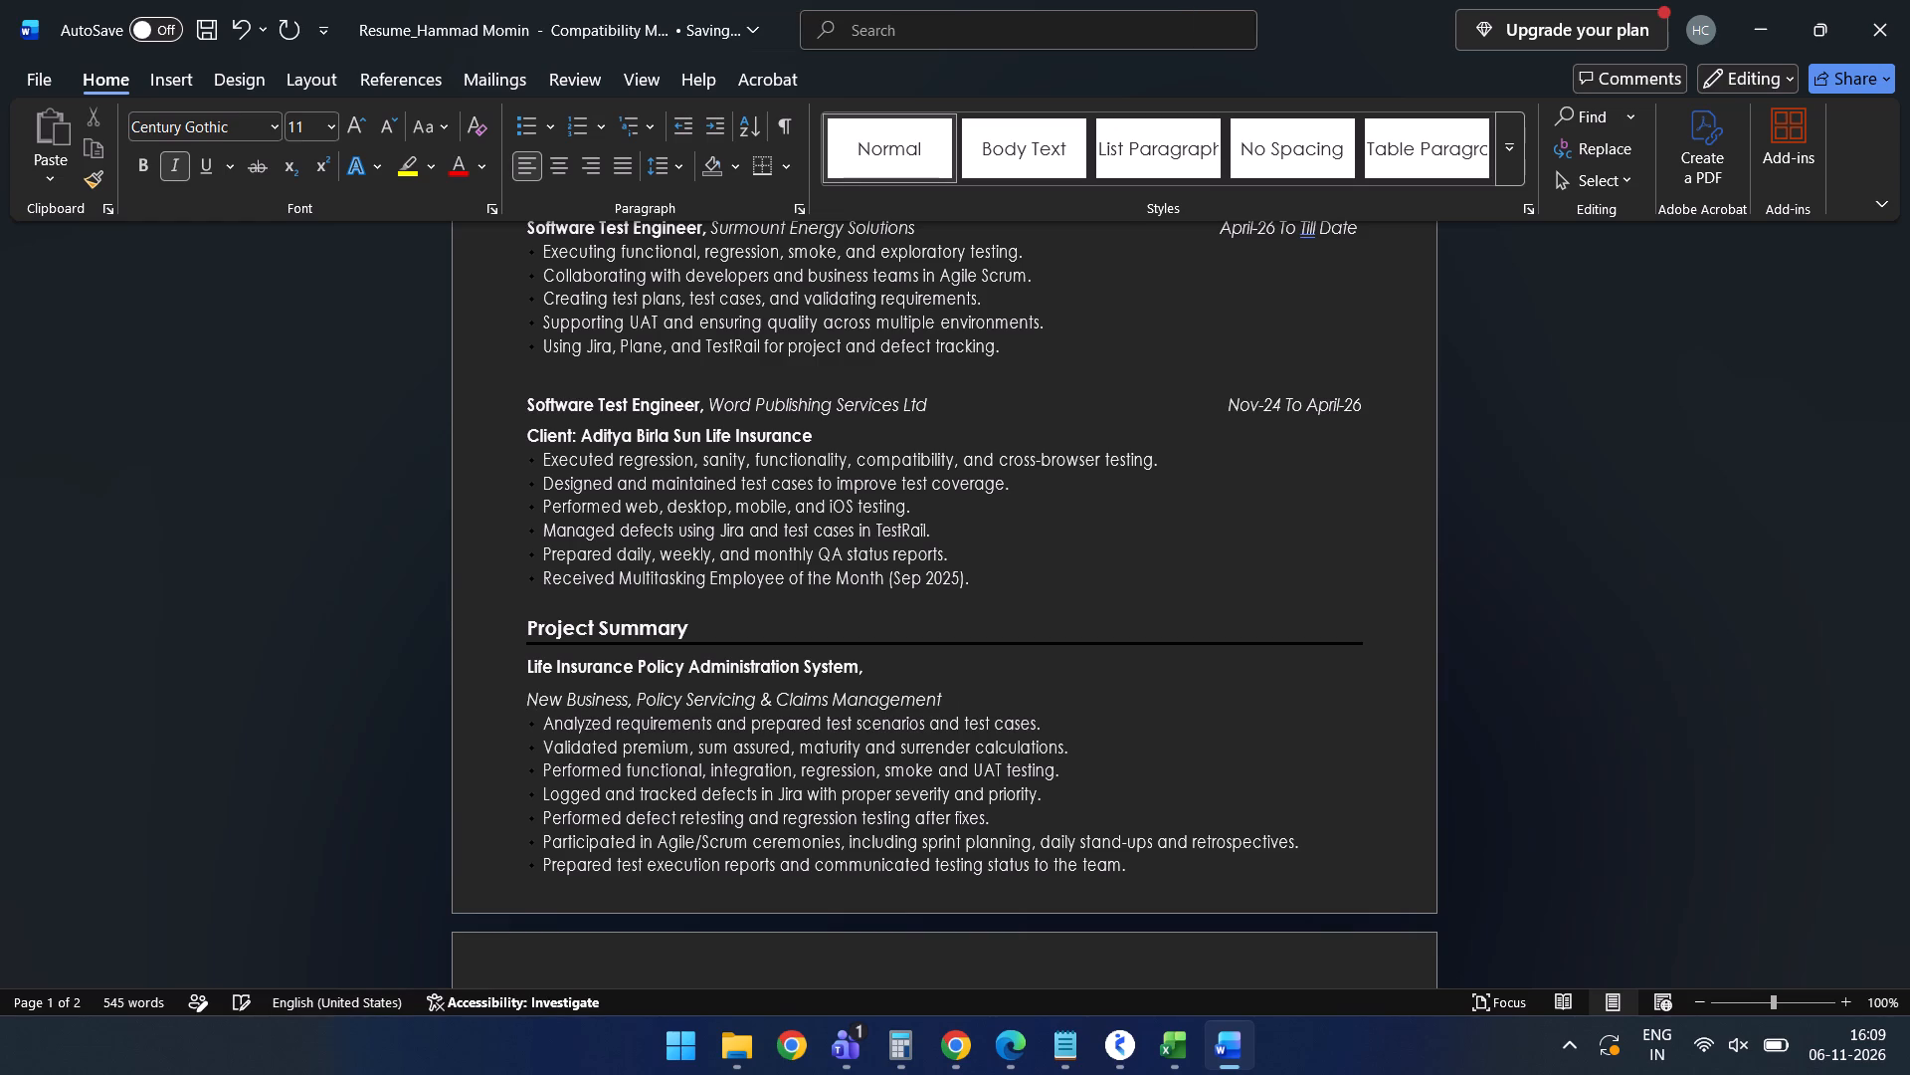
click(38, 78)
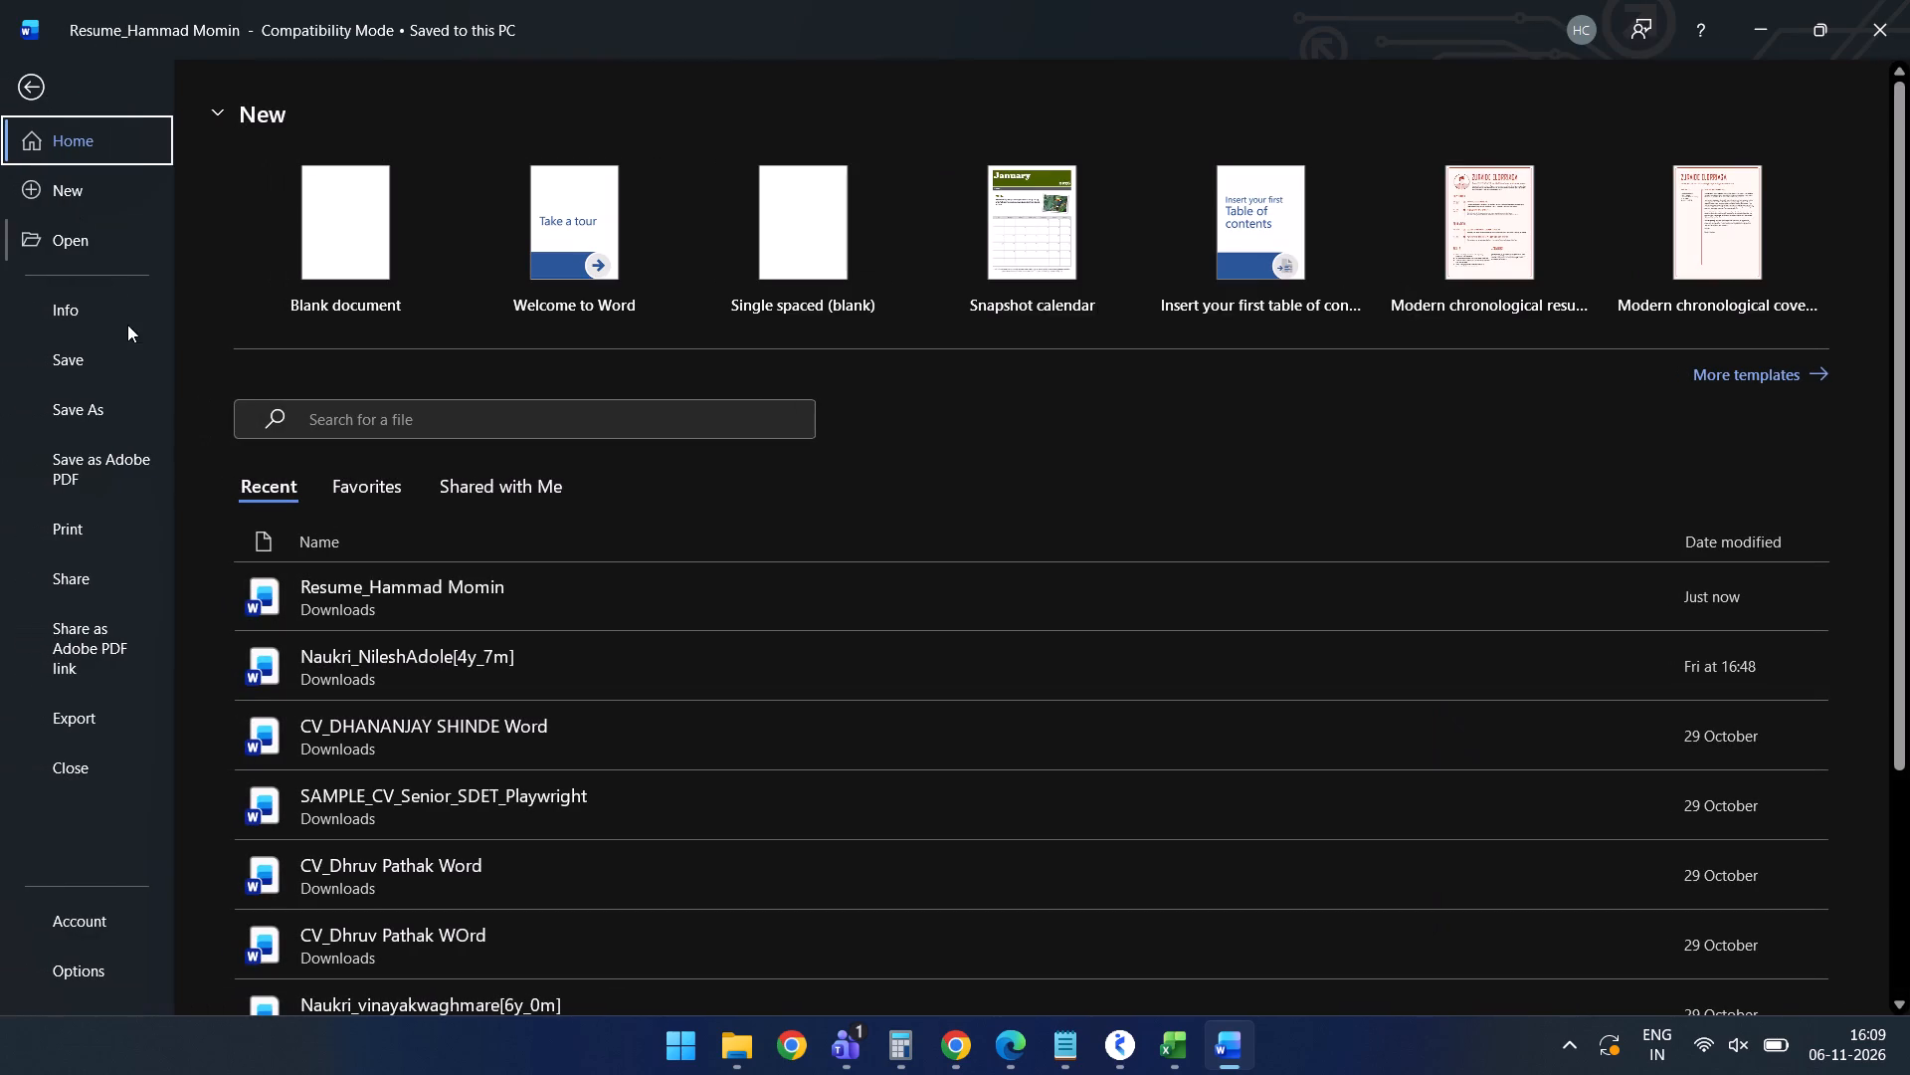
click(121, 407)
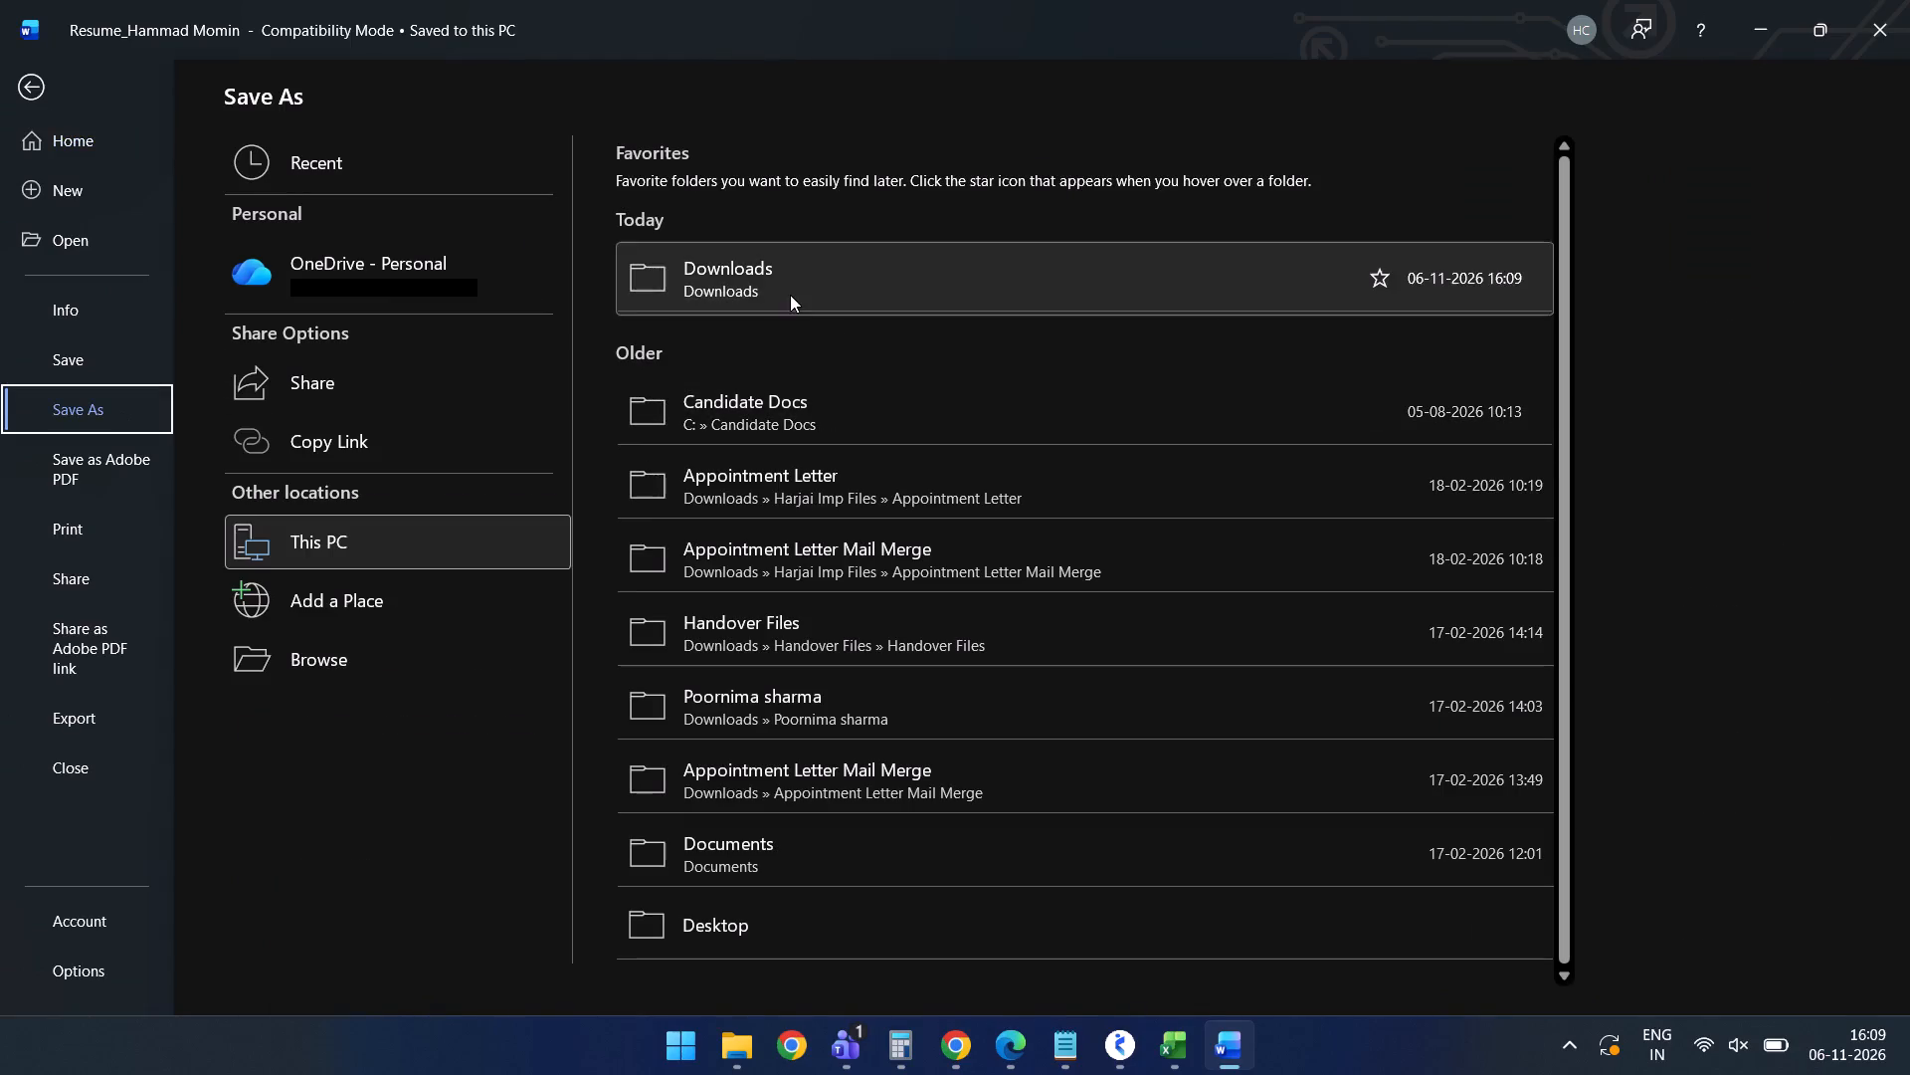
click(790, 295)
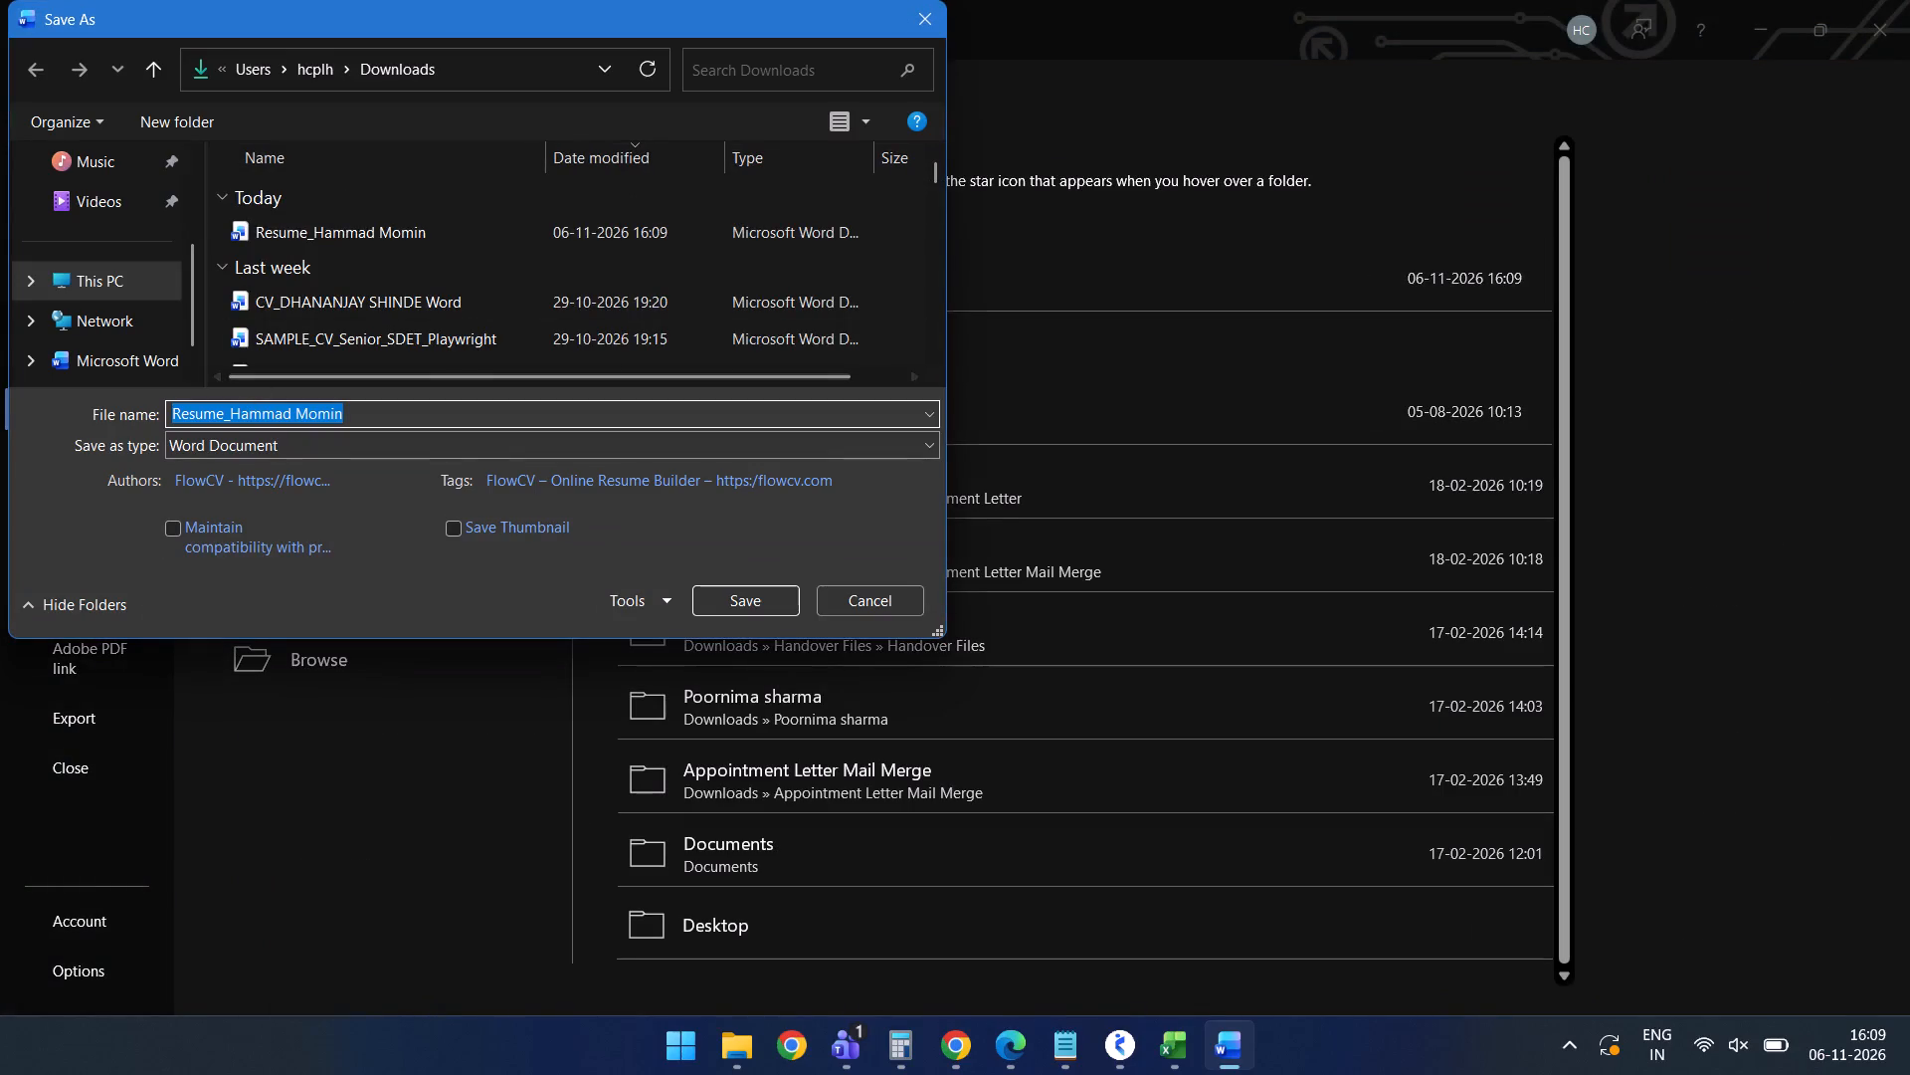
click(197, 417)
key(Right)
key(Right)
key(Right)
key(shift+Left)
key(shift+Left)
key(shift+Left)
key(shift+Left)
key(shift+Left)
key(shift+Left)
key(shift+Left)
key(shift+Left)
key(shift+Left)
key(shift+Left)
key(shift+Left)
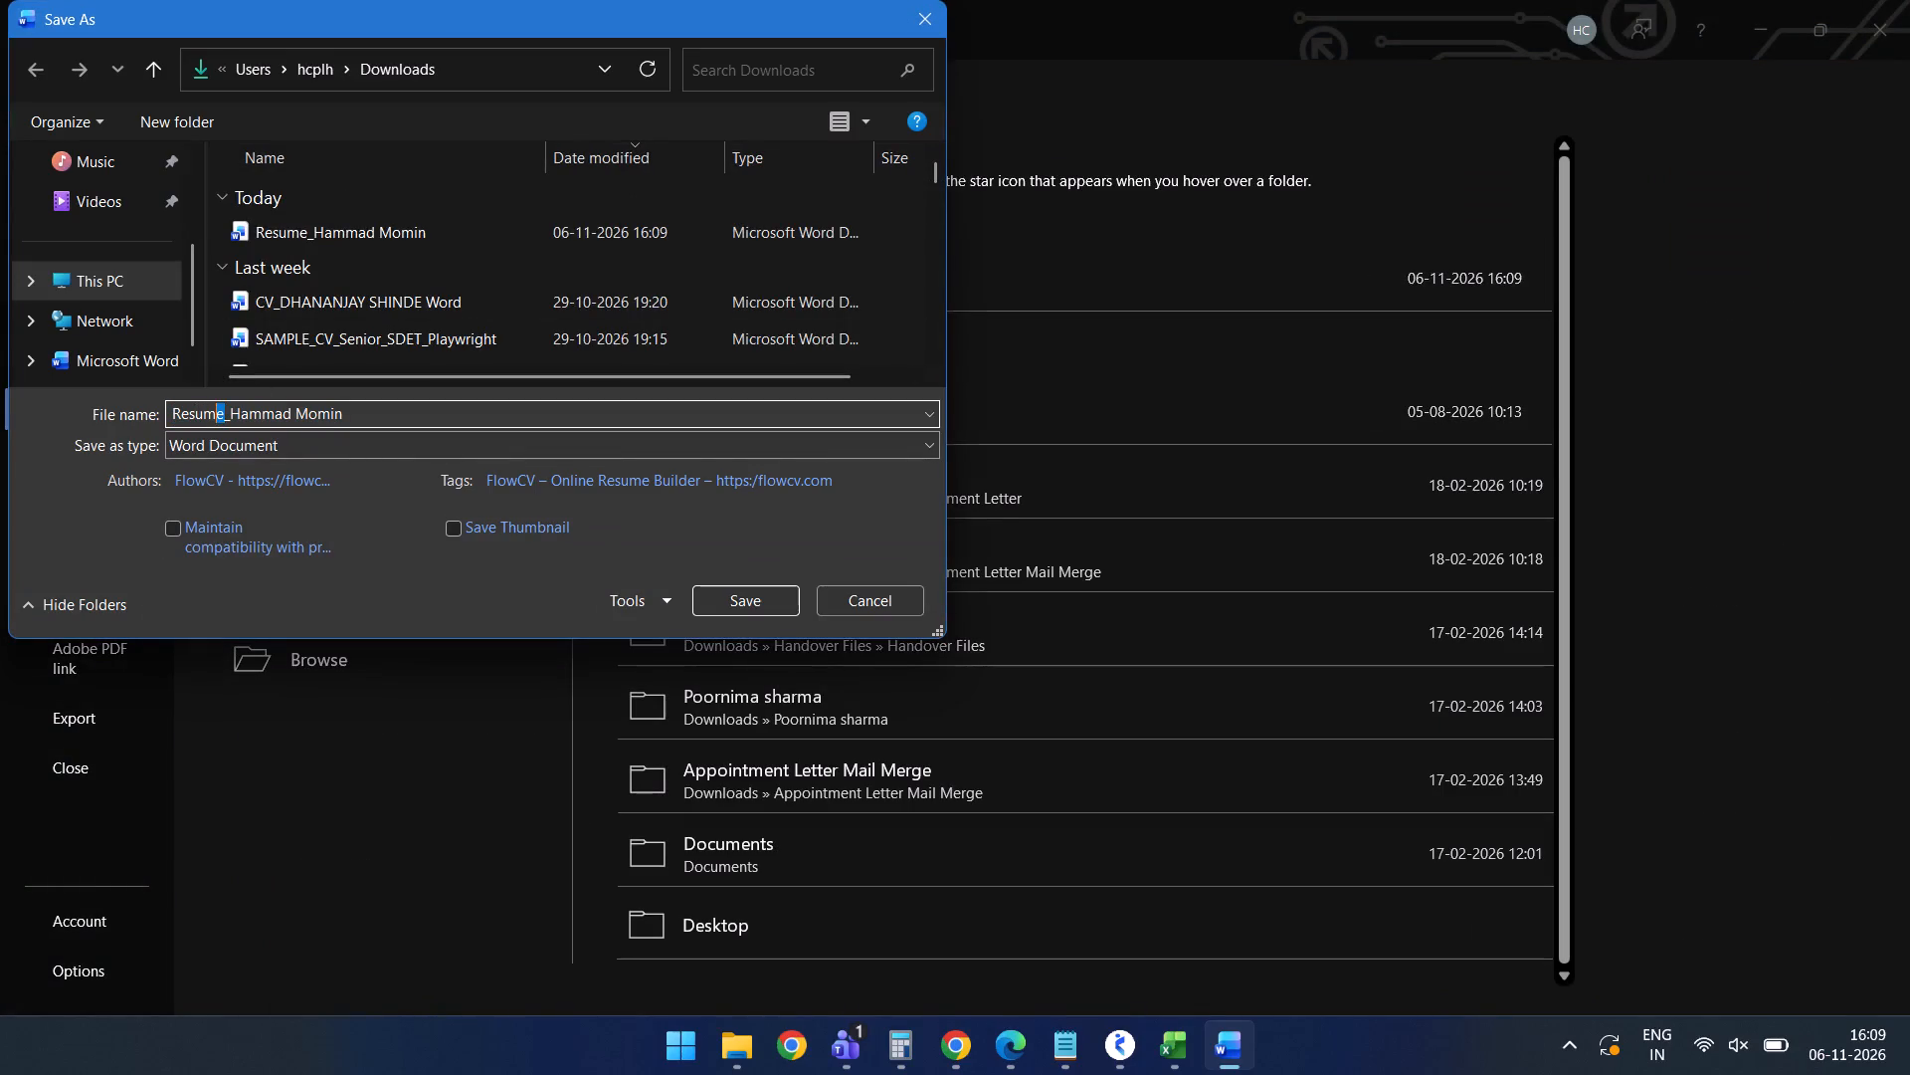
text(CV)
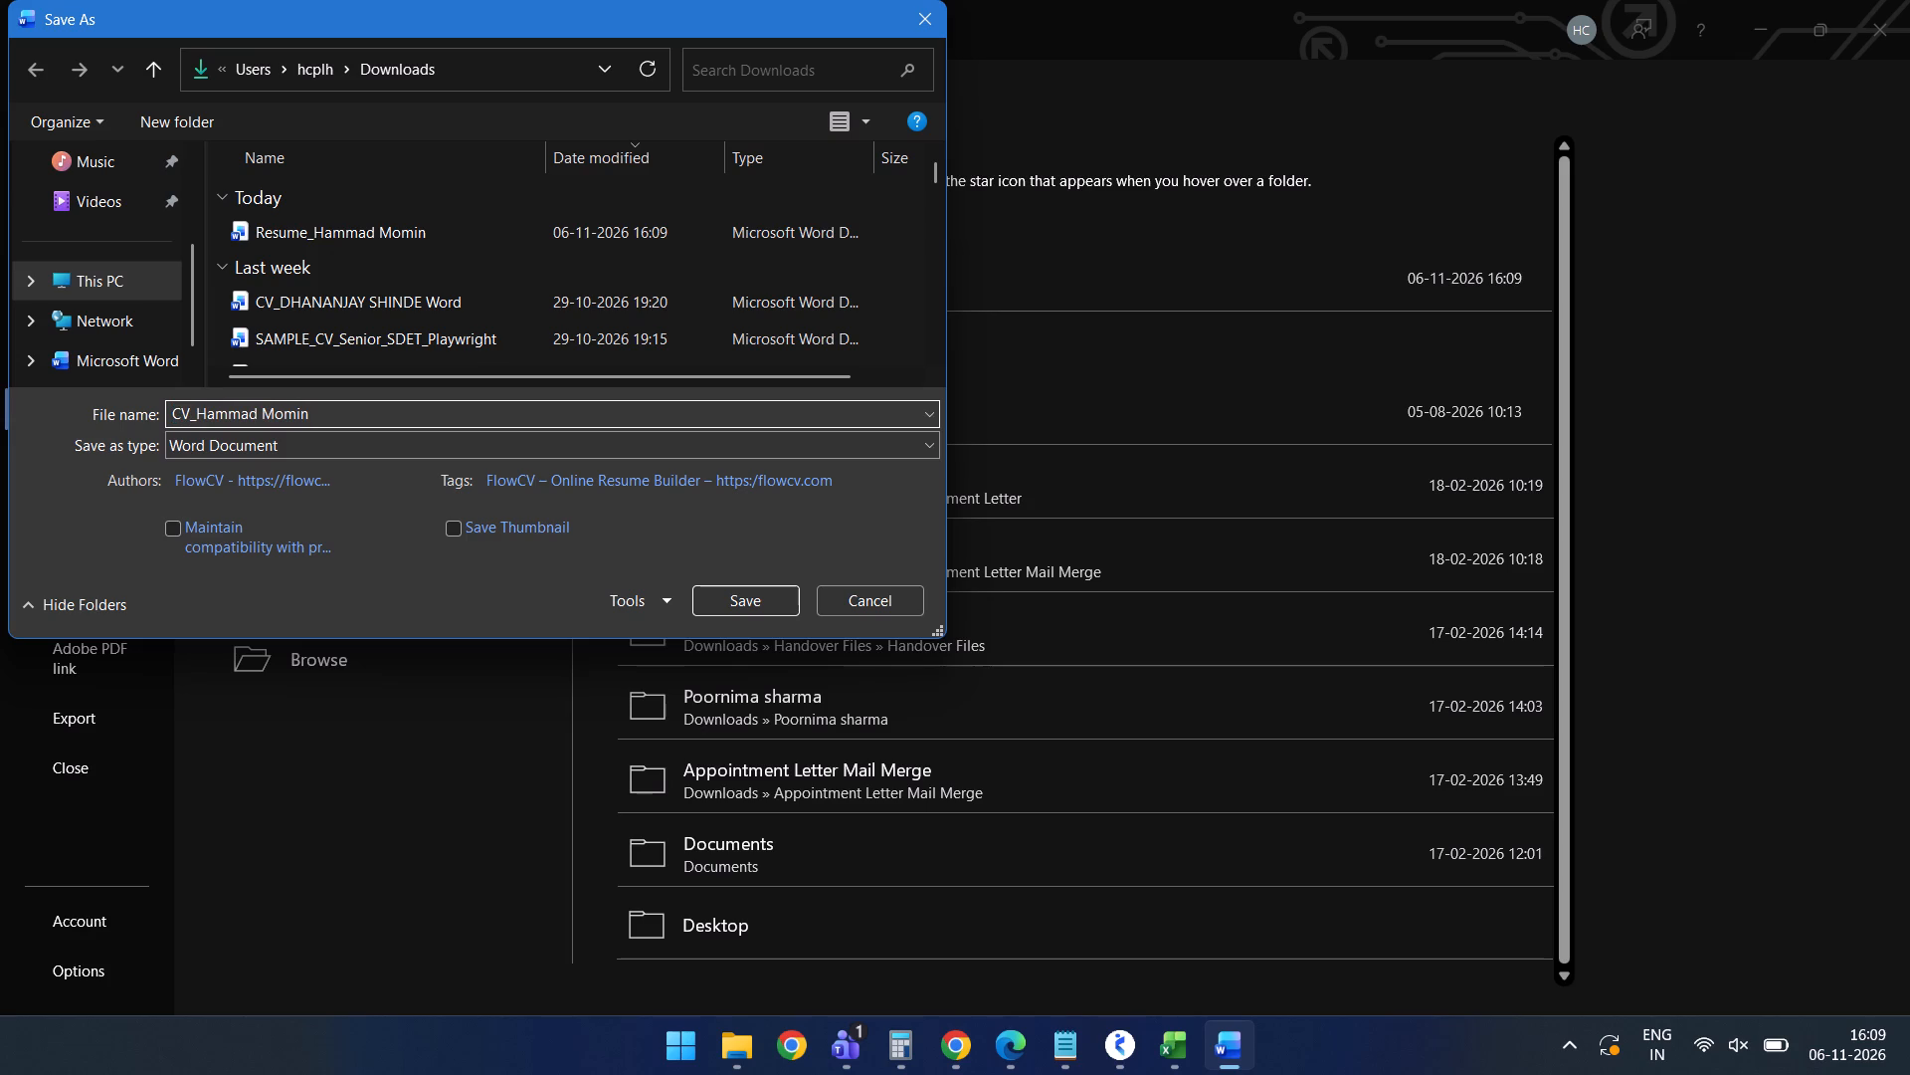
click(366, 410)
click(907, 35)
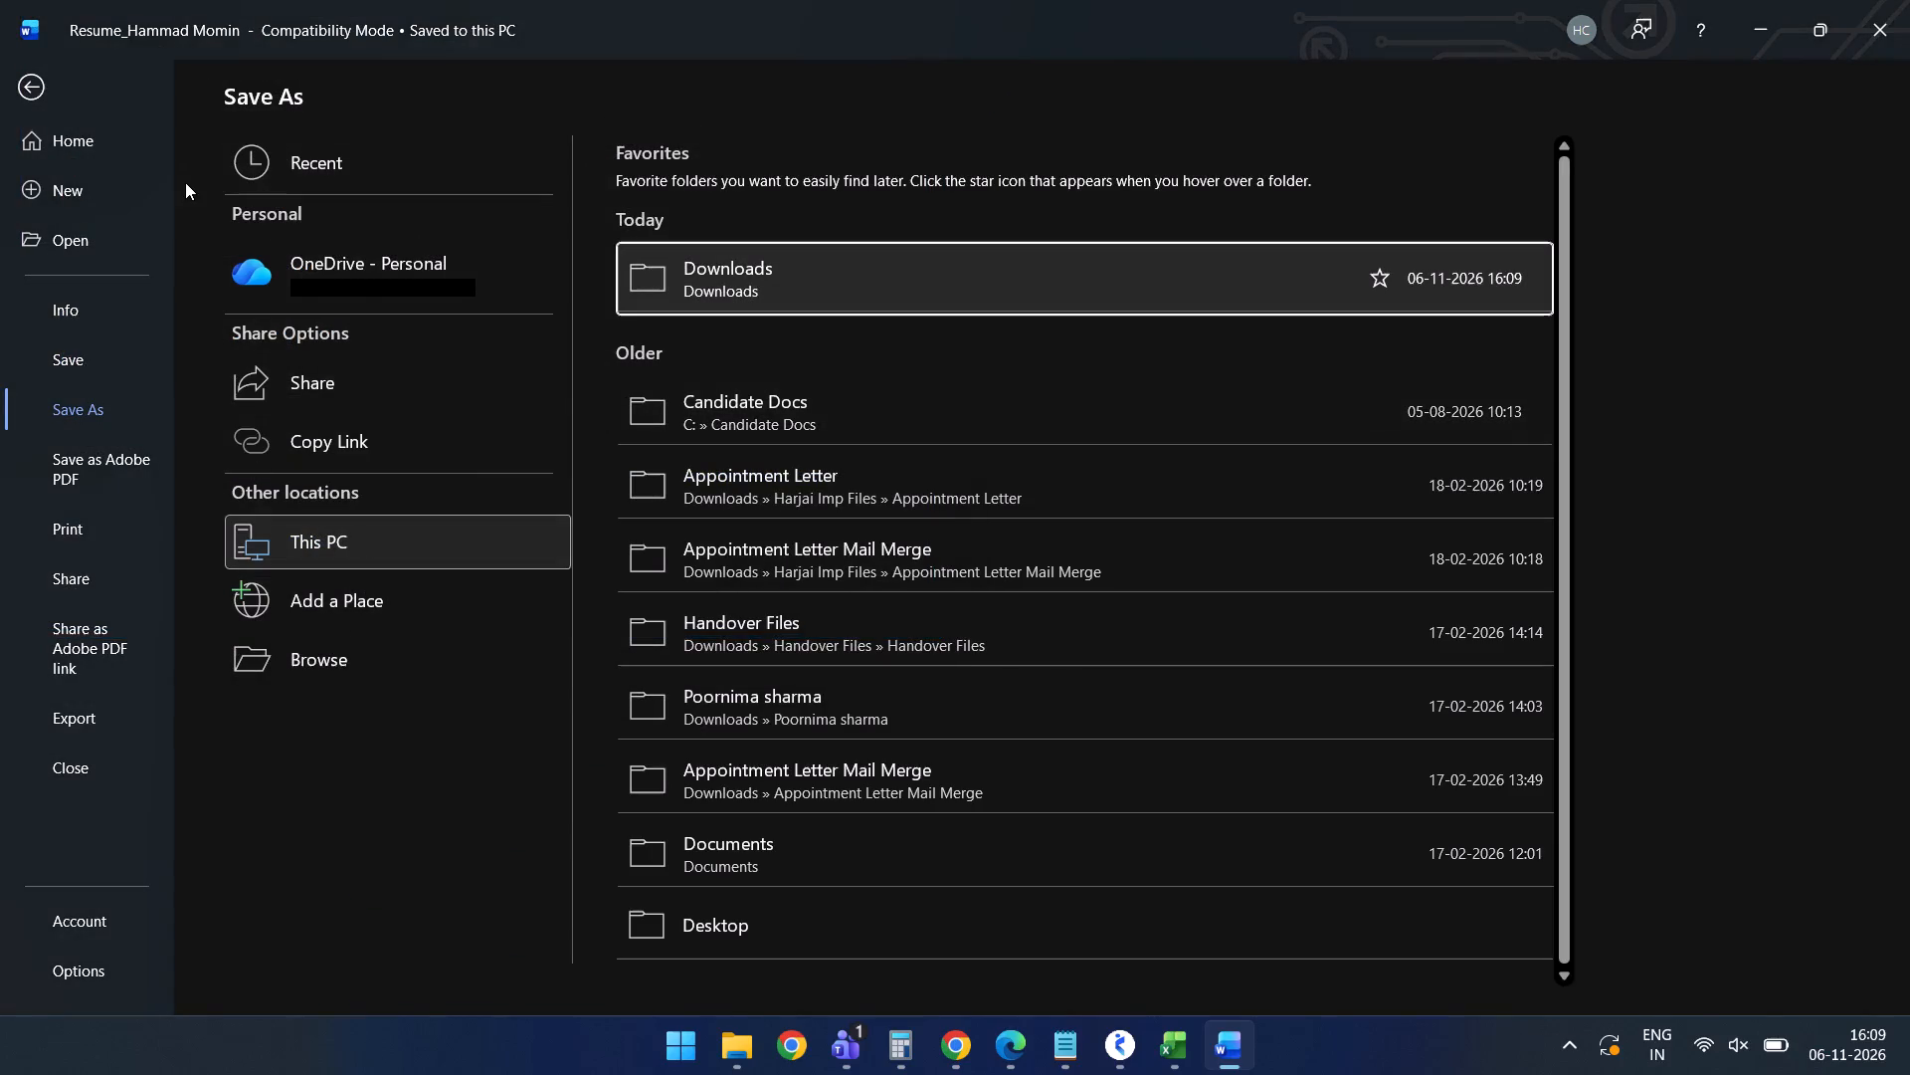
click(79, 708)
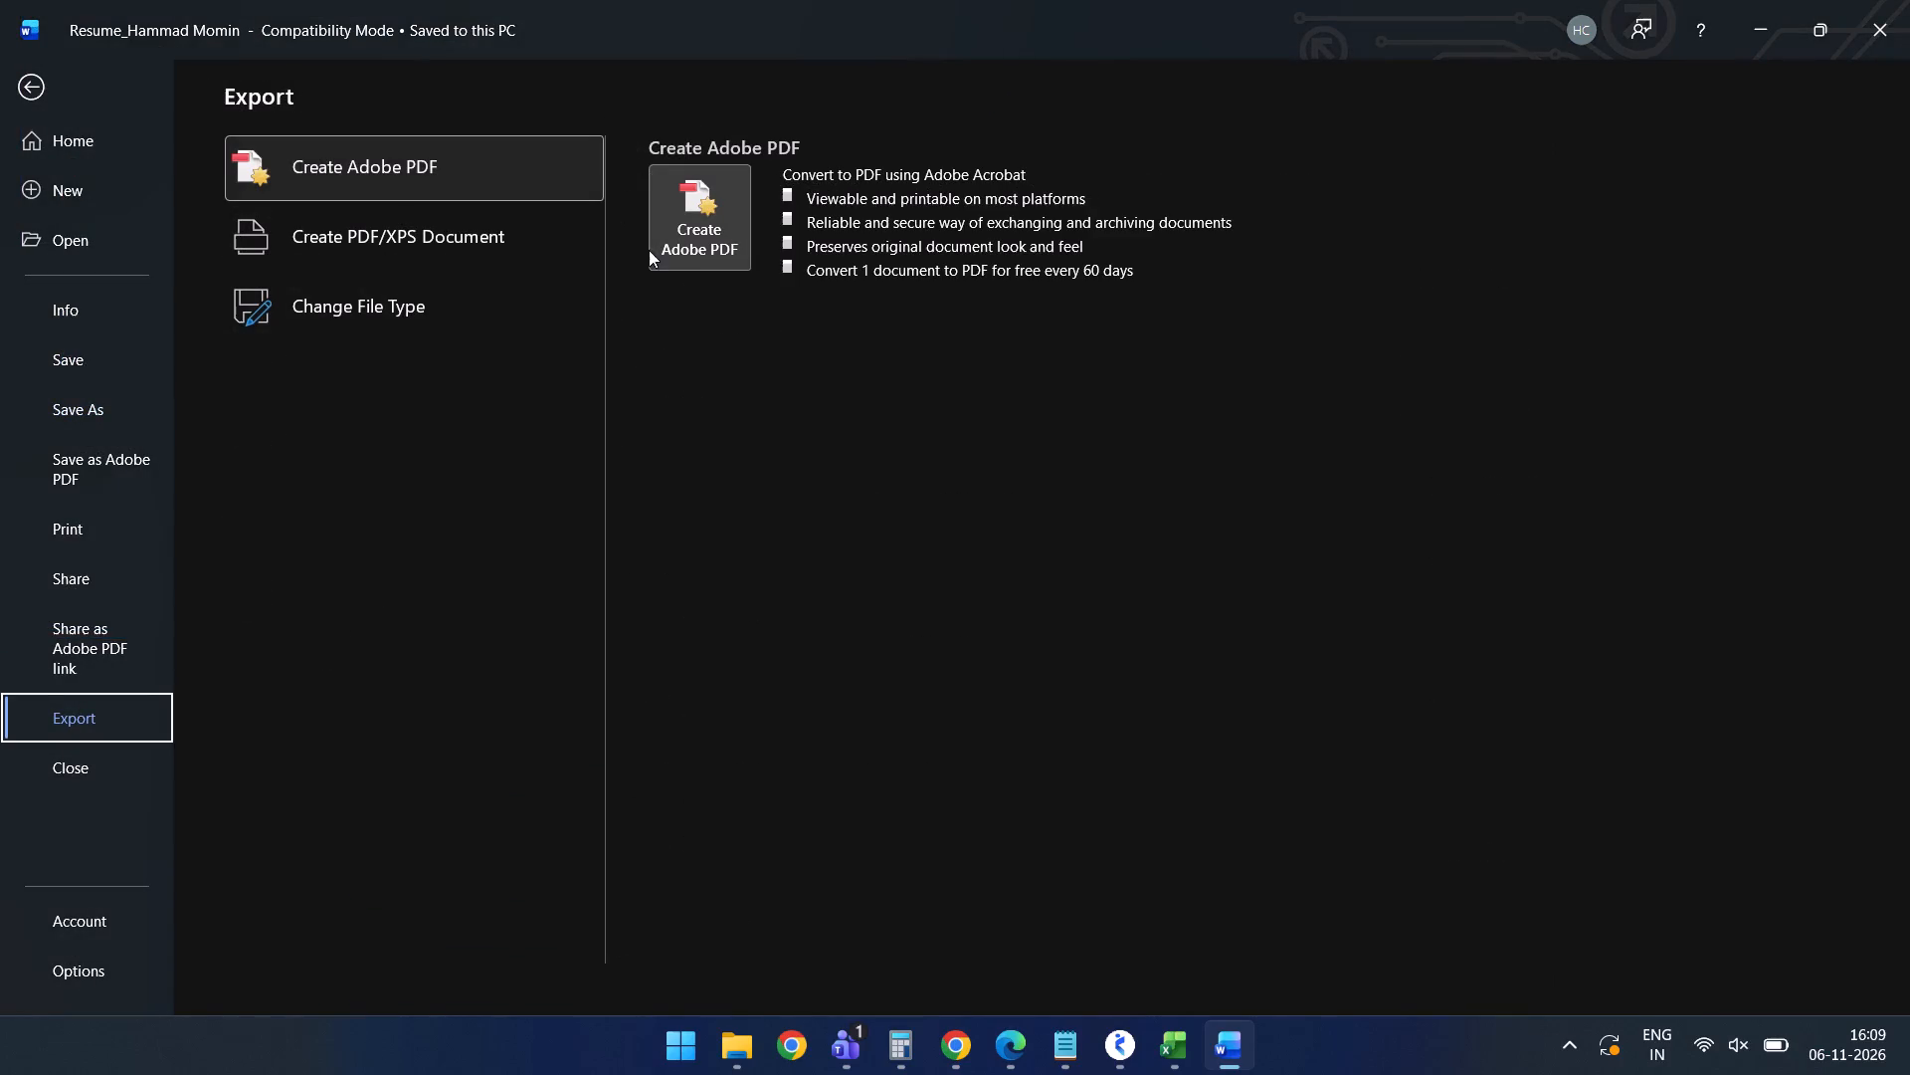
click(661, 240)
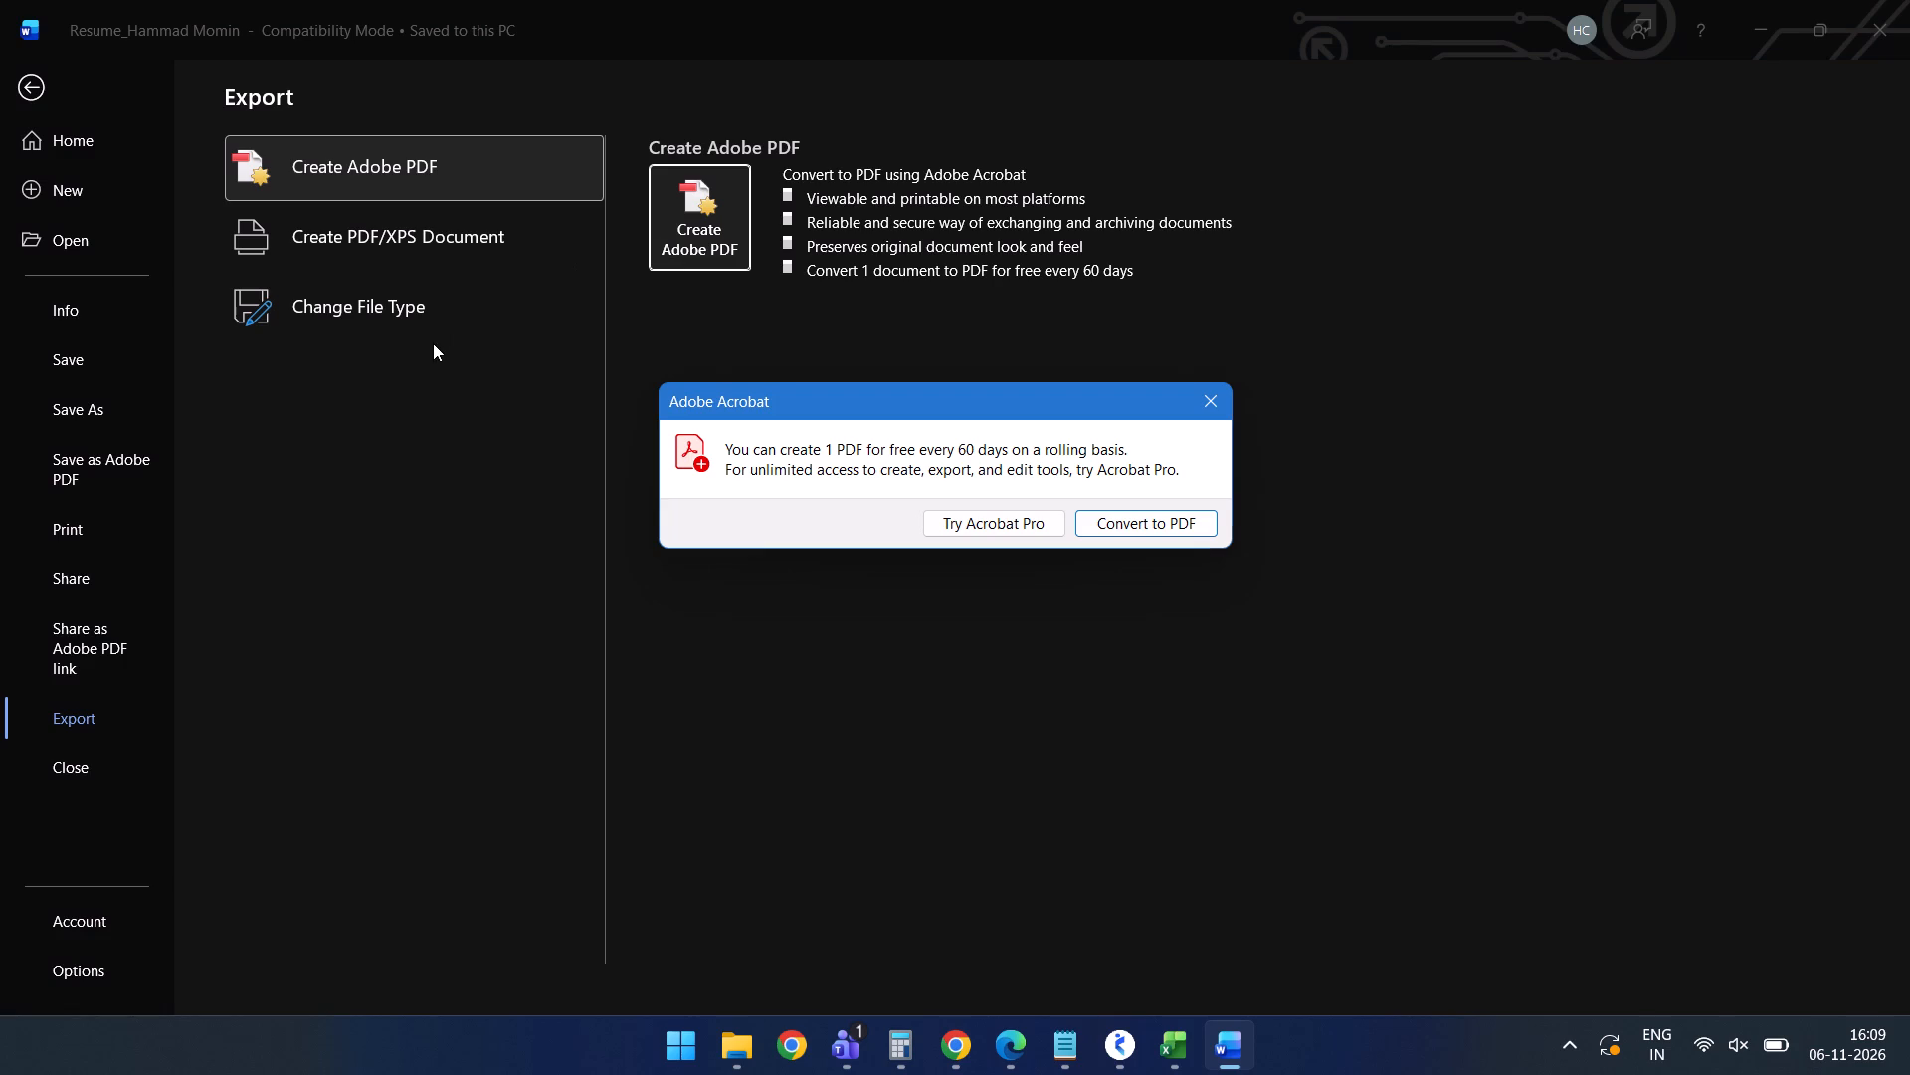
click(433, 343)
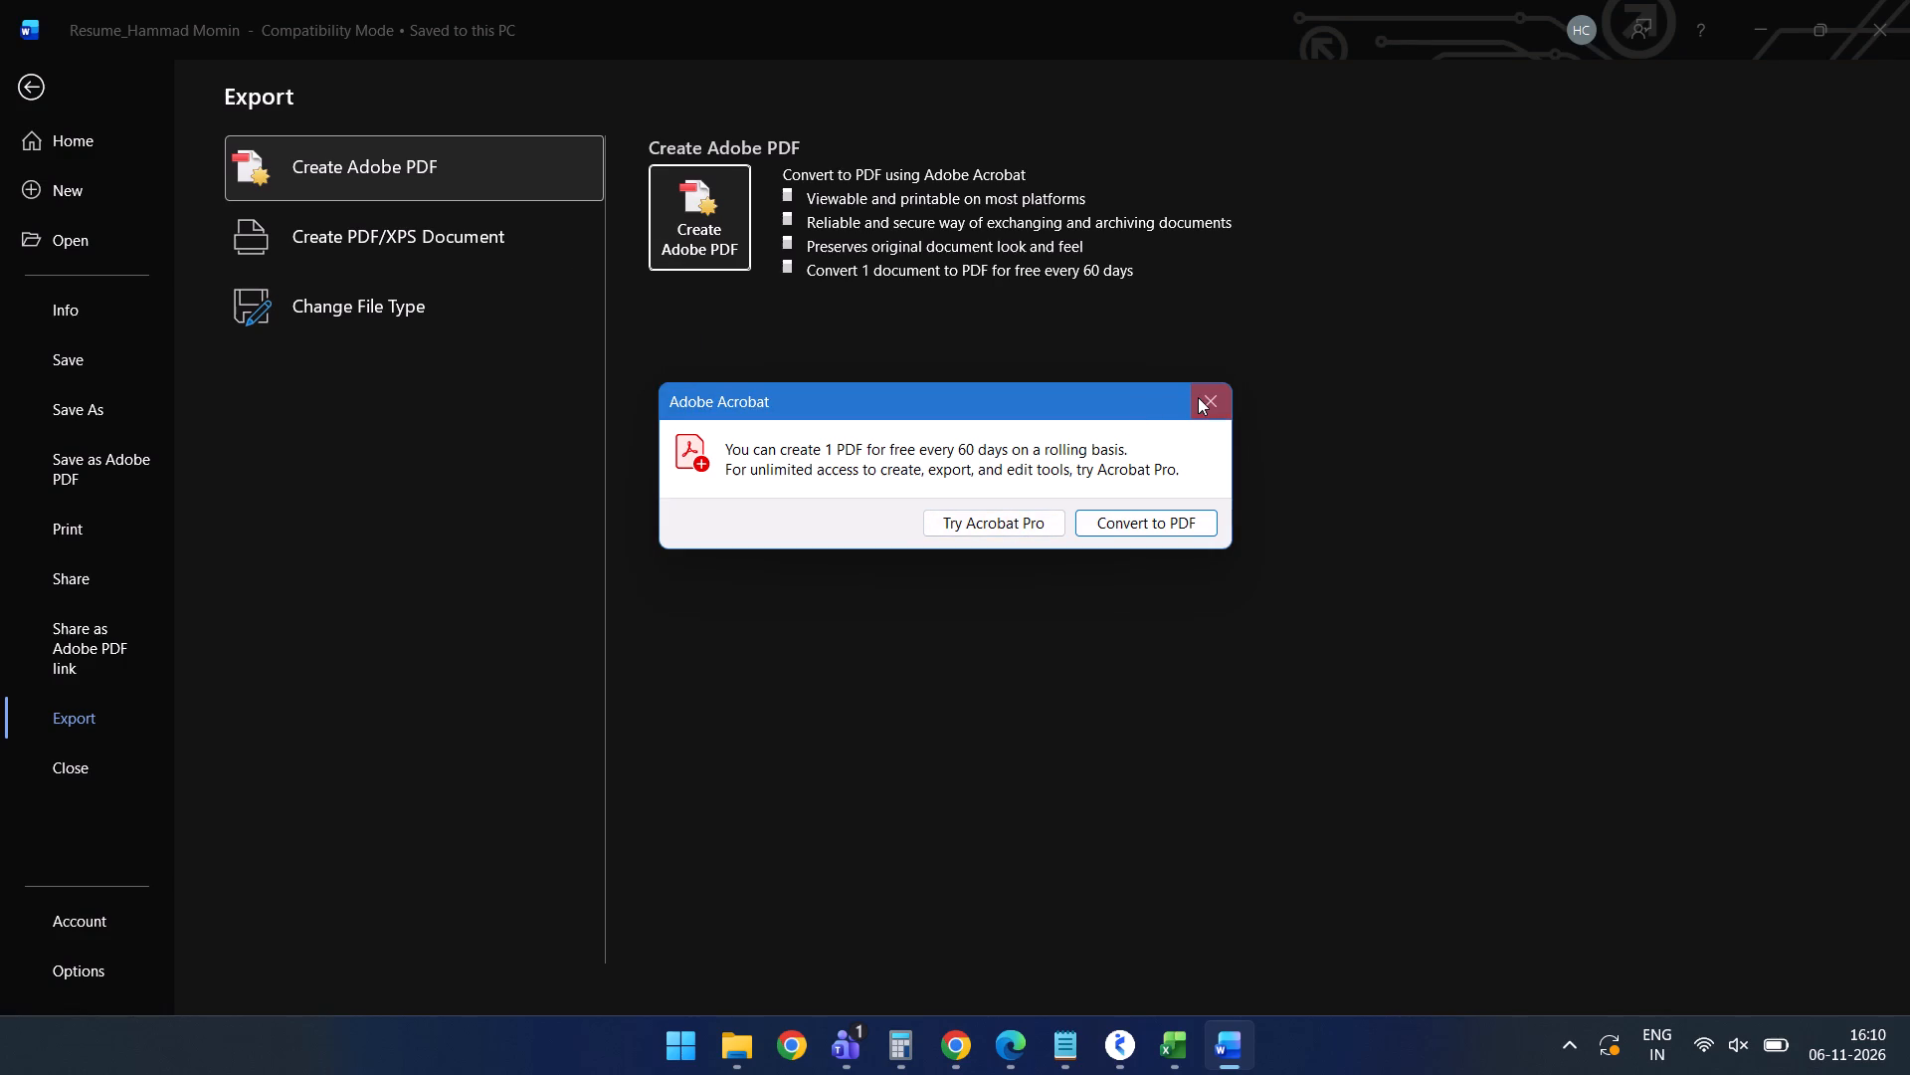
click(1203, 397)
Export the resume as a PDF to the Downloads folder, replacing "Resume" with "CV" in the file name.
click(440, 269)
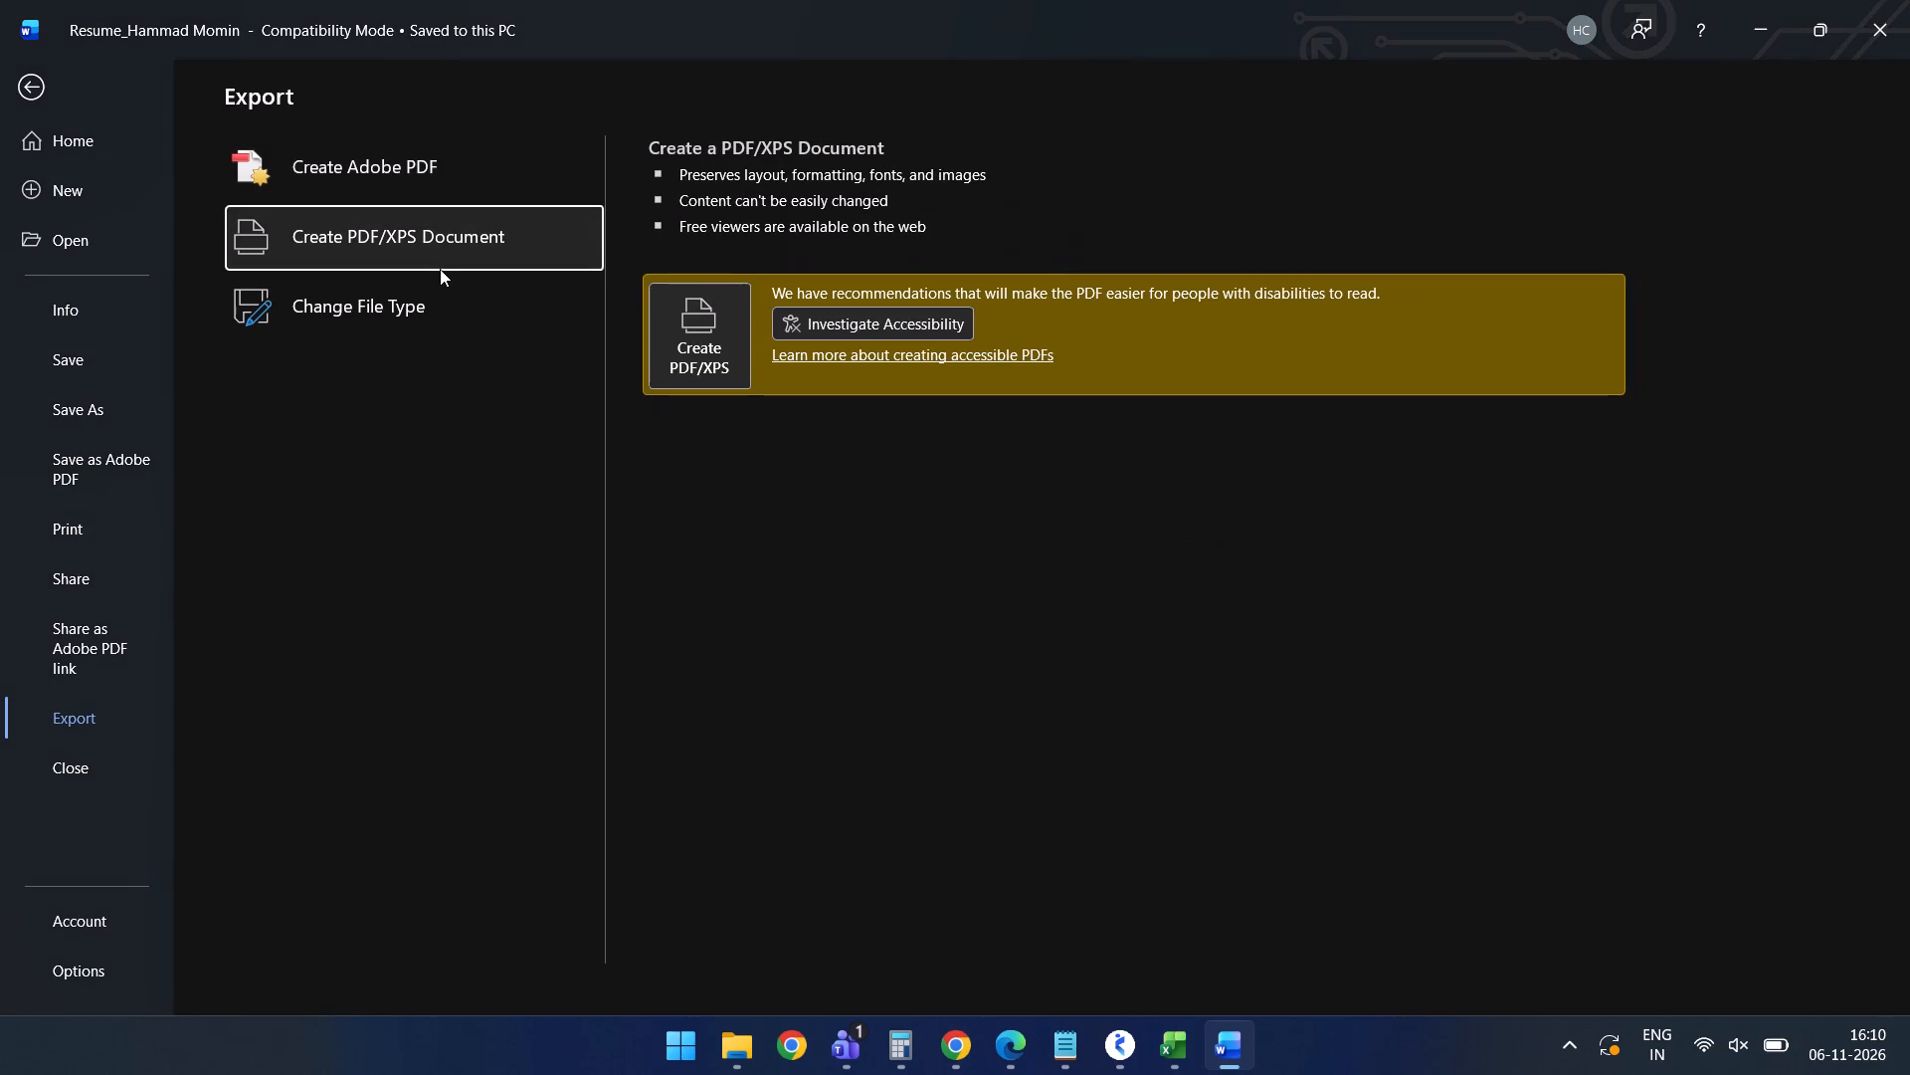
click(667, 343)
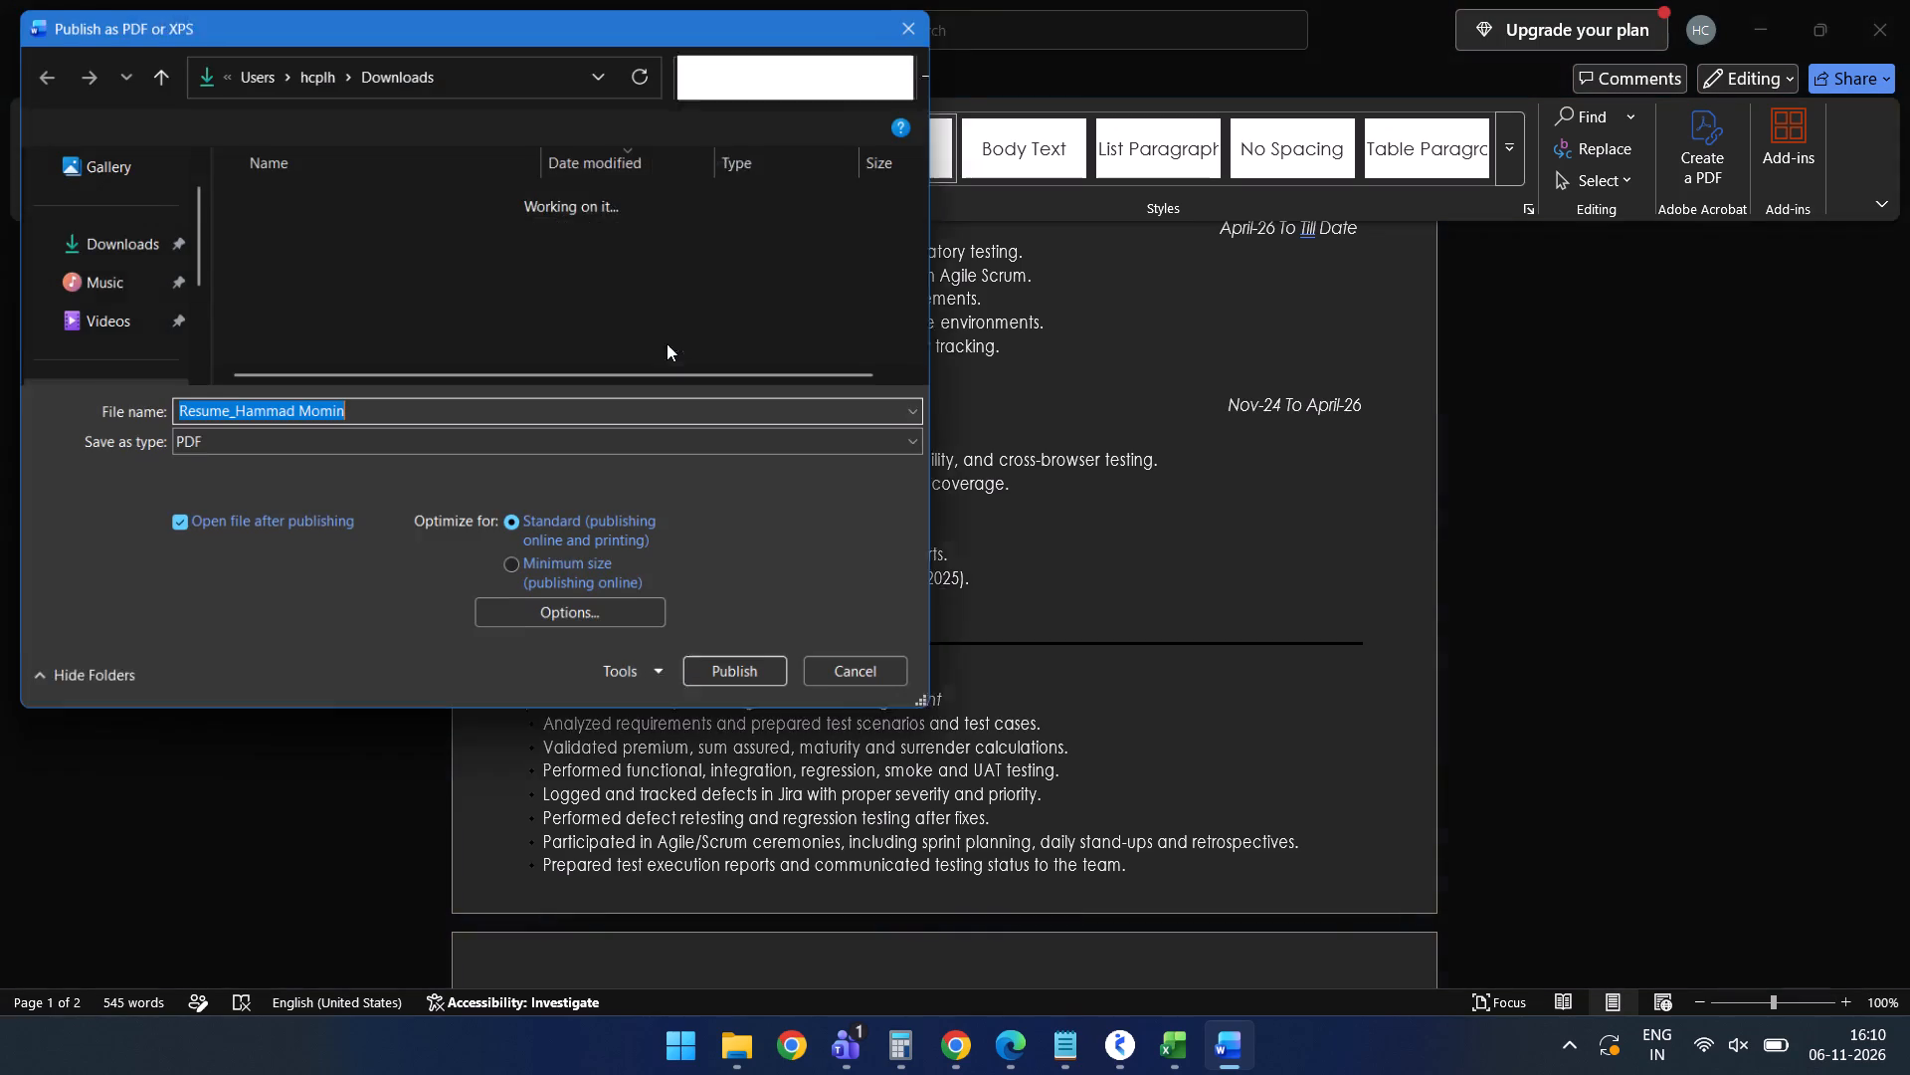
click(215, 412)
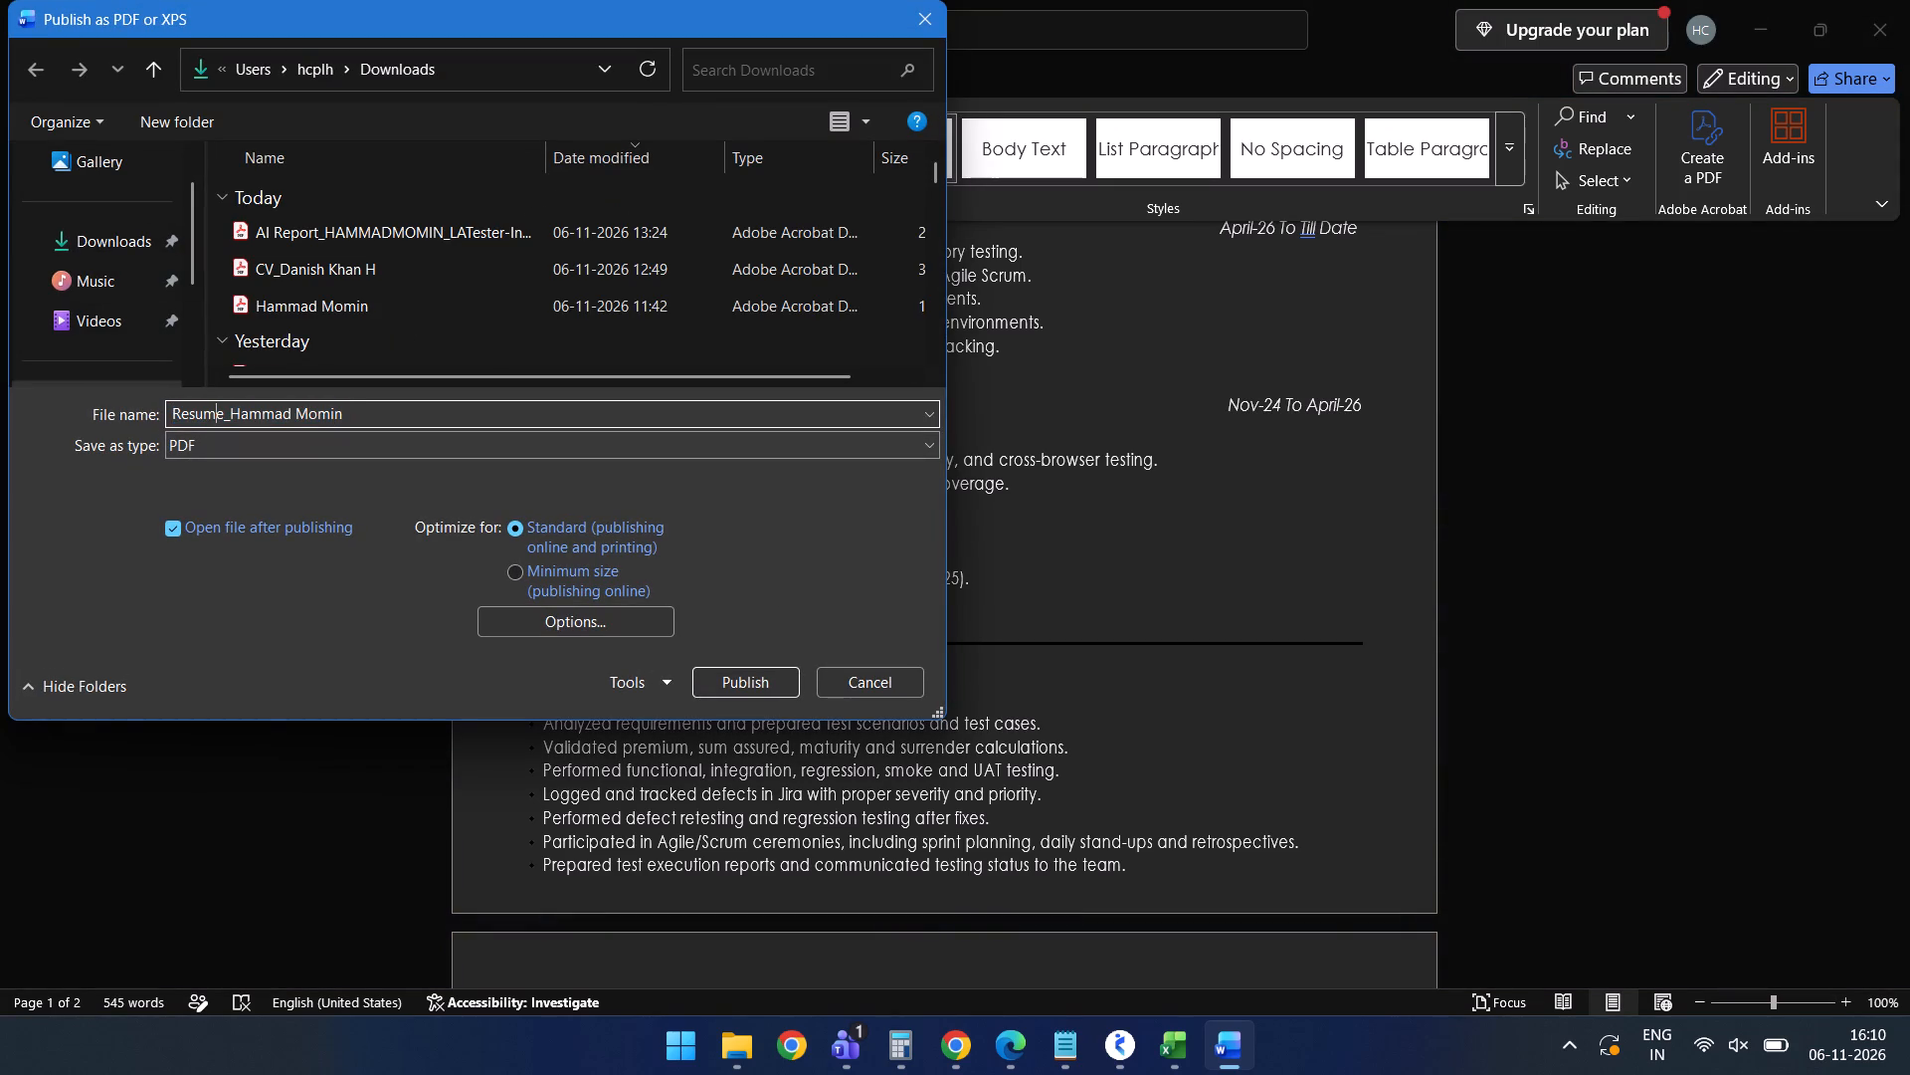
key(Right)
key(shift+Left)
key(shift+Left)
key(shift+Left)
key(shift+Left)
key(shift+Left)
key(shift+Left)
key(shift+Left)
text(CV)
key(Return)
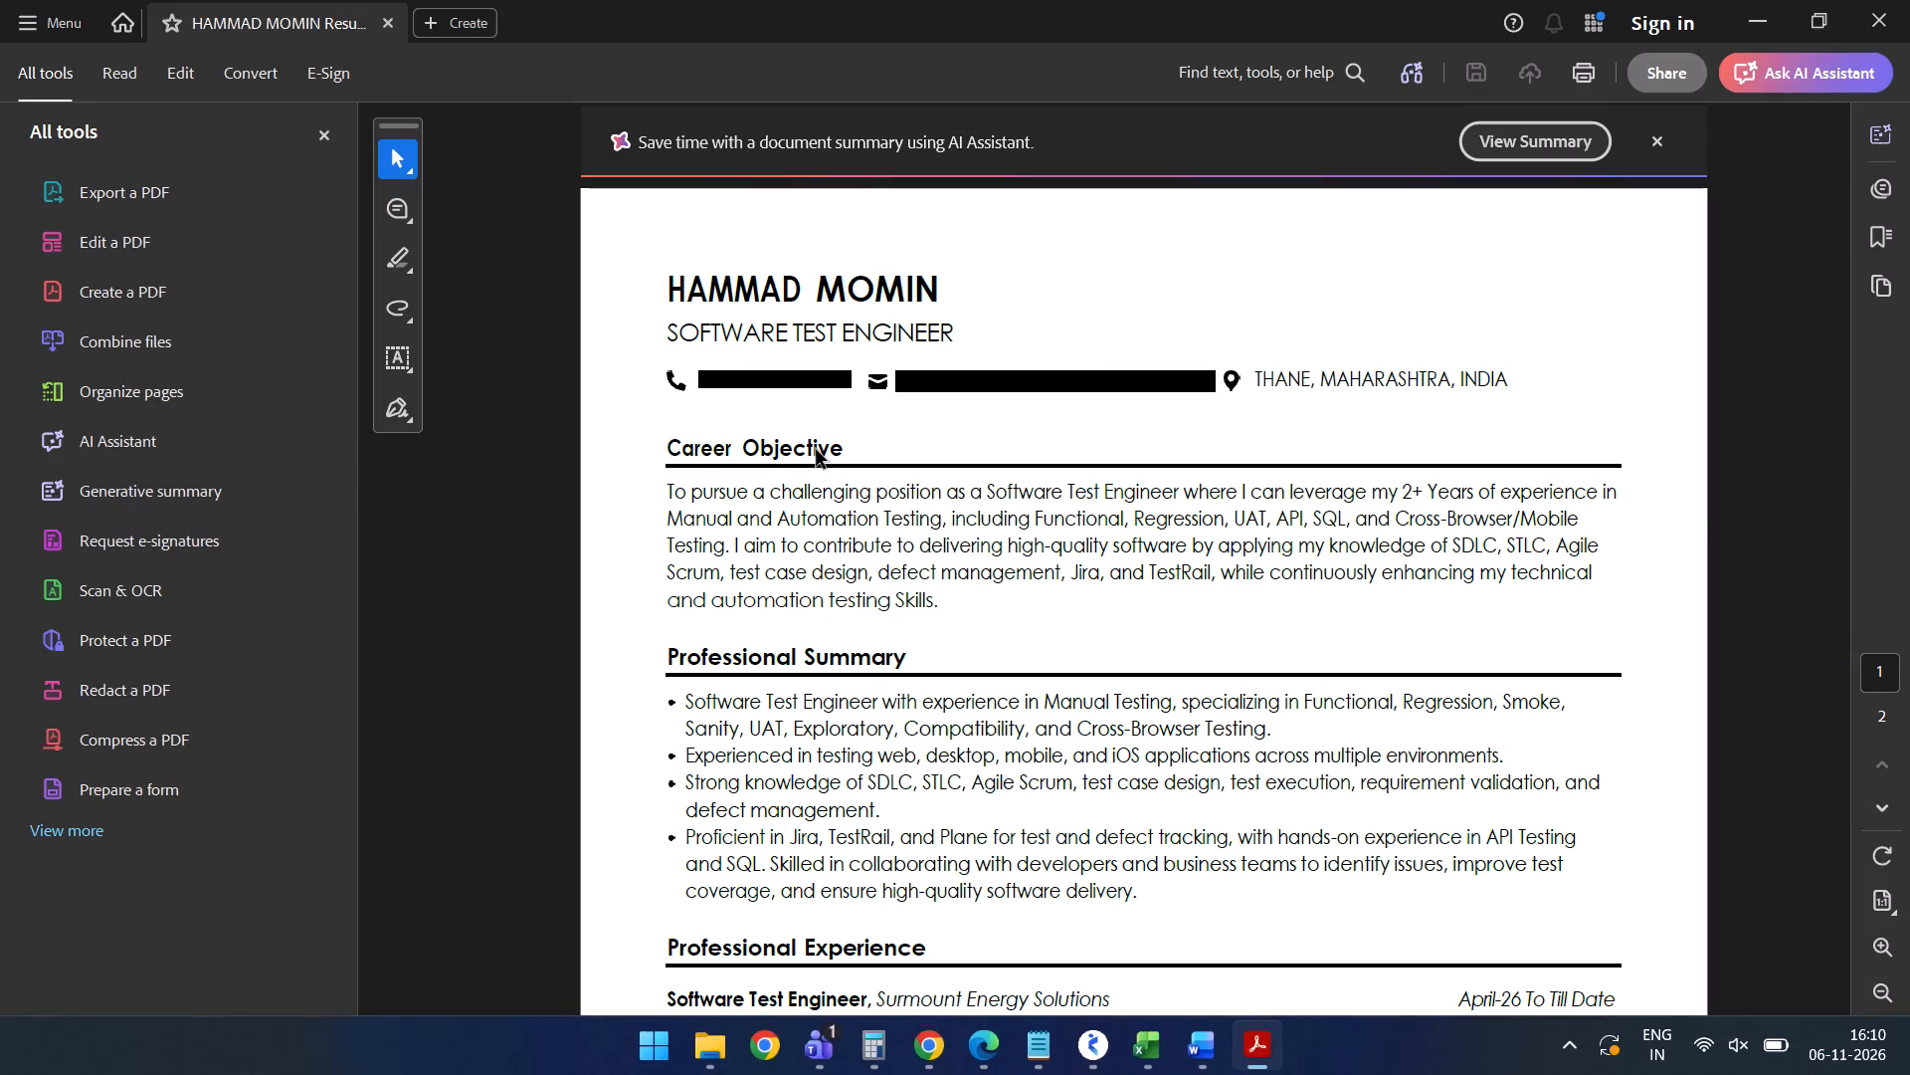
Review the experience and project sections of the exported PDF, and close both the PDF and the Word resume.
scroll(816, 450, down, 3)
scroll(1135, 542, down, 2)
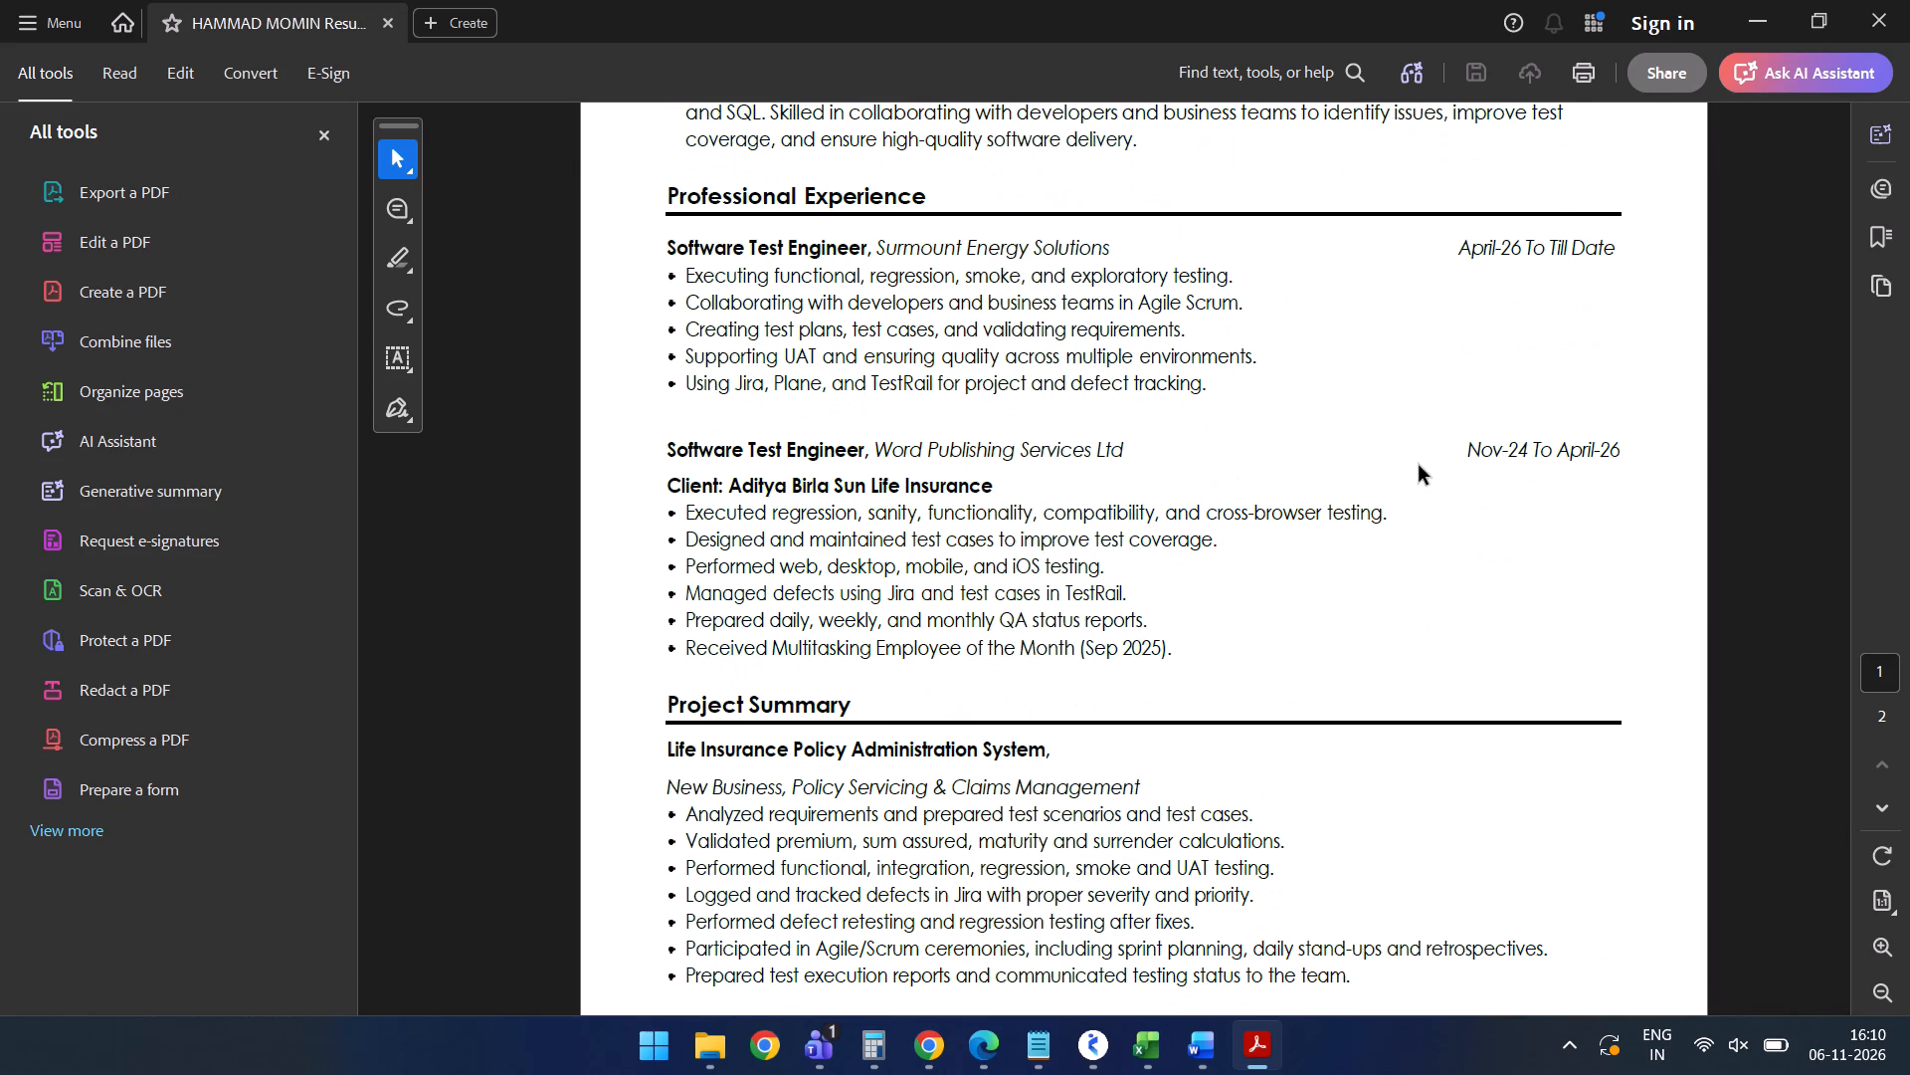
scroll(905, 547, down, 1)
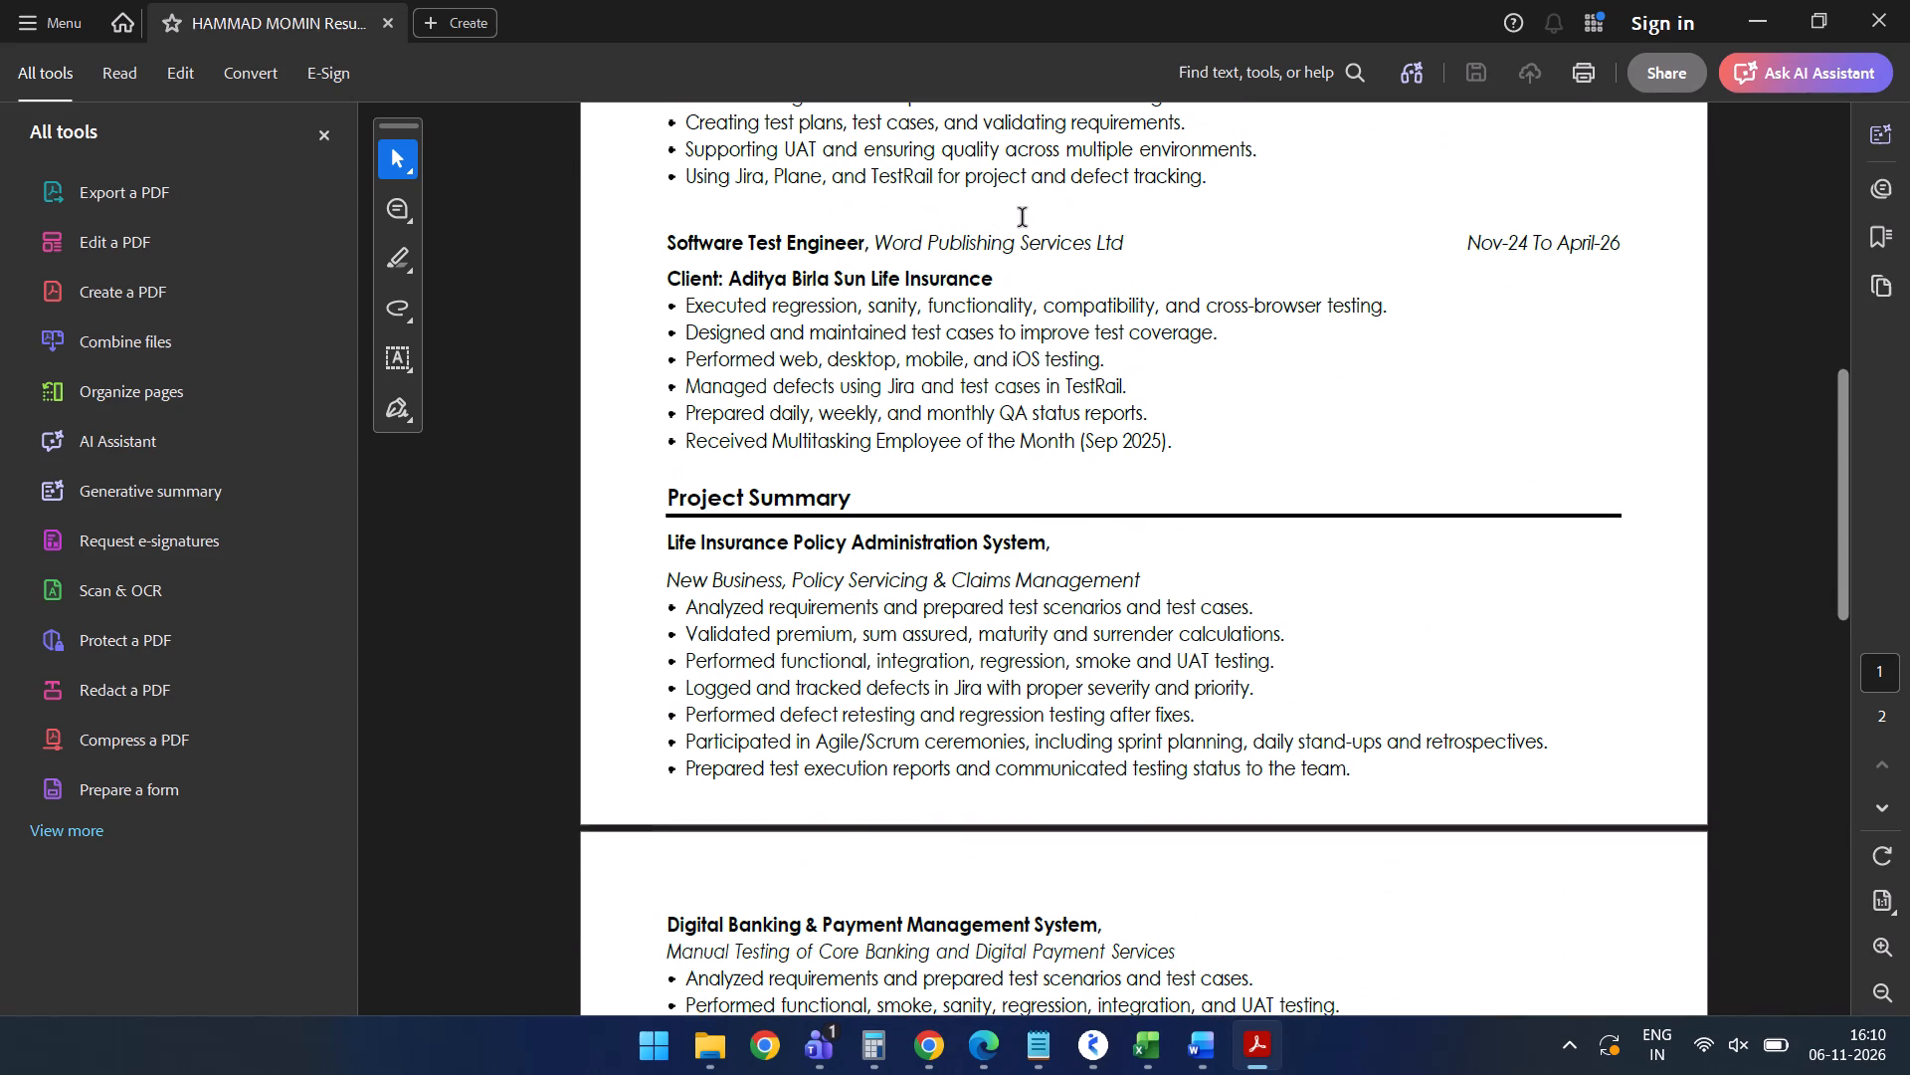
scroll(922, 543, down, 1)
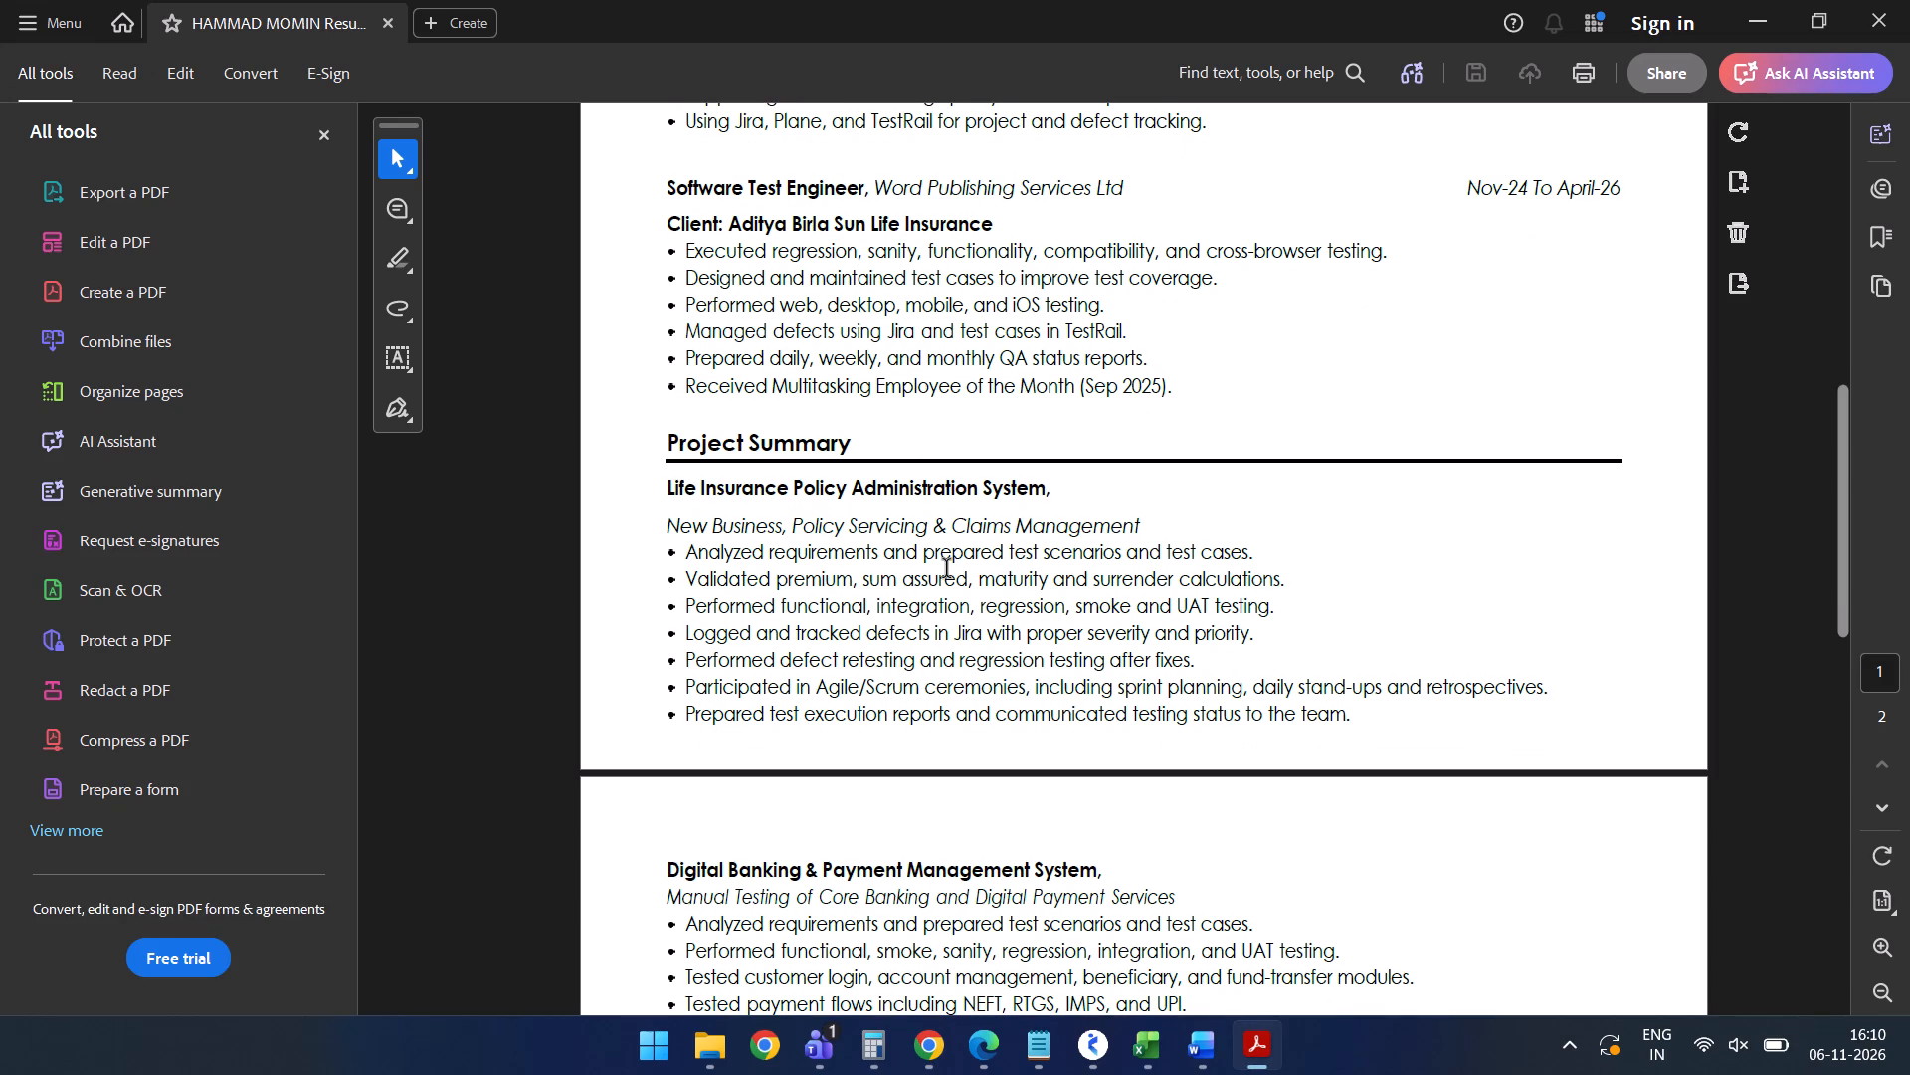
scroll(947, 570, down, 4)
scroll(947, 570, up, 2)
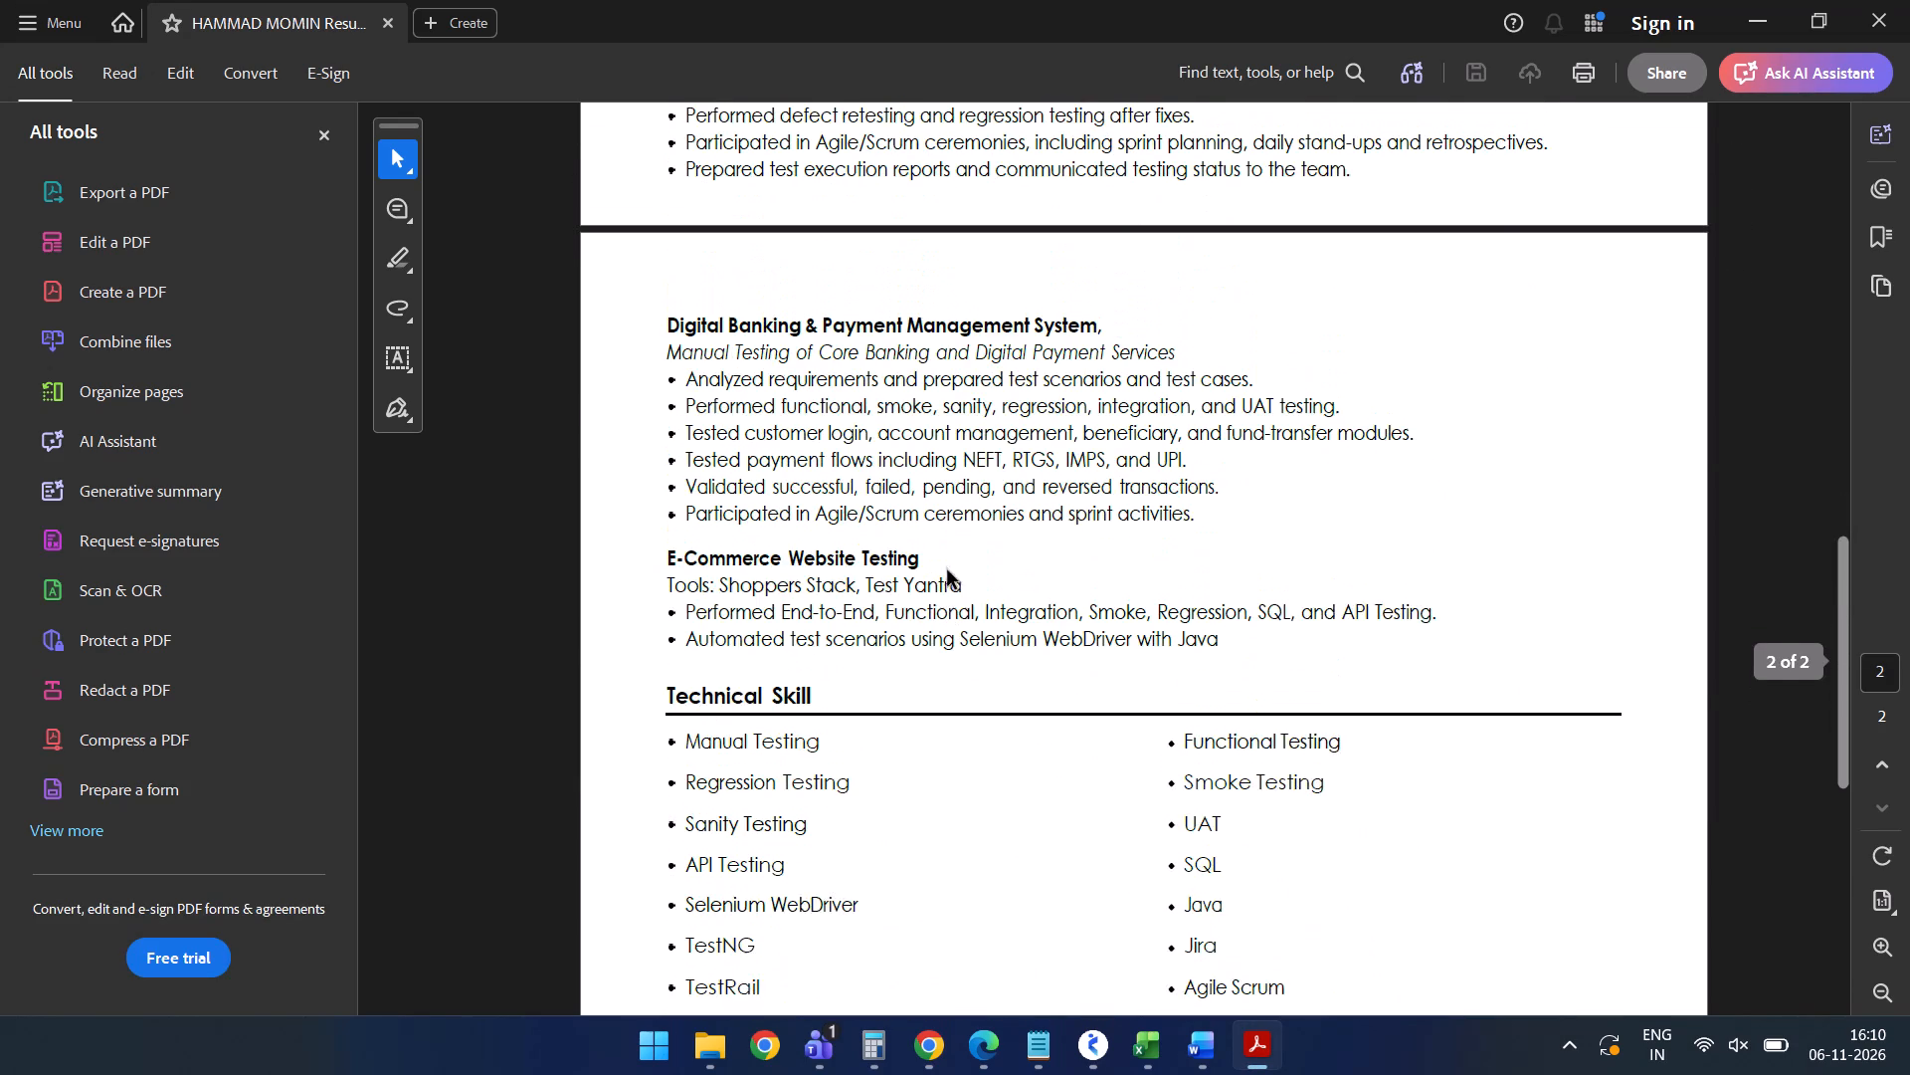
scroll(947, 570, up, 2)
click(1909, 0)
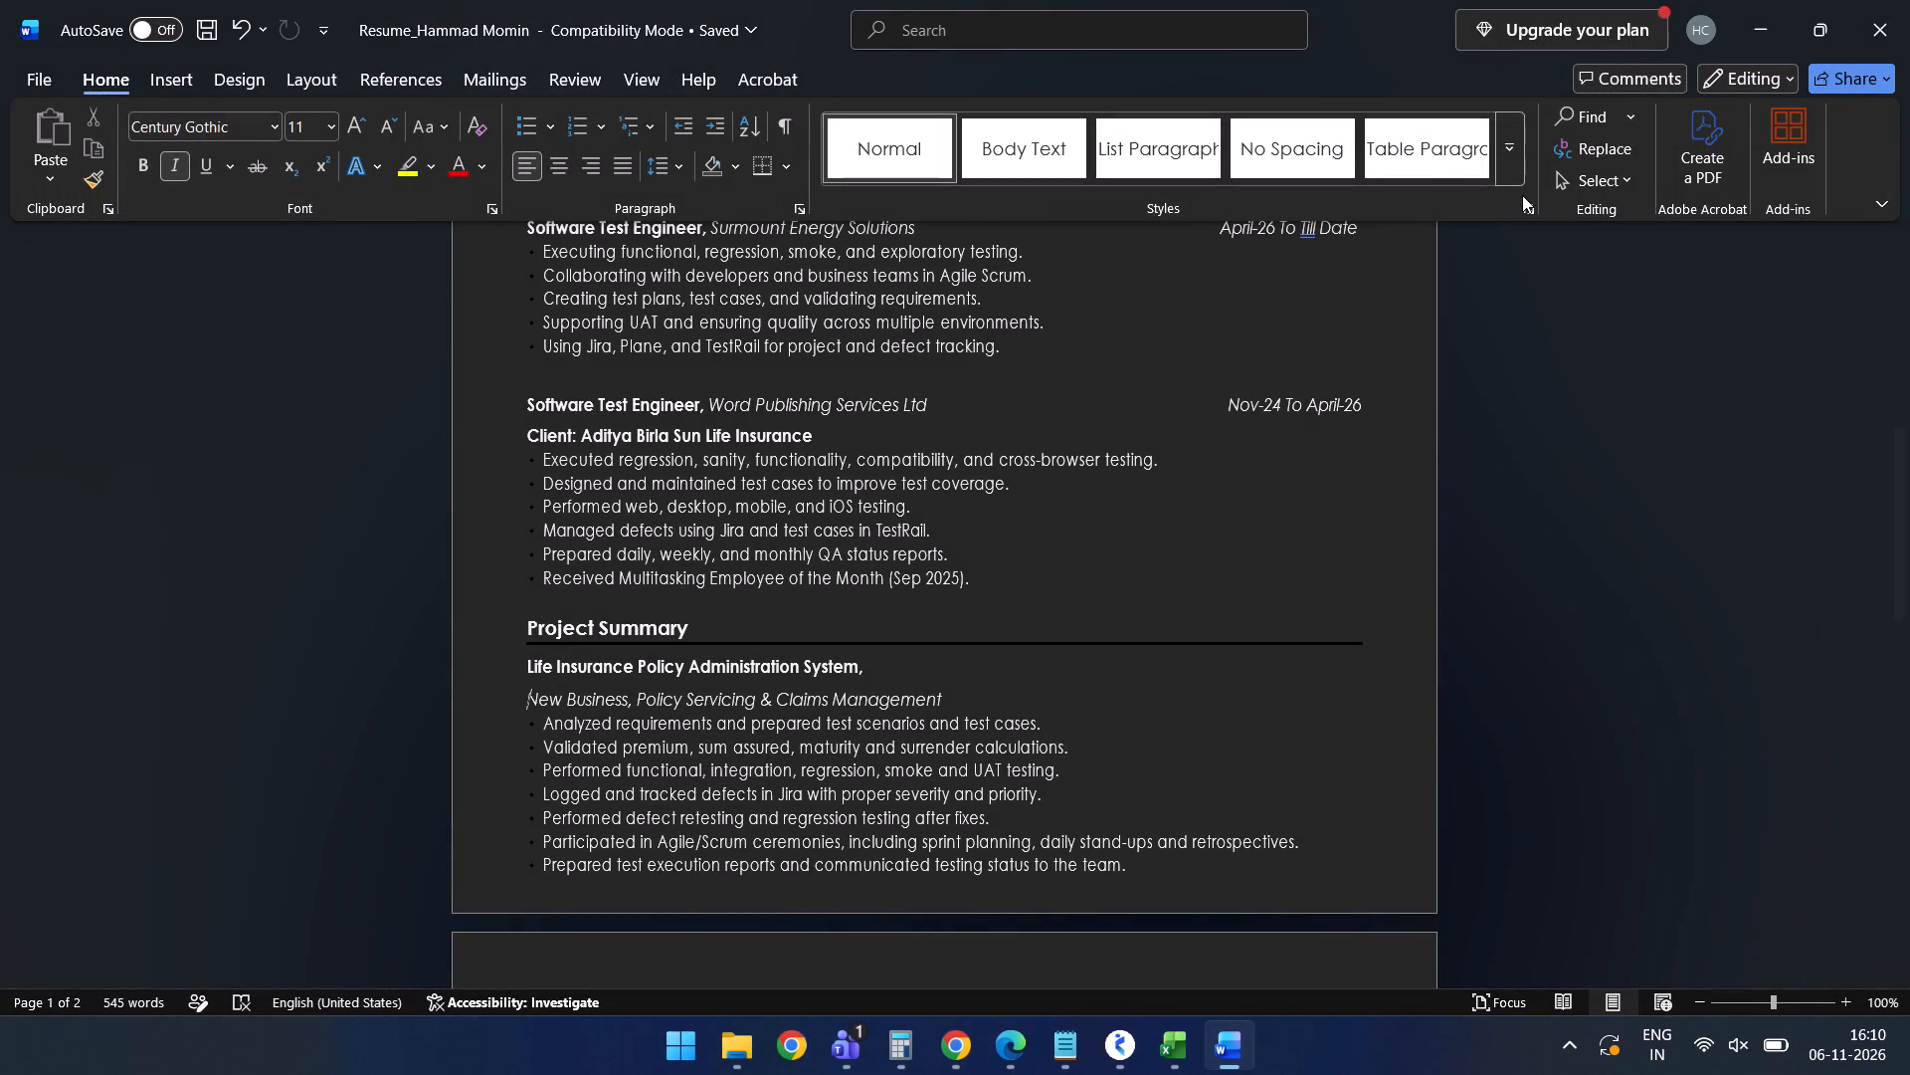
click(1909, 0)
Open the newly exported CV PDF from the Downloads folder in Microsoft Edge.
key(Down)
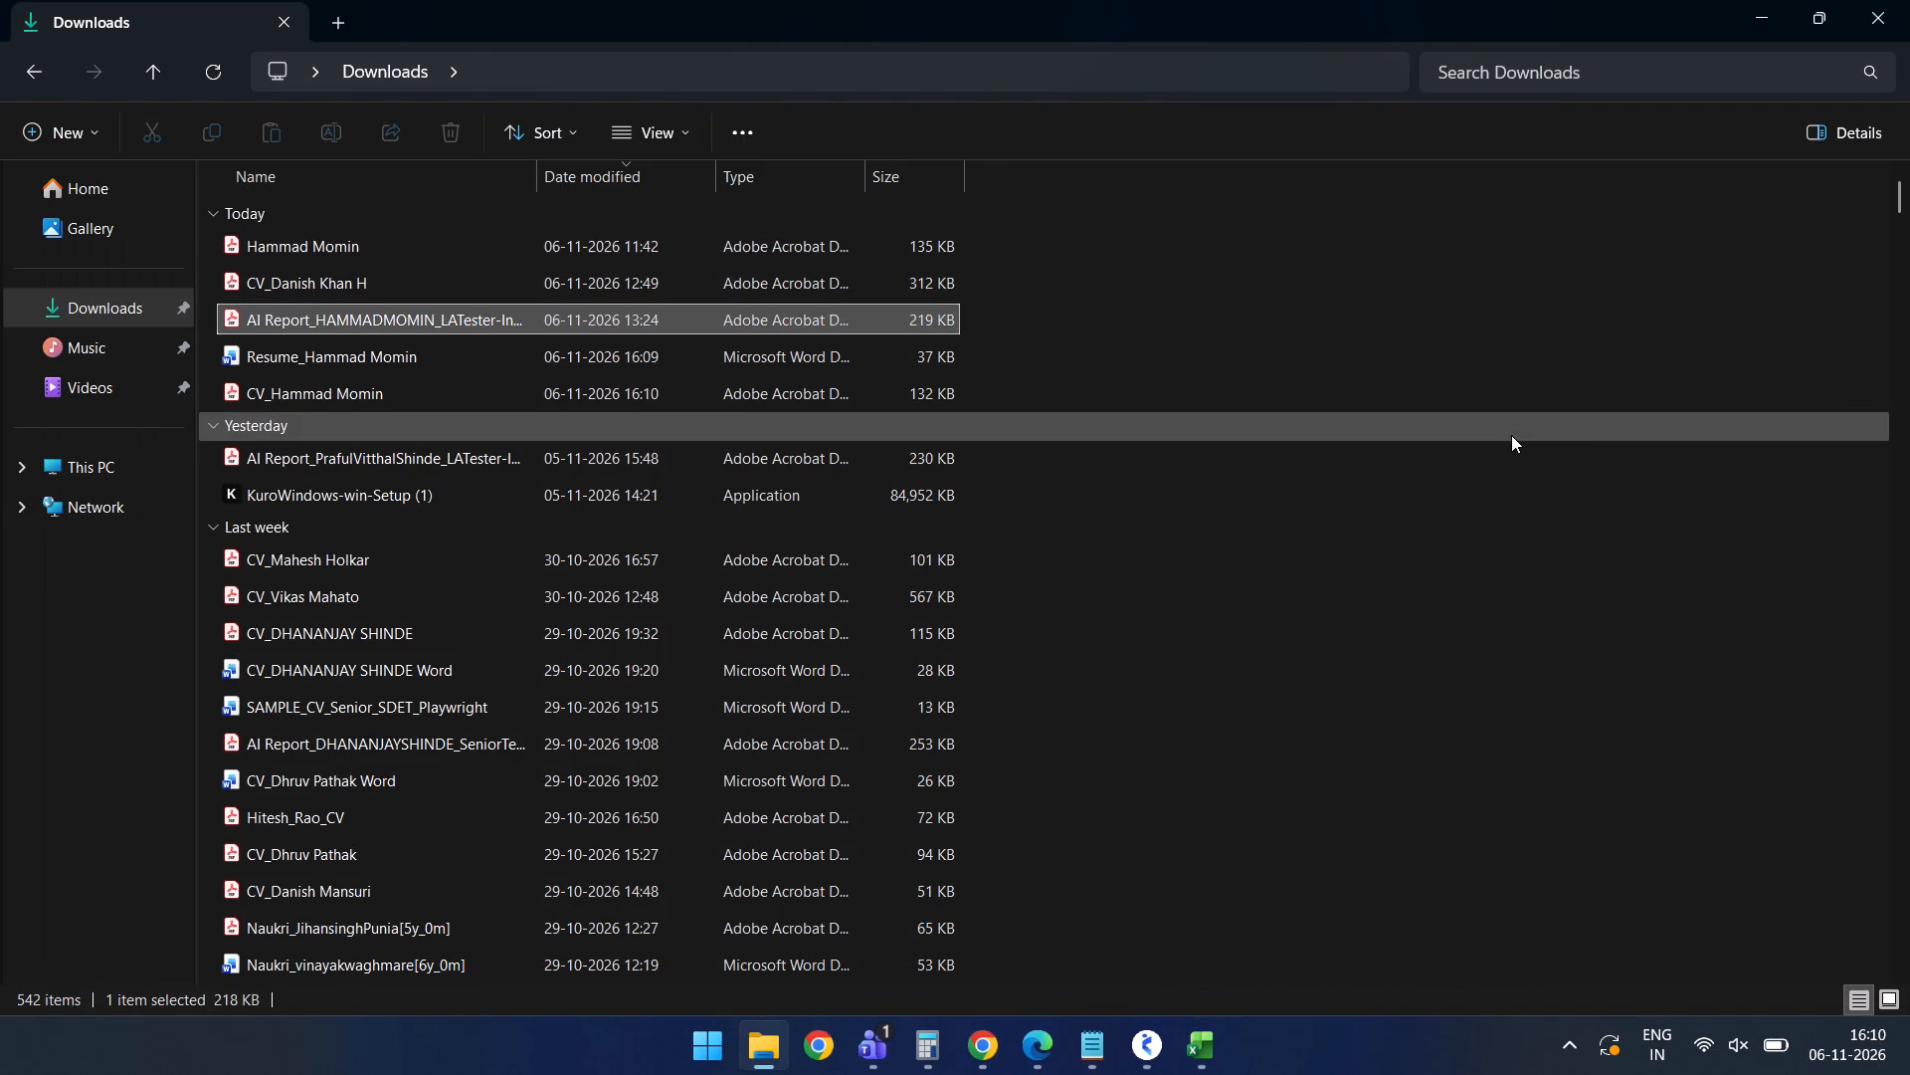
key(Up)
key(Down)
key(Down)
key(Down)
key(Up)
key(Up)
key(Up)
key(Up)
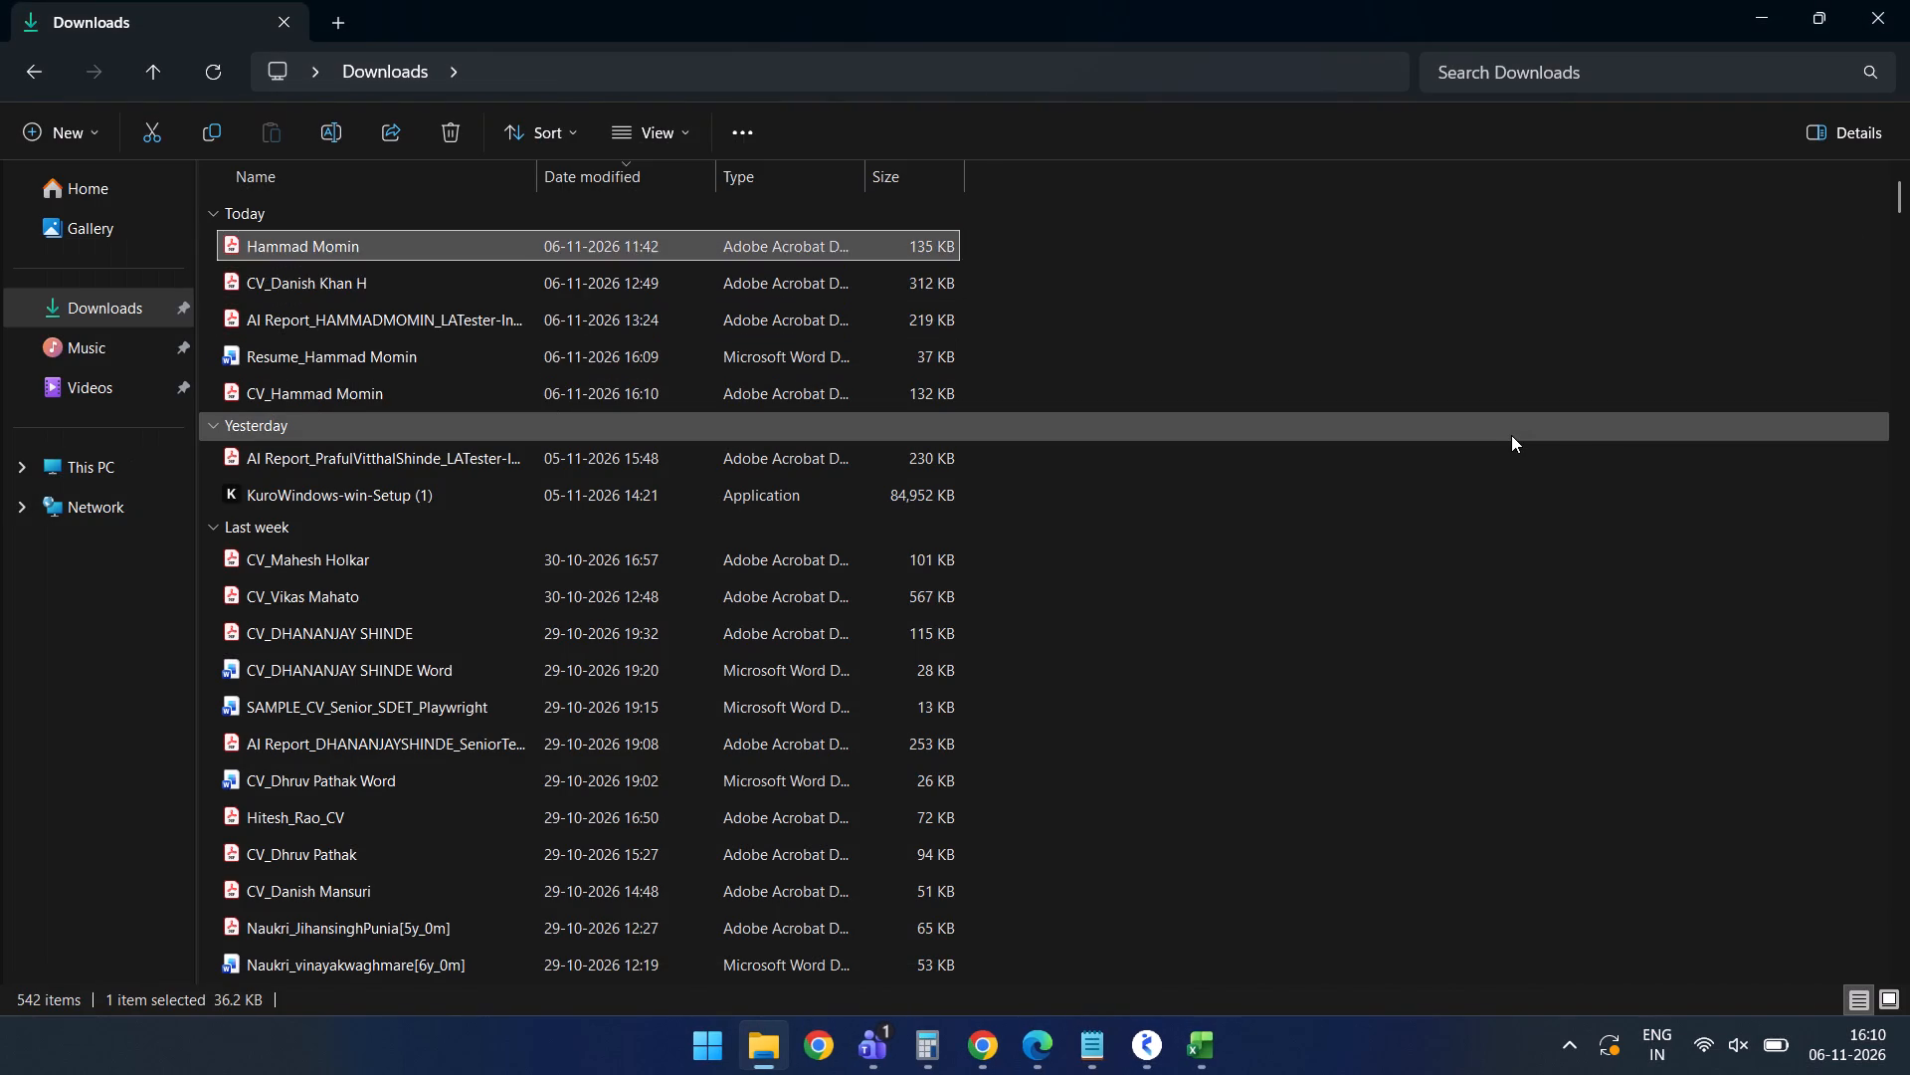
key(Down)
key(Down)
key(Down)
key(Down)
key(Down)
key(Up)
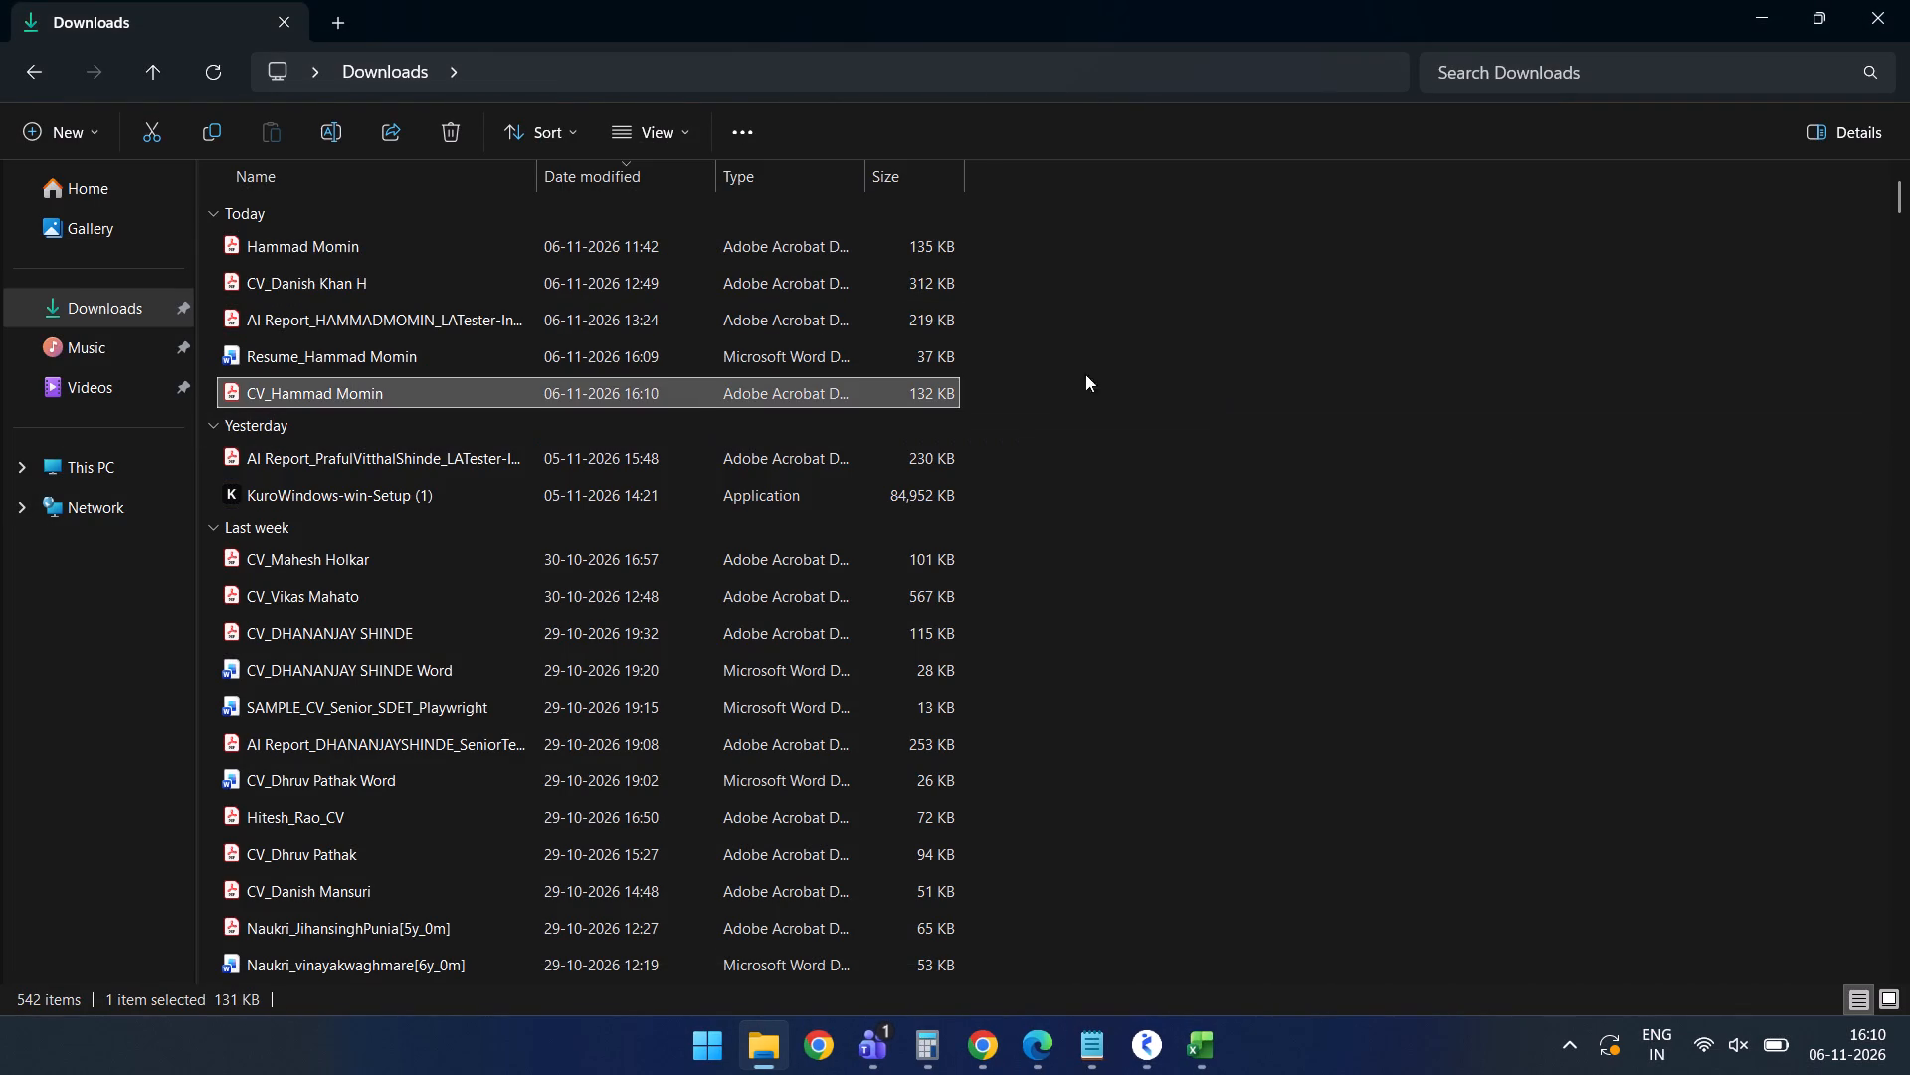
right_click(416, 395)
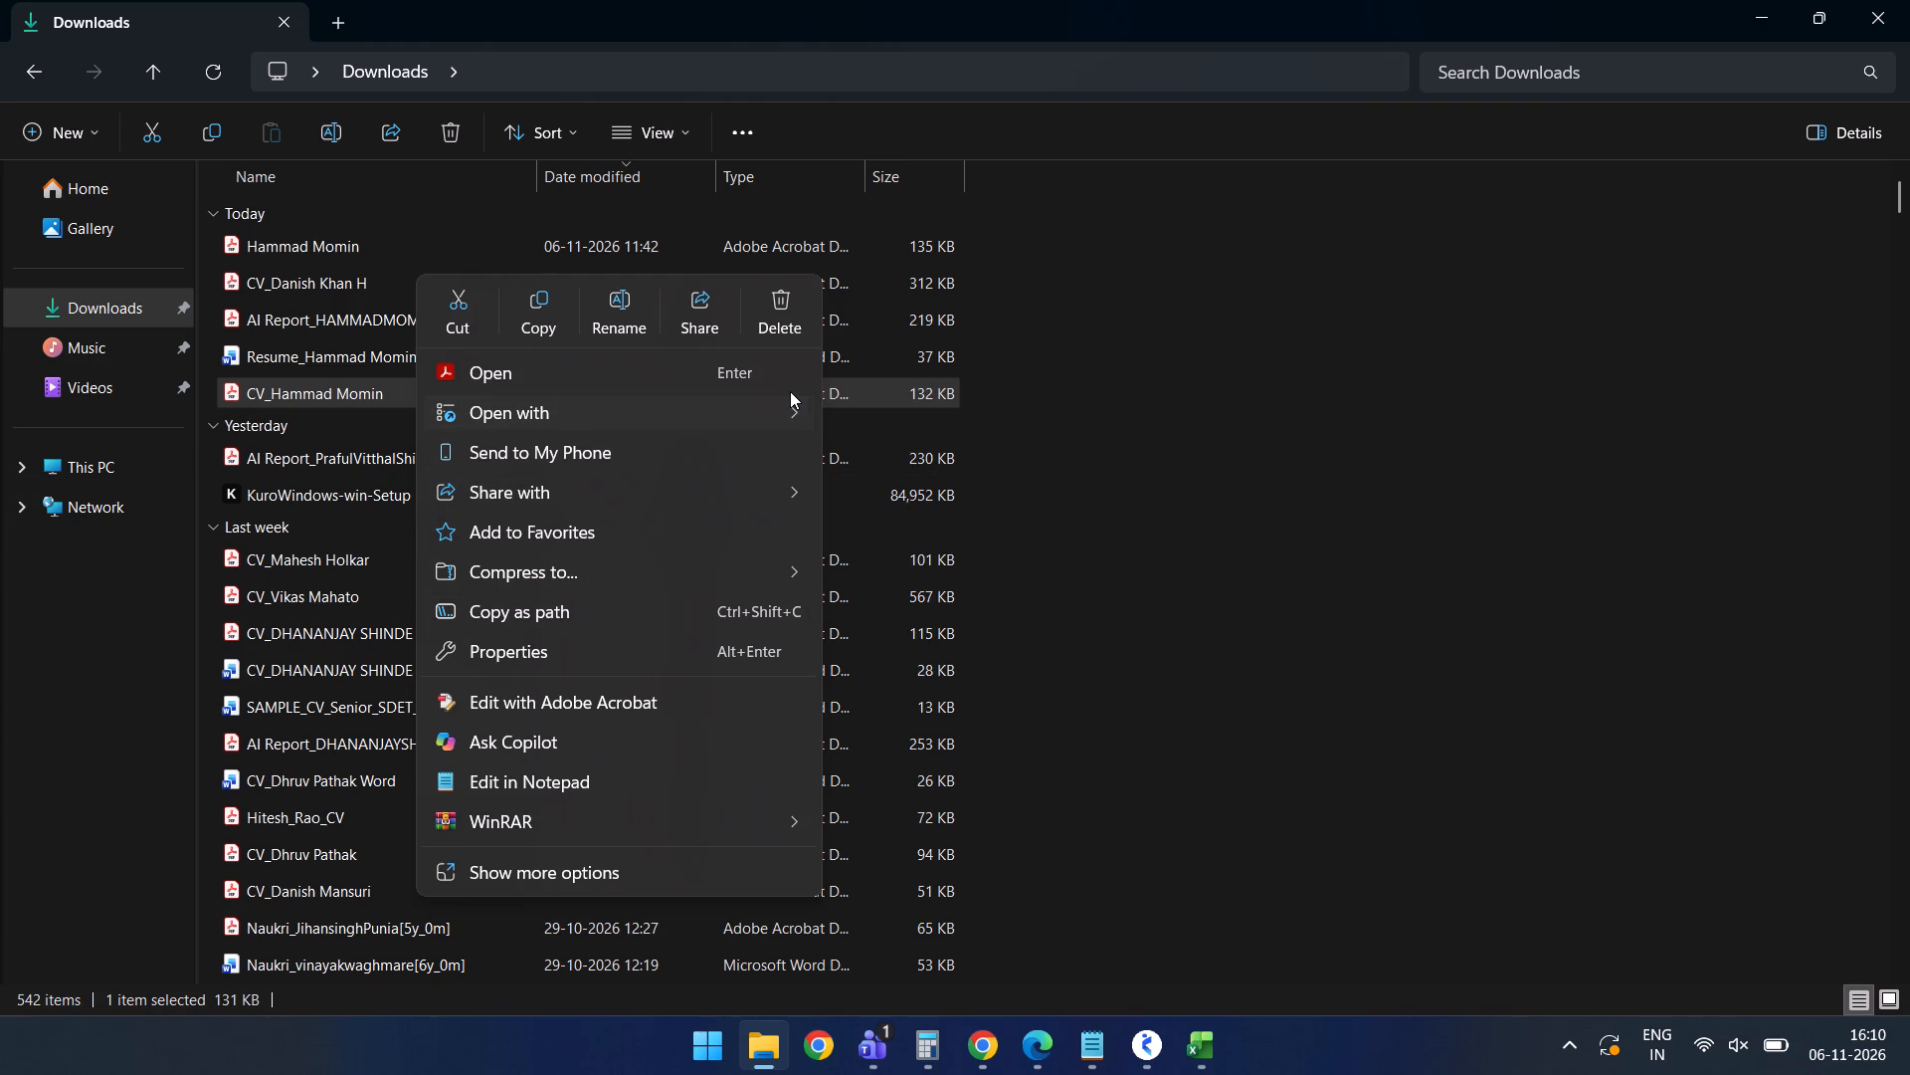
click(902, 507)
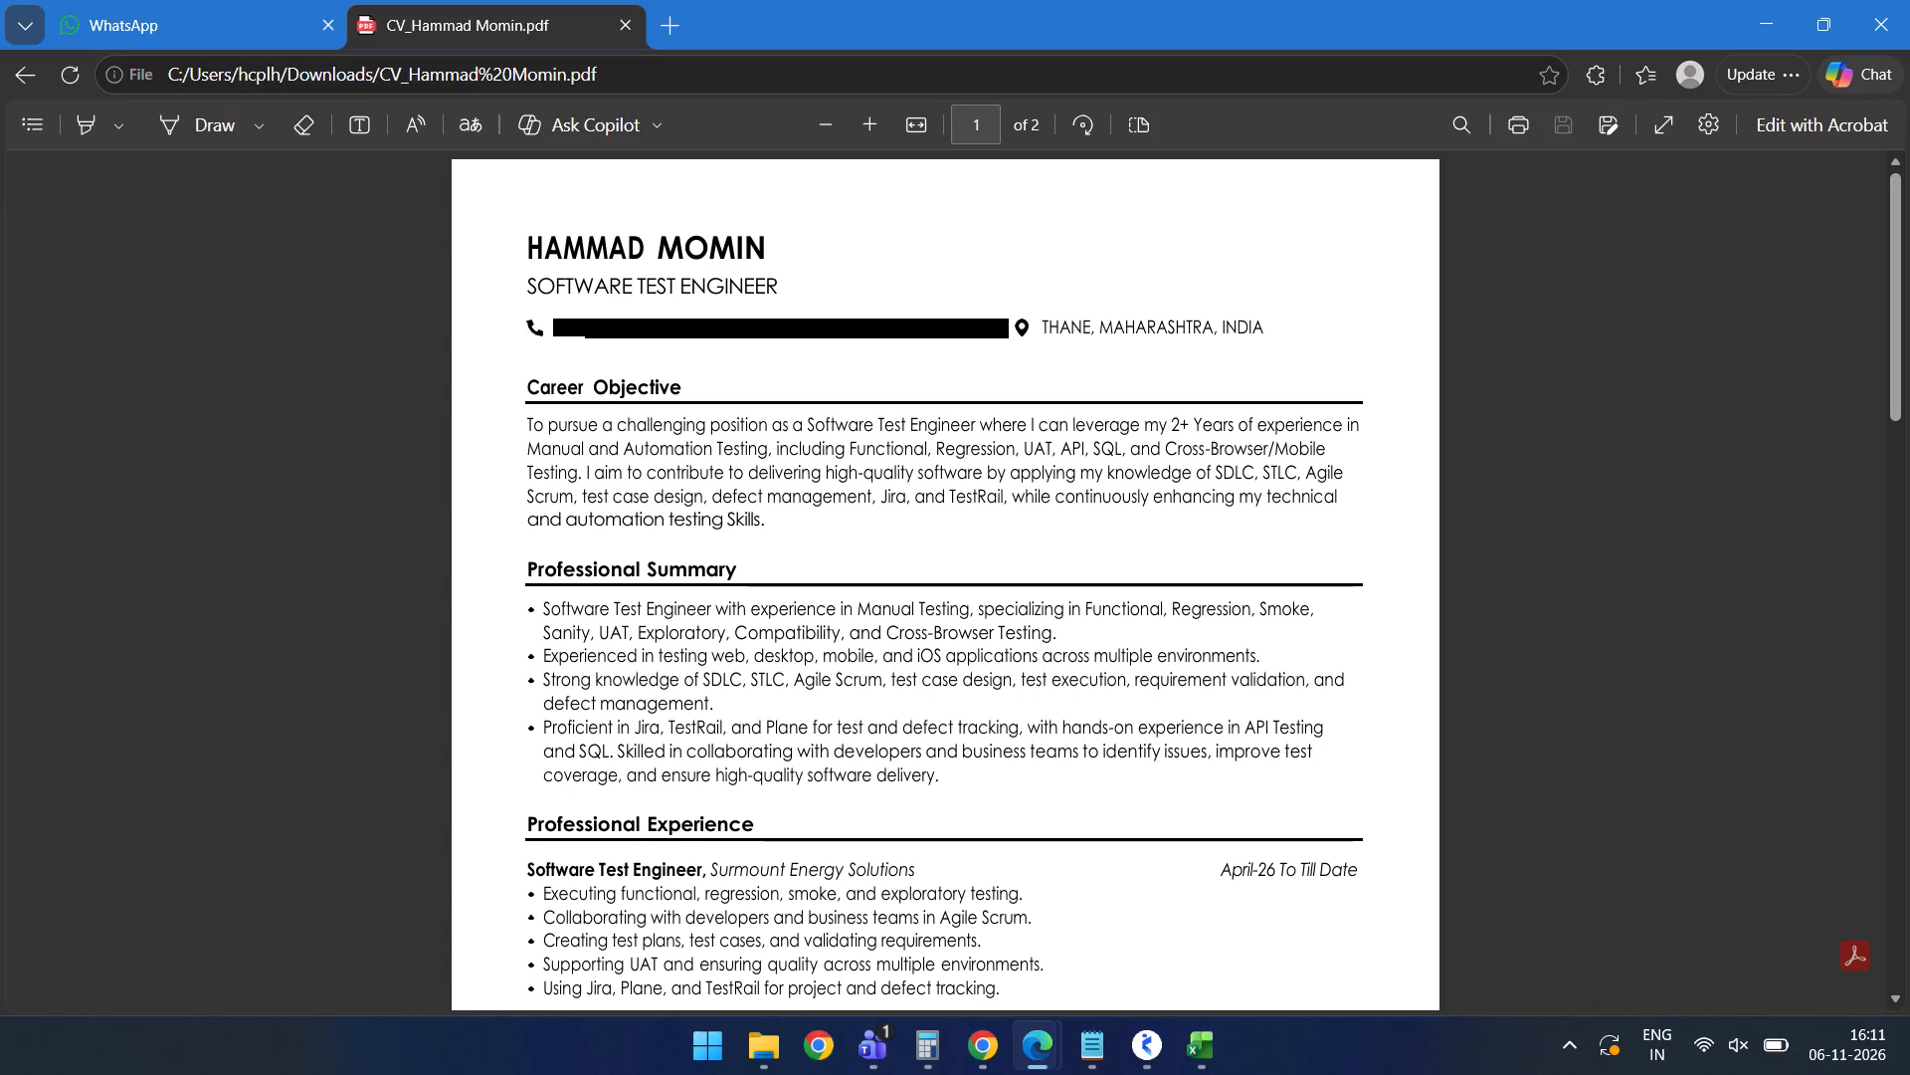
Search the CV for "life" and highlight the line "Client: Aditya Birla Sun Life Insurance" under Professional Experience.
click(74, 125)
key(ctrl+f)
text(life)
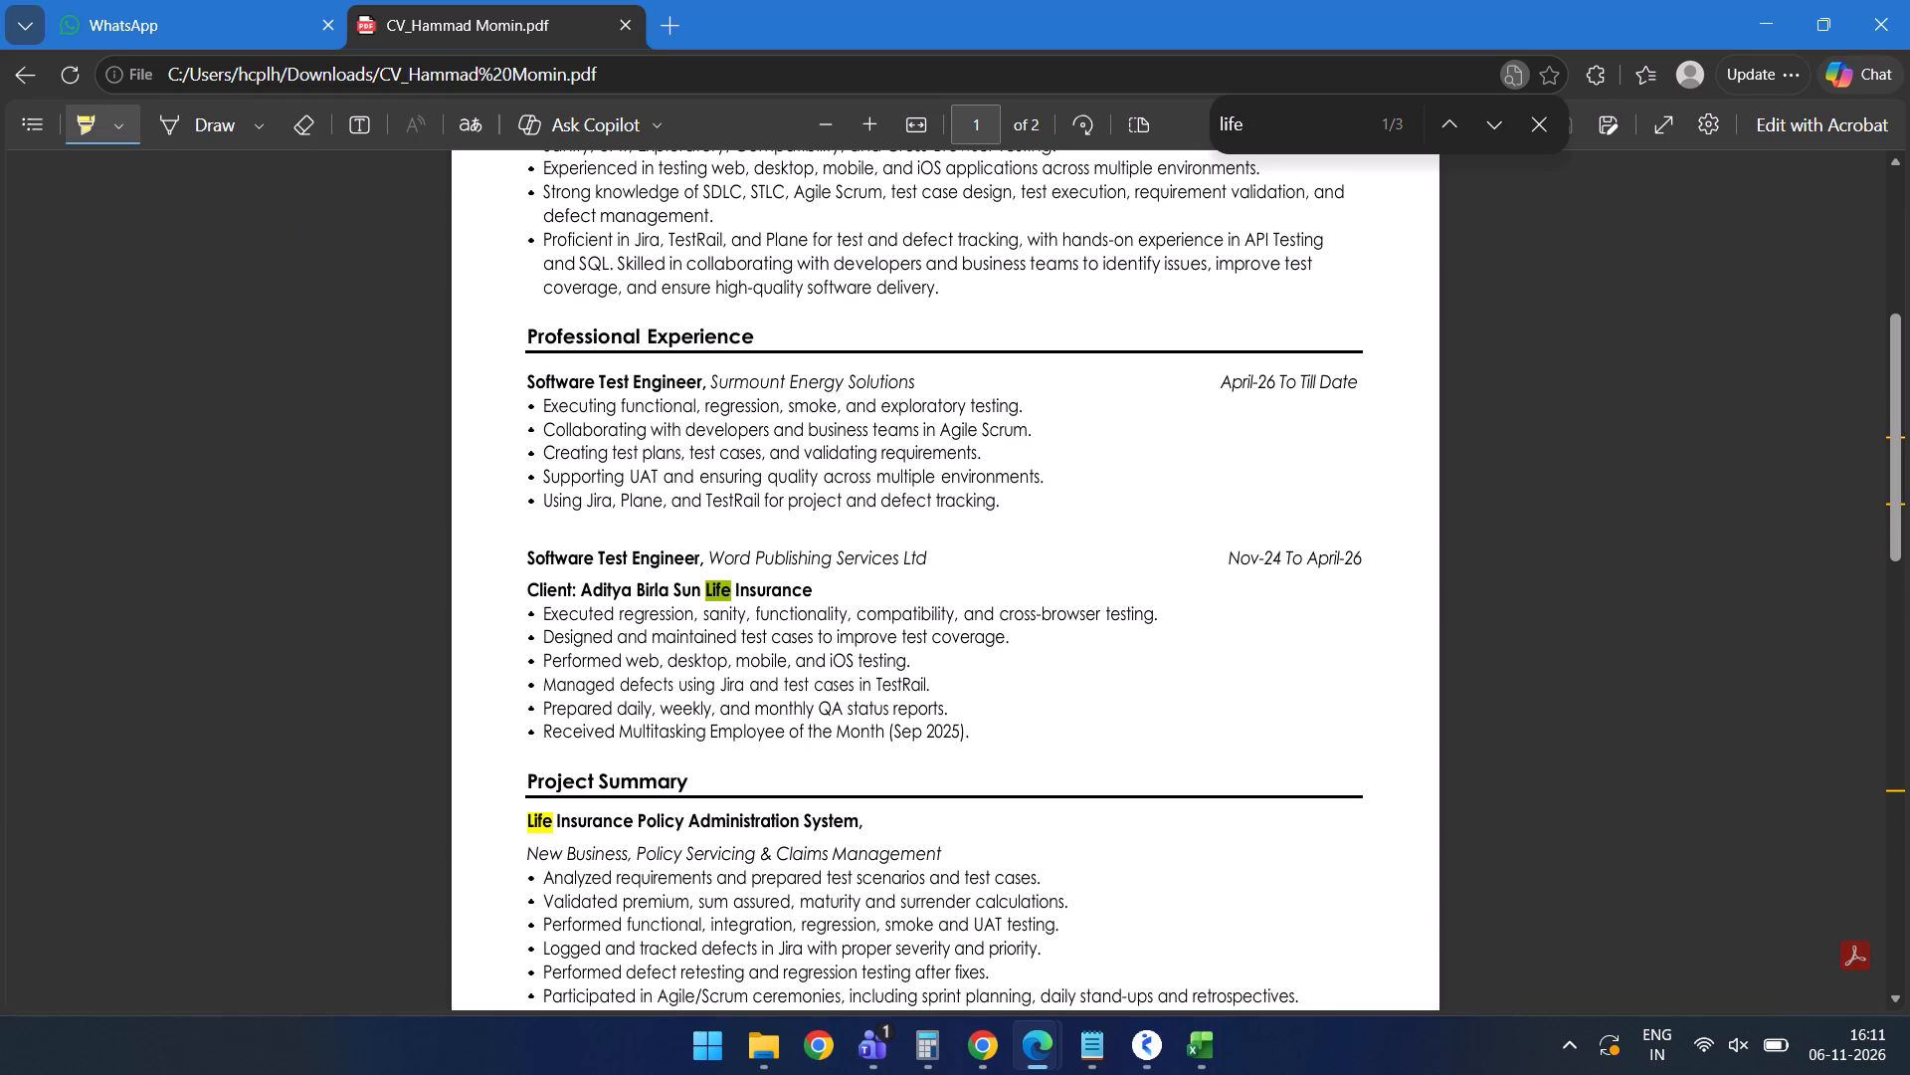
drag(523, 580, 618, 590)
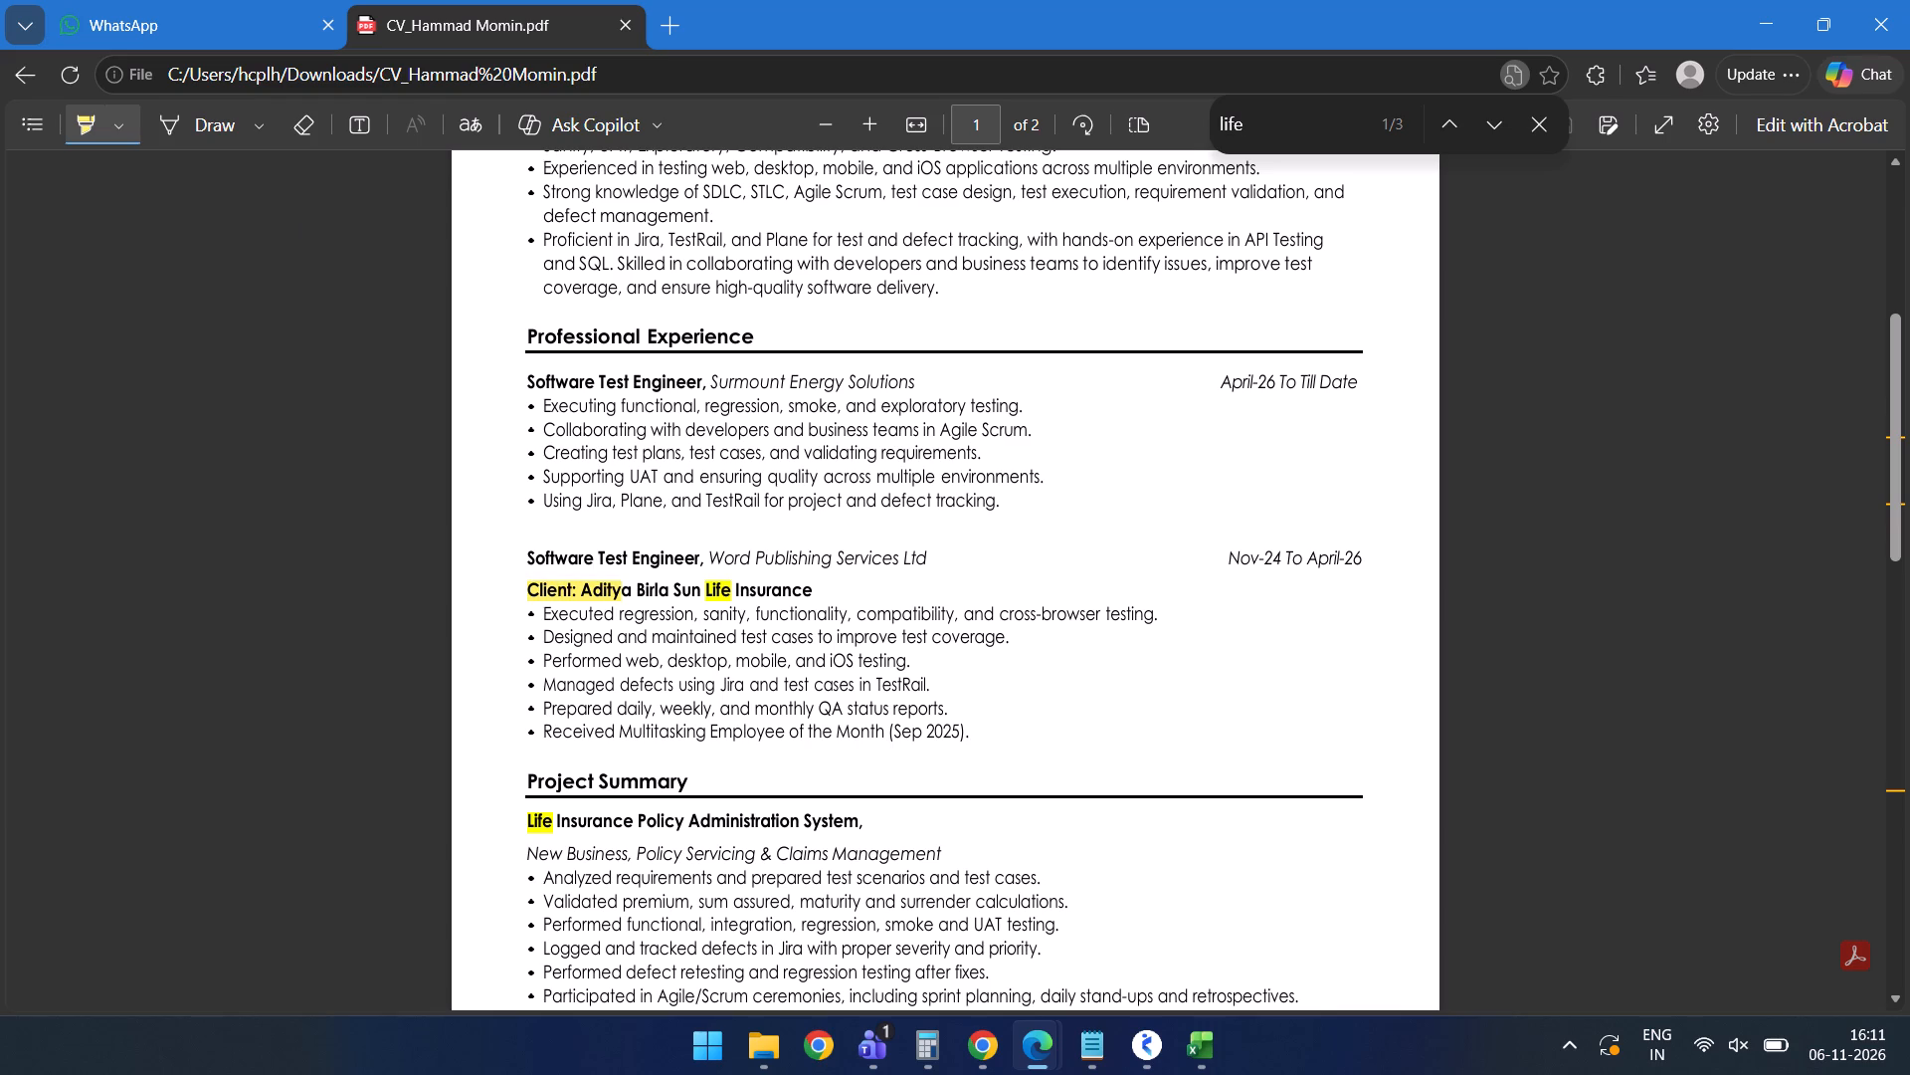
drag(618, 590, 818, 582)
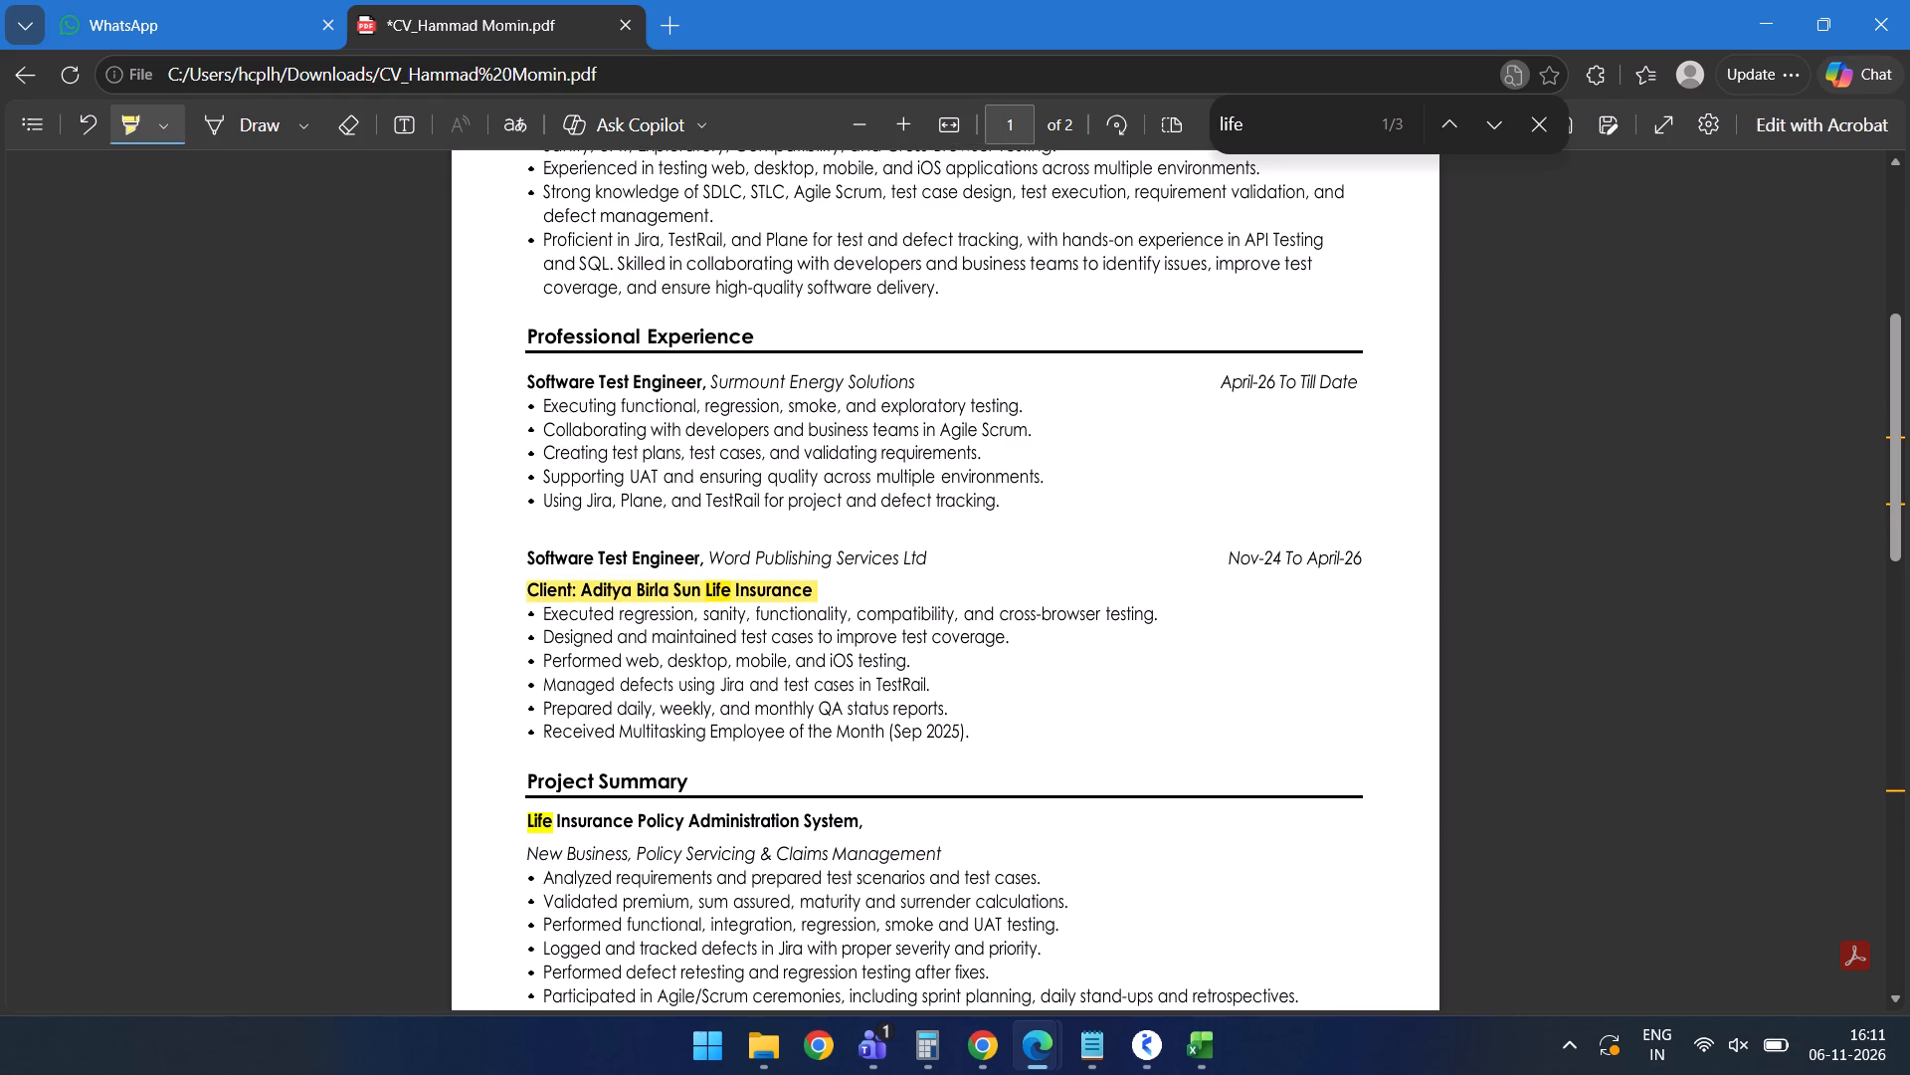
Highlight the whole "Life Insurance Policy Administration System" entry under Project Summary, from its title through its last bullet.
scroll(542, 794, down, 1)
drag(521, 648, 1120, 873)
Review both pages of the CV, examining the highlighted experience and project passages, technical skills, education, certificates and declaration.
scroll(1120, 873, down, 4)
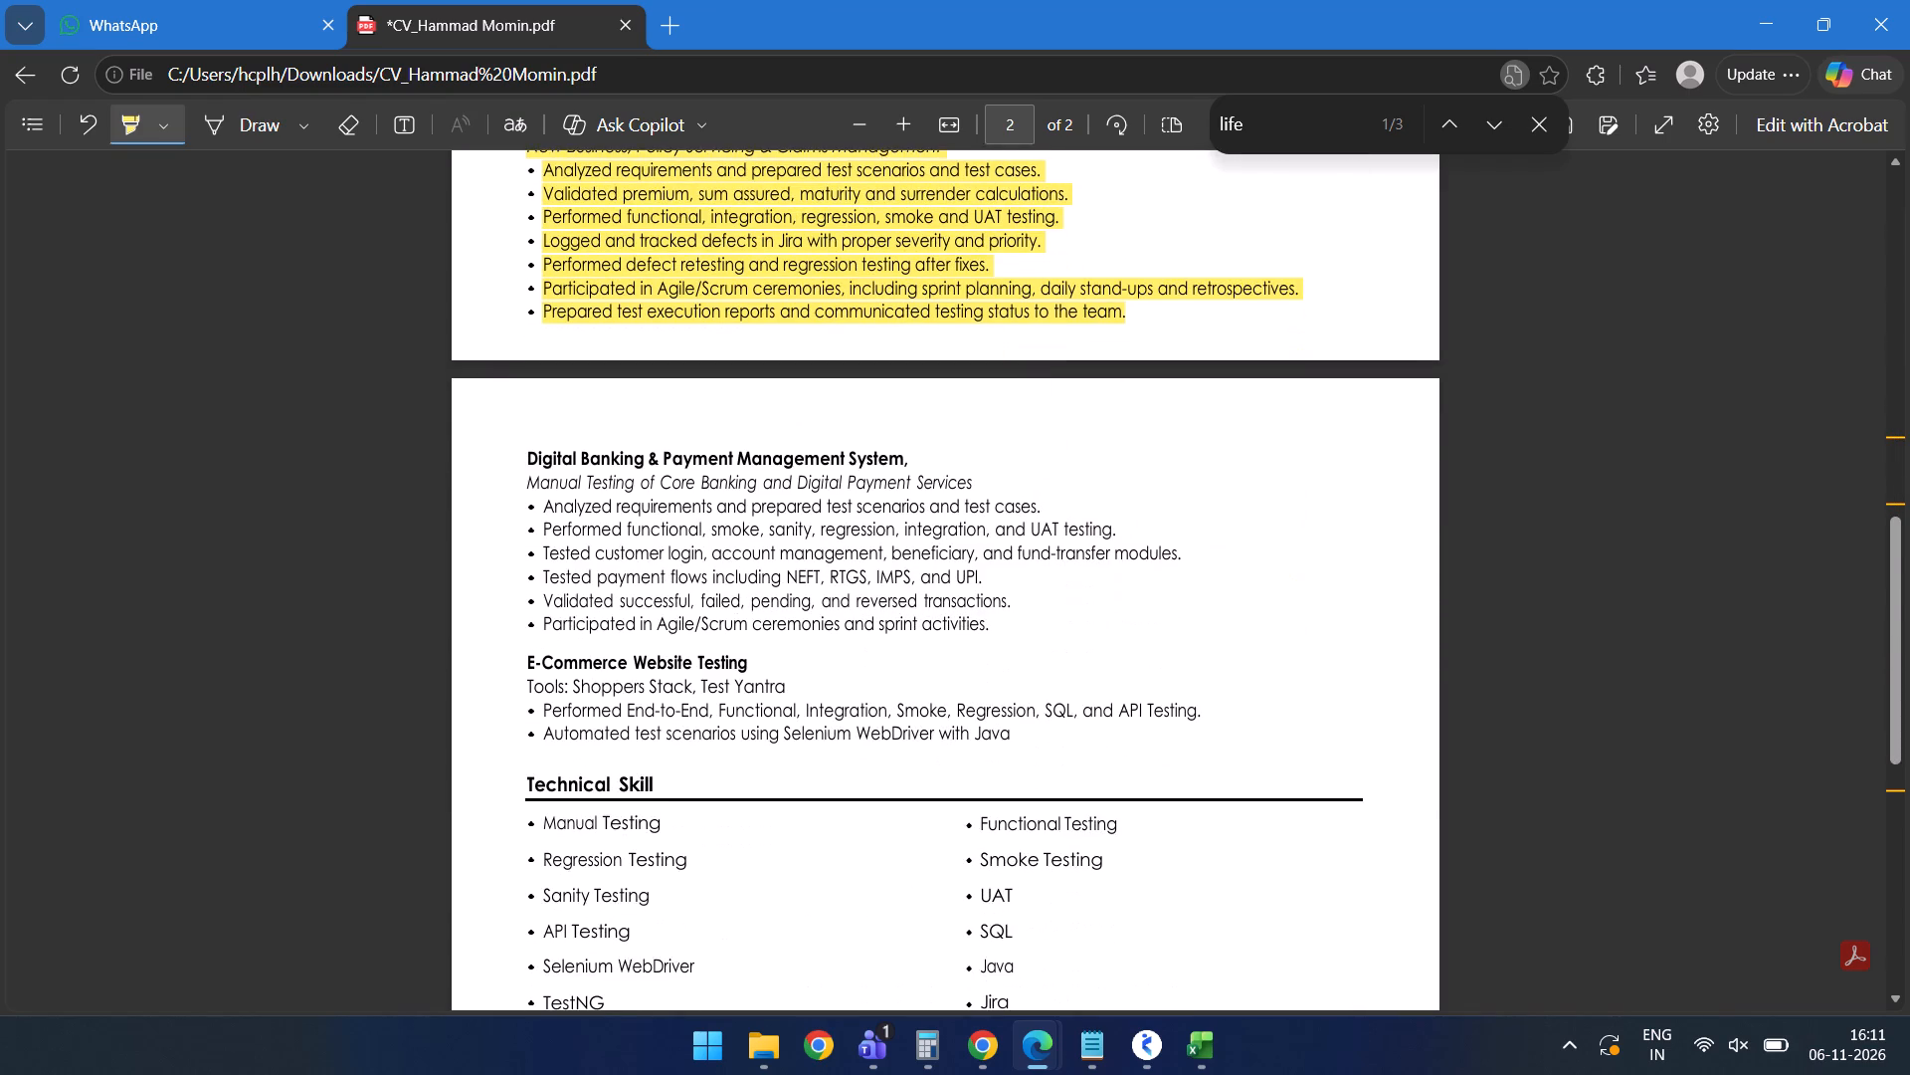
scroll(1120, 873, down, 3)
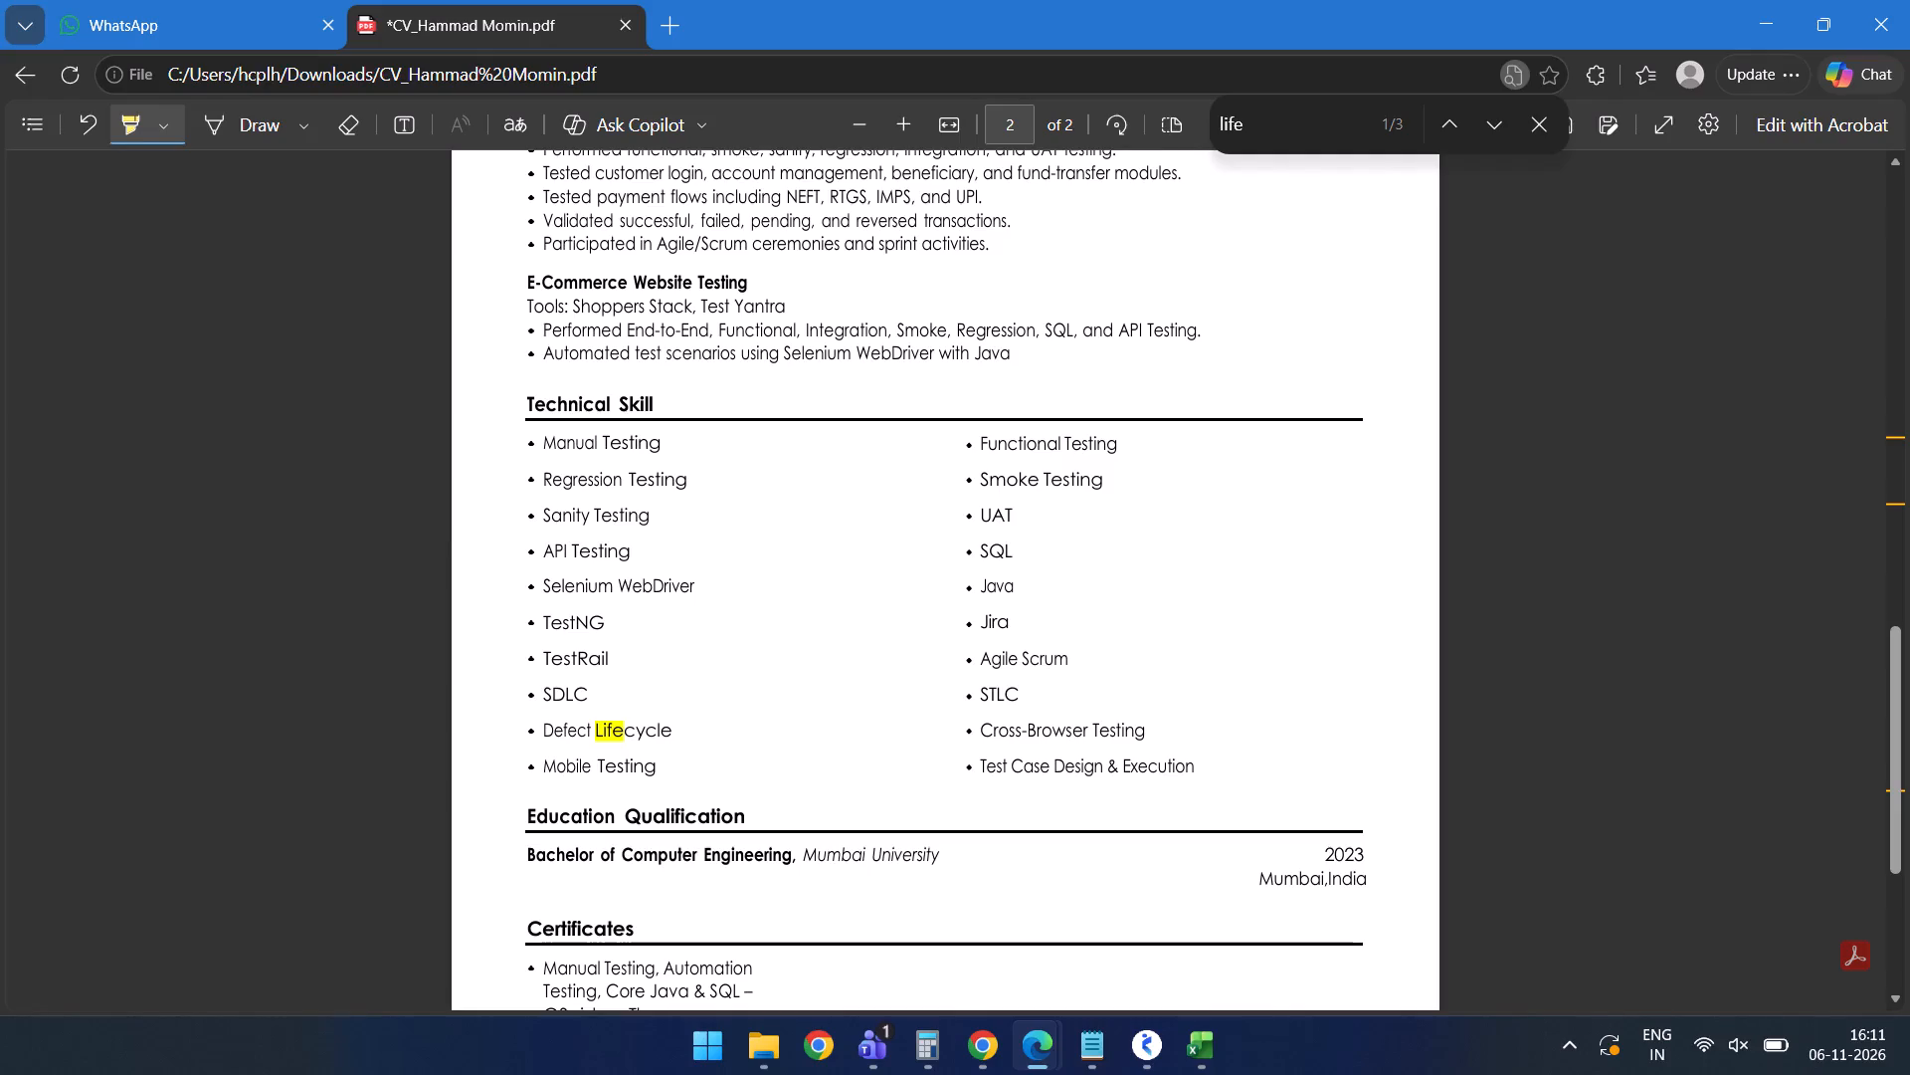
scroll(832, 528, down, 7)
scroll(832, 528, up, 10)
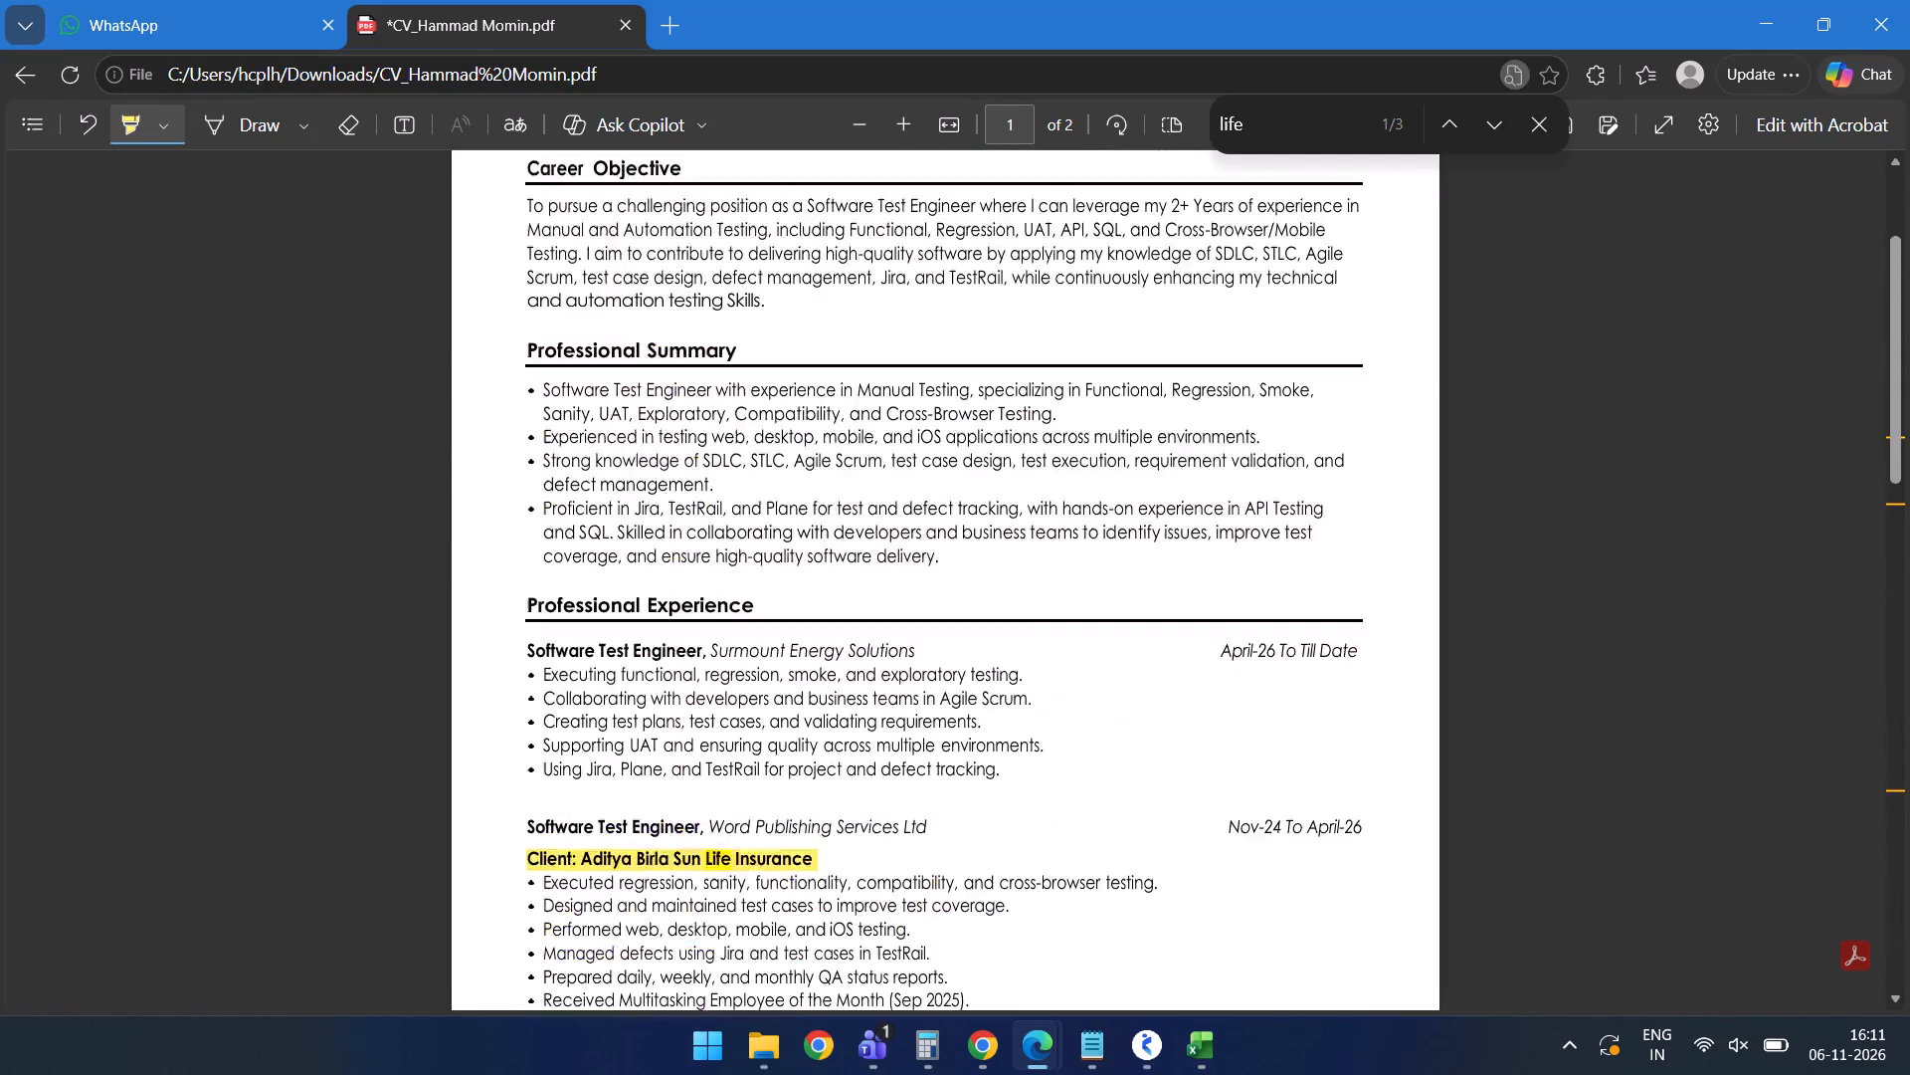
scroll(820, 699, down, 4)
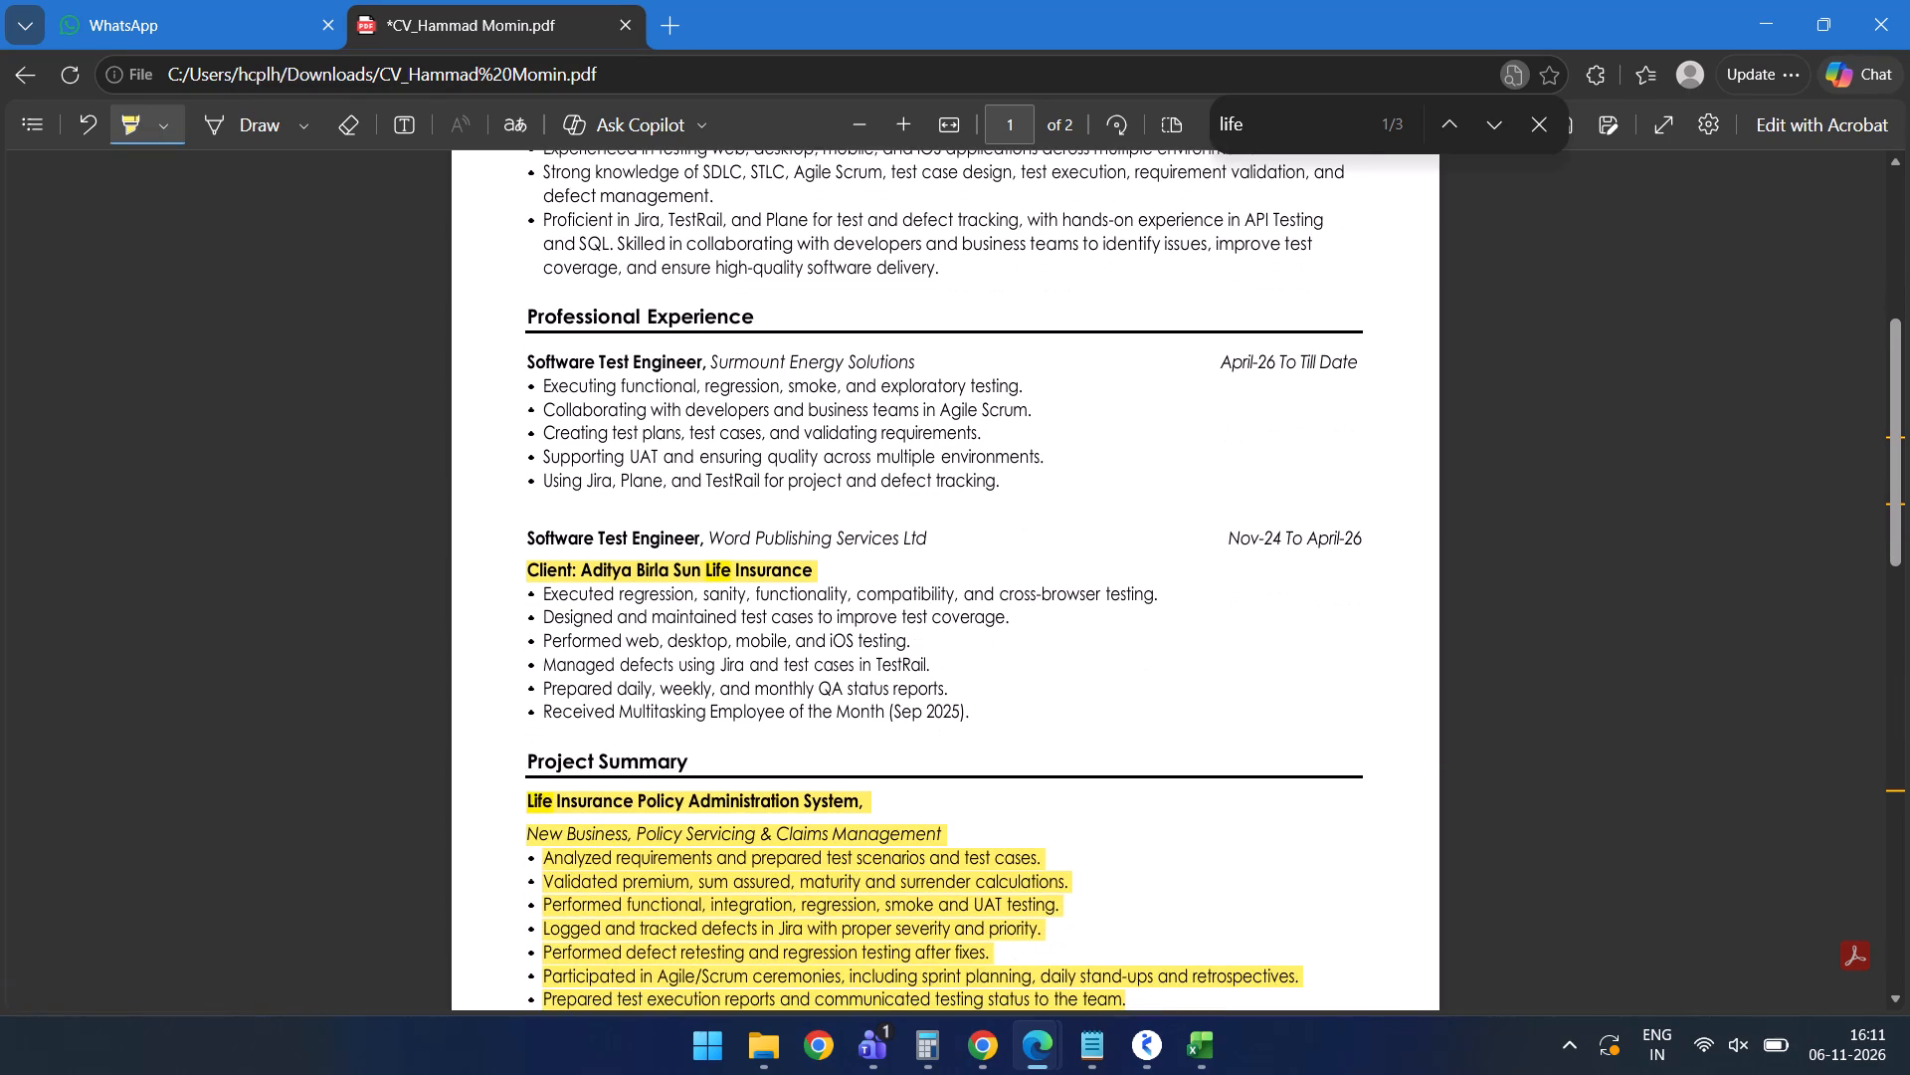
scroll(850, 681, down, 3)
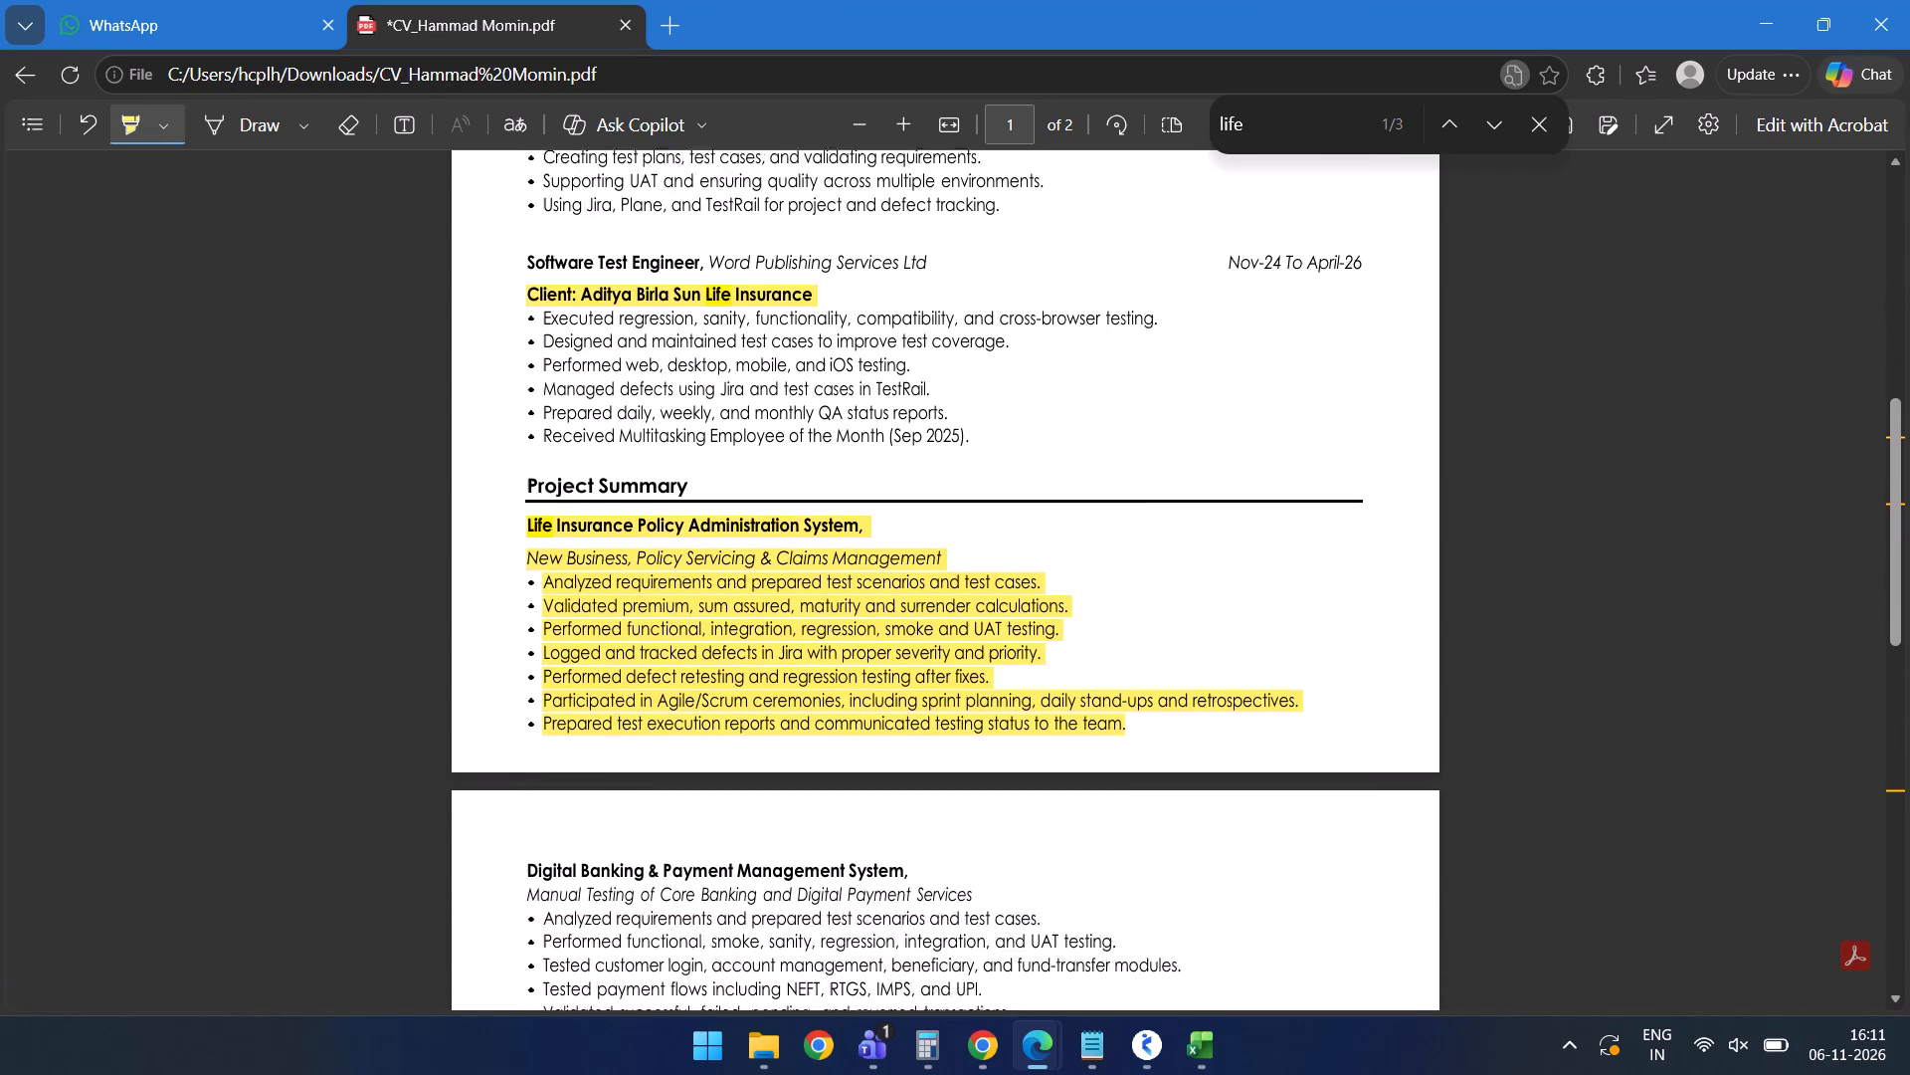
scroll(850, 681, down, 7)
scroll(850, 681, up, 2)
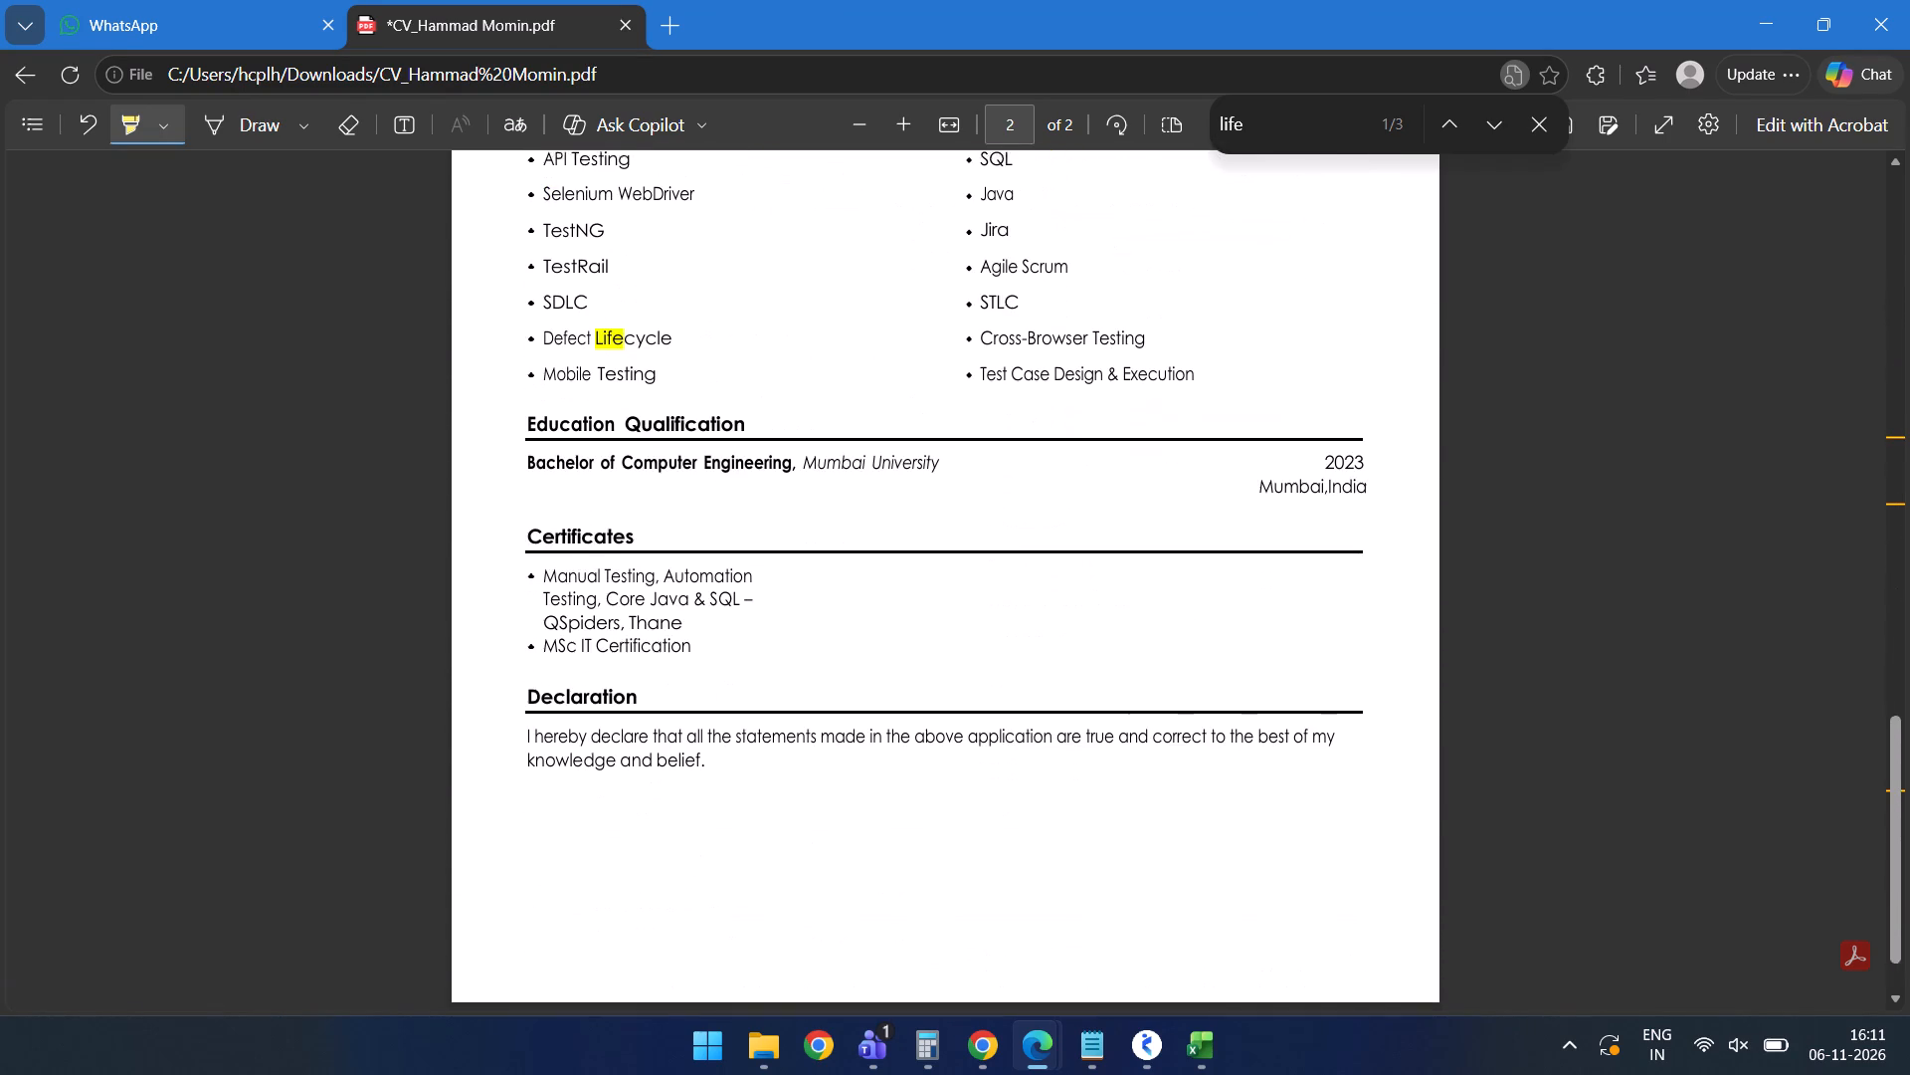
Return to the beginning of the CV to review its career objective, professional summary and experience.
scroll(850, 681, up, 9)
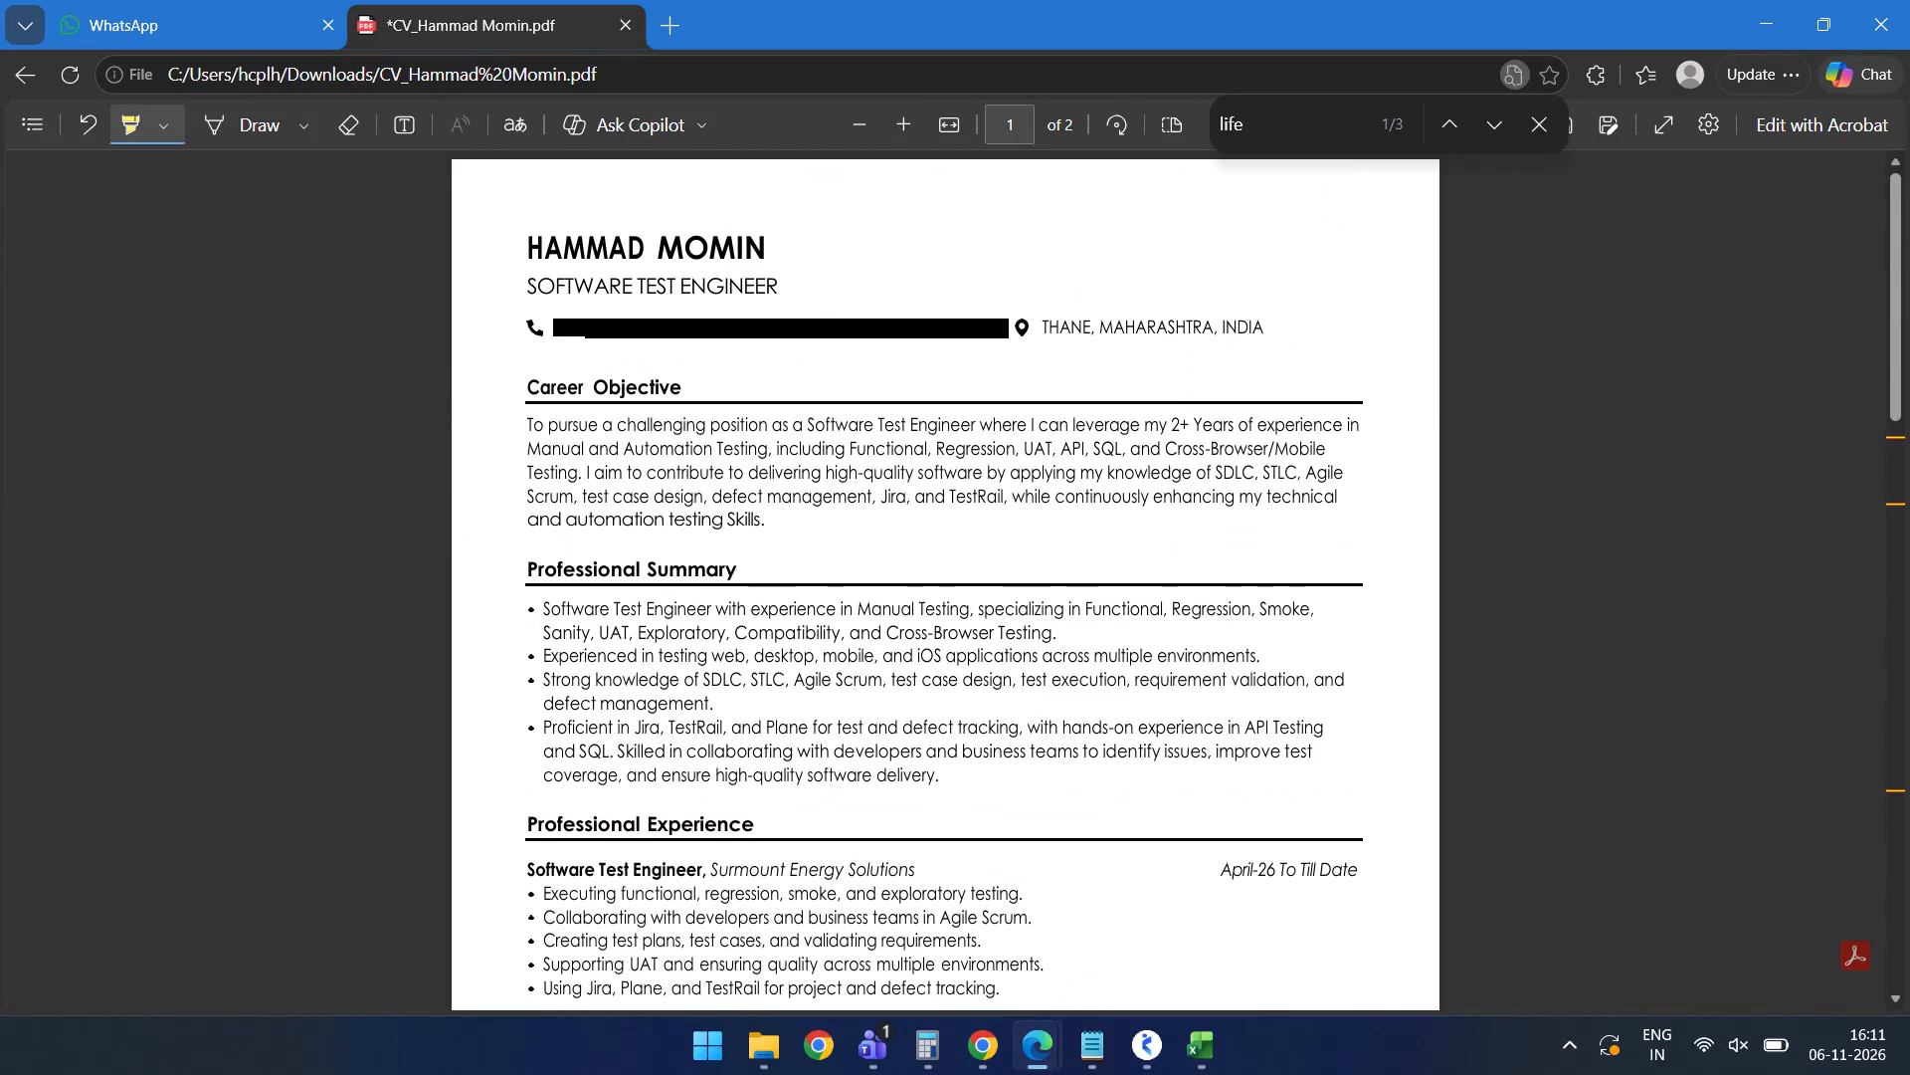
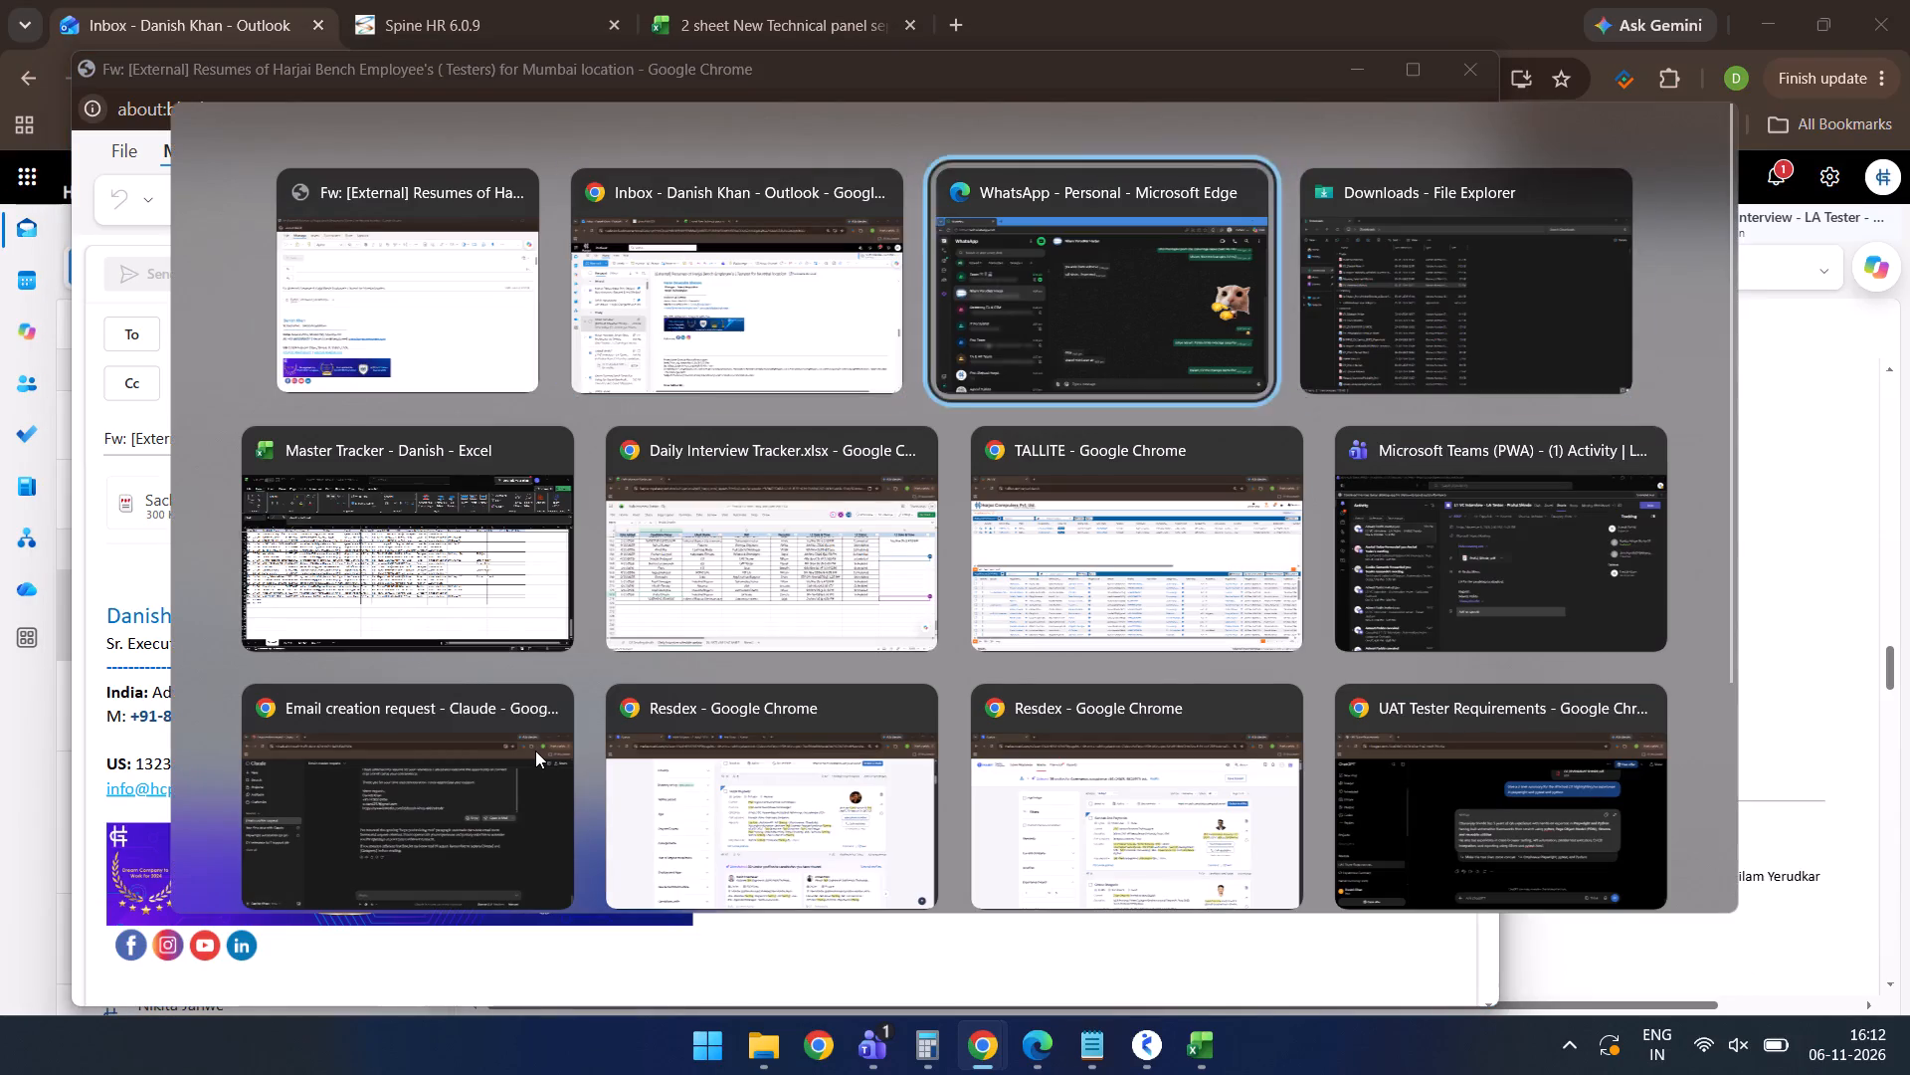
Open the newly exported candidate CV PDF from the Downloads folder in Adobe Acrobat, check it down to the Declaration, and close it.
key(alt+Right)
key(Down)
key(Up)
key(Up)
key(Down)
key(Return)
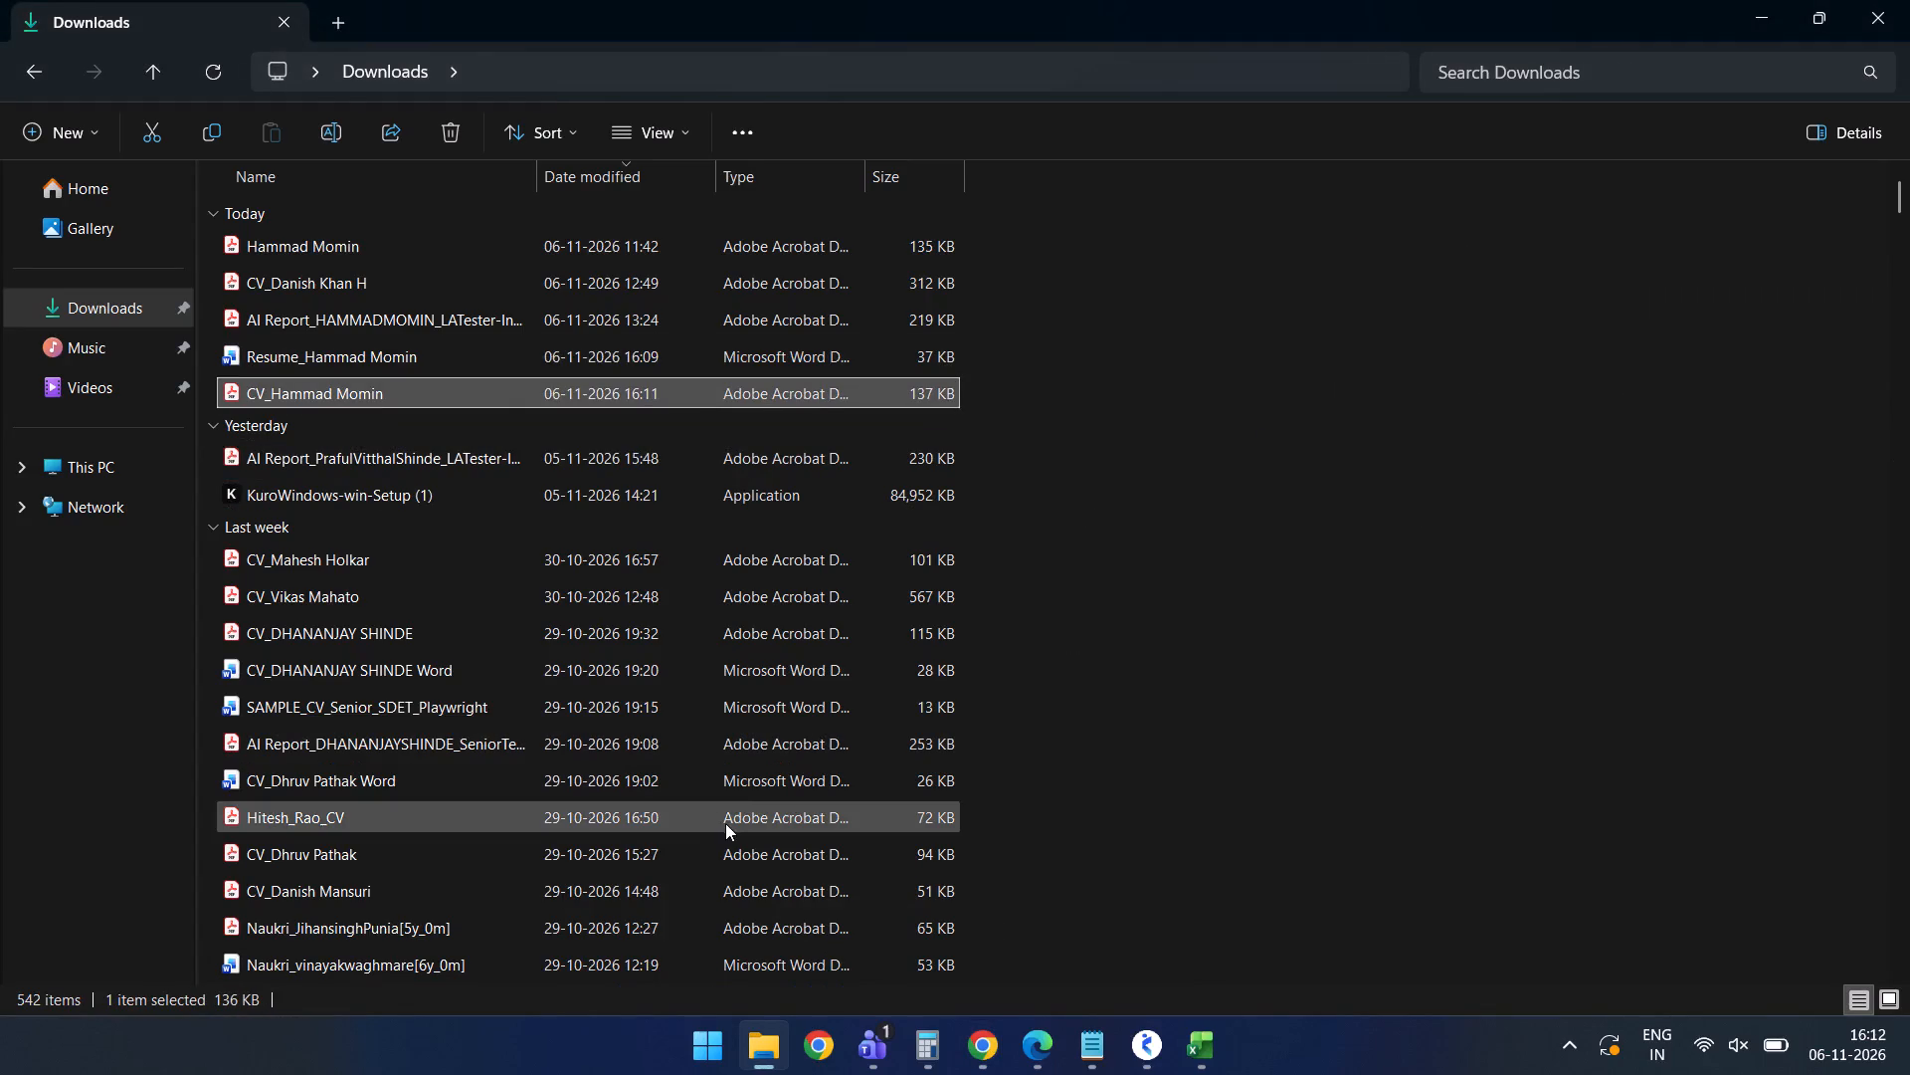
scroll(1092, 674, down, 11)
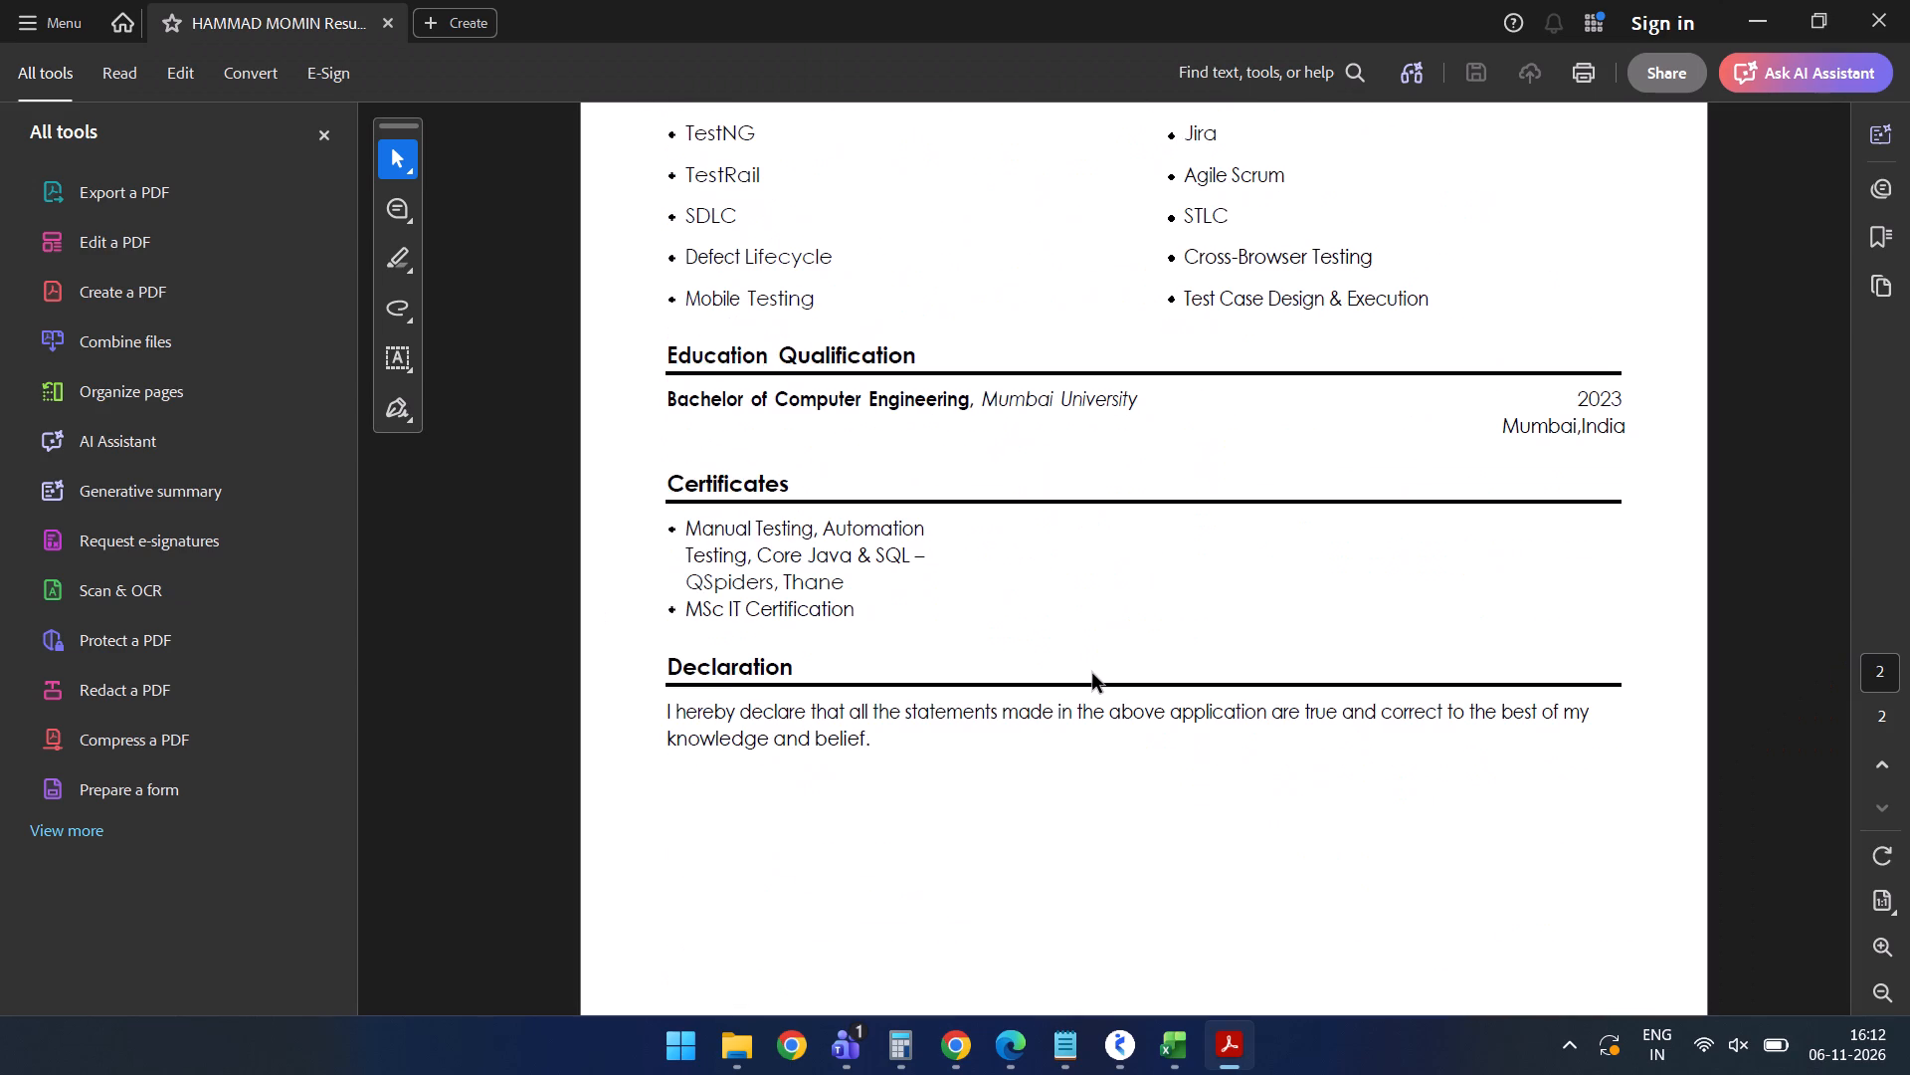
scroll(1092, 674, down, 2)
click(1909, 0)
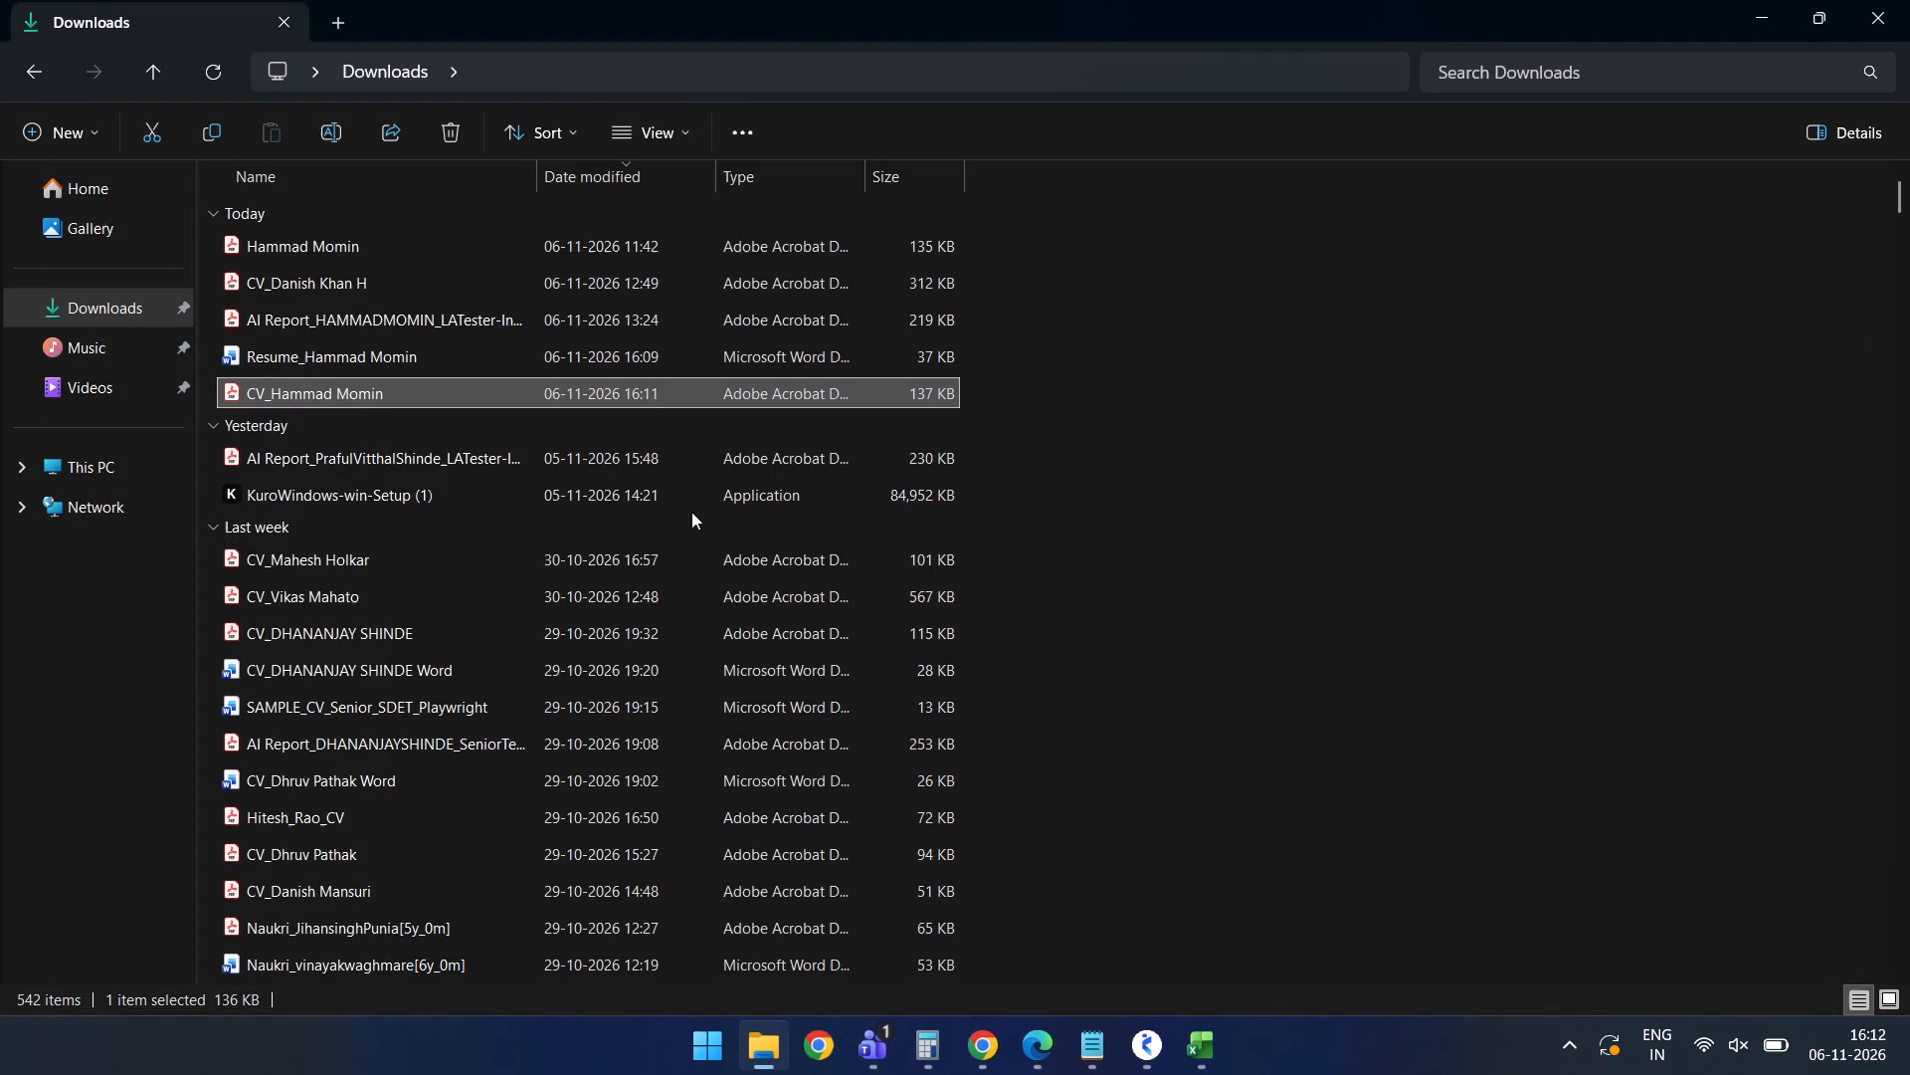
Attach the newly exported candidate CV PDF from the Downloads folder to the draft forwarding the bench testers' resumes for Mumbai location.
key(ctrl+c)
key(alt+Tab)
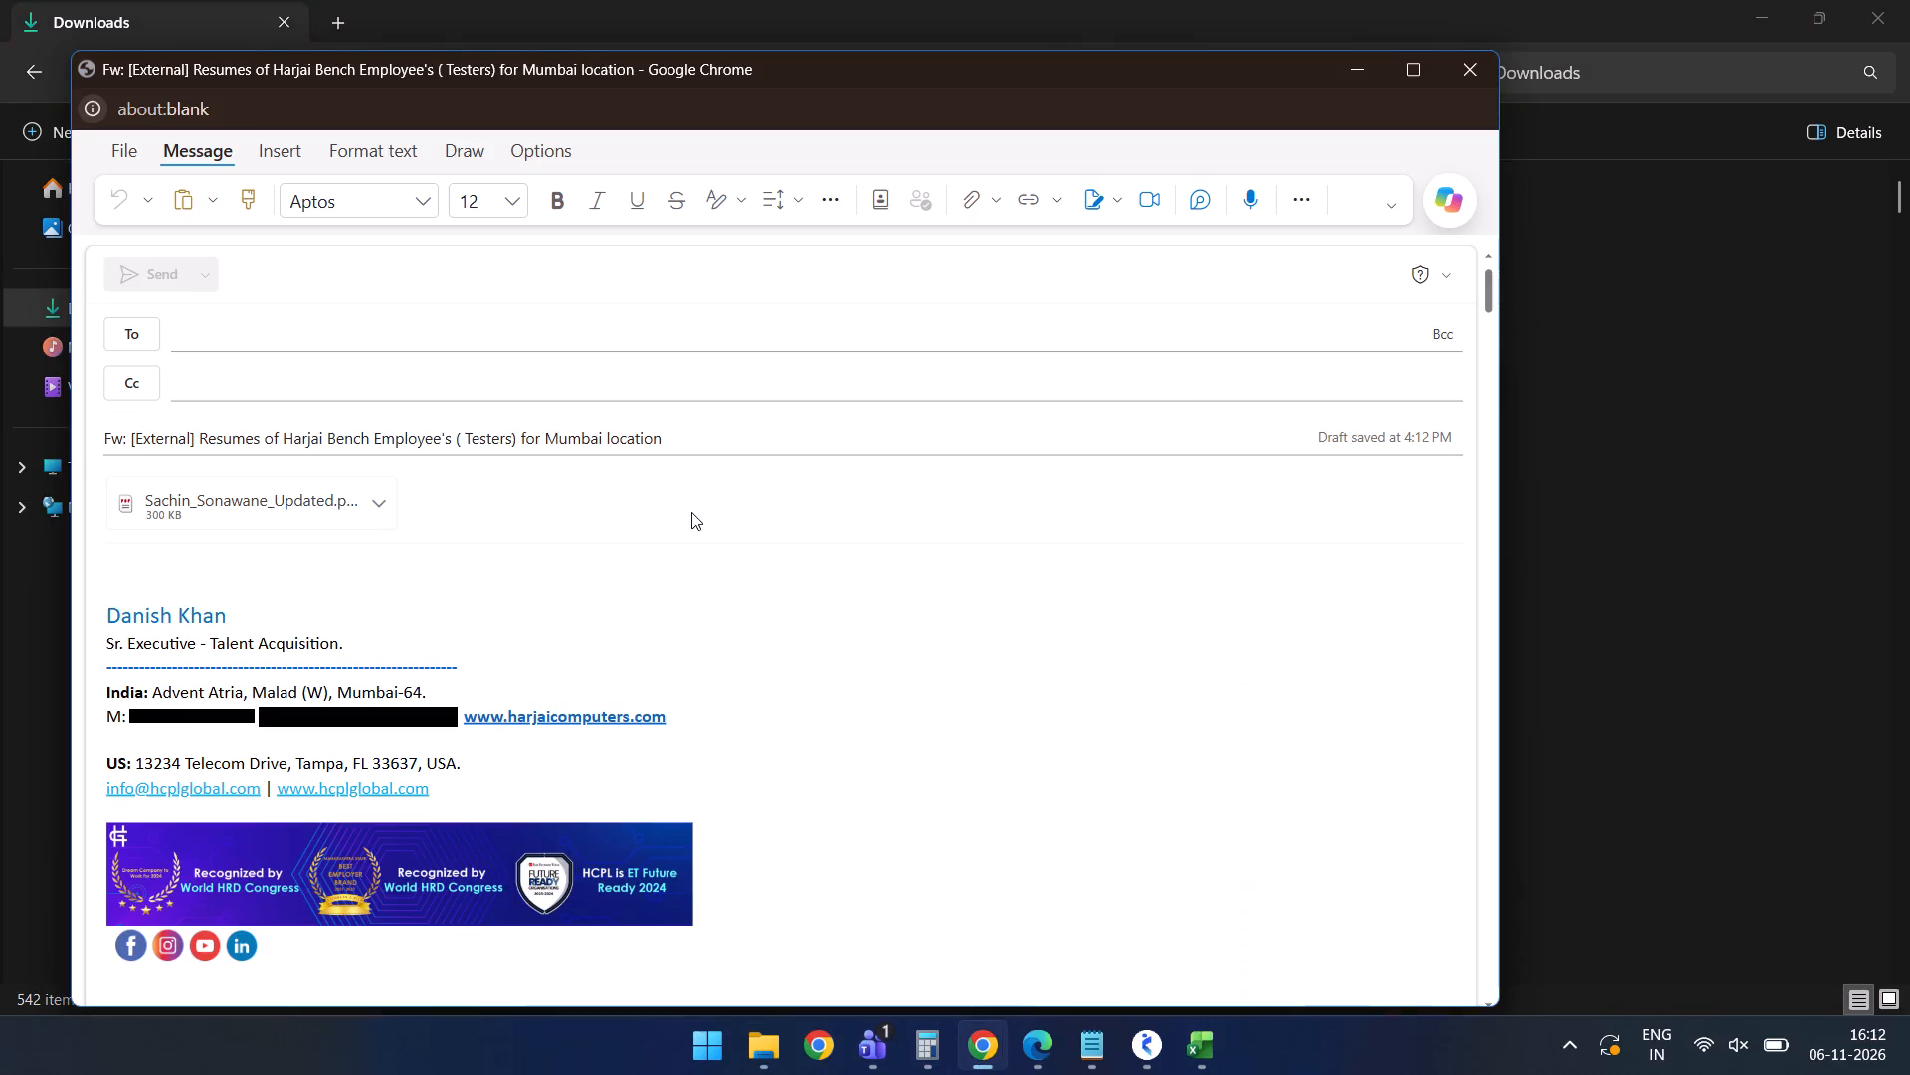
key(ctrl+v)
click(304, 565)
key(ctrl+v)
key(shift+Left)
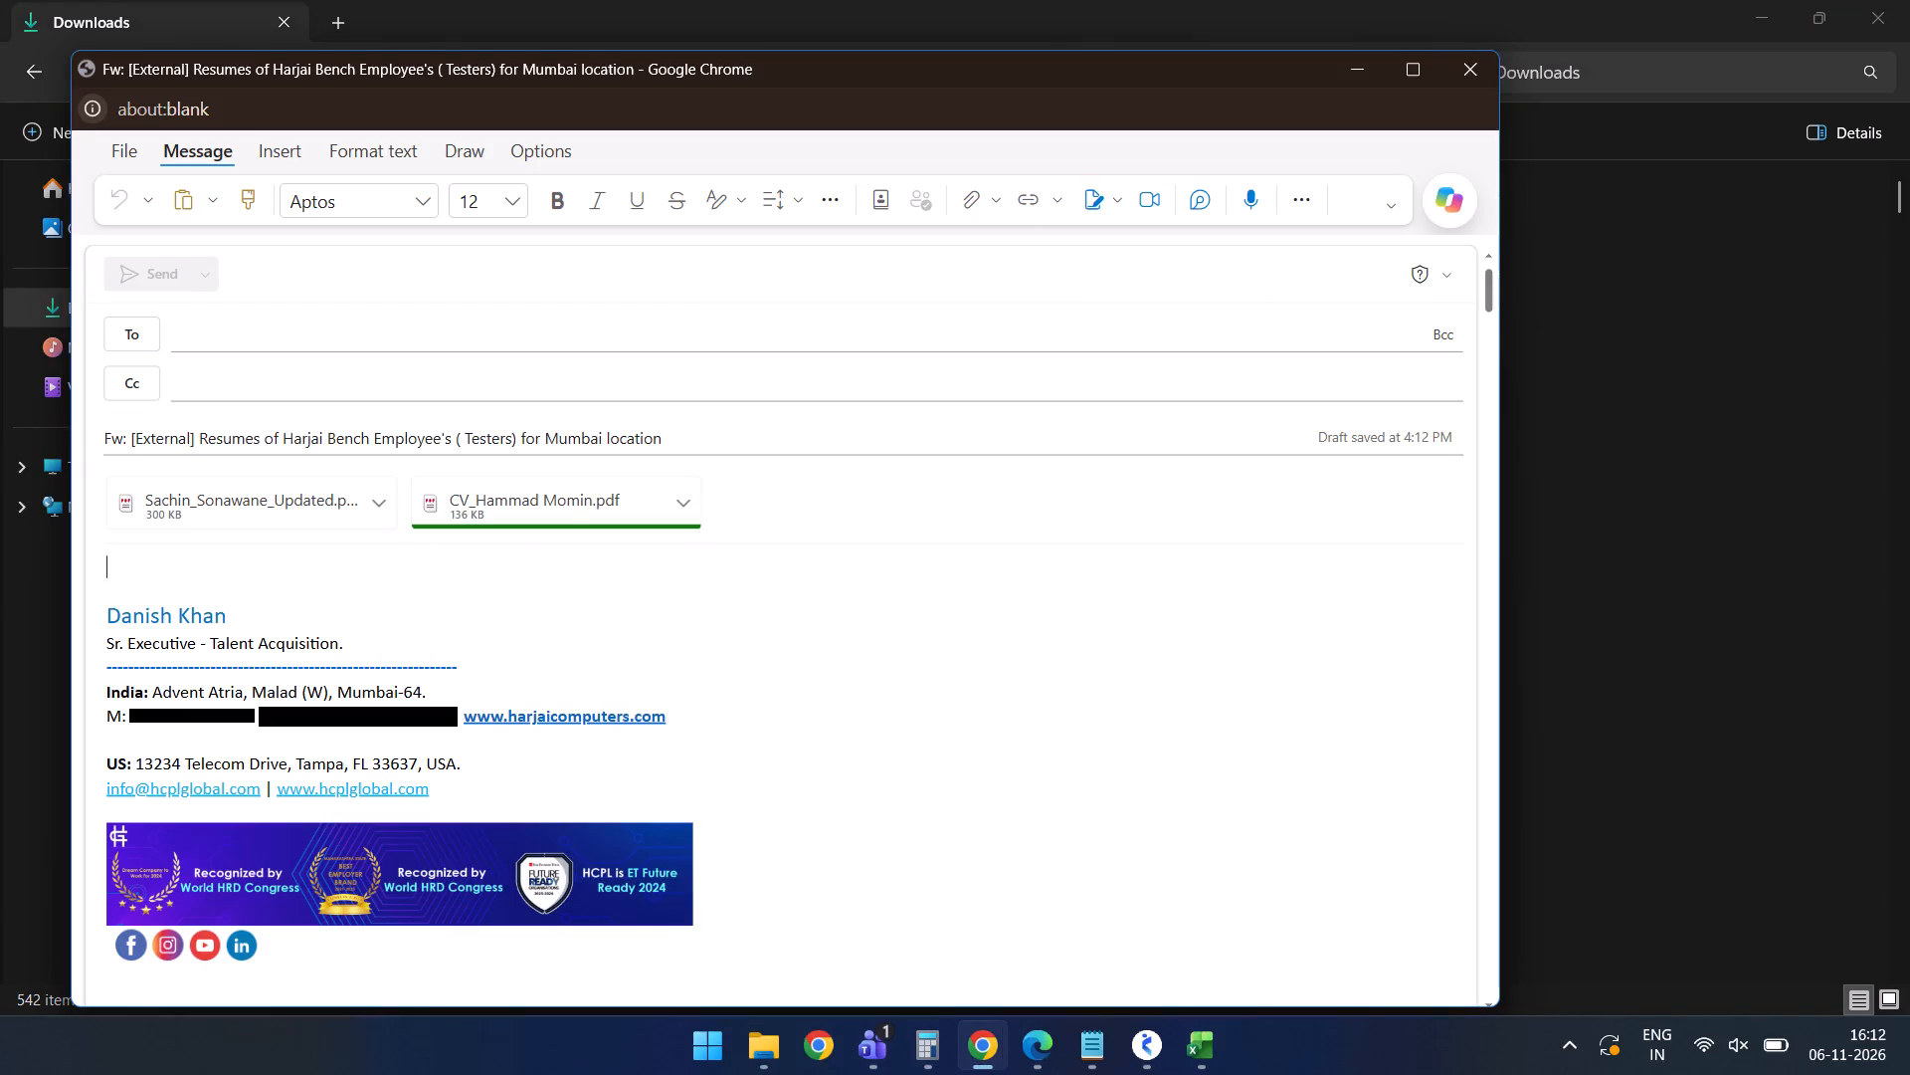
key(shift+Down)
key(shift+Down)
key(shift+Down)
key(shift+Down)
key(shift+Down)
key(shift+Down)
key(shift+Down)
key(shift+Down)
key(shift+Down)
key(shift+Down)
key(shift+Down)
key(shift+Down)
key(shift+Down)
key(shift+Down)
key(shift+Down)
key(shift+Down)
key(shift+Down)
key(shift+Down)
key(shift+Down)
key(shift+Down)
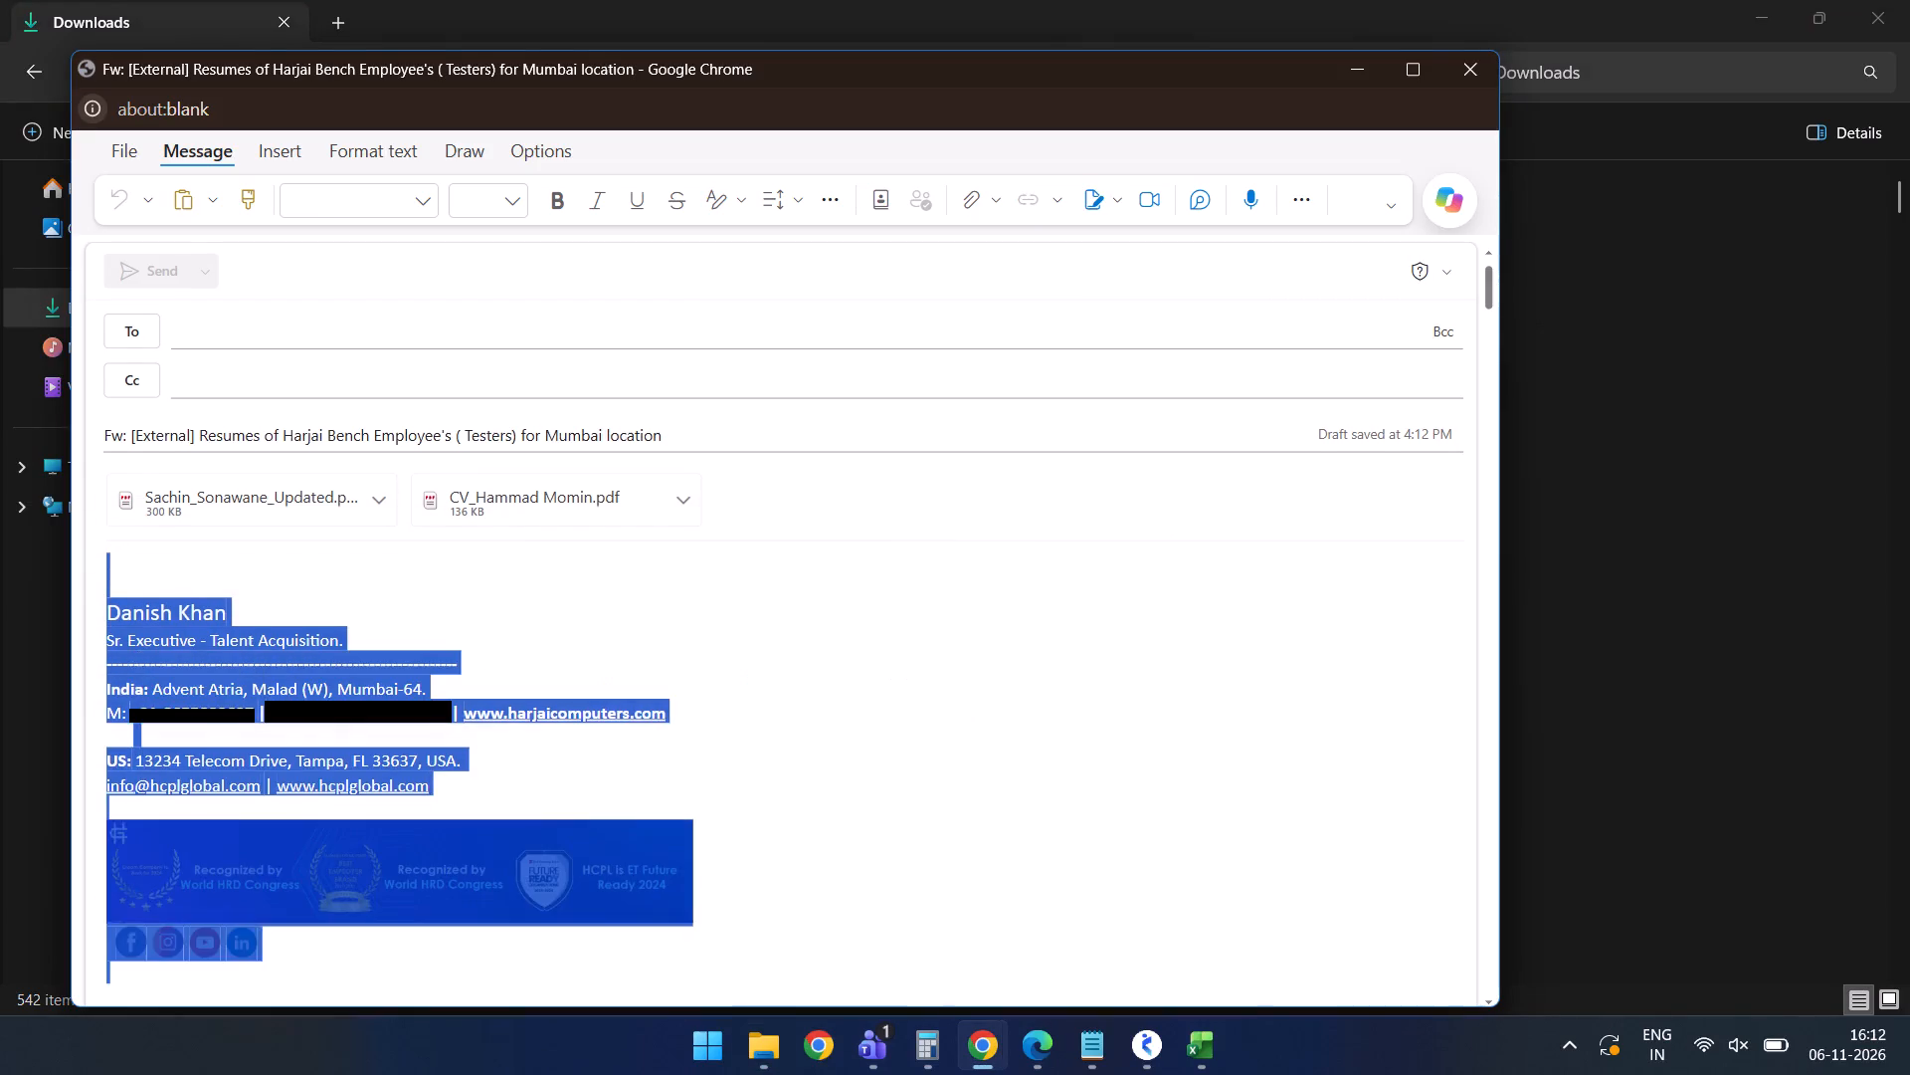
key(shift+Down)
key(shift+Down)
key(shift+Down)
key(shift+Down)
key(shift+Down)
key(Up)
Delete the signature block and forwarded message header so the email body starts at "Dear Aditya Sir.".
key(Down)
key(Down)
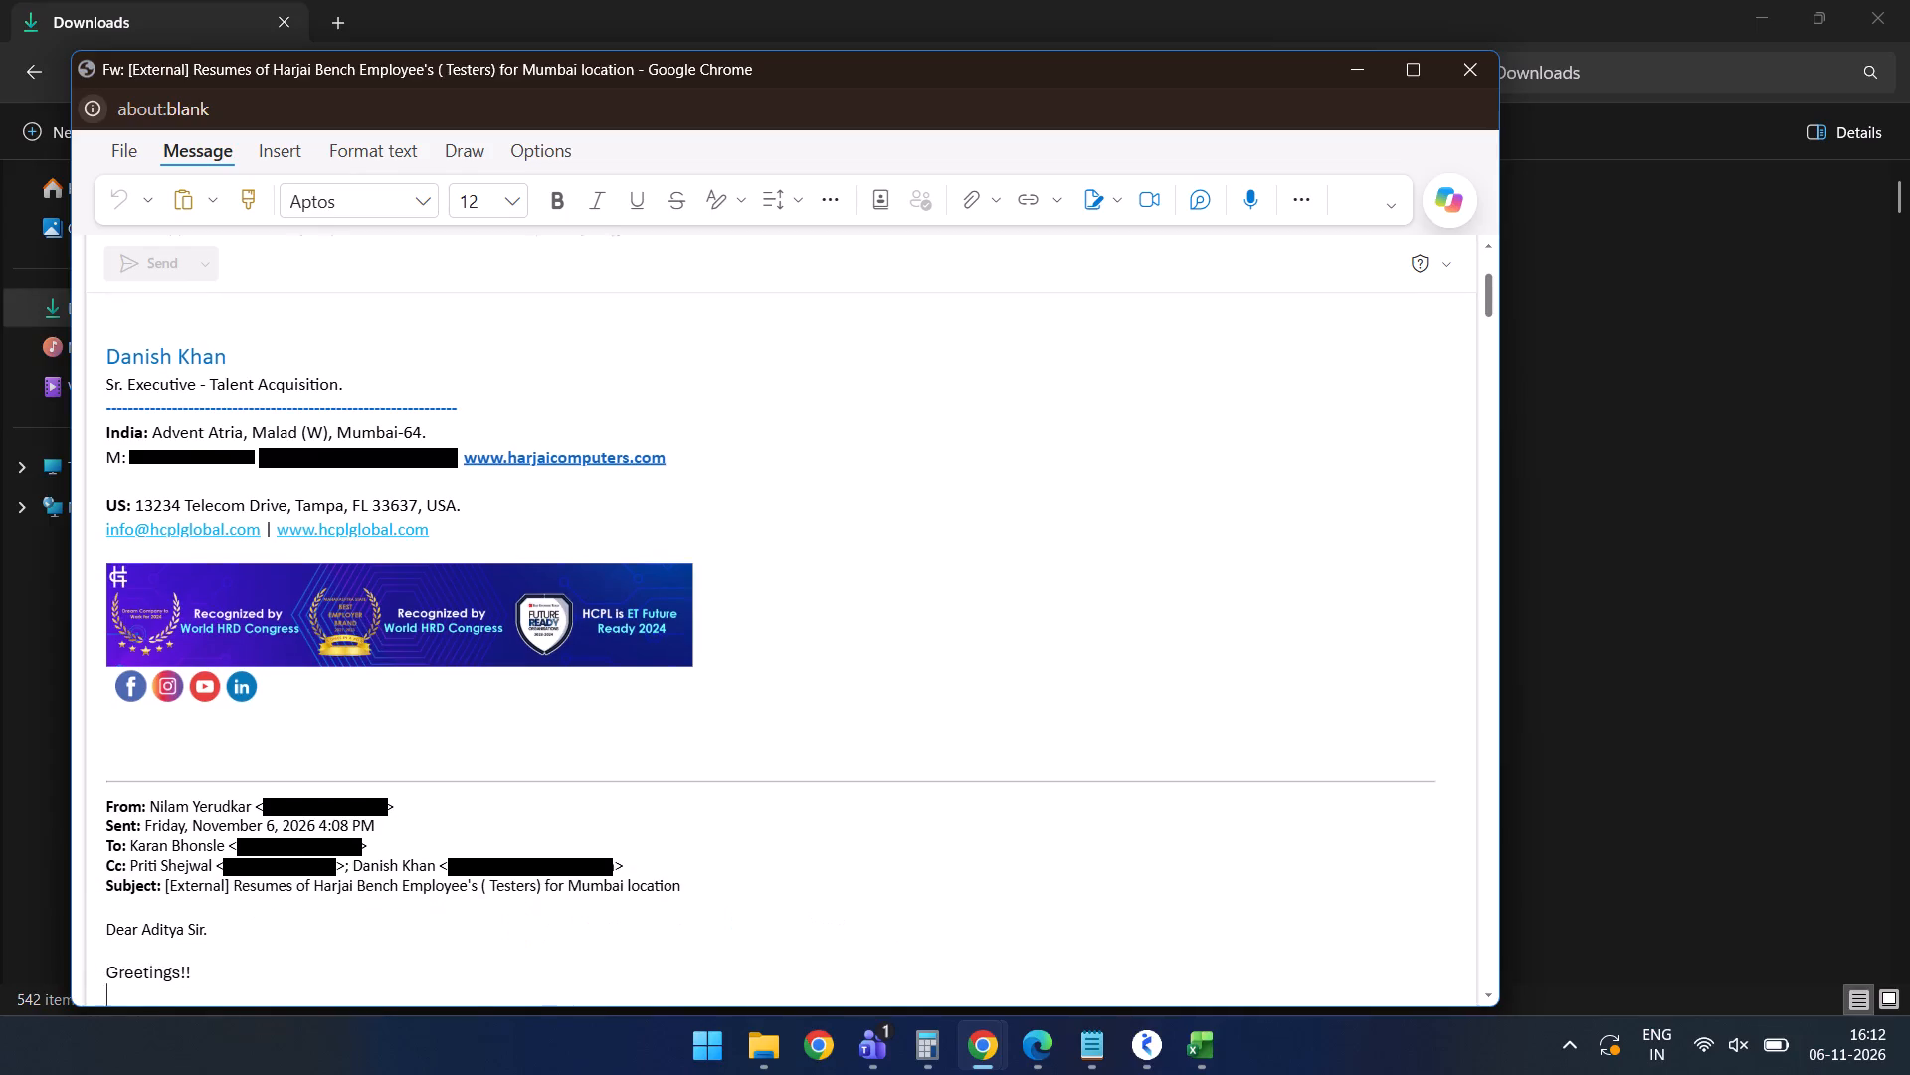
key(Up)
key(Up)
key(Up)
key(shift+Up)
key(shift+Up)
key(shift+Up)
key(shift+Up)
key(shift+Up)
key(shift+Up)
key(shift+Up)
key(shift+Up)
key(shift+Up)
key(shift+Up)
key(shift+Up)
key(shift+Up)
key(shift+Up)
key(shift+Up)
key(shift+Up)
key(shift+Up)
key(shift+Up)
key(shift+Up)
key(shift+Up)
key(shift+Up)
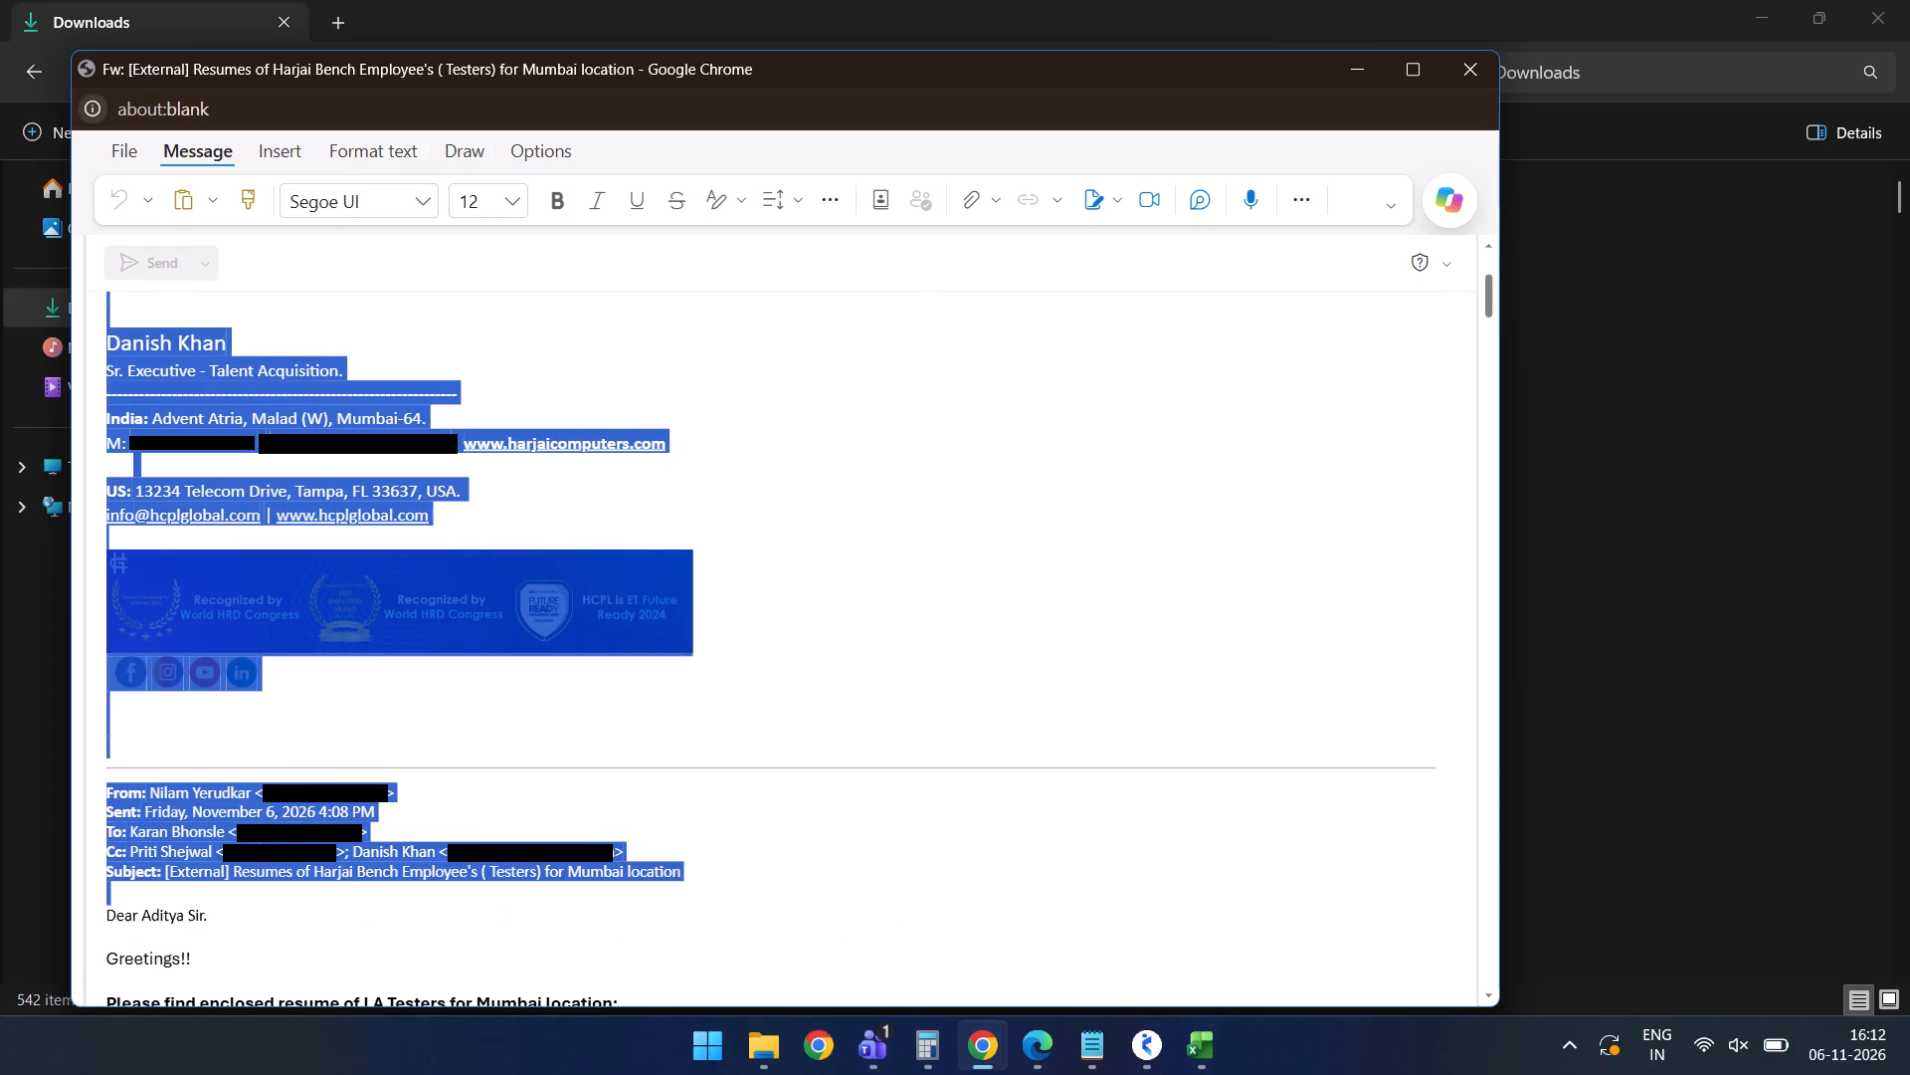
key(BackSpace)
key(BackSpace)
key(BackSpace)
key(BackSpace)
key(BackSpace)
key(BackSpace)
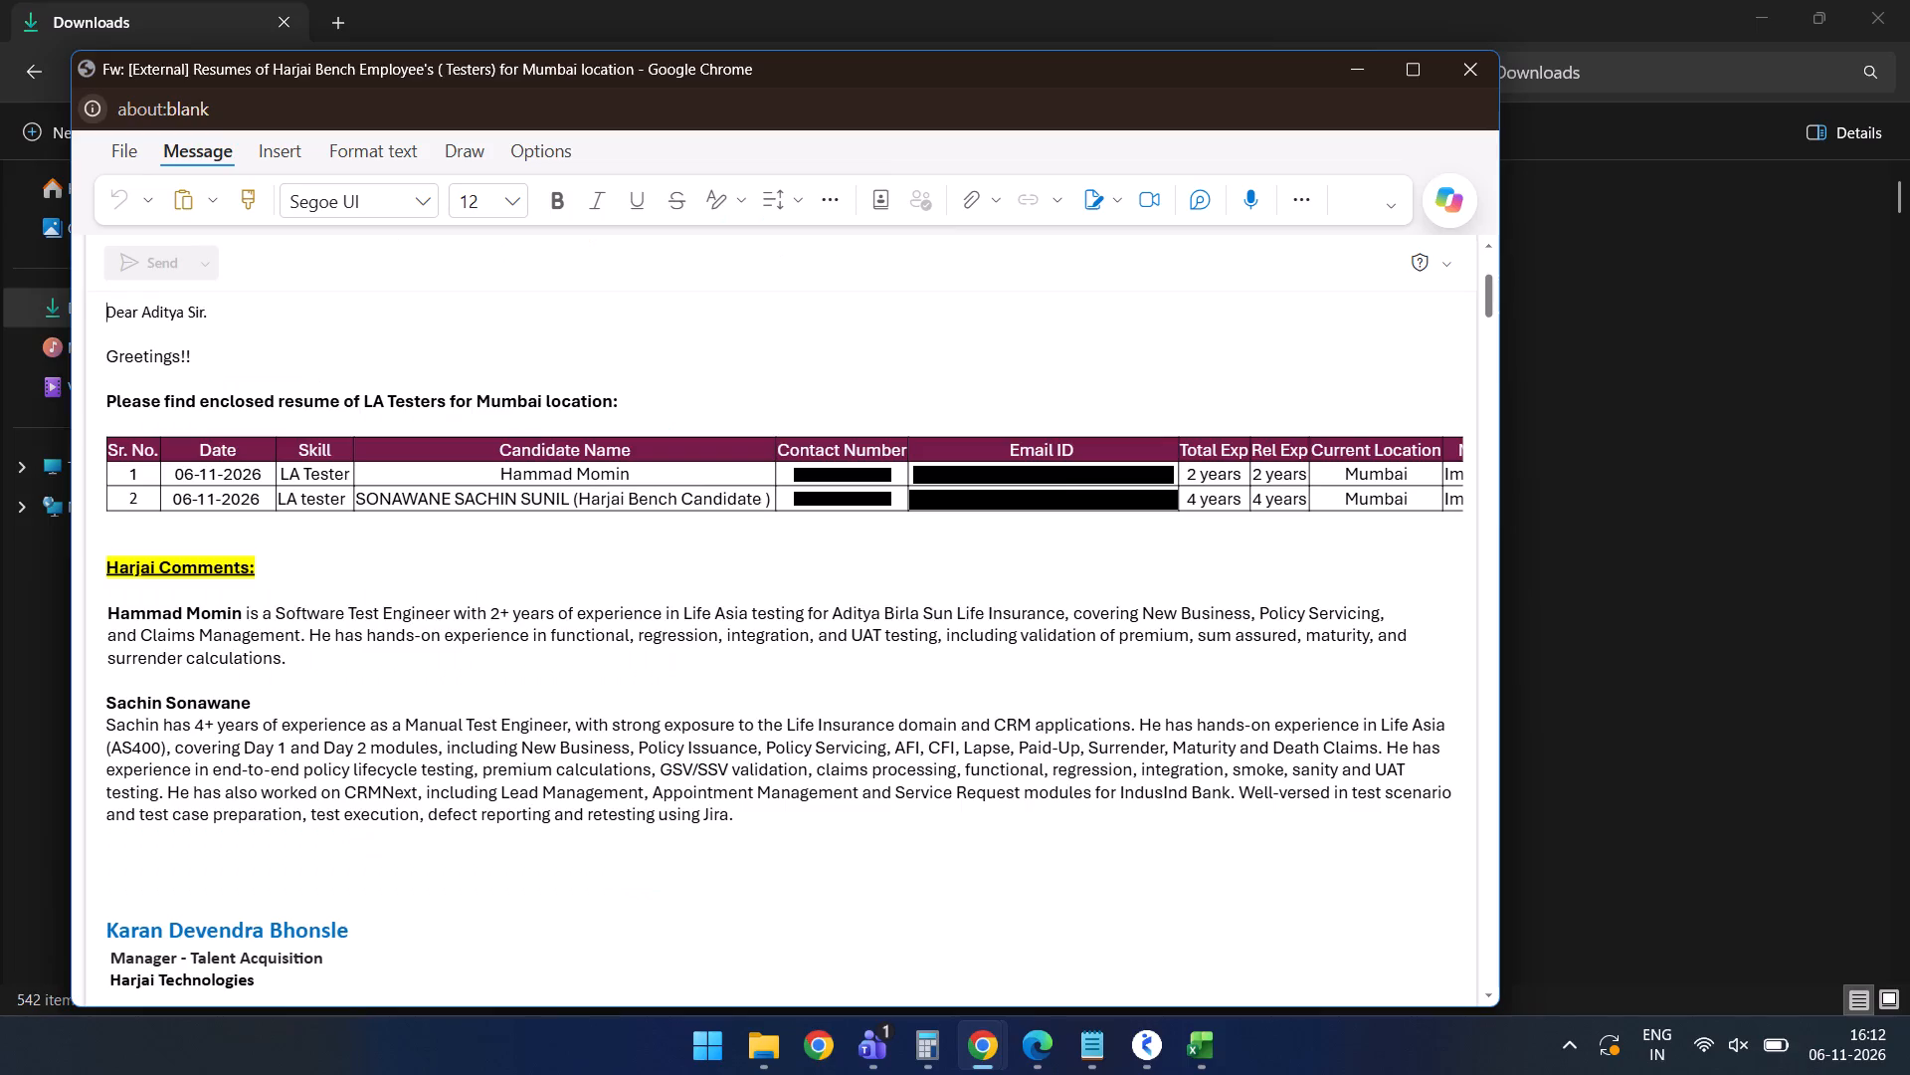
scroll(287, 722, down, 4)
scroll(287, 722, up, 6)
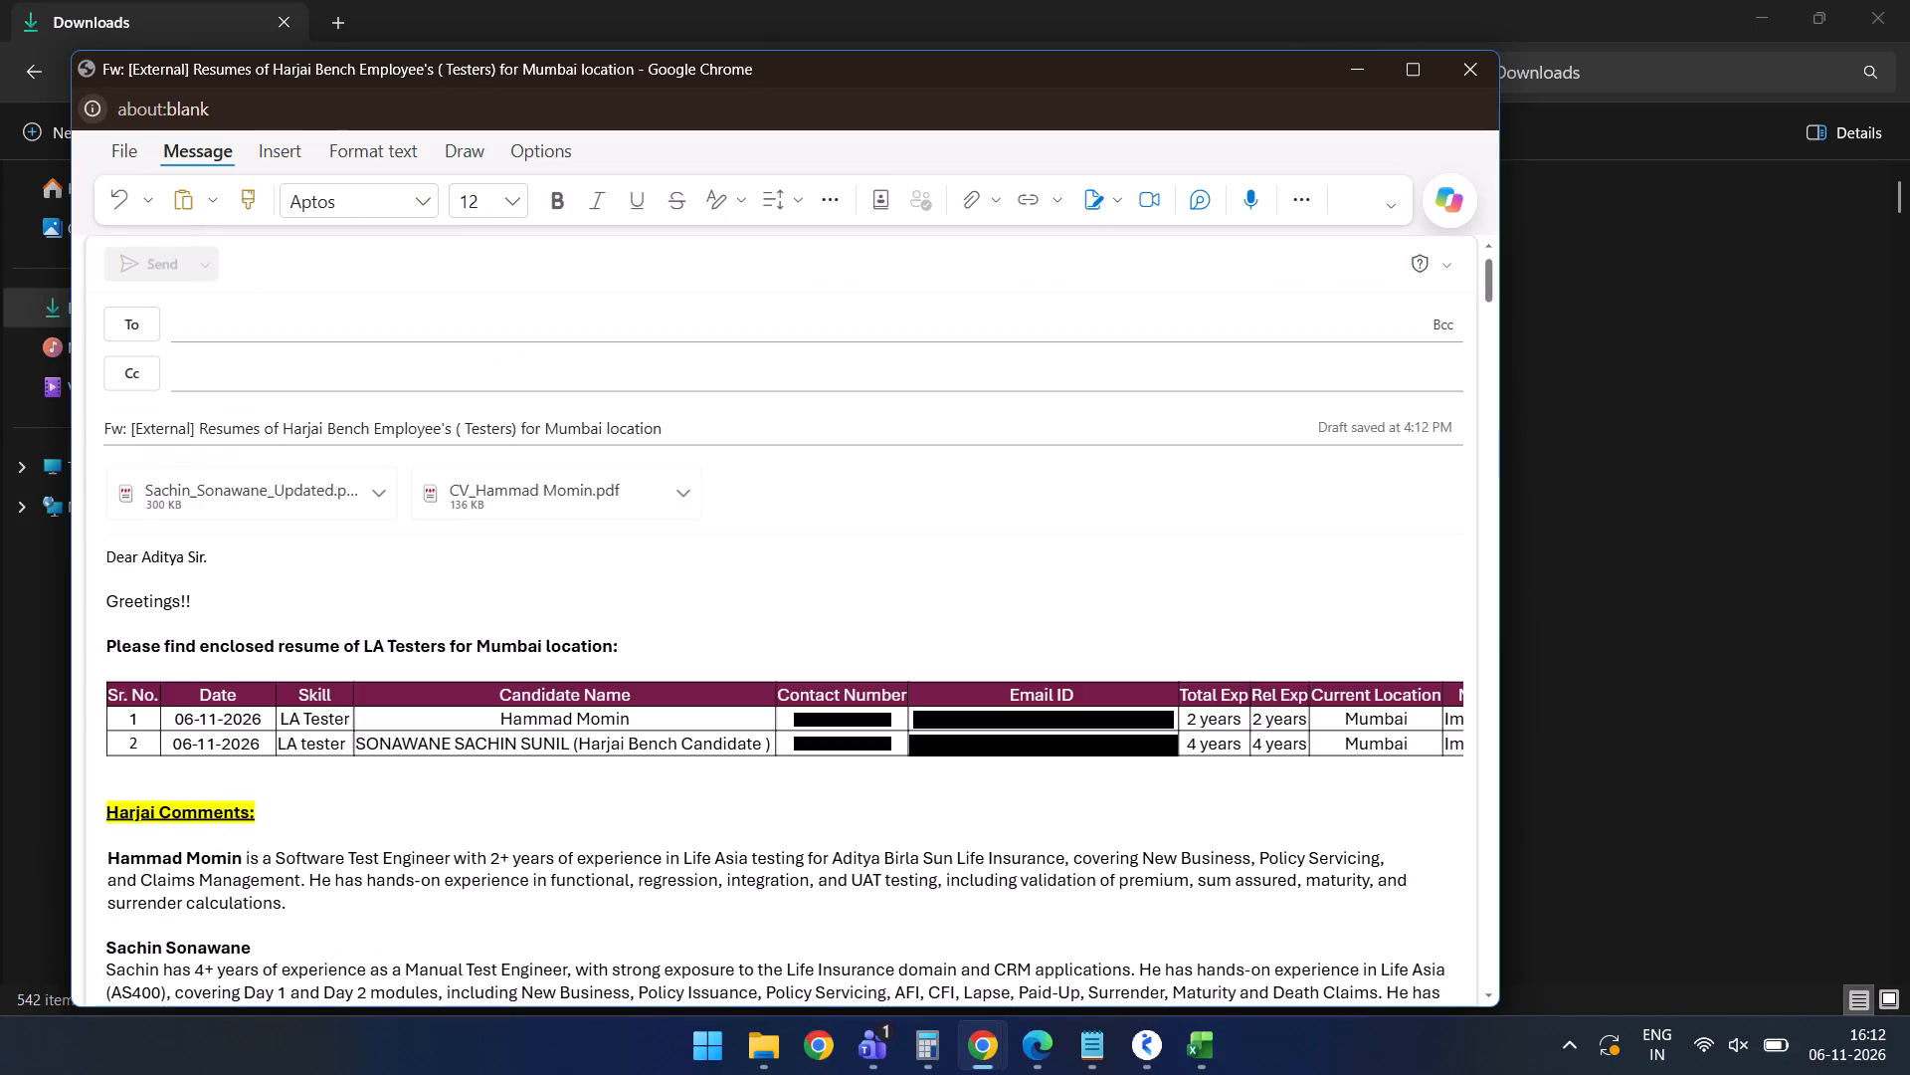
Address the draft to Karan in To and add Priti in Cc.
click(230, 317)
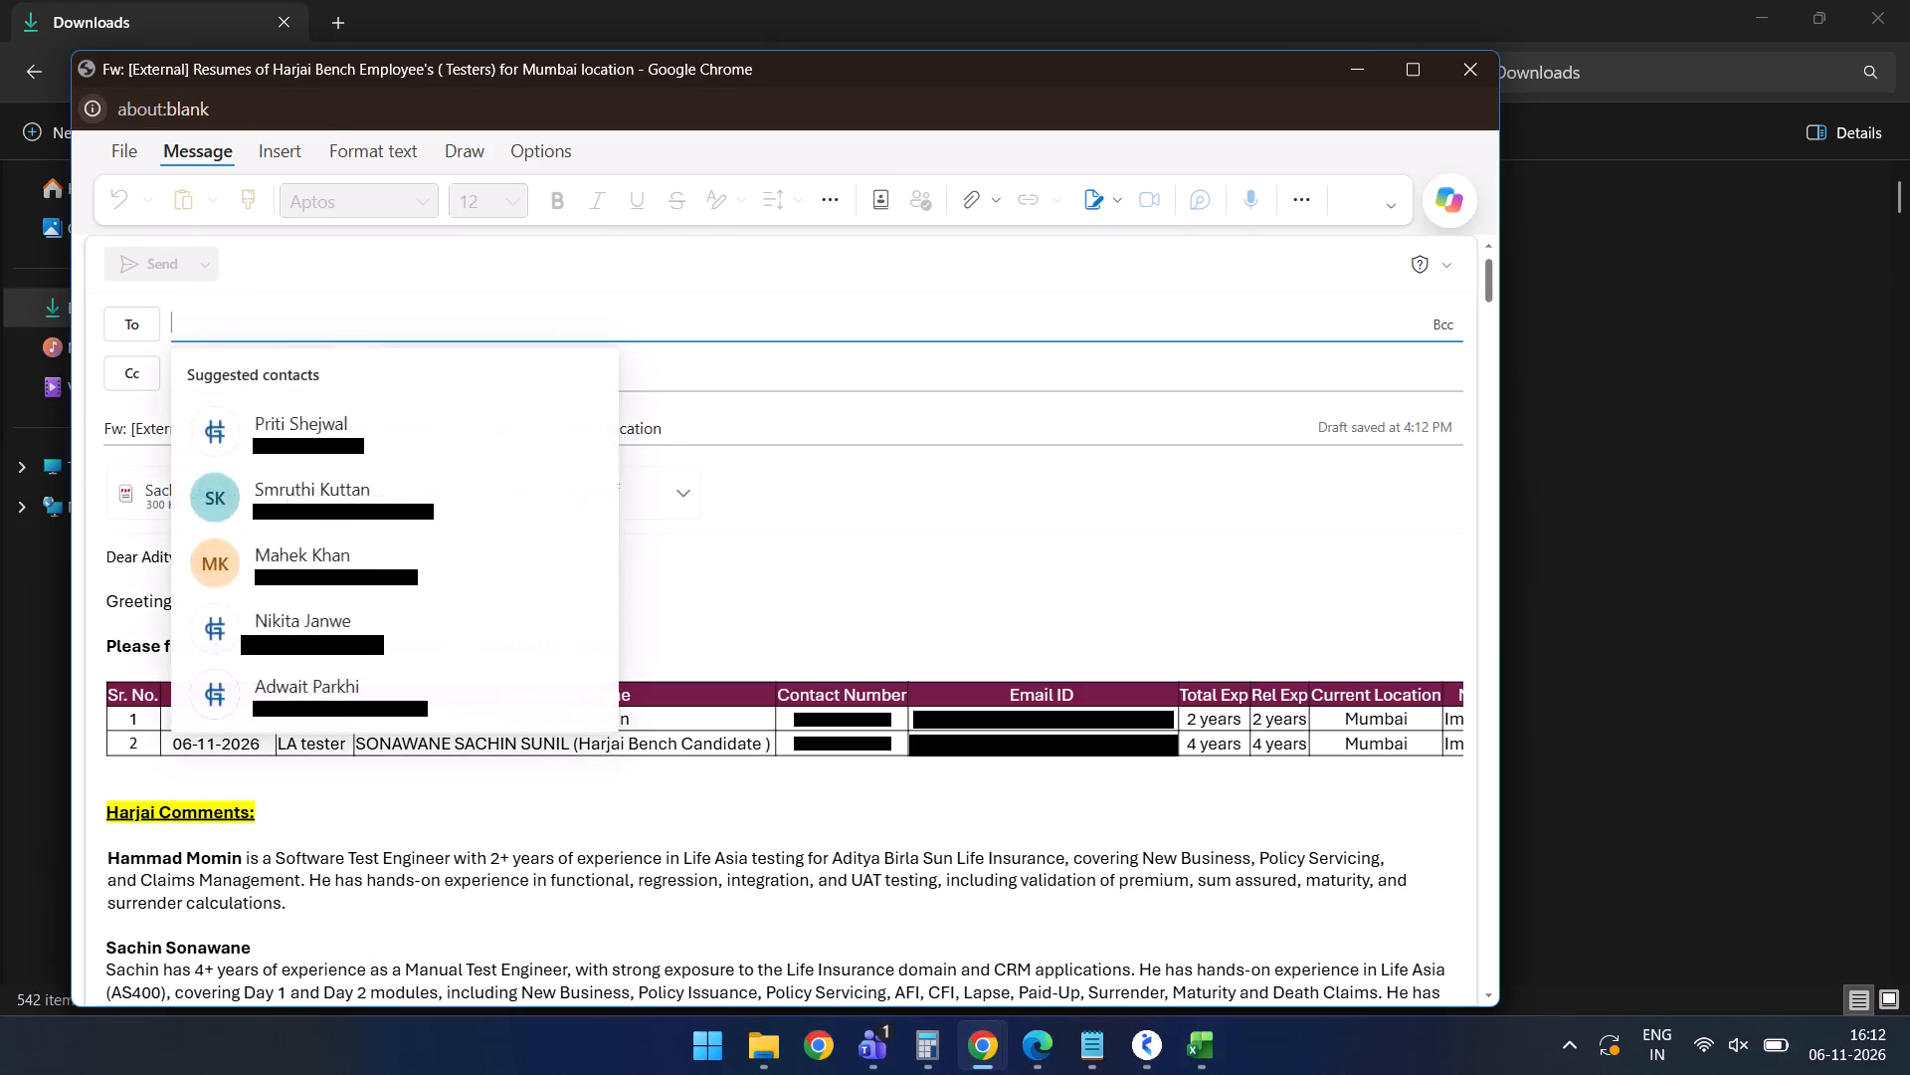
text(karan)
key(Return)
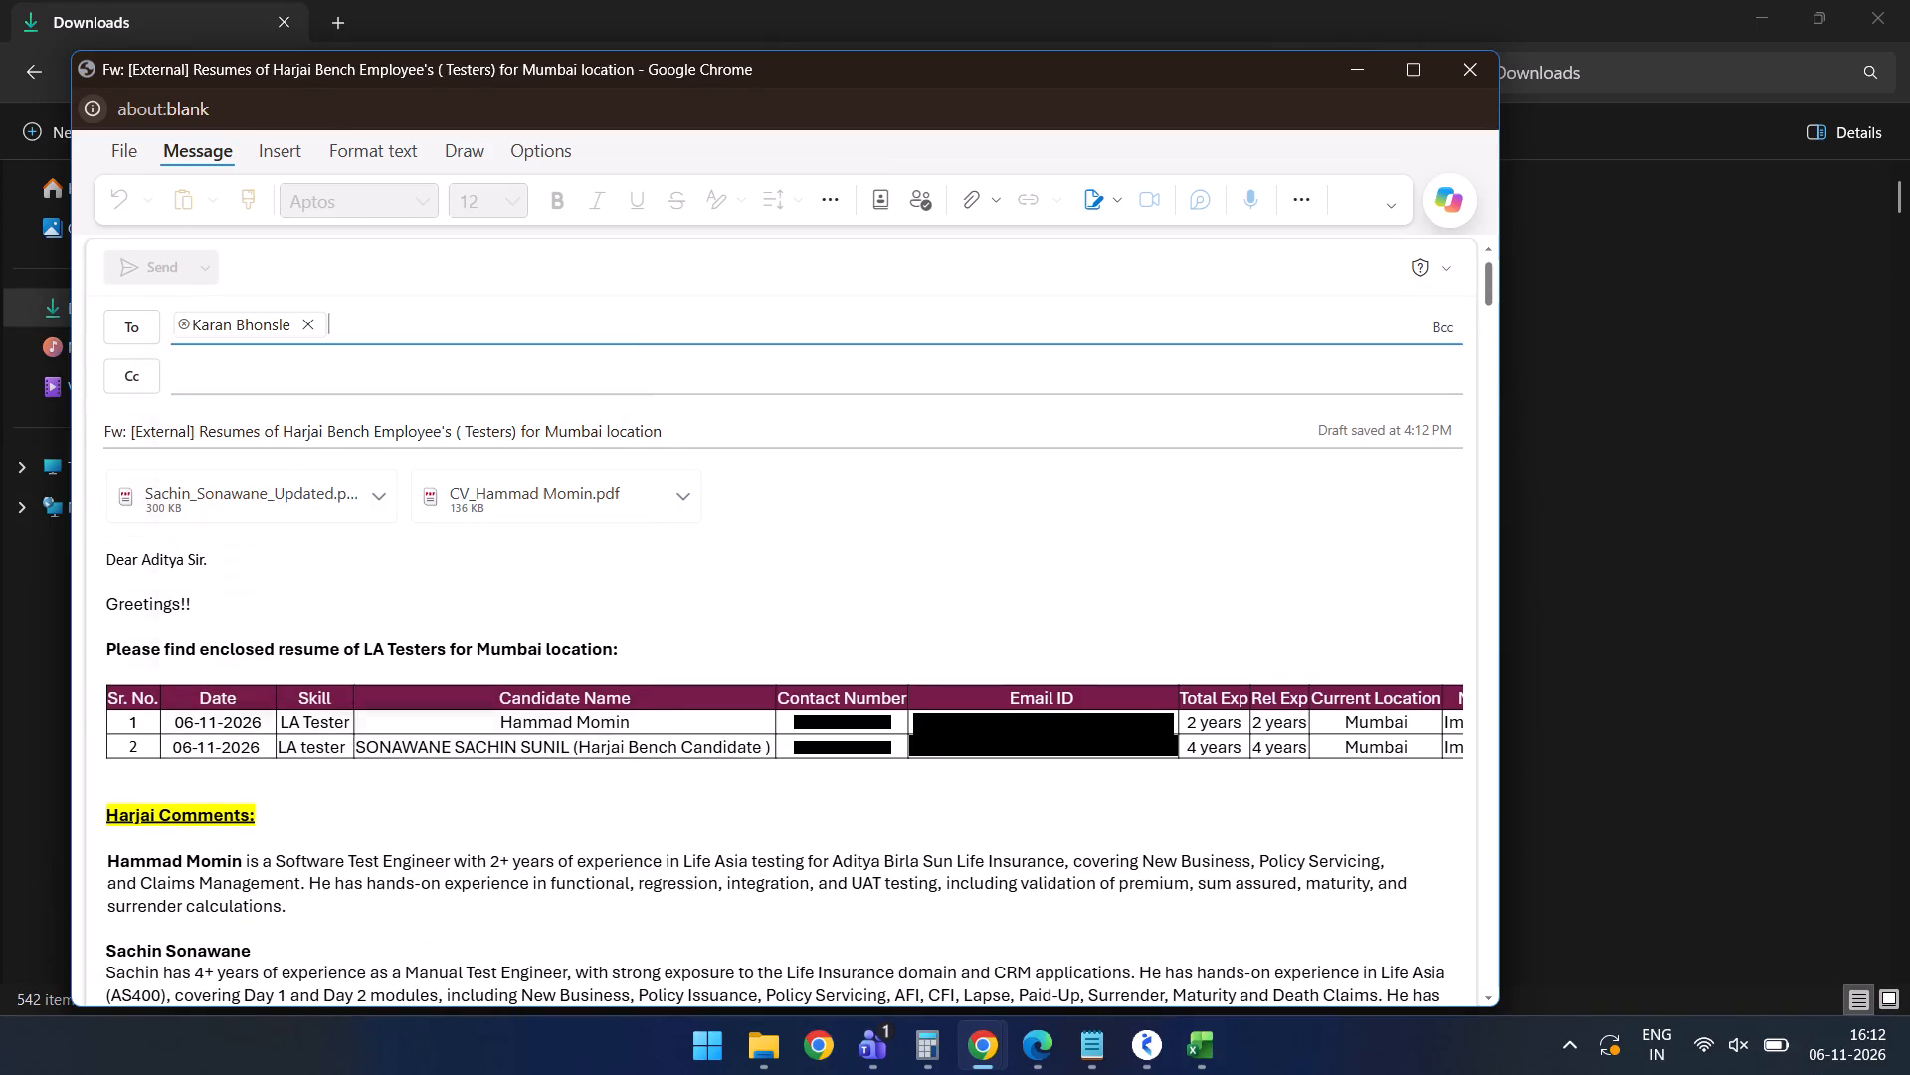
key(Tab)
text(Priti)
key(Return)
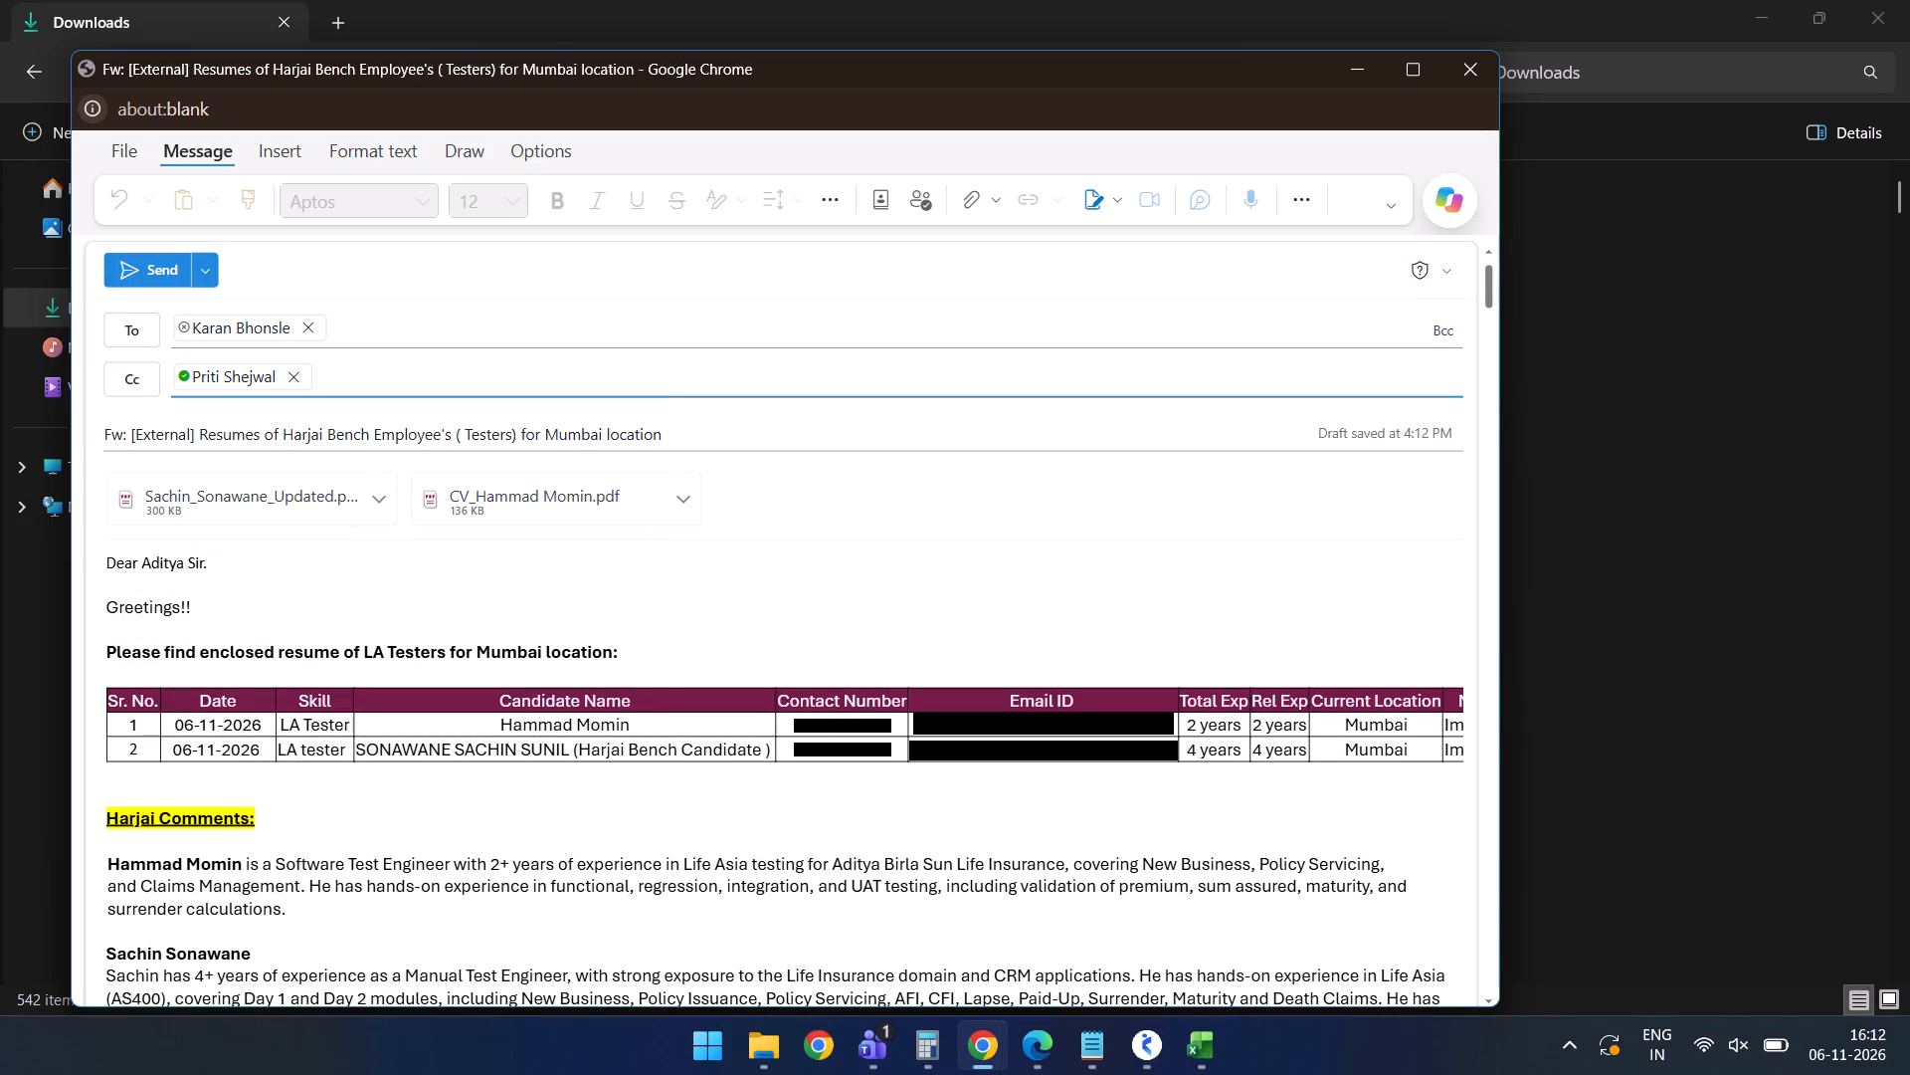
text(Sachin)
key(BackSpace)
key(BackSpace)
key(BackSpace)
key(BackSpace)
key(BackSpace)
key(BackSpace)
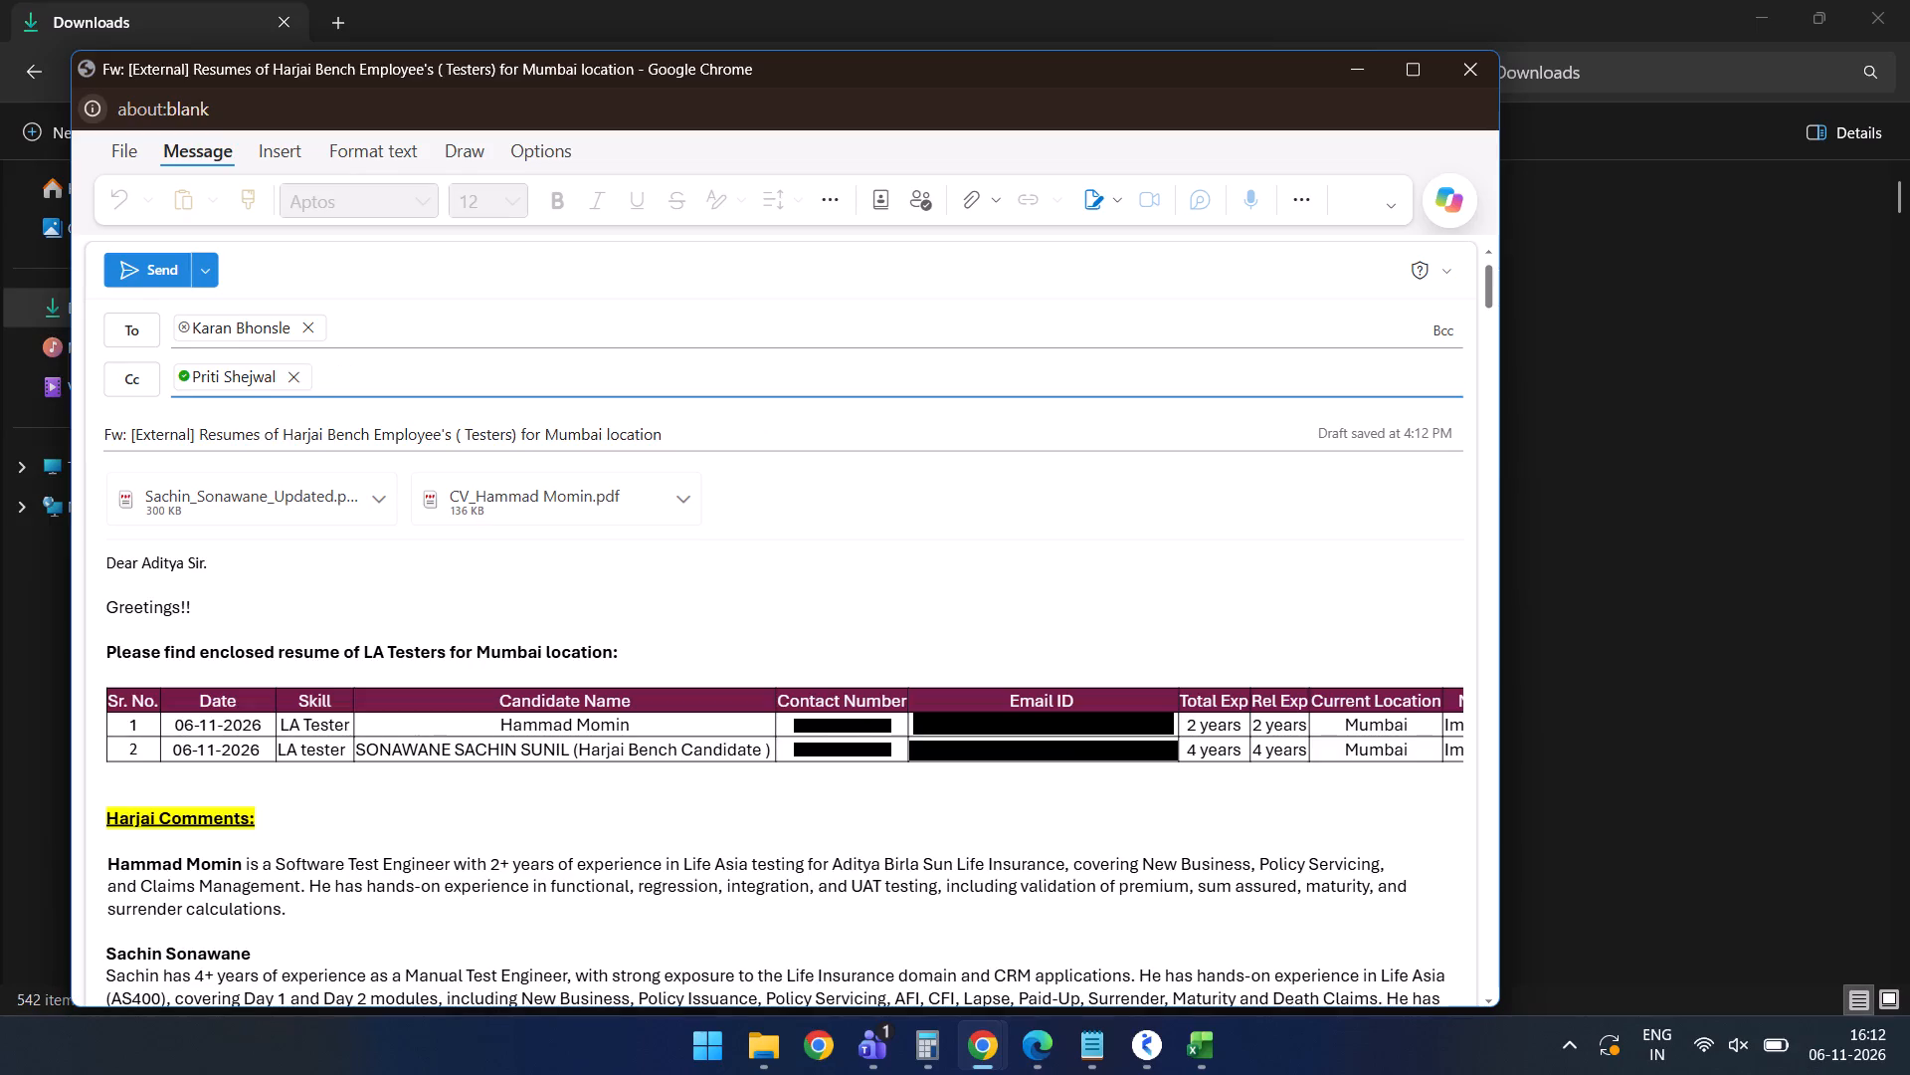
Add Nilam as a second Cc recipient of the draft.
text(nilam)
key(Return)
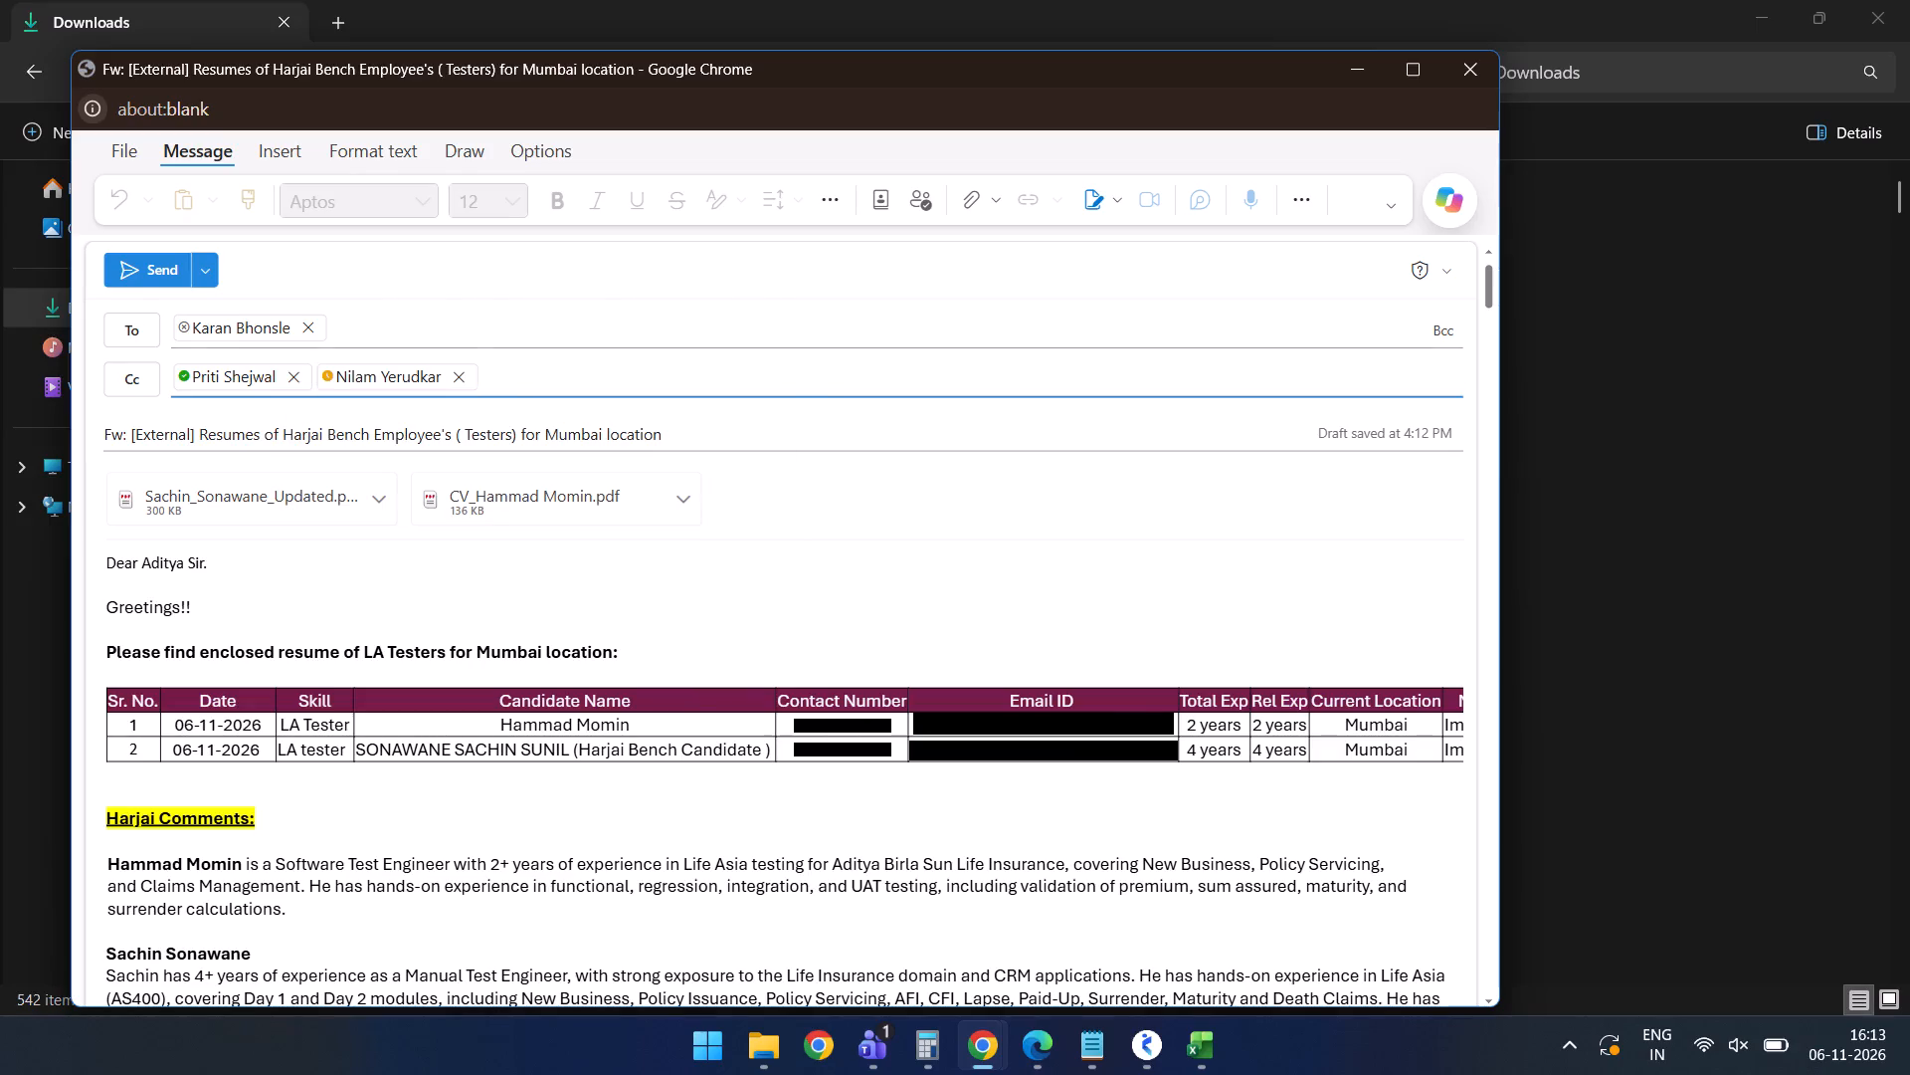
Review the draft's attachments, candidate table across all its columns, Harjai Comments and signature before sending.
click(337, 623)
scroll(337, 623, down, 4)
scroll(337, 623, up, 1)
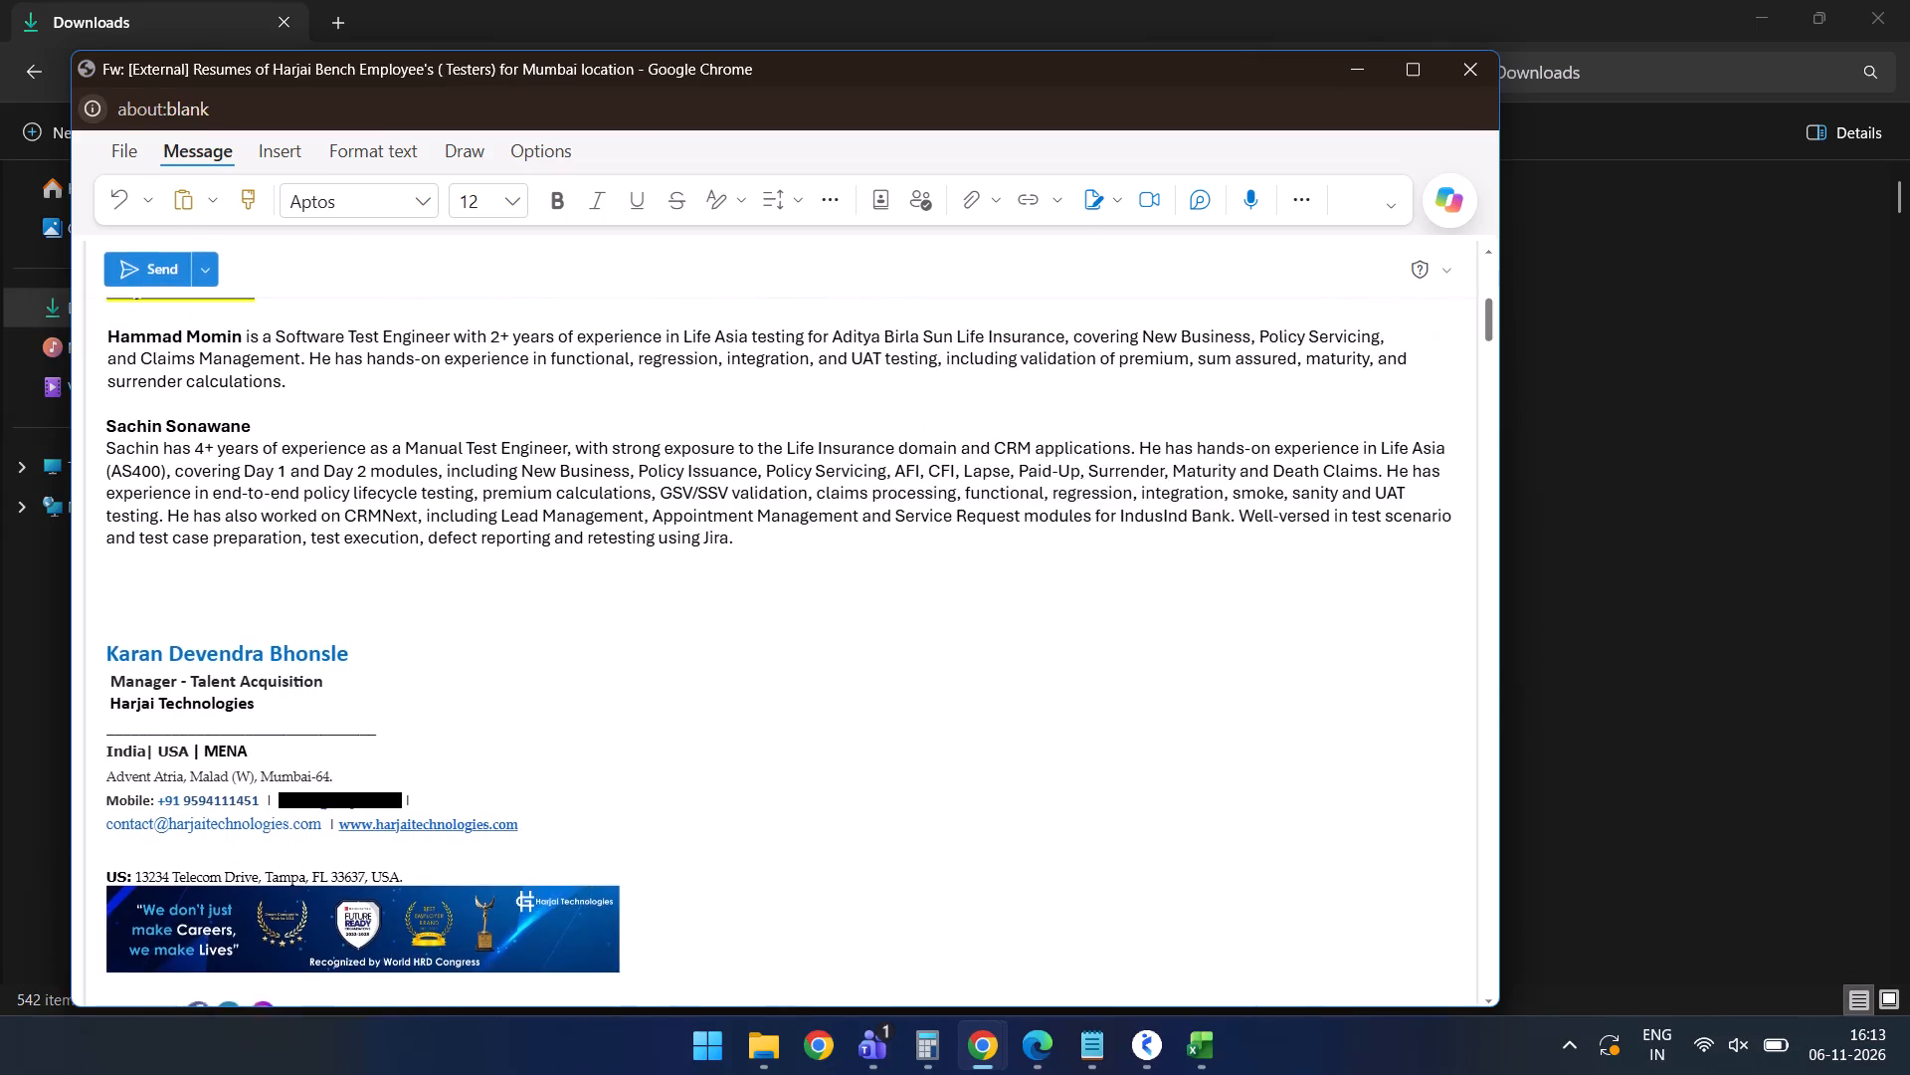
scroll(337, 623, up, 1)
scroll(898, 741, left, 5)
scroll(898, 741, right, 3)
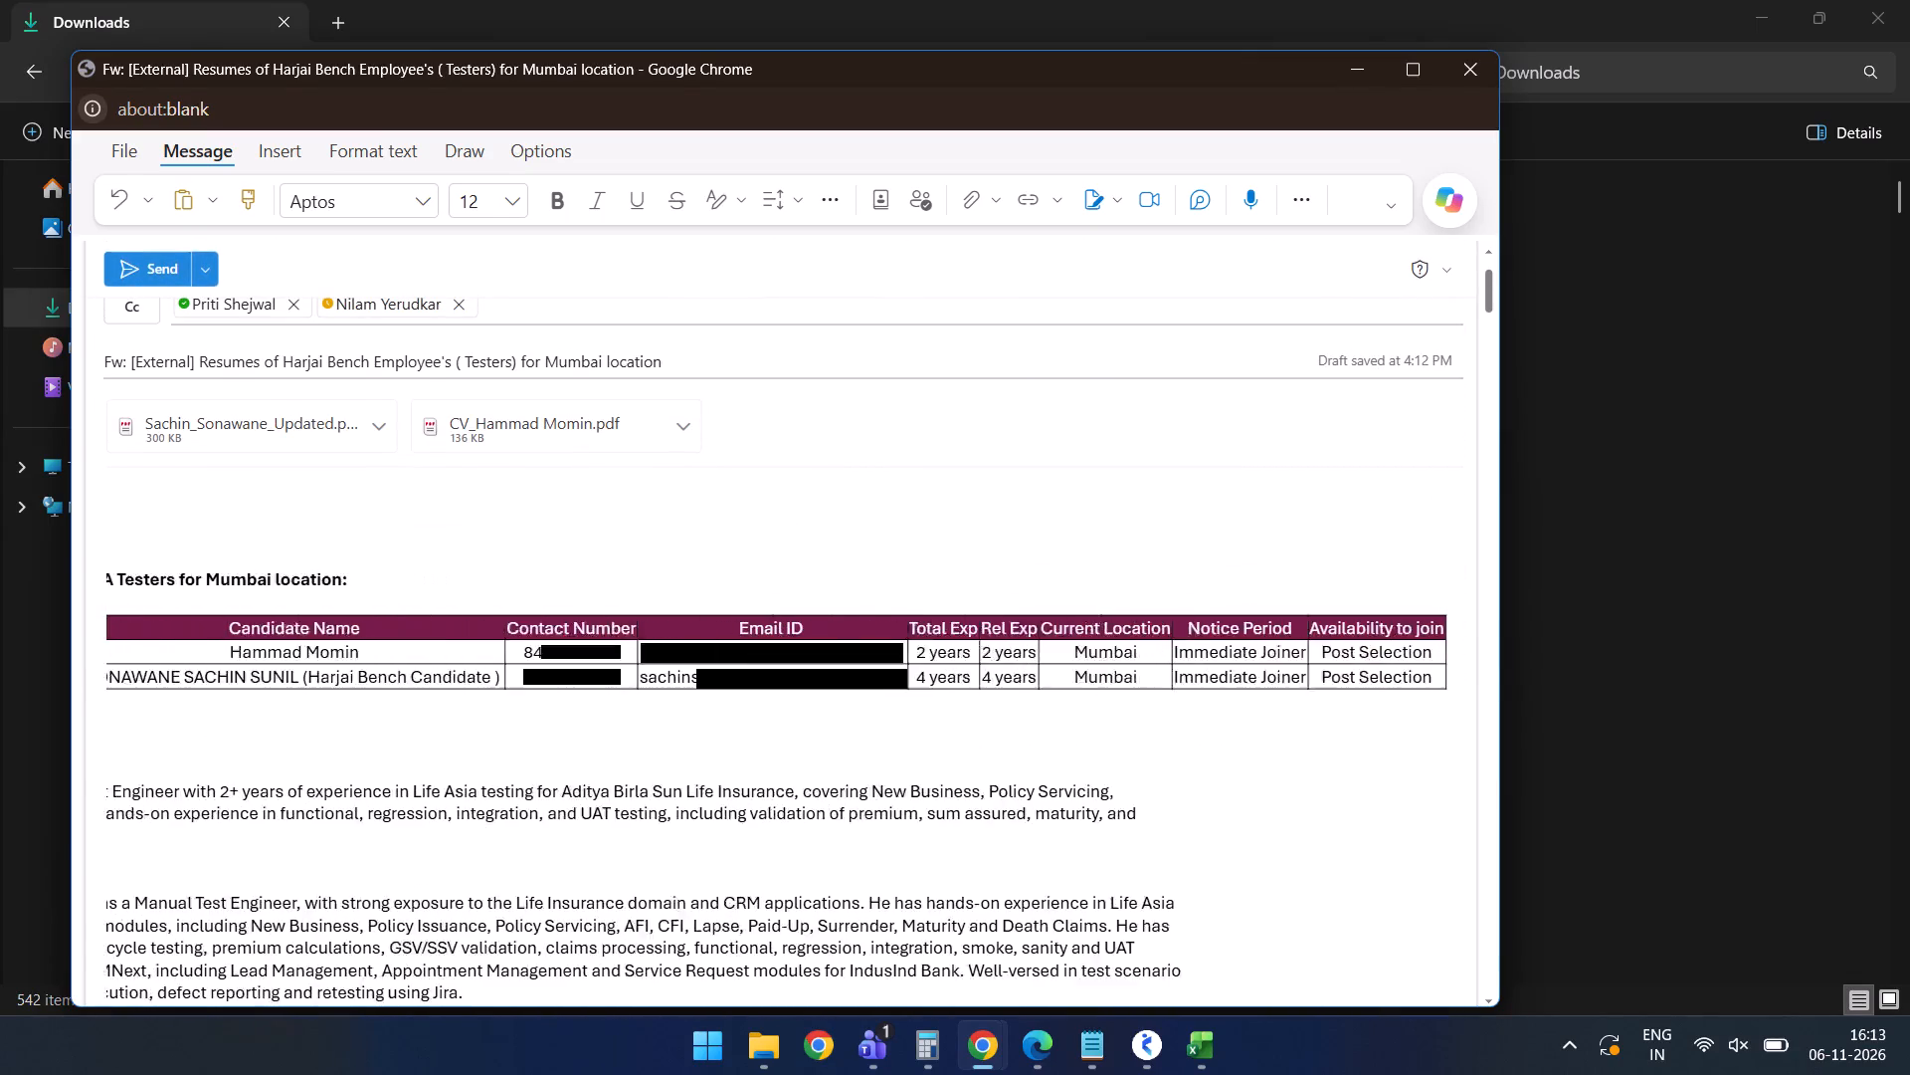
scroll(898, 741, right, 3)
scroll(898, 741, down, 8)
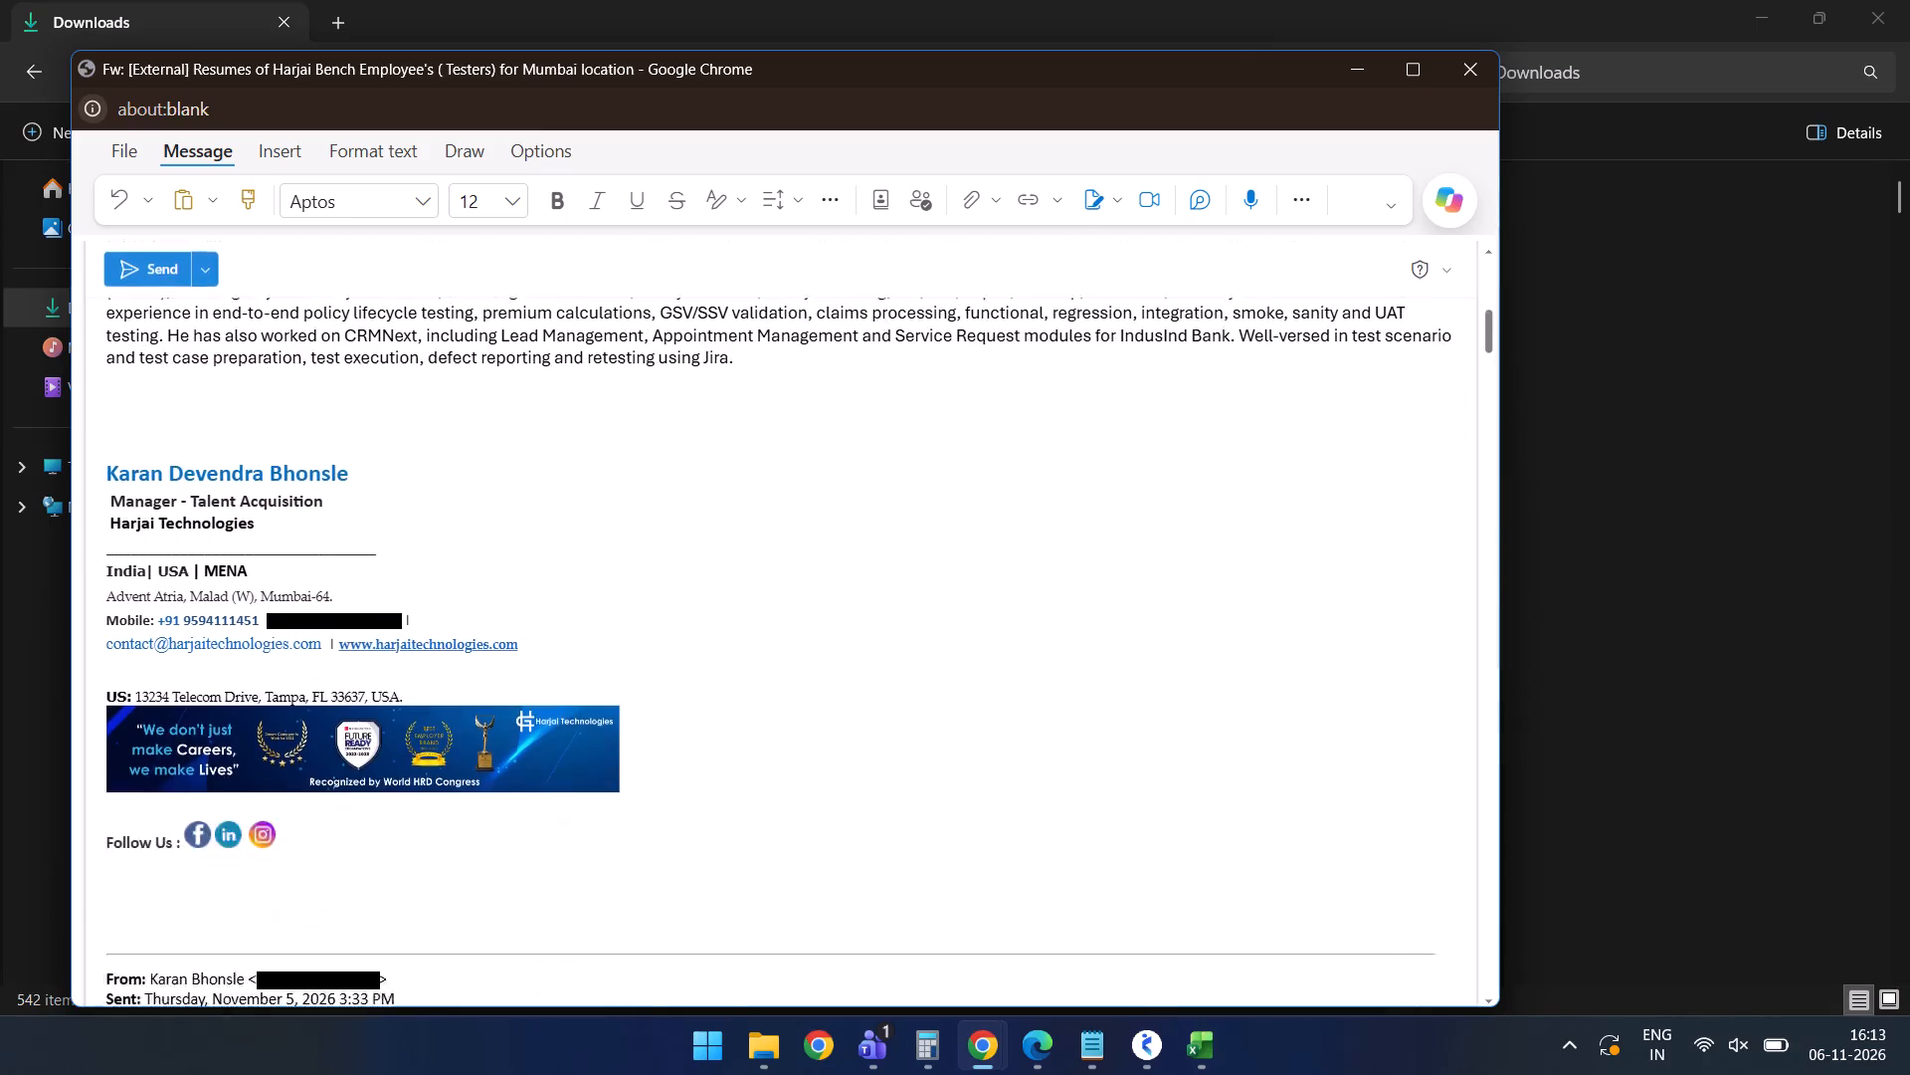
scroll(898, 741, down, 2)
scroll(898, 741, up, 10)
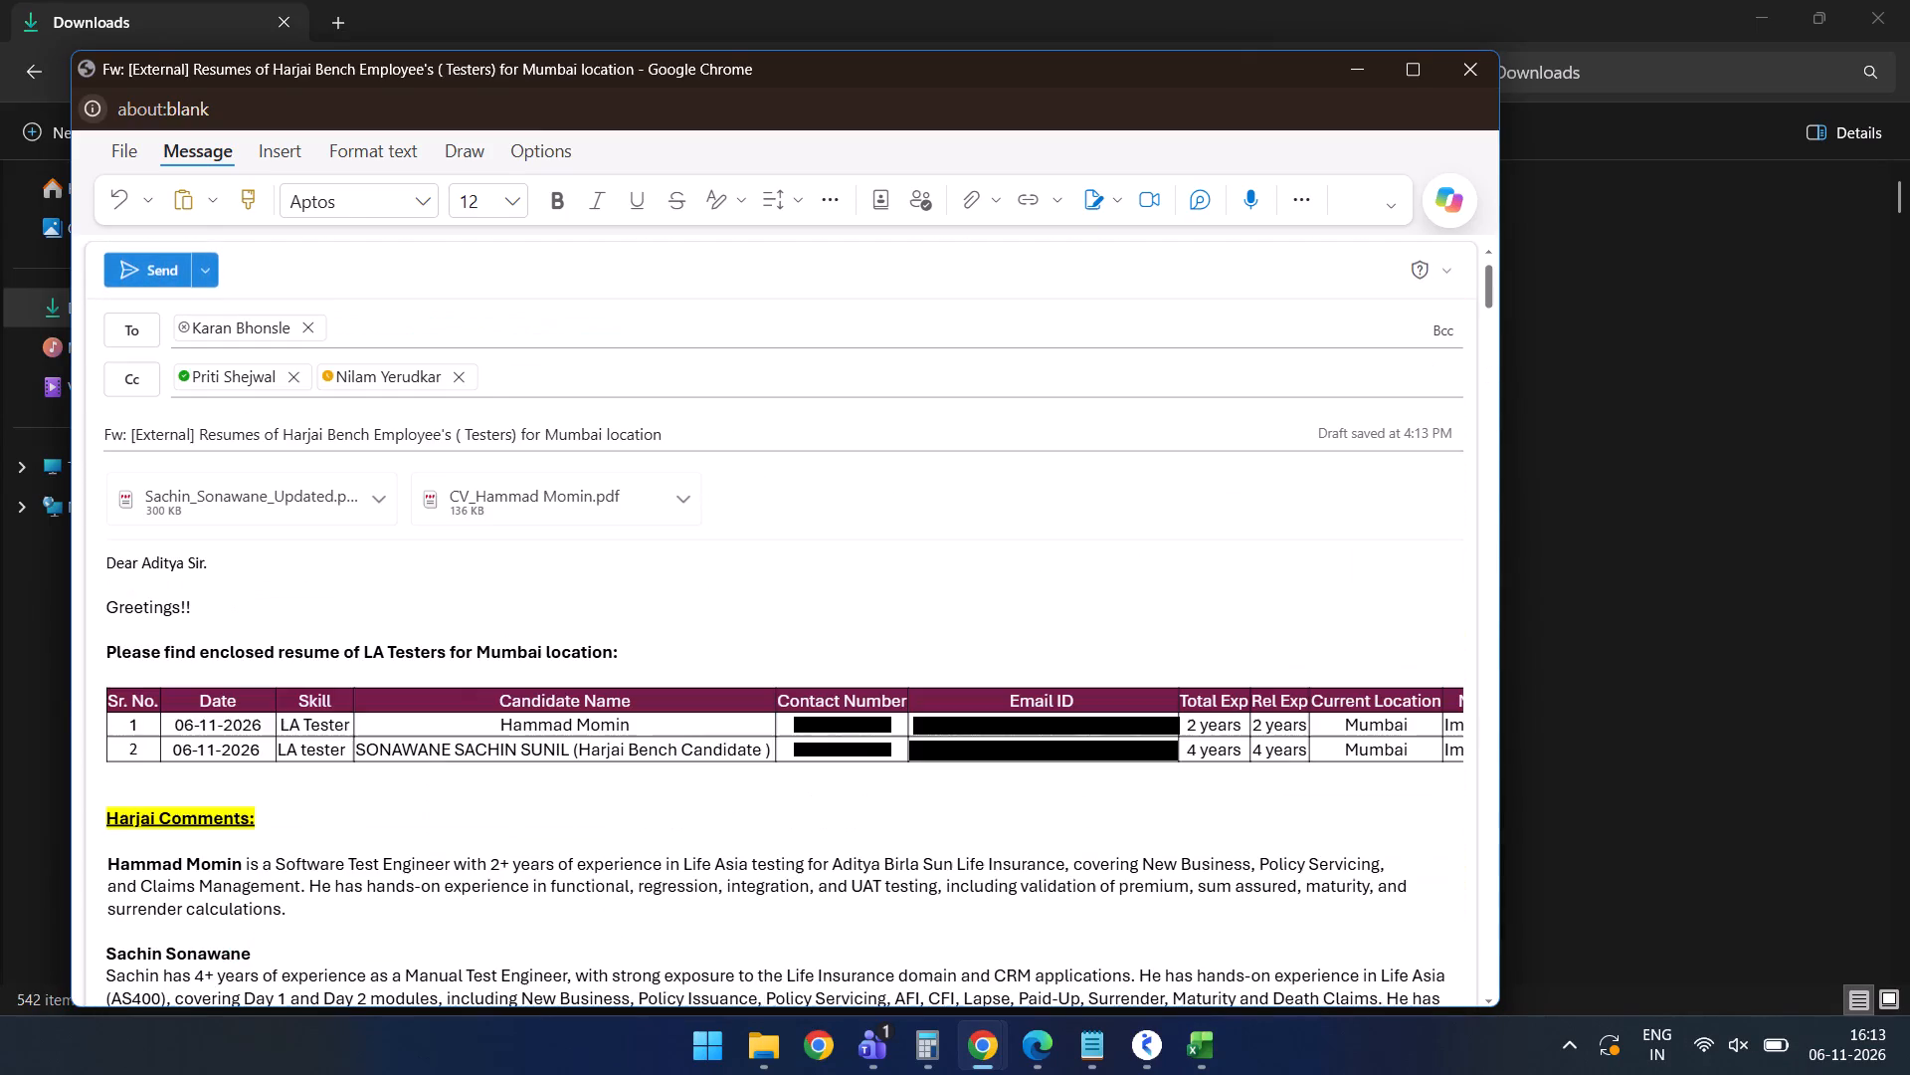
Send the forwarded email with the LA Tester resumes for Mumbai location.
click(139, 267)
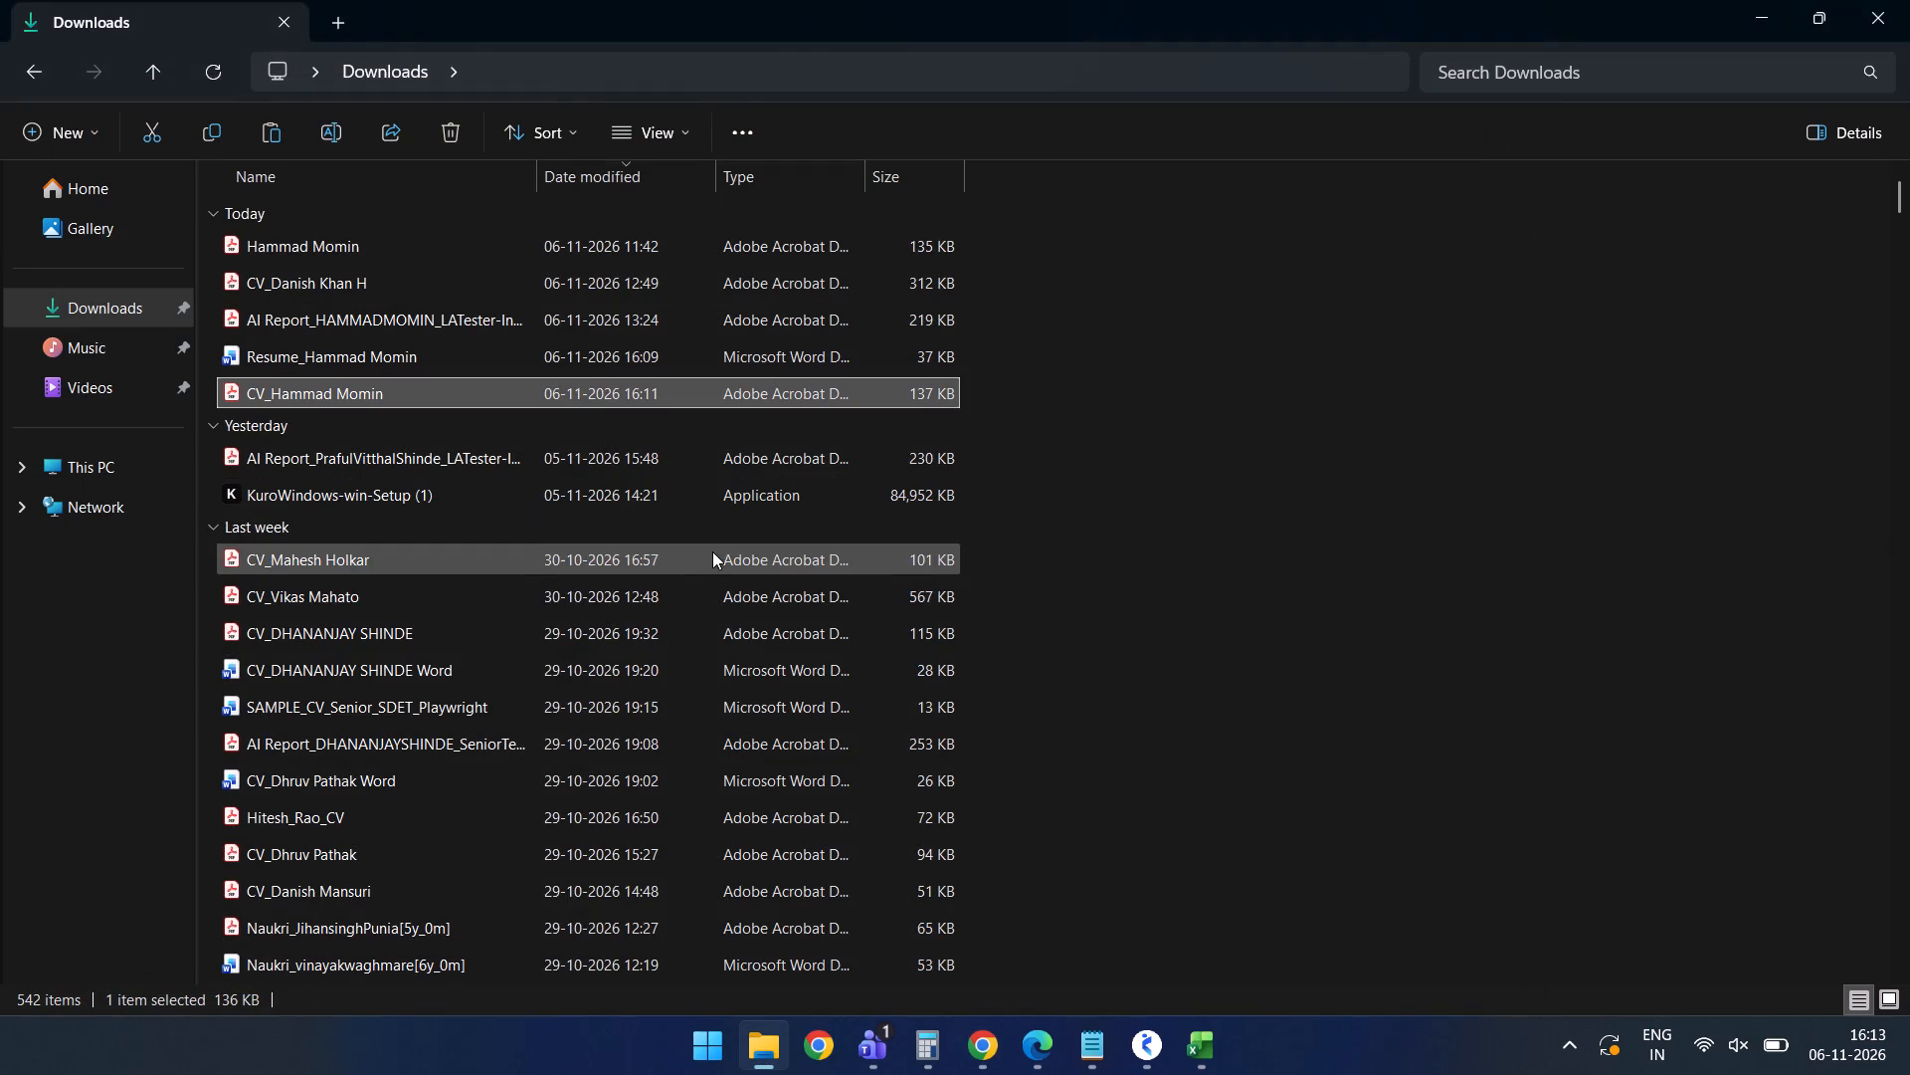
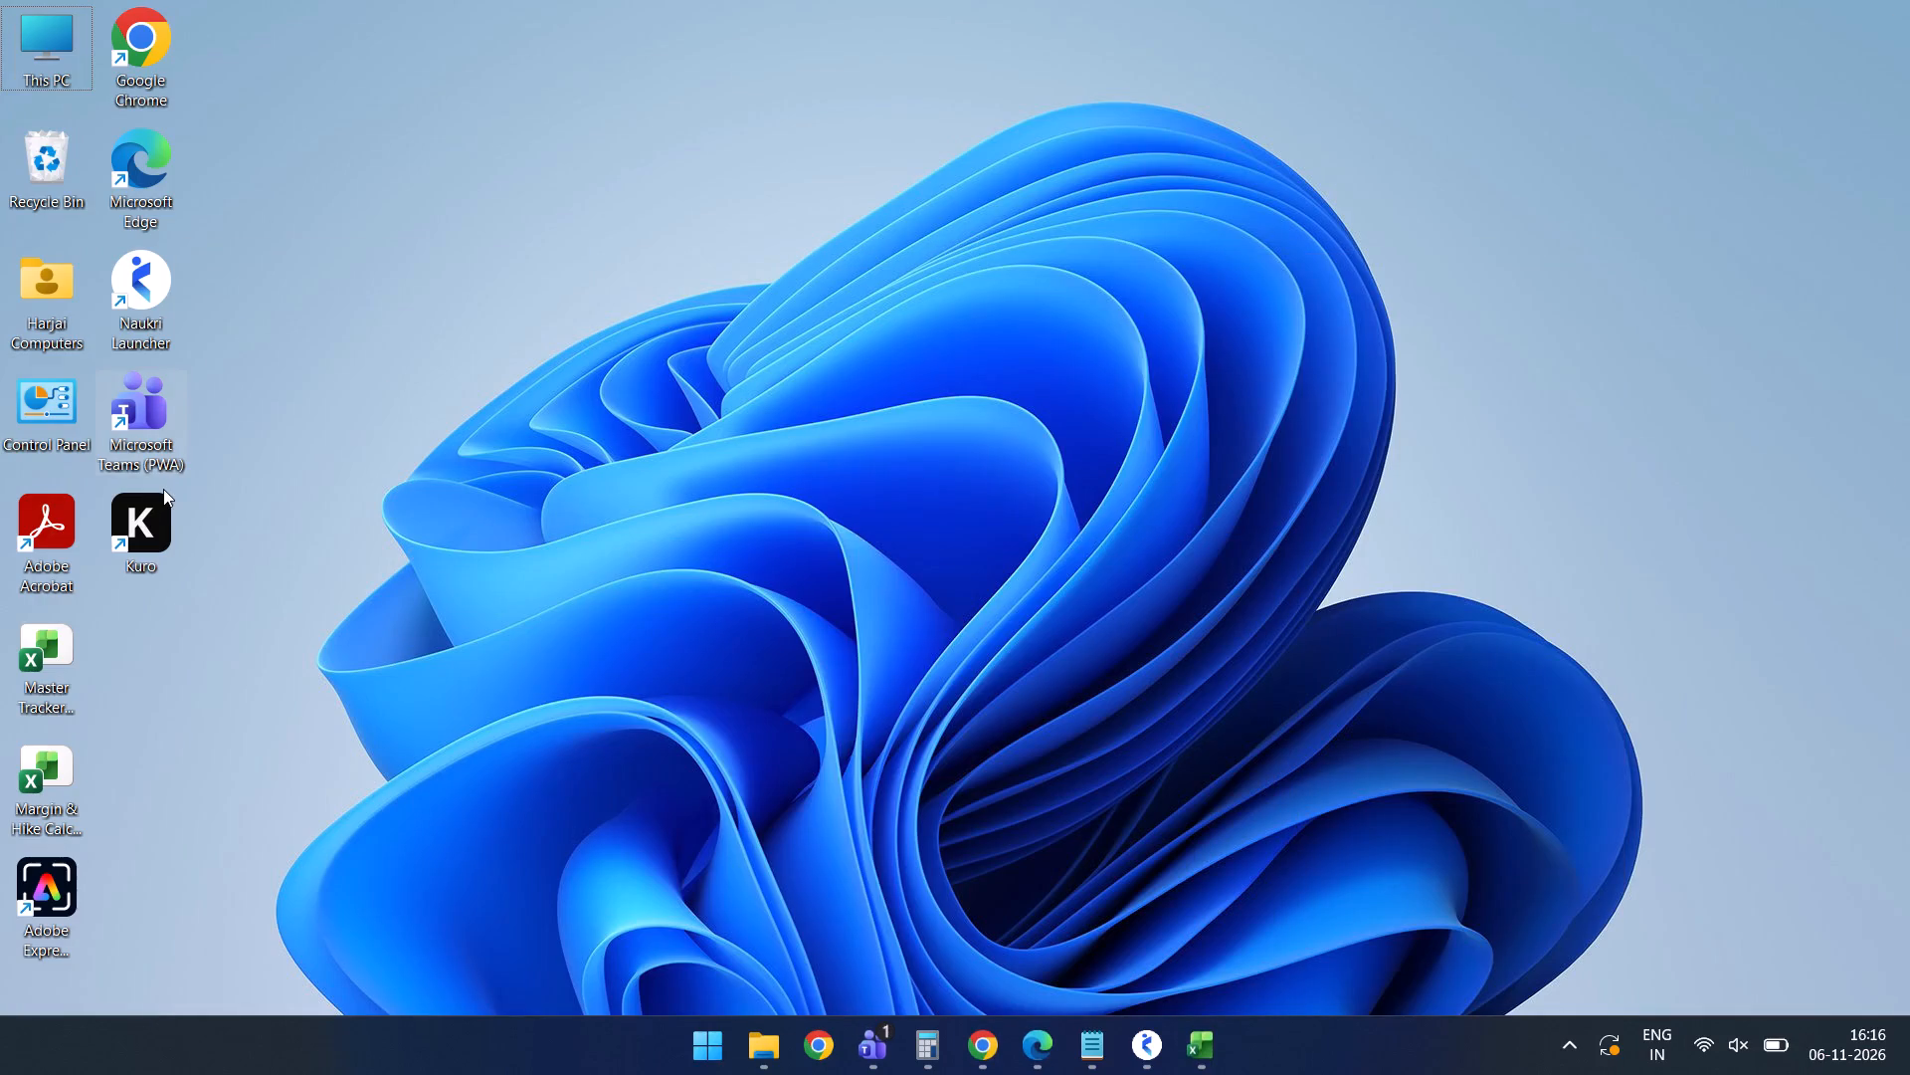
Launch the Kuro application from the desktop.
double_click(132, 512)
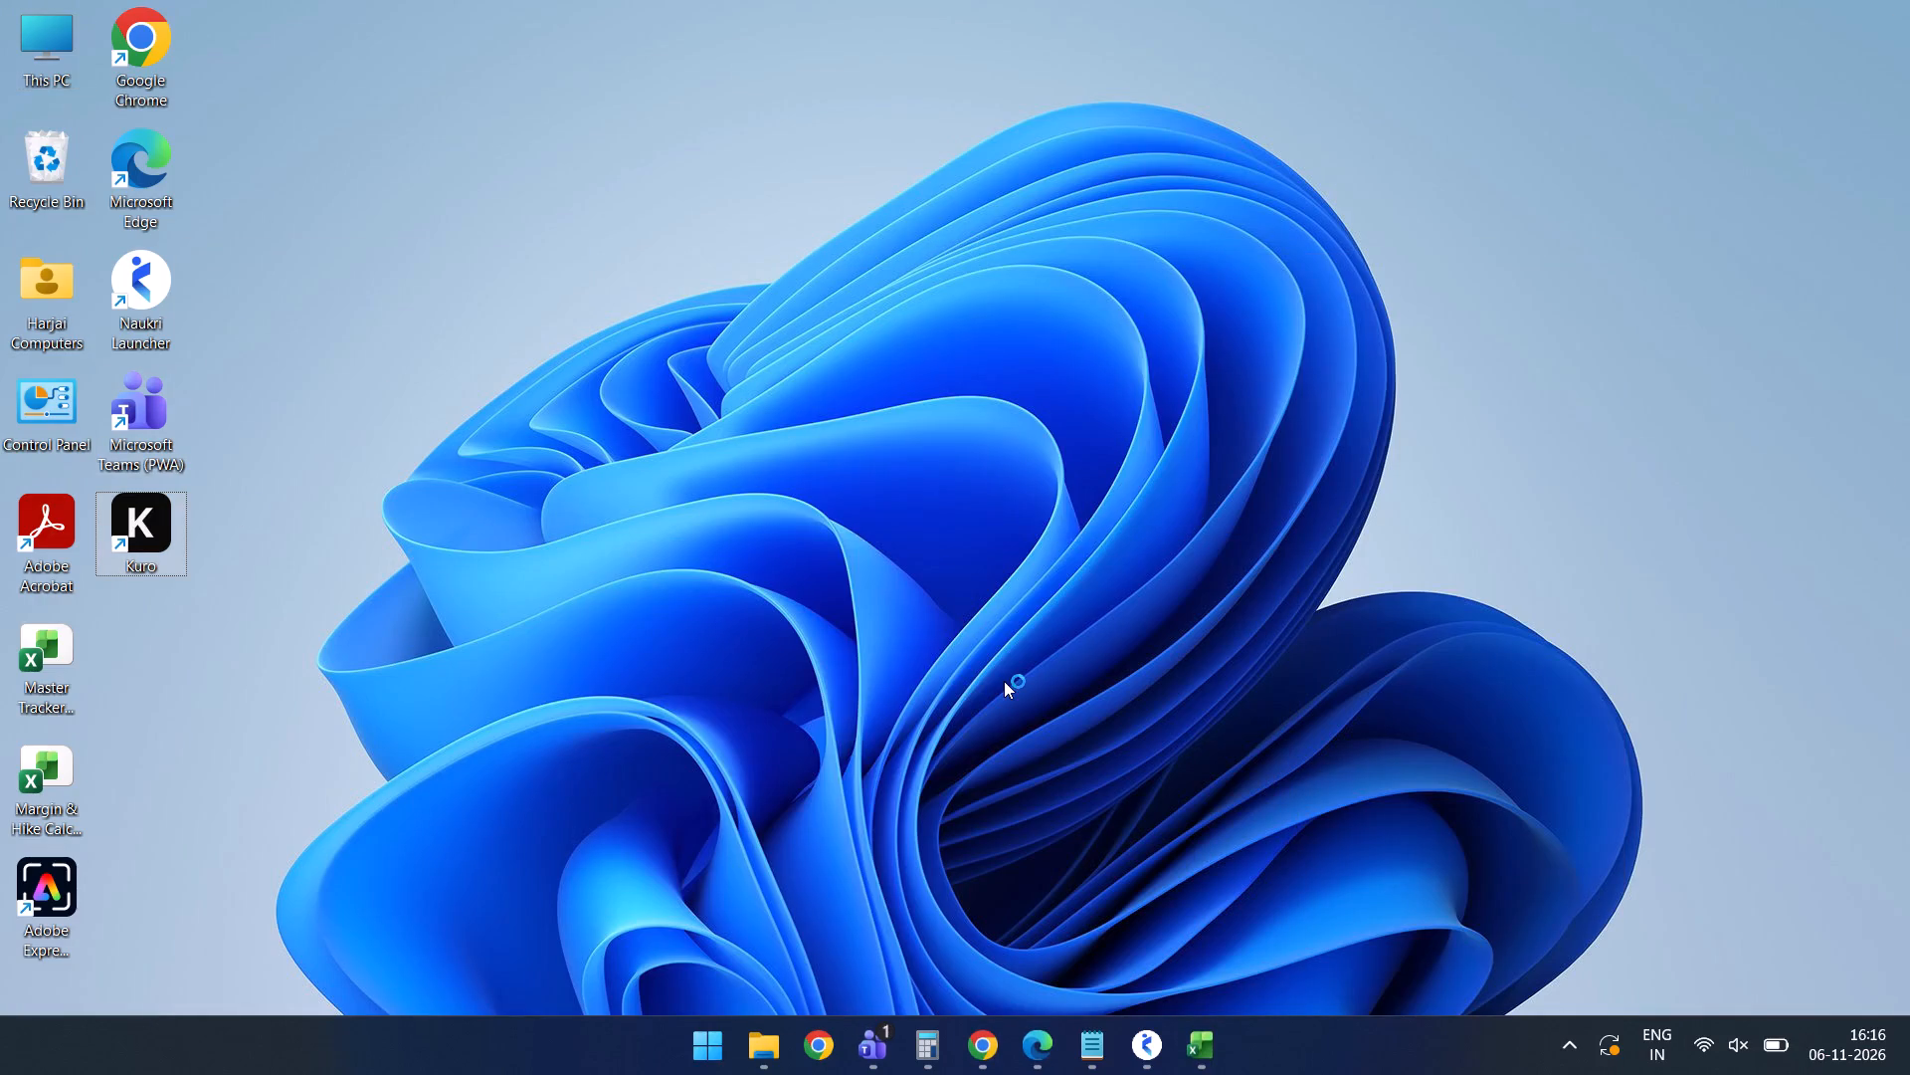
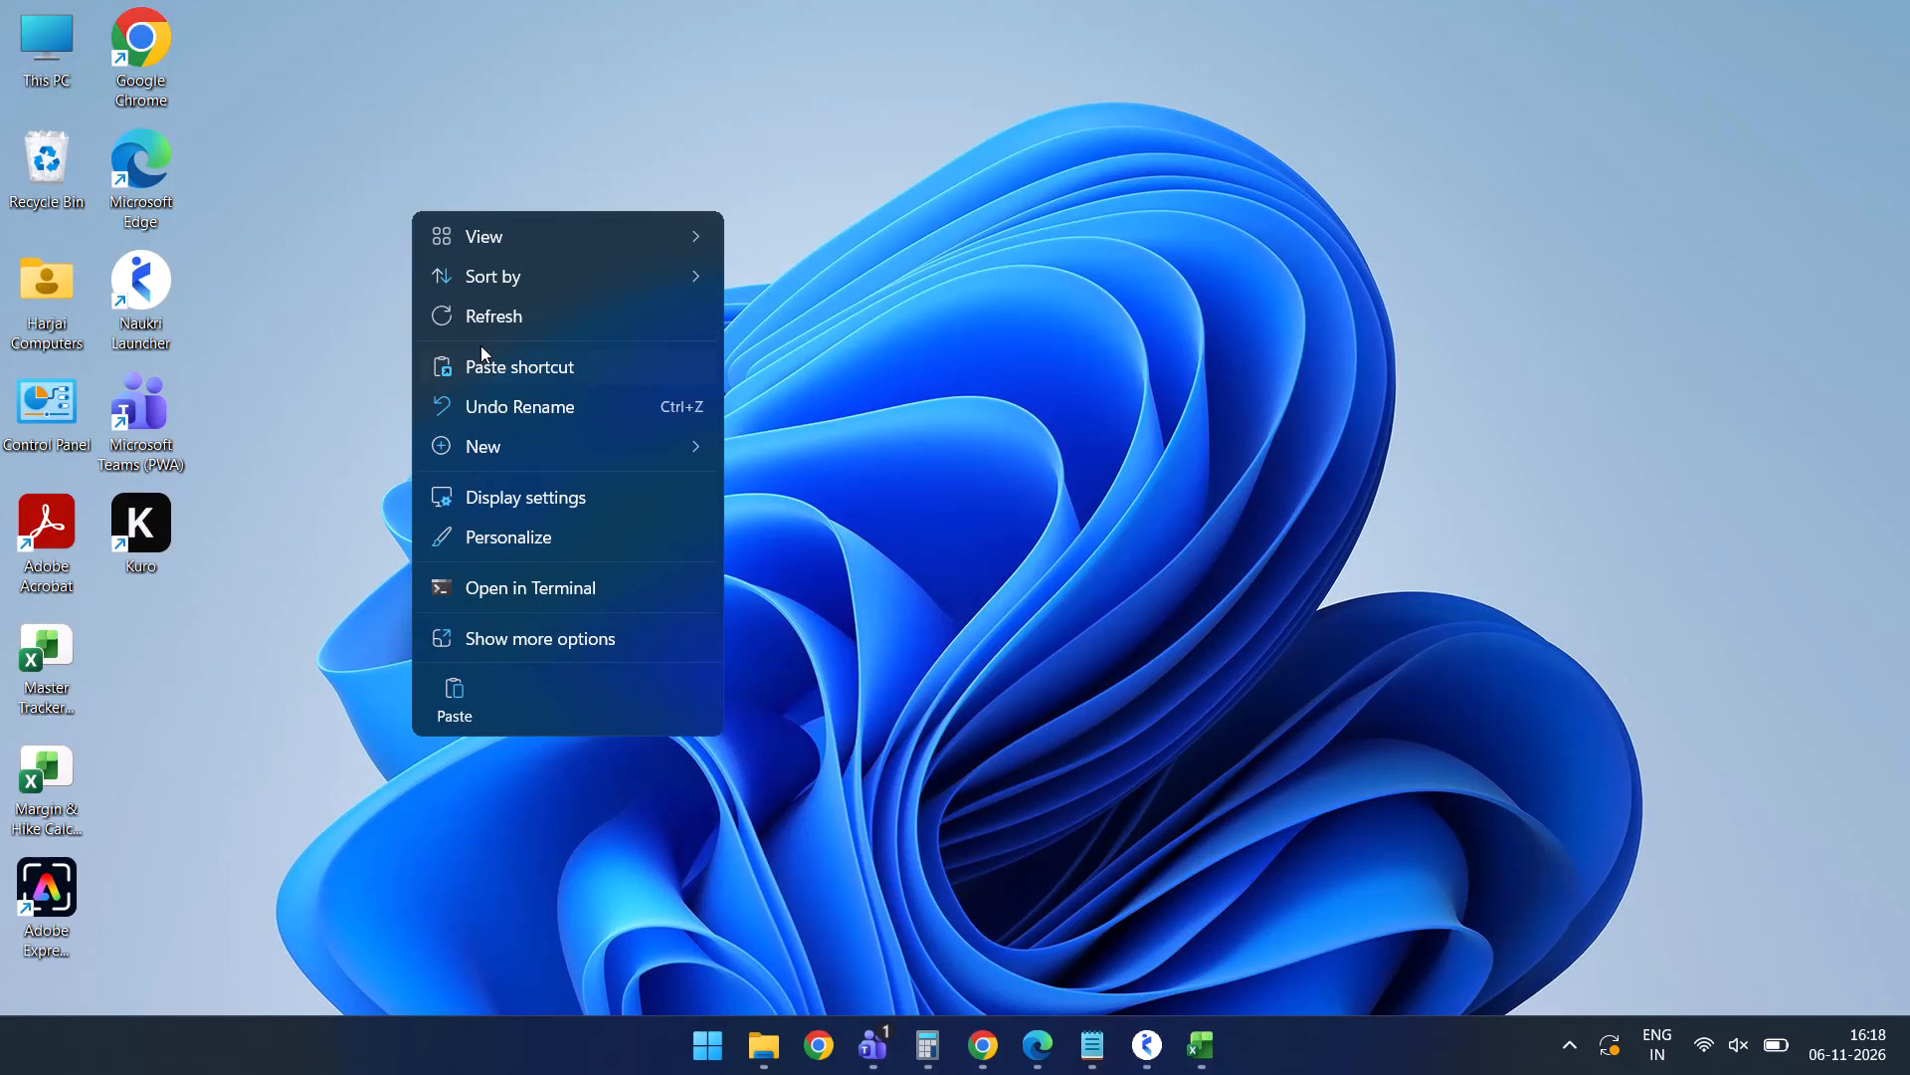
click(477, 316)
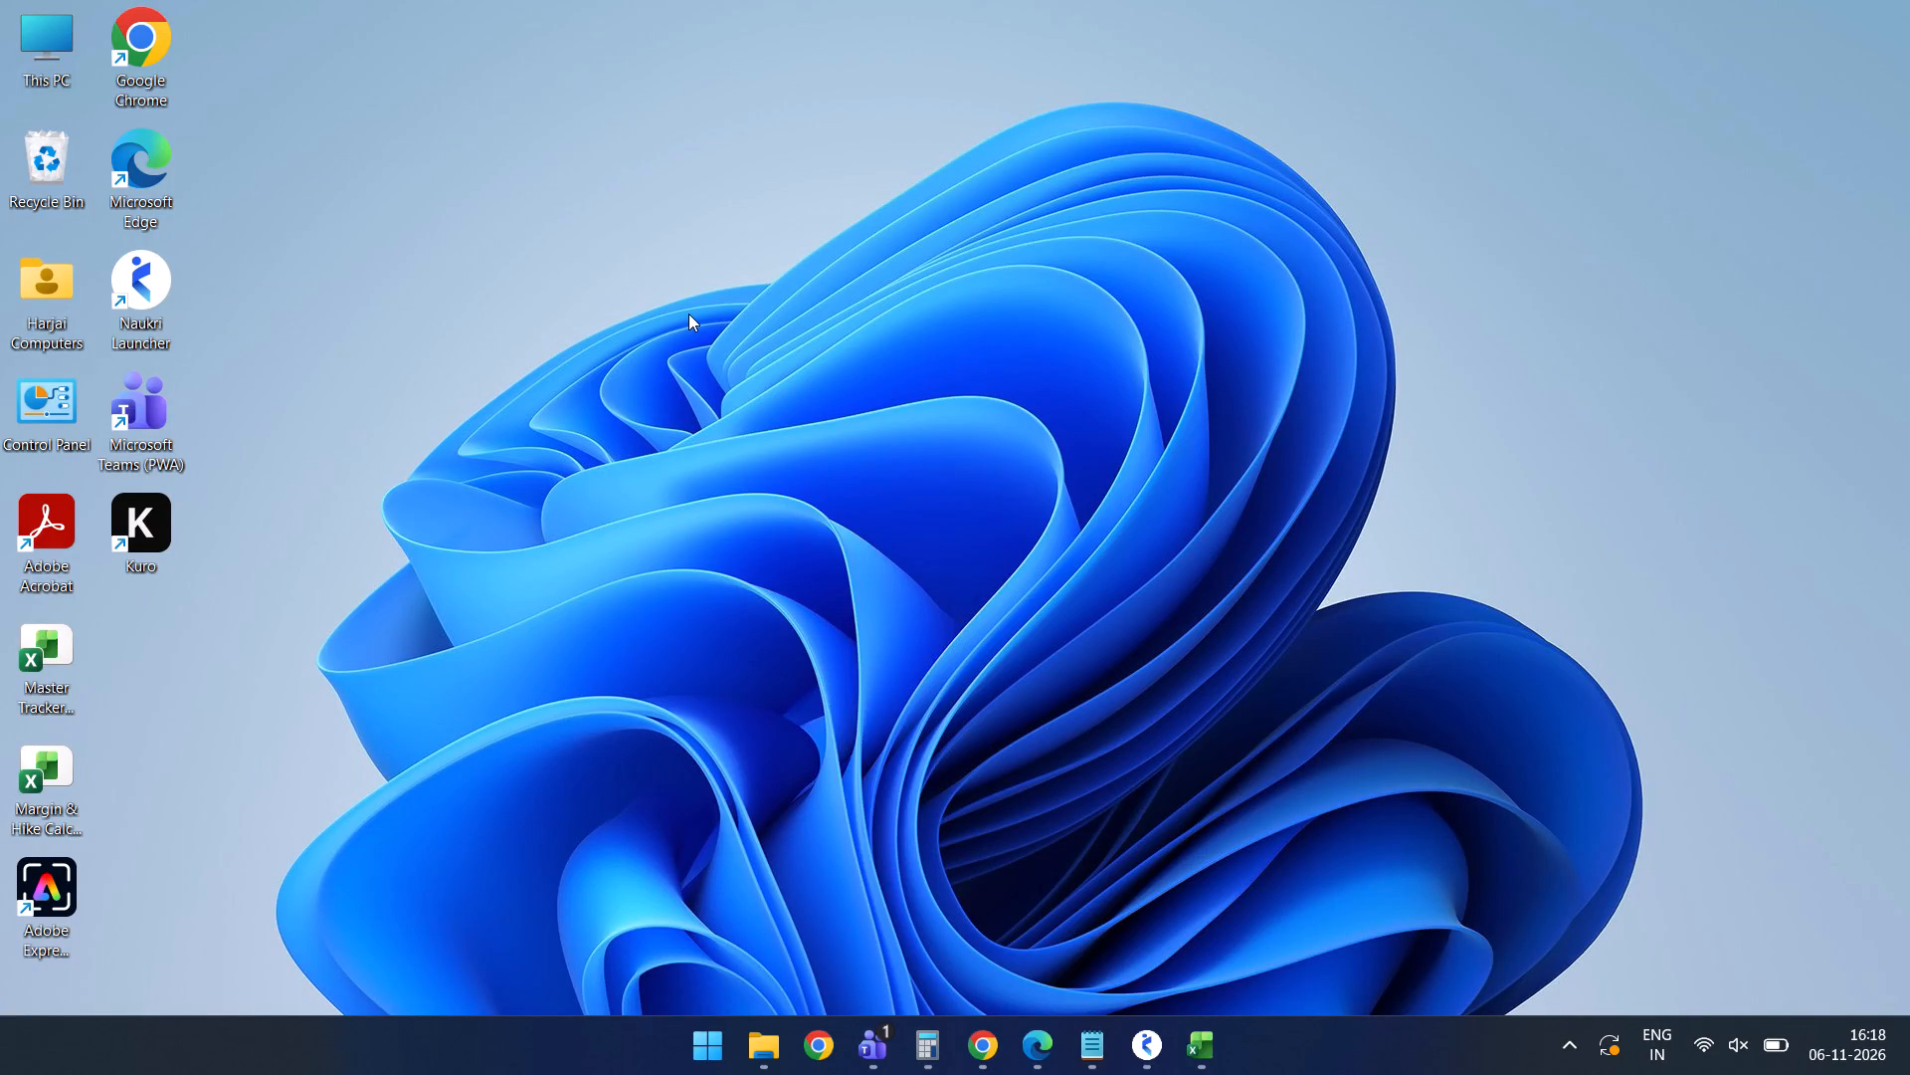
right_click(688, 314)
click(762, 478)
Switch to LinkedIn in Microsoft Edge and reload the network page showing the pending invitations.
key(alt+Tab)
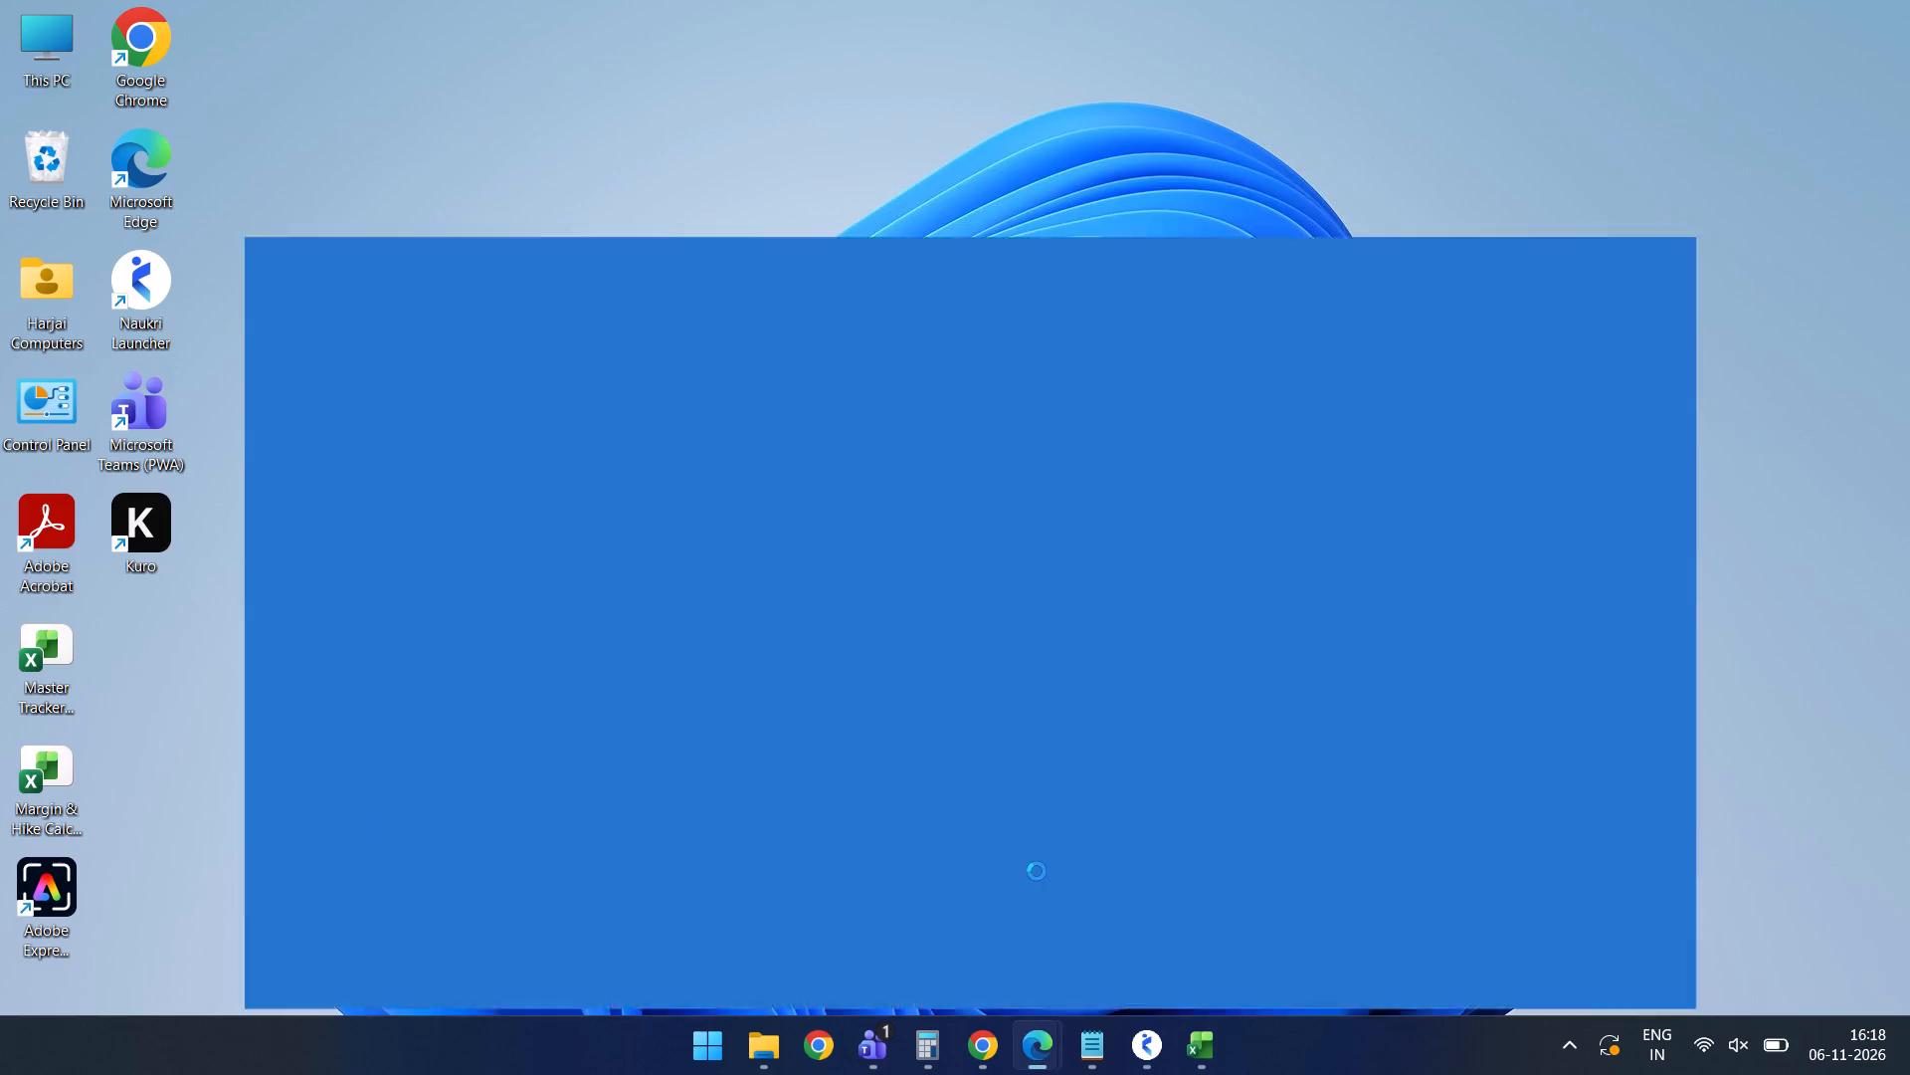
key(super+m)
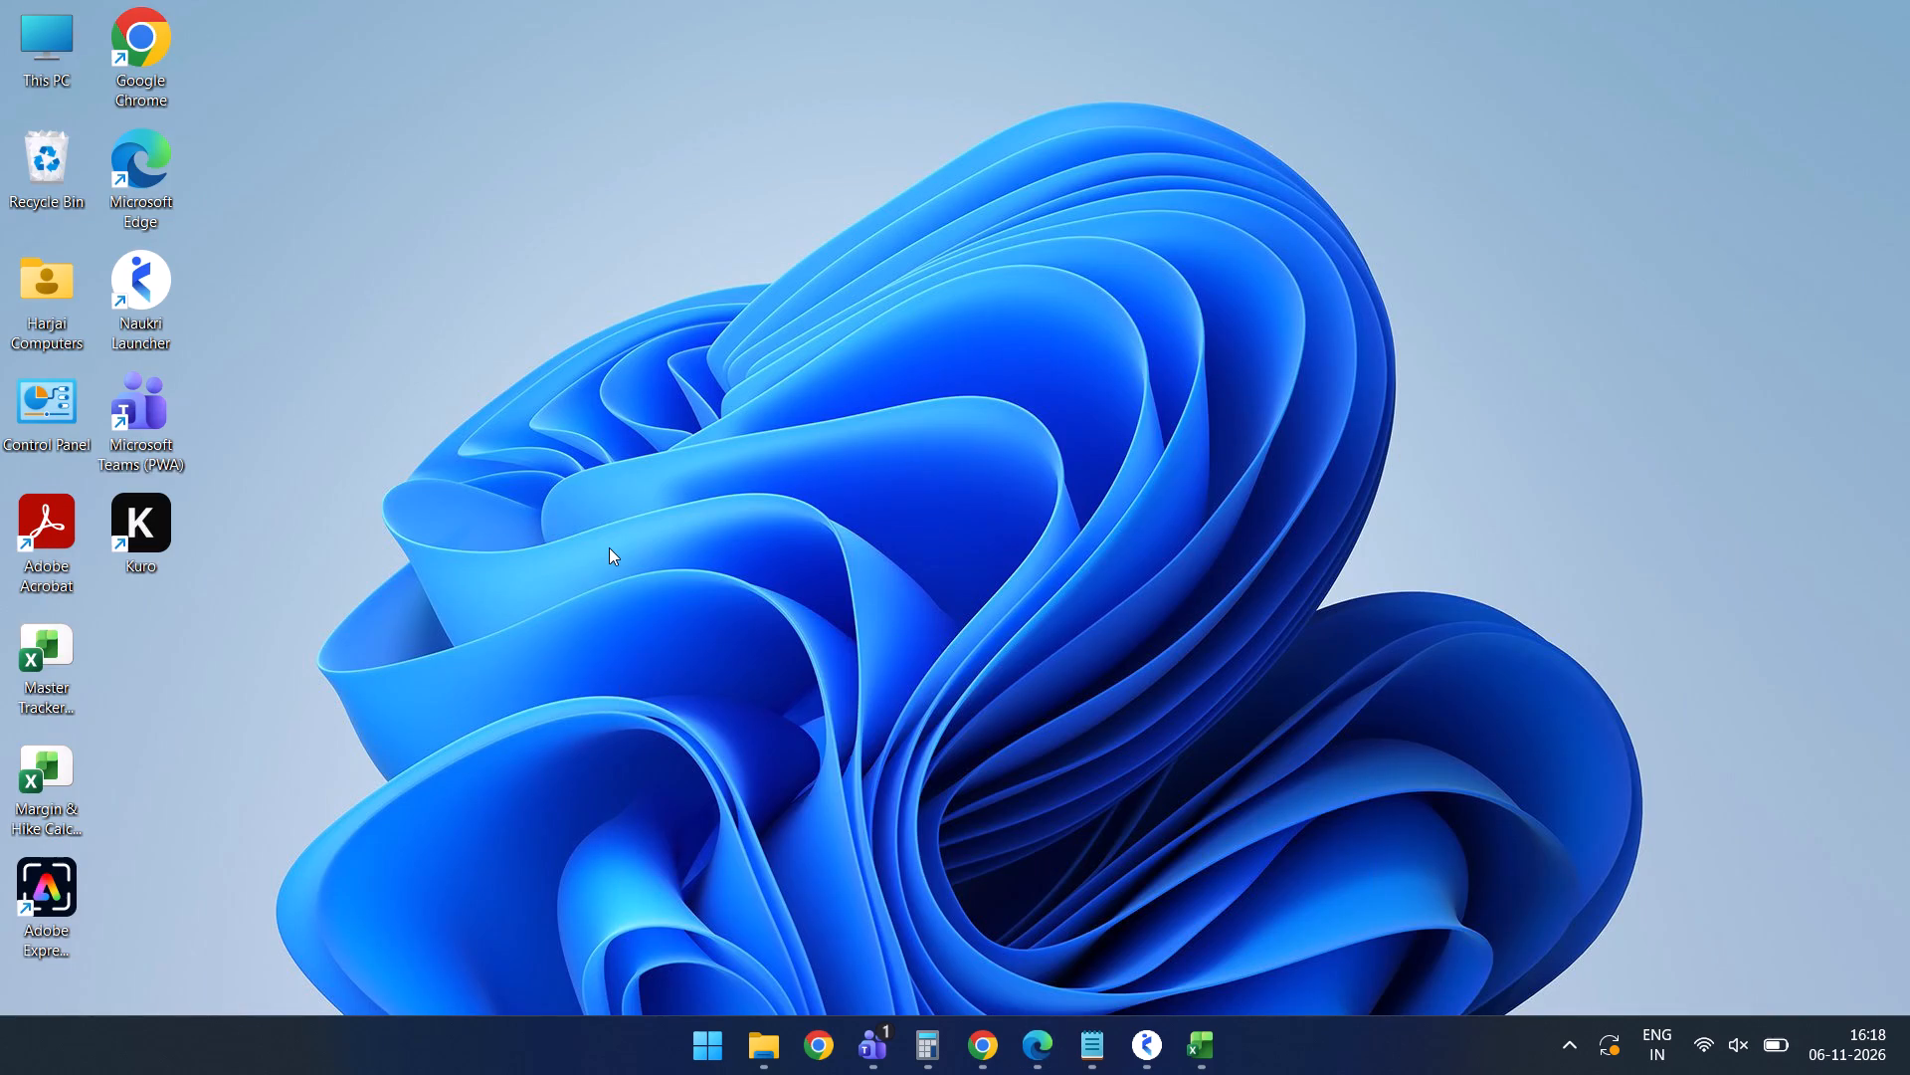
key(alt+Tab)
key(alt+Tab)
key(alt+Left)
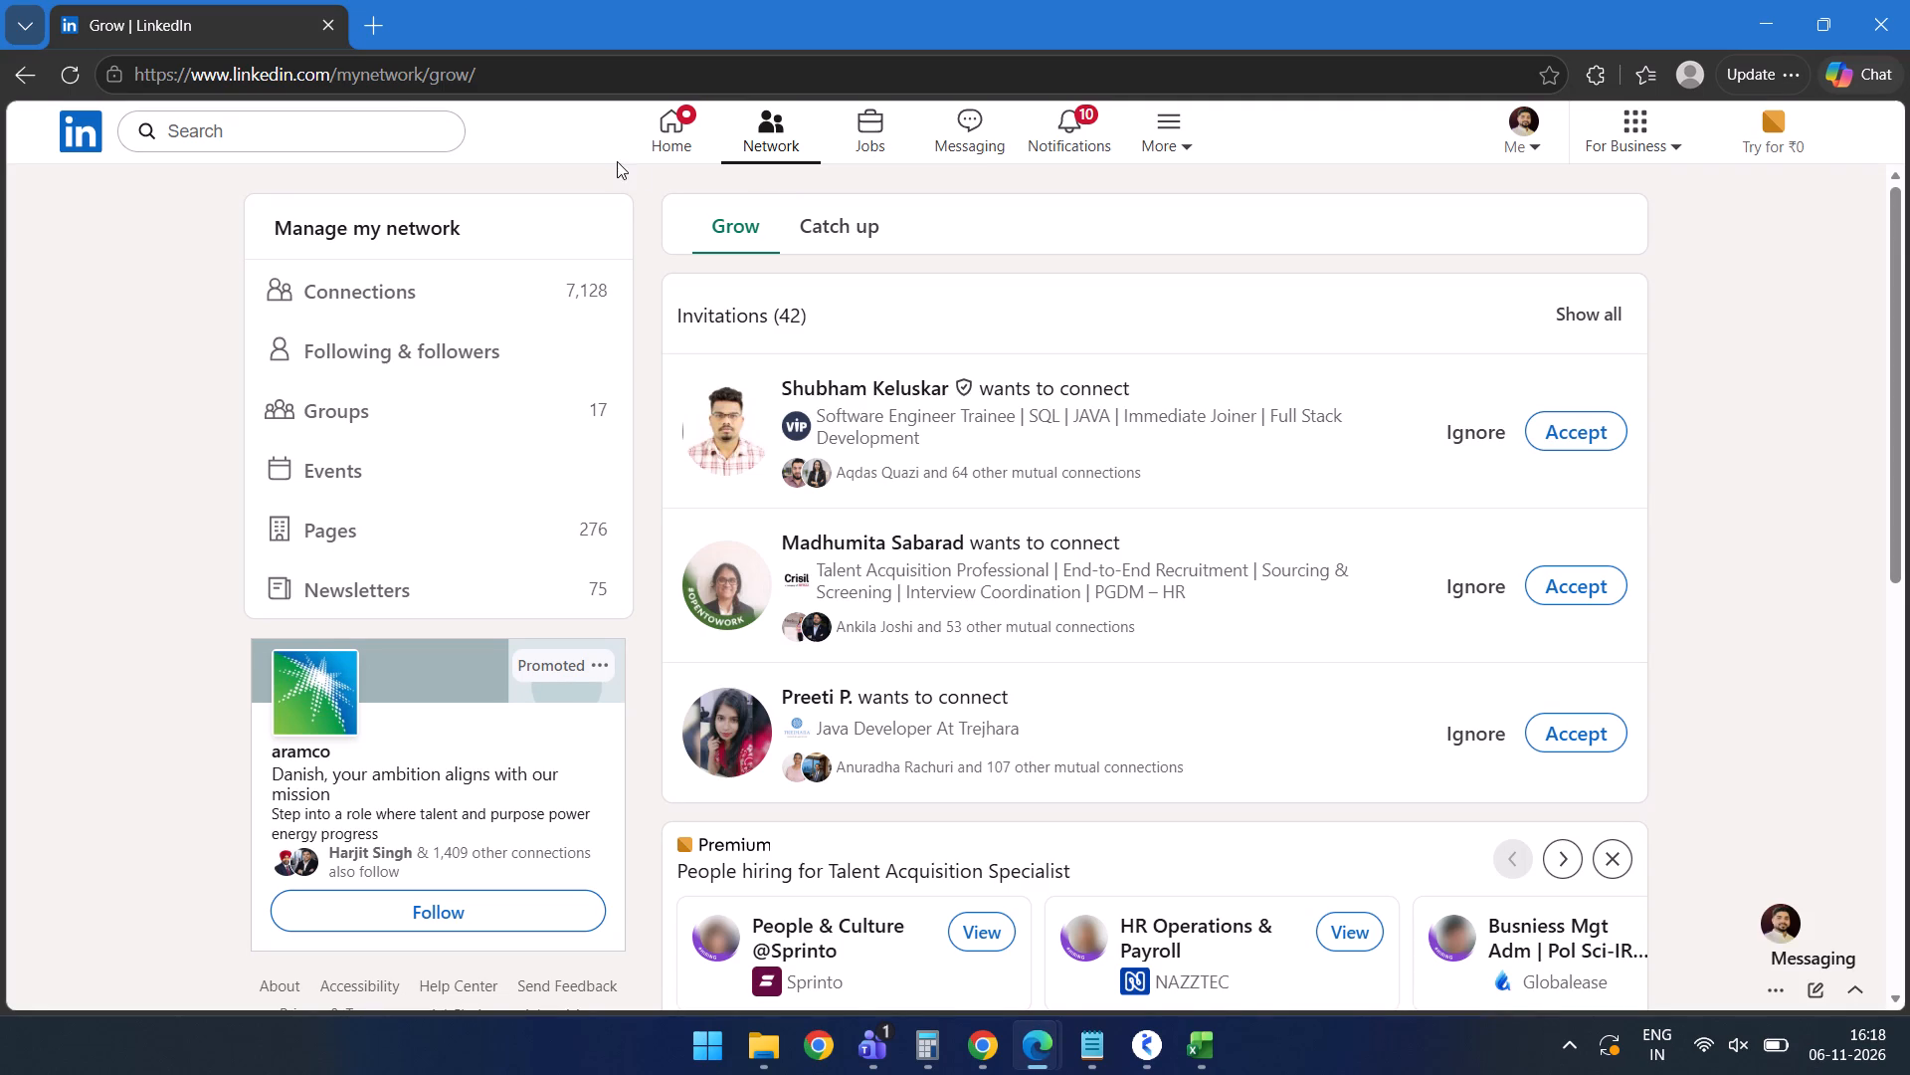
click(65, 82)
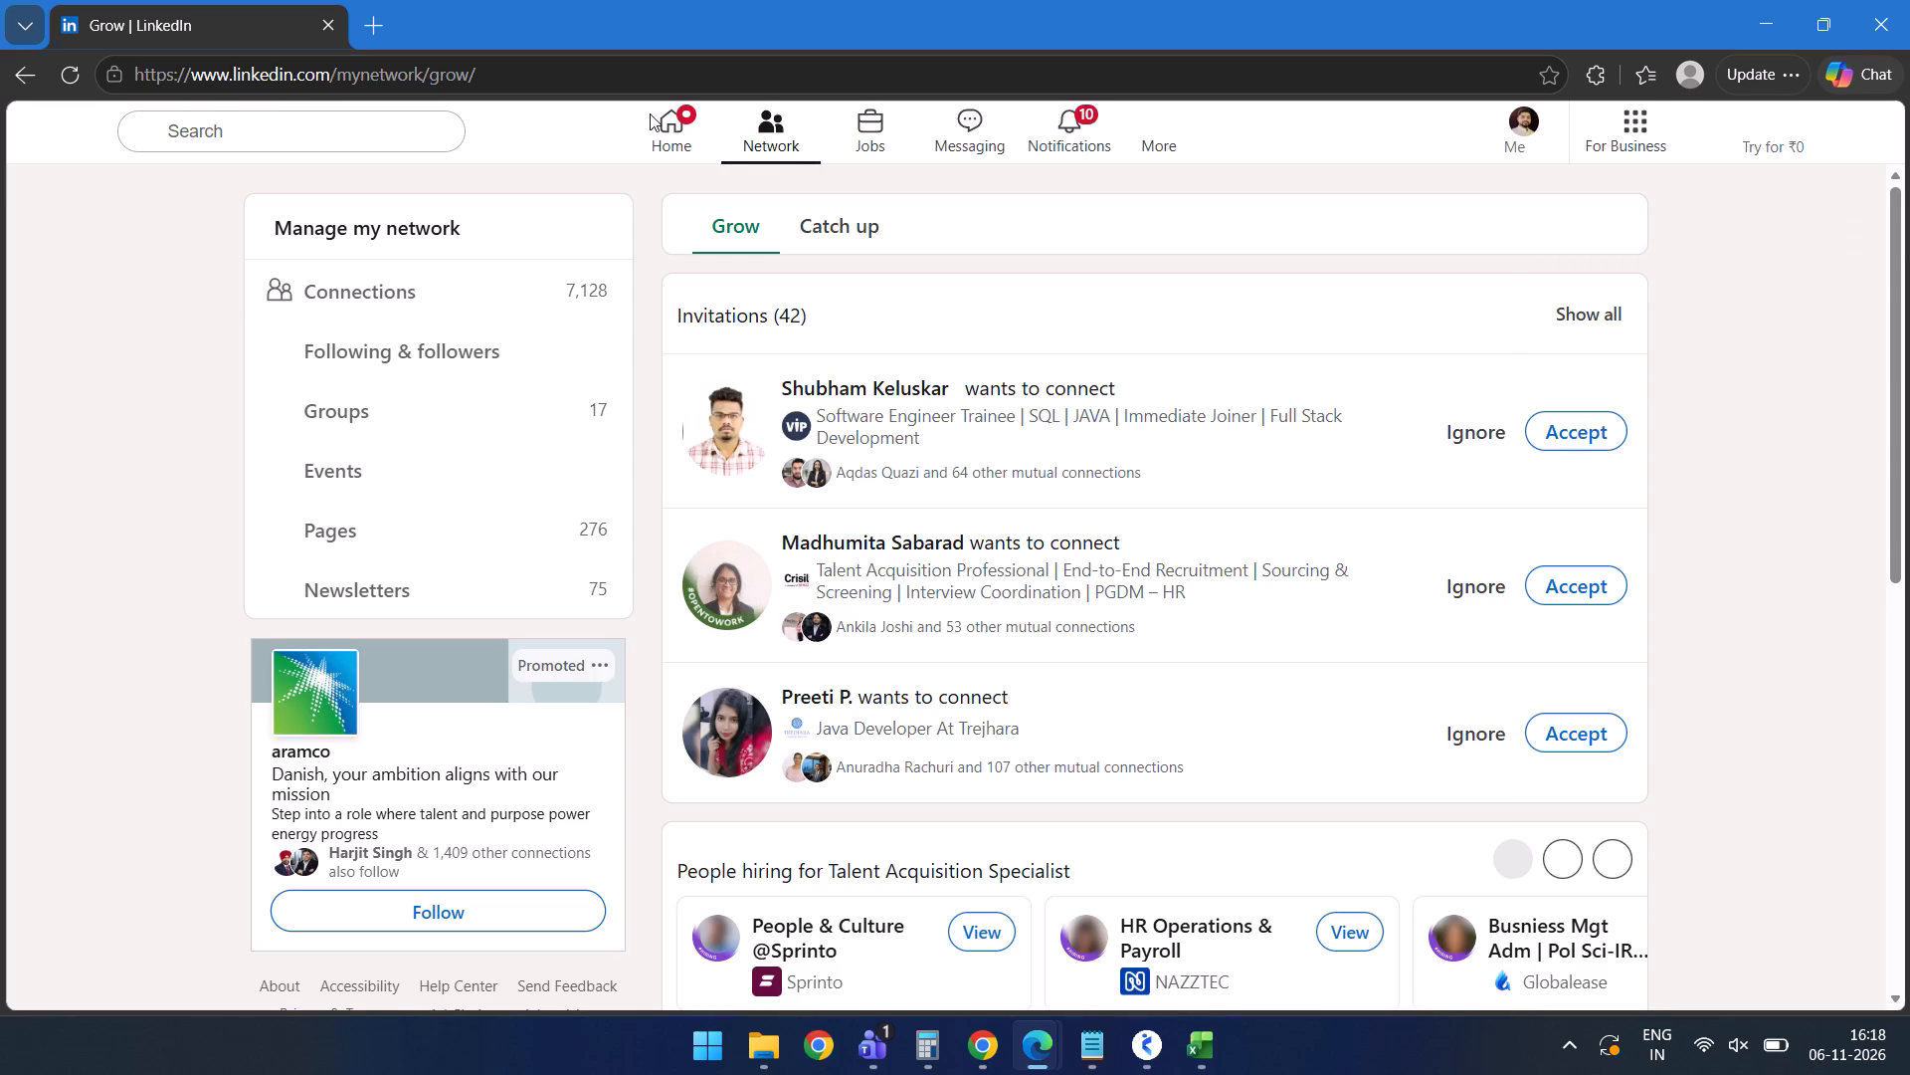
Open the LinkedIn home feed.
click(690, 129)
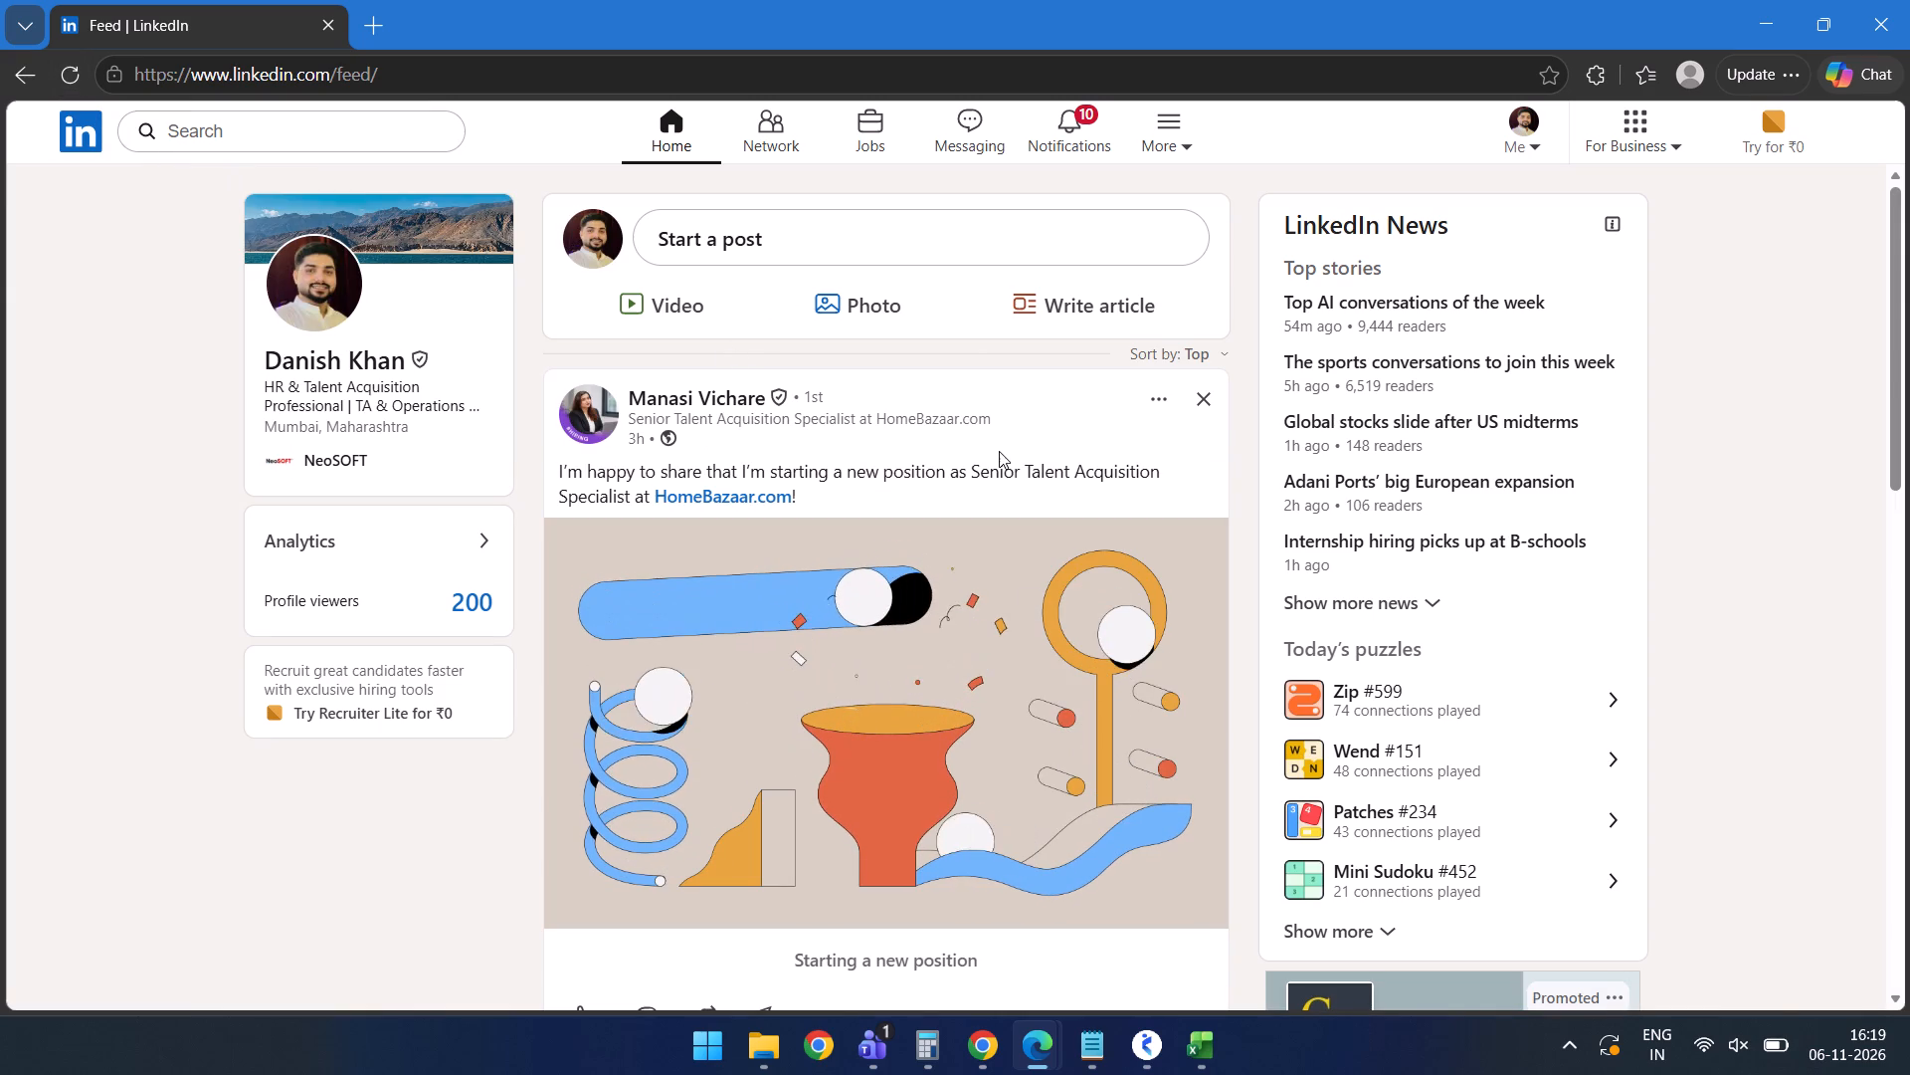
Switch from LinkedIn to the Downloads folder in File Explorer.
key(alt+Tab)
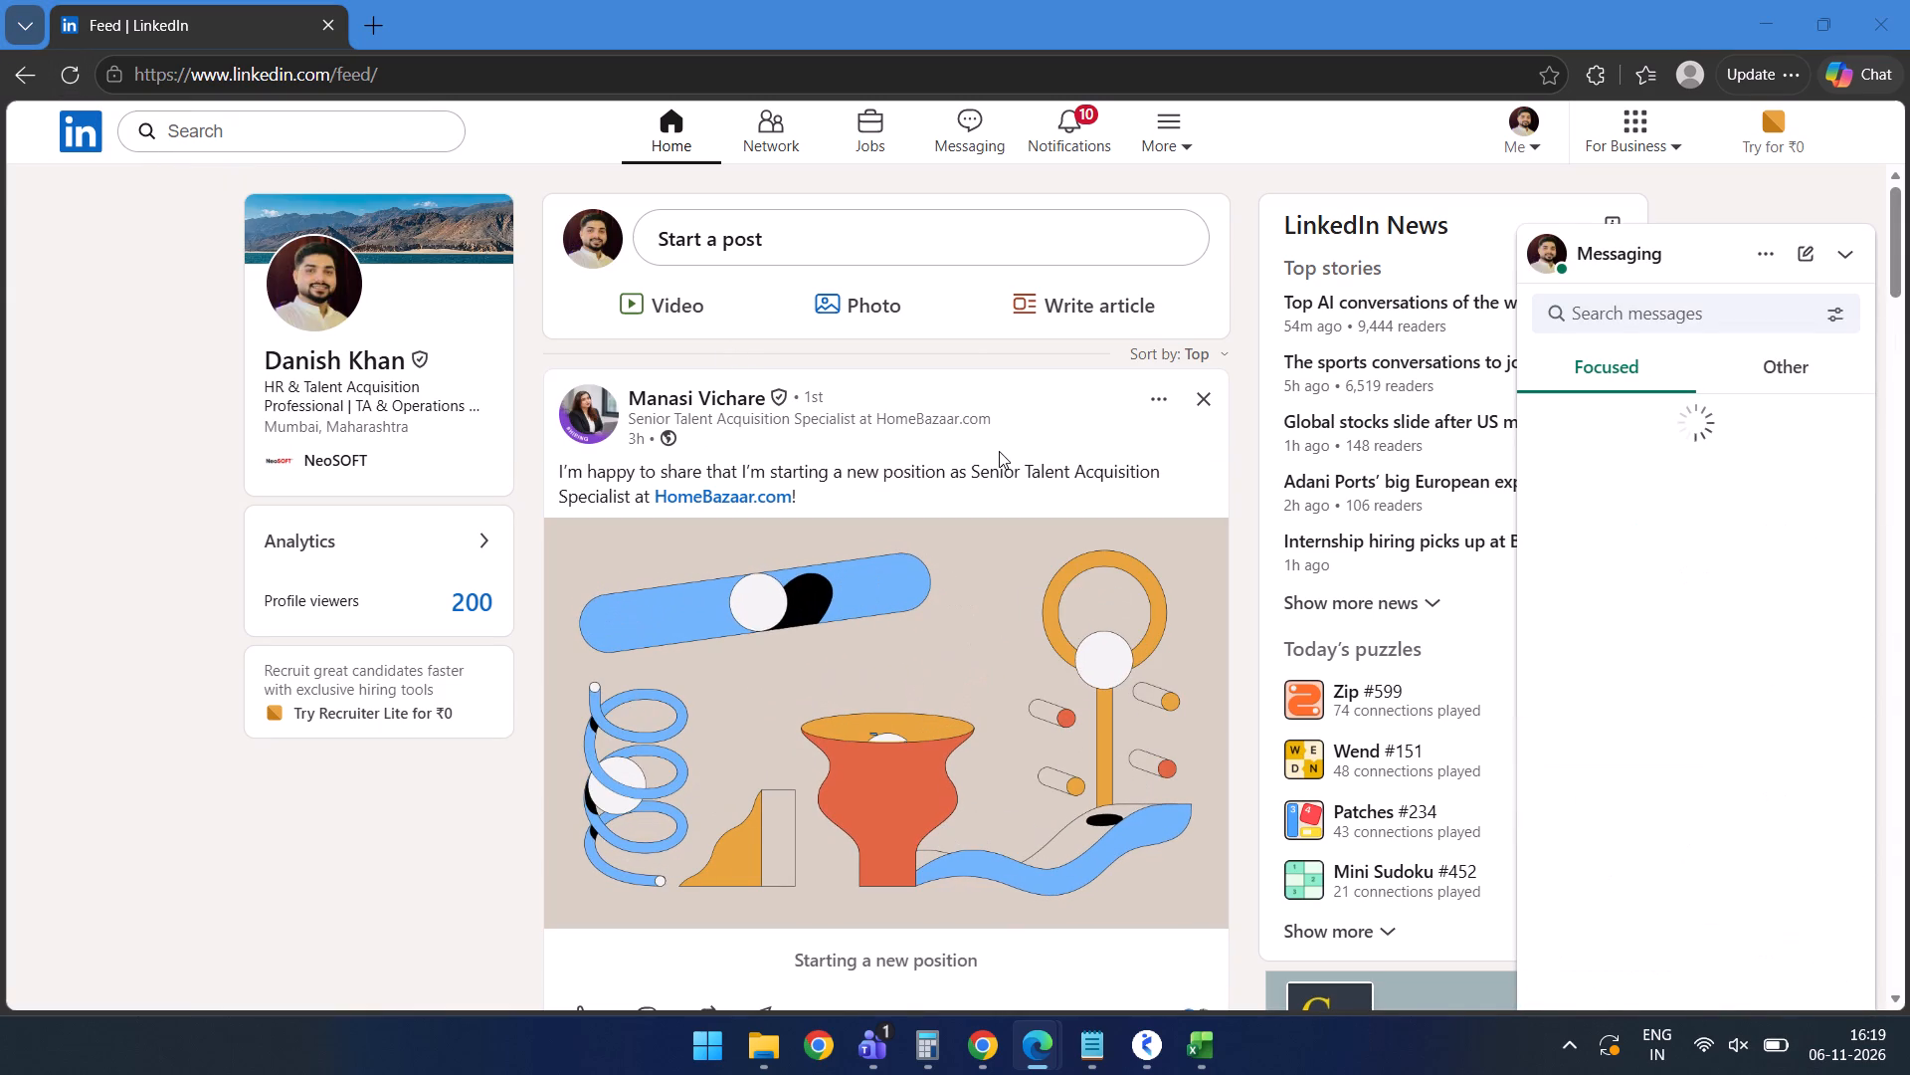
key(alt+Tab)
key(alt+Tab)
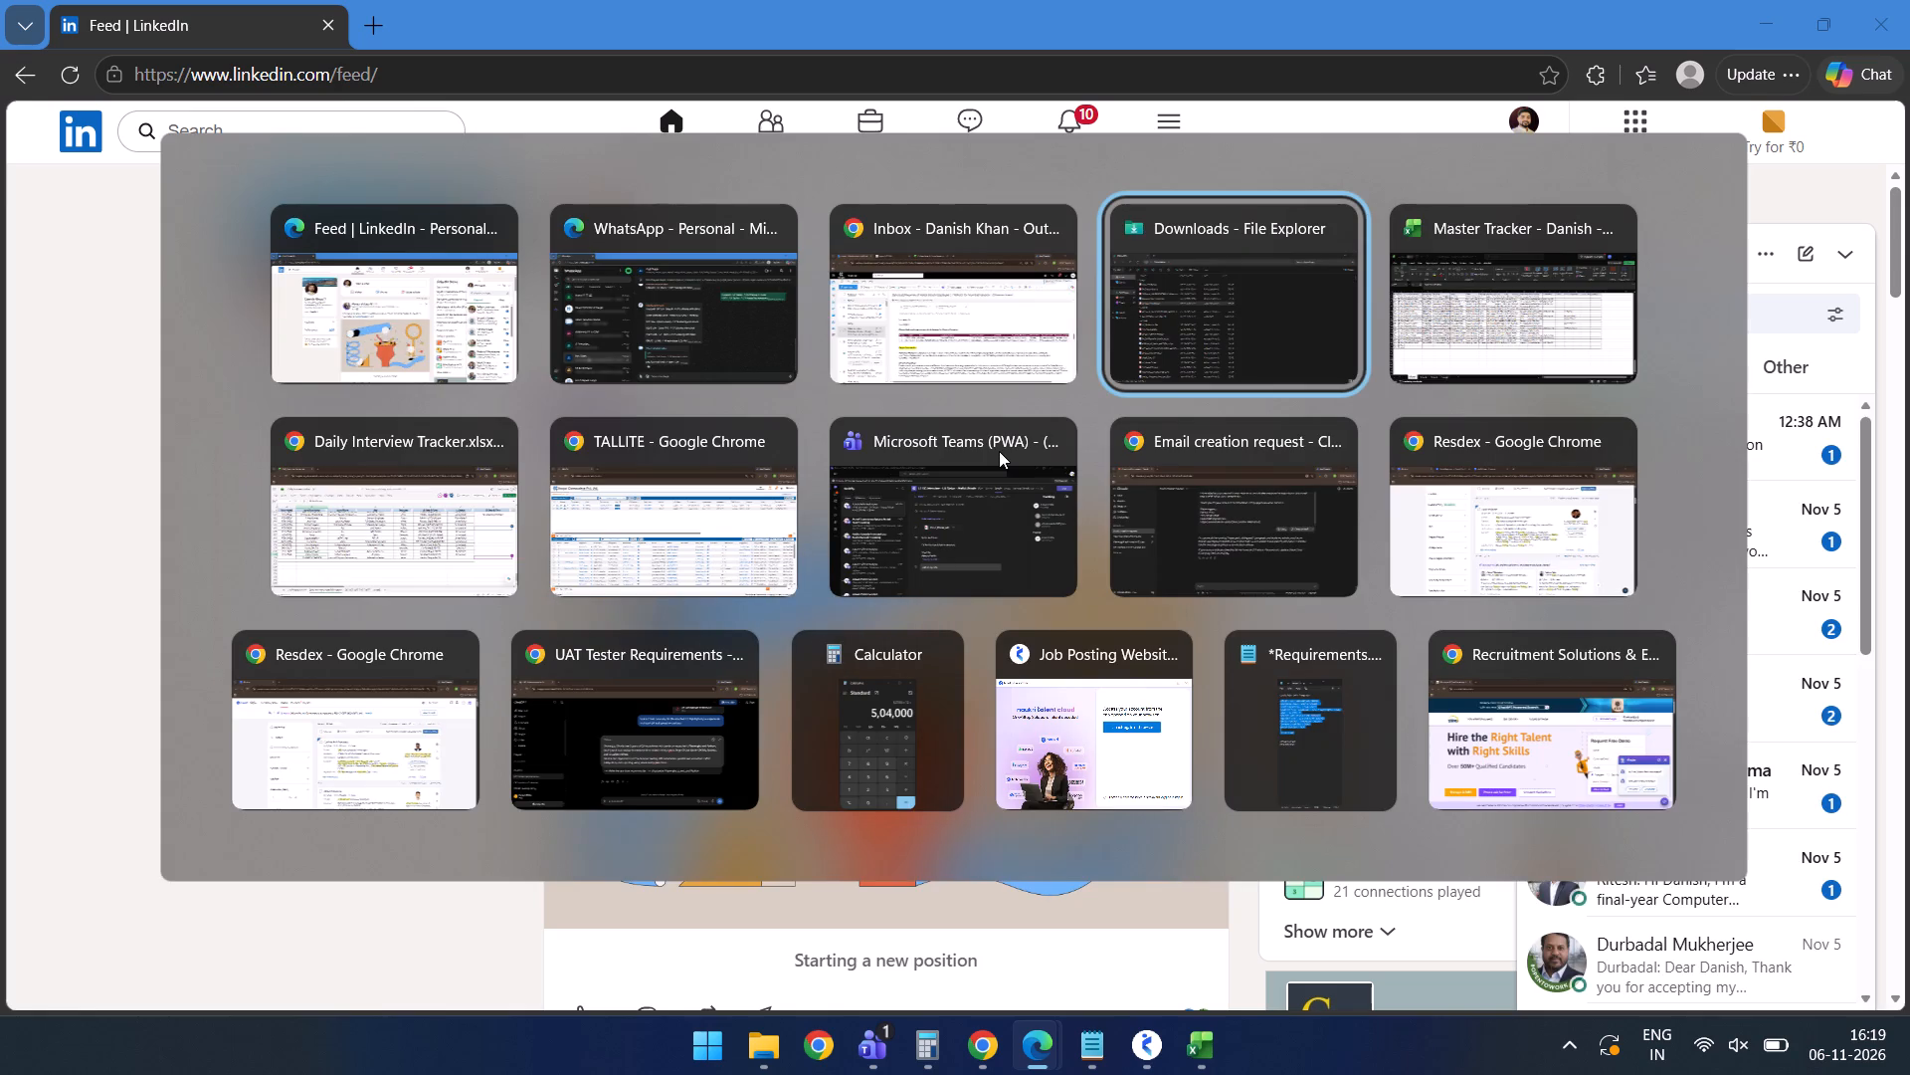
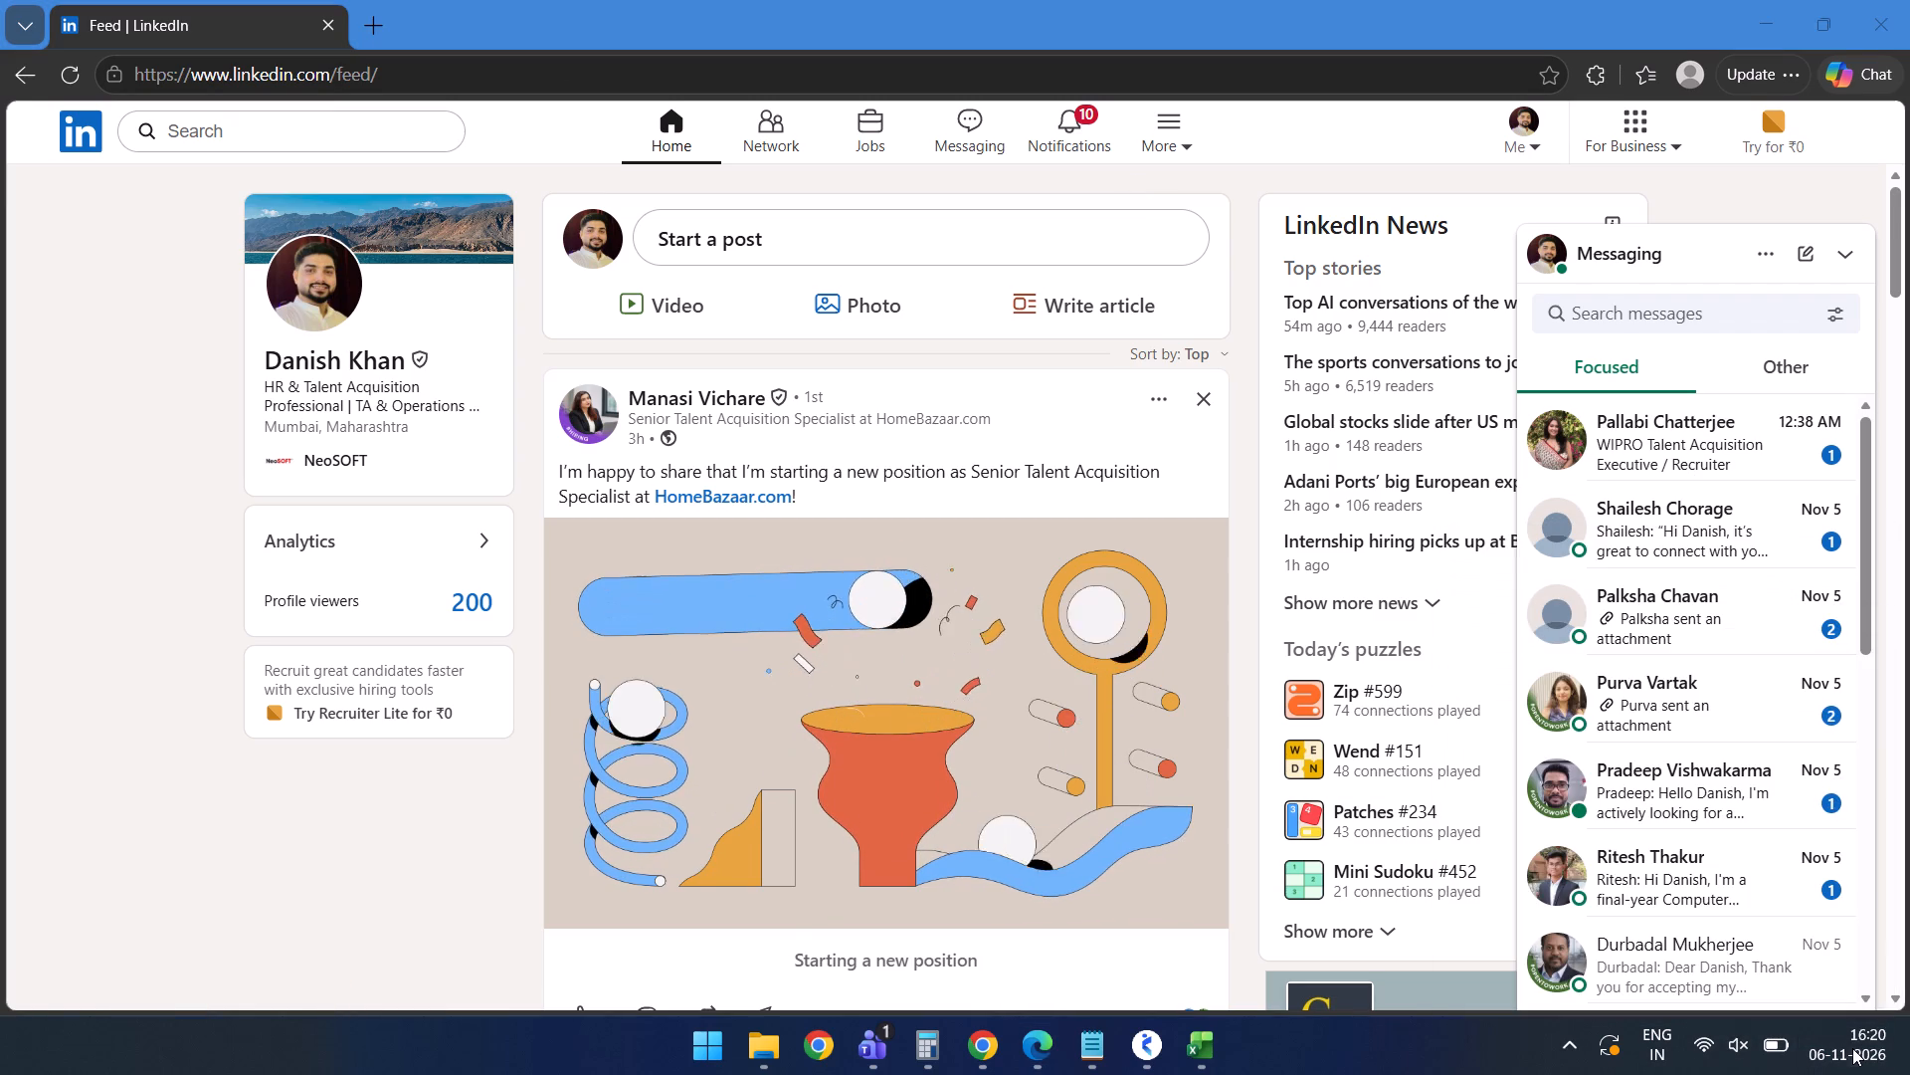
Collapse the messaging pane on the LinkedIn home feed.
click(385, 939)
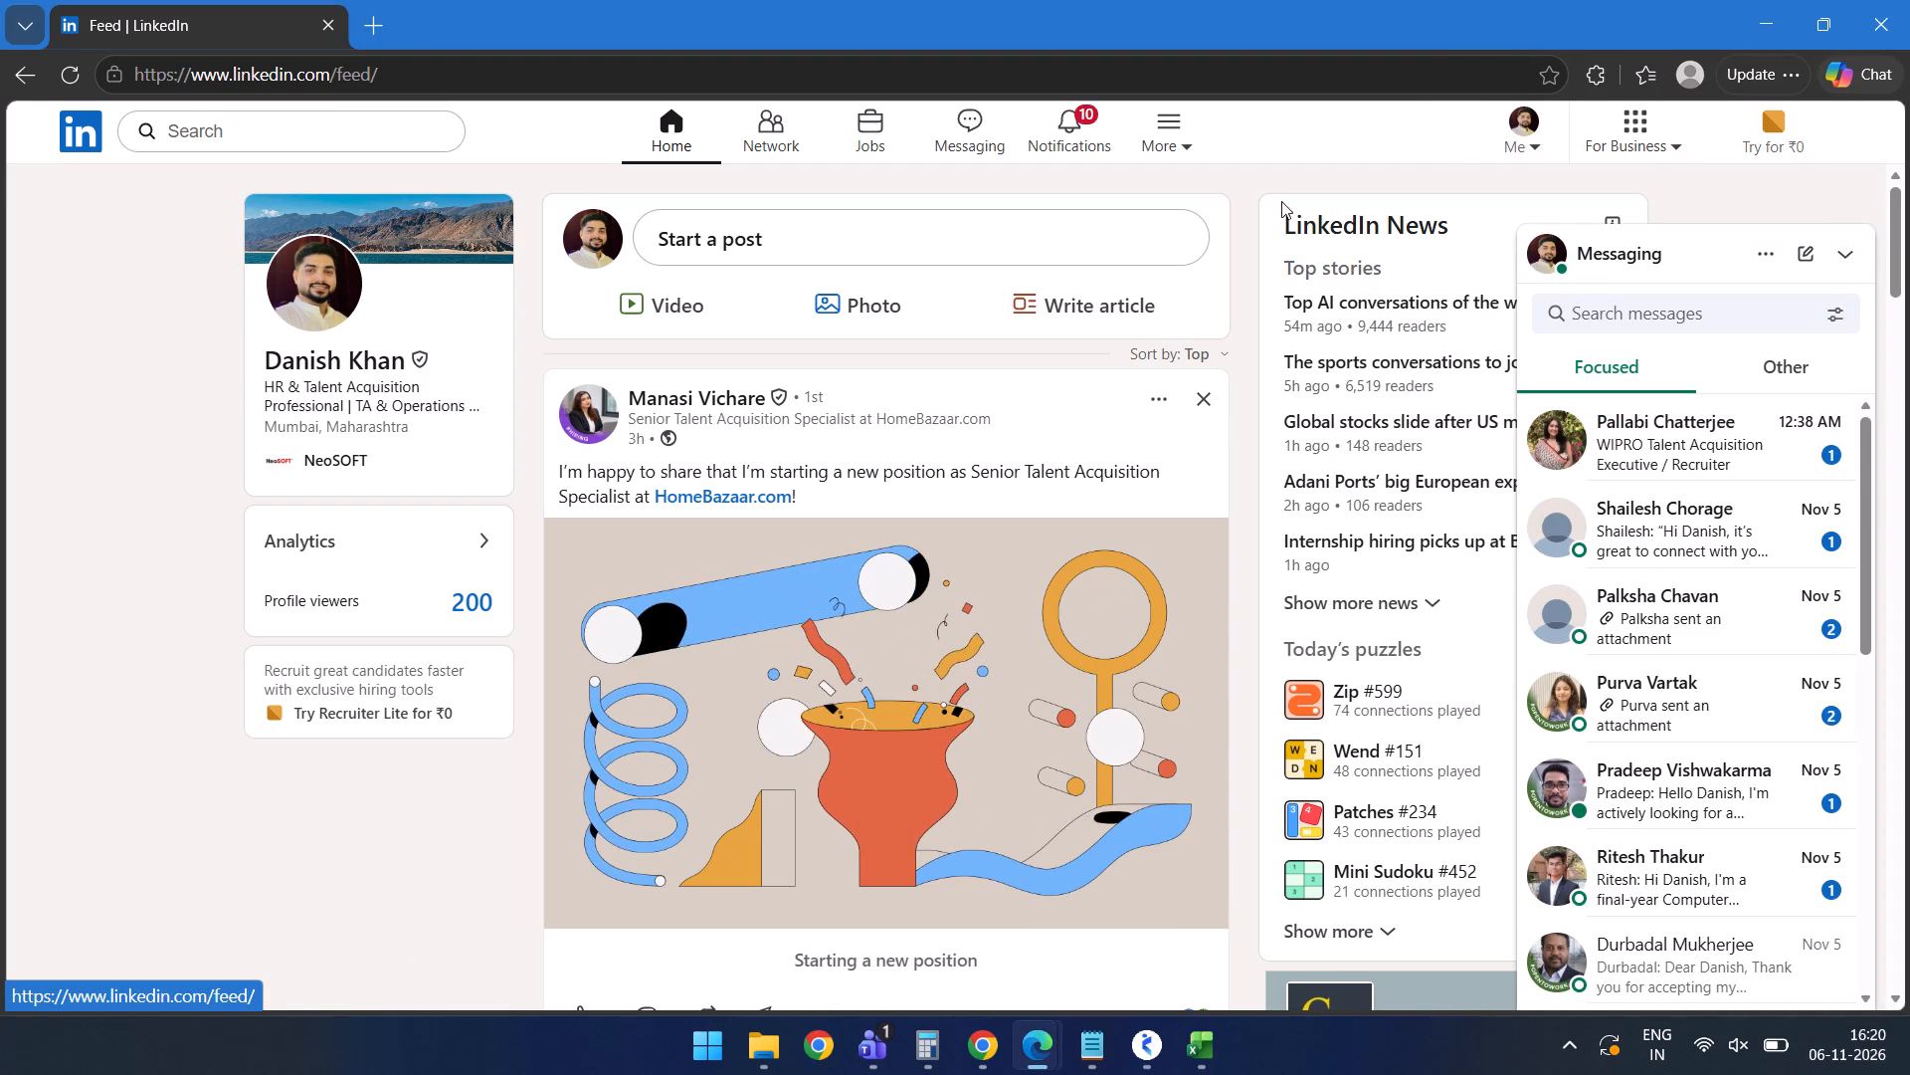
click(1252, 192)
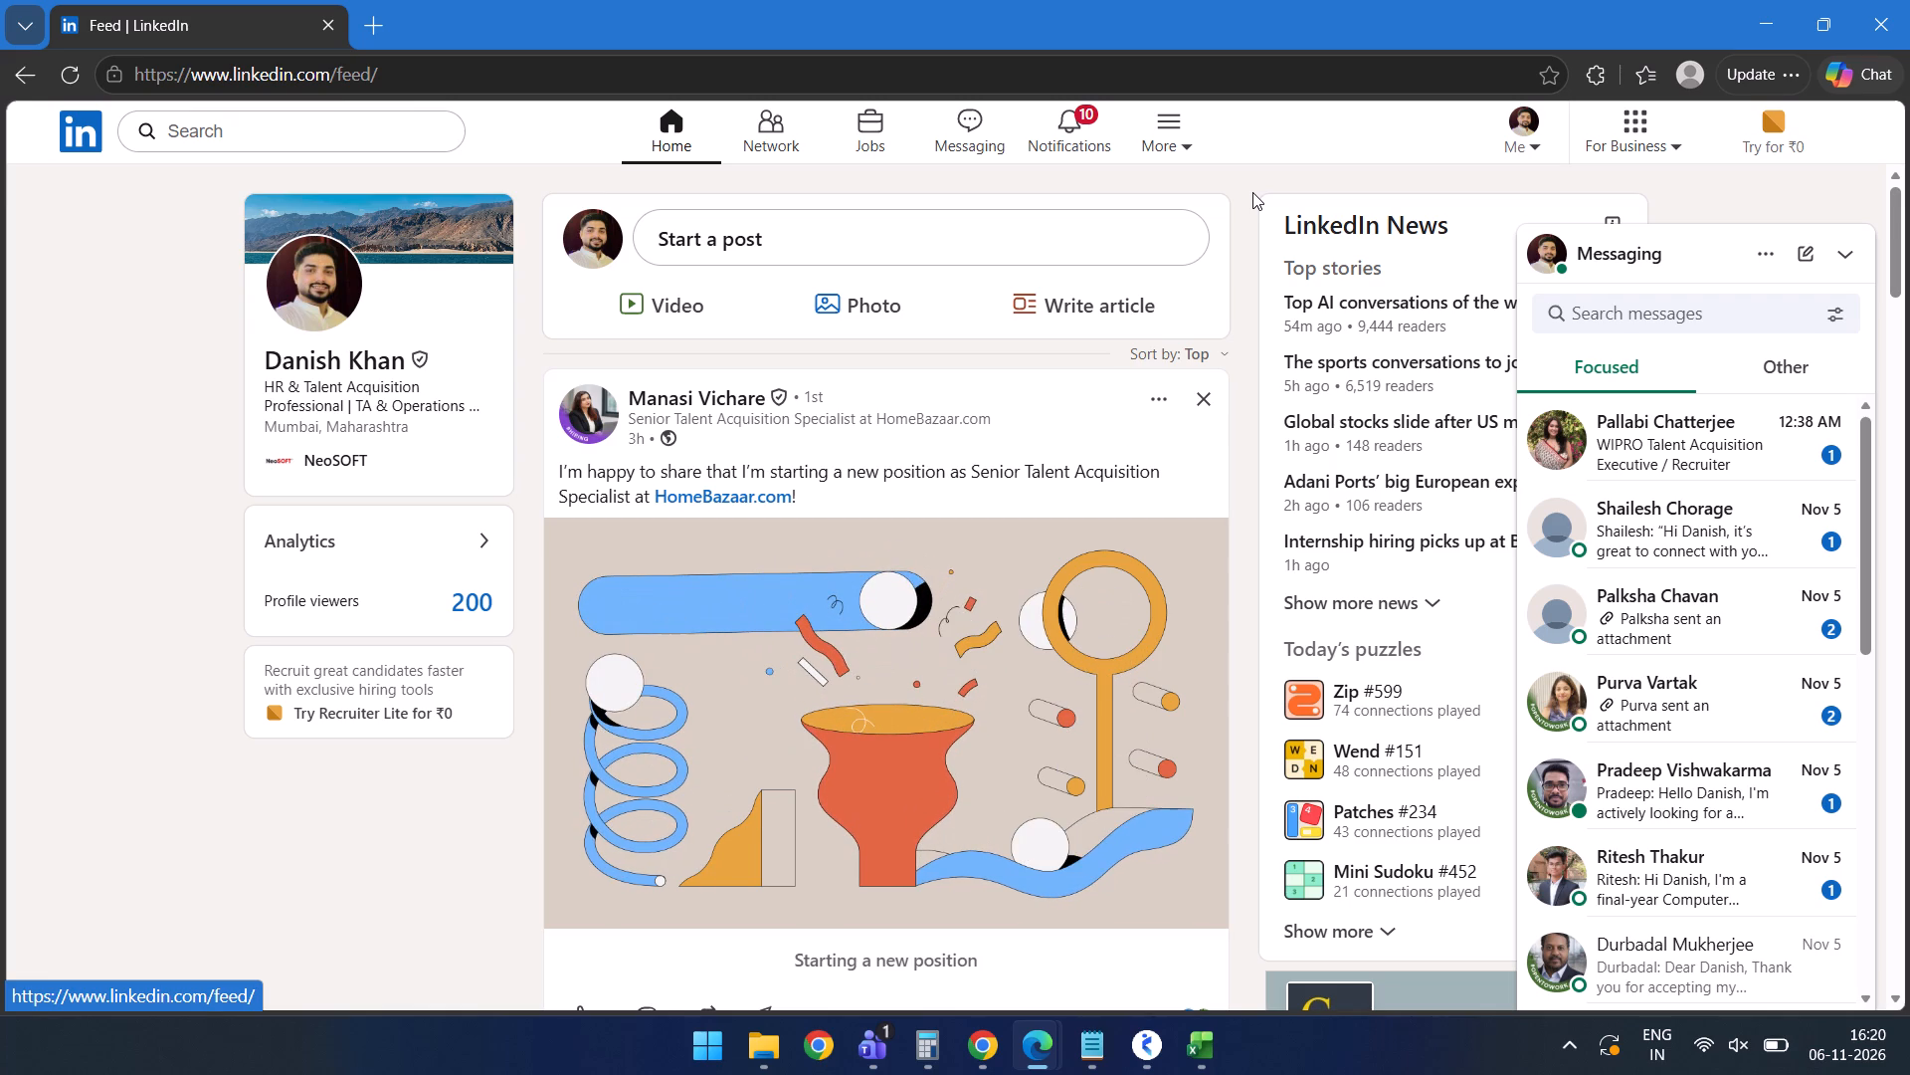
click(1849, 253)
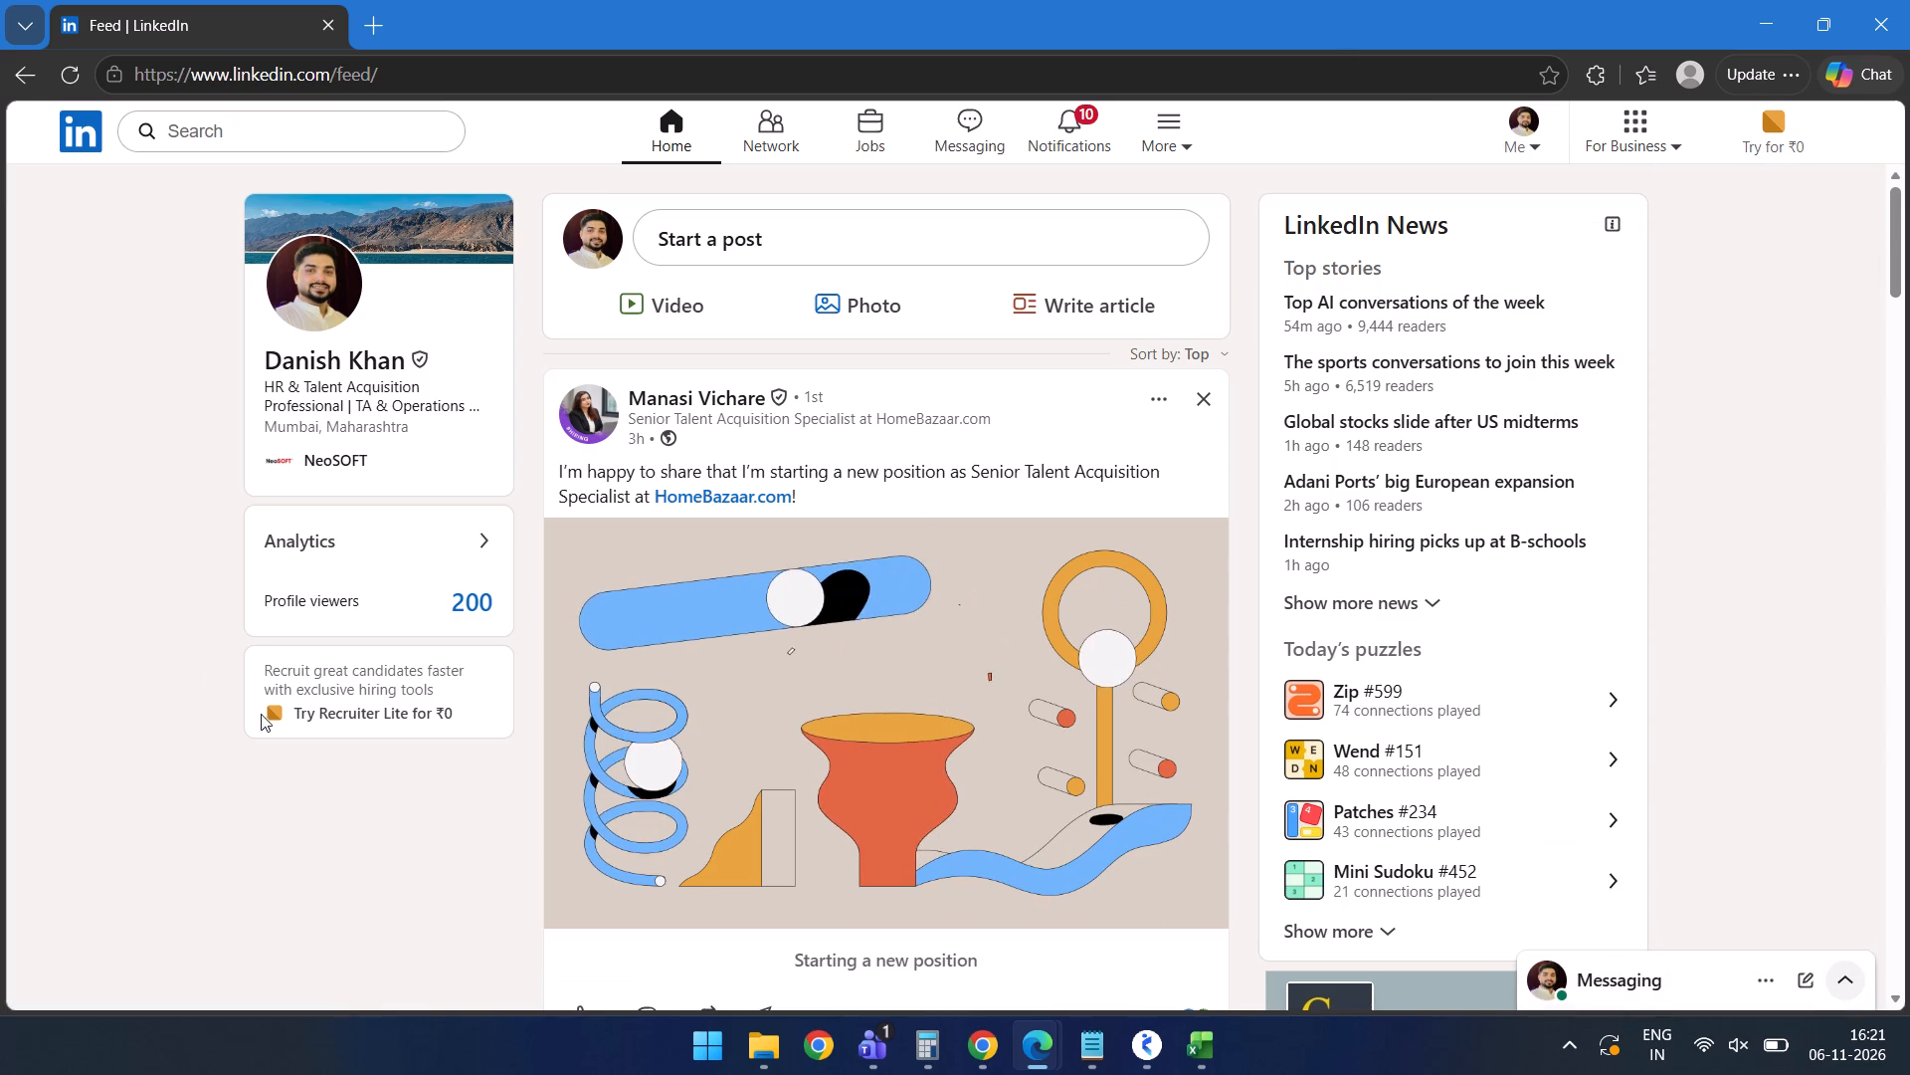
Browse the home feed posts and expand the full text of the consultant's post about joining Systems Limited.
click(317, 778)
scroll(317, 778, down, 1)
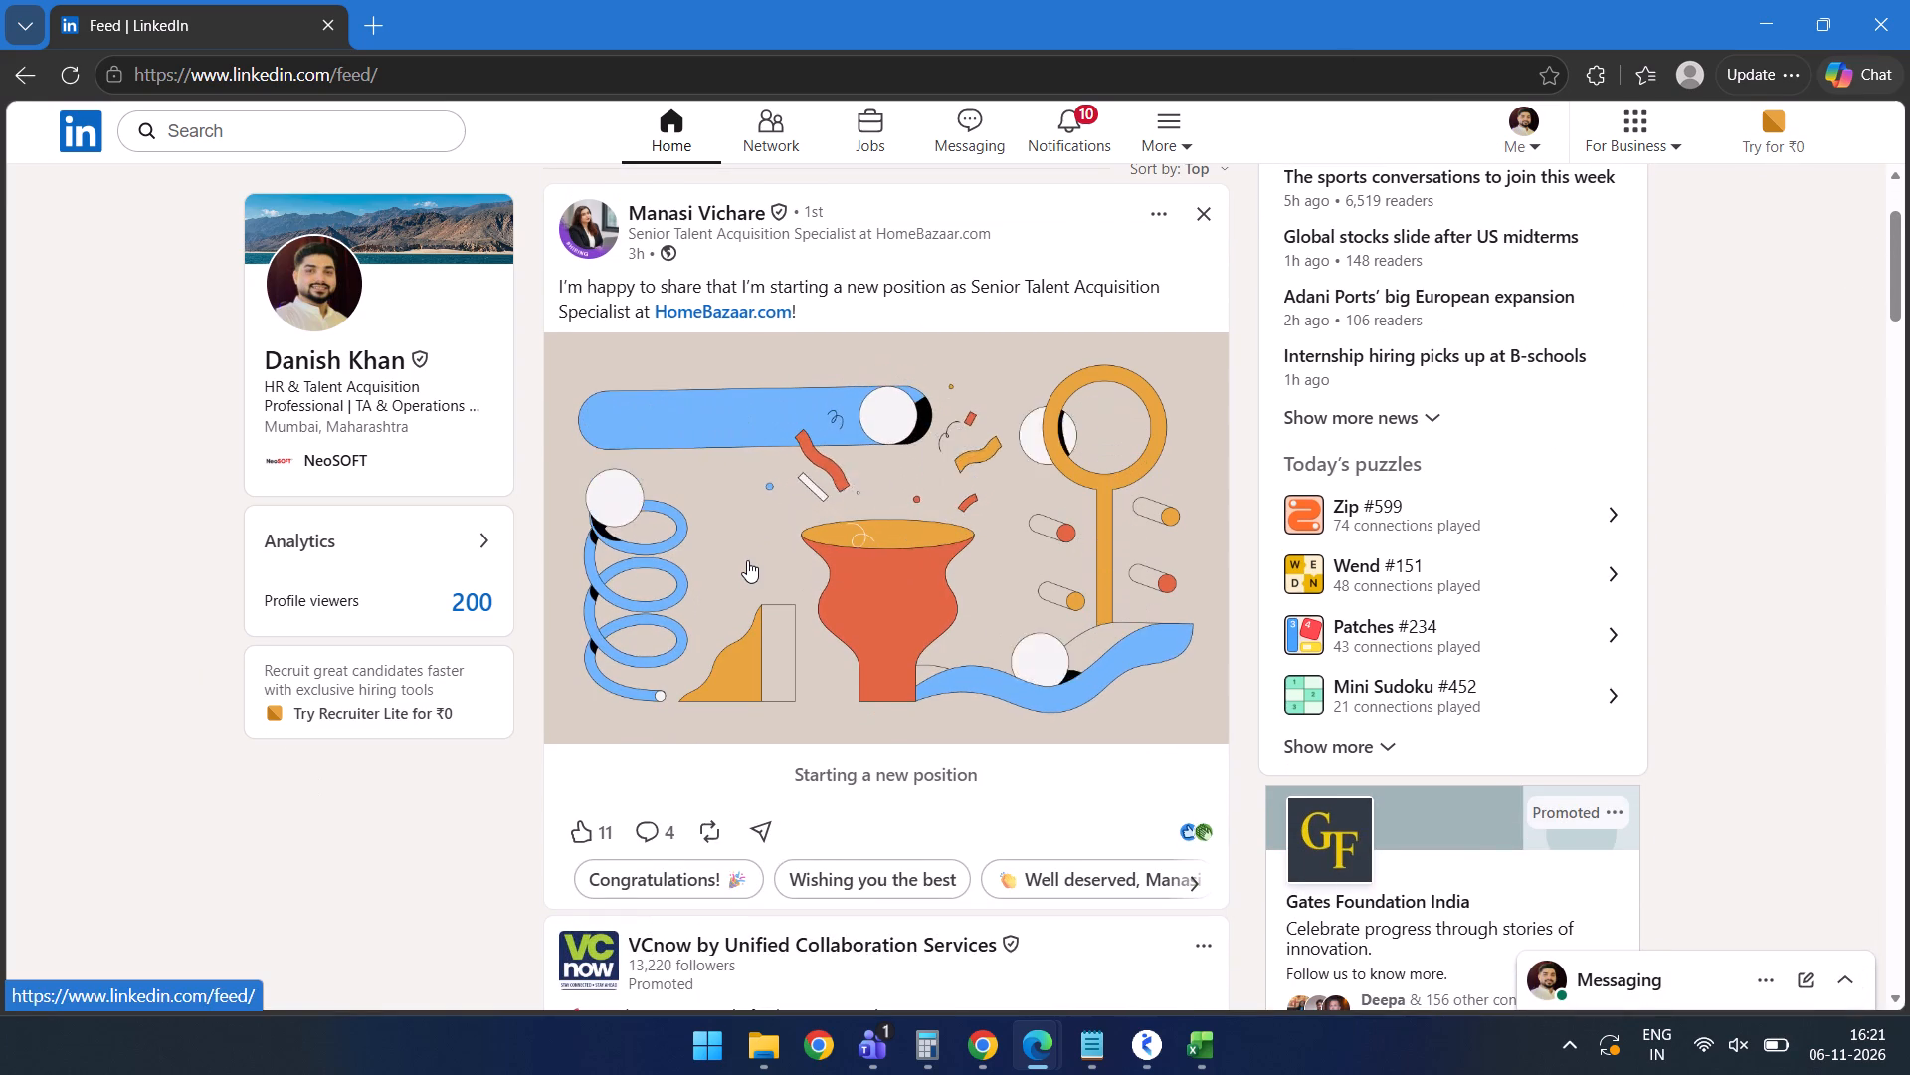
scroll(747, 560, down, 6)
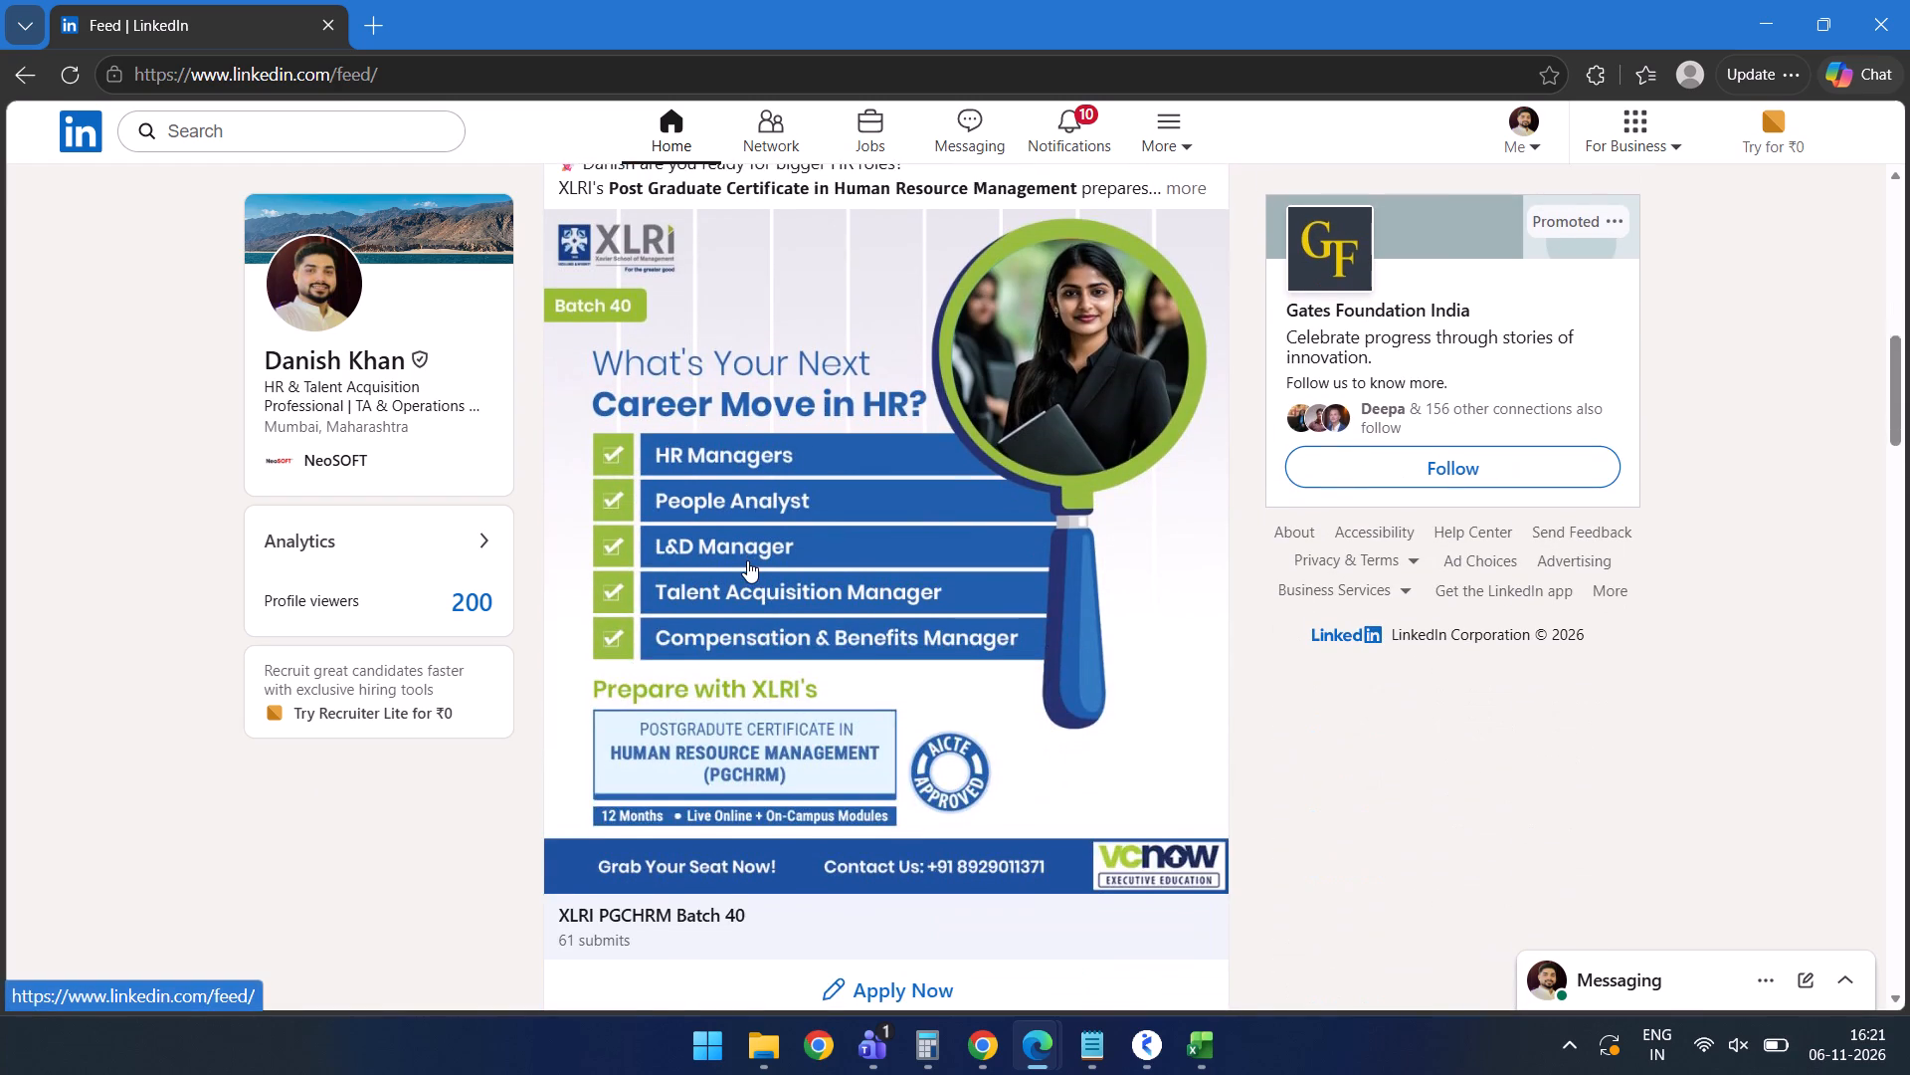
scroll(747, 560, down, 3)
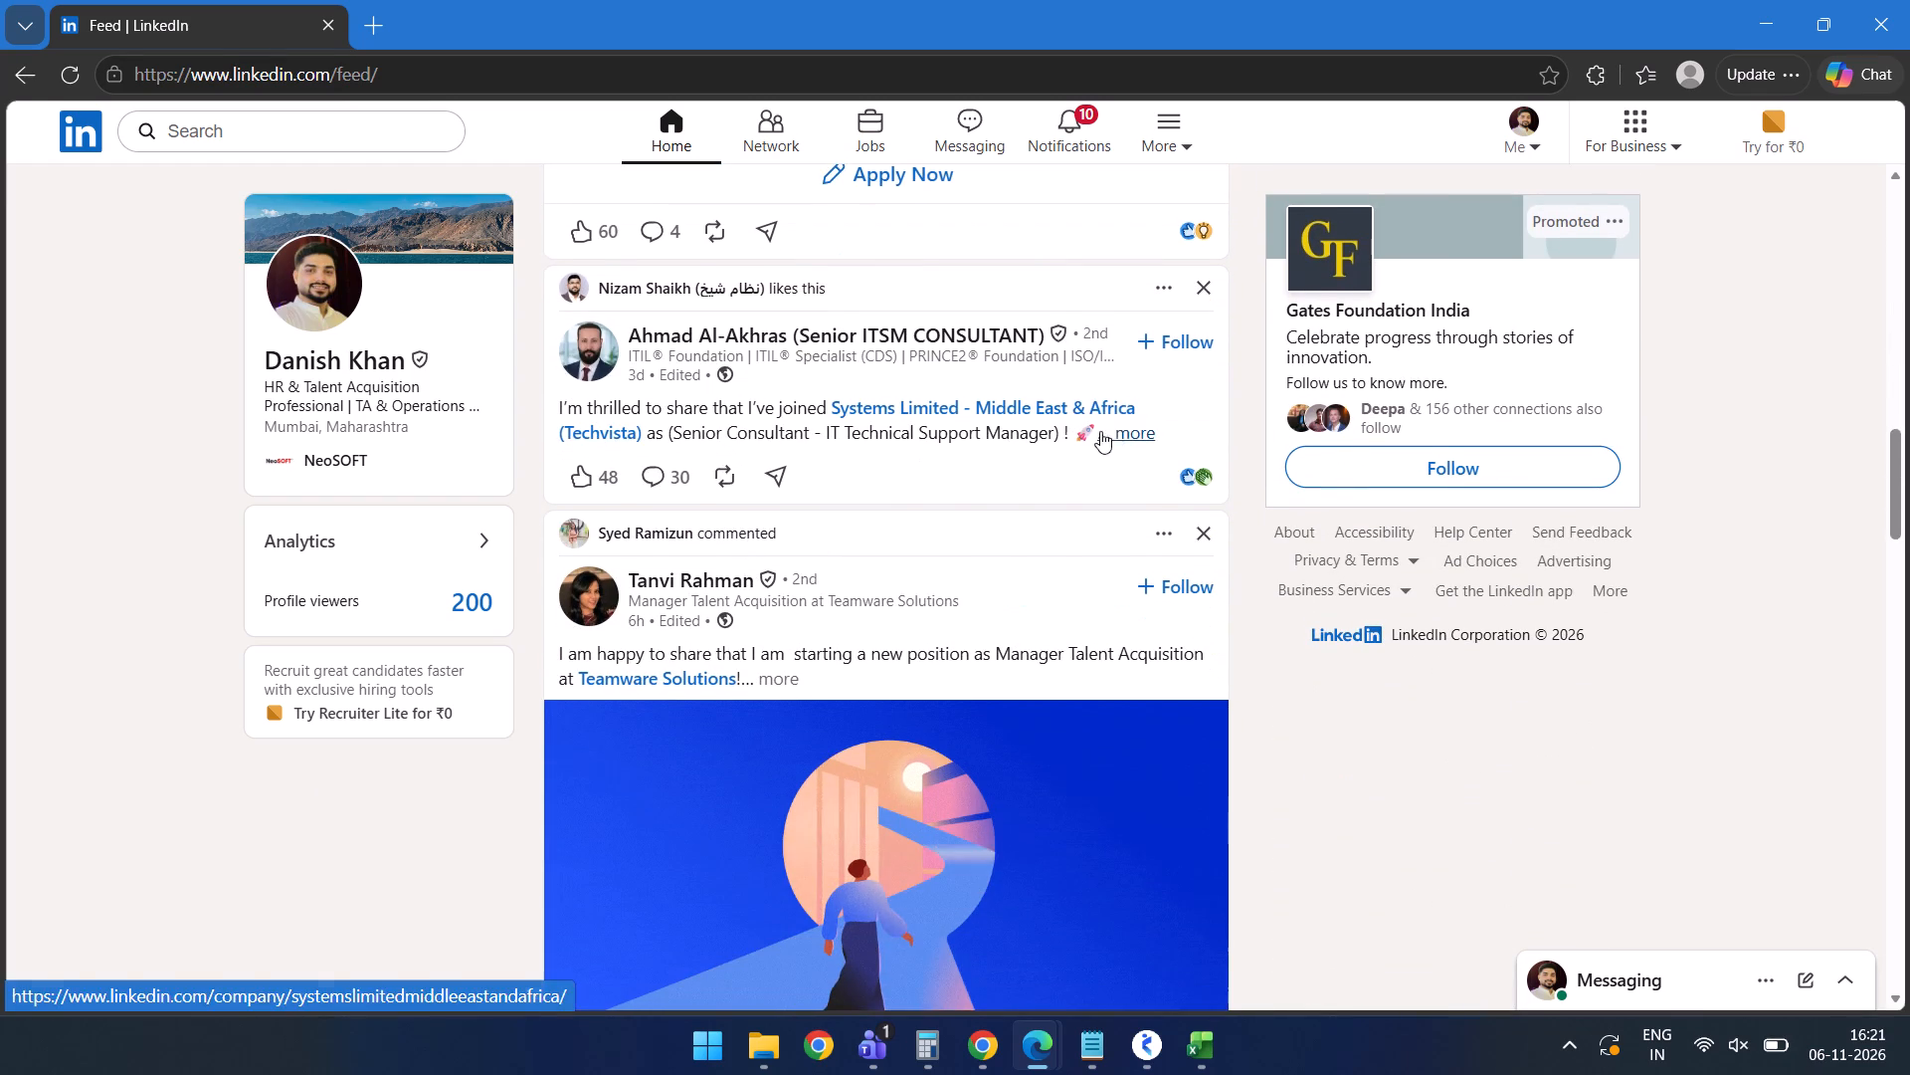
click(1135, 438)
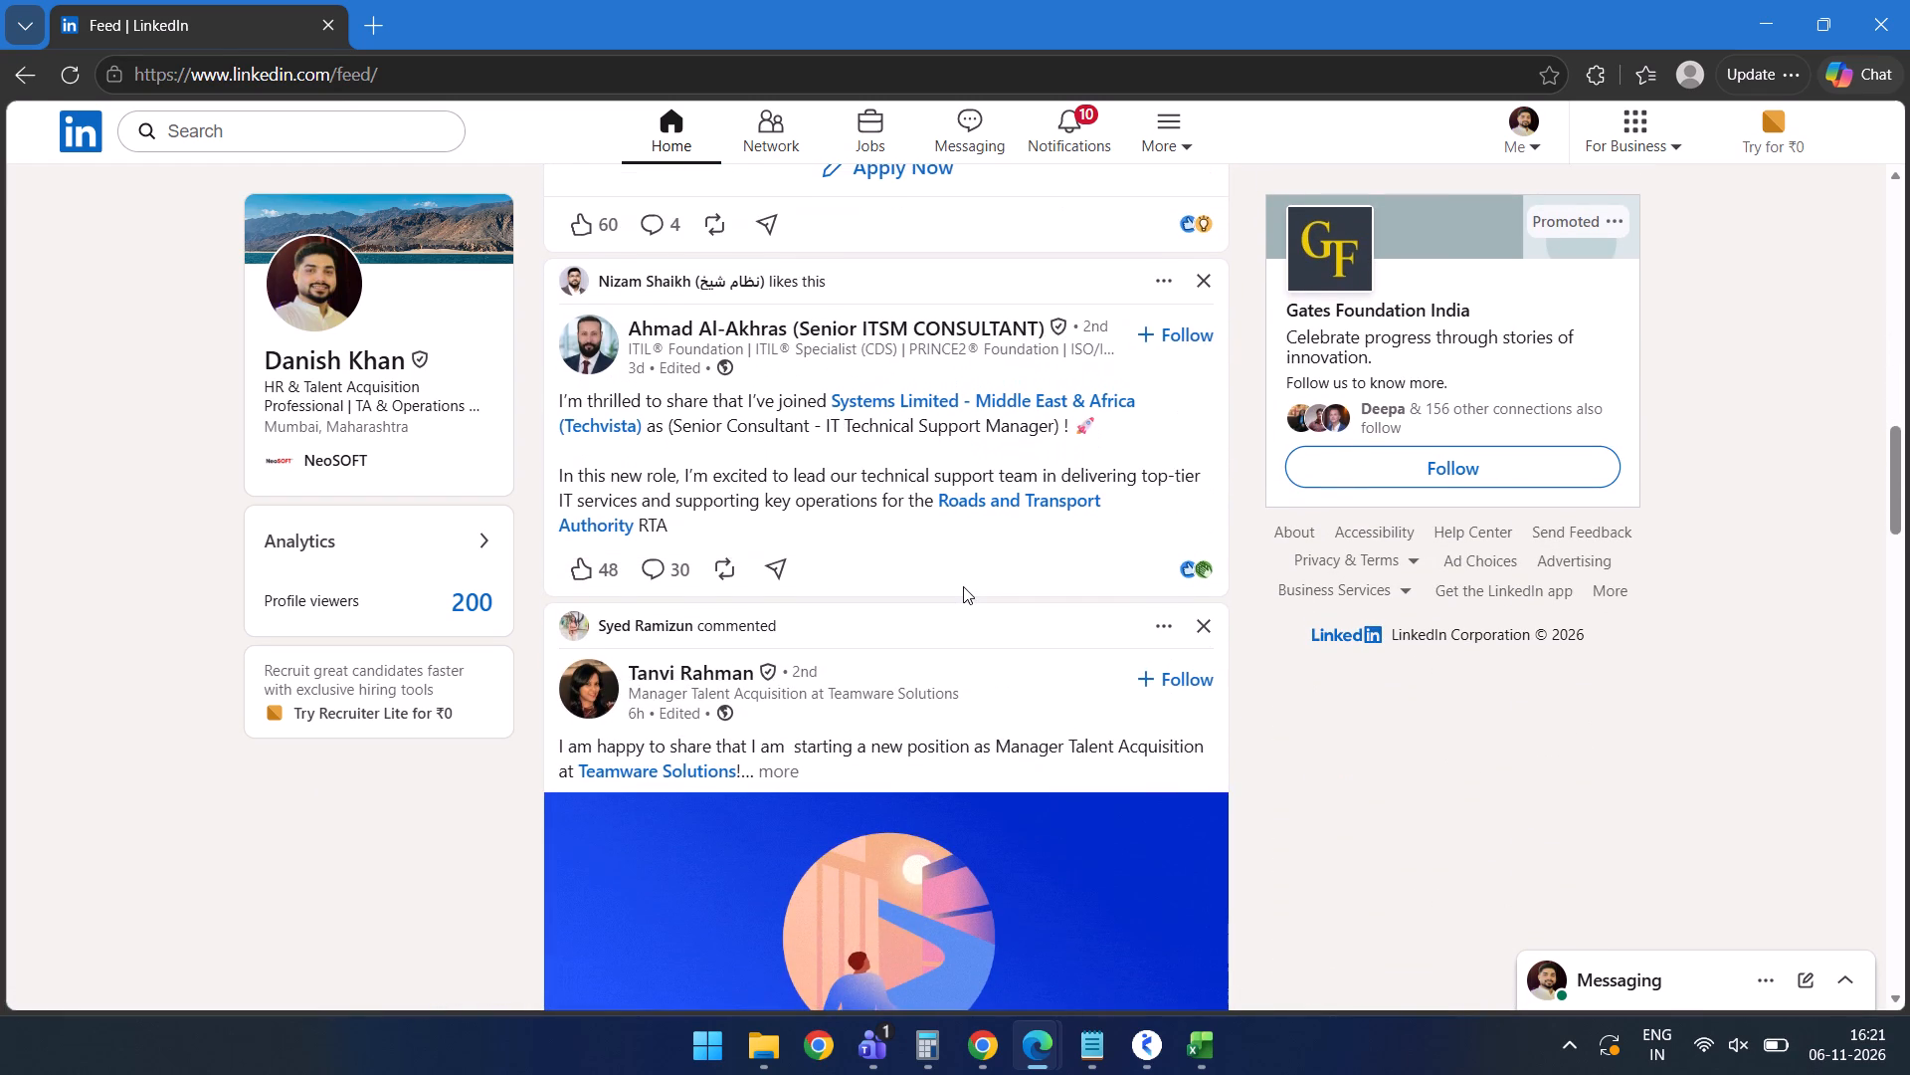
scroll(963, 586, down, 1)
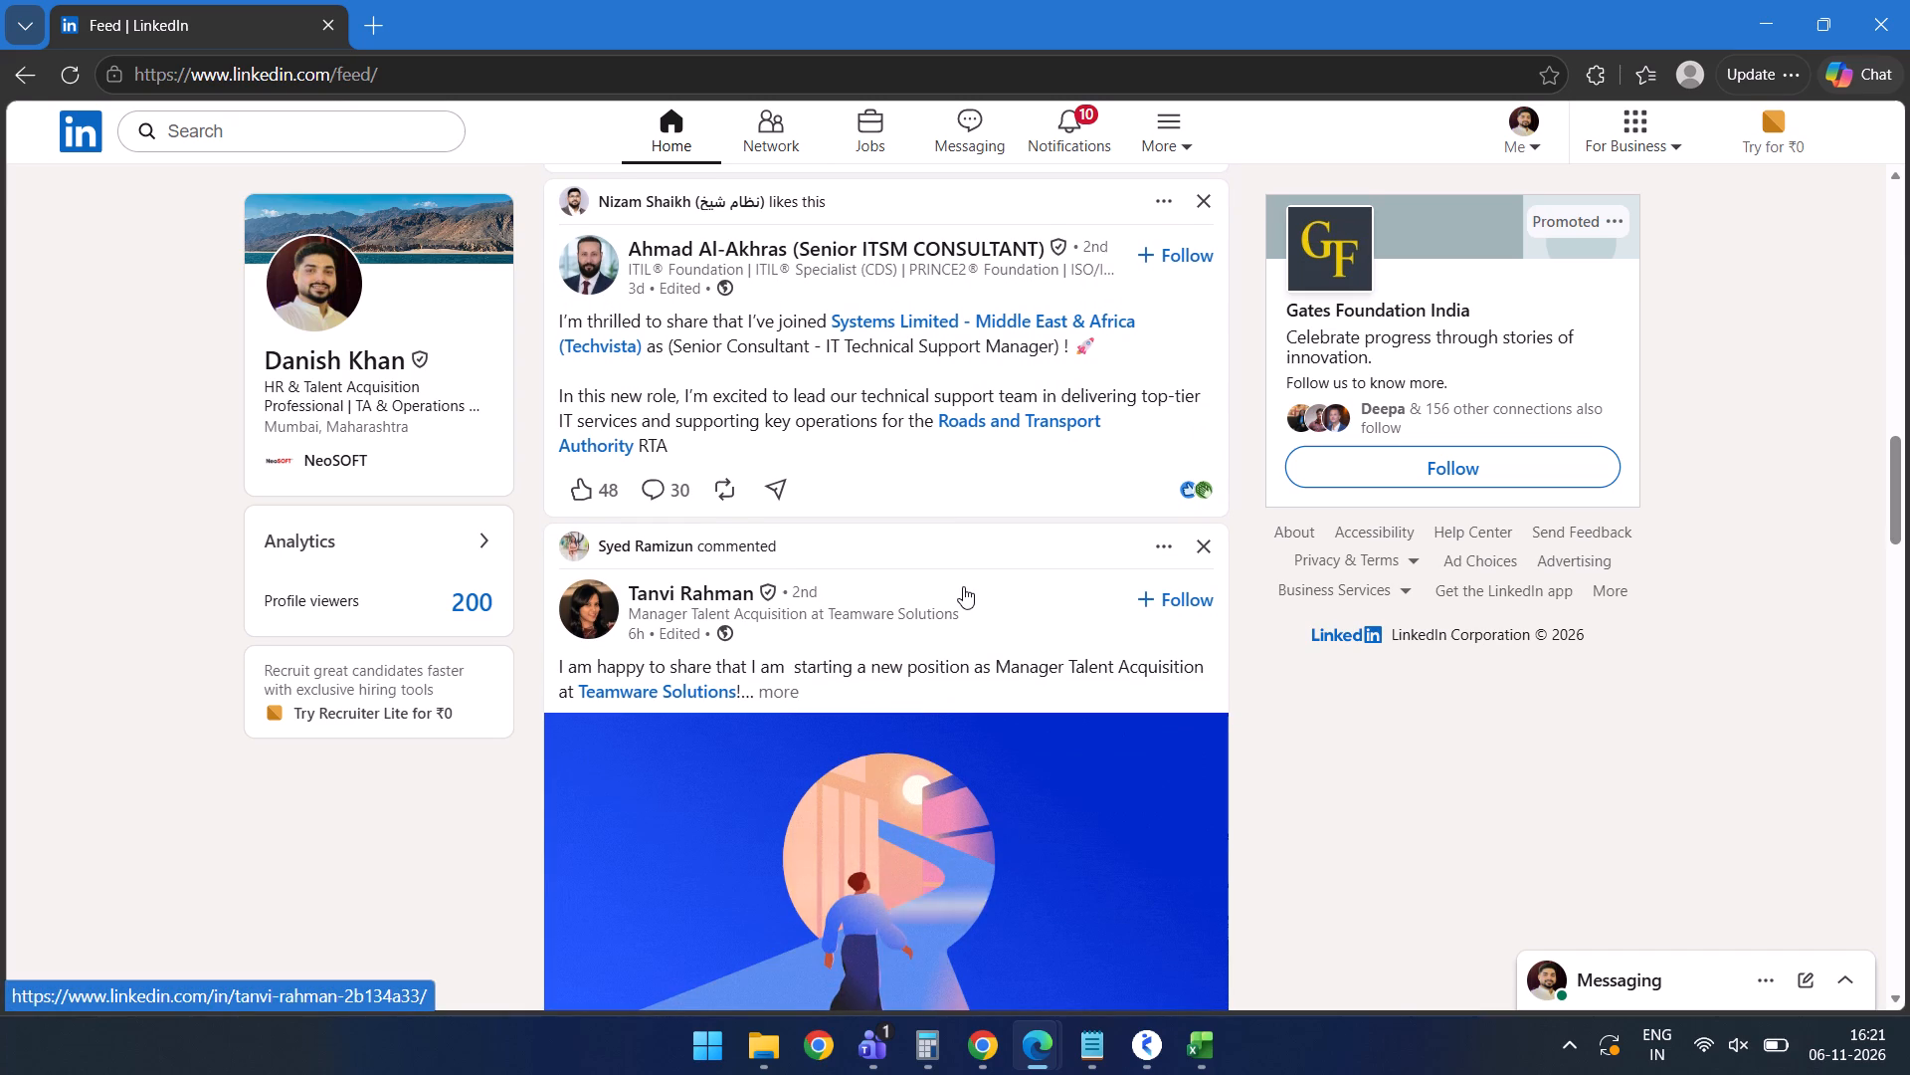
Switch to the Downloads folder in File Explorer and select the first PDF in the Today group.
key(alt+Tab)
key(alt+Left)
key(alt+Right)
key(alt+Right)
key(alt+Right)
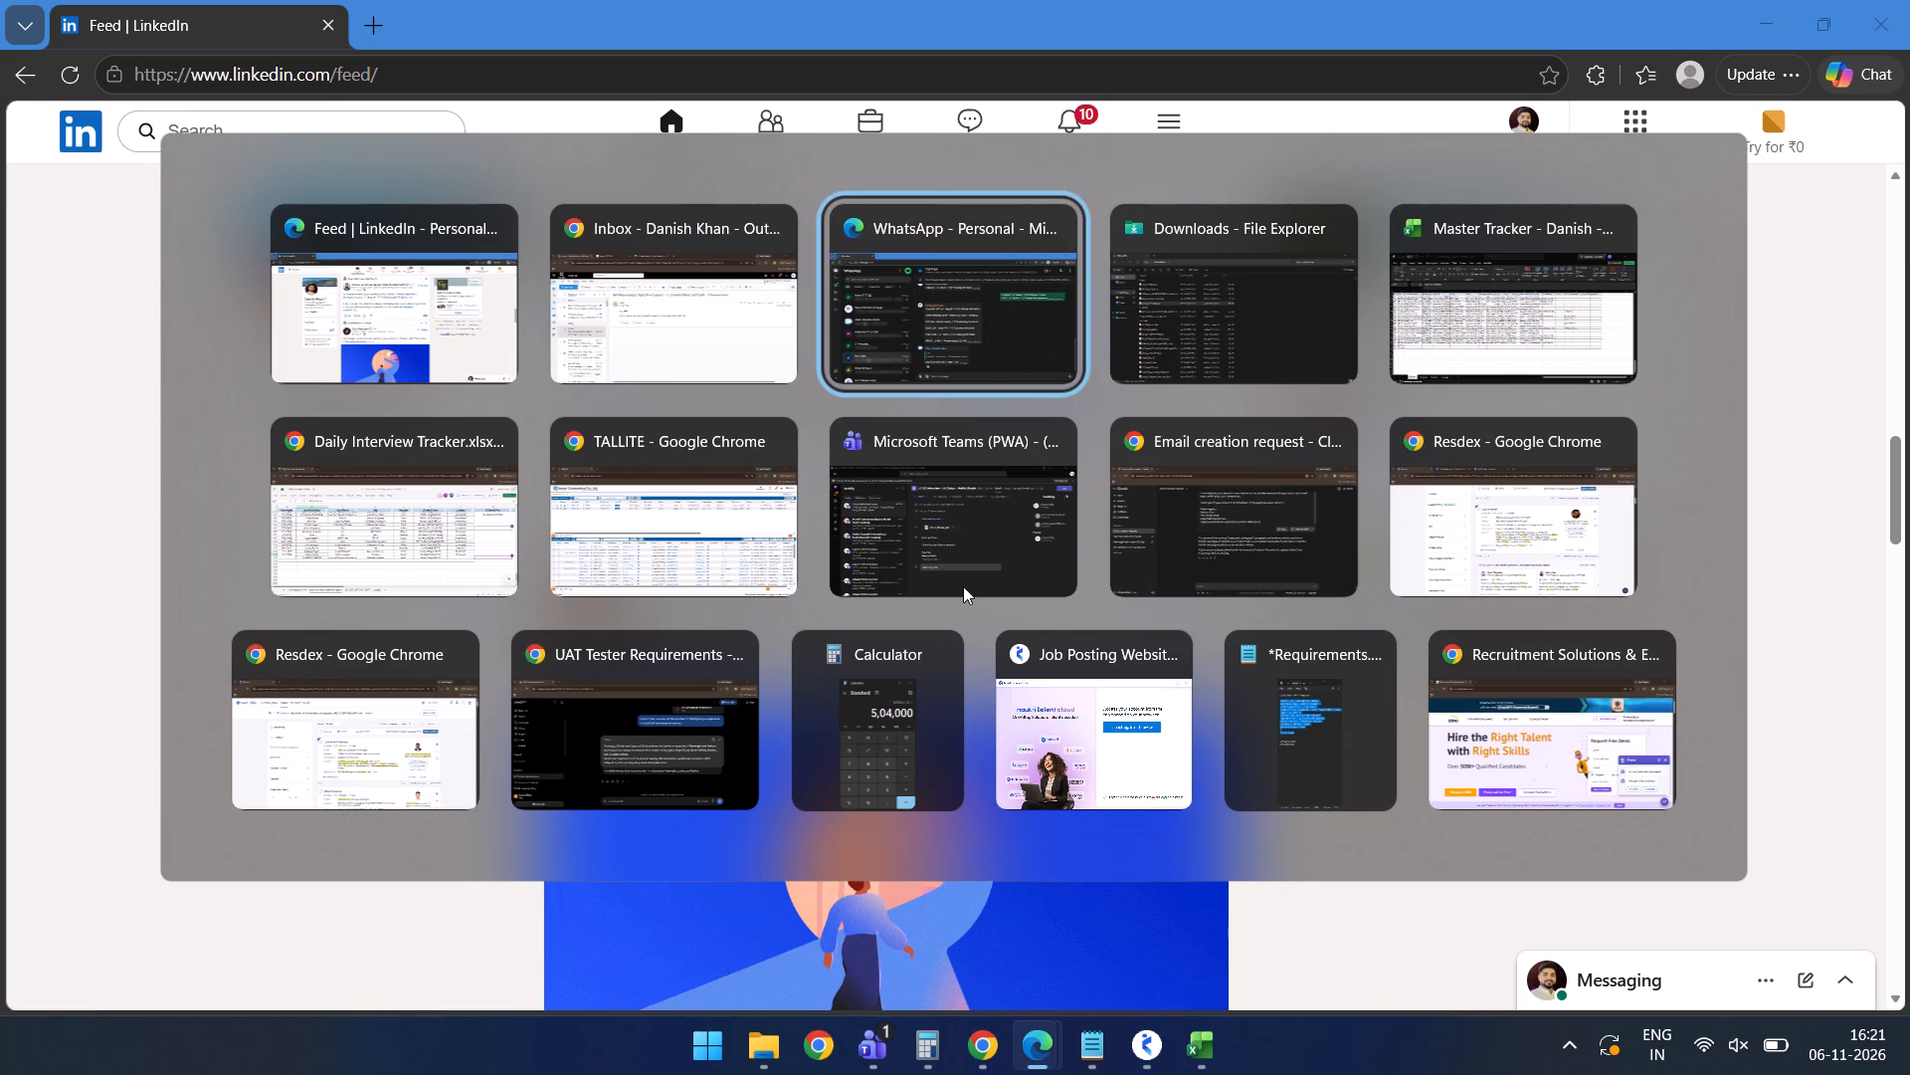
key(Down)
key(Down)
key(Up)
key(Up)
key(Up)
key(Down)
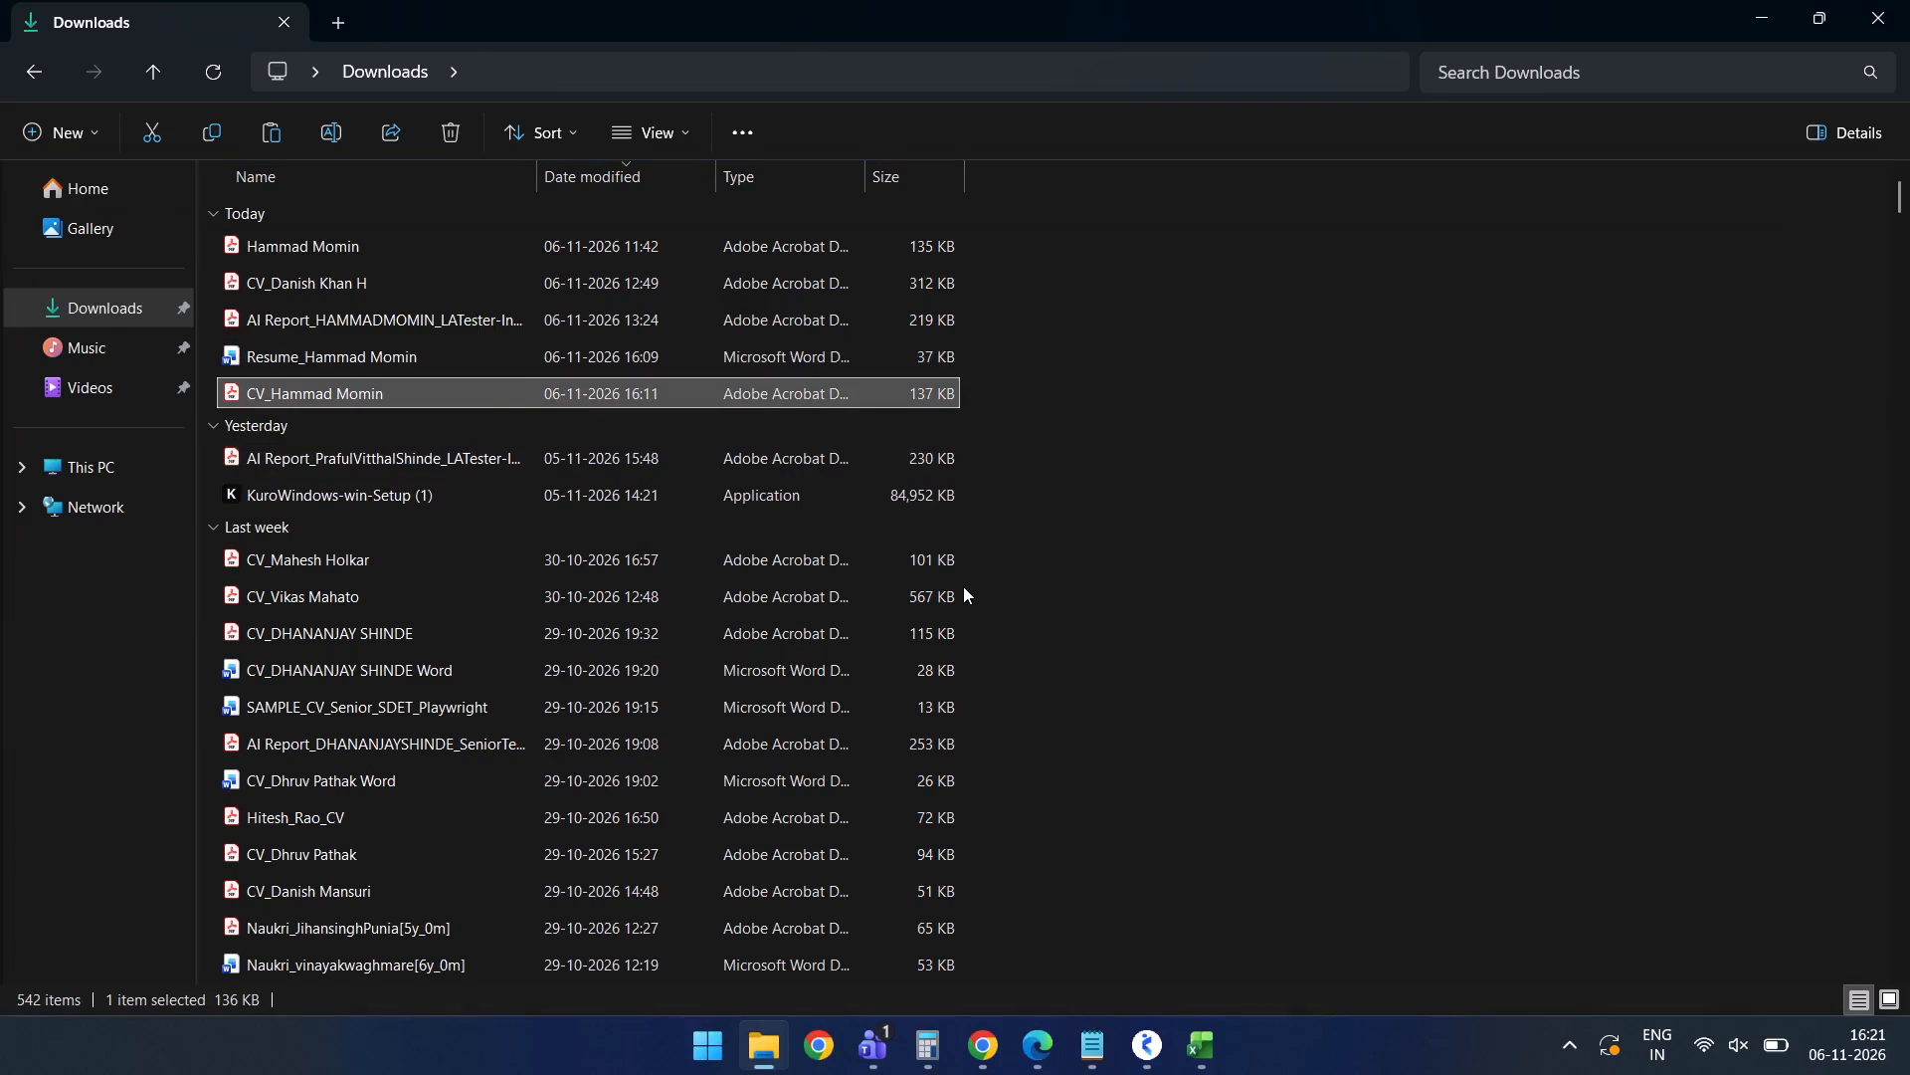
key(Up)
key(Up)
key(Up)
key(Up)
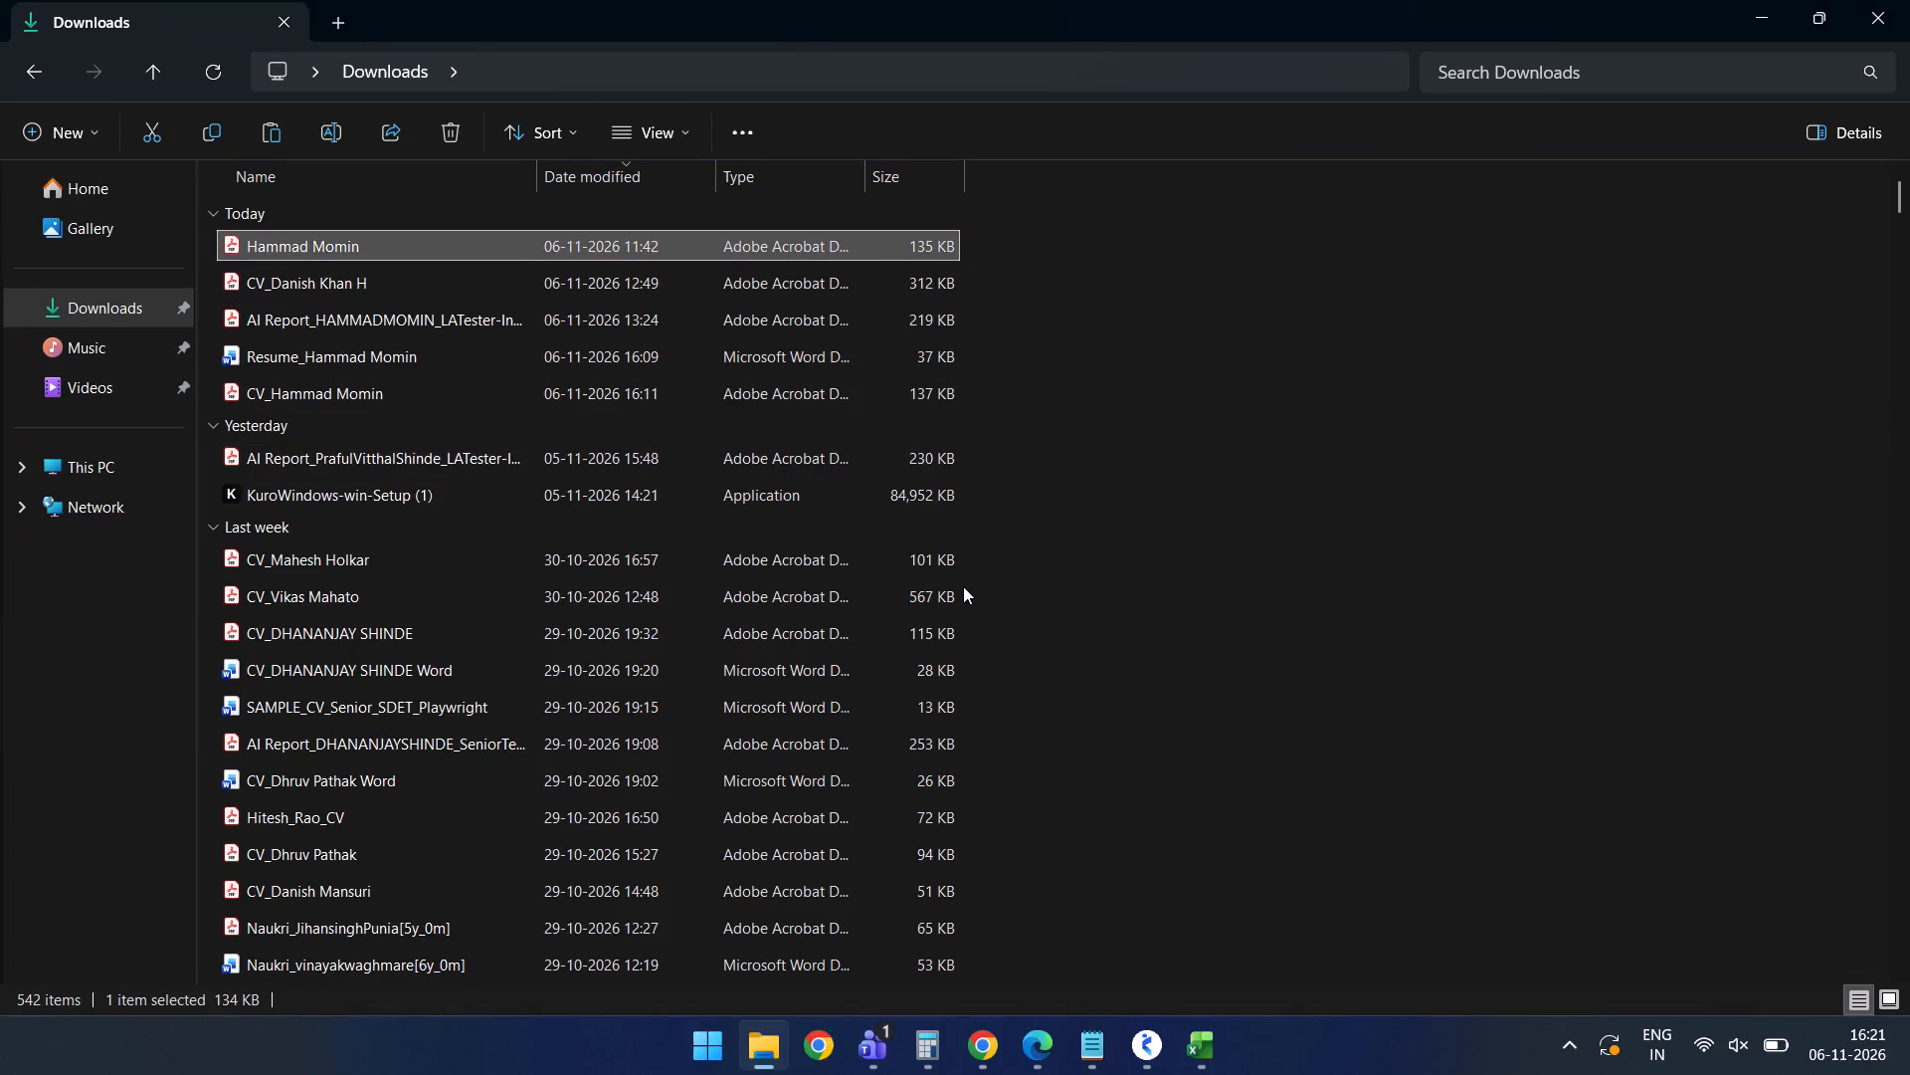
Open the selected resume PDF in Adobe Acrobat, review its experience, project summary and education sections, and close it.
key(Return)
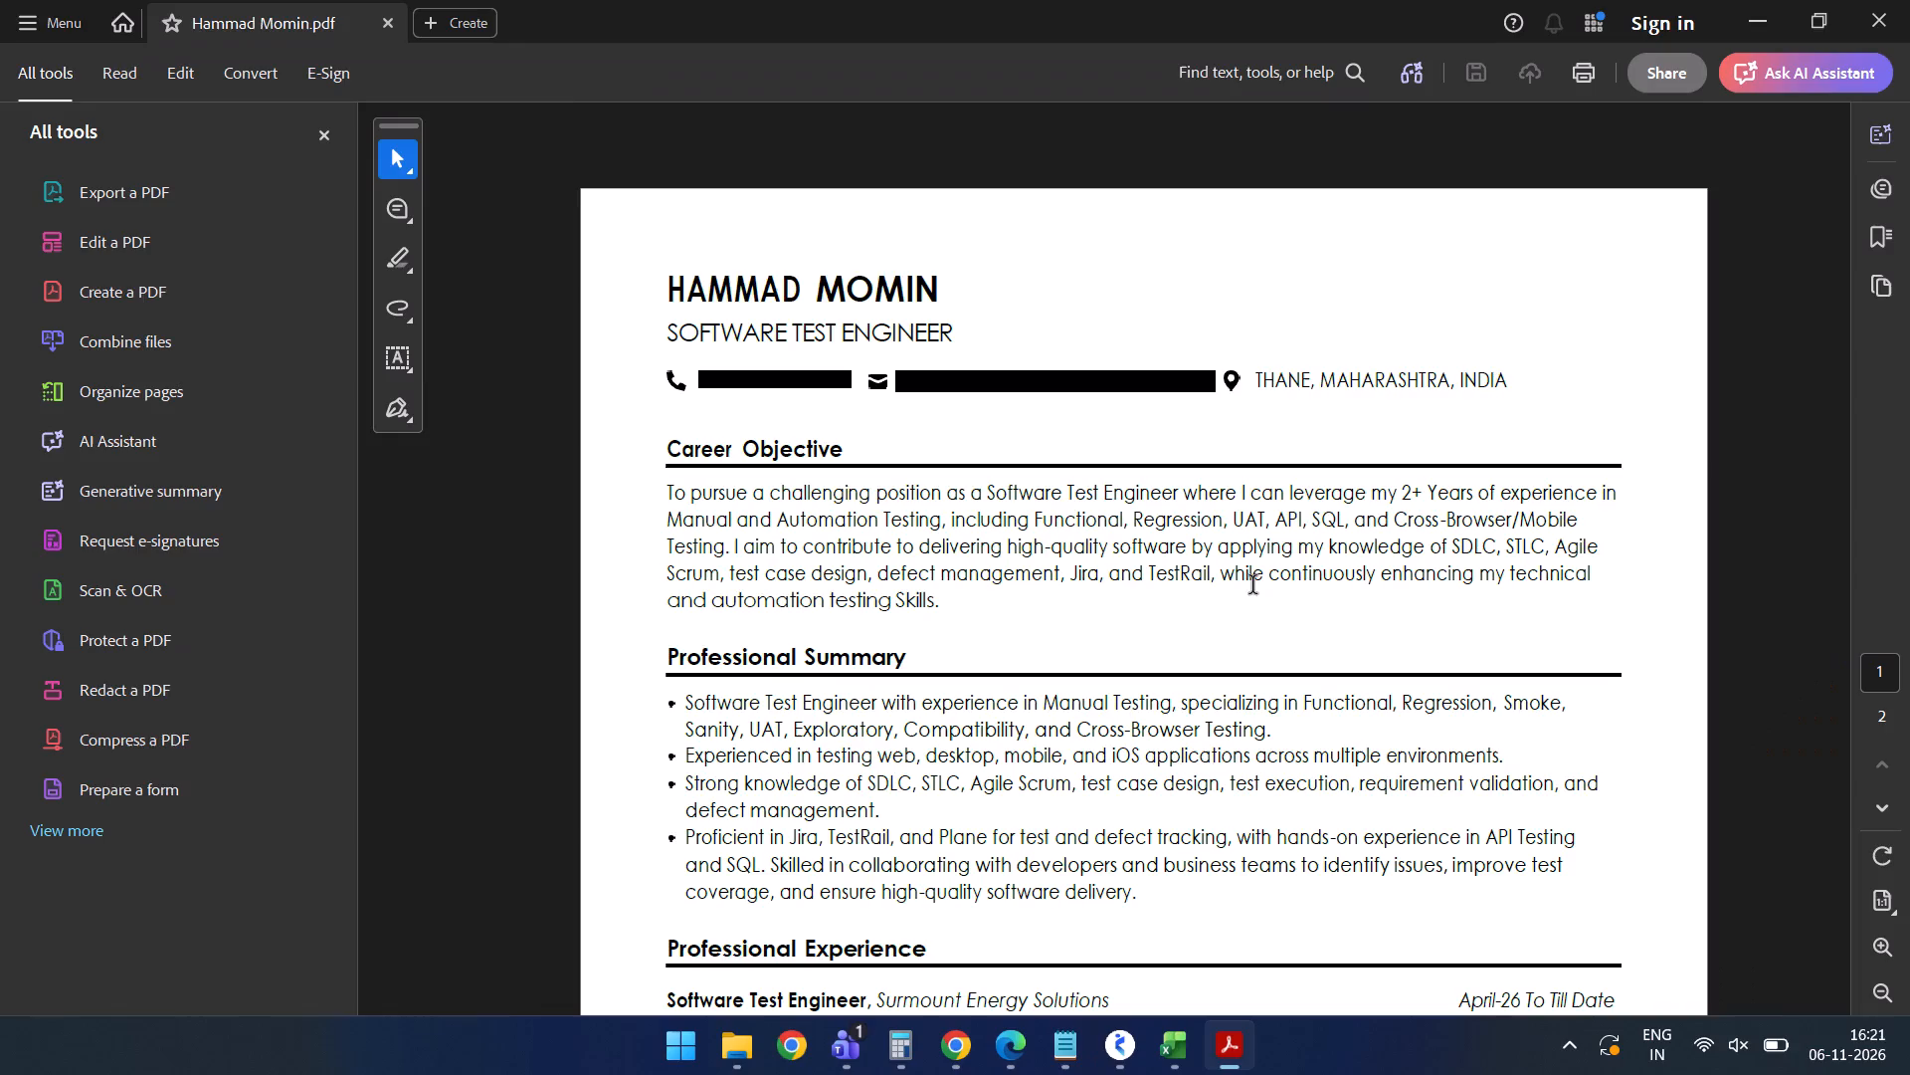
scroll(1204, 724, down, 9)
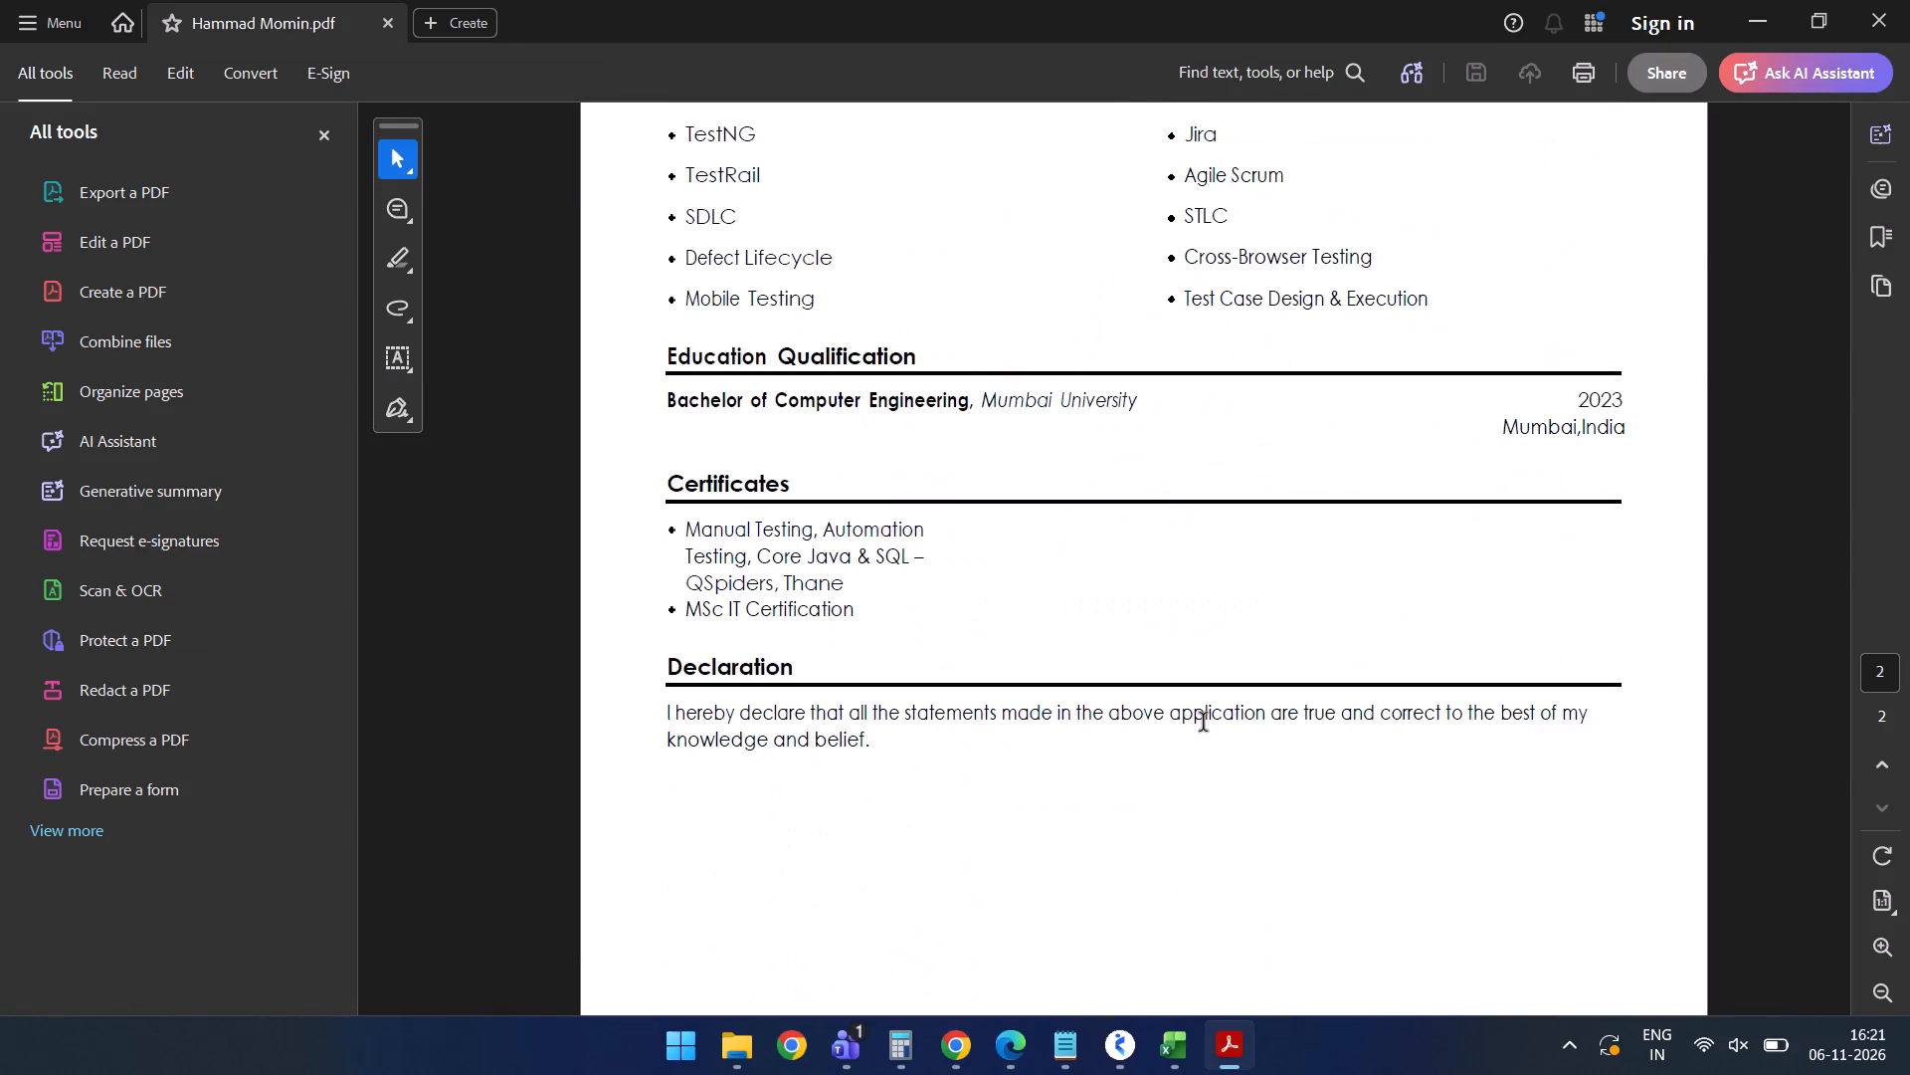
scroll(1204, 724, down, 1)
scroll(1204, 724, up, 4)
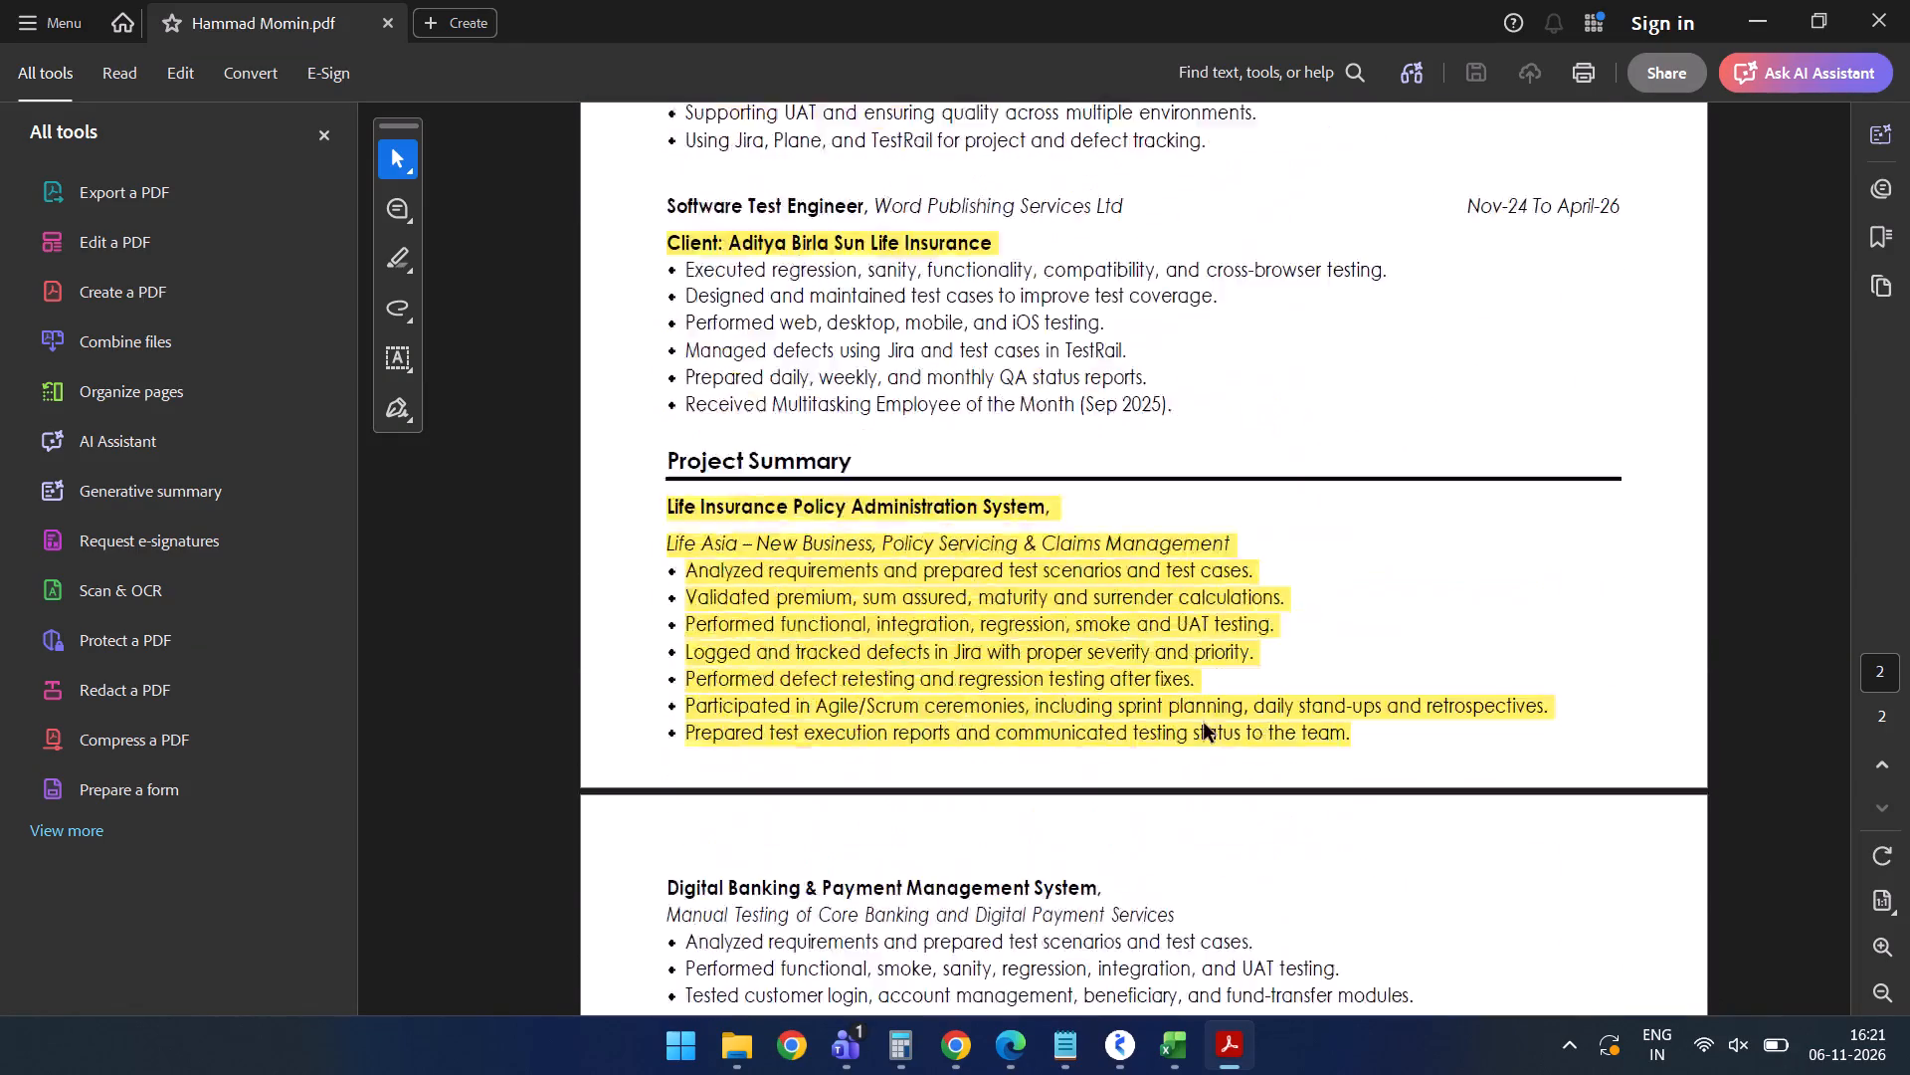
scroll(1204, 724, up, 2)
click(1909, 0)
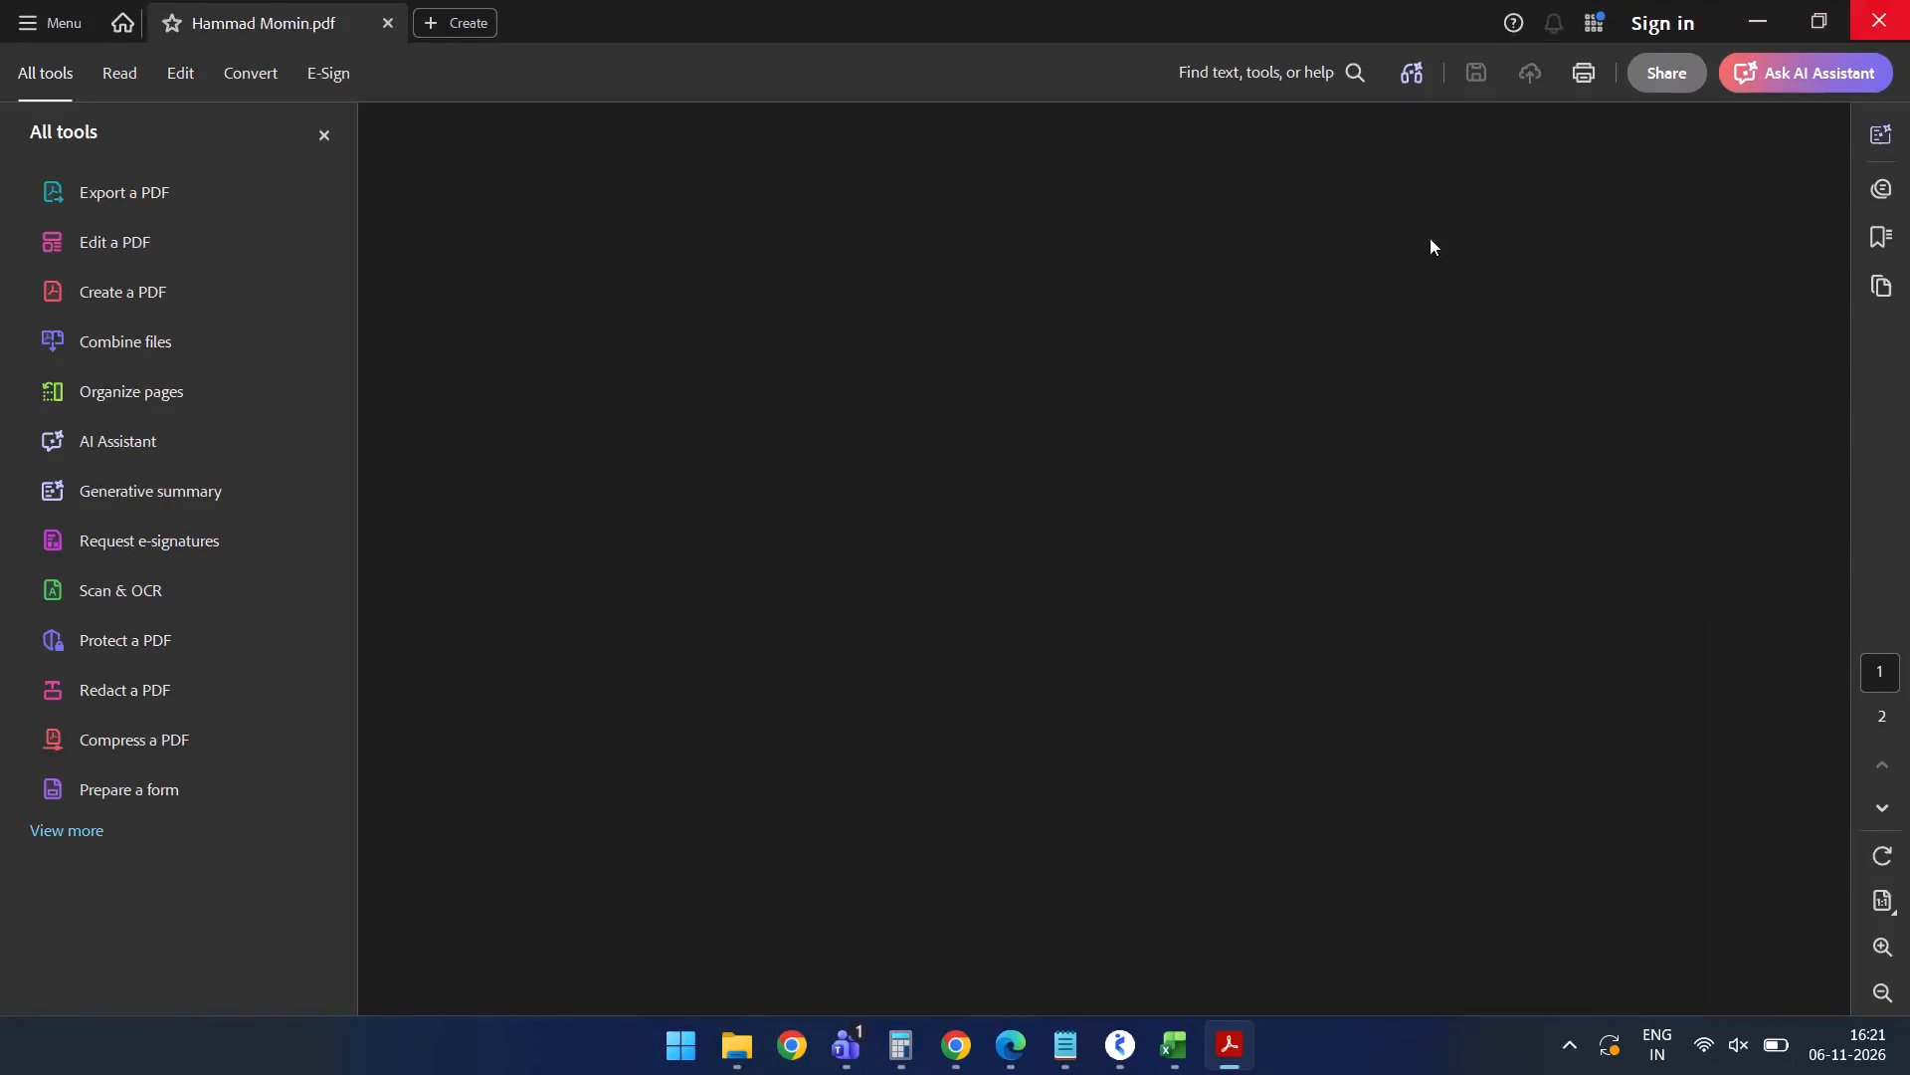
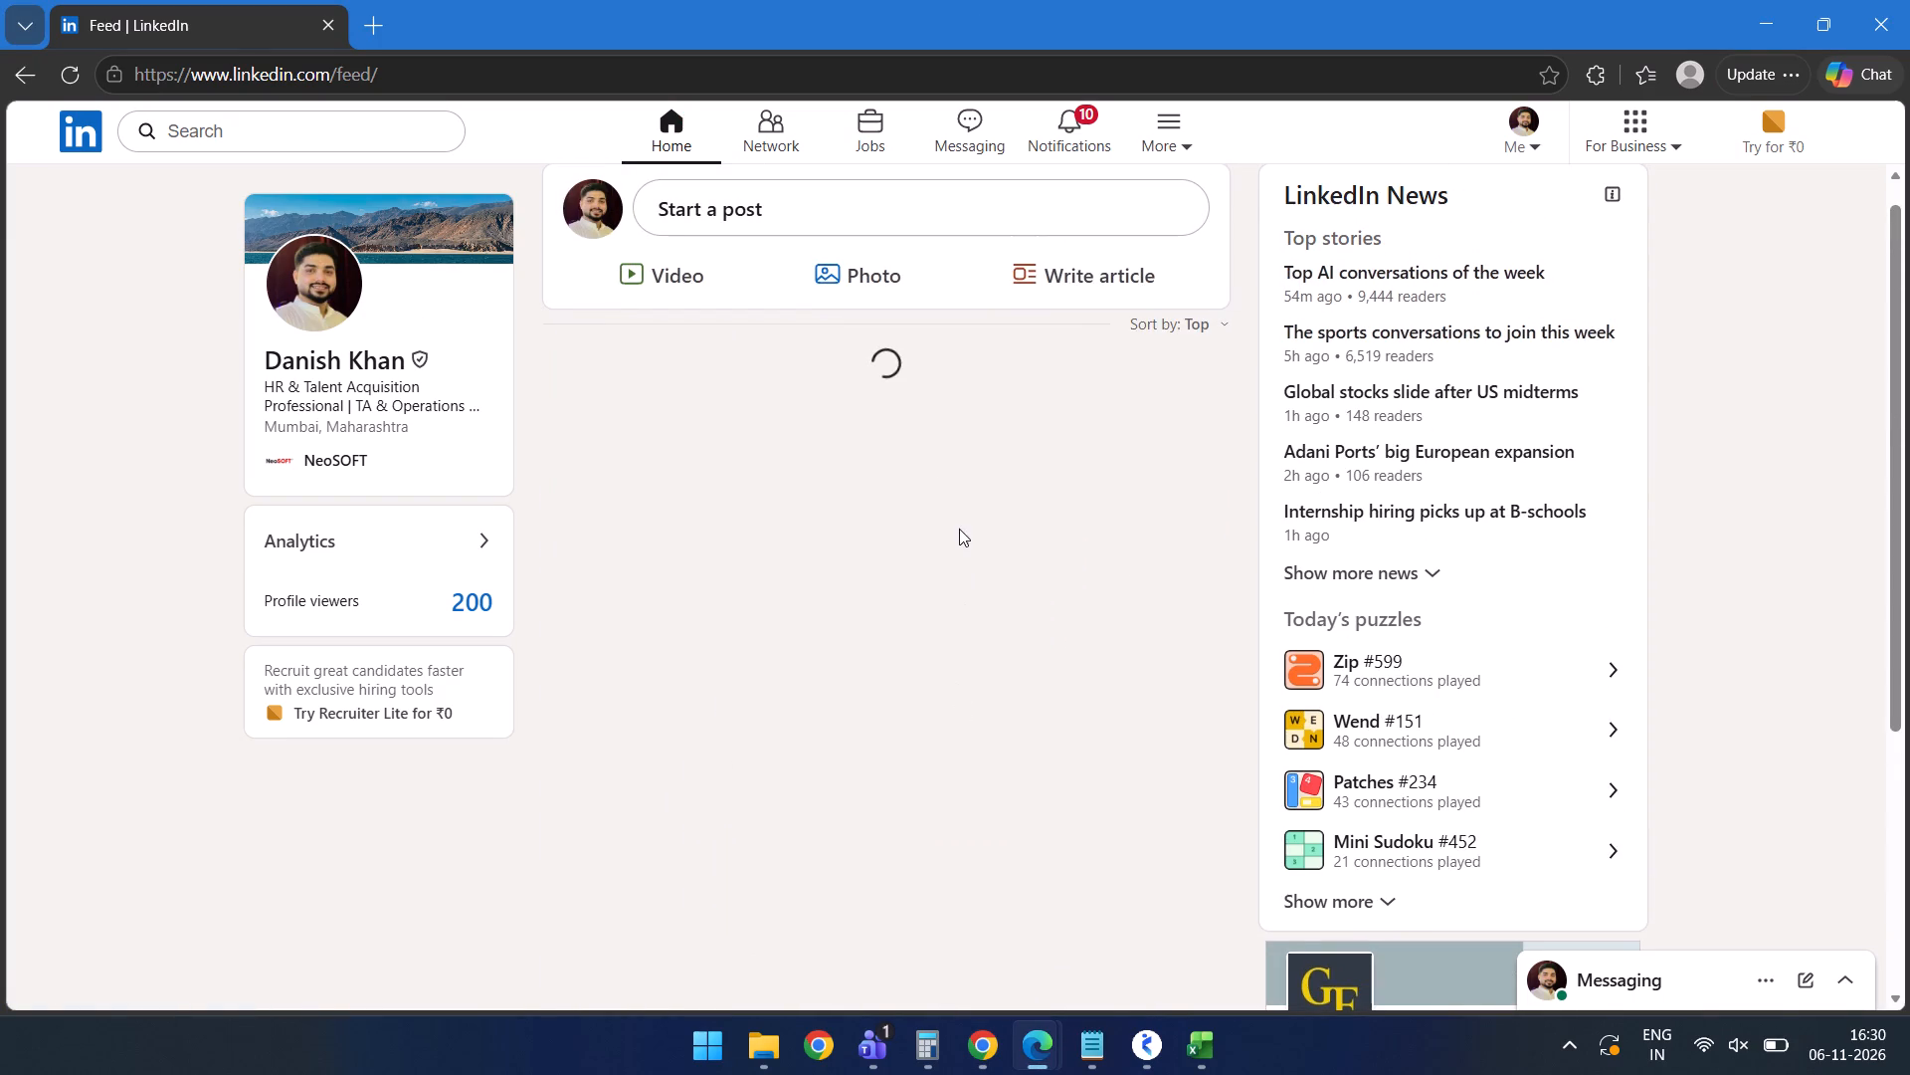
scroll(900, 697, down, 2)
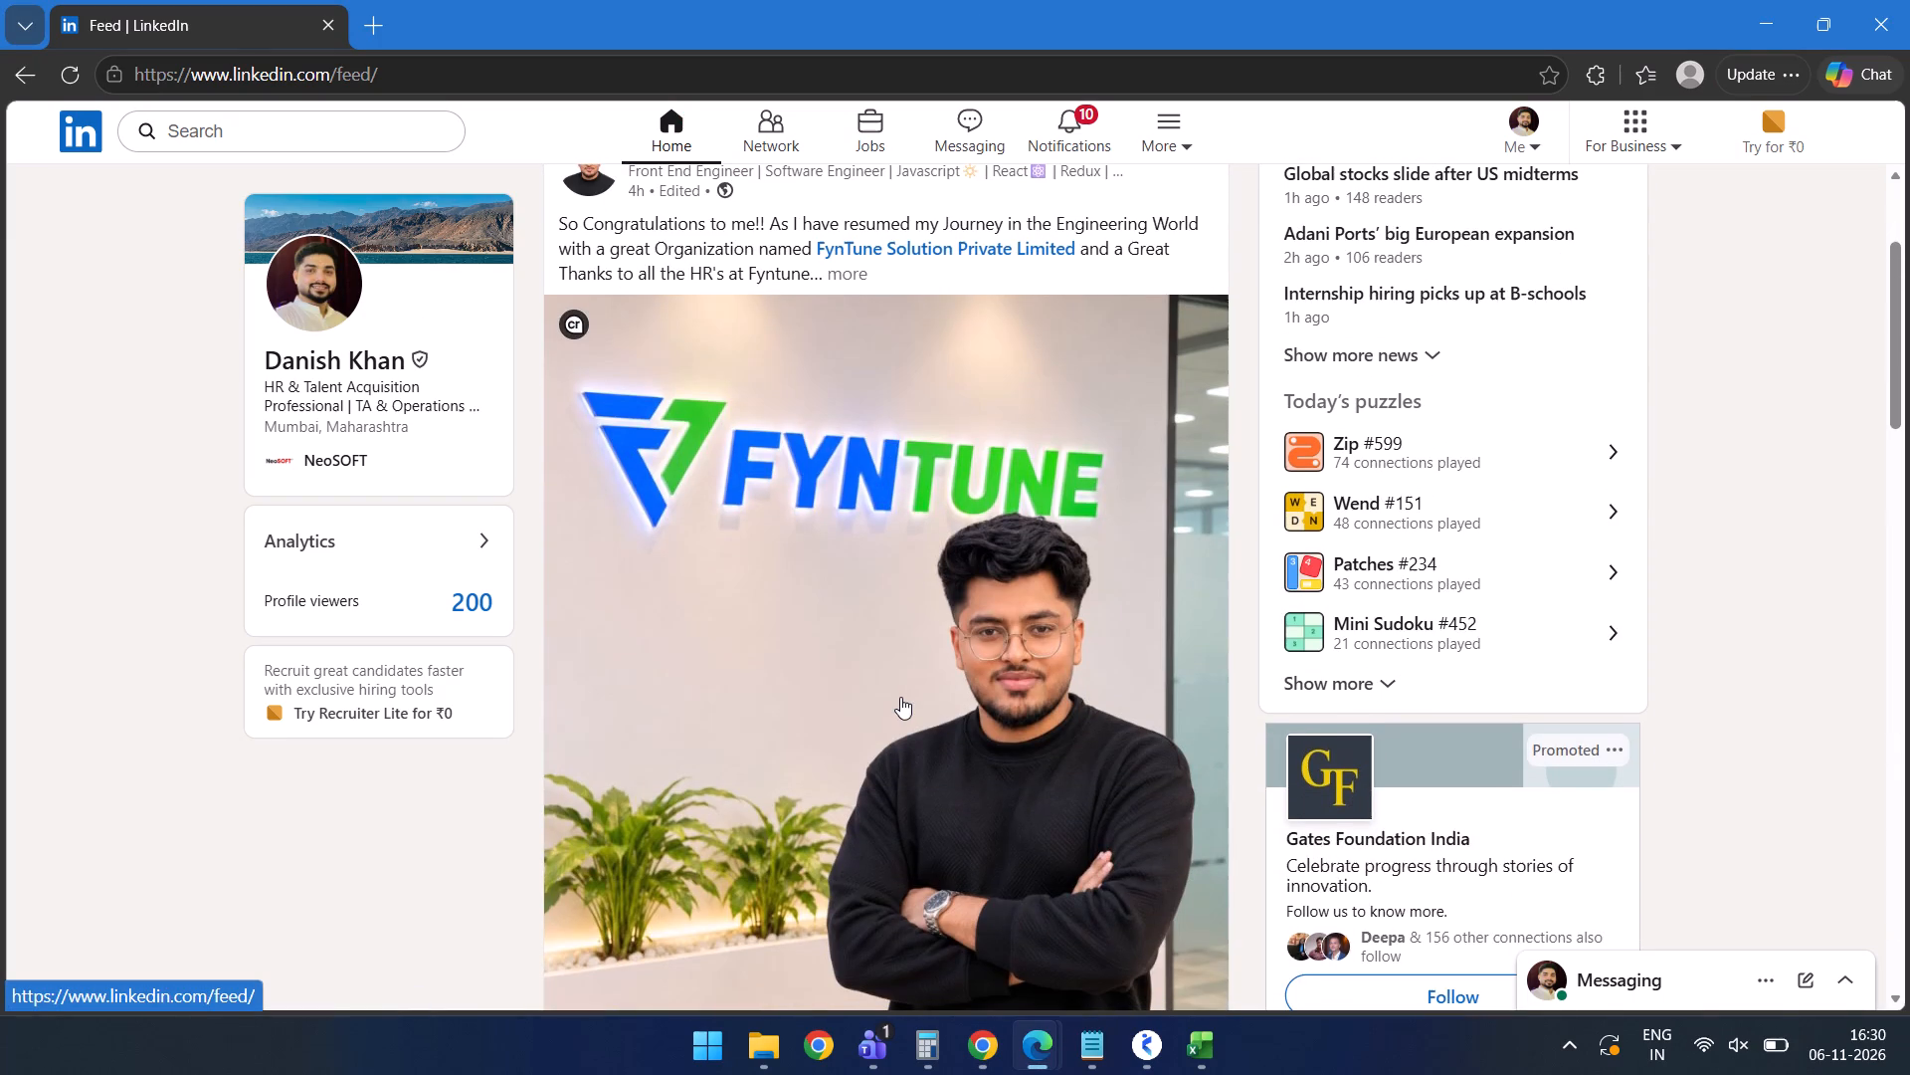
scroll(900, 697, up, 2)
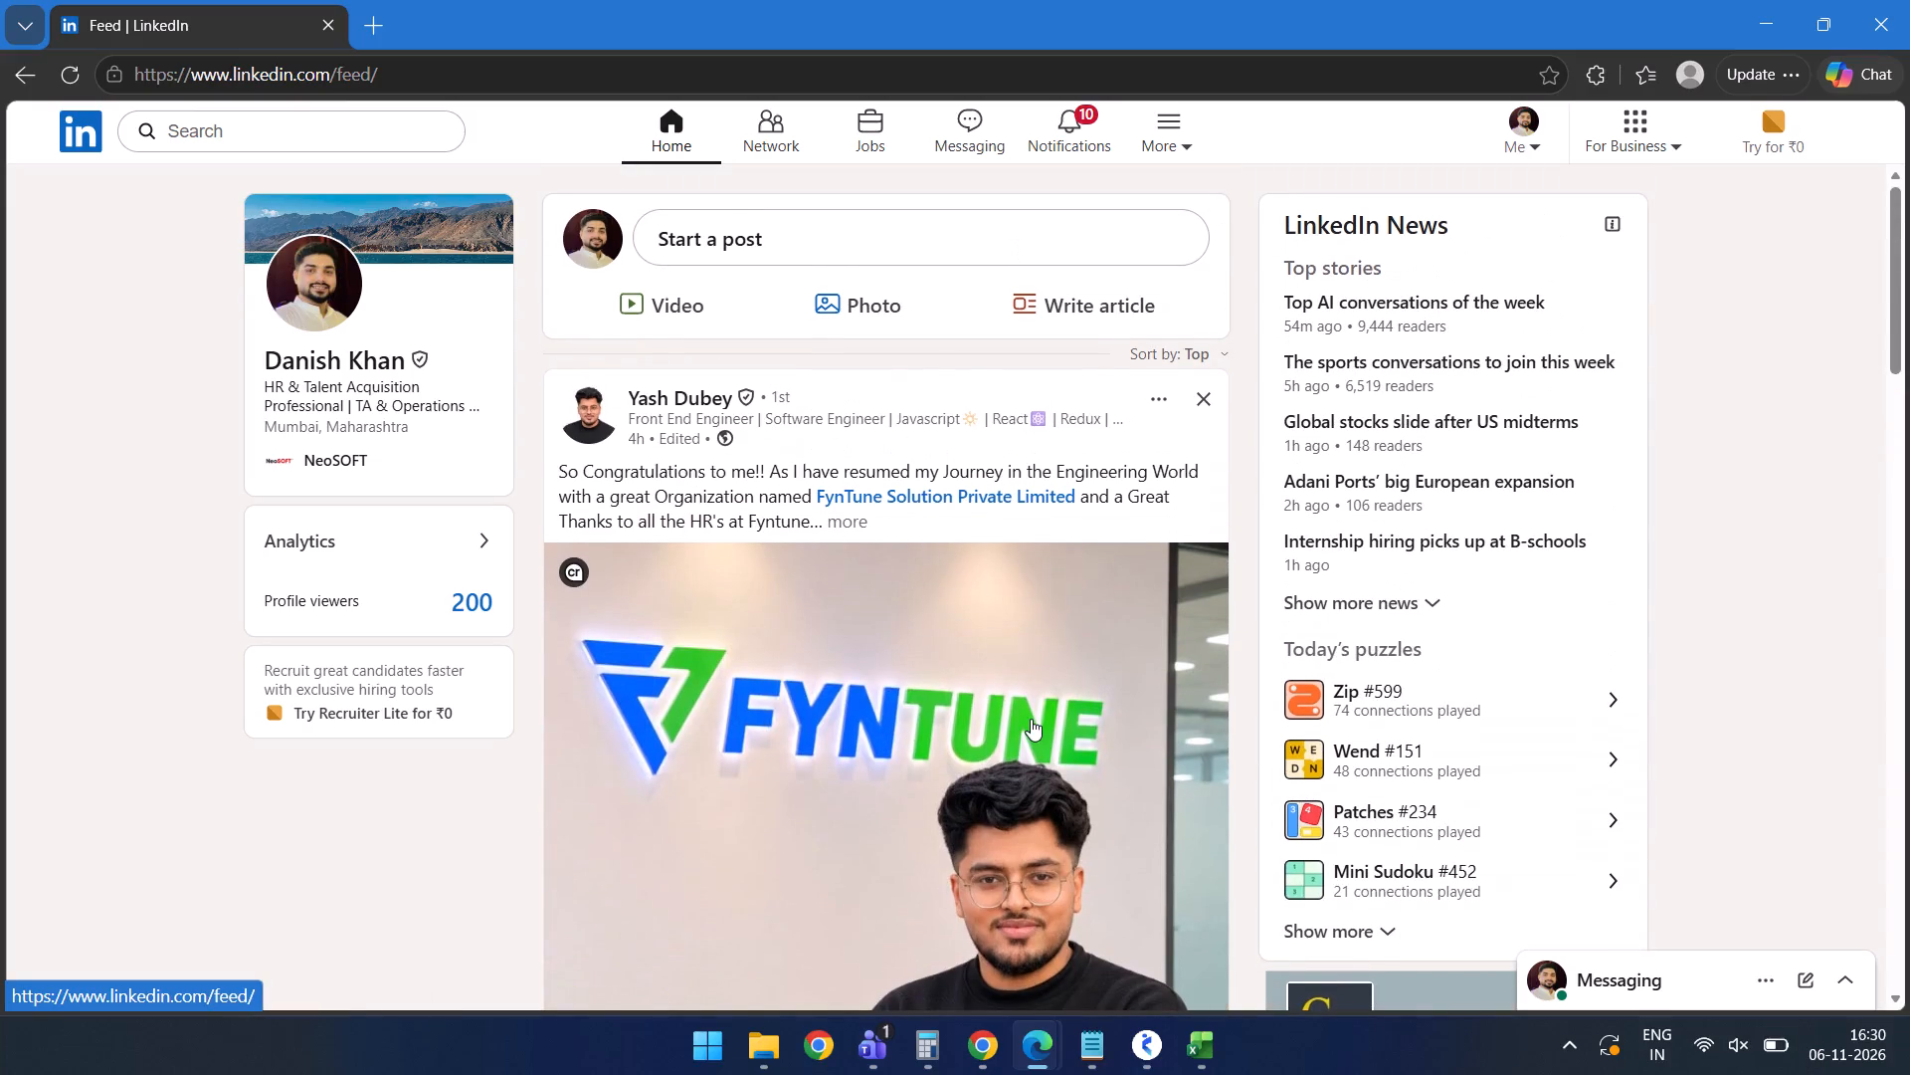
Open the LinkedIn profile of the front end engineer who posted about joining FynTune Solution Private Limited.
click(582, 401)
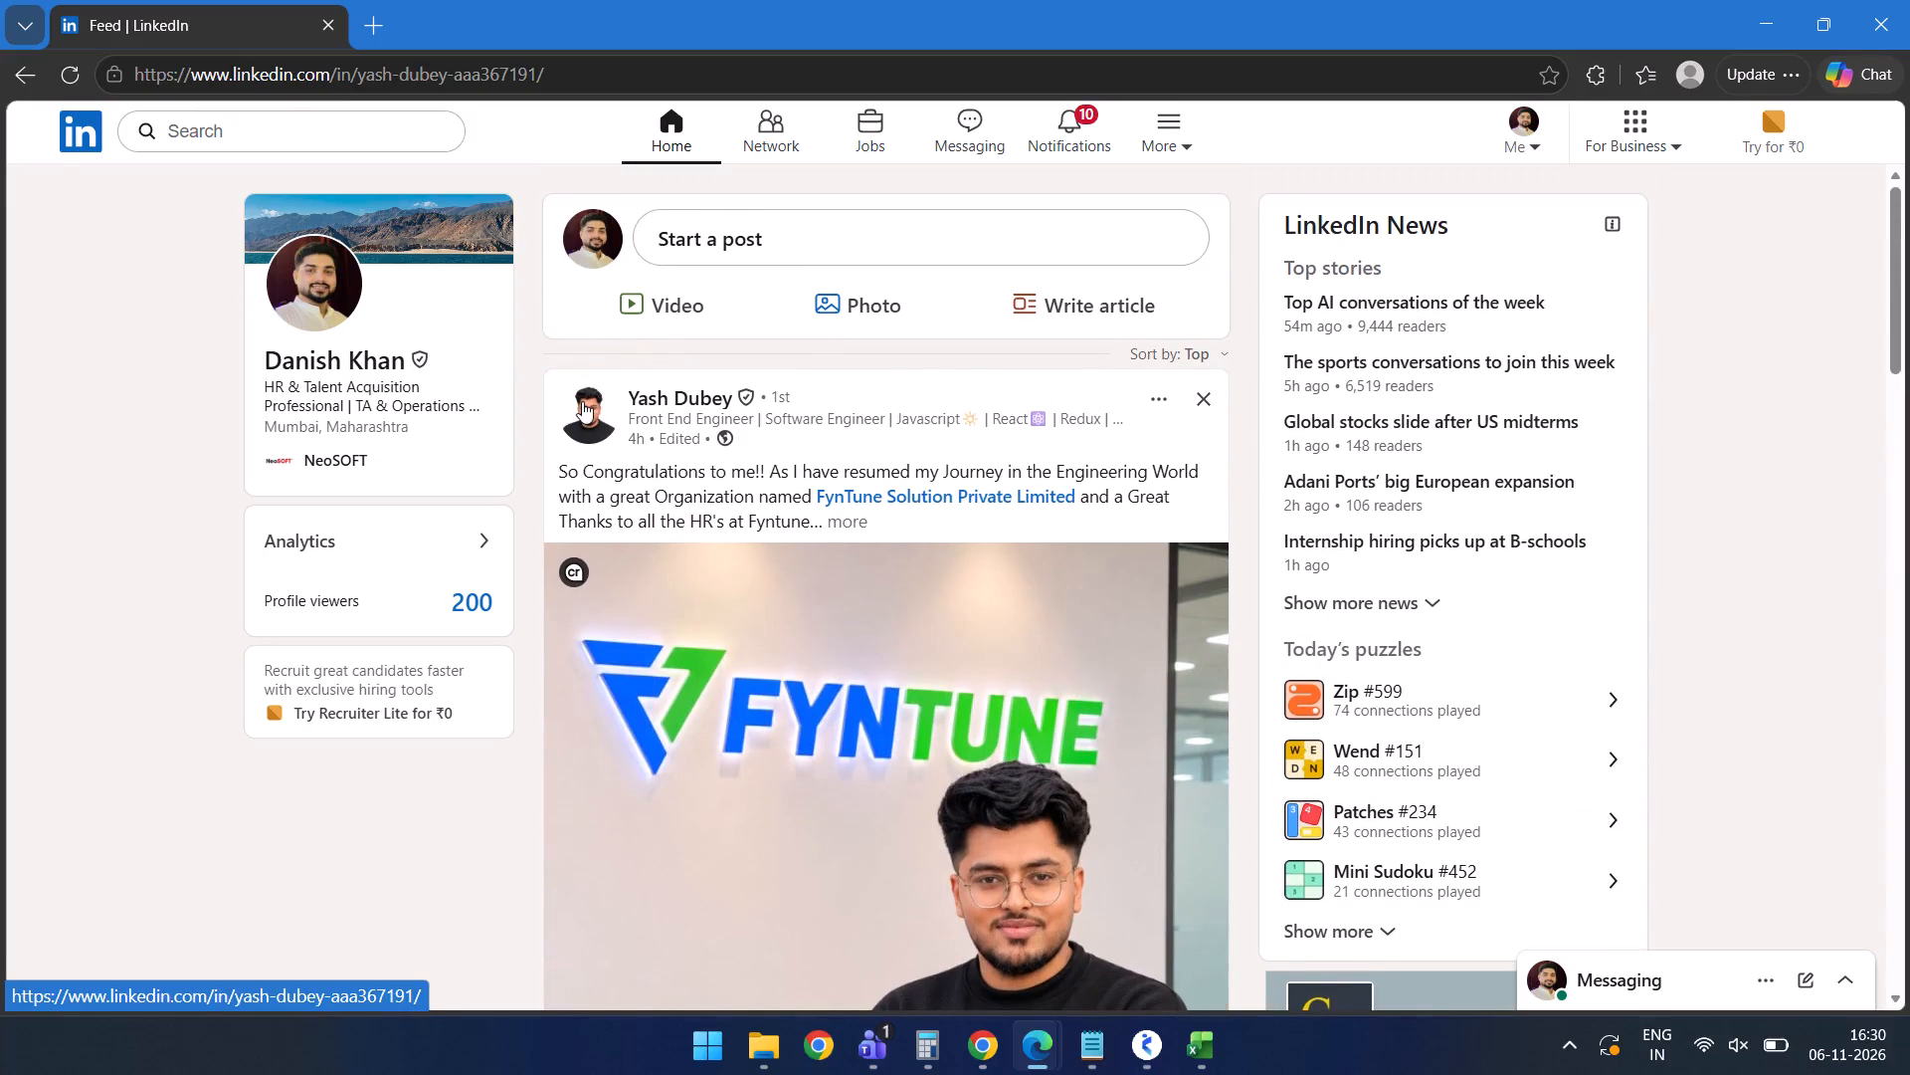
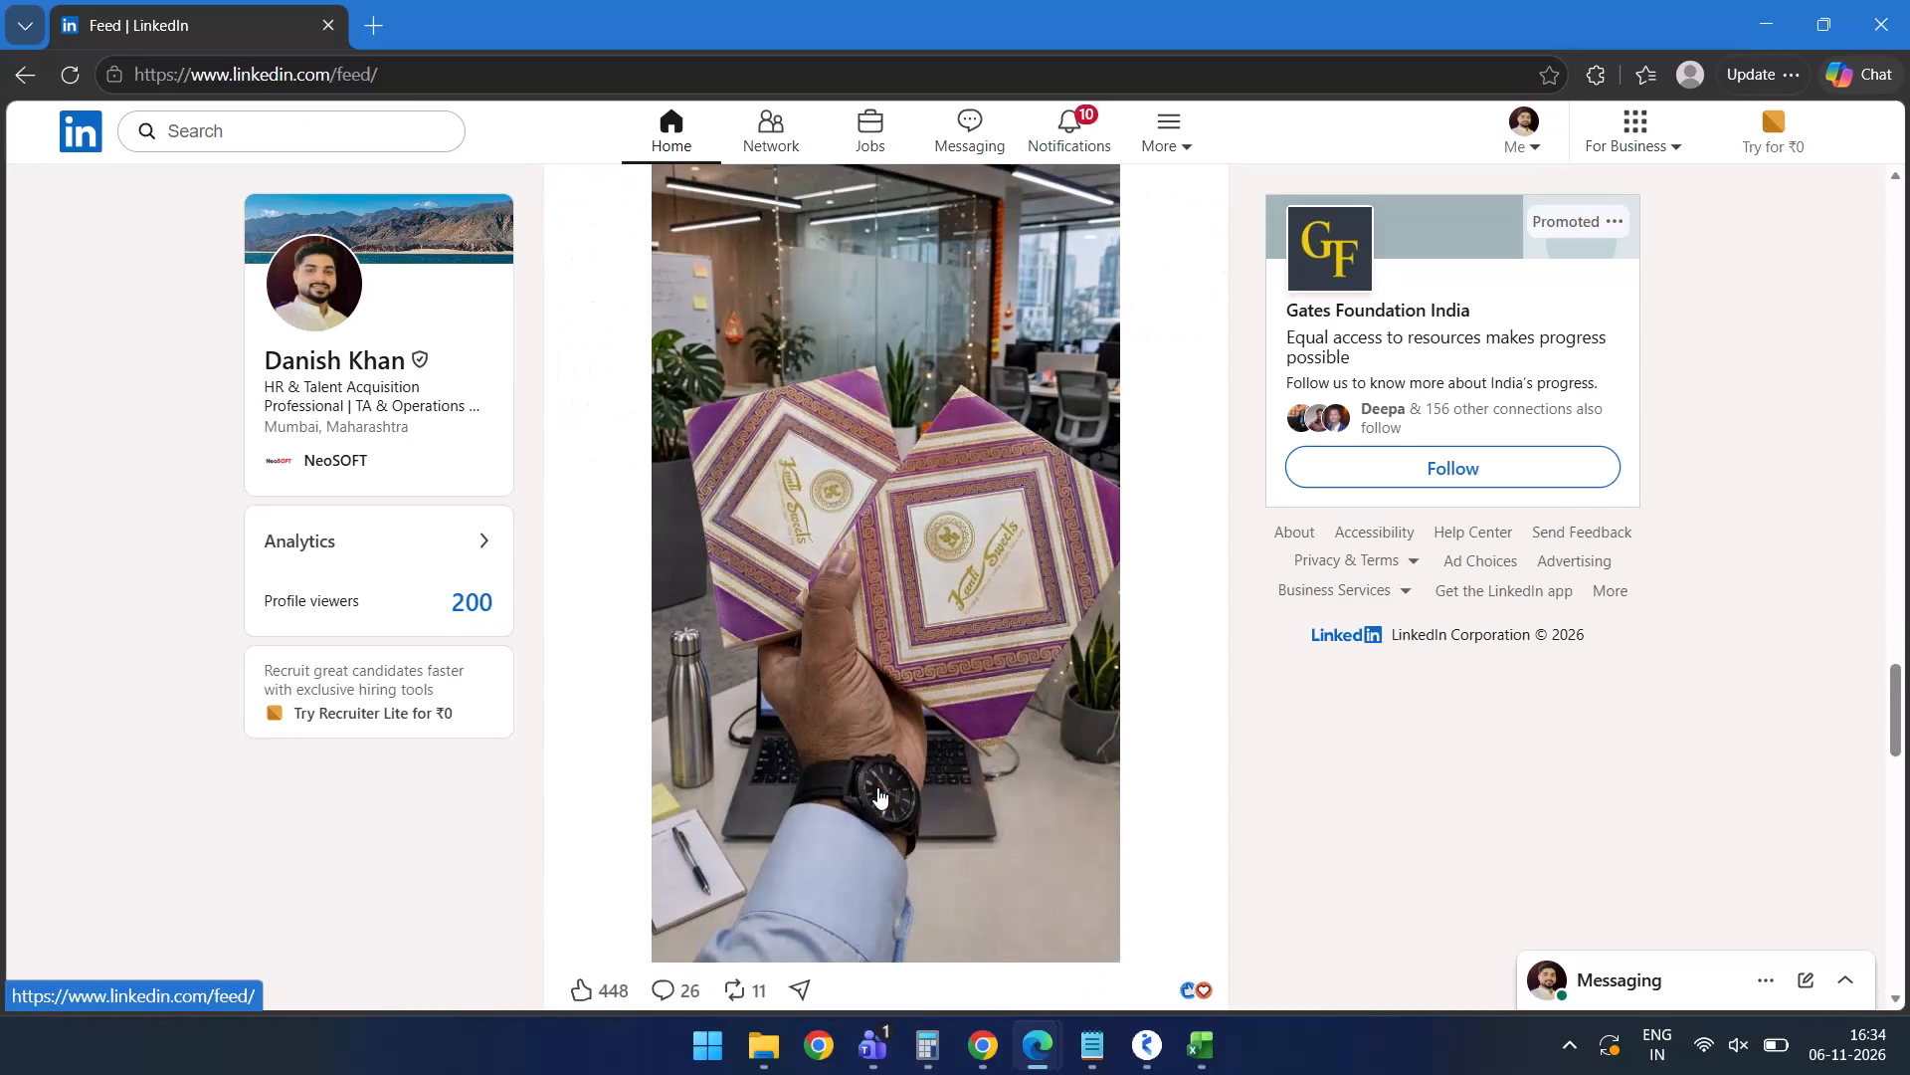
Look through the LinkedIn feed and expand the Simplilearn recruiter's post beginning "What people think I do".
scroll(877, 787, down, 6)
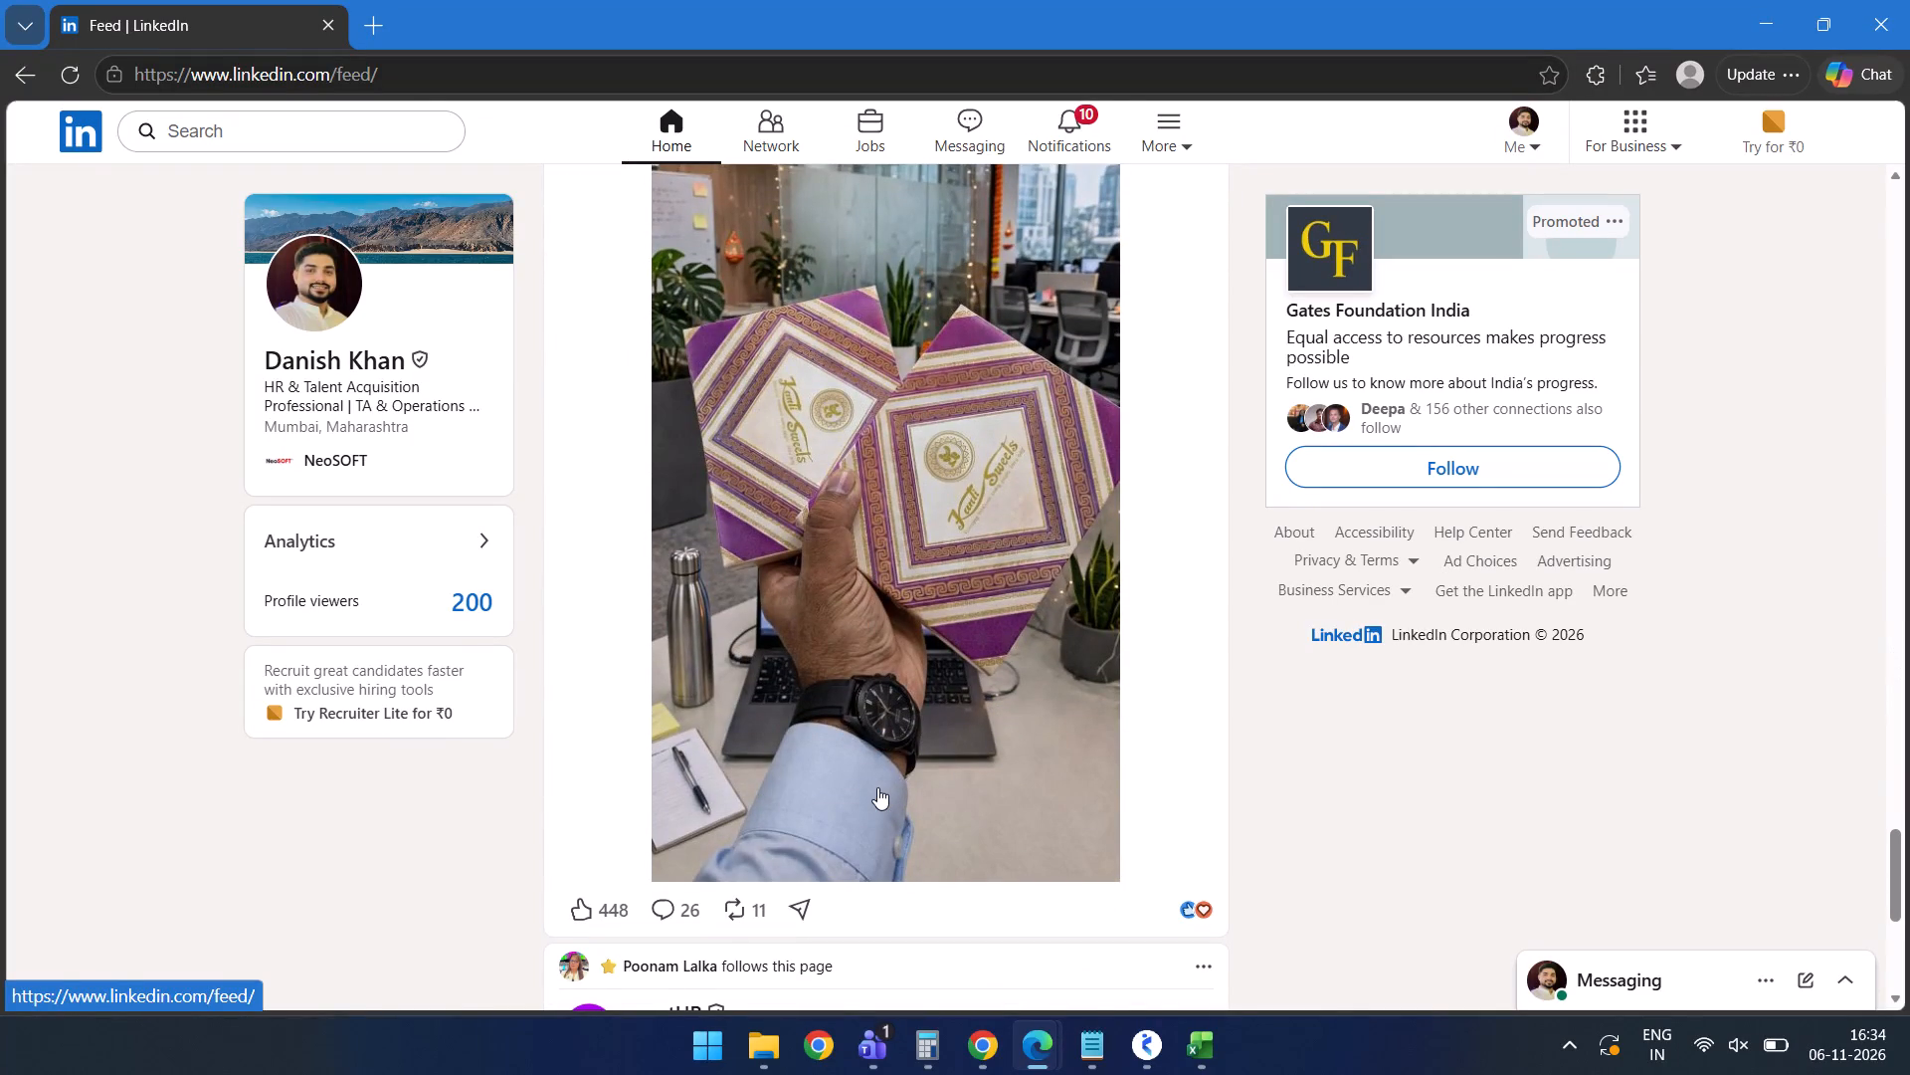
scroll(935, 571, down, 2)
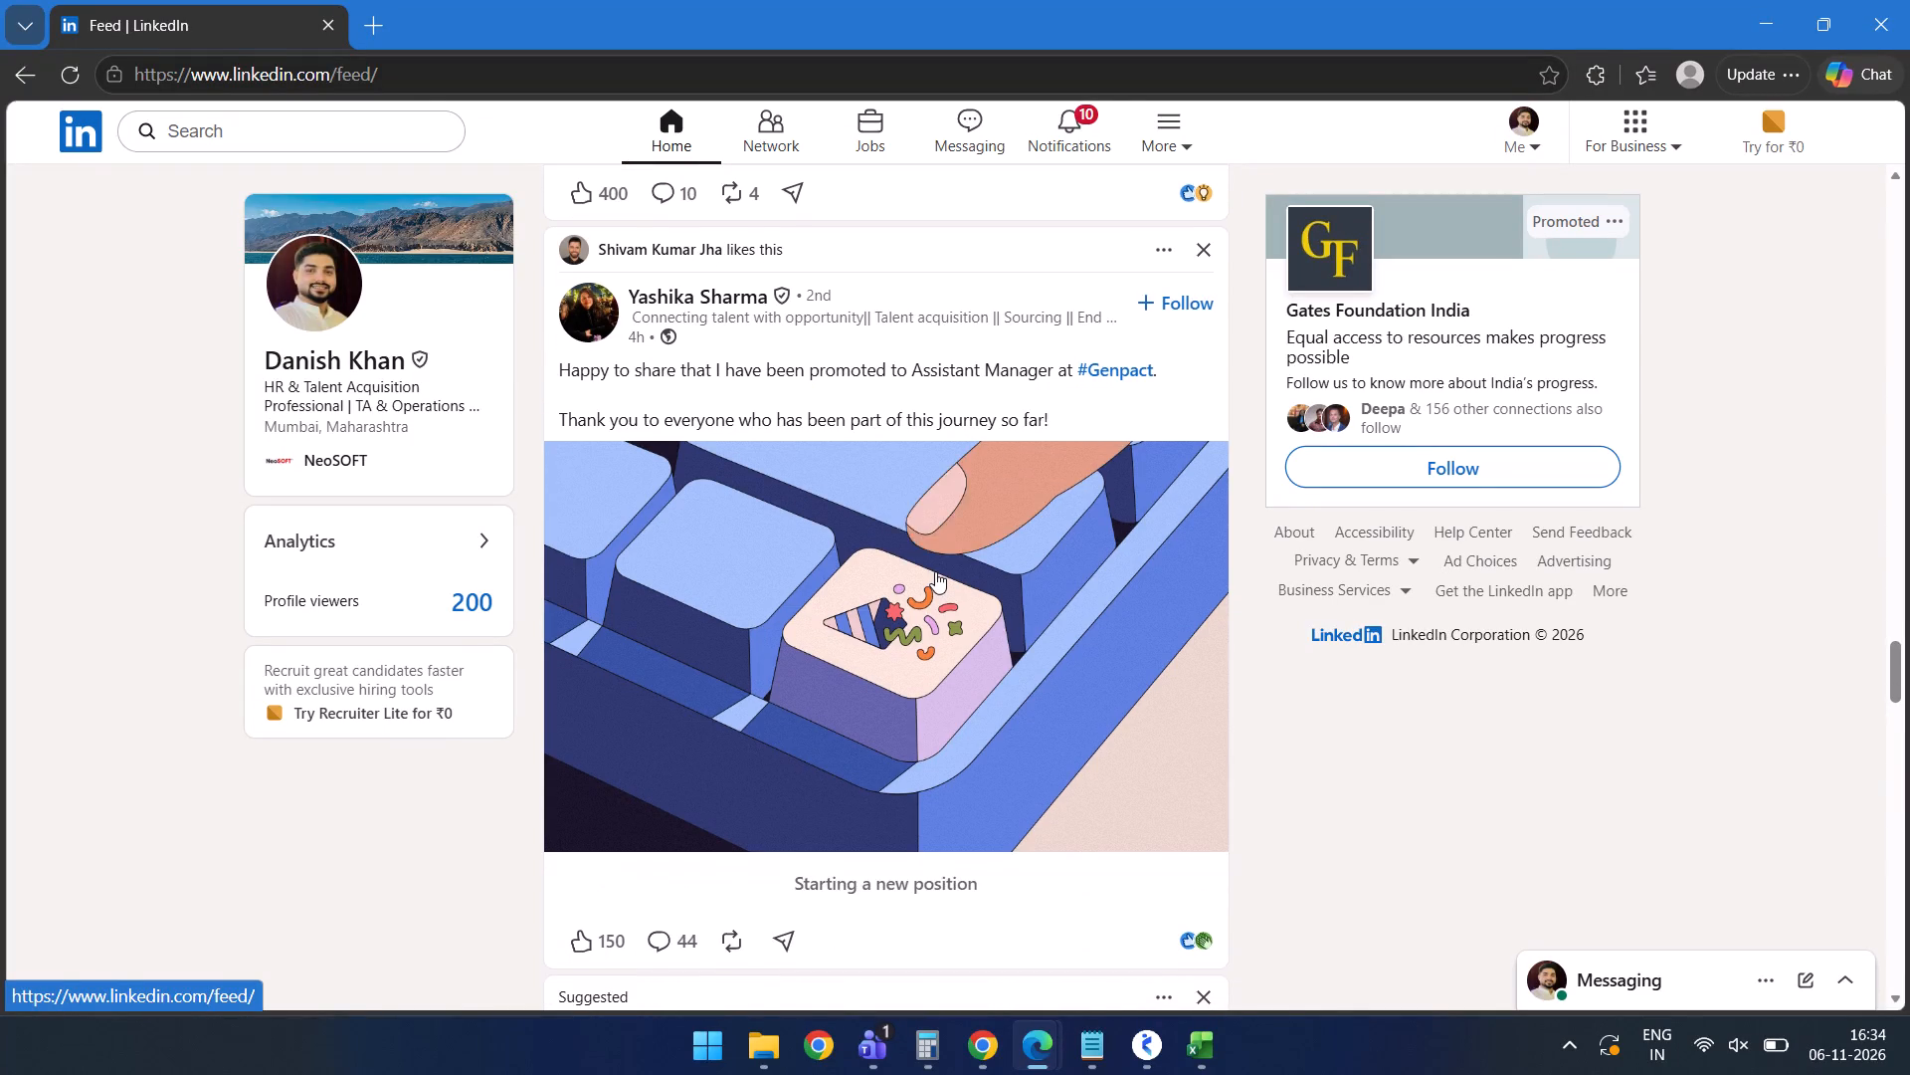
scroll(935, 571, down, 3)
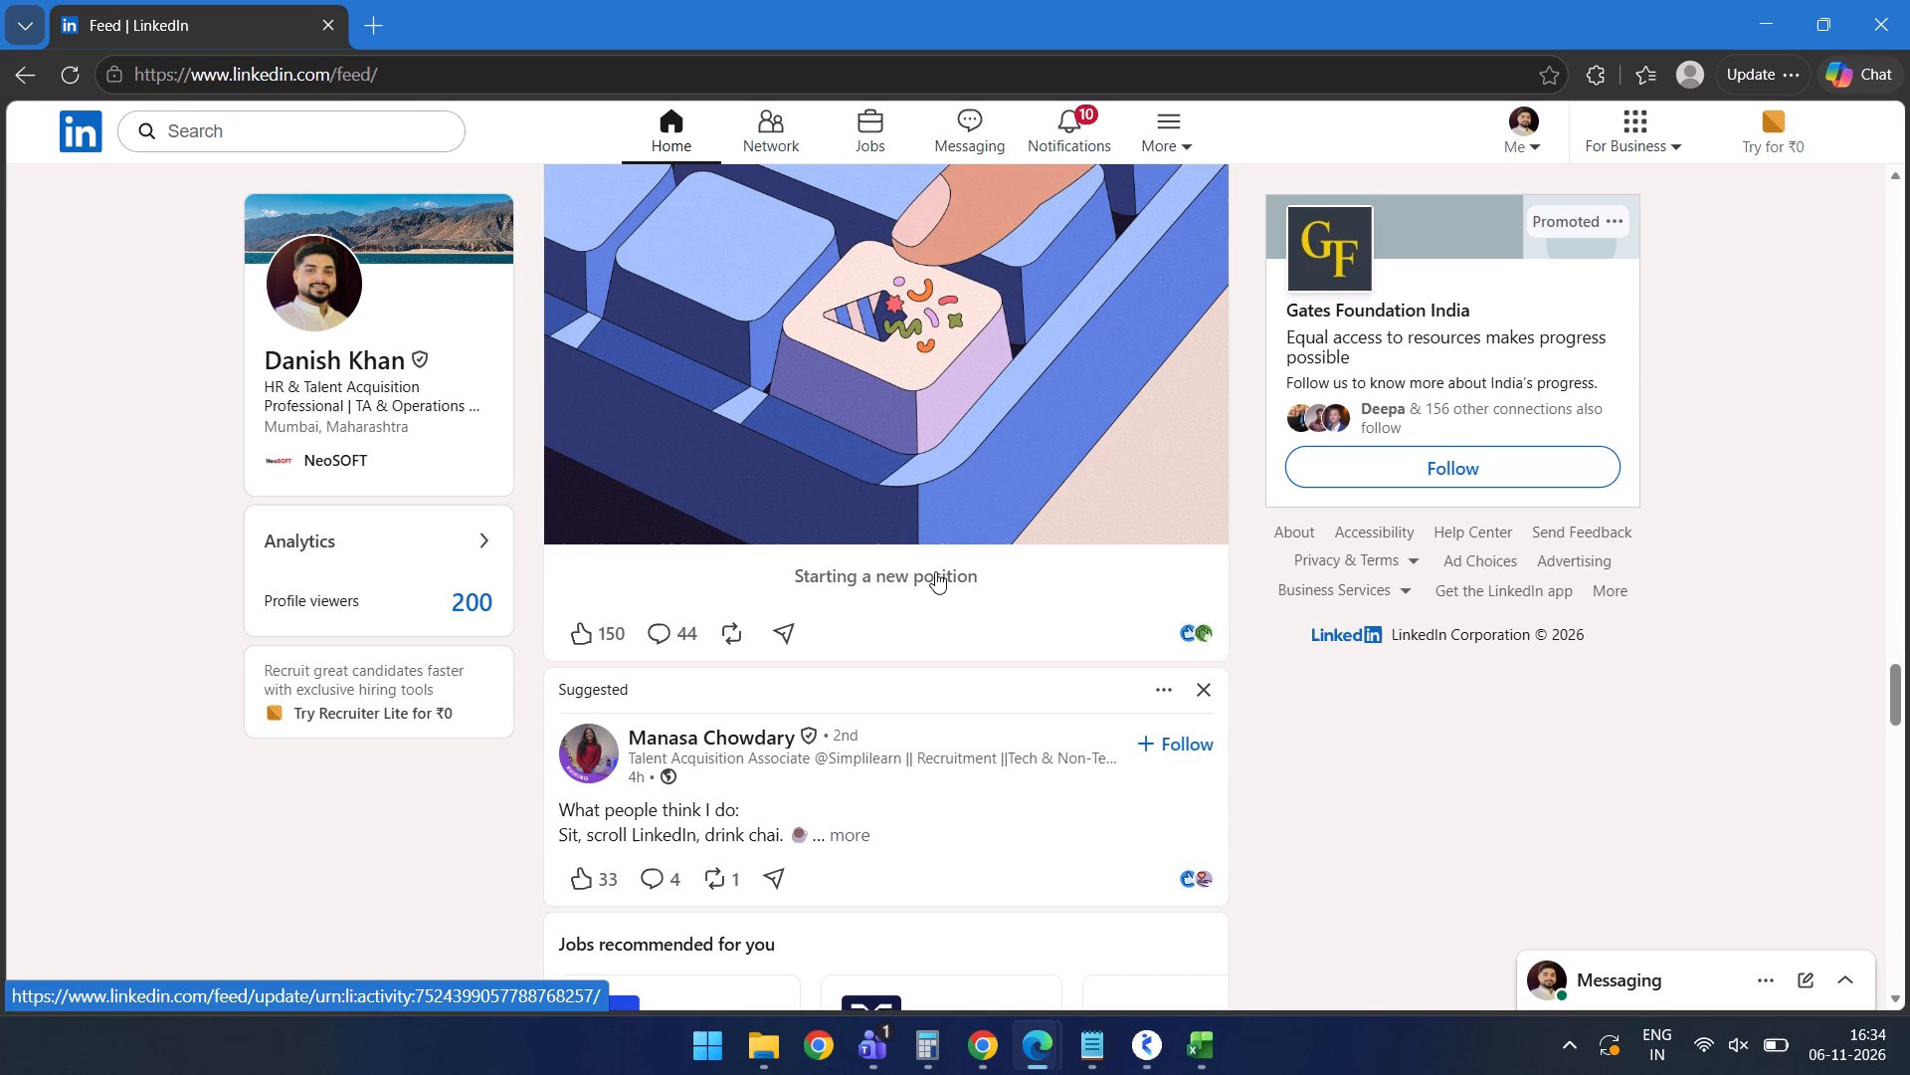
scroll(941, 460, down, 3)
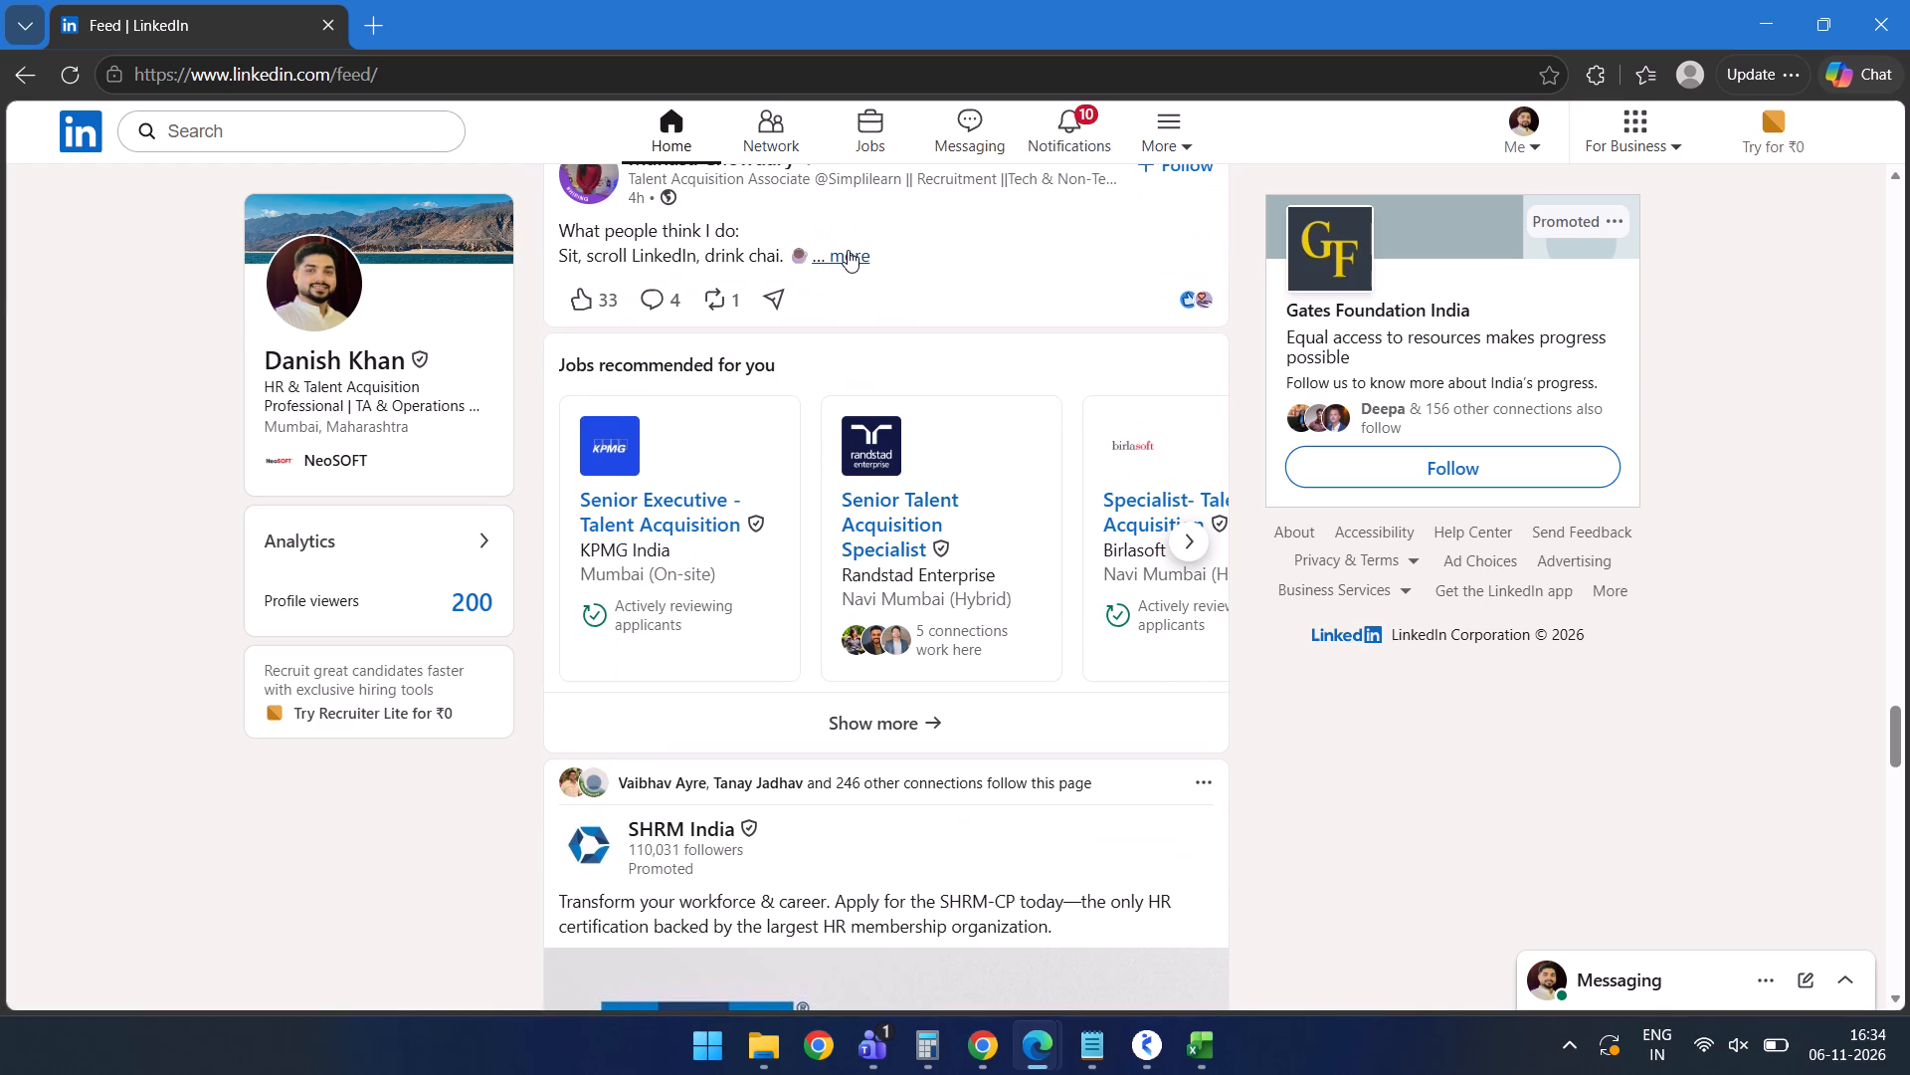
click(848, 250)
Examine the following feed posts, including new-position announcements, the recruiter's job-search appeal and promoted HR programmes.
scroll(959, 543, down, 4)
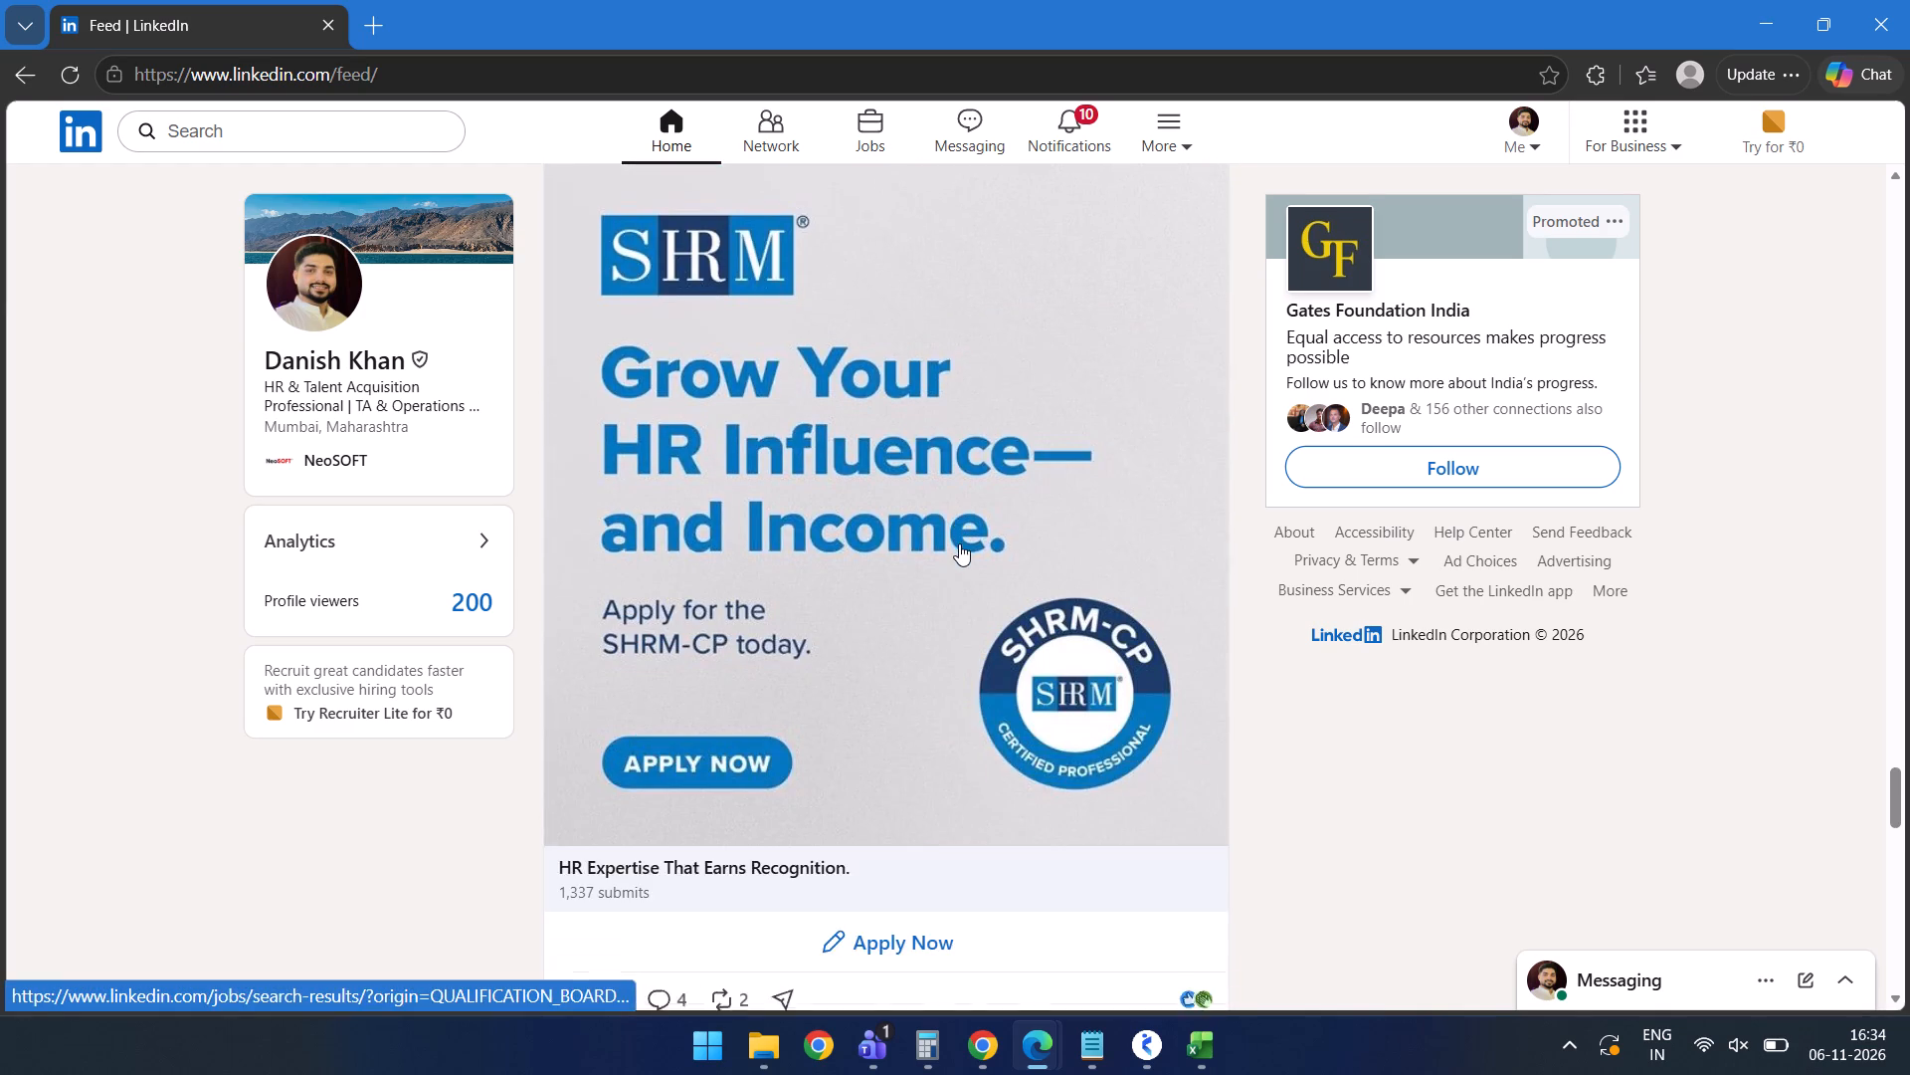
scroll(959, 543, down, 3)
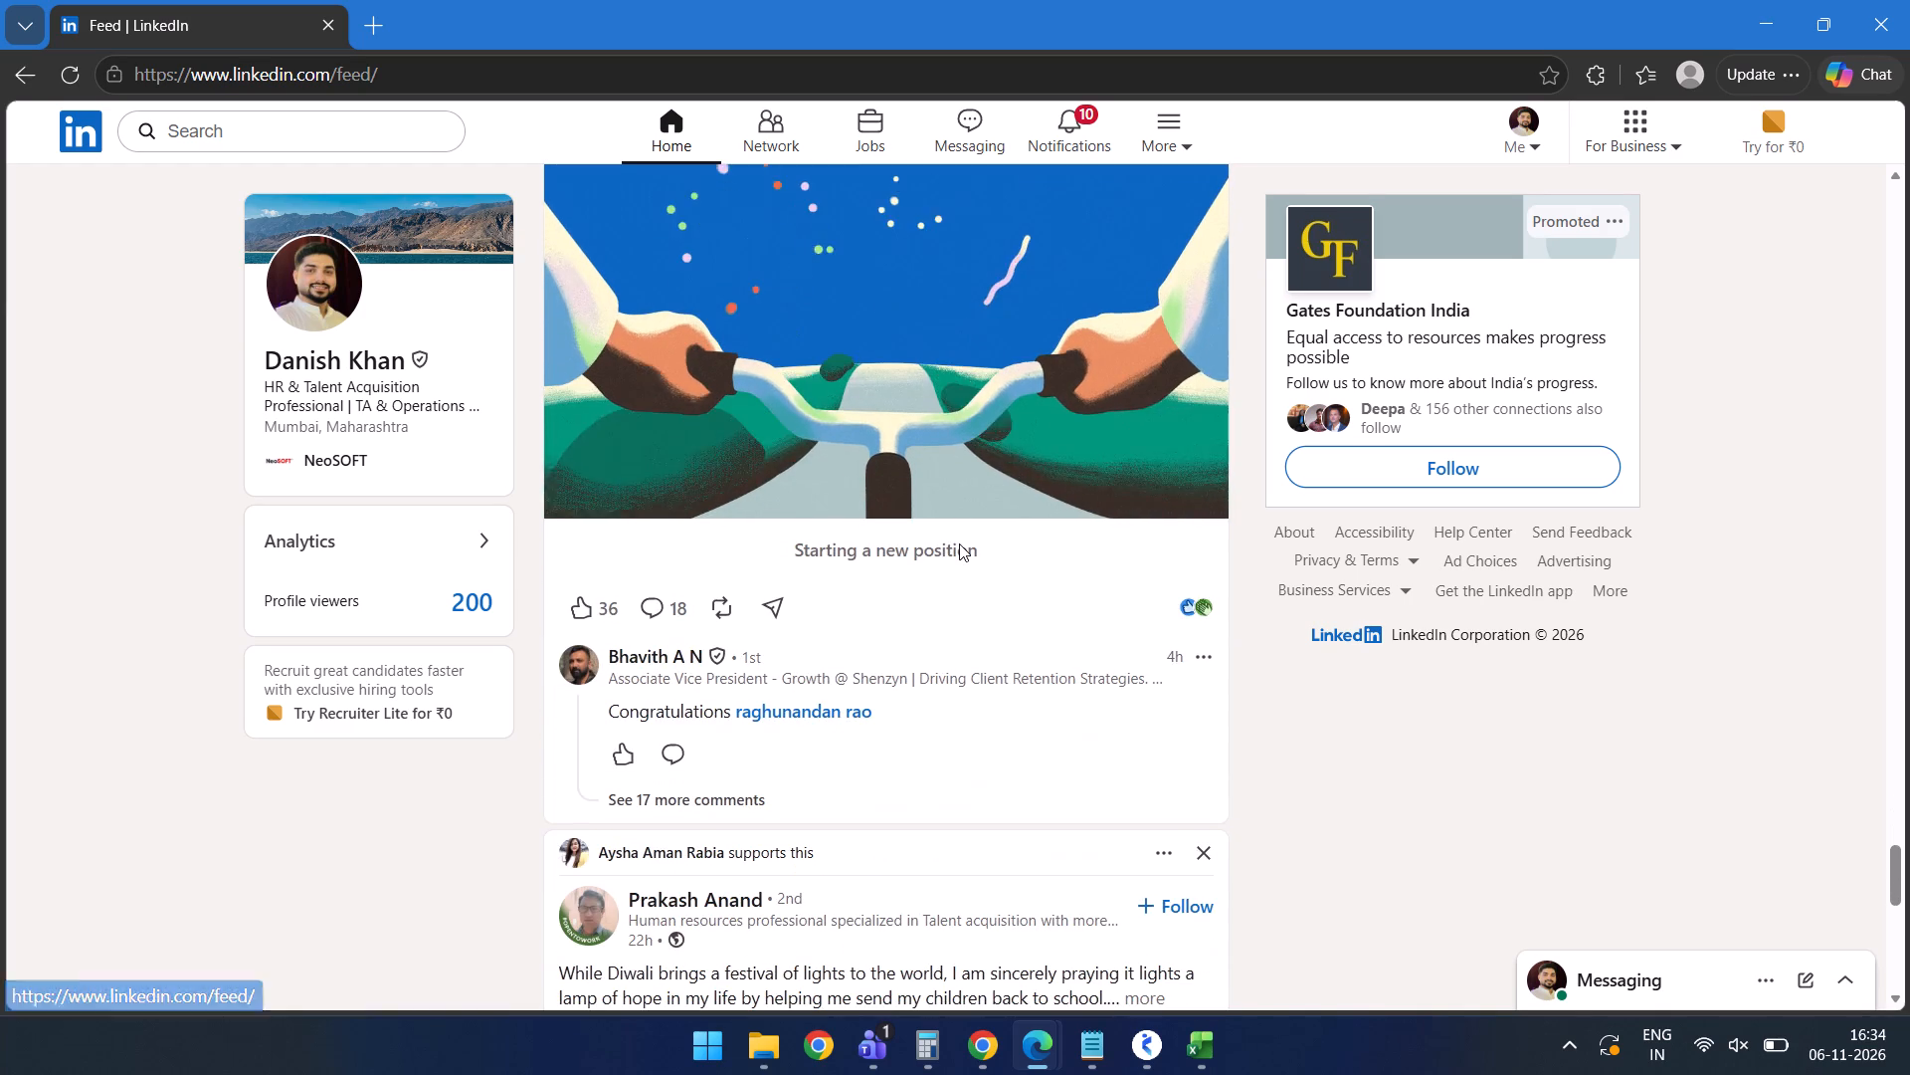
scroll(959, 543, down, 2)
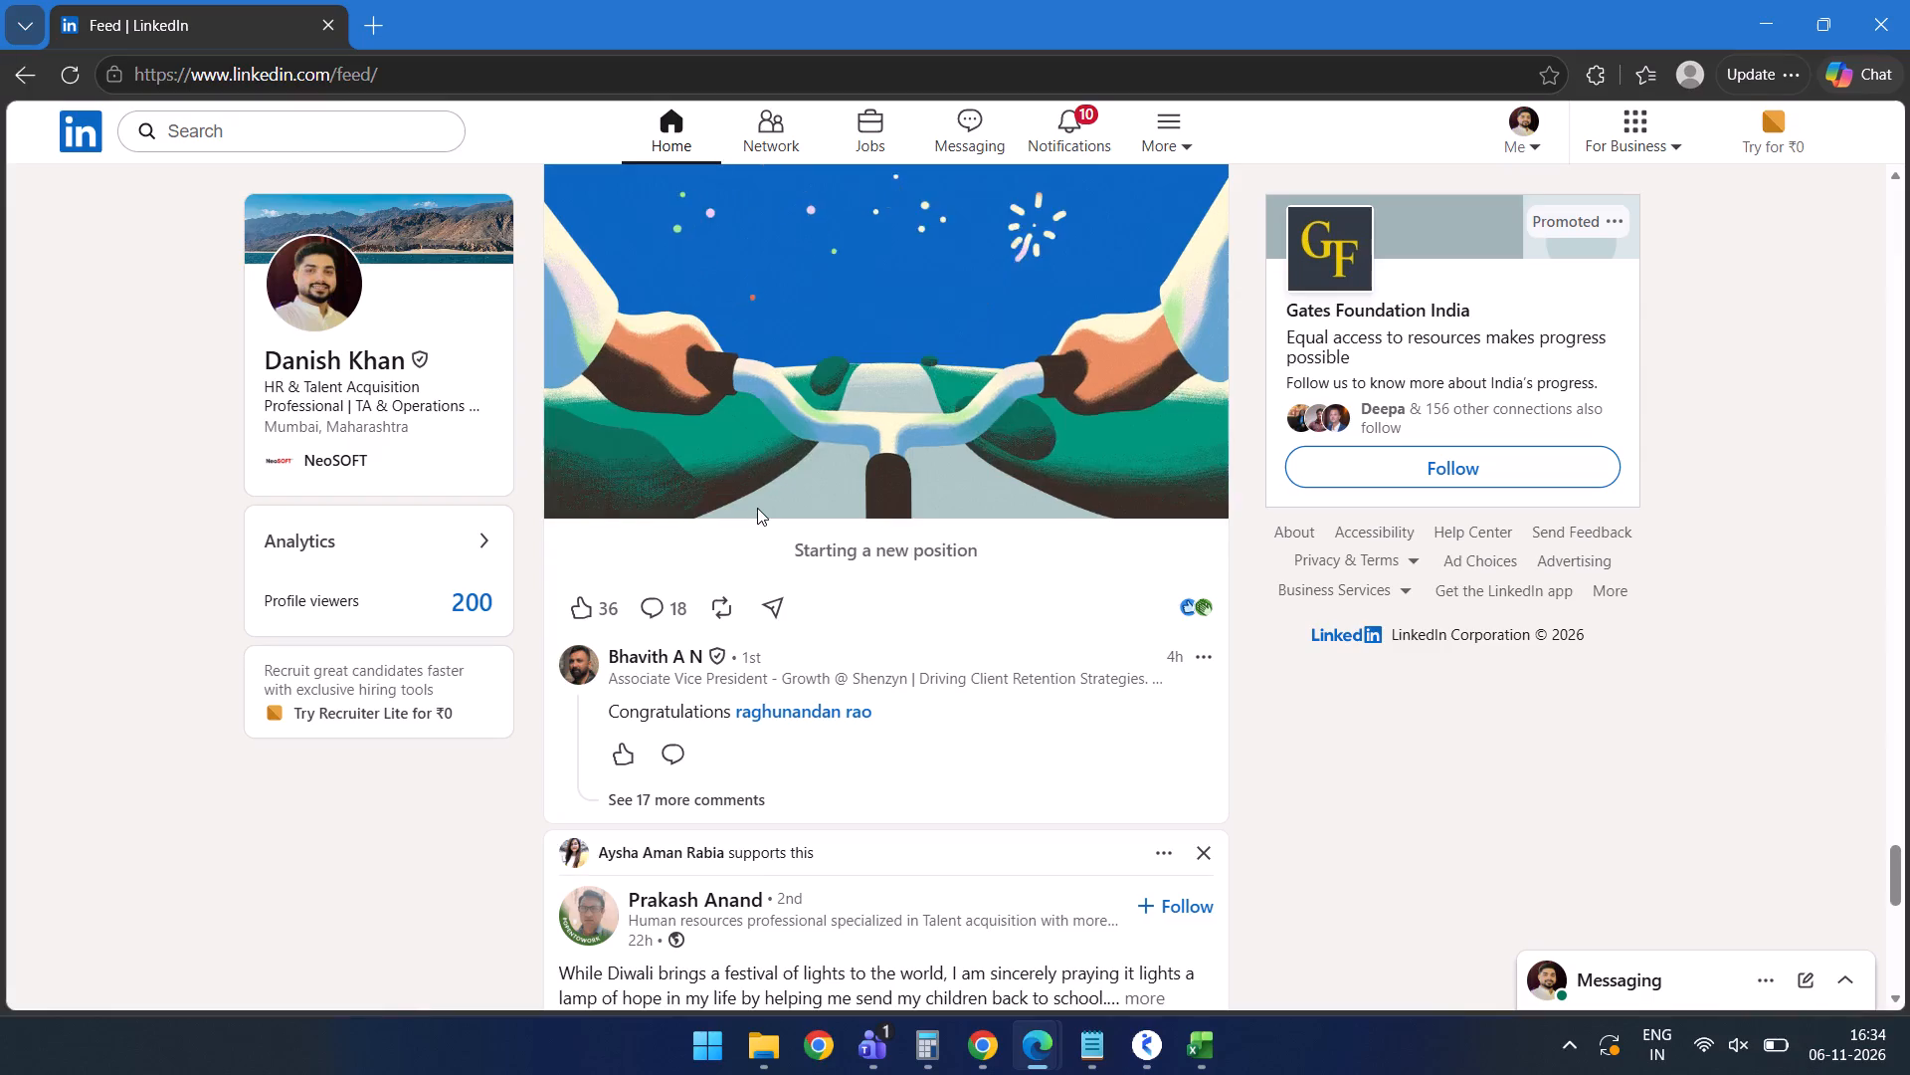
scroll(757, 508, down, 1)
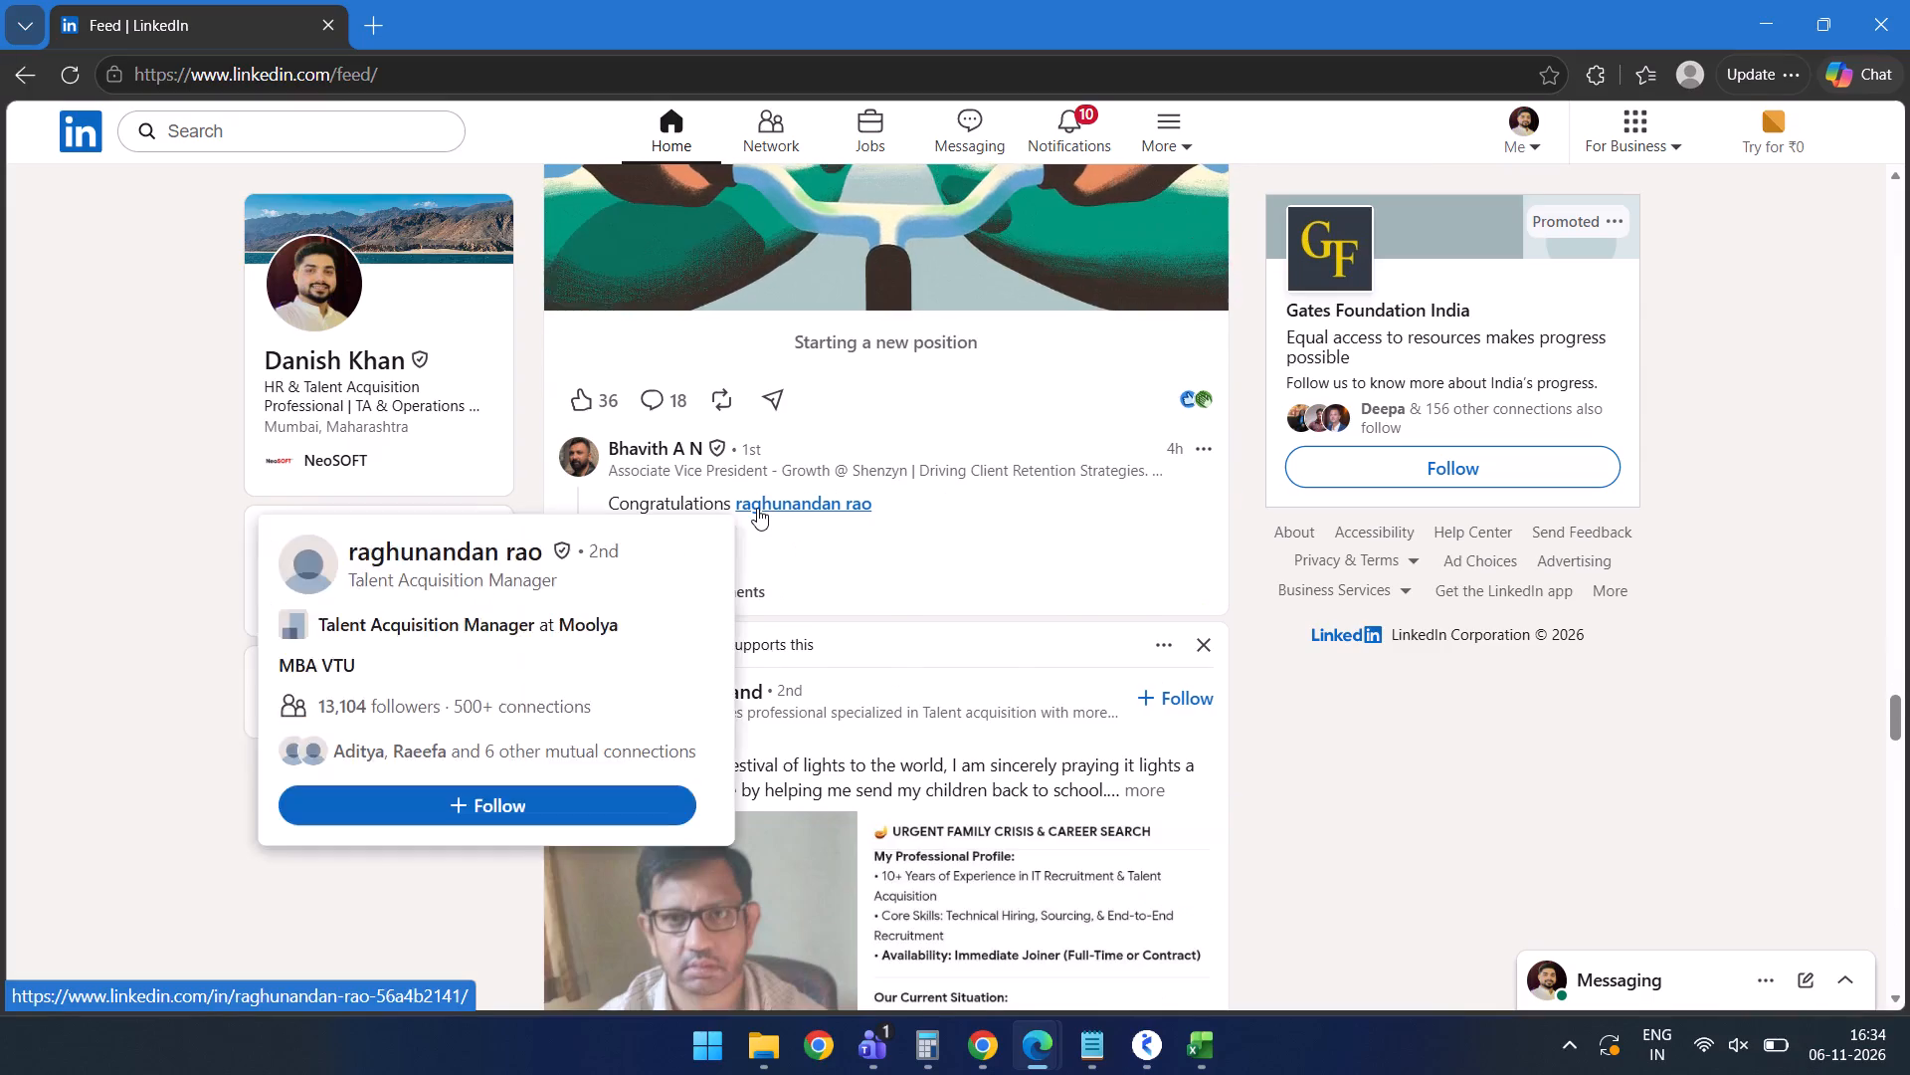
scroll(757, 508, down, 5)
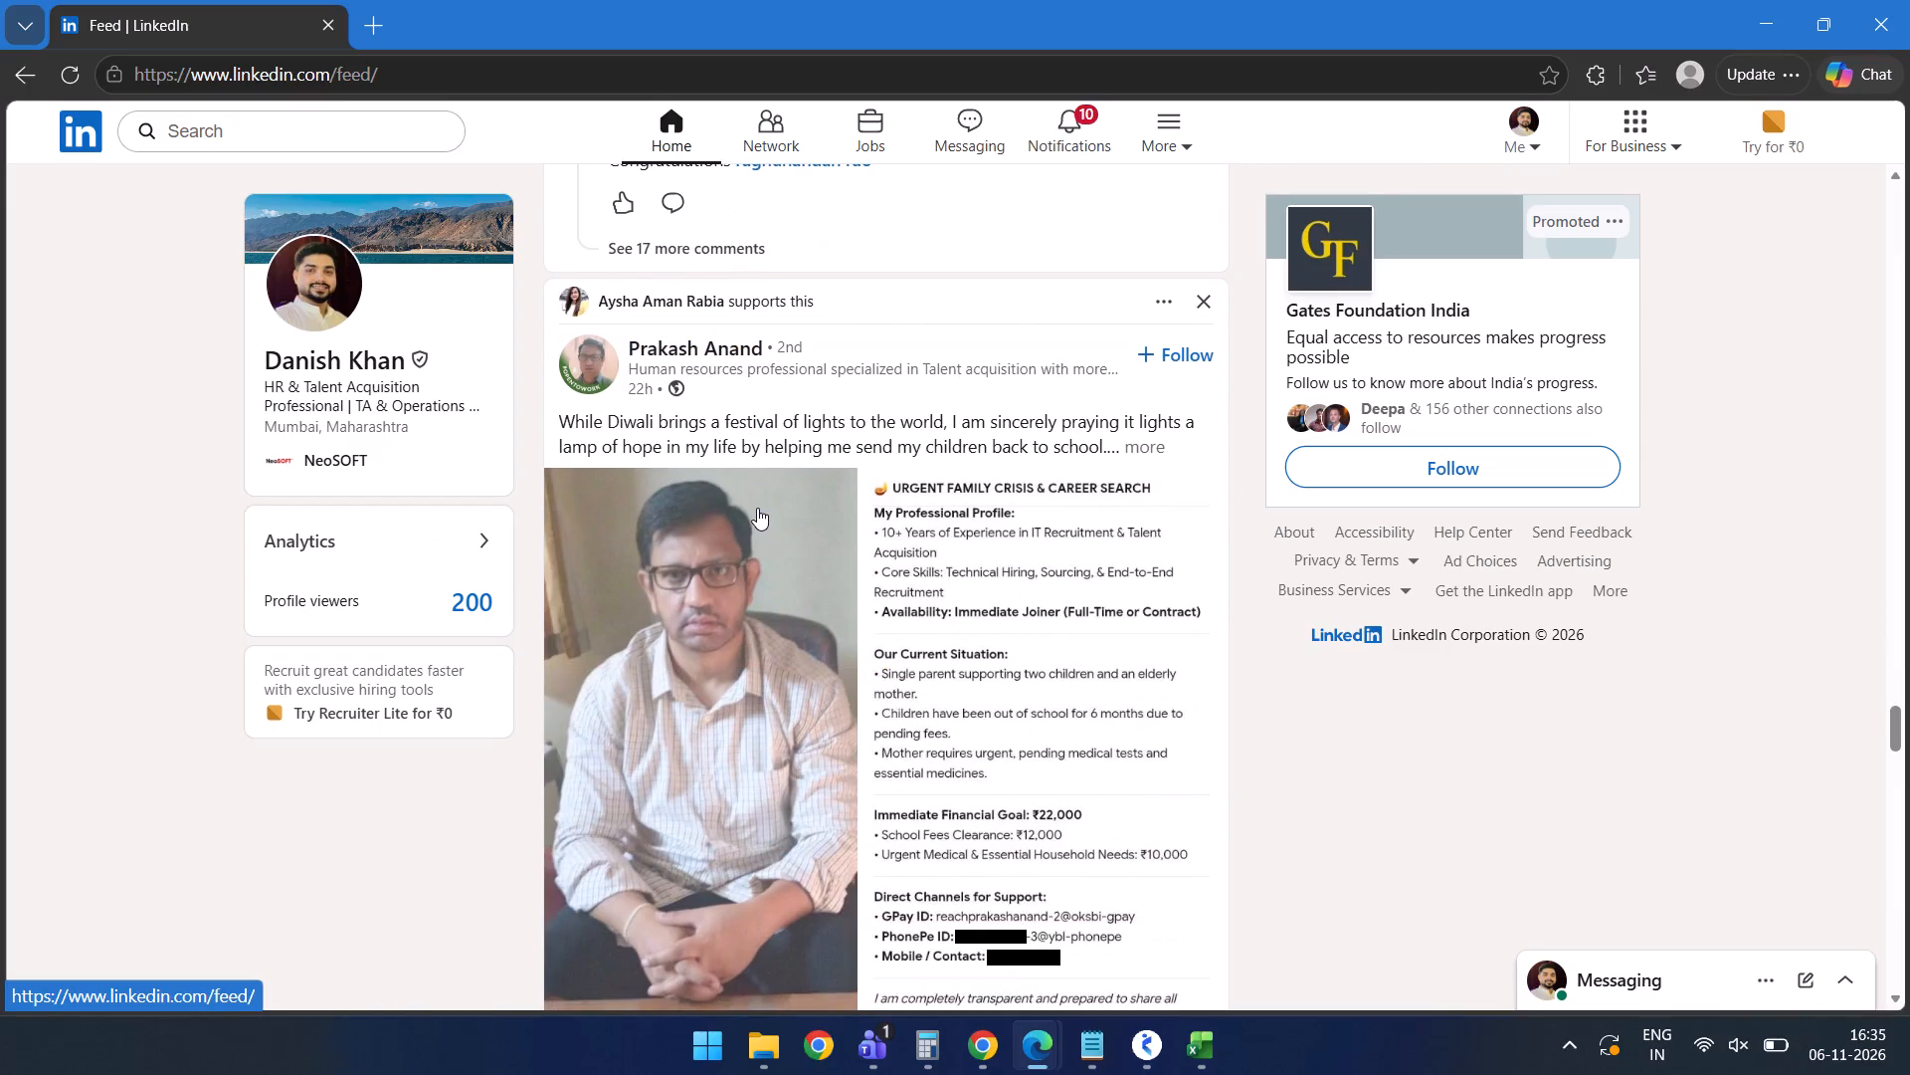
scroll(1006, 606, down, 2)
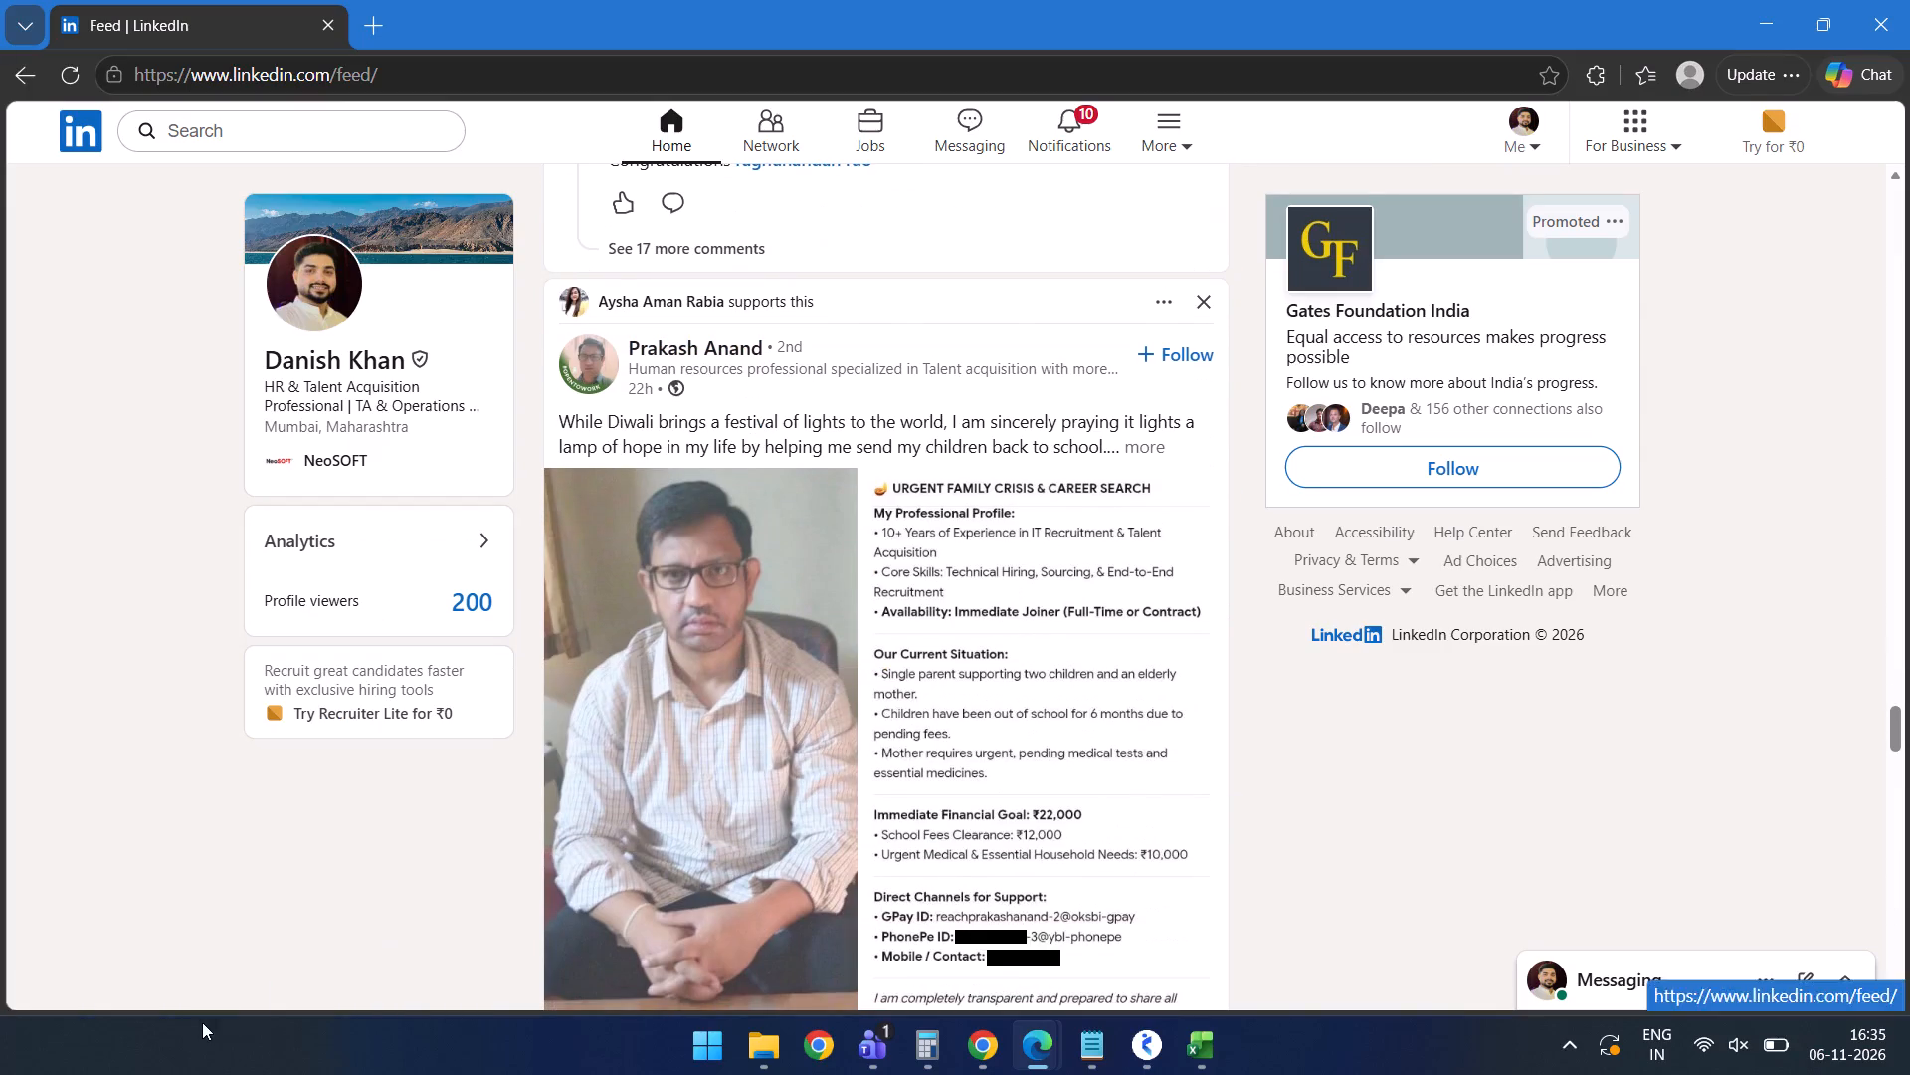
scroll(892, 647, down, 3)
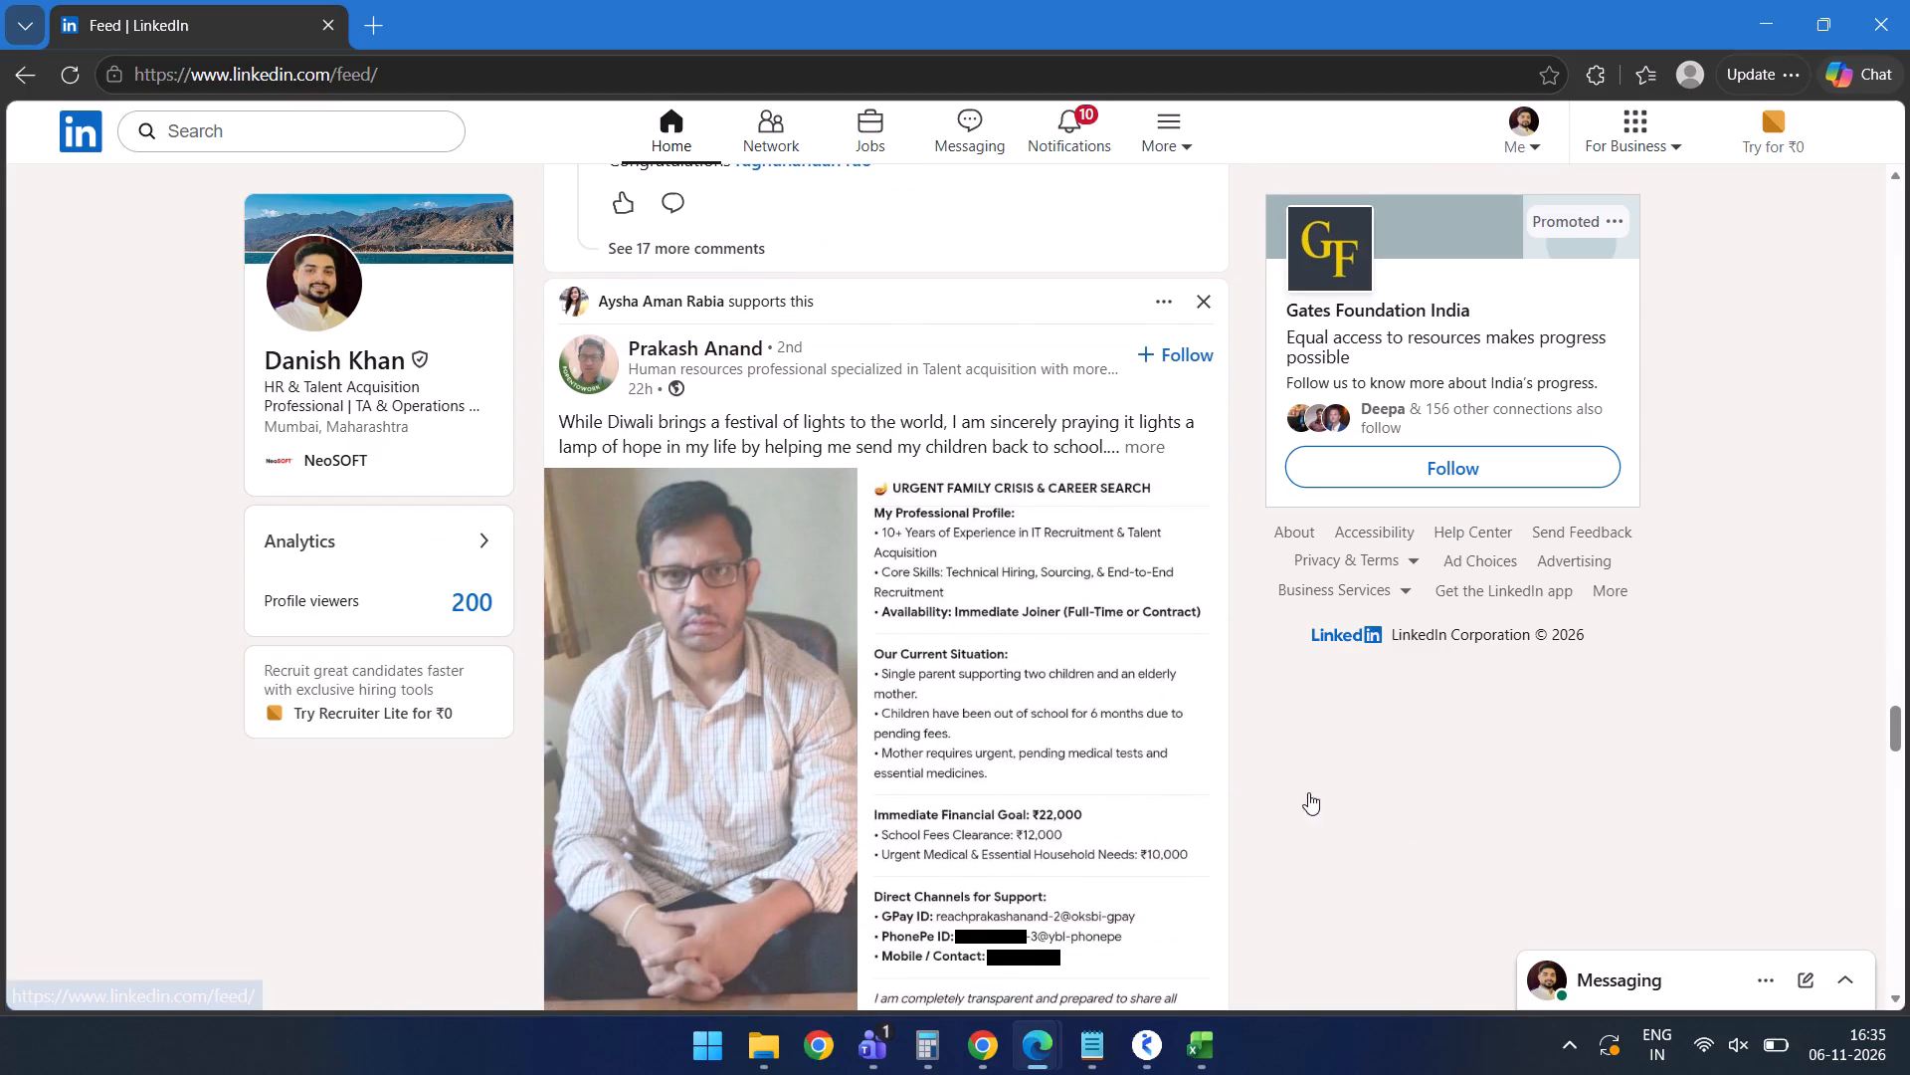
click(1275, 772)
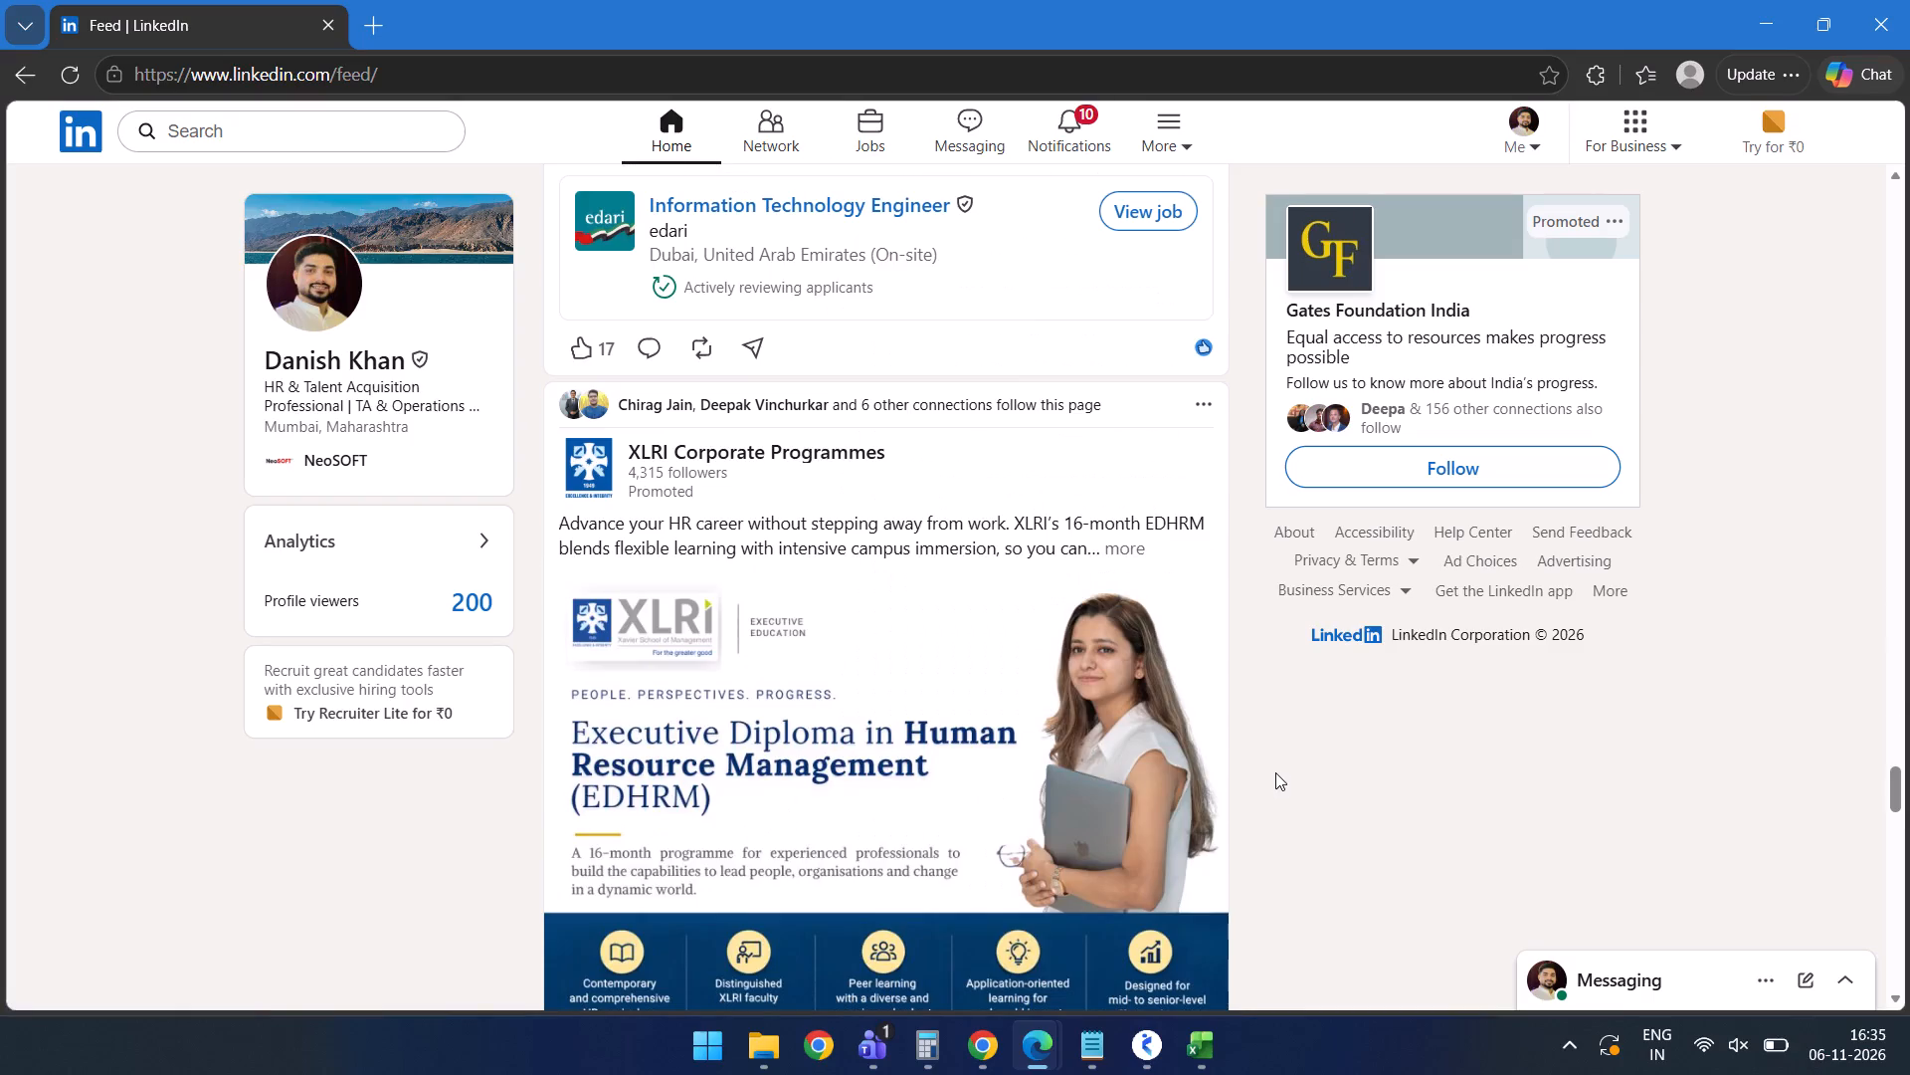
click(1275, 772)
Expand the Elite Group Holding "We're Hiring: HR Generalist" post and read its responsibilities and application details.
scroll(748, 770, down, 4)
scroll(766, 642, down, 2)
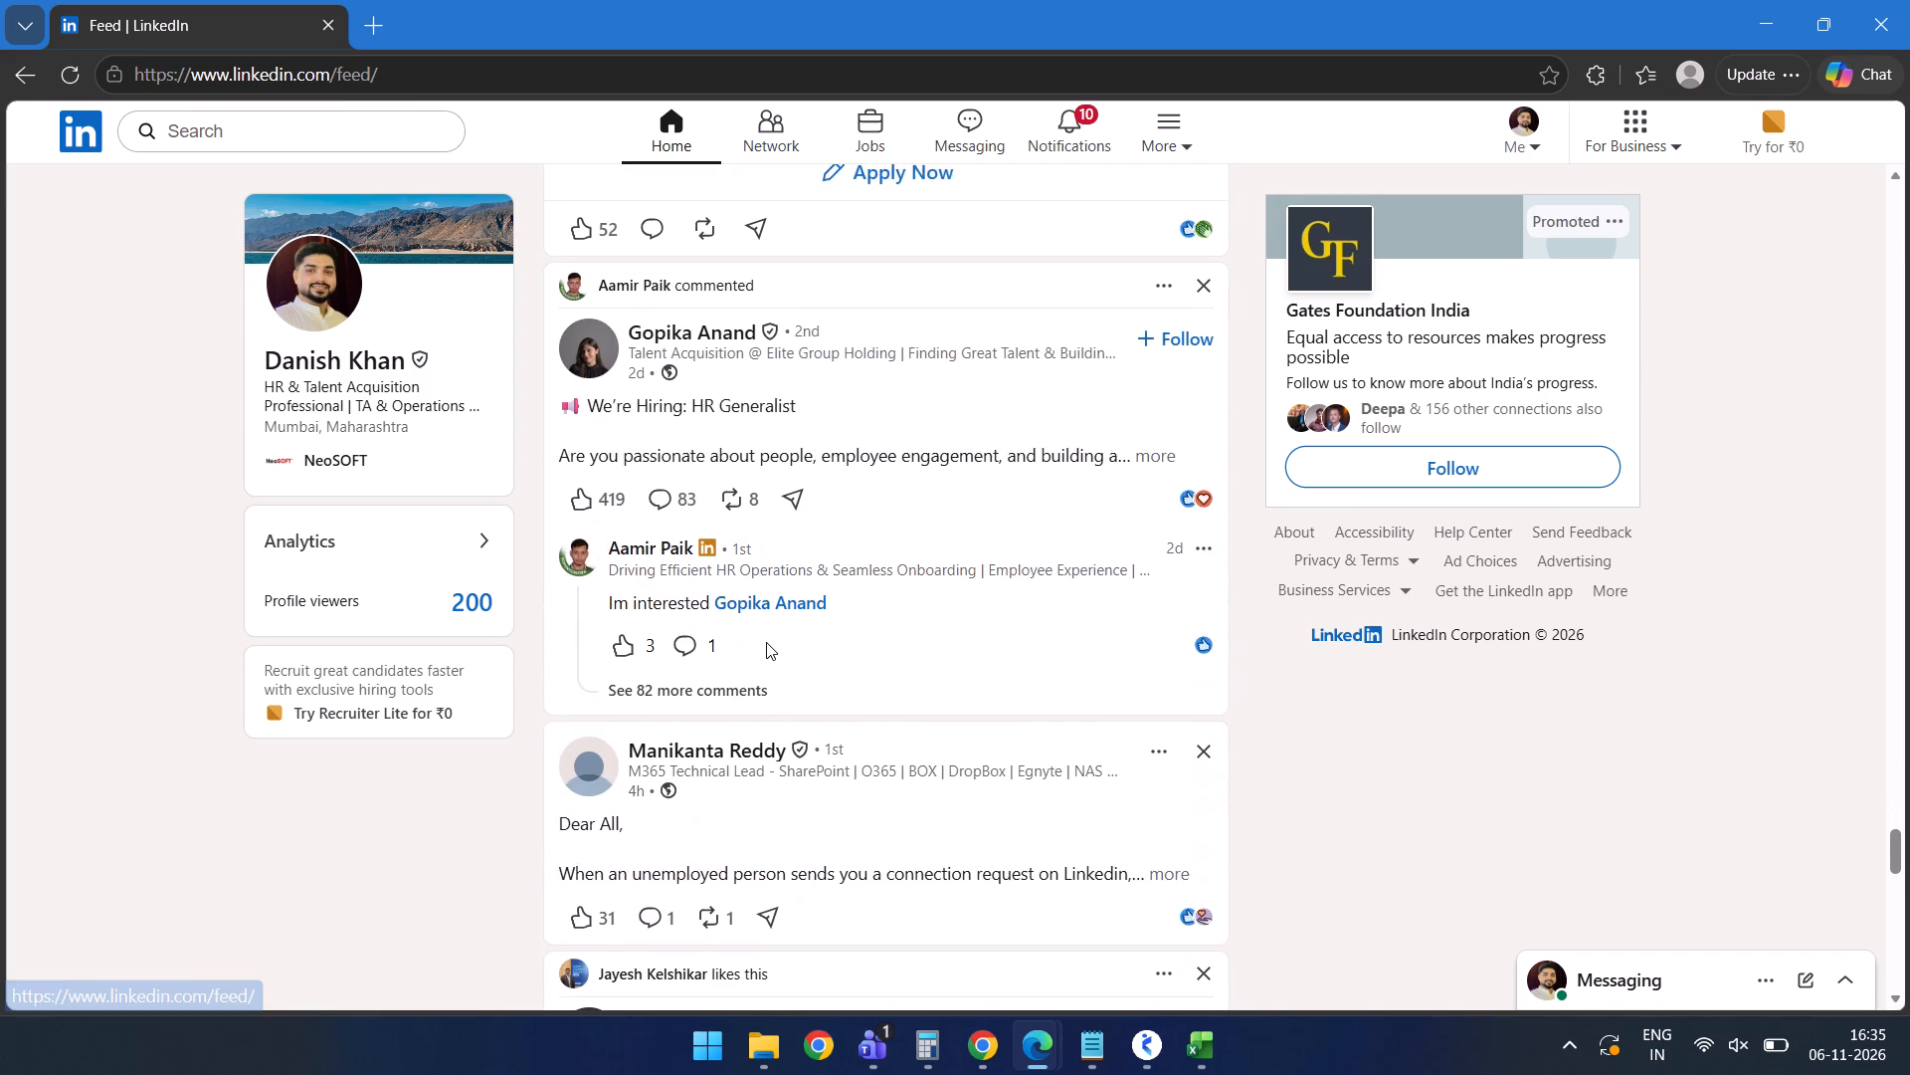
click(1165, 441)
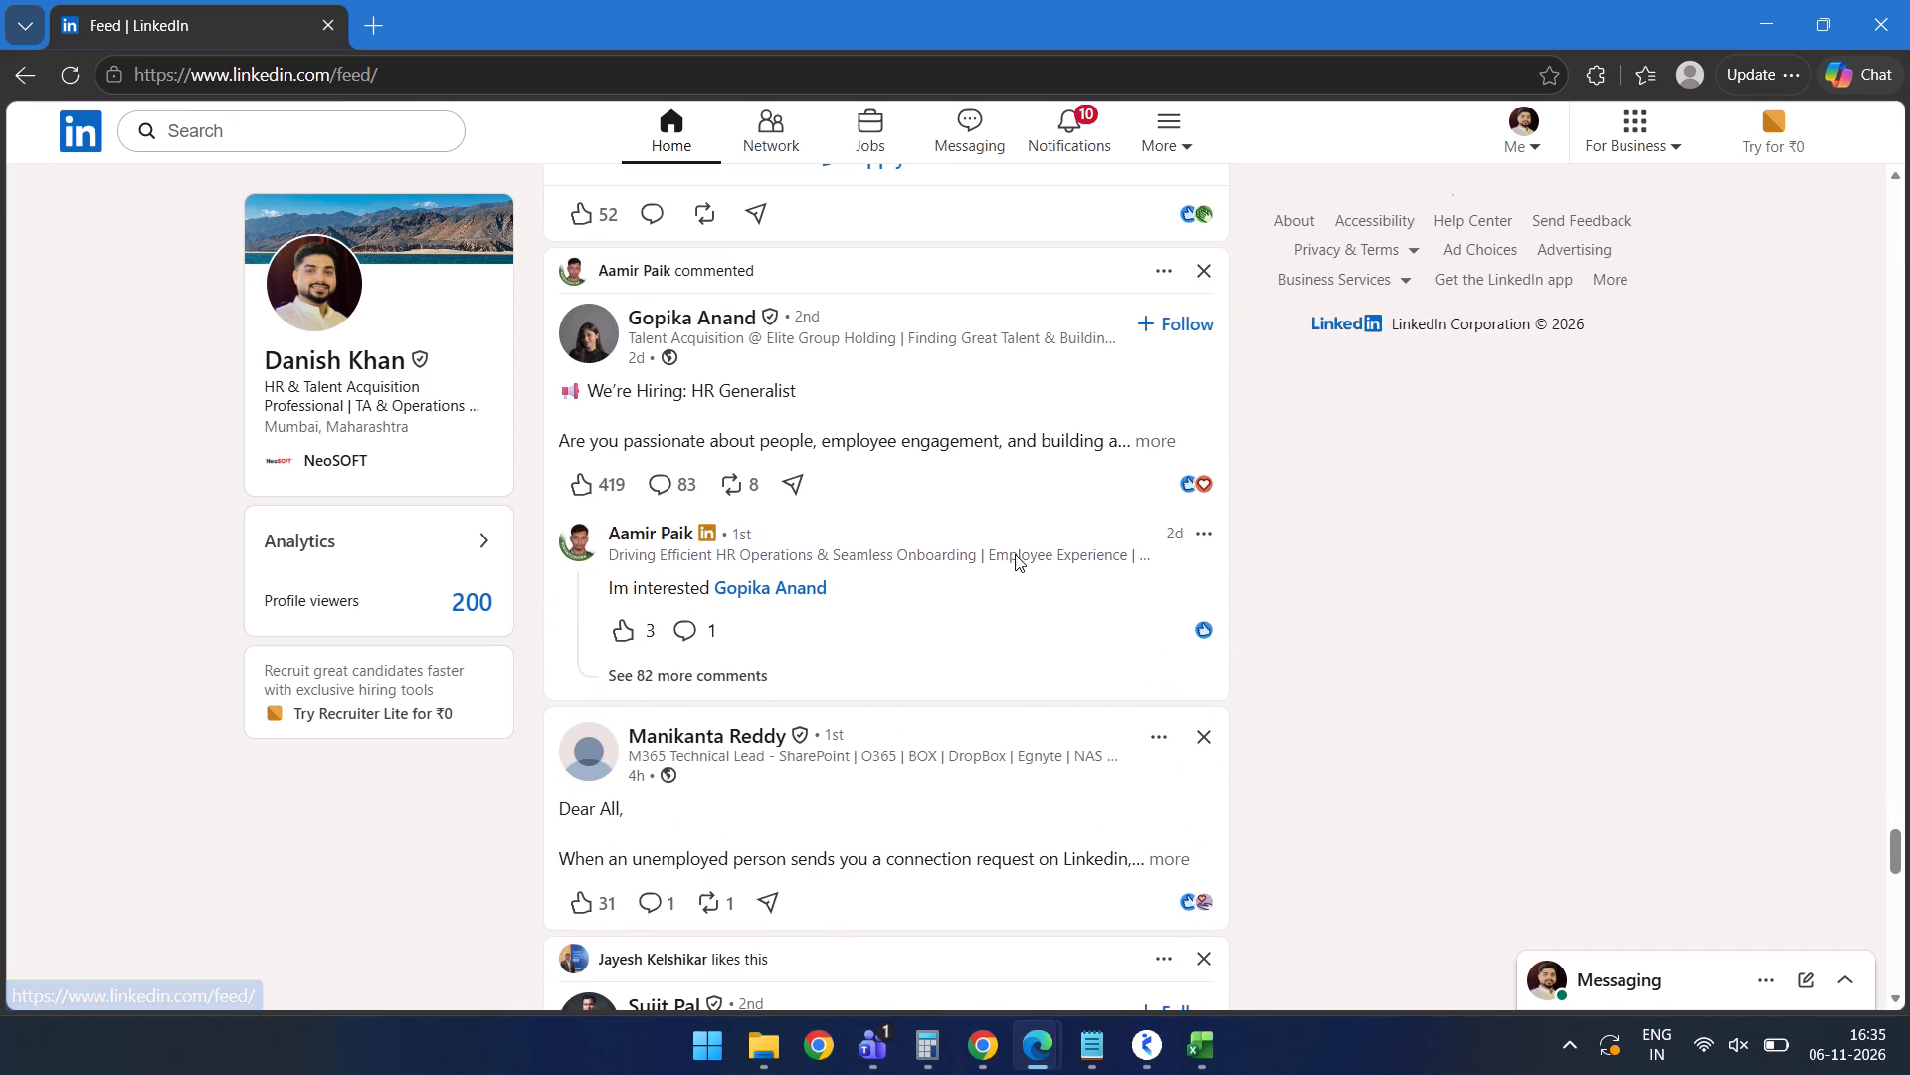
scroll(827, 649, down, 1)
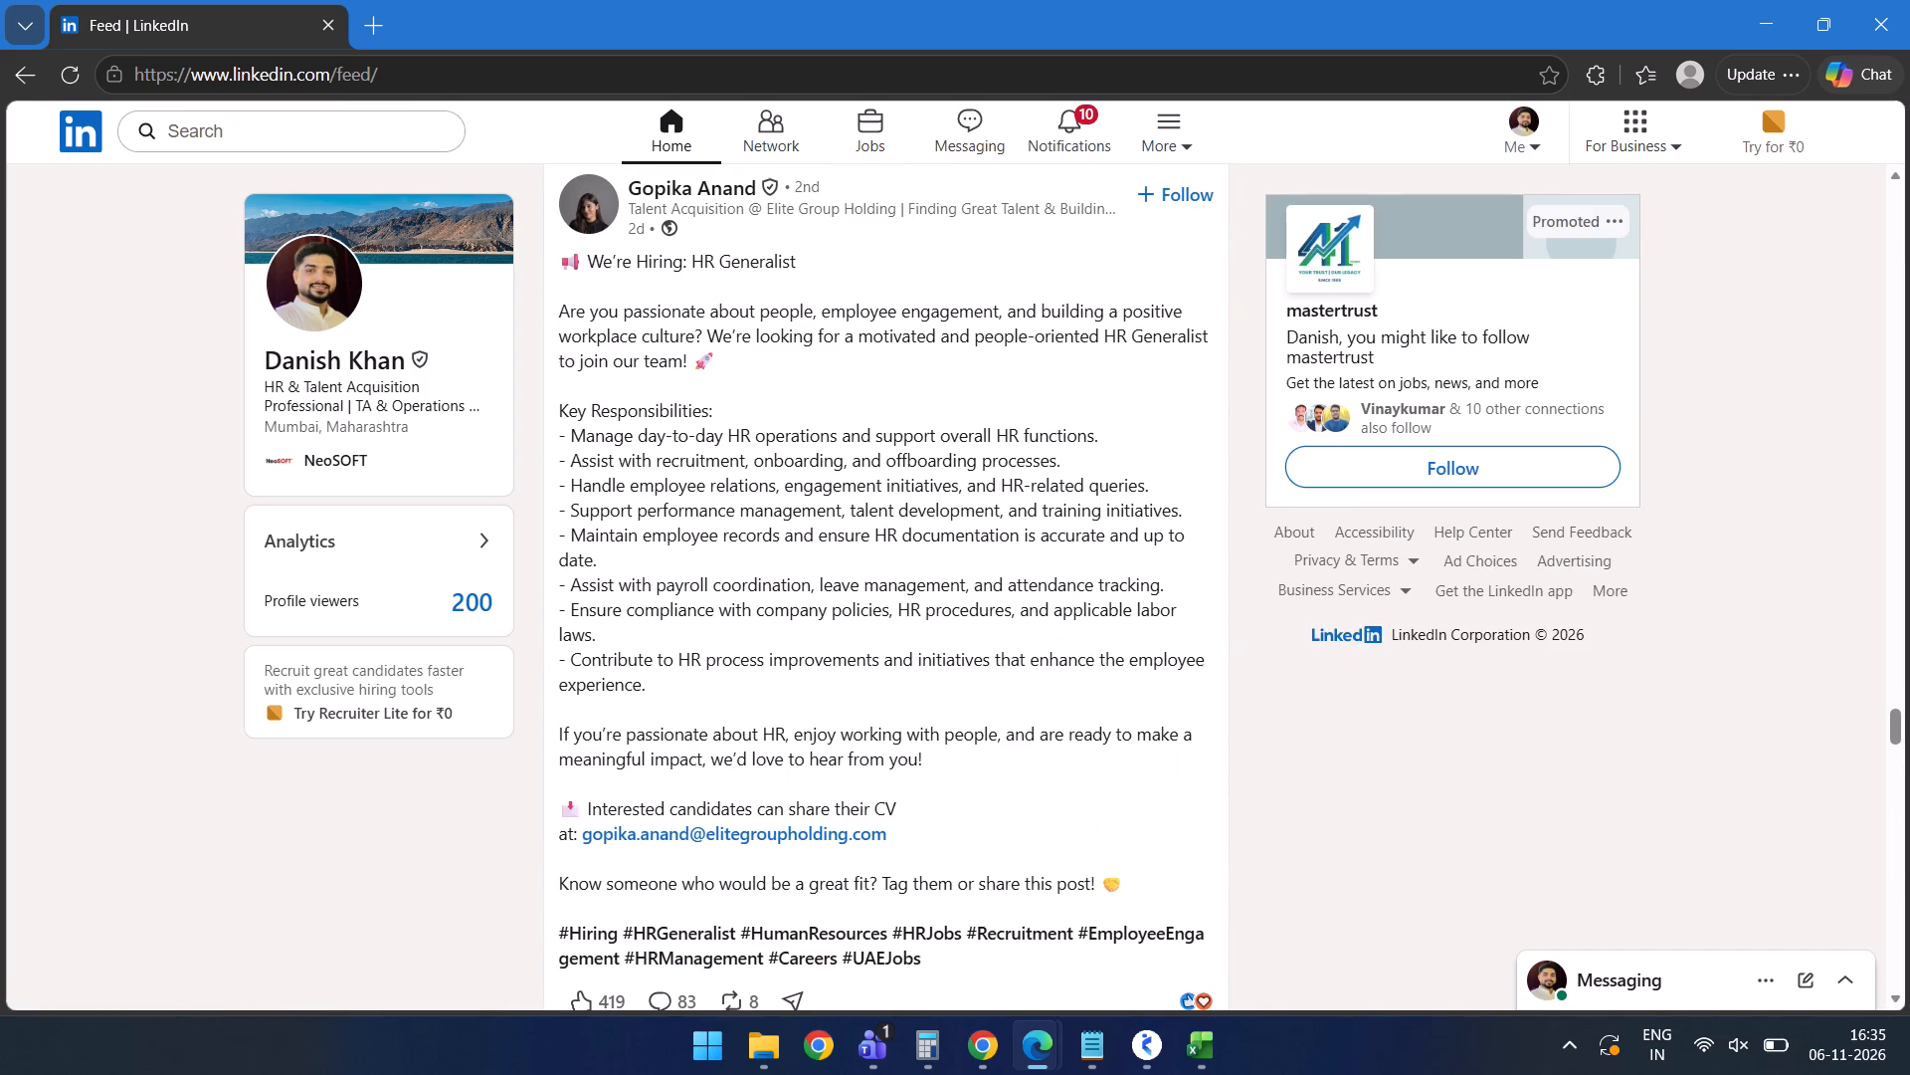
scroll(827, 649, down, 2)
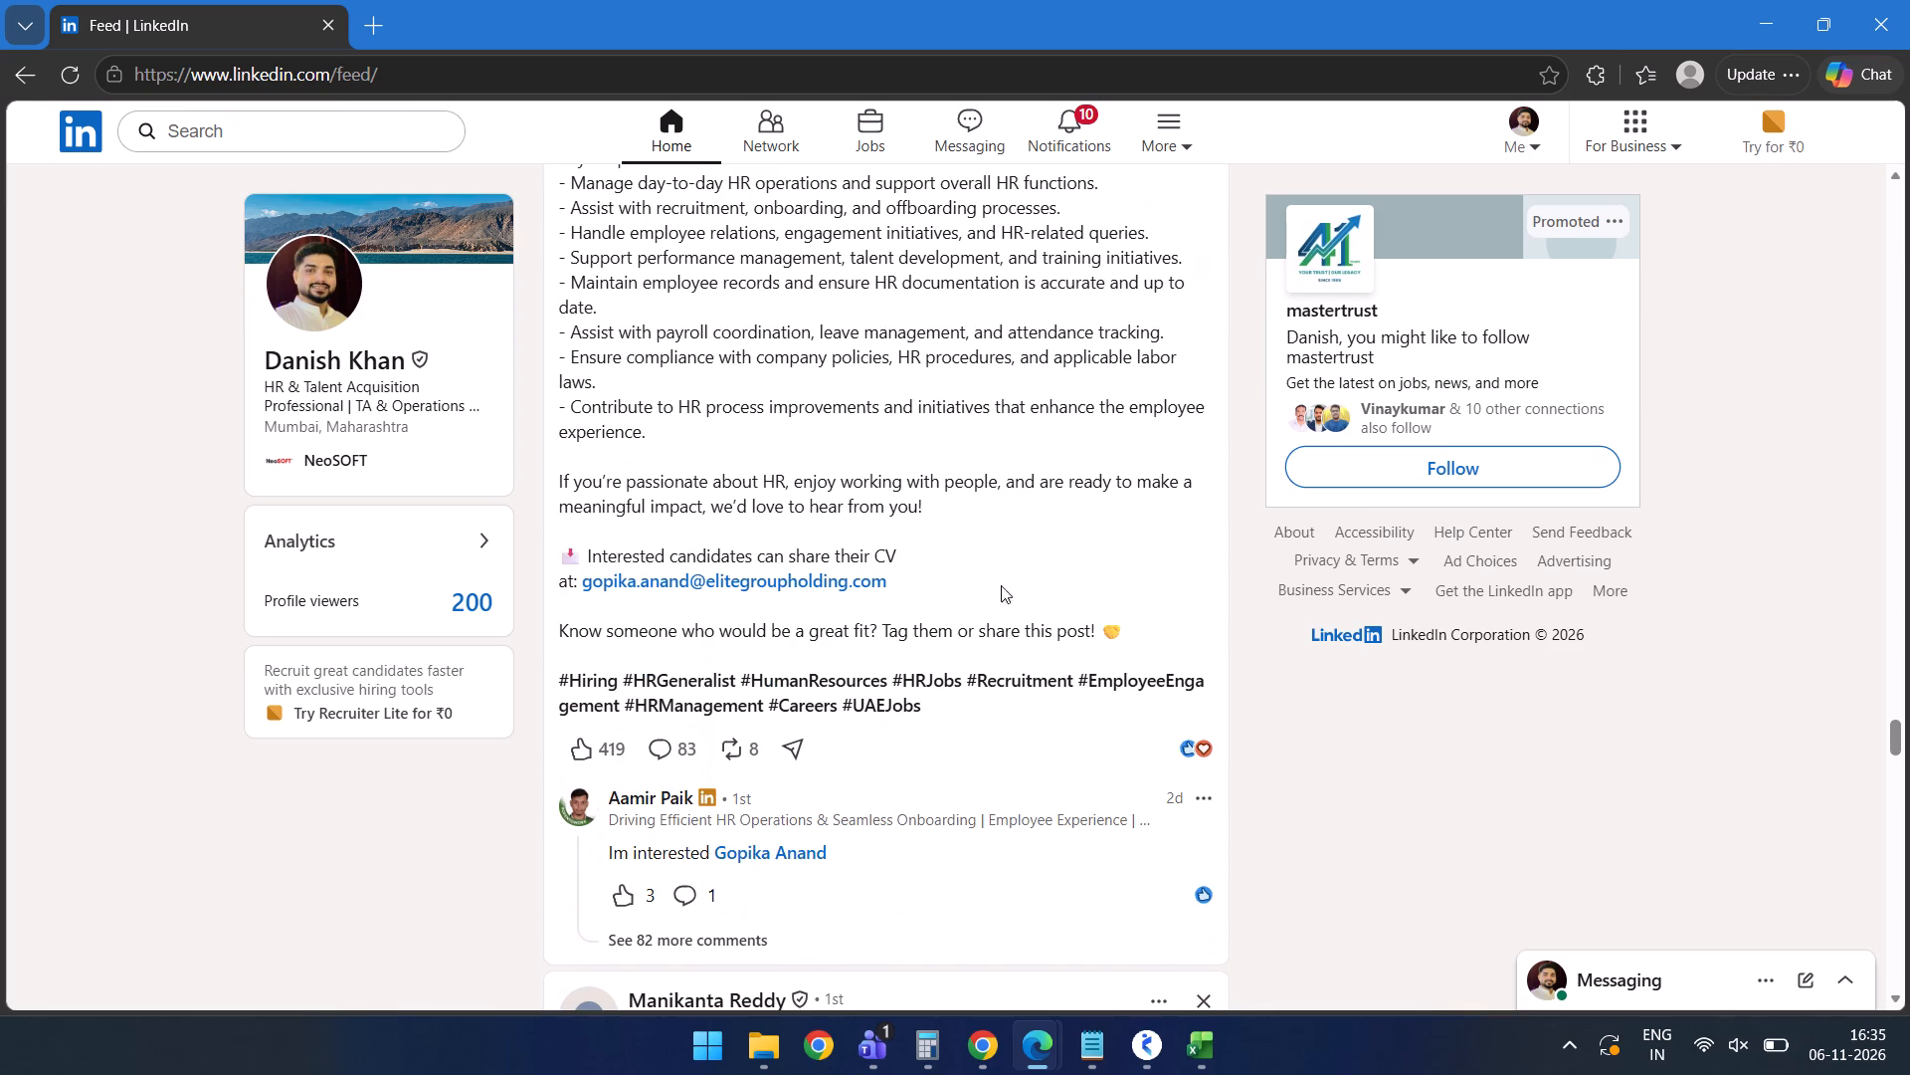
scroll(881, 687, down, 2)
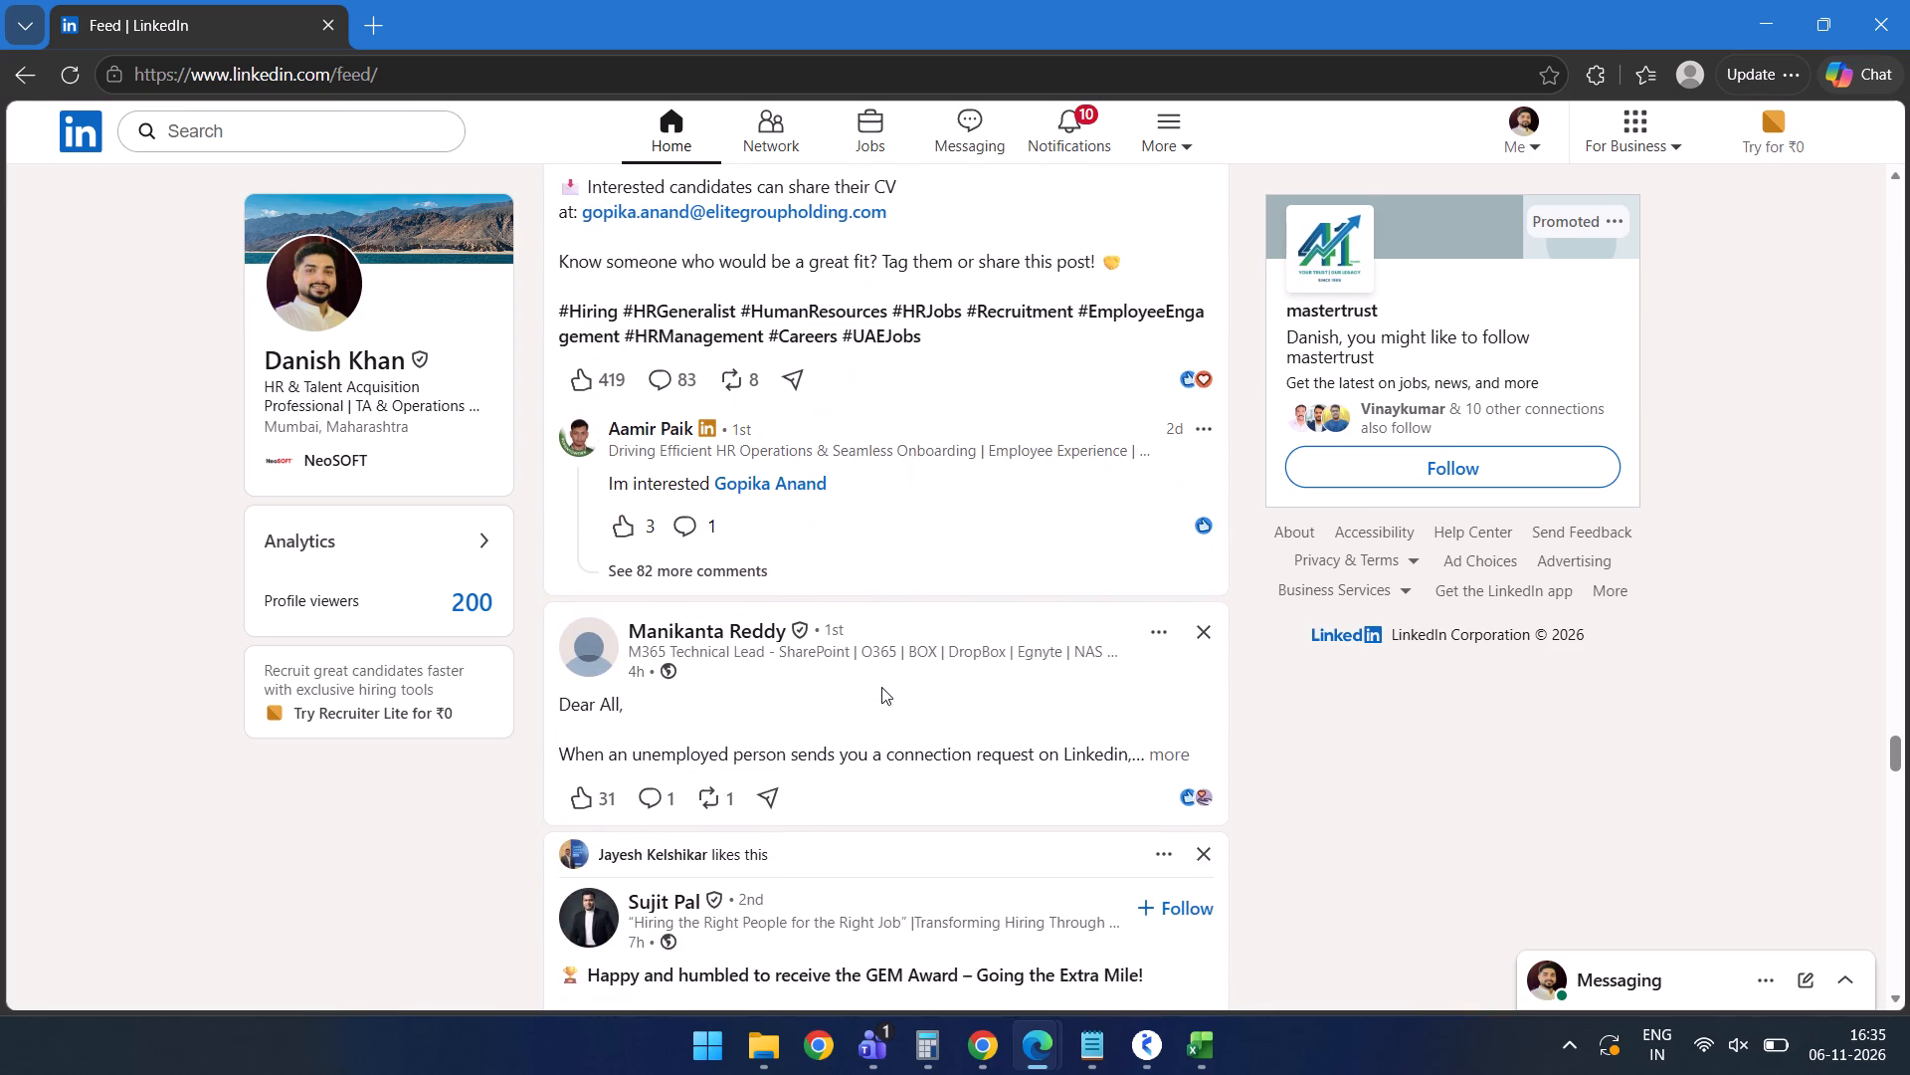
Find the Capgemini GEM Award post in the feed and open its author's LinkedIn profile.
scroll(881, 687, down, 4)
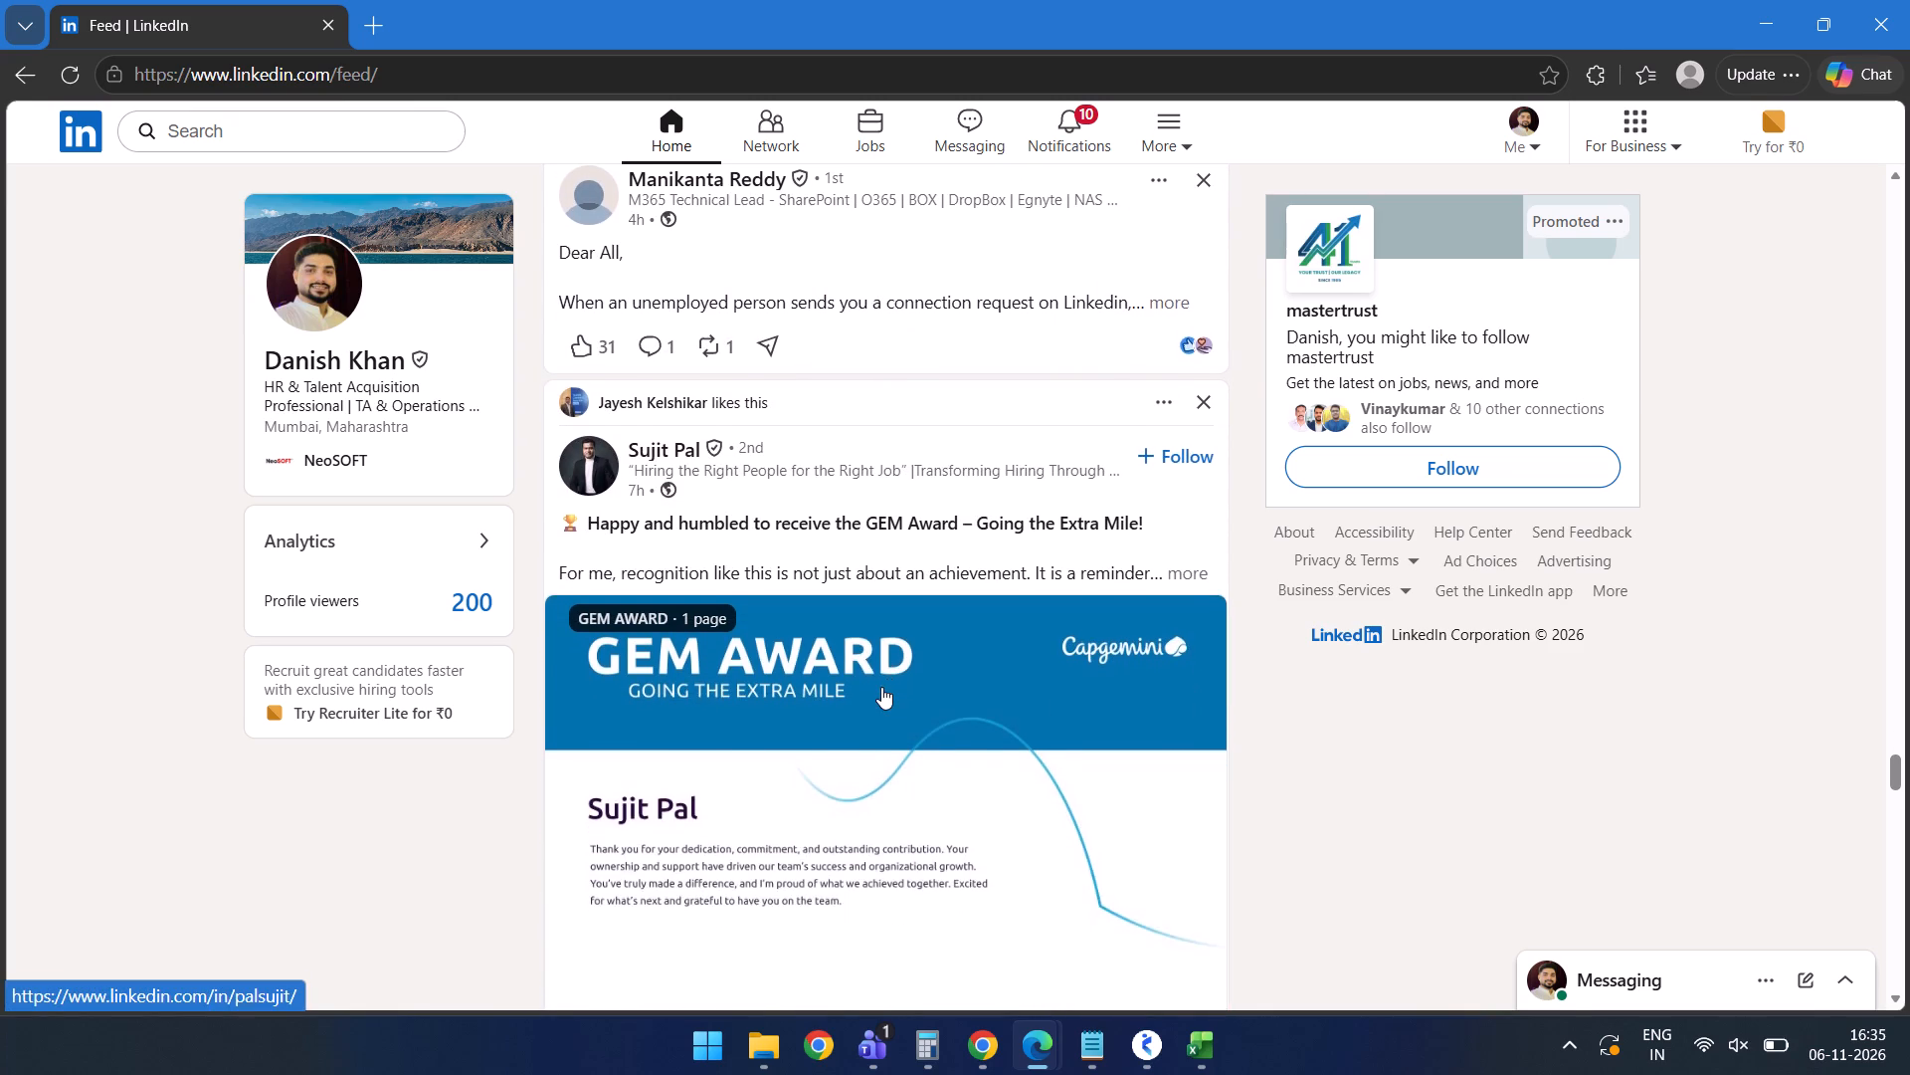
scroll(881, 687, down, 3)
scroll(881, 687, up, 1)
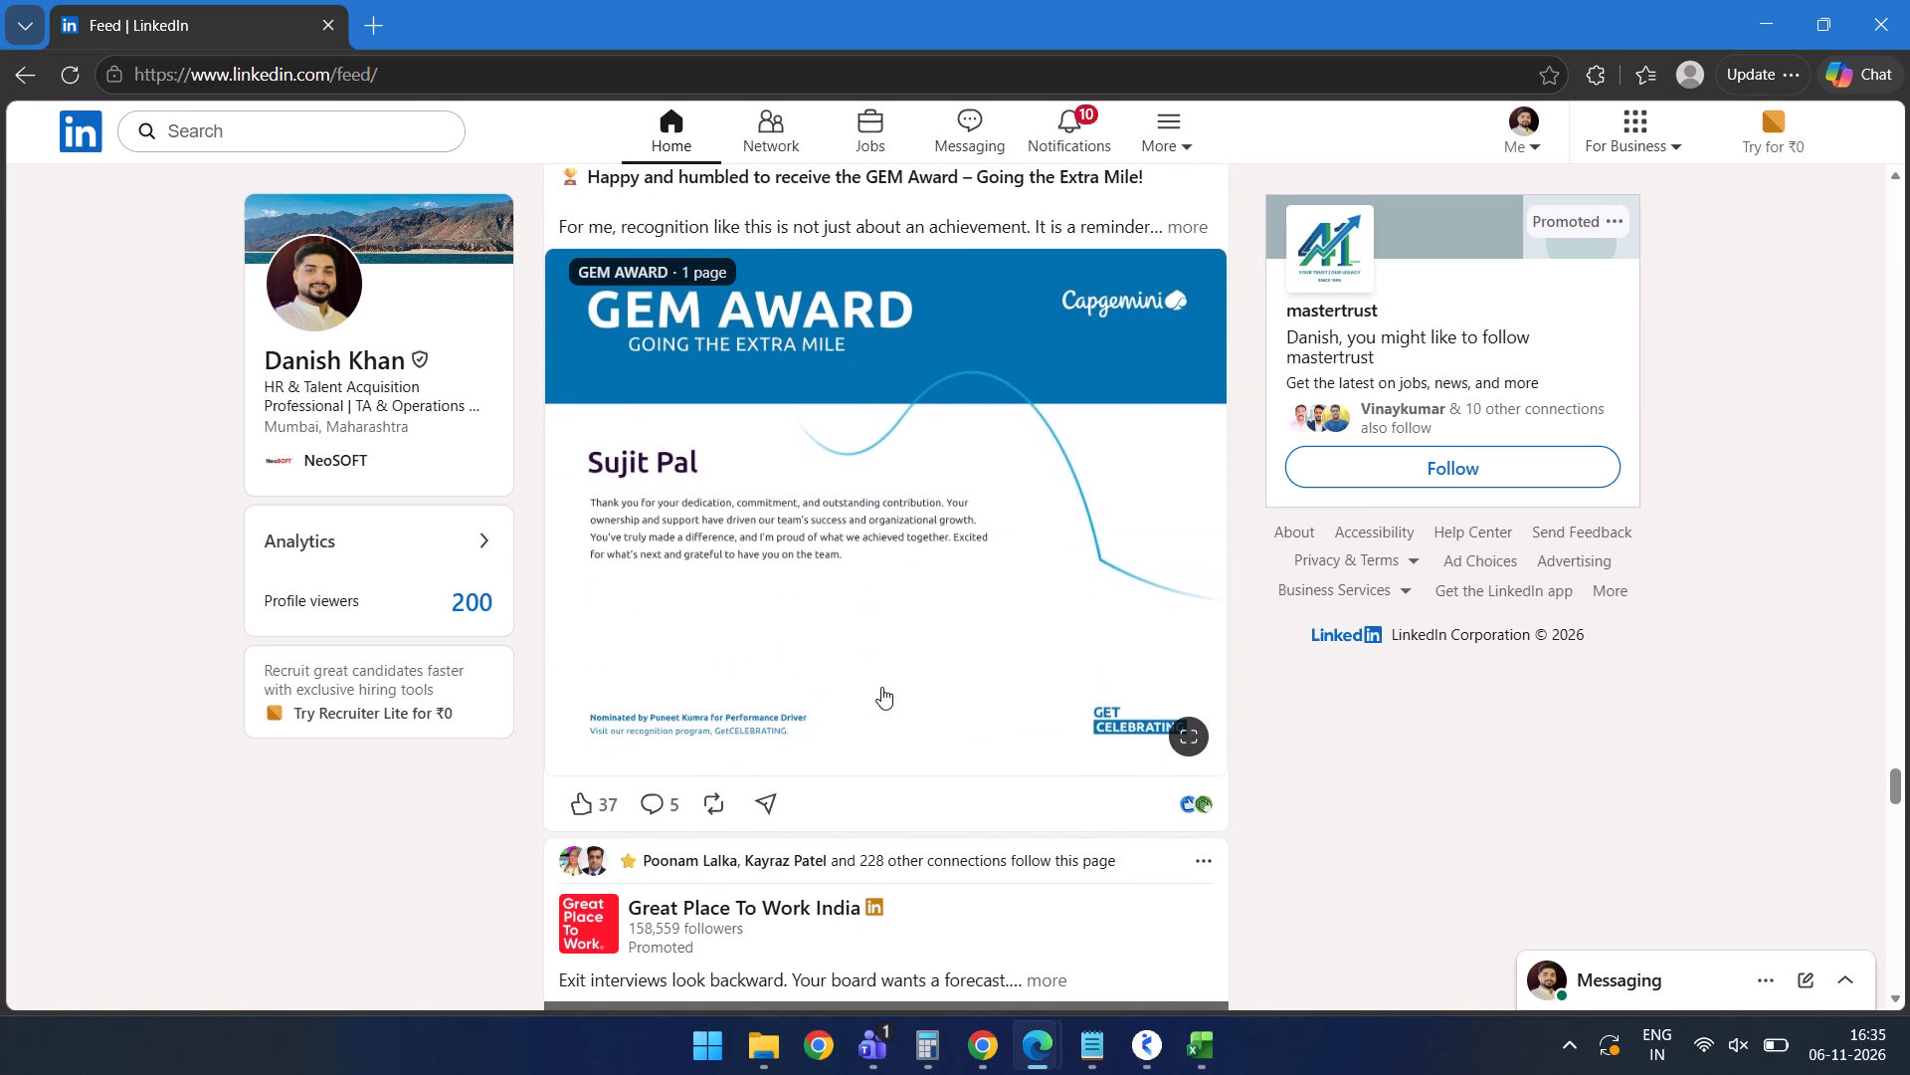
scroll(881, 687, up, 1)
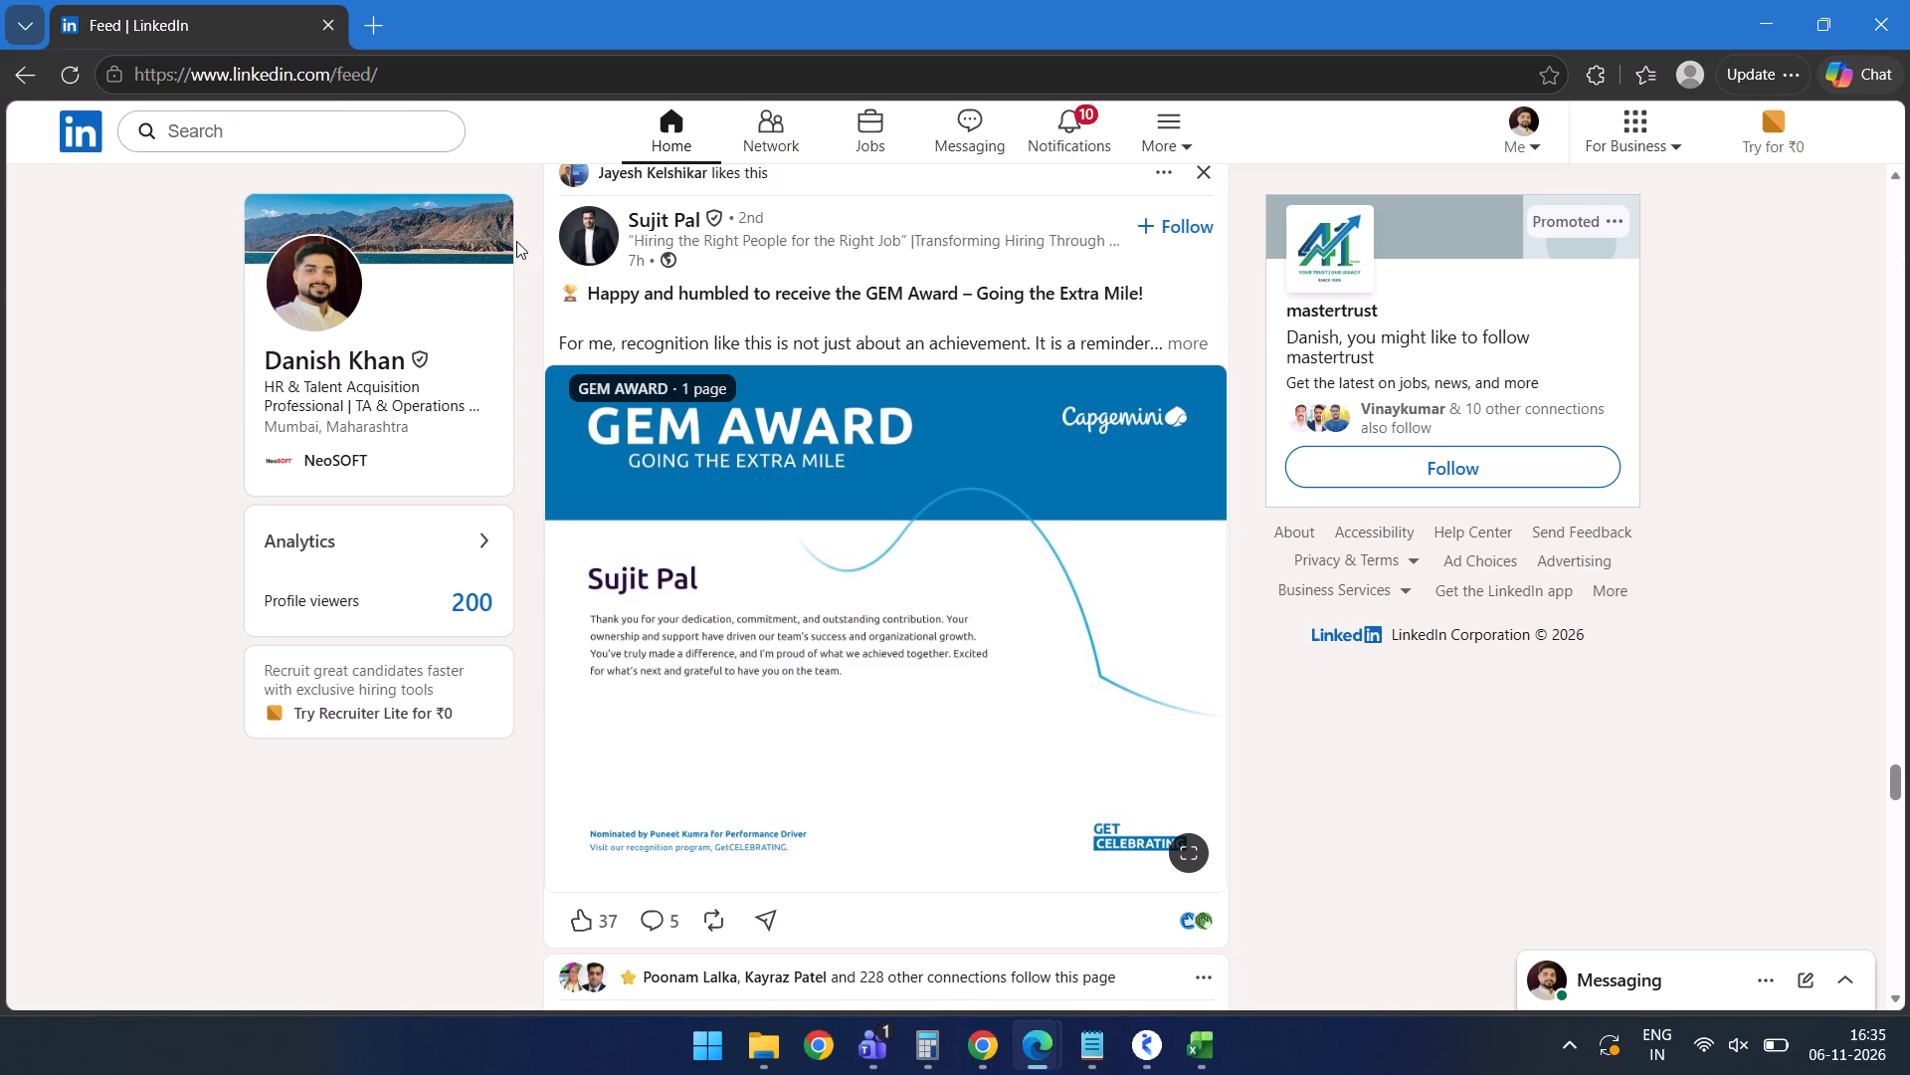
click(575, 237)
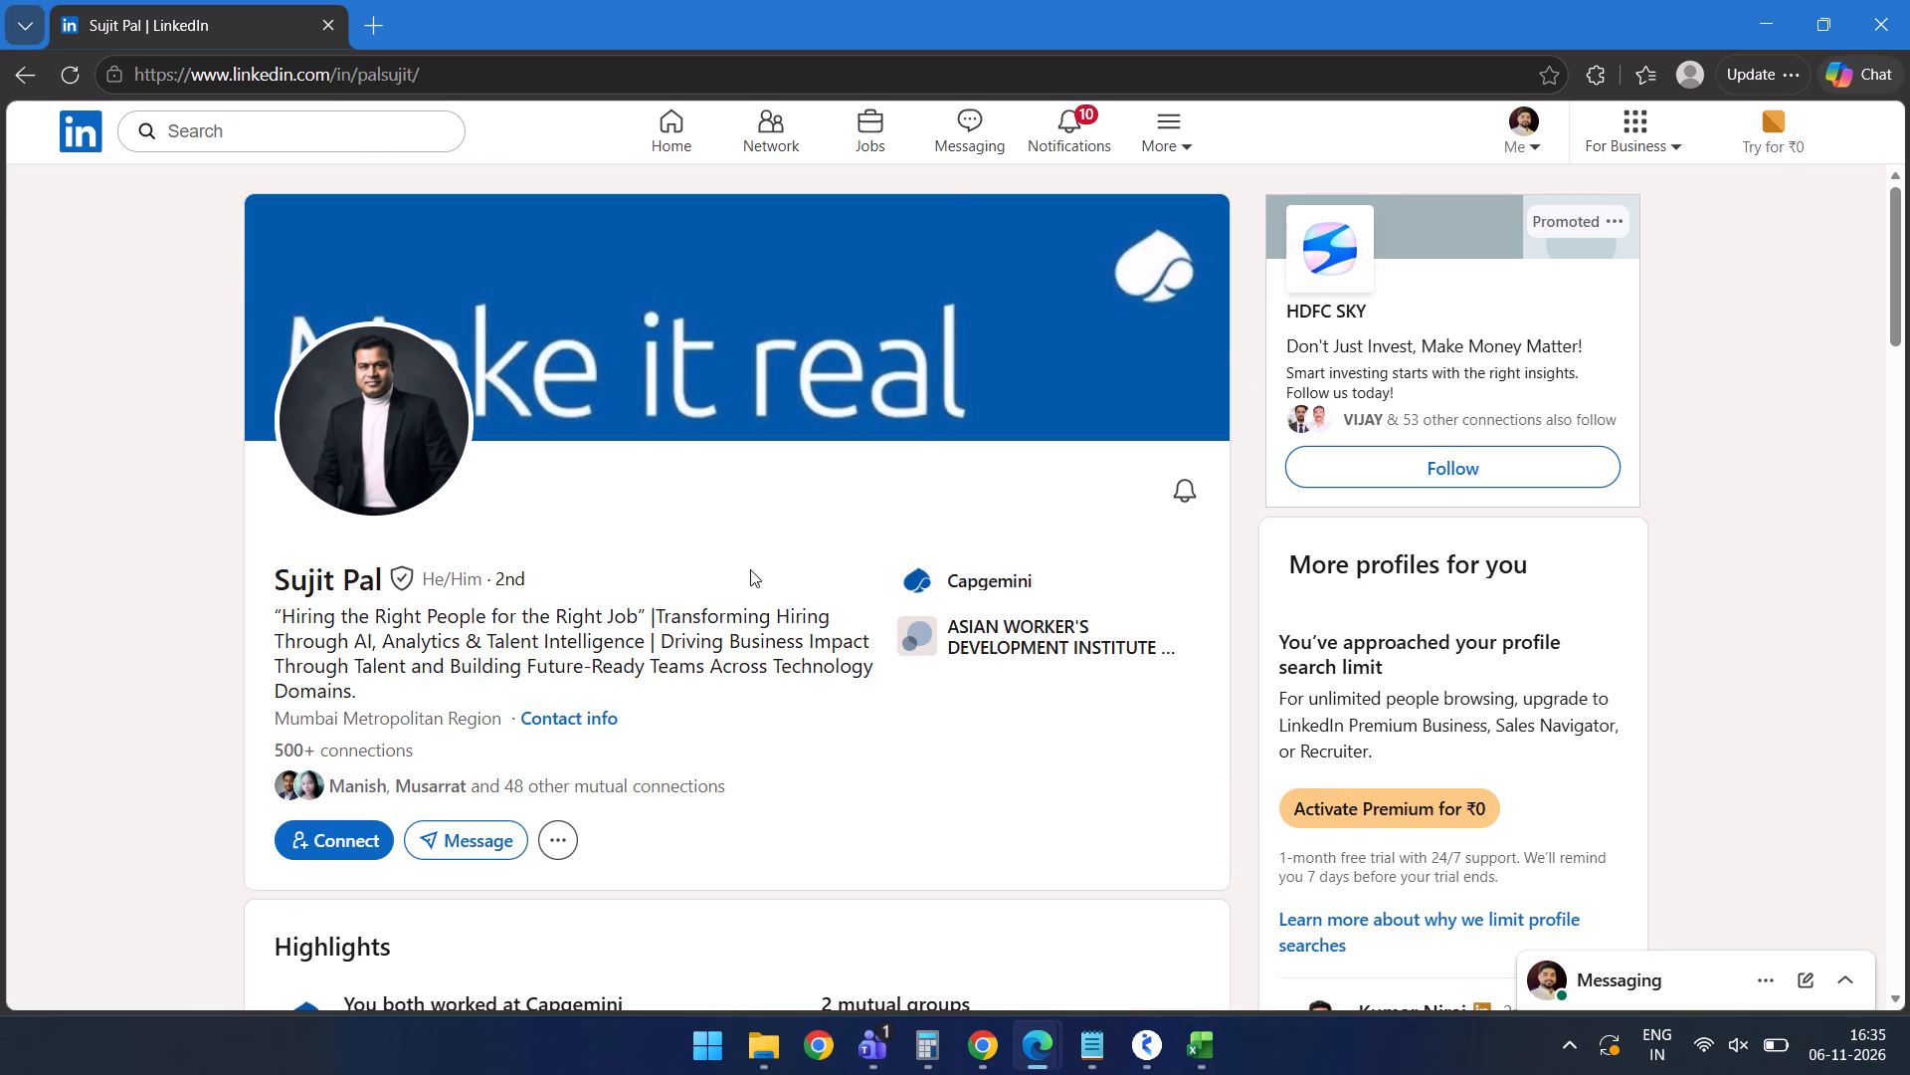
Review the Capgemini recruiter's profile, examining the featured posts, recent activity and work experience history.
scroll(750, 569, down, 8)
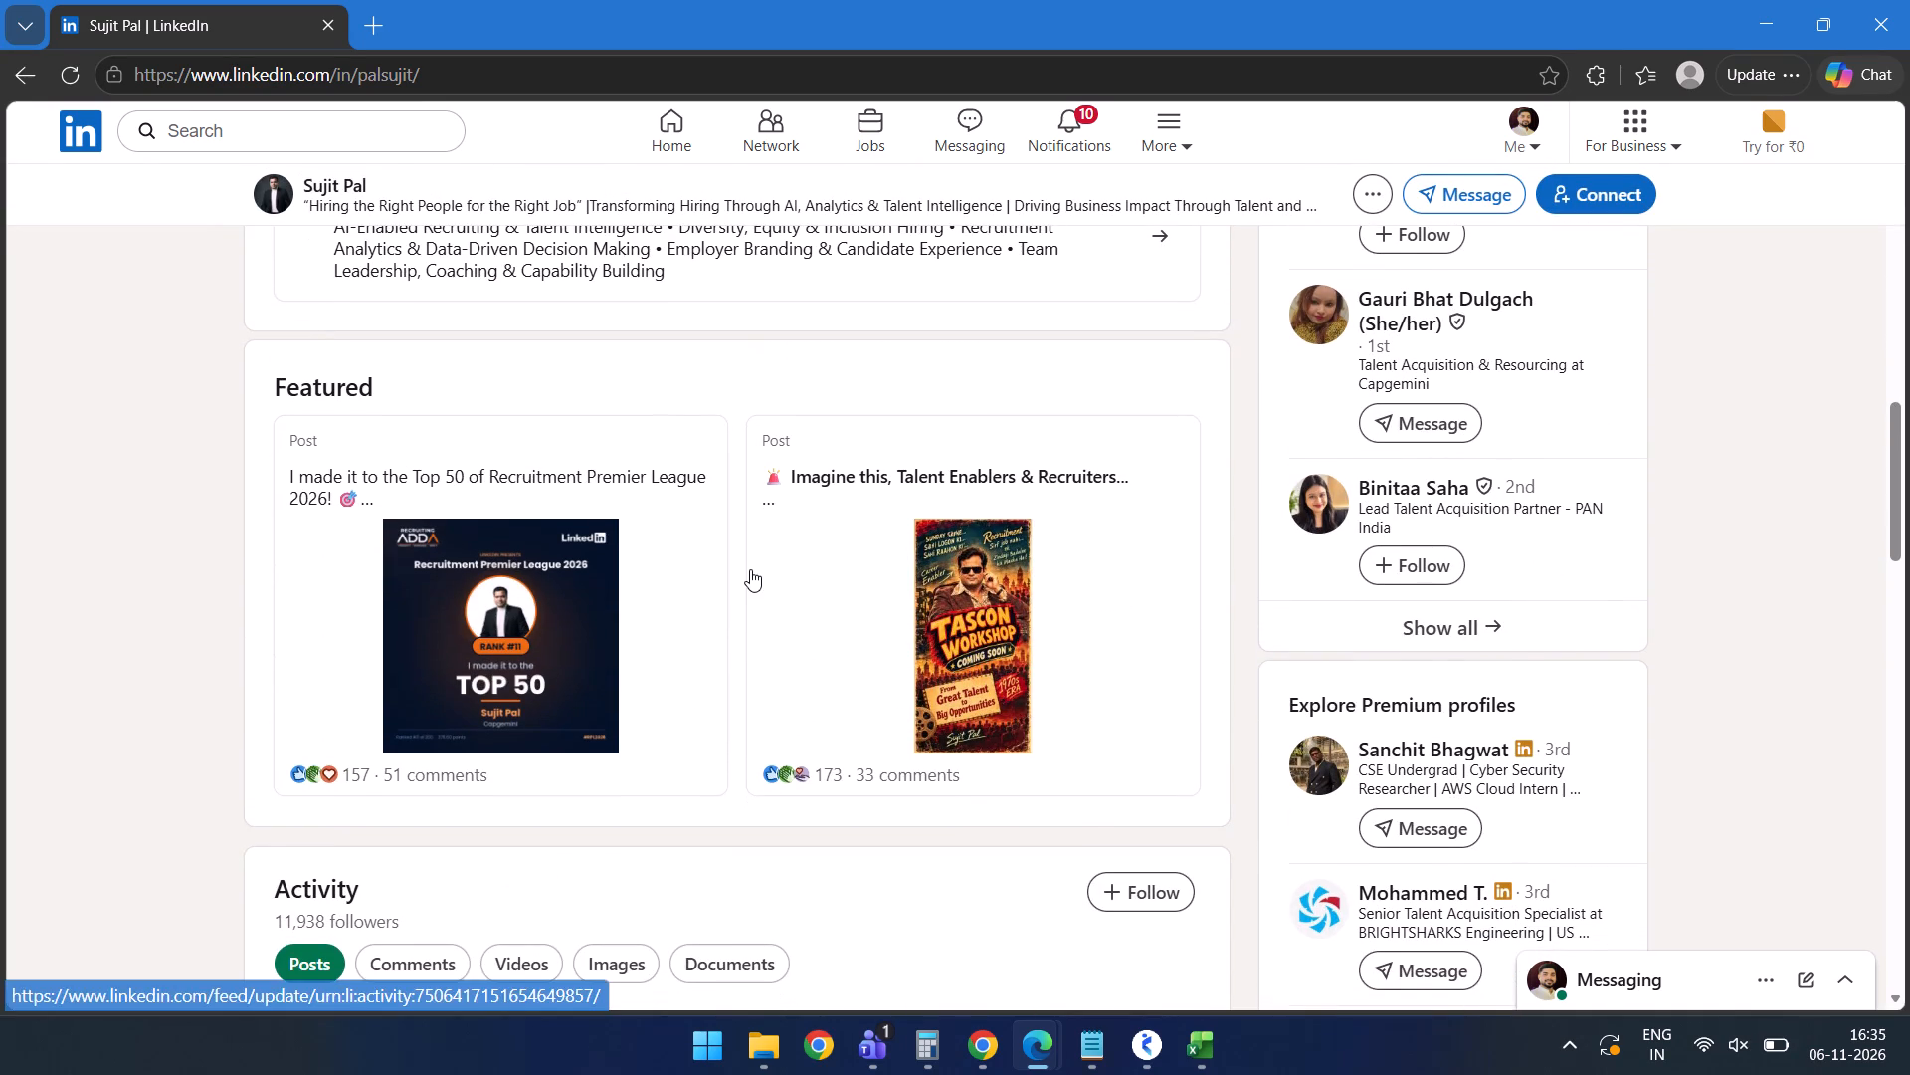
scroll(750, 569, down, 1)
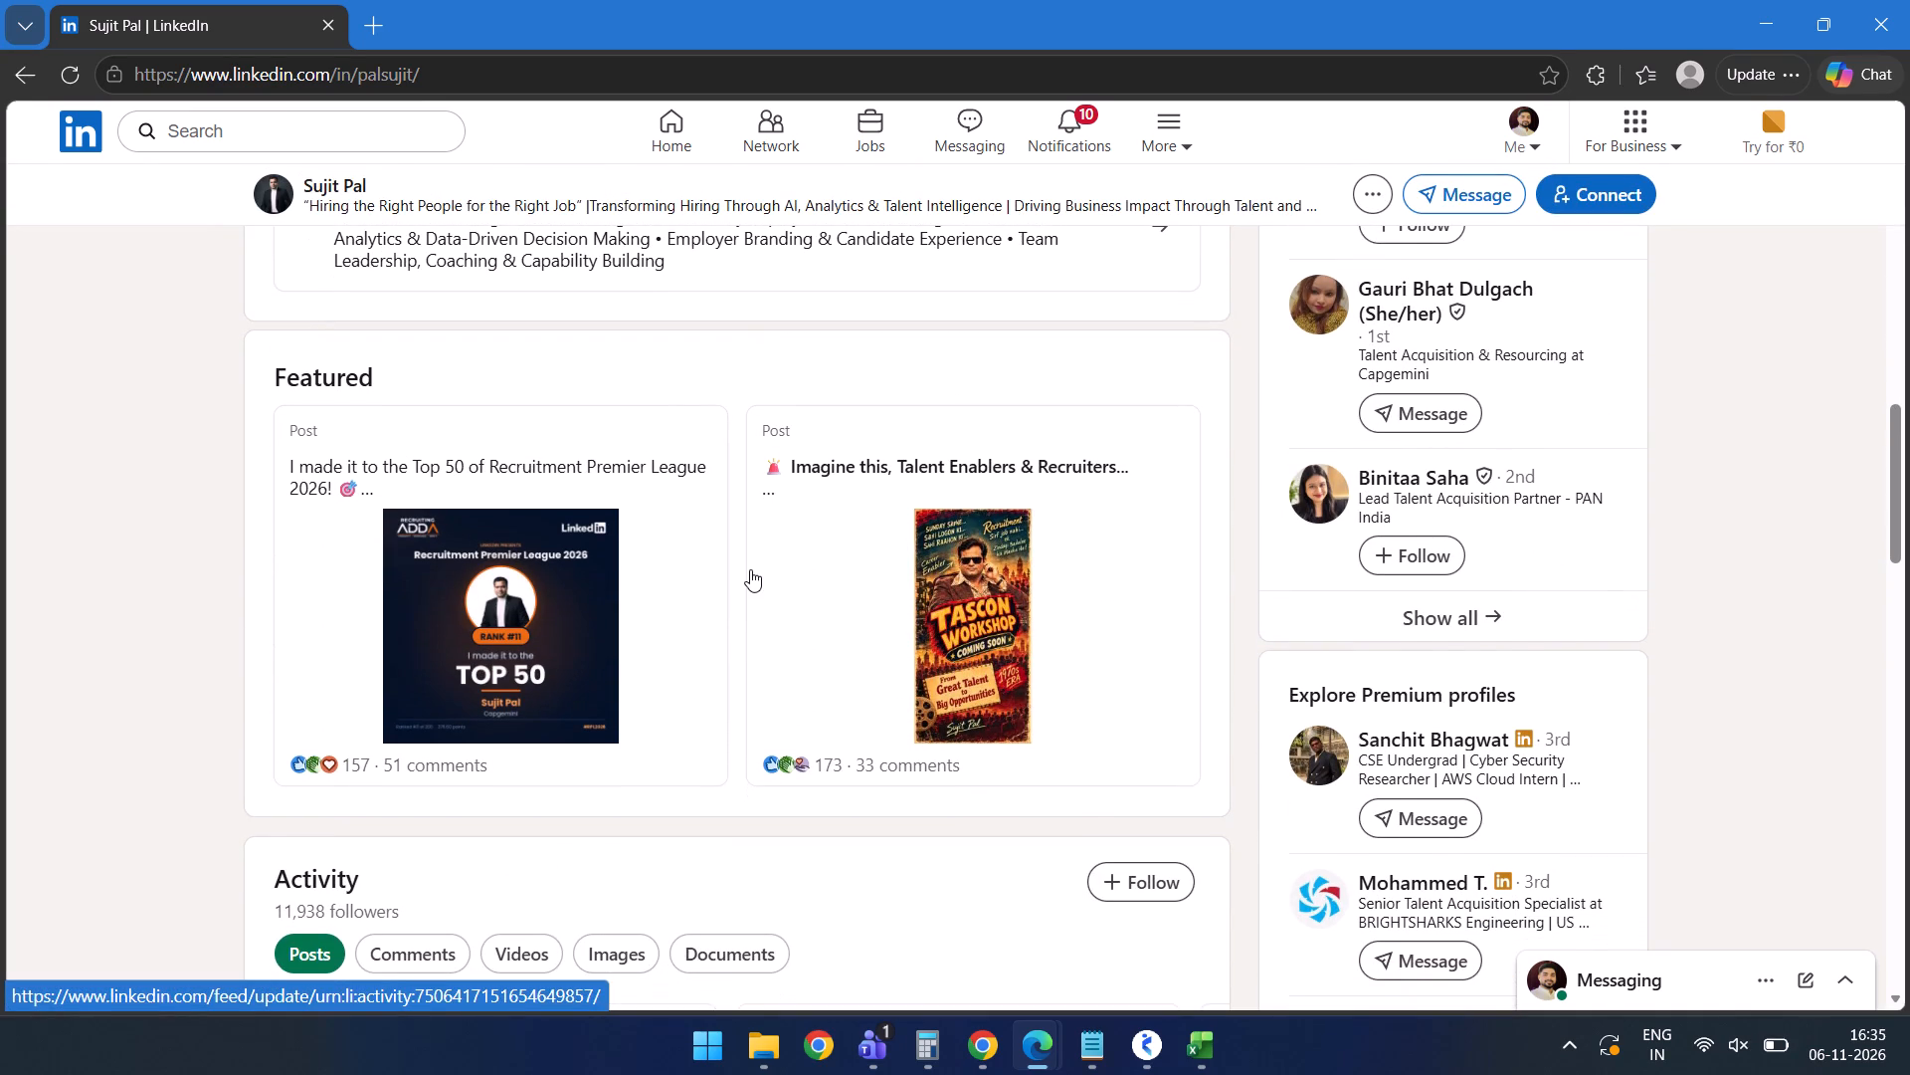
scroll(750, 569, down, 2)
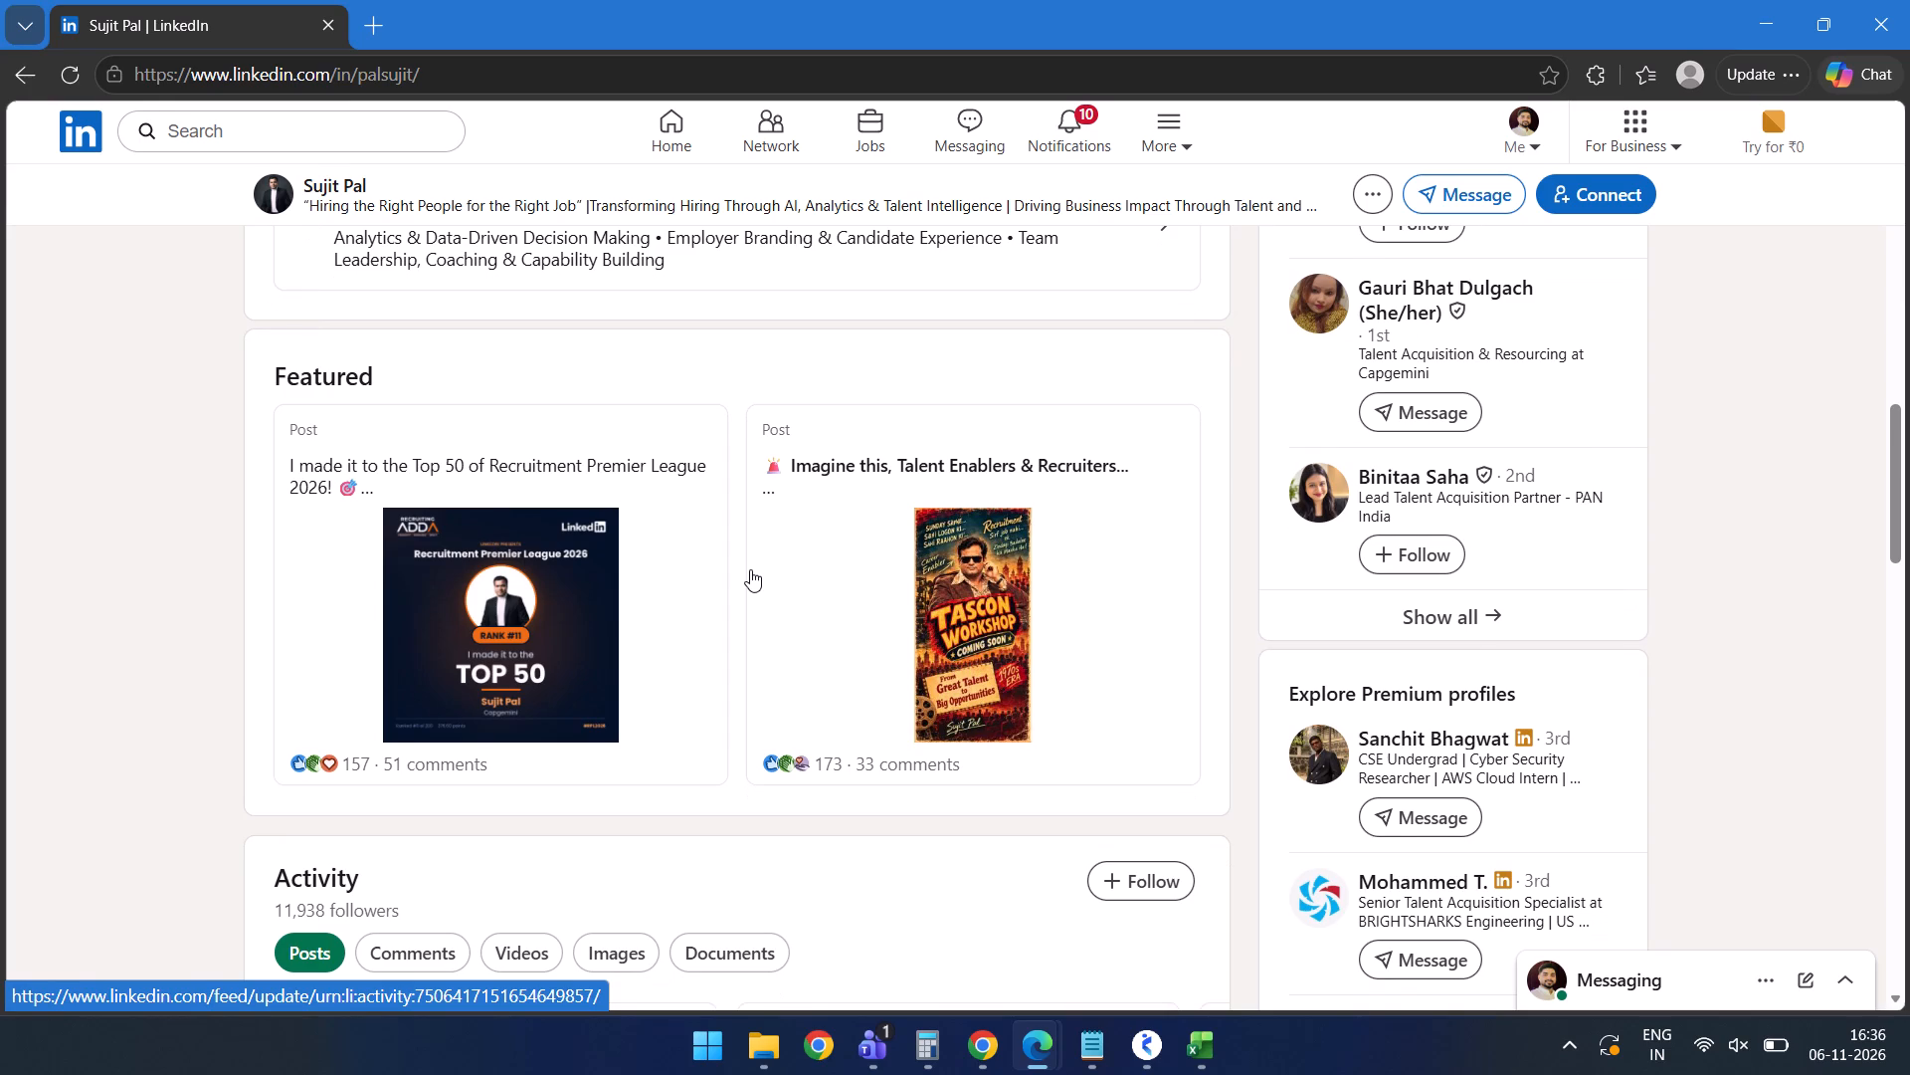
scroll(750, 569, down, 4)
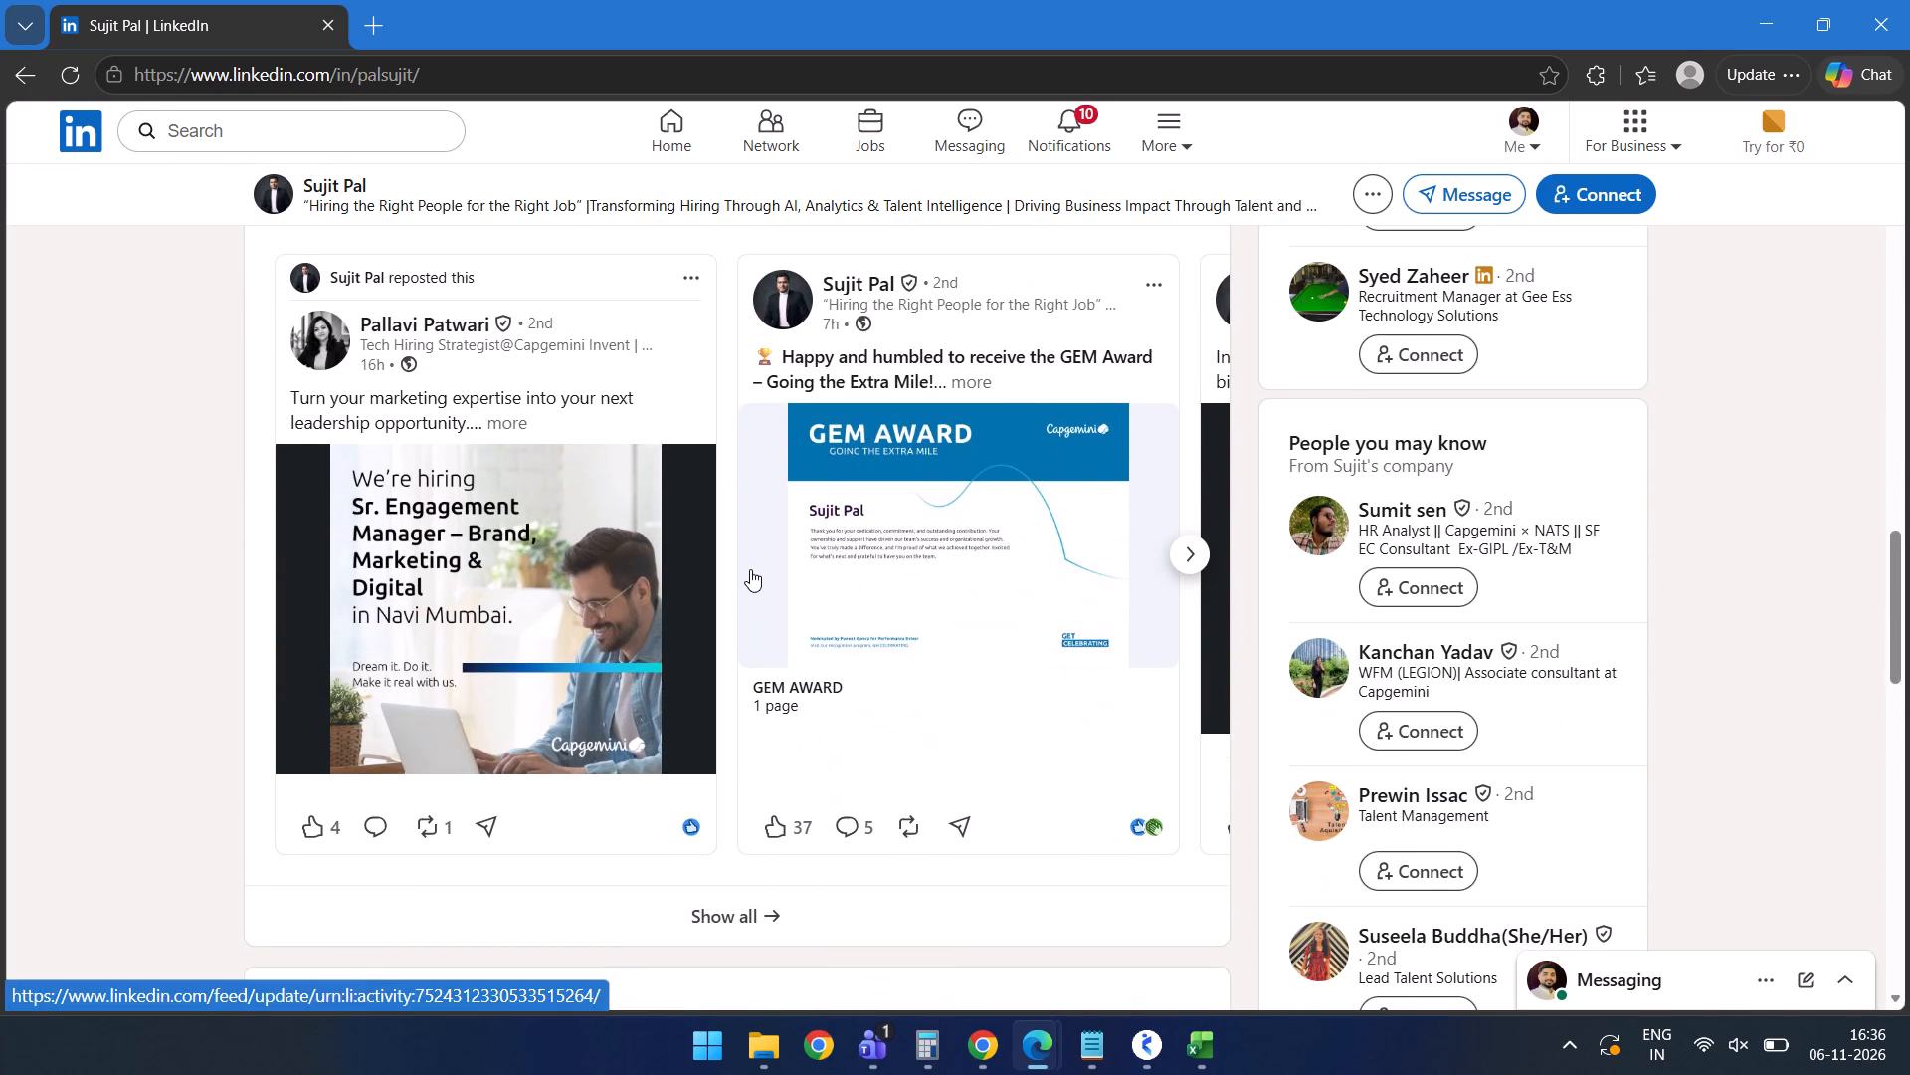
scroll(750, 569, down, 4)
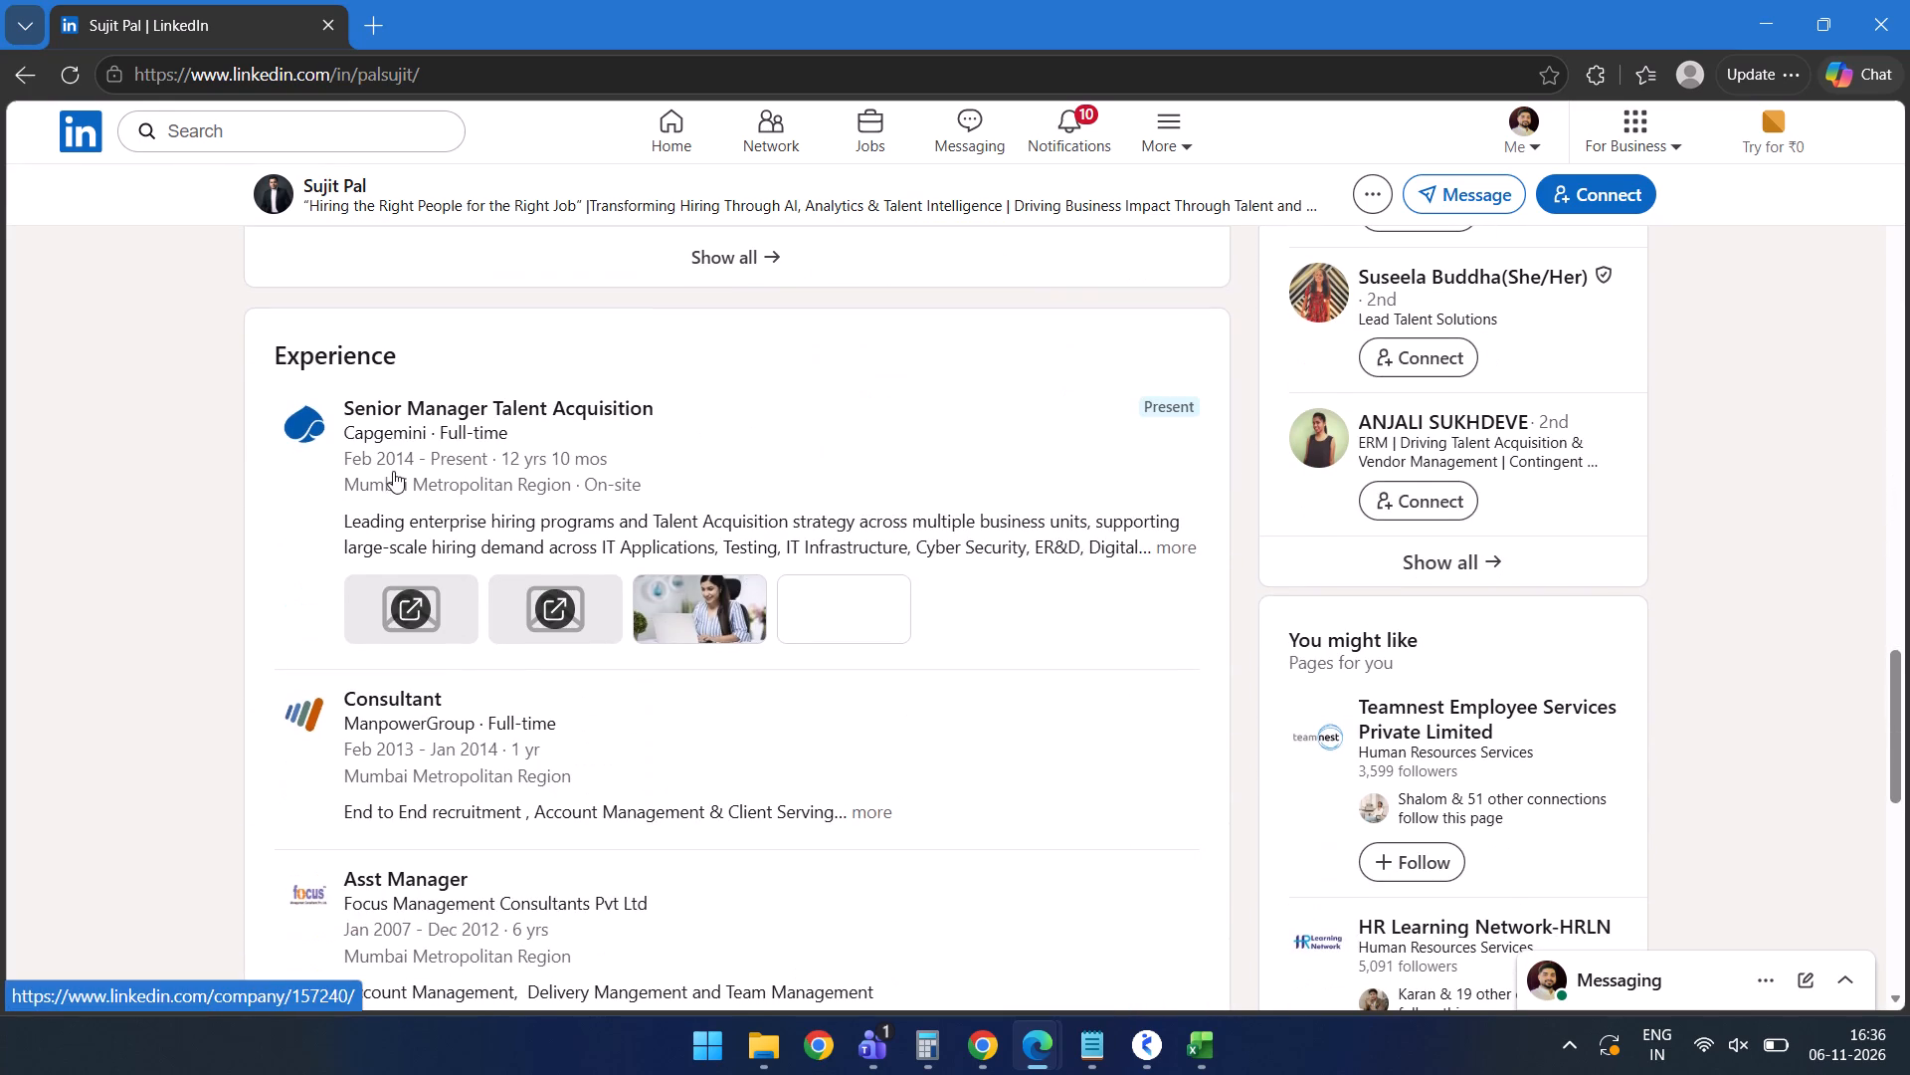
scroll(780, 744, down, 2)
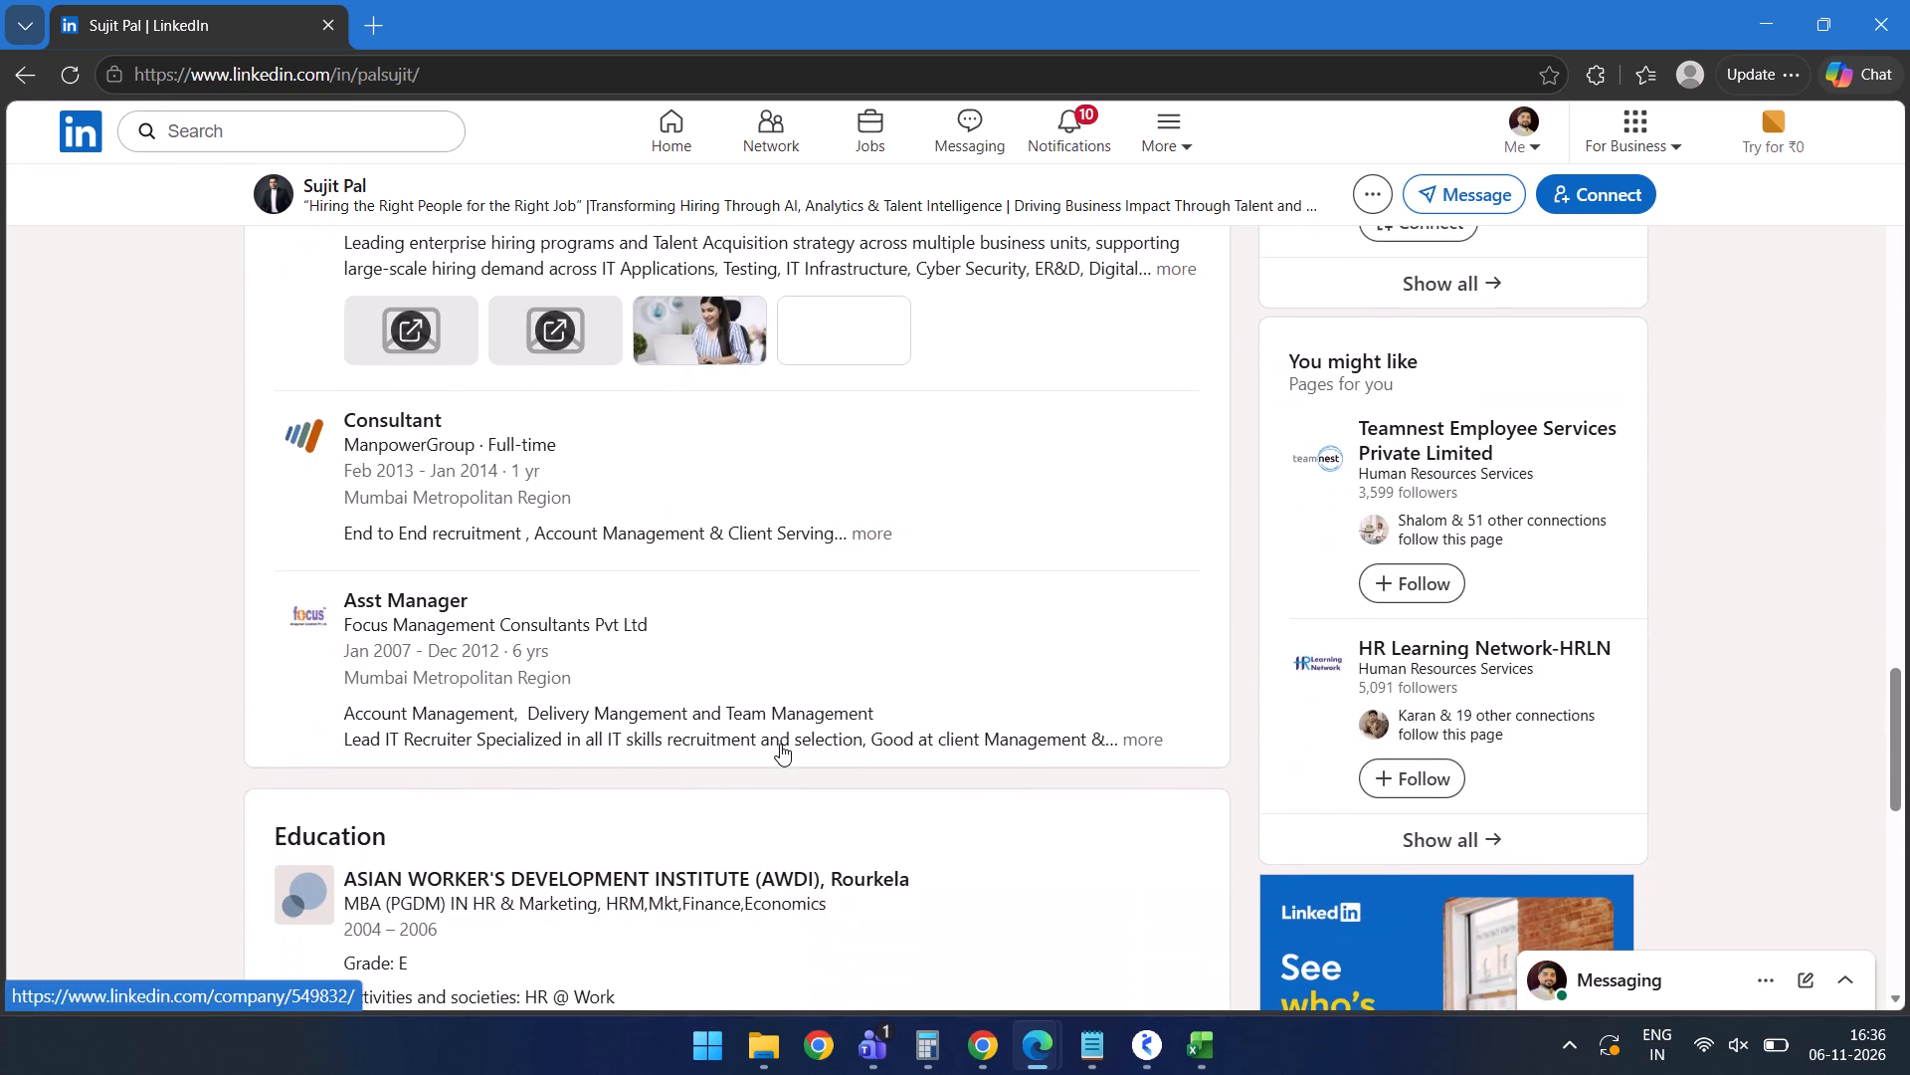
scroll(780, 744, down, 1)
scroll(780, 744, up, 3)
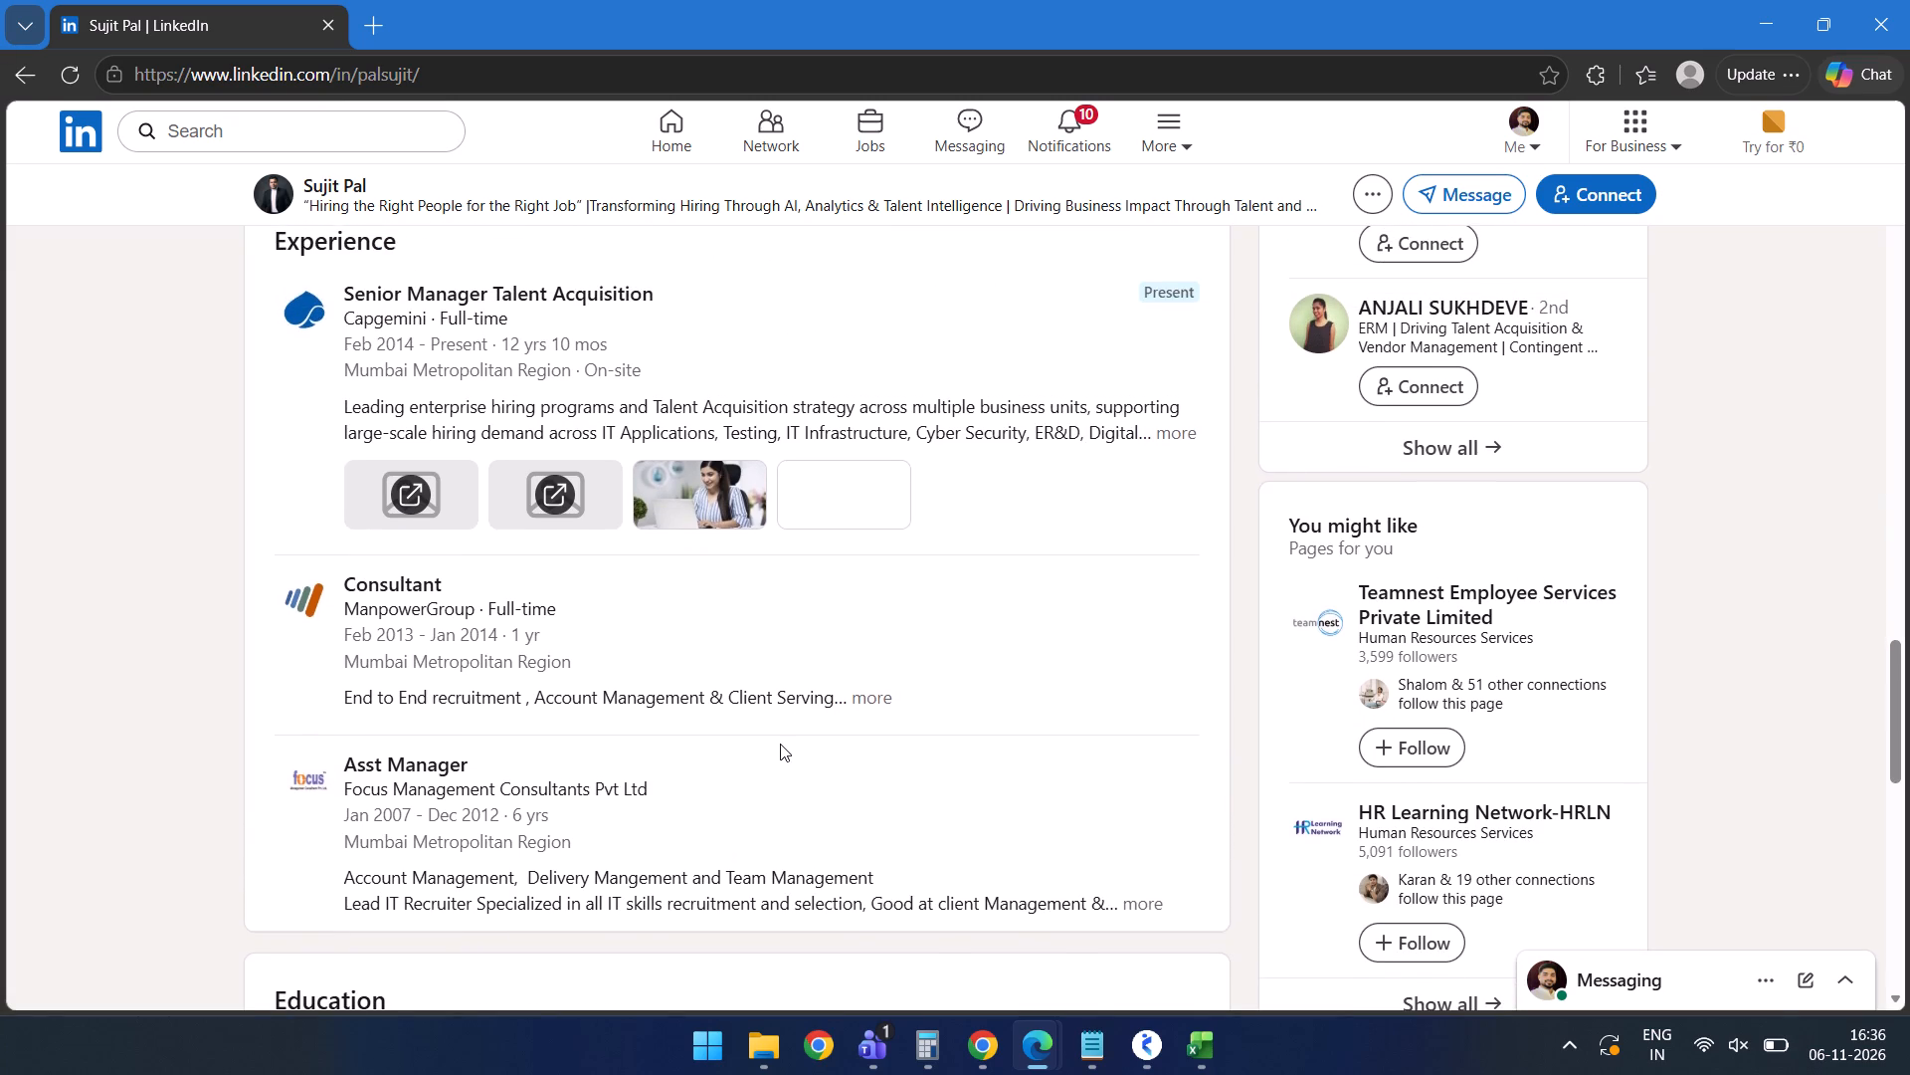
scroll(780, 744, up, 1)
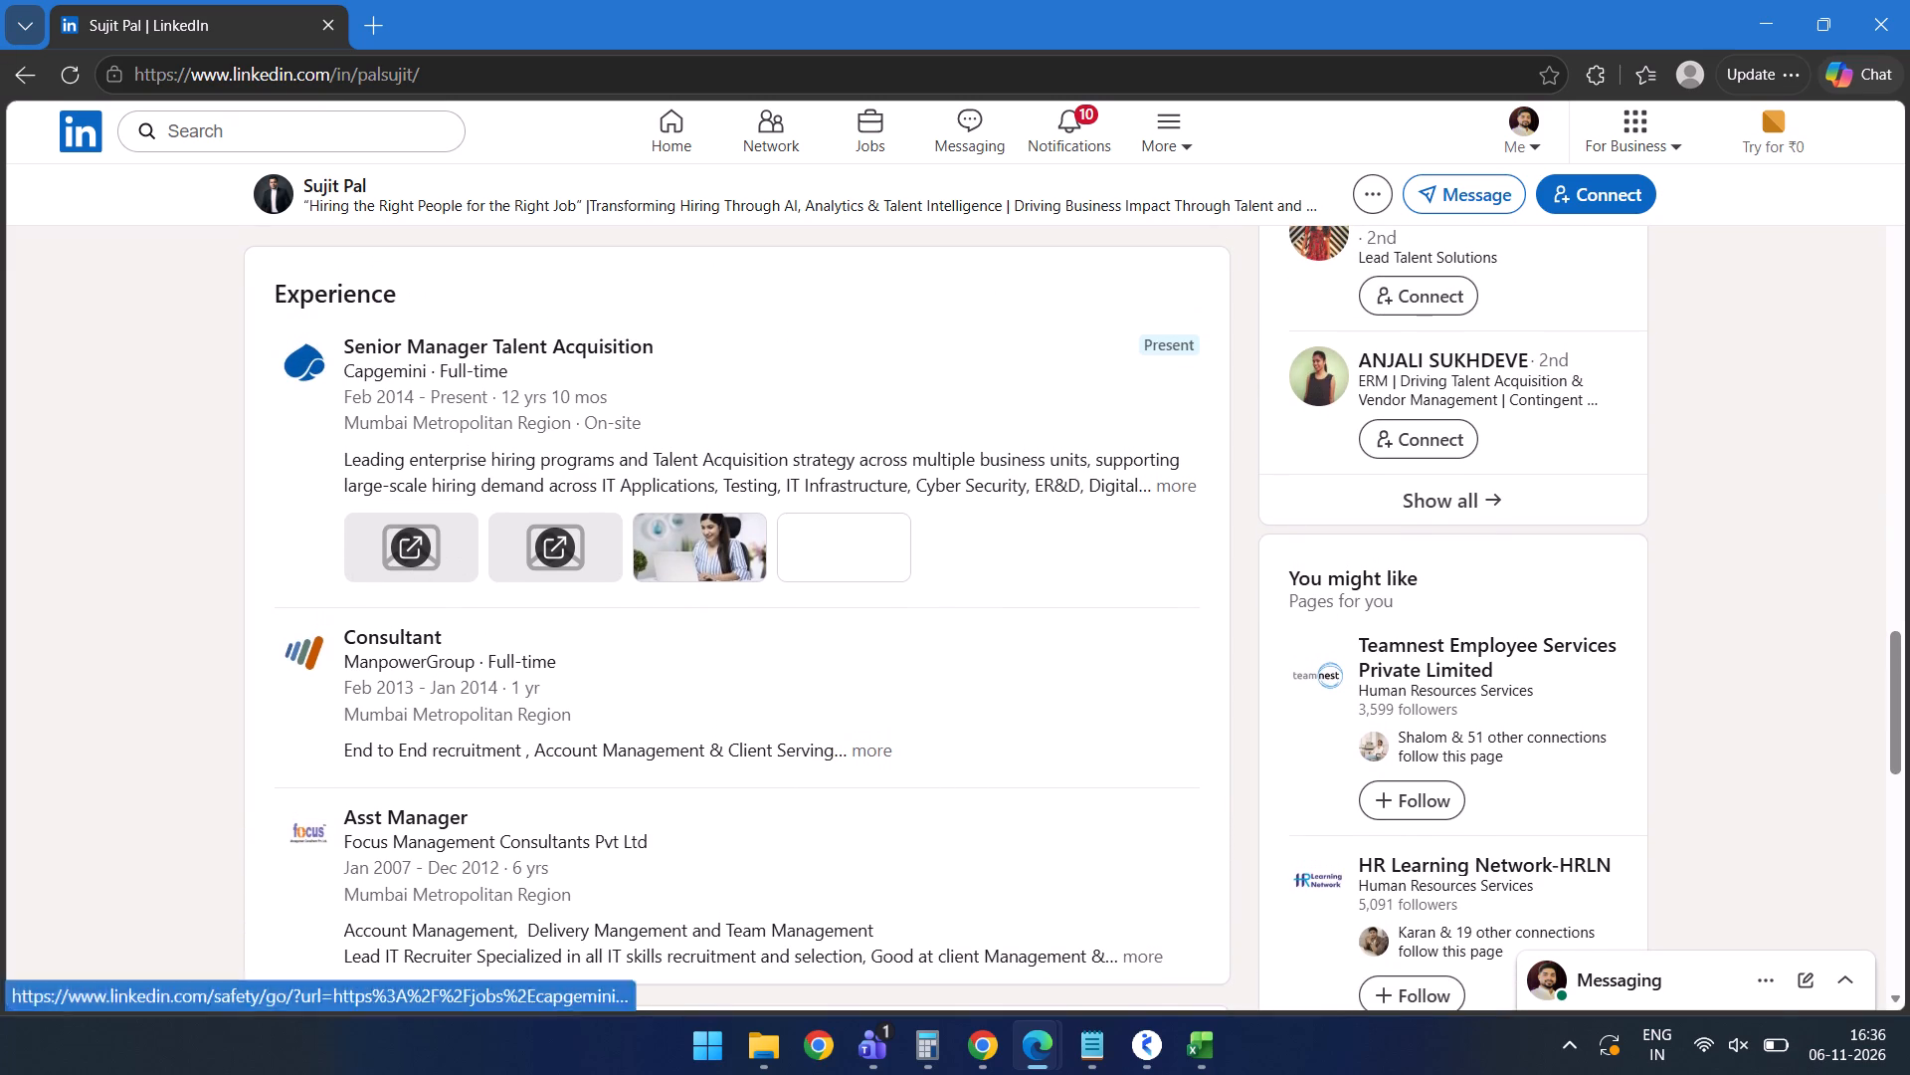
Return to the LinkedIn feed and look through the posts below the GEM Award post.
click(38, 71)
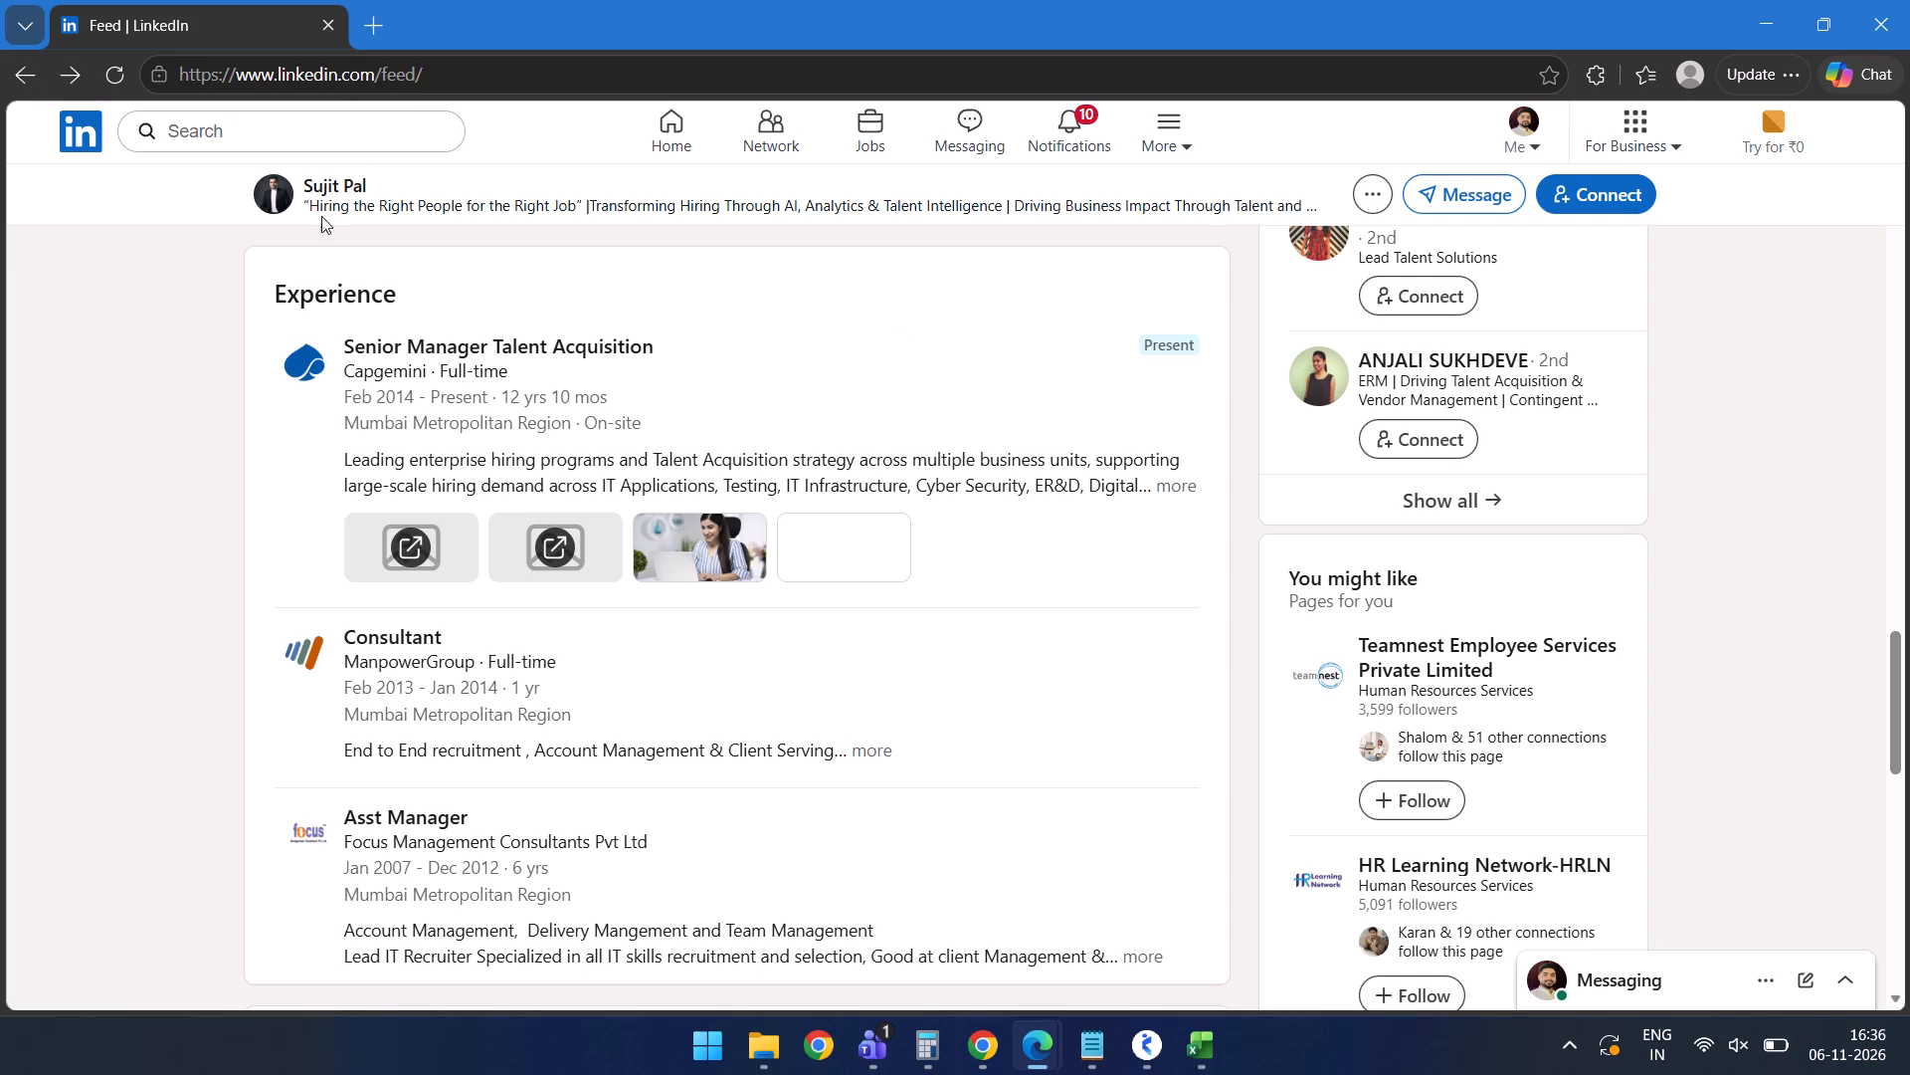
scroll(838, 411, up, 1)
scroll(838, 411, down, 2)
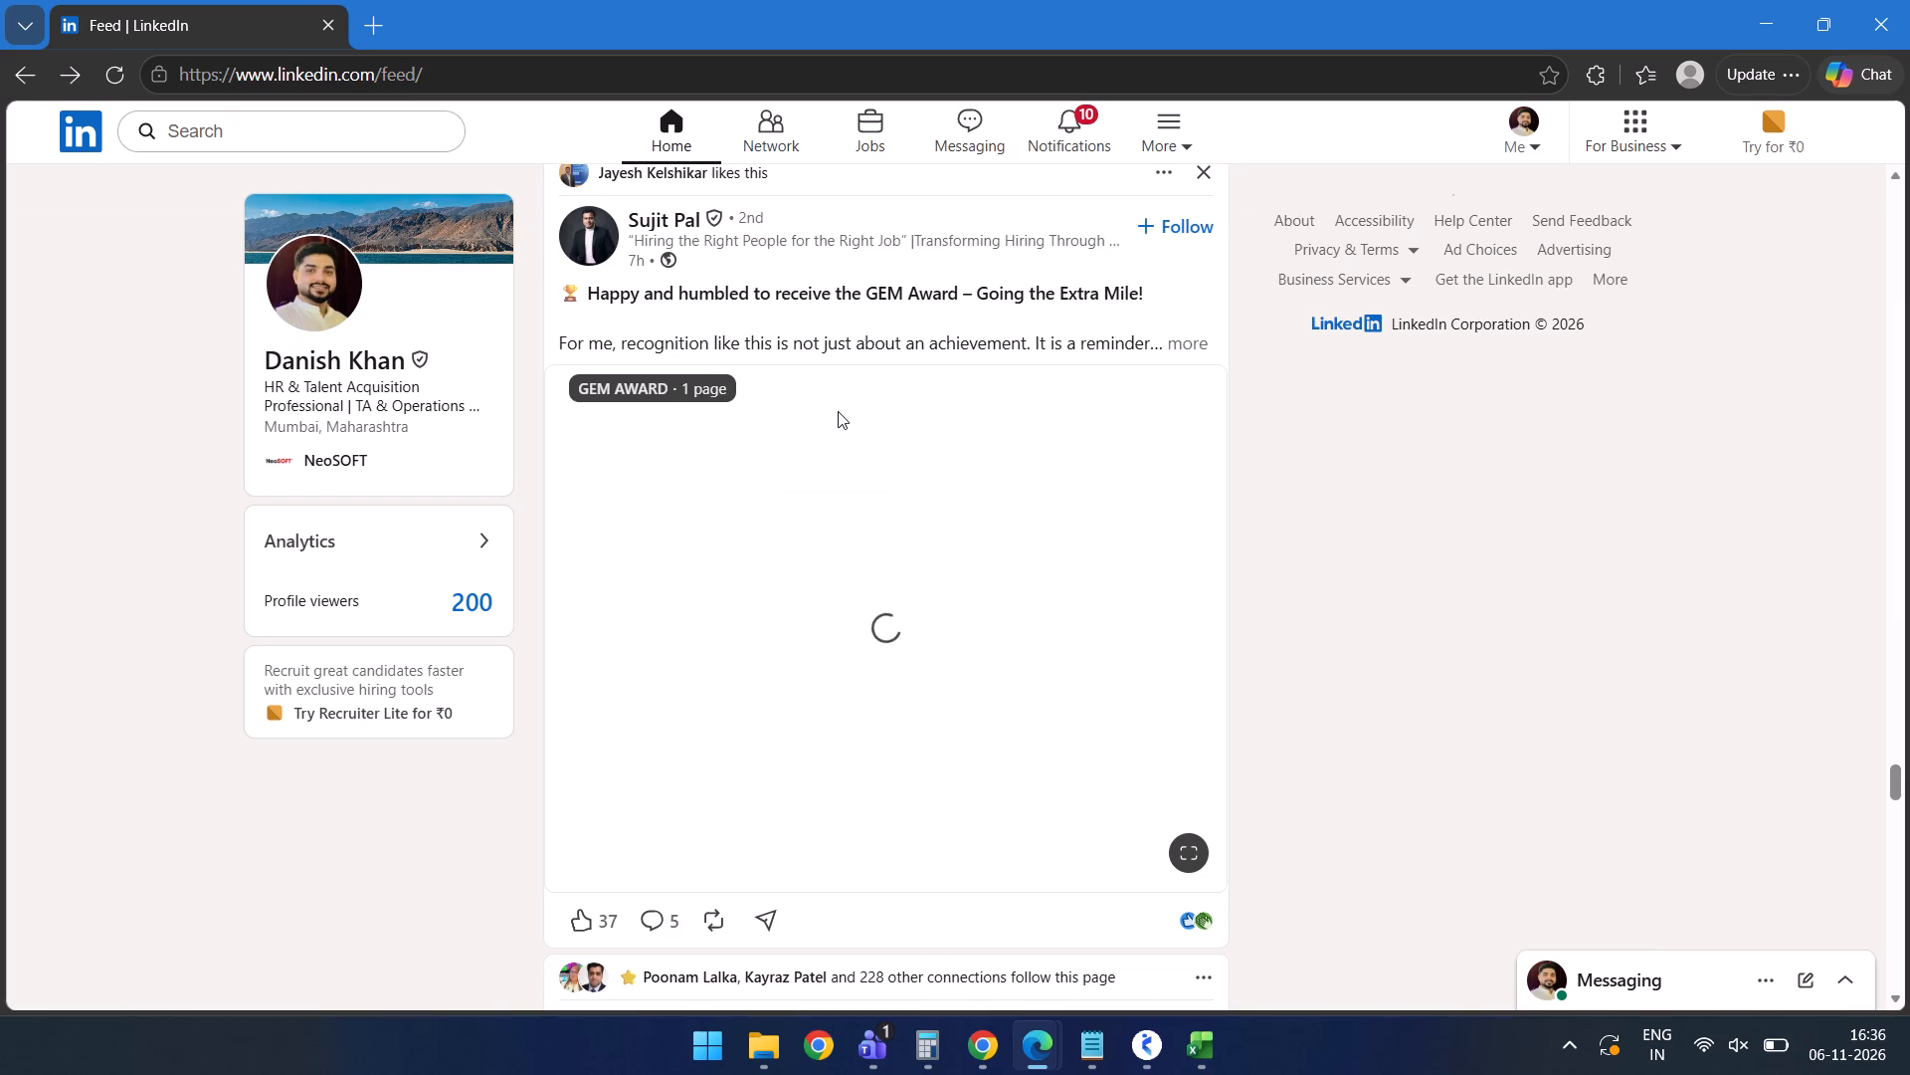
scroll(838, 411, down, 4)
scroll(987, 498, down, 2)
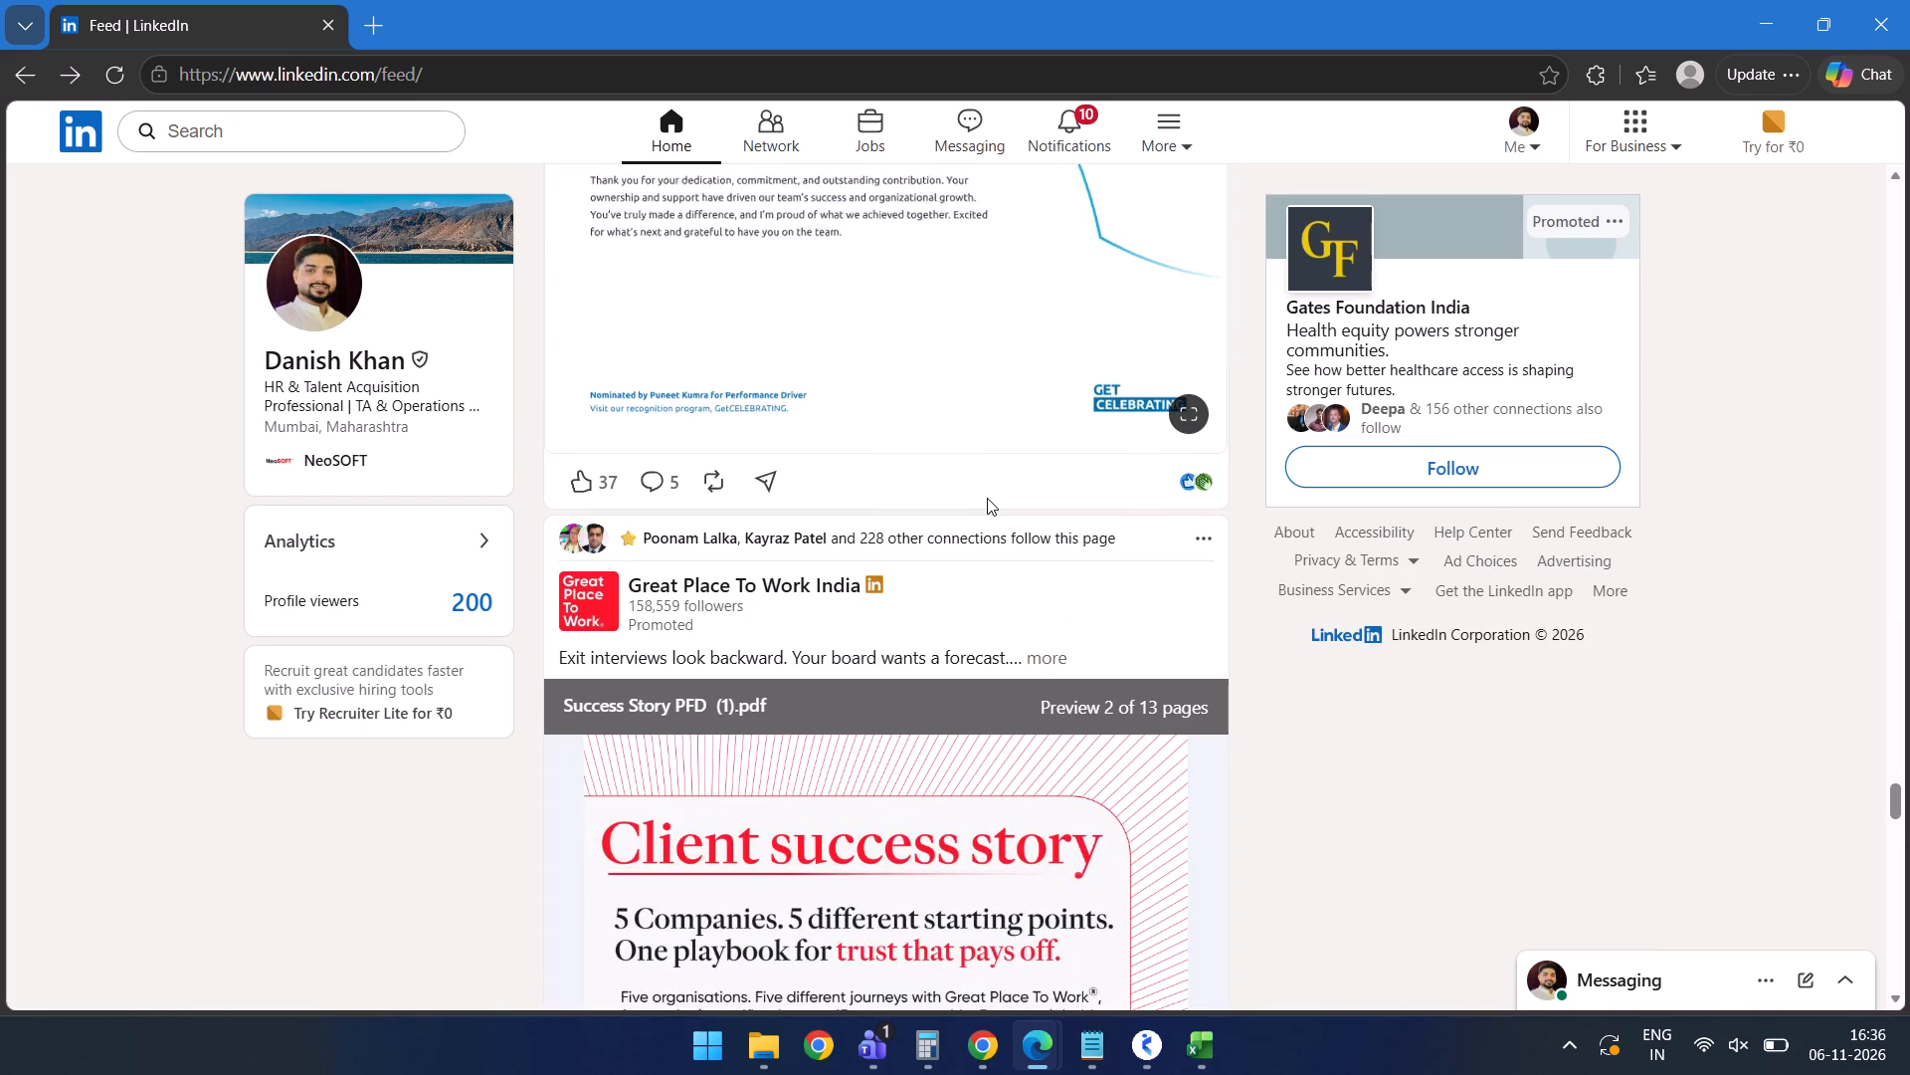
Look through the feed posts below the Great Place To Work India document for HR openings.
scroll(987, 498, down, 8)
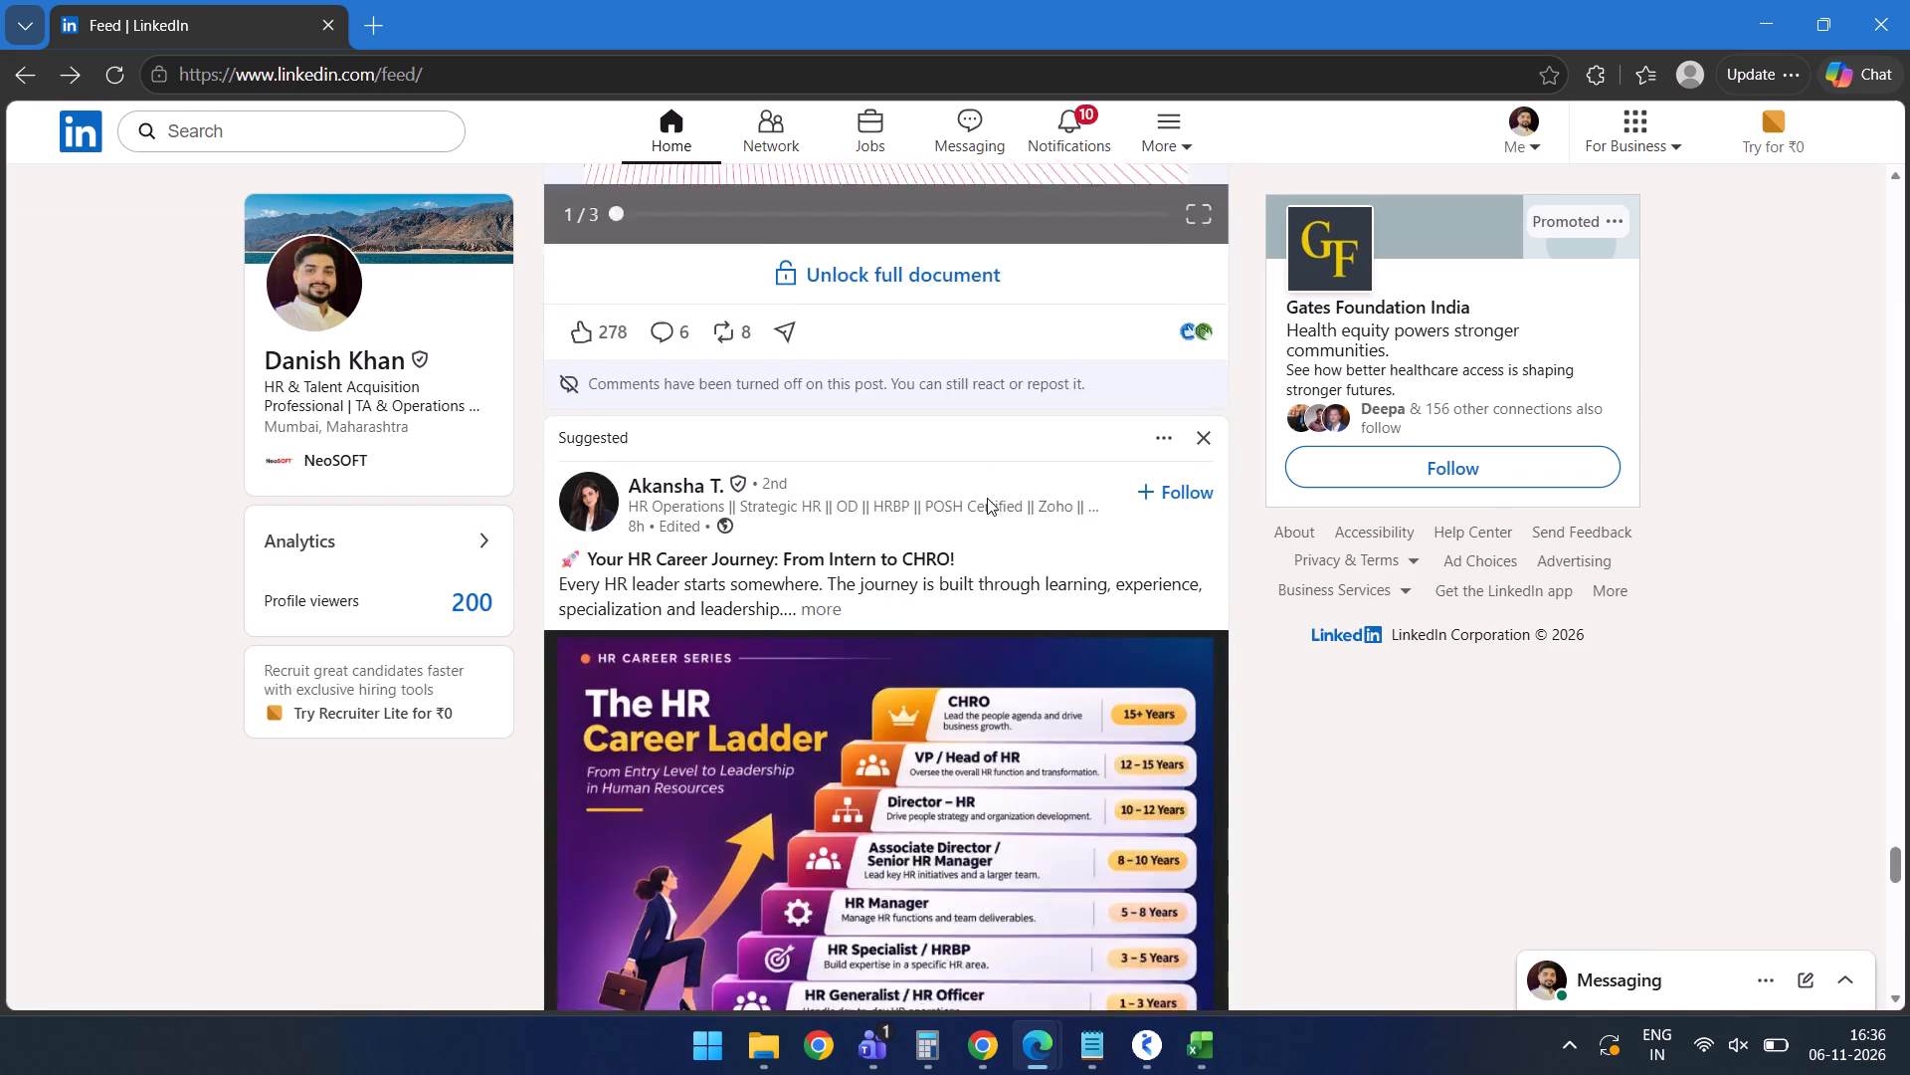
scroll(987, 498, down, 2)
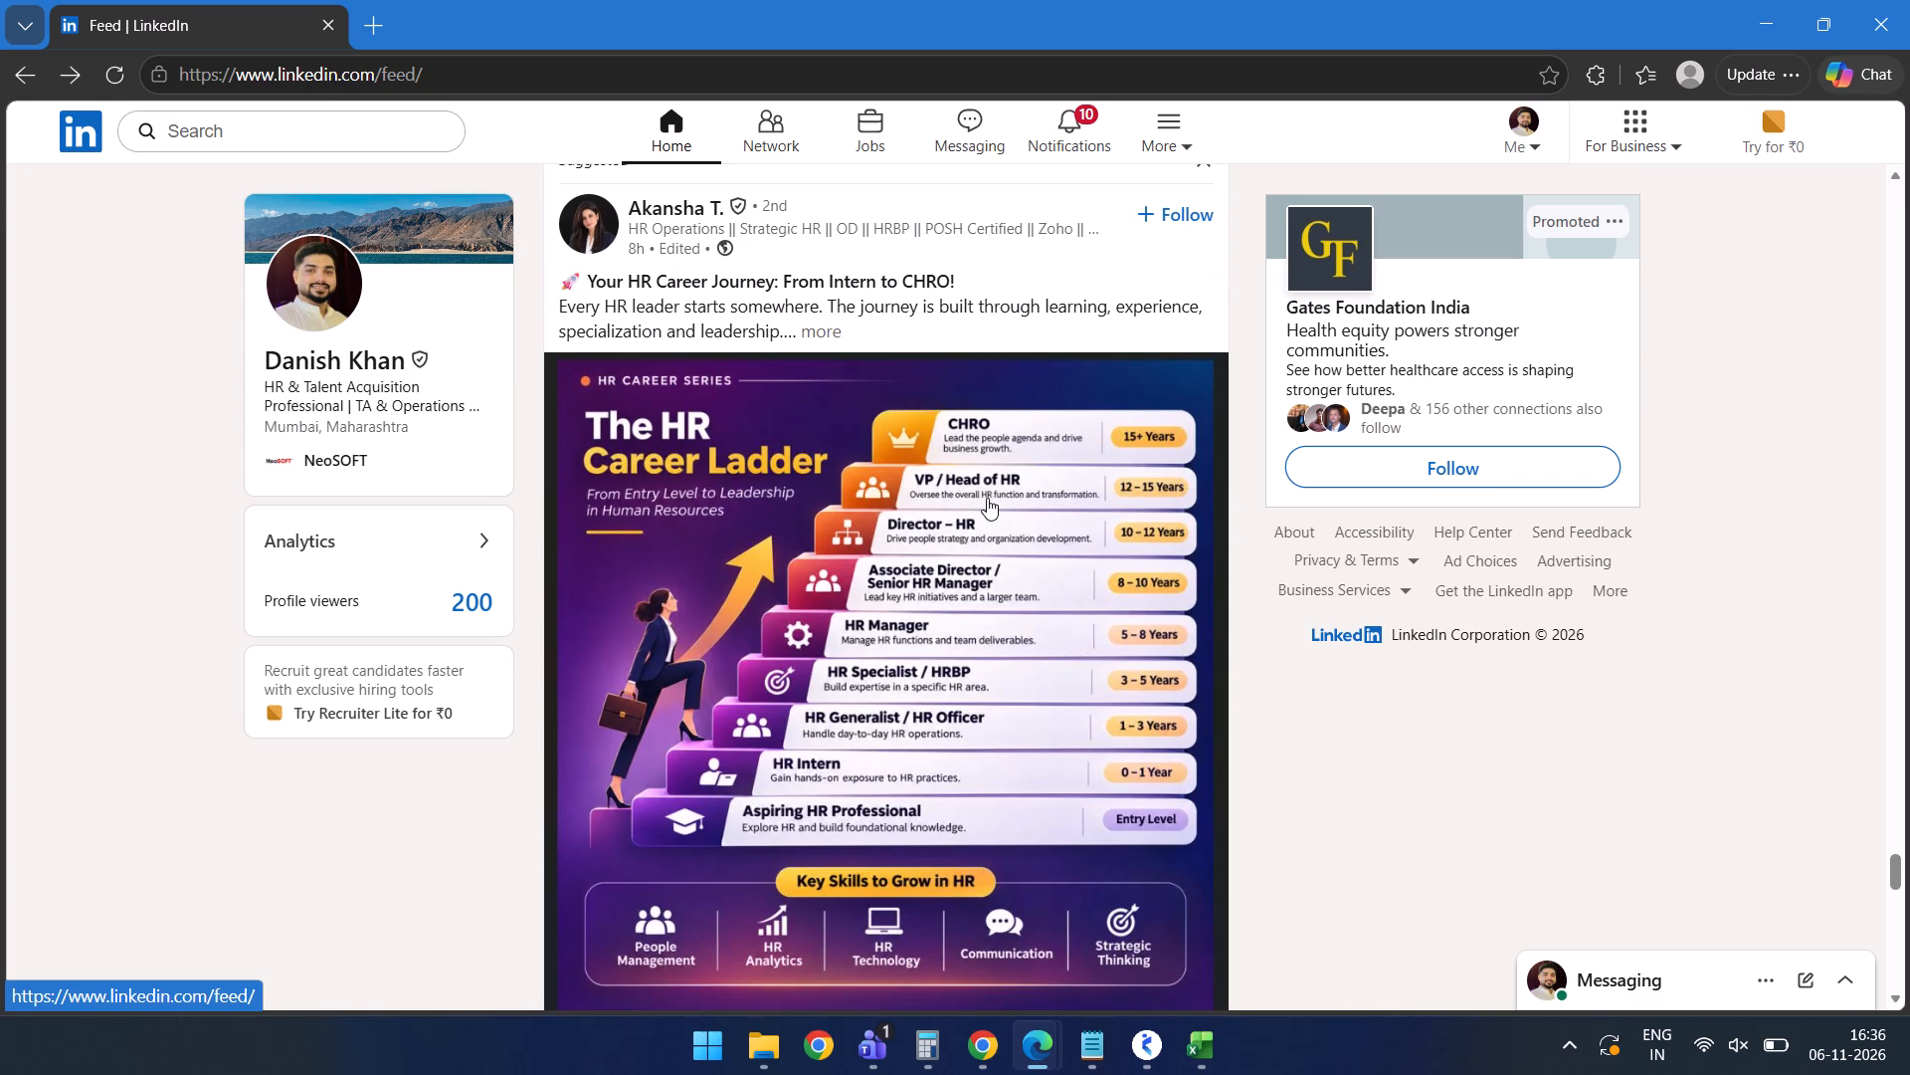
scroll(987, 498, down, 5)
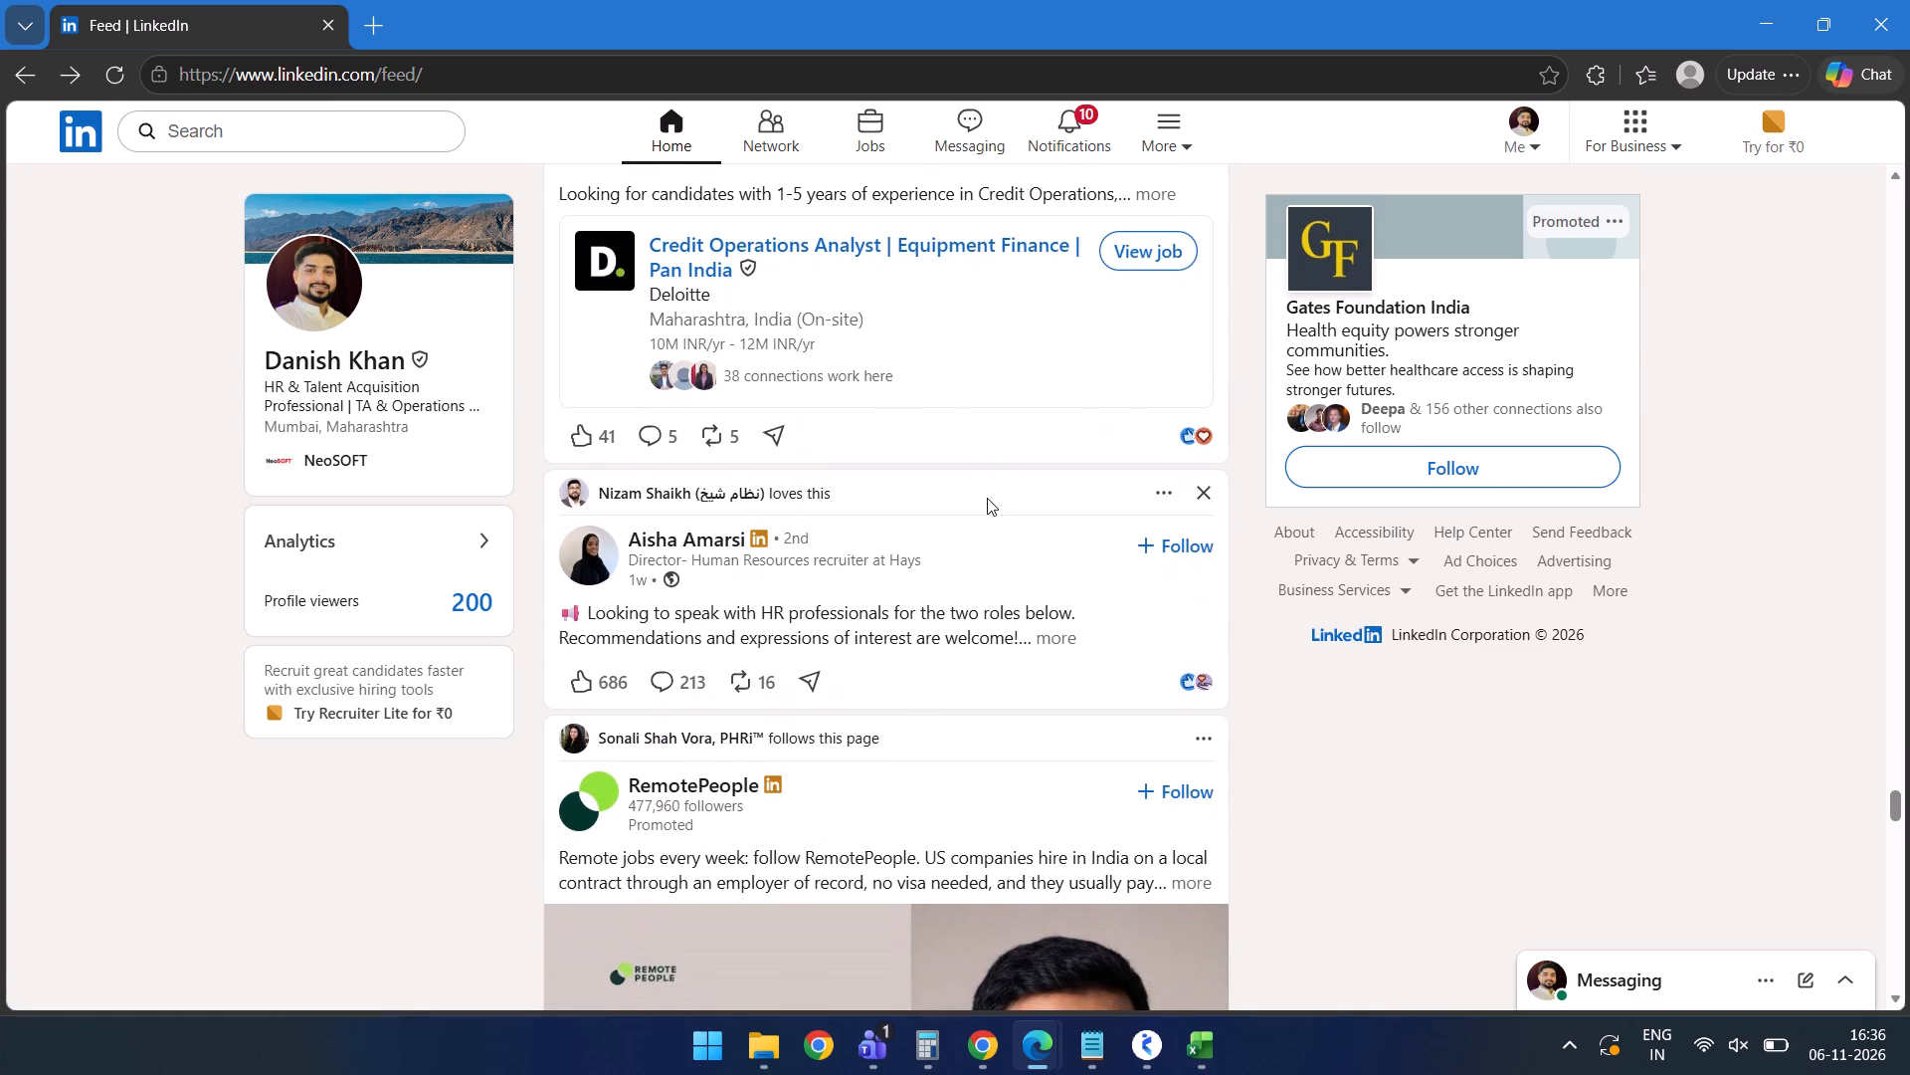
scroll(987, 498, down, 1)
Expand the Hays recruiter's post about two HR roles and read the locations, salaries and key requirements.
click(1061, 571)
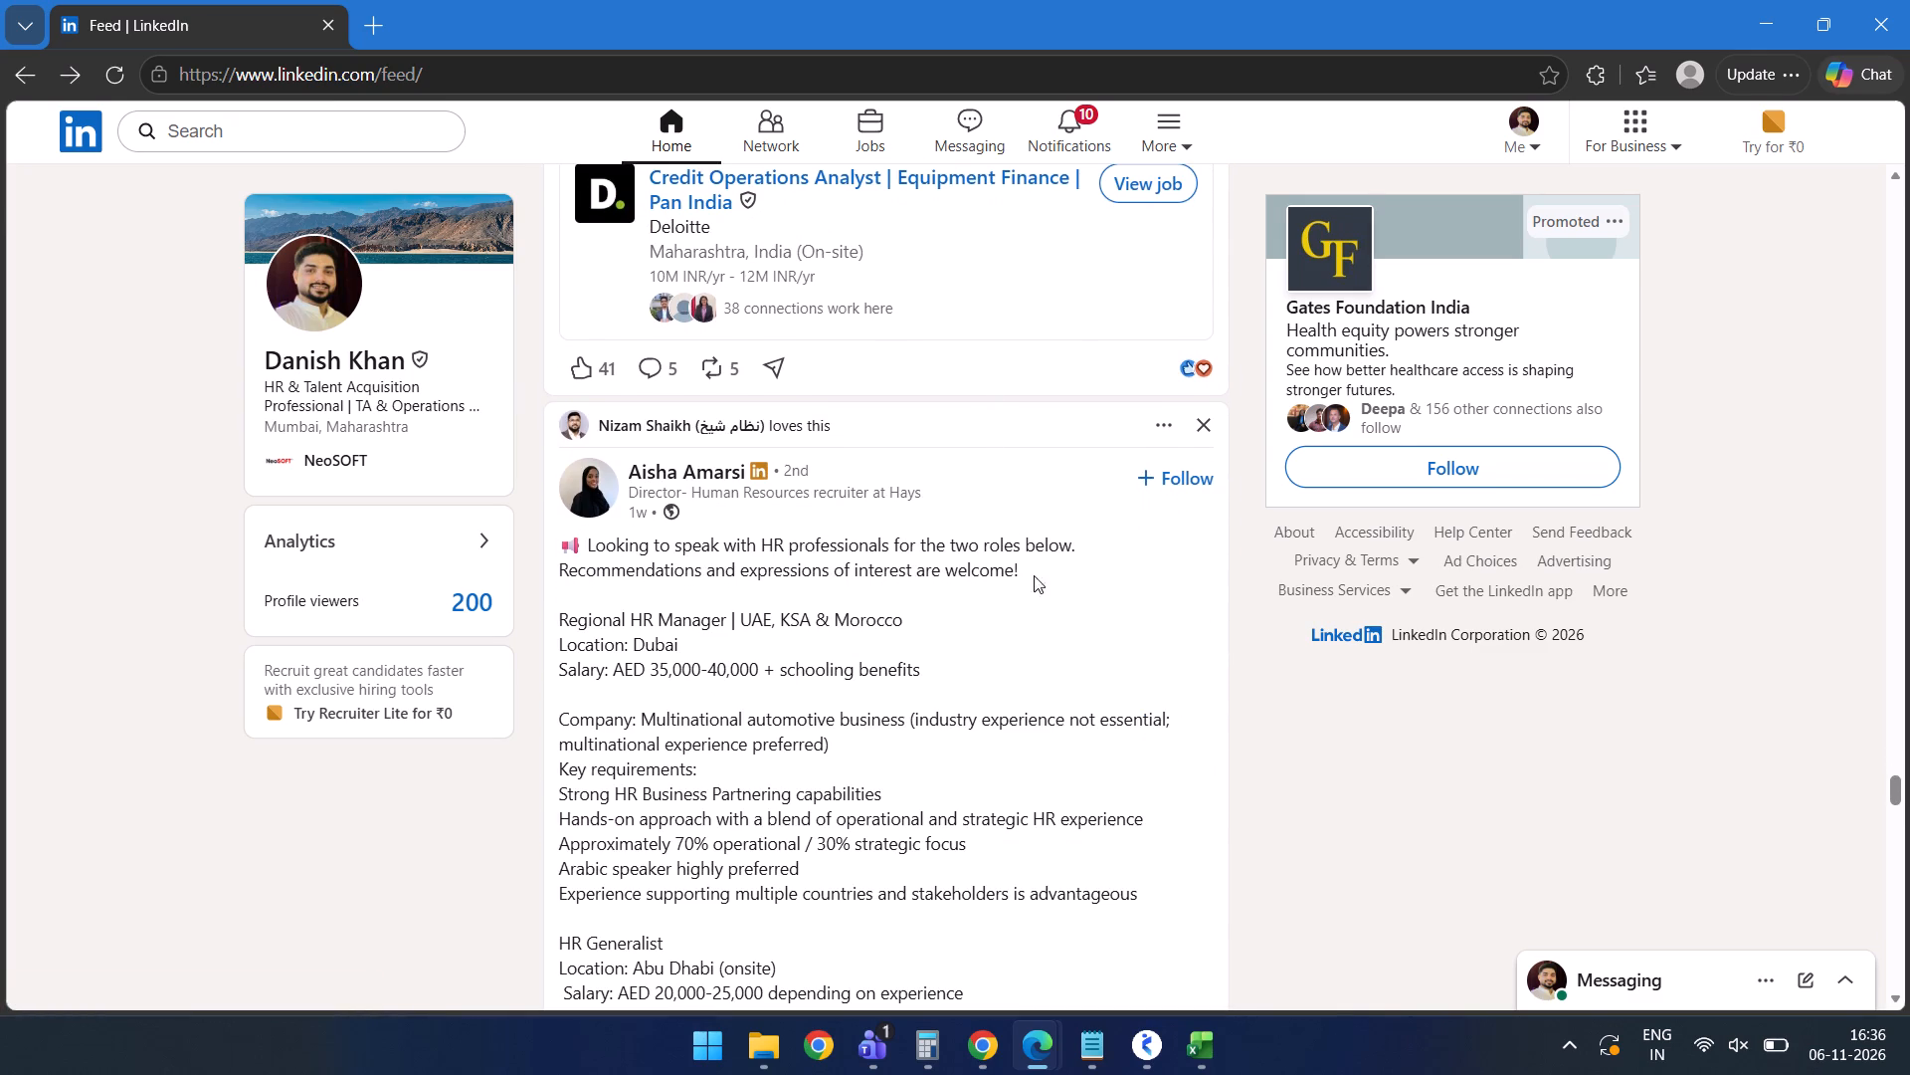
scroll(641, 552, down, 1)
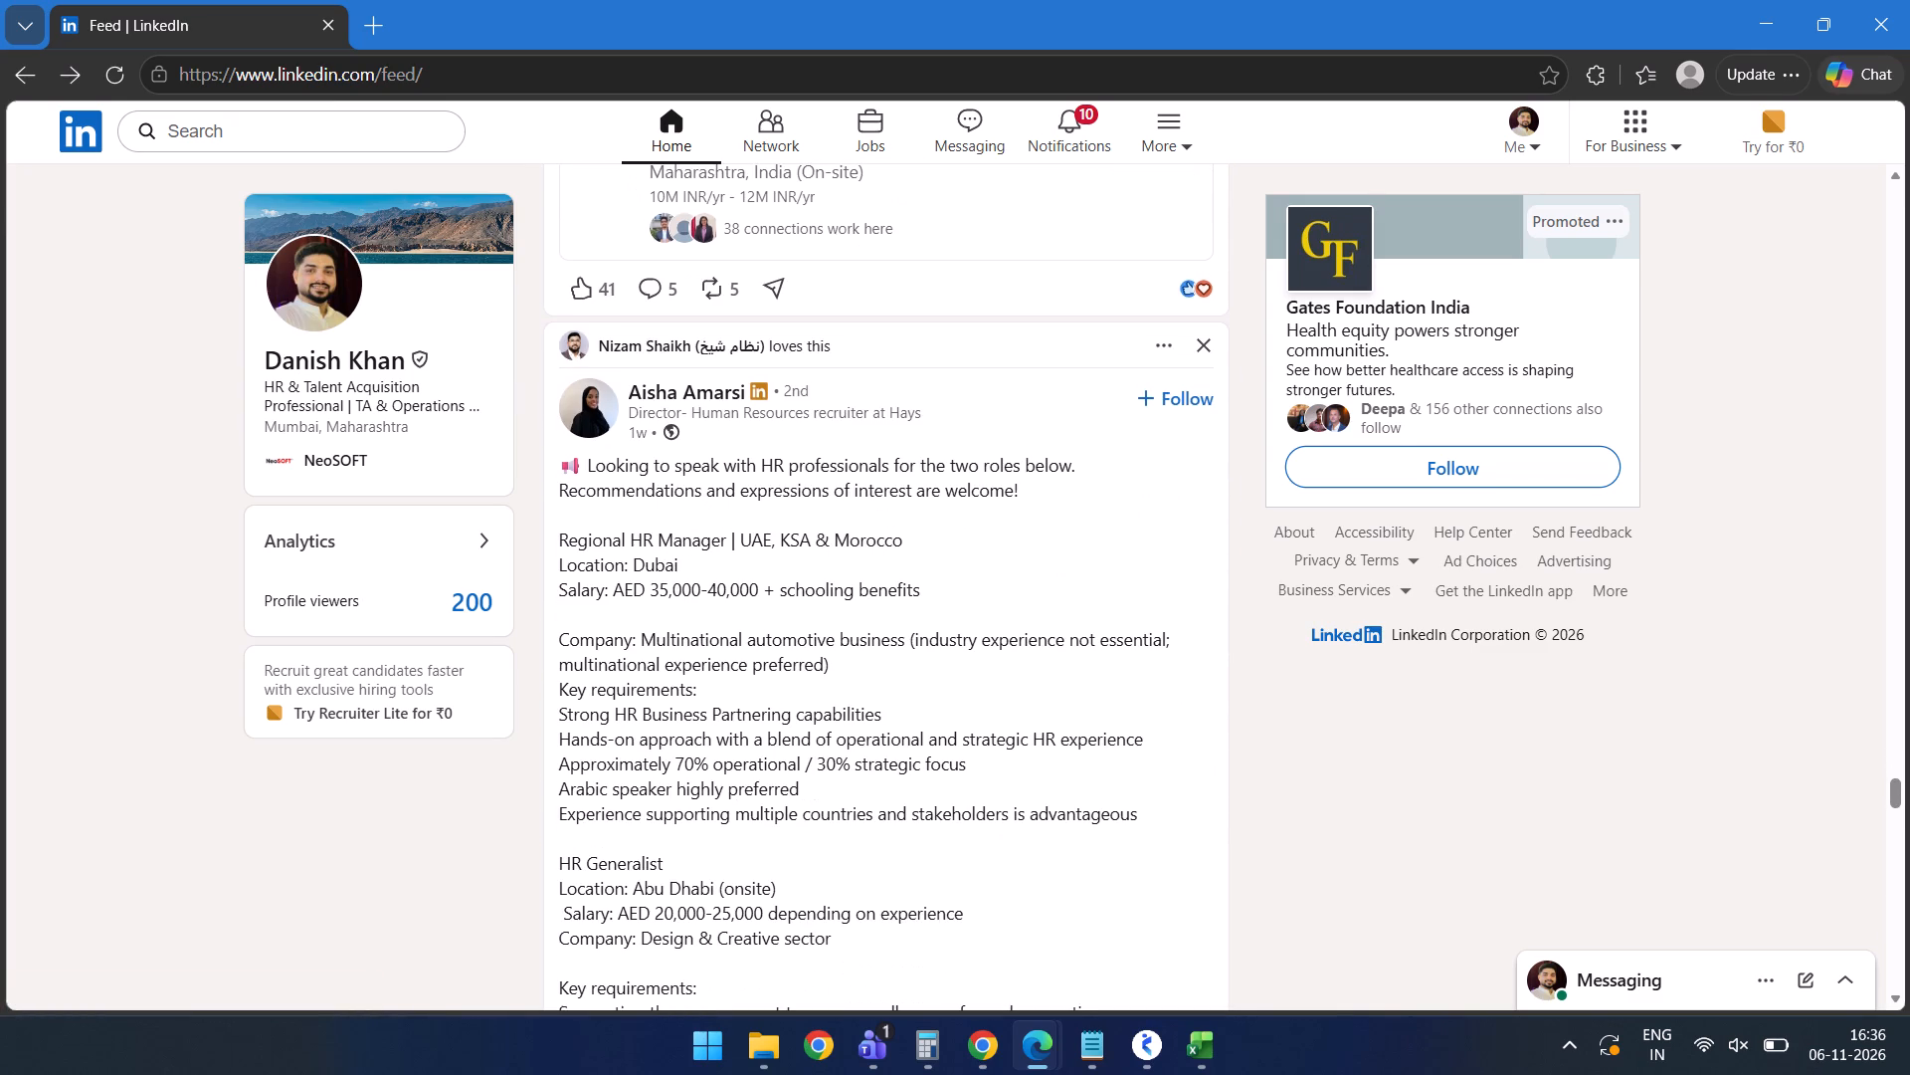
scroll(641, 552, down, 2)
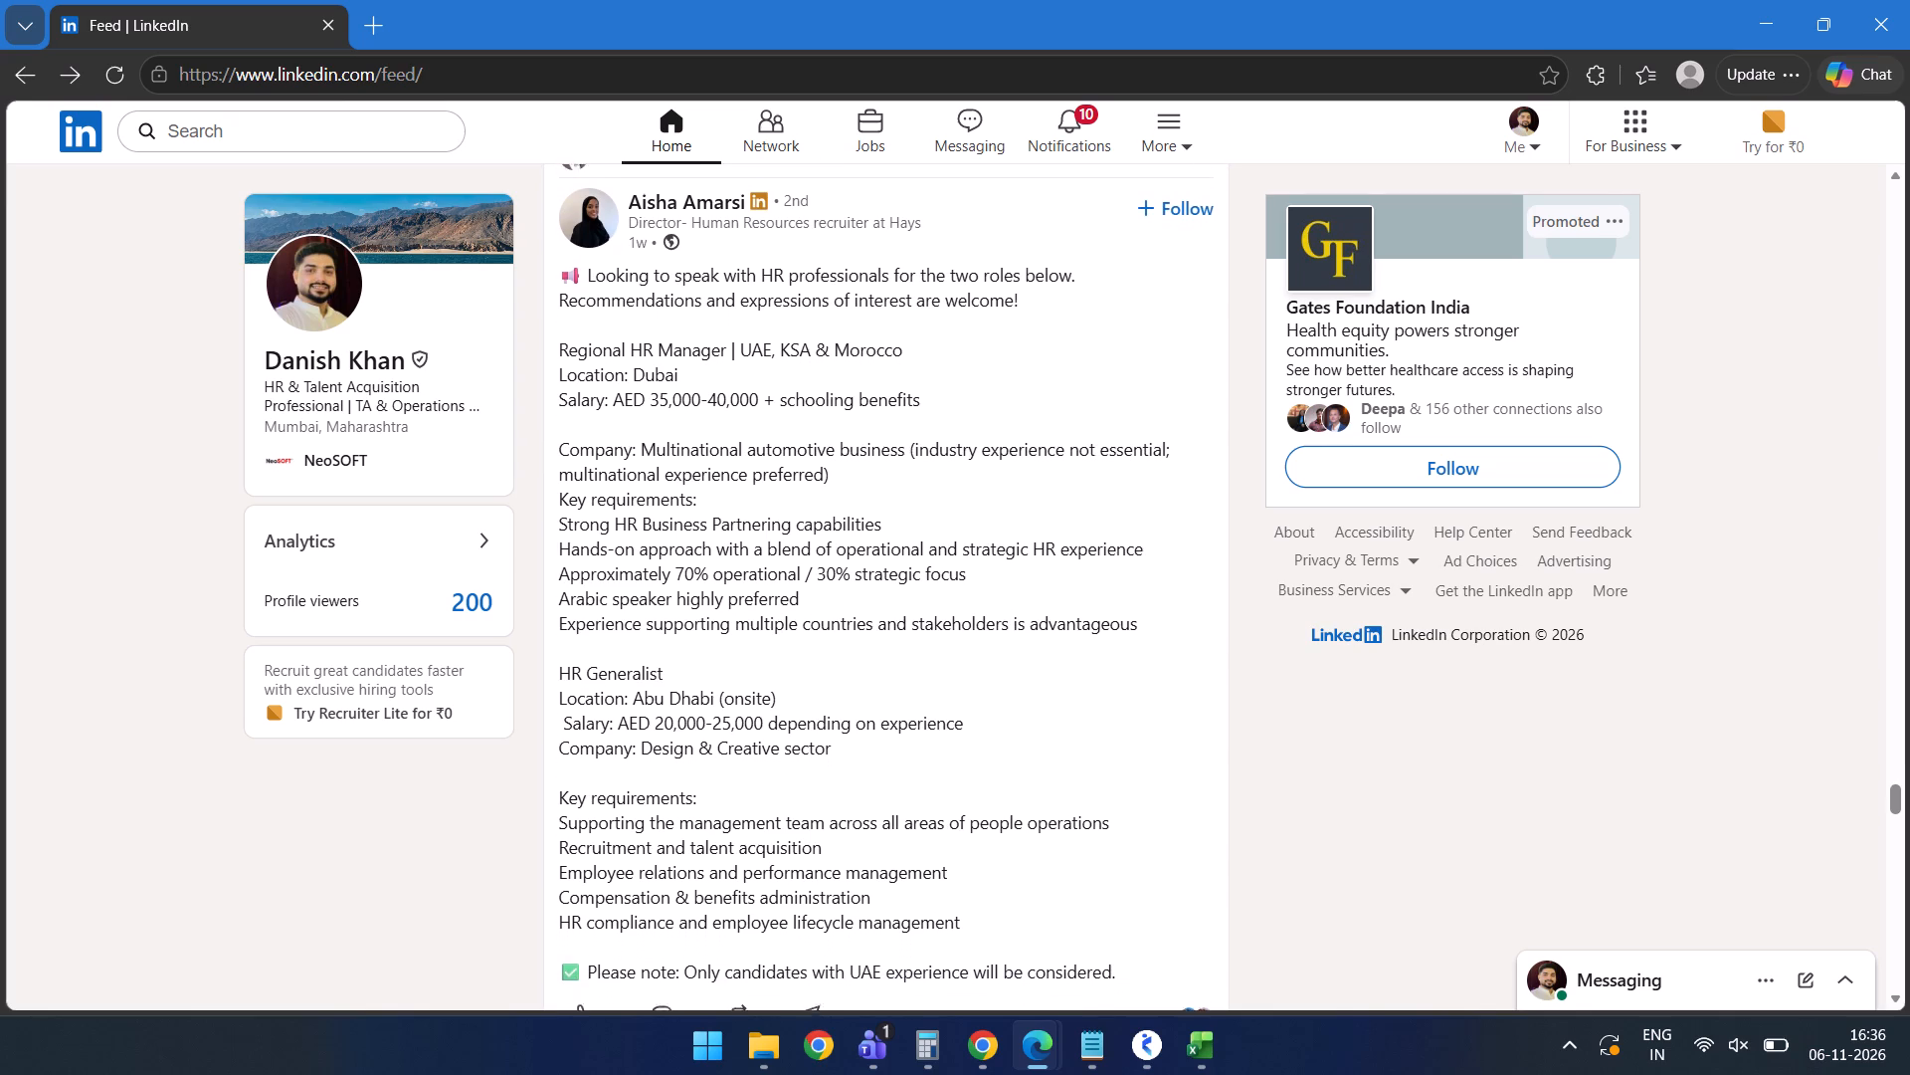
scroll(641, 552, down, 1)
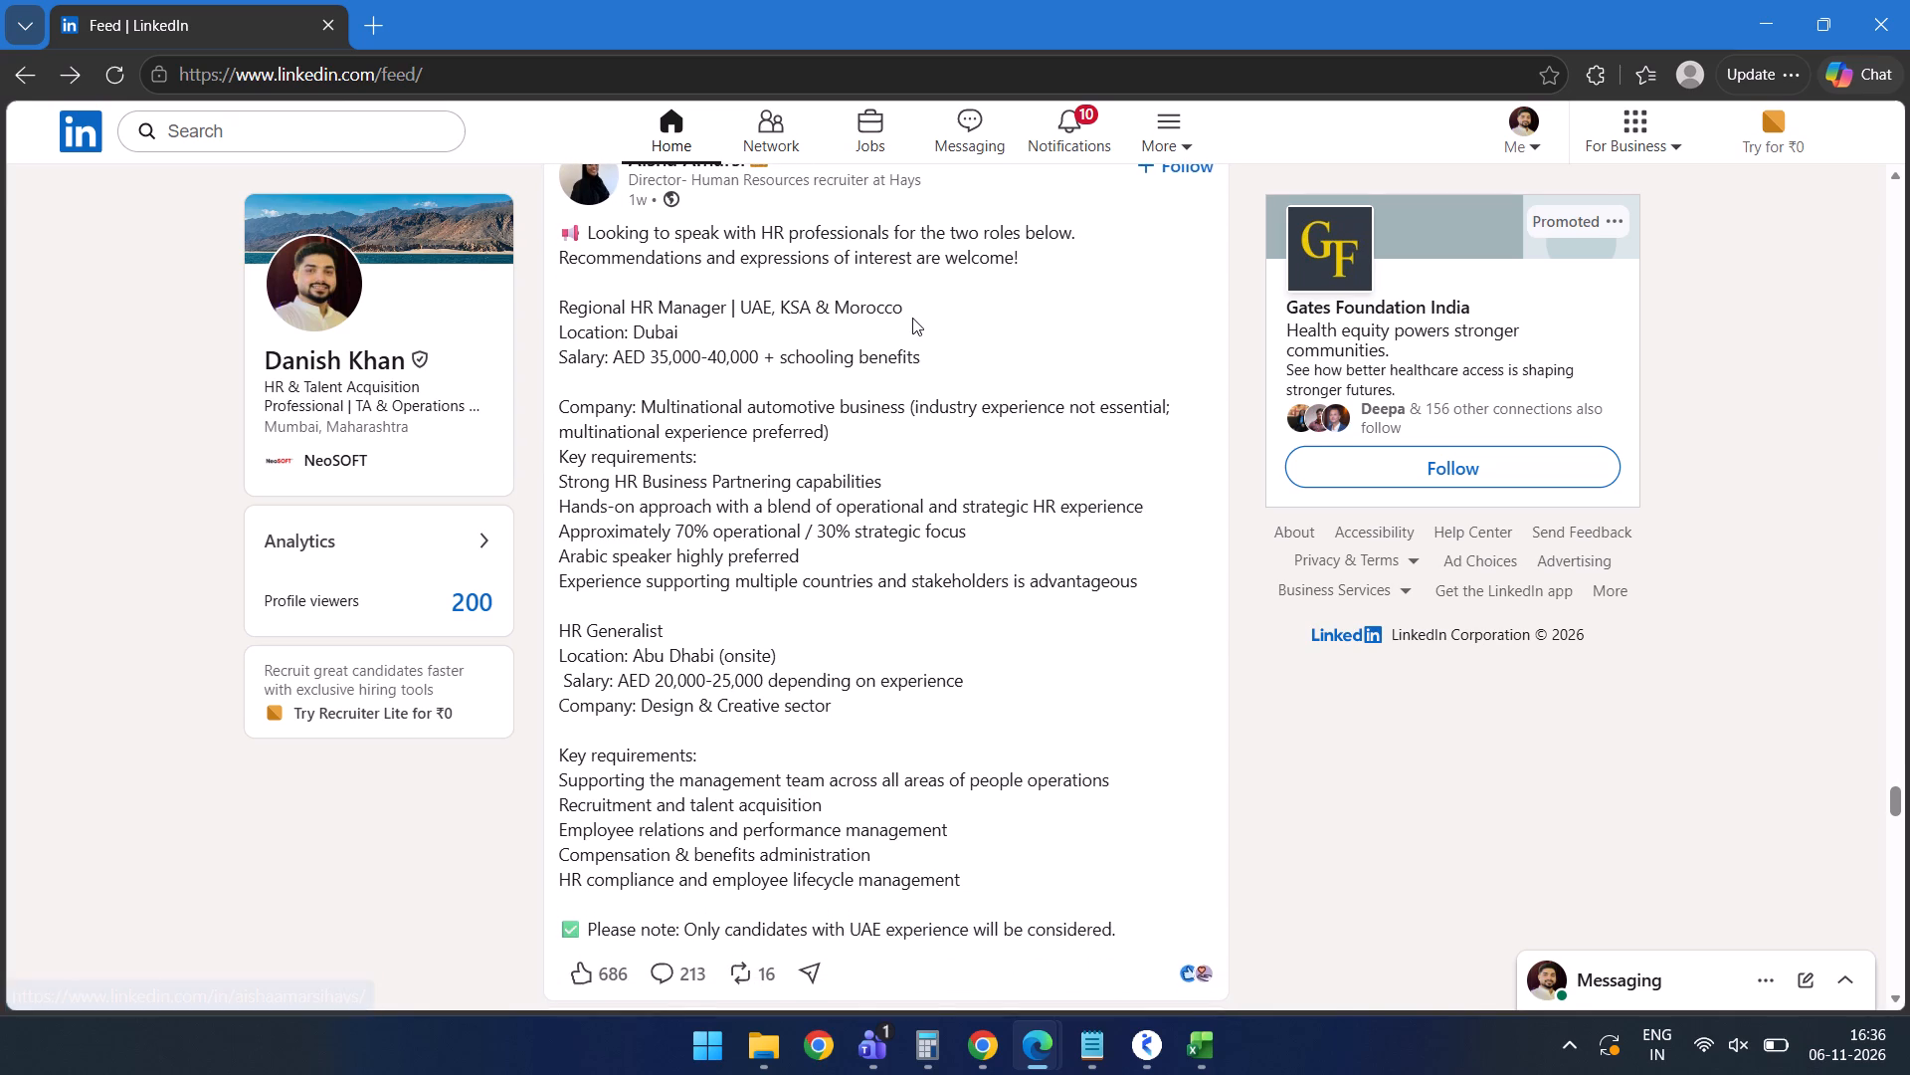
scroll(912, 318, down, 1)
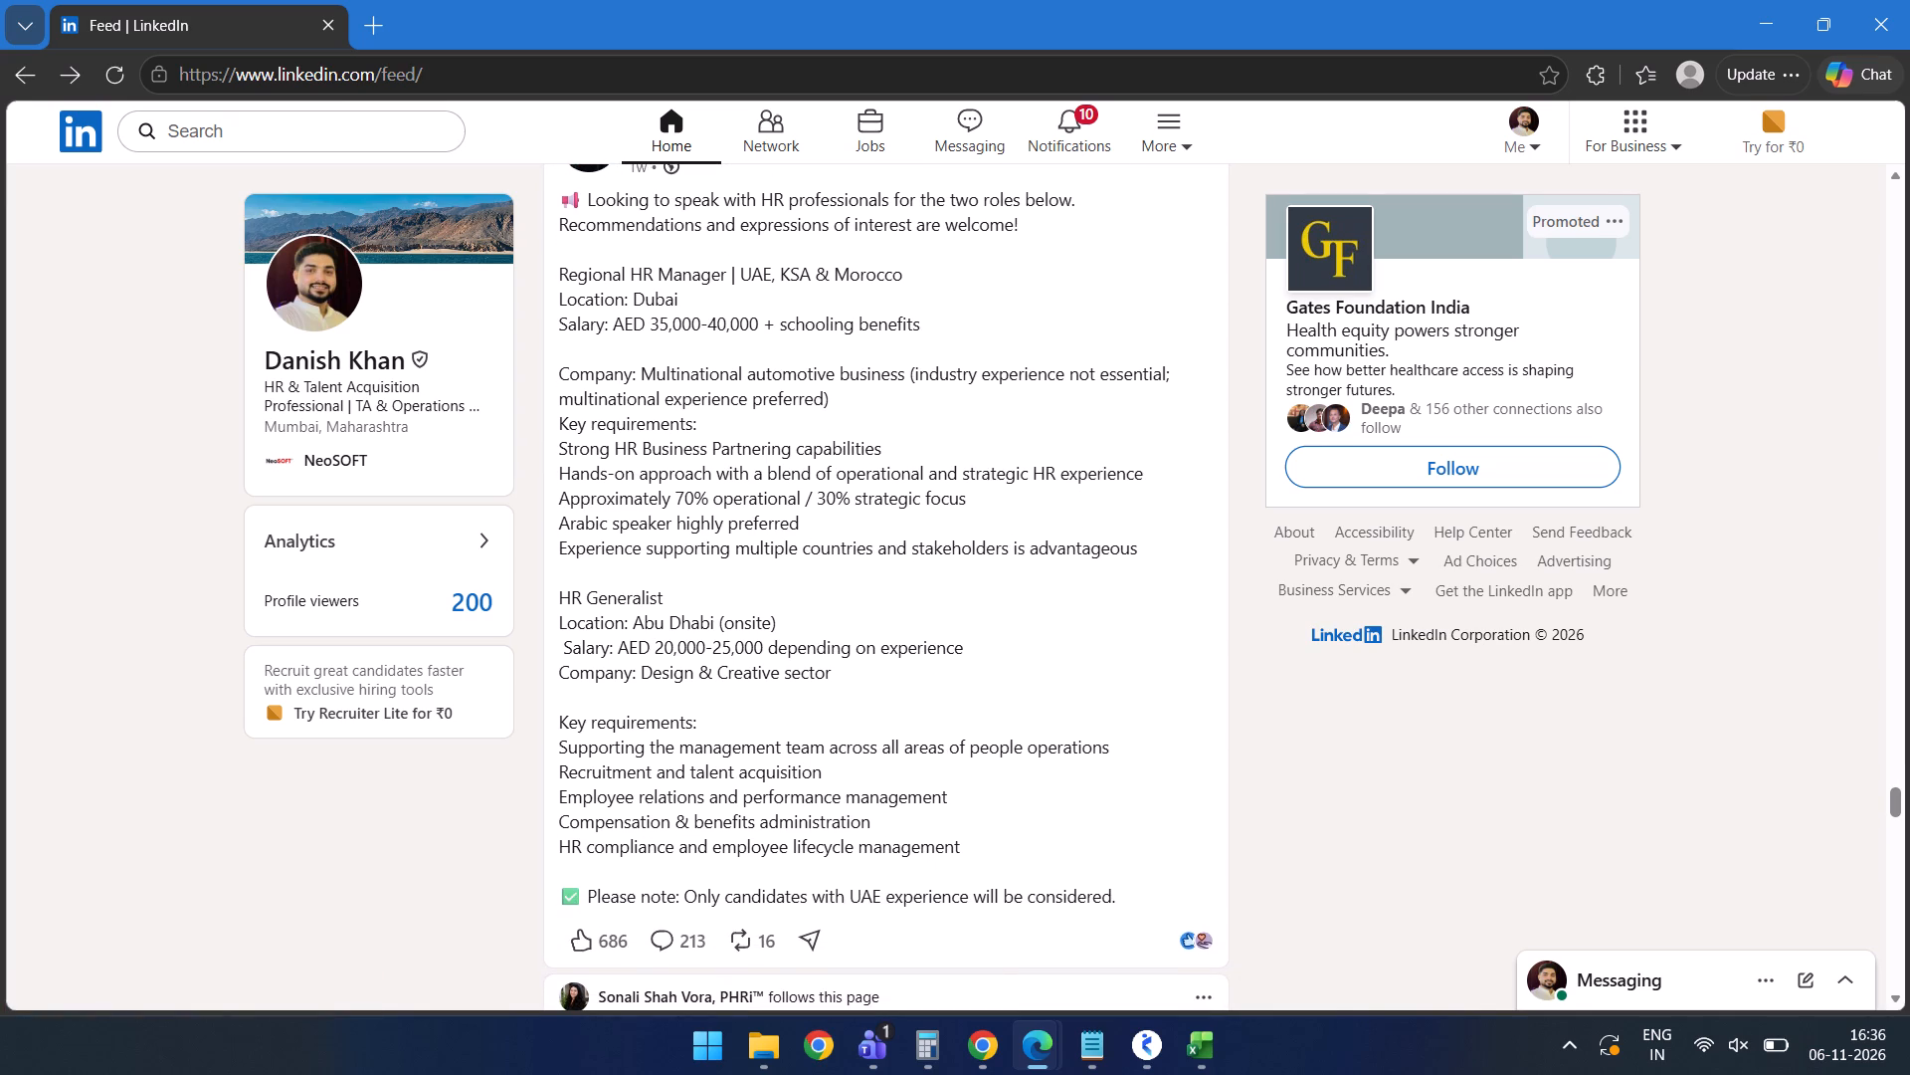
scroll(757, 464, down, 1)
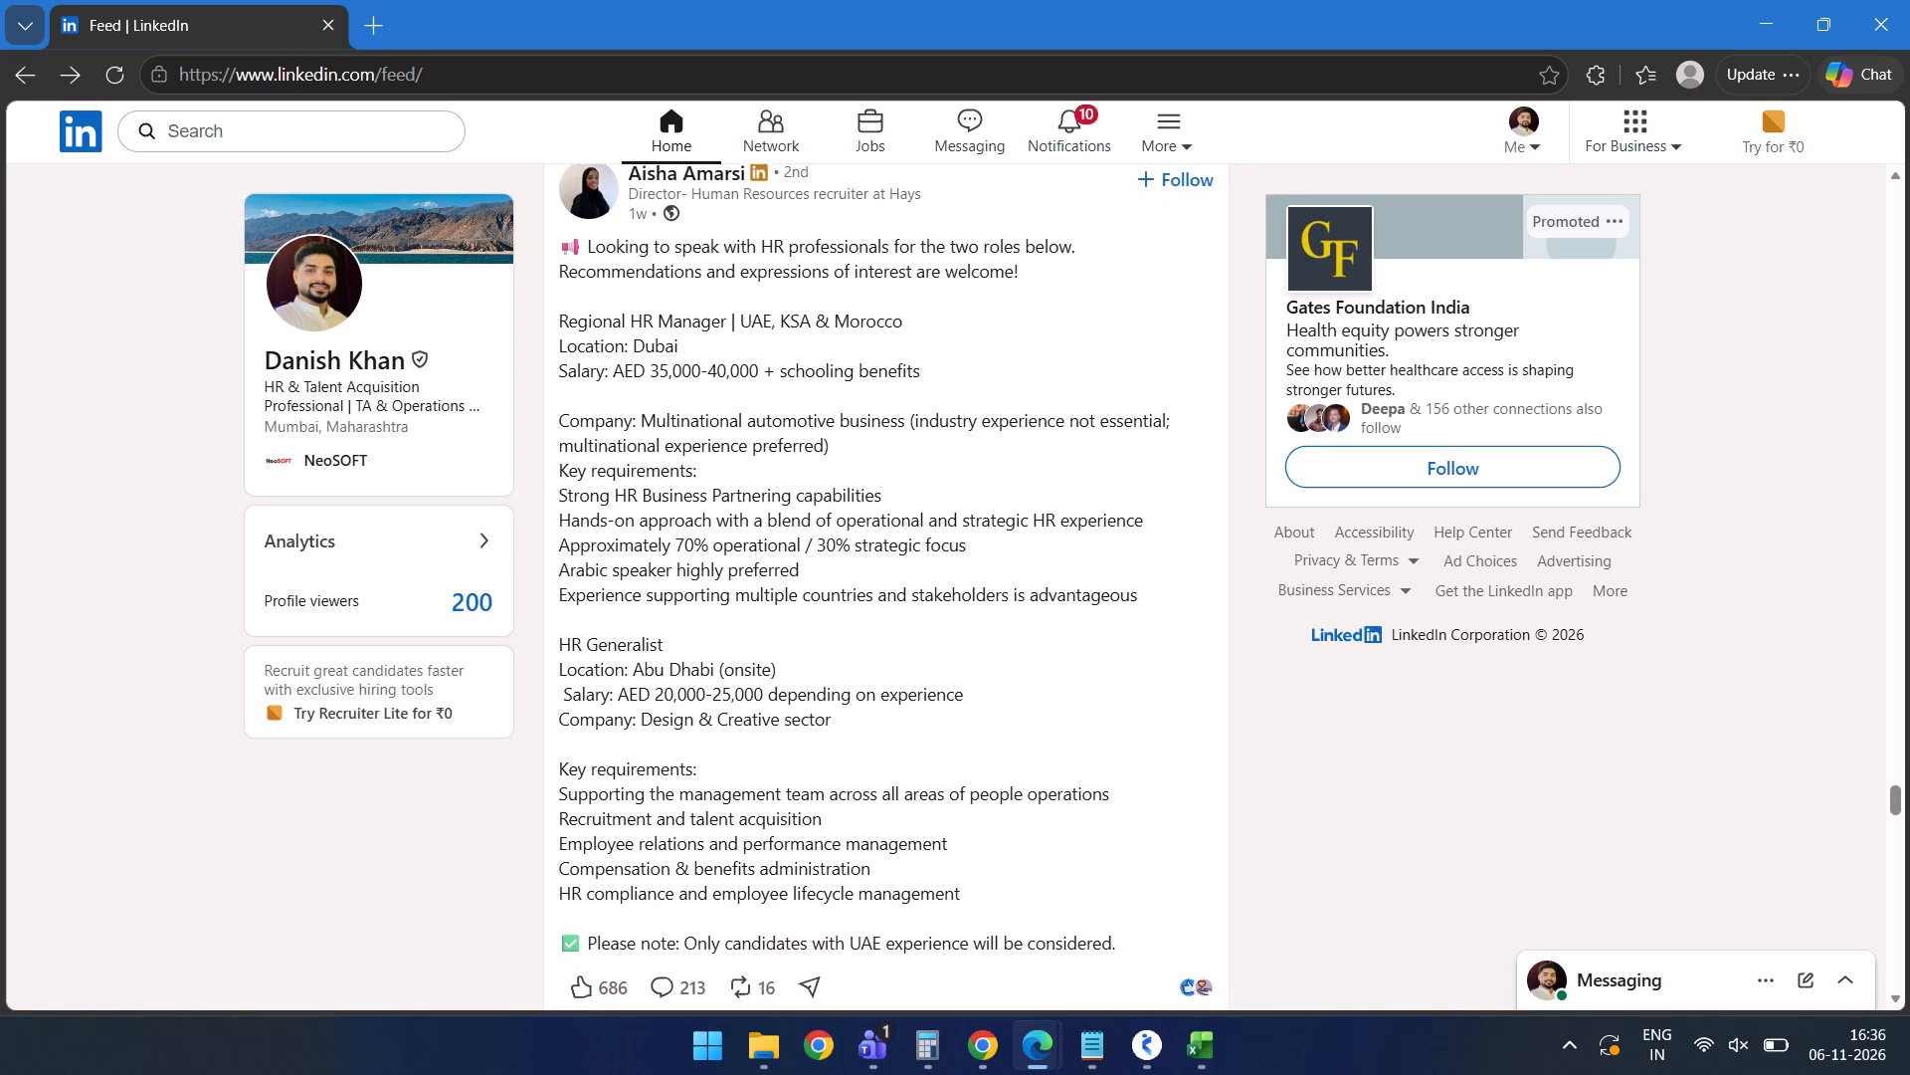
scroll(757, 464, down, 1)
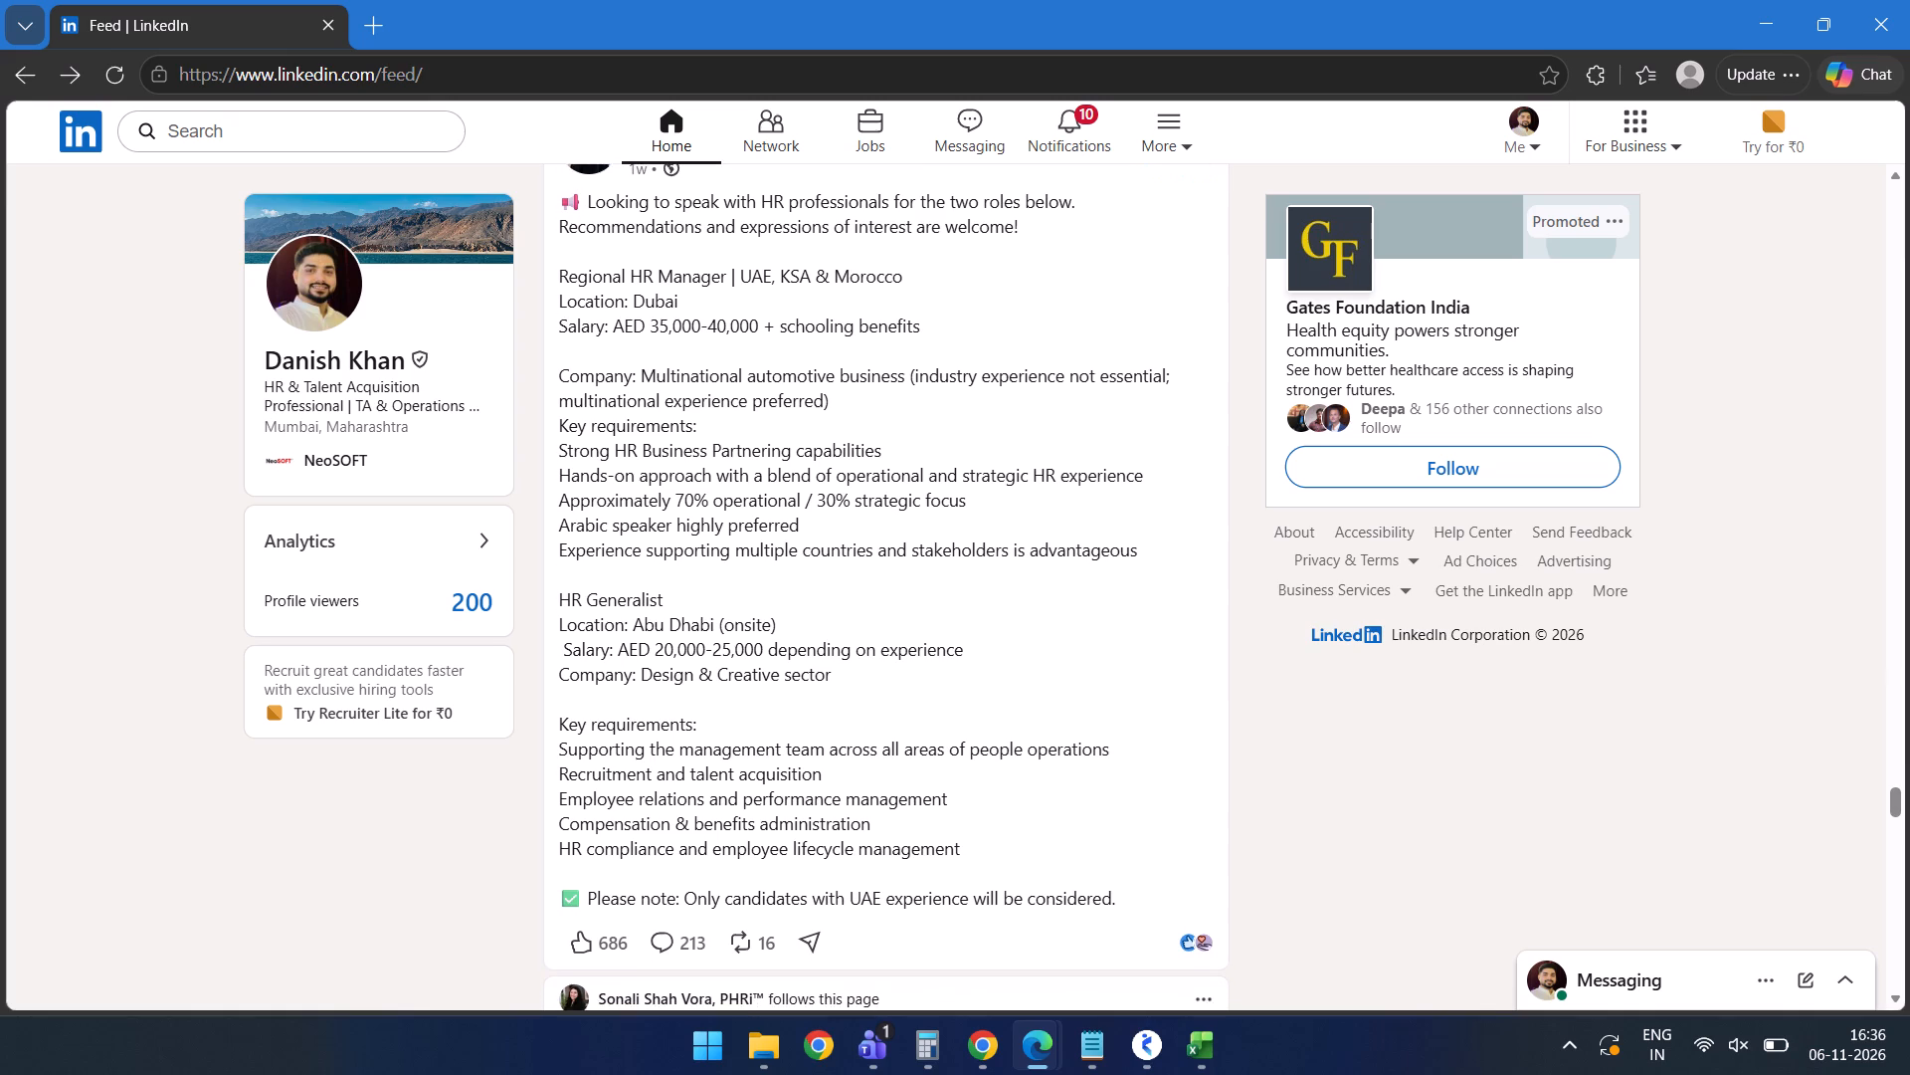
scroll(757, 464, down, 1)
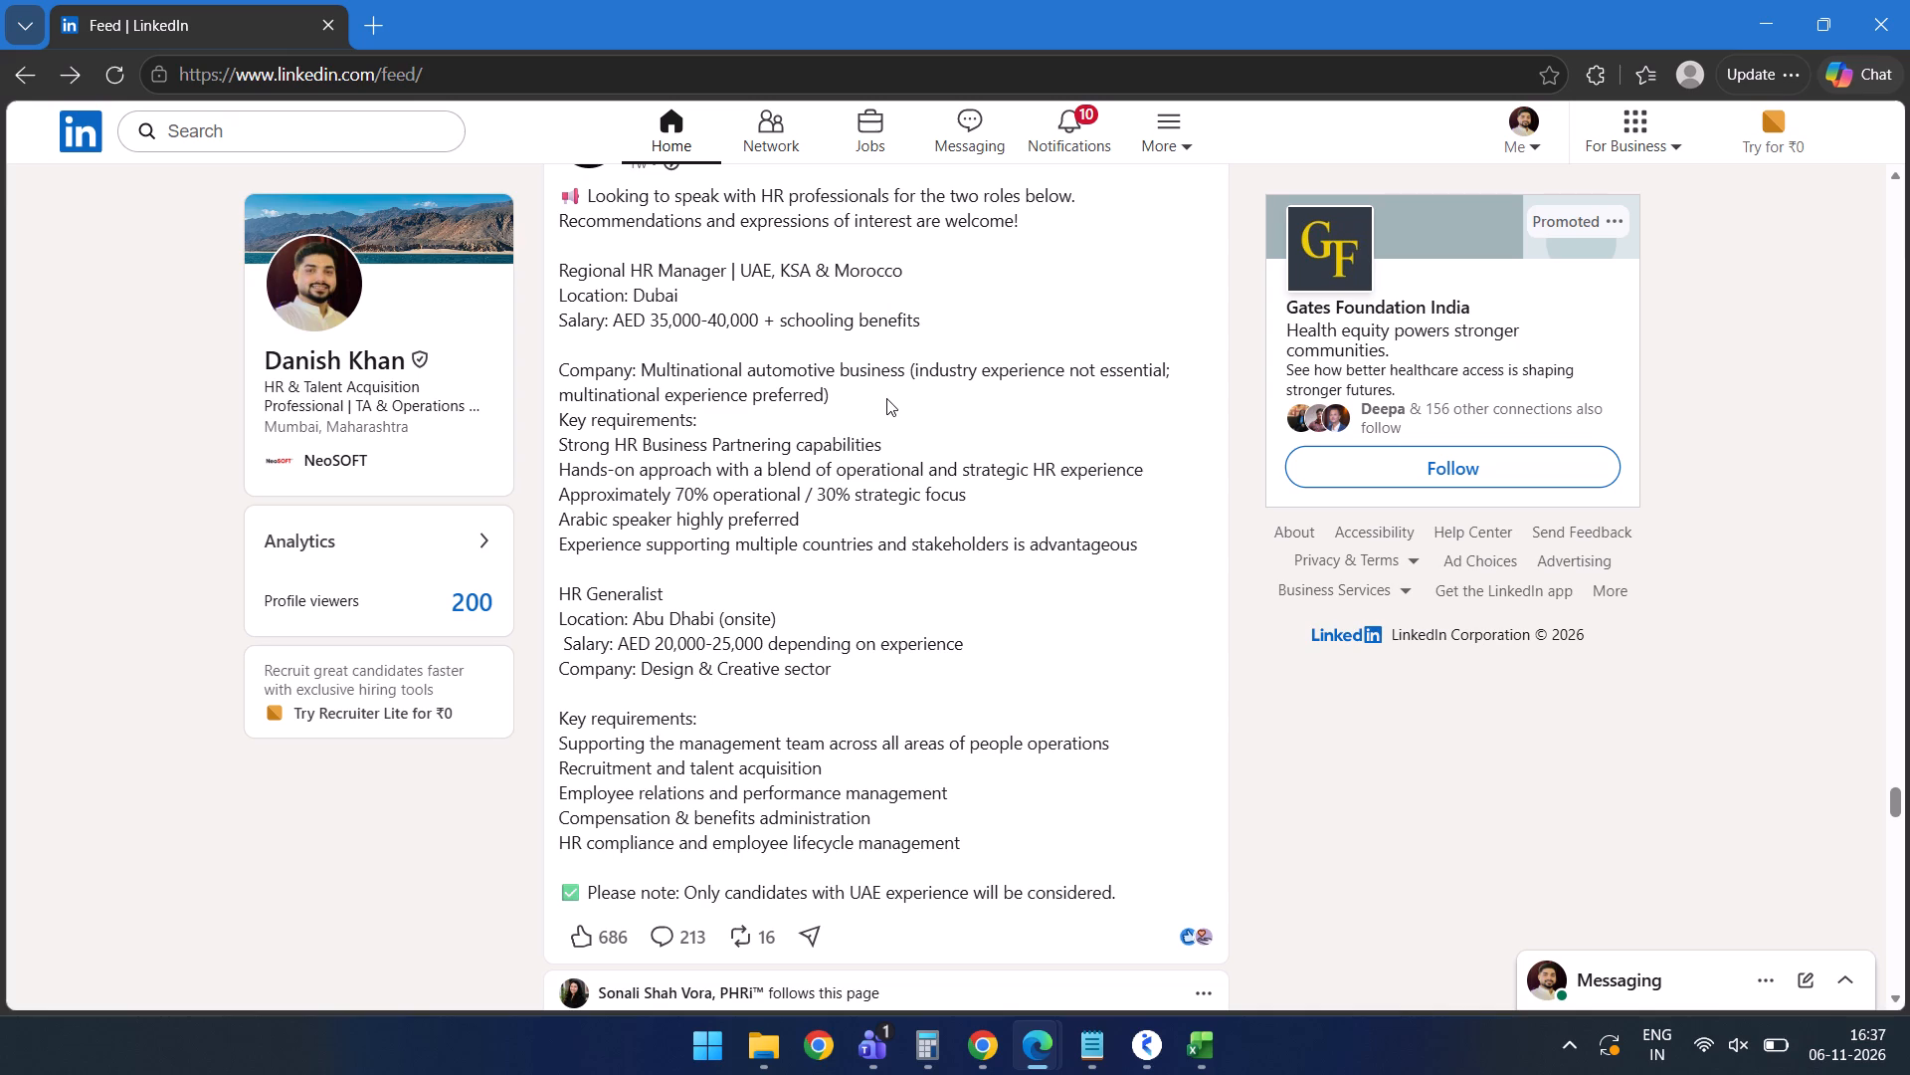
scroll(886, 398, down, 3)
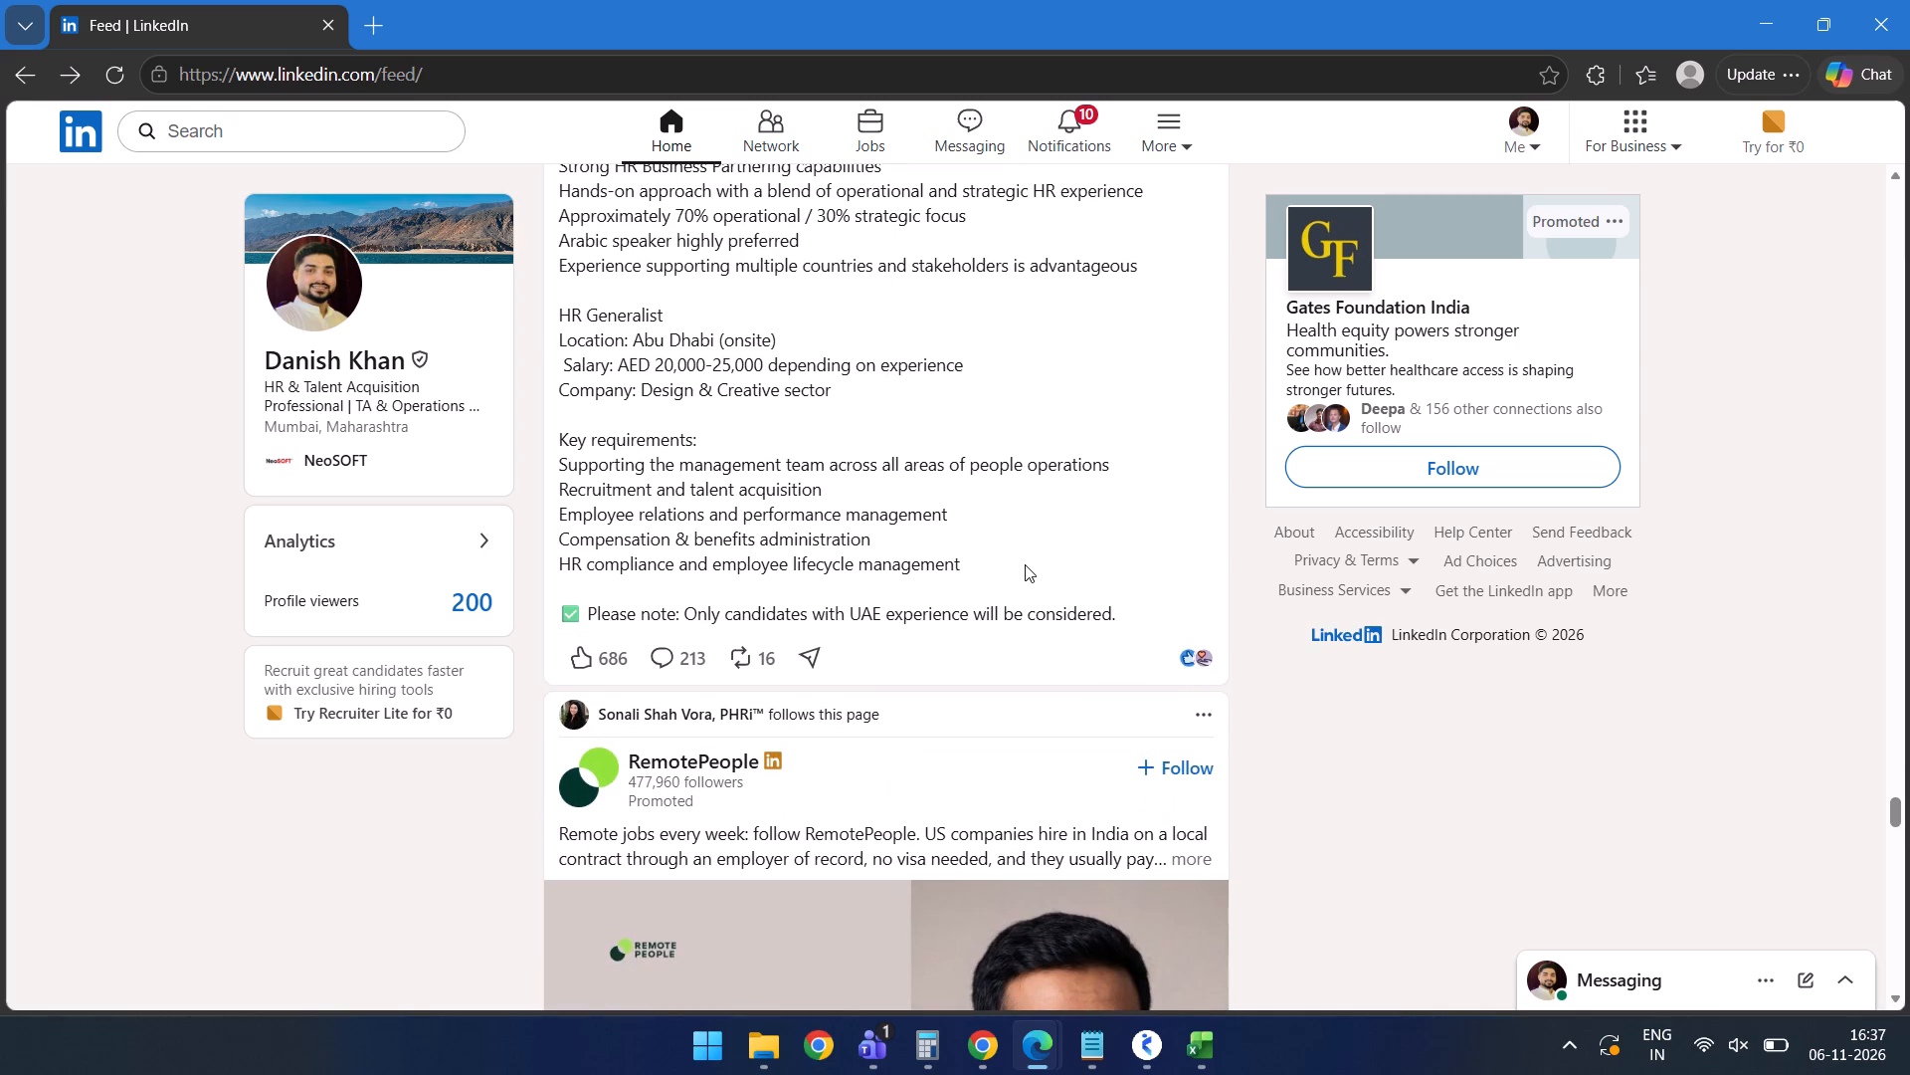
Find the "Diwali in Bangalore hits different" post further down the feed and expand its full text.
scroll(1025, 564, down, 4)
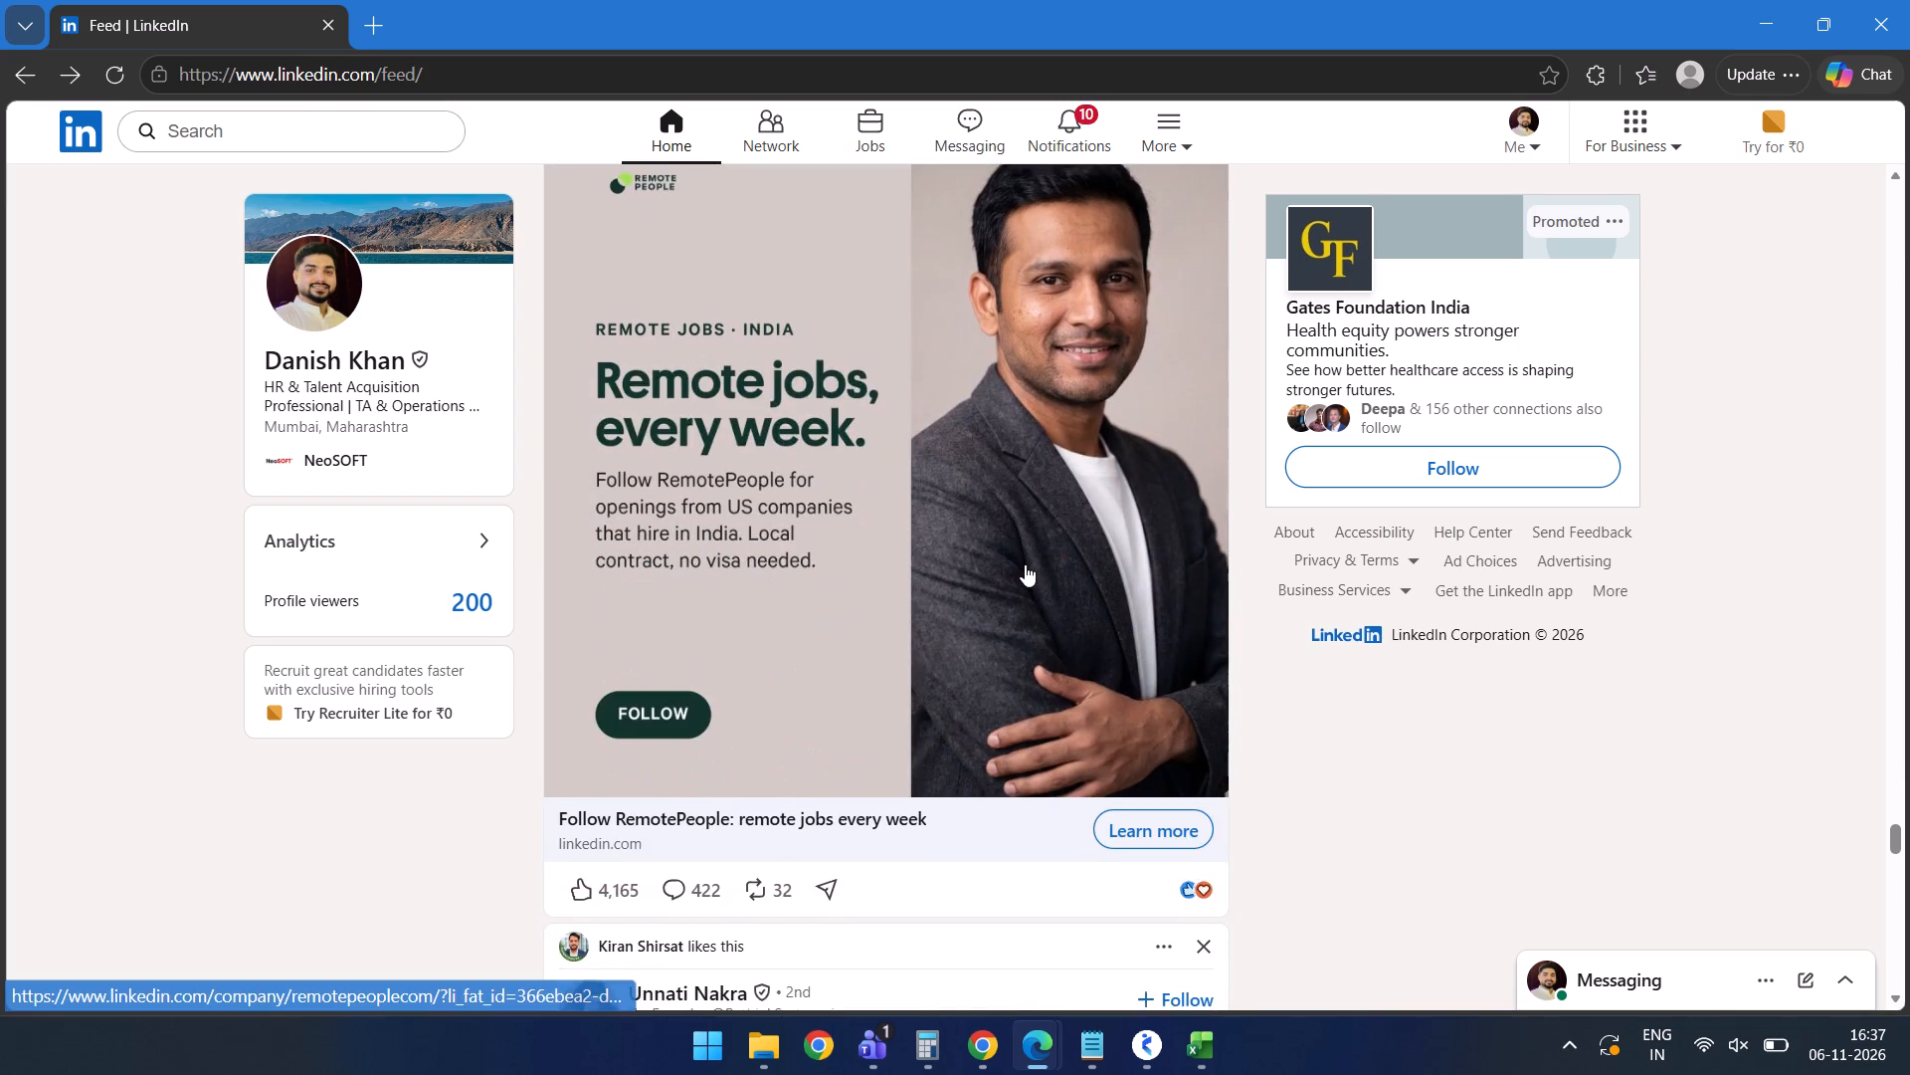
scroll(1025, 564, down, 3)
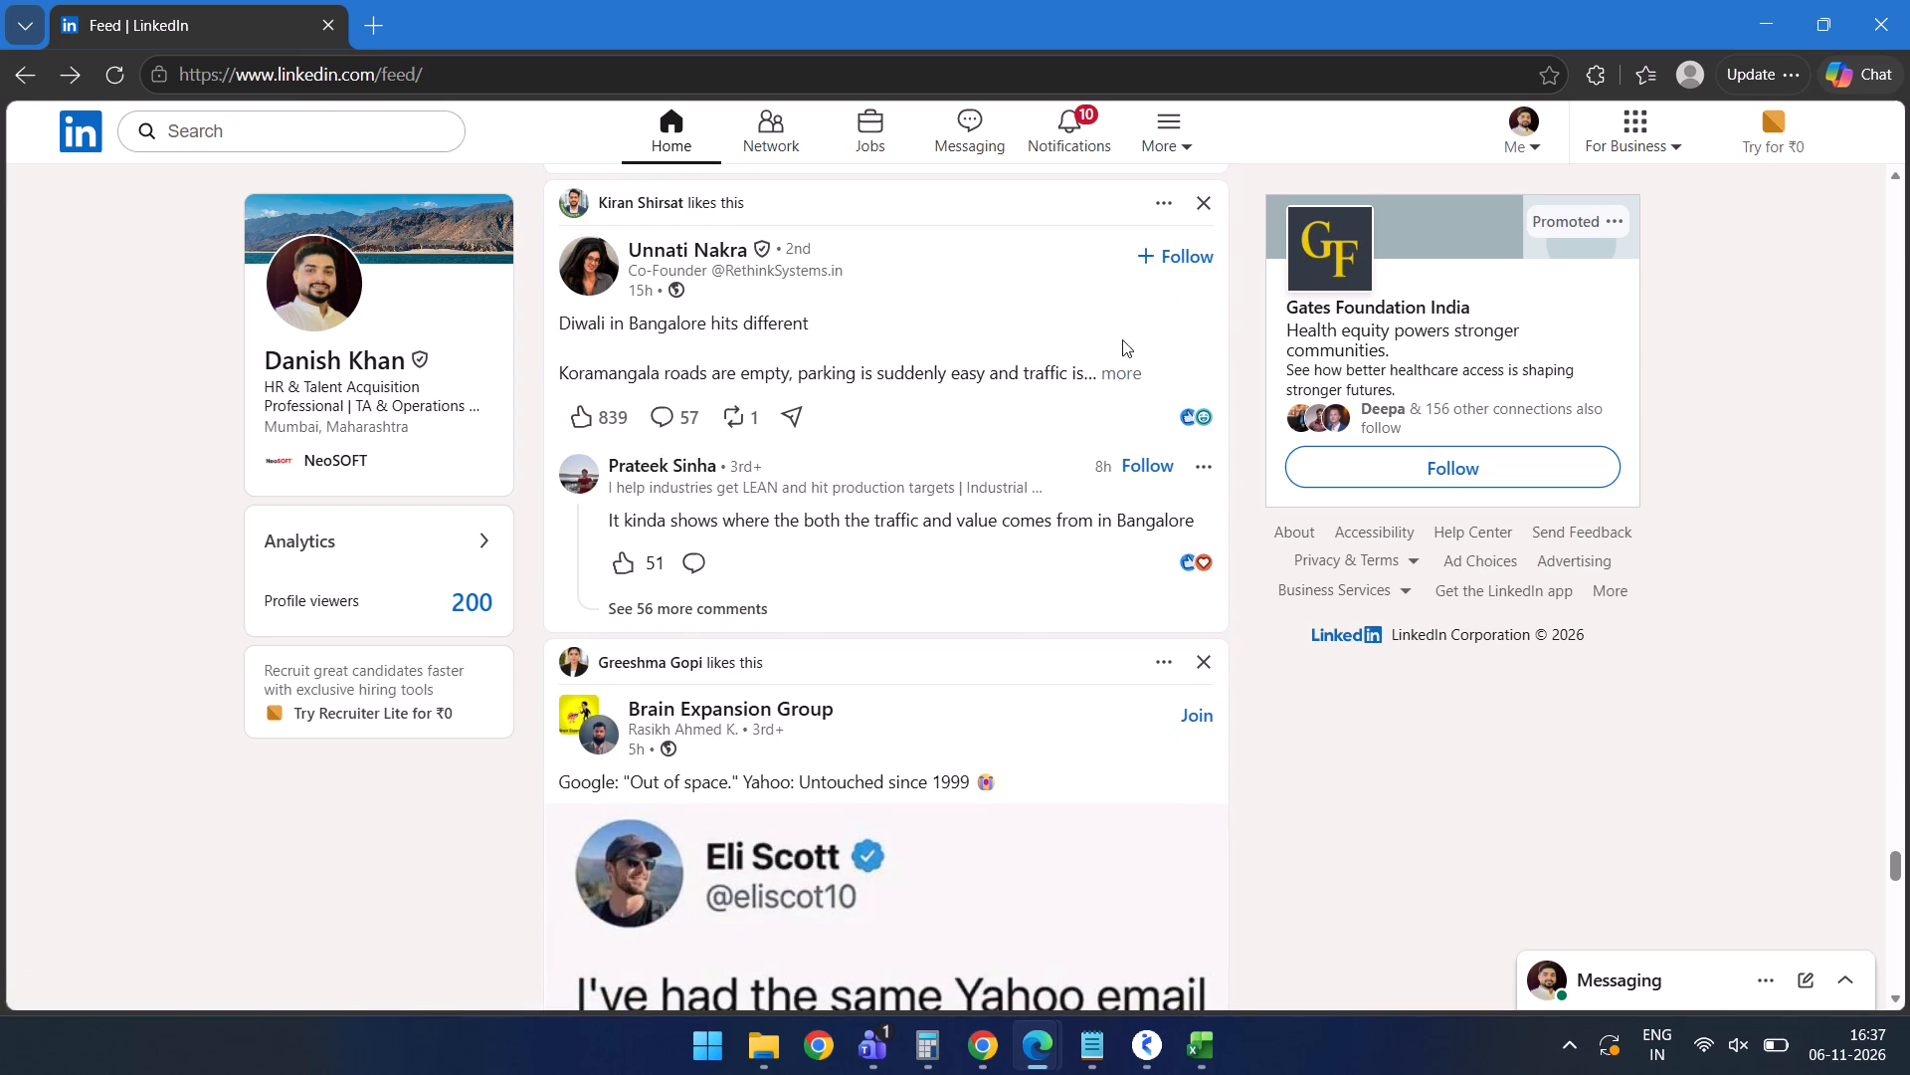
click(1129, 368)
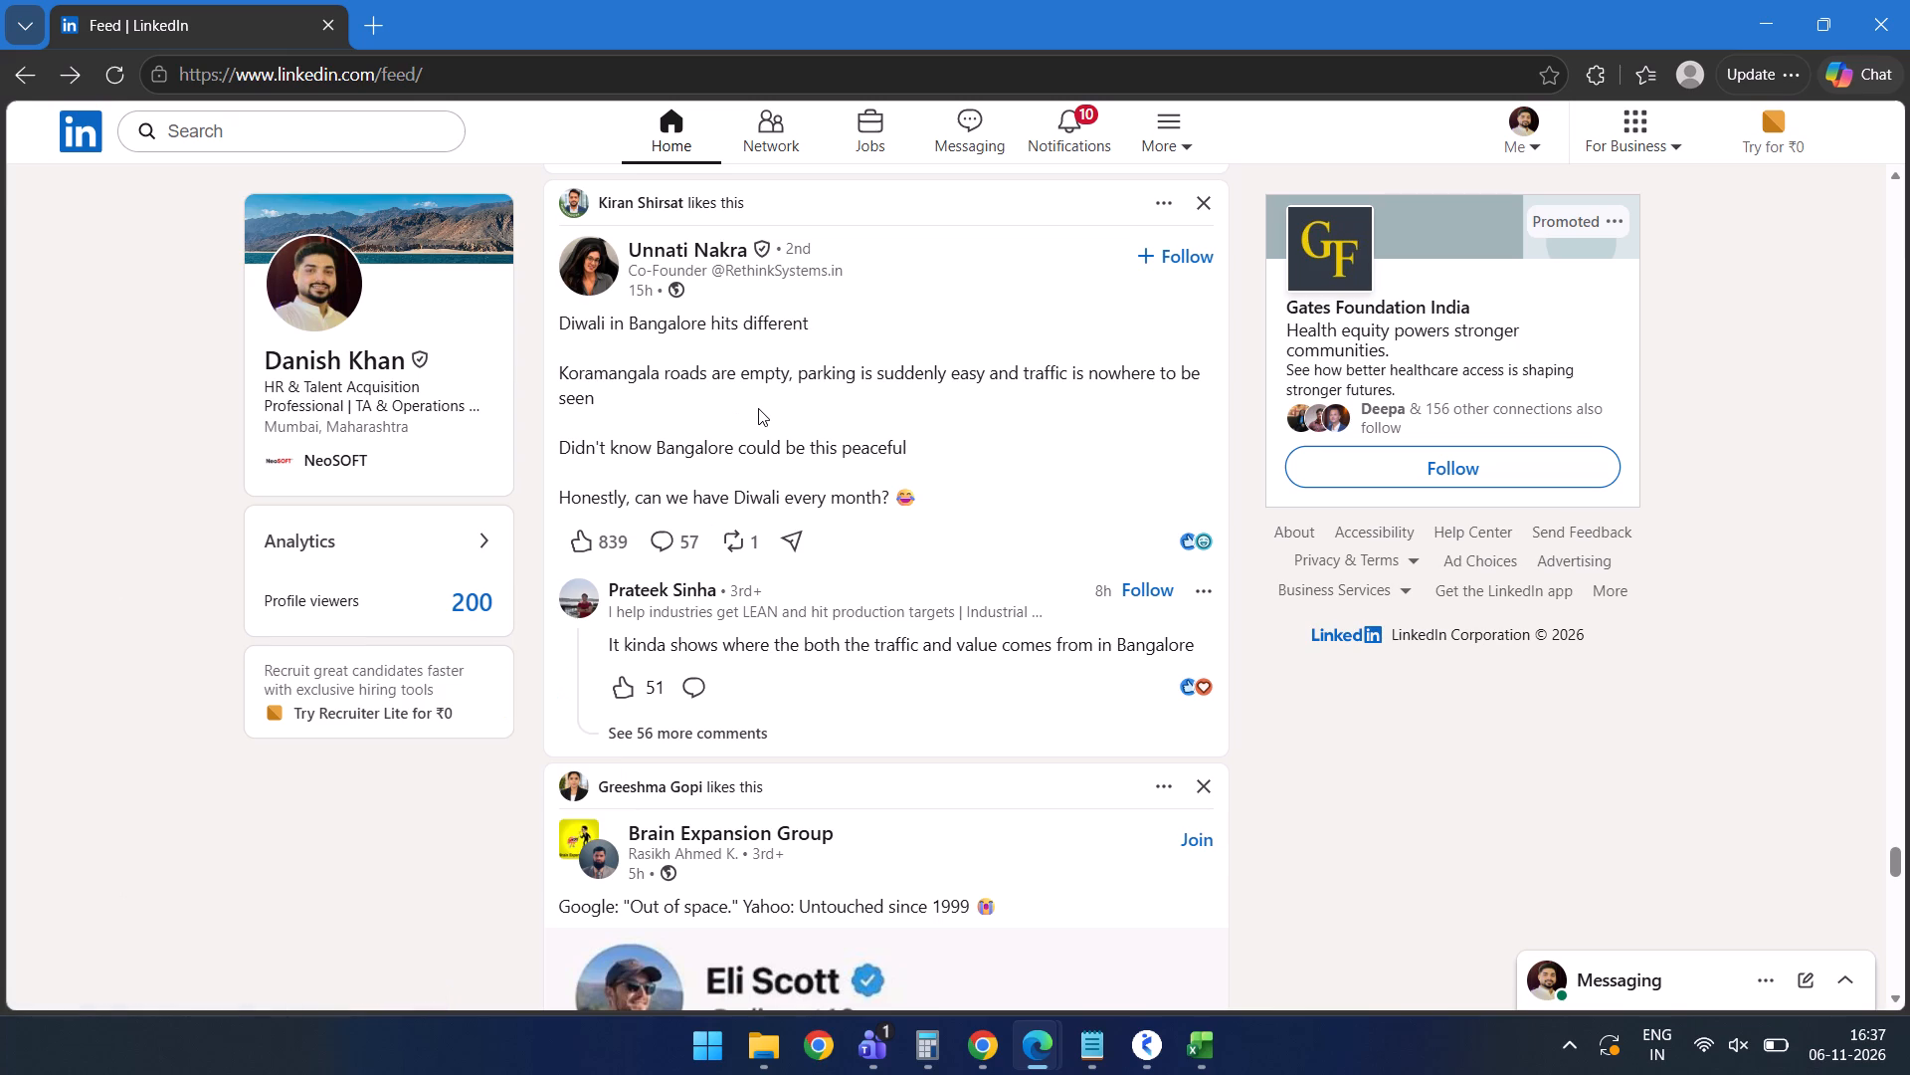
scroll(758, 408, down, 1)
Like the Brain Expansion Group post about Yahoo email storage.
scroll(758, 408, down, 2)
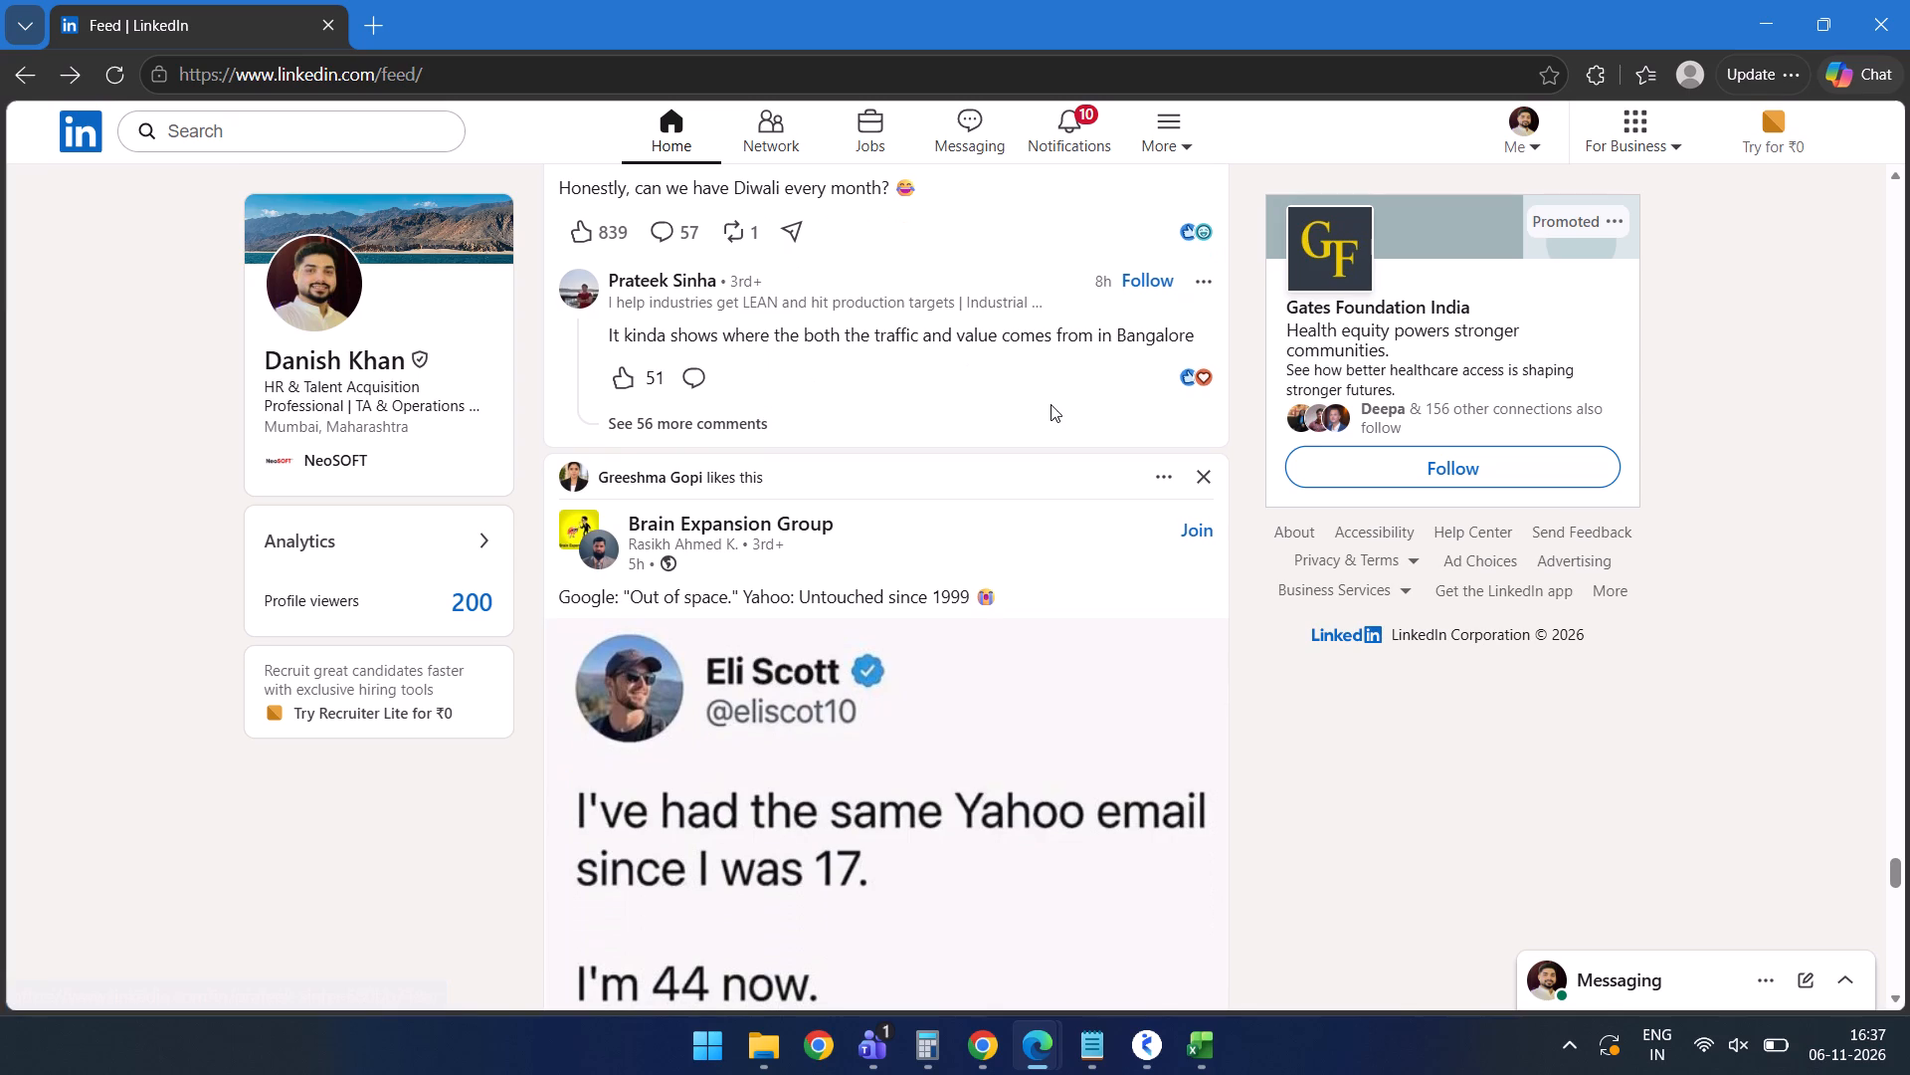
scroll(1050, 404, down, 2)
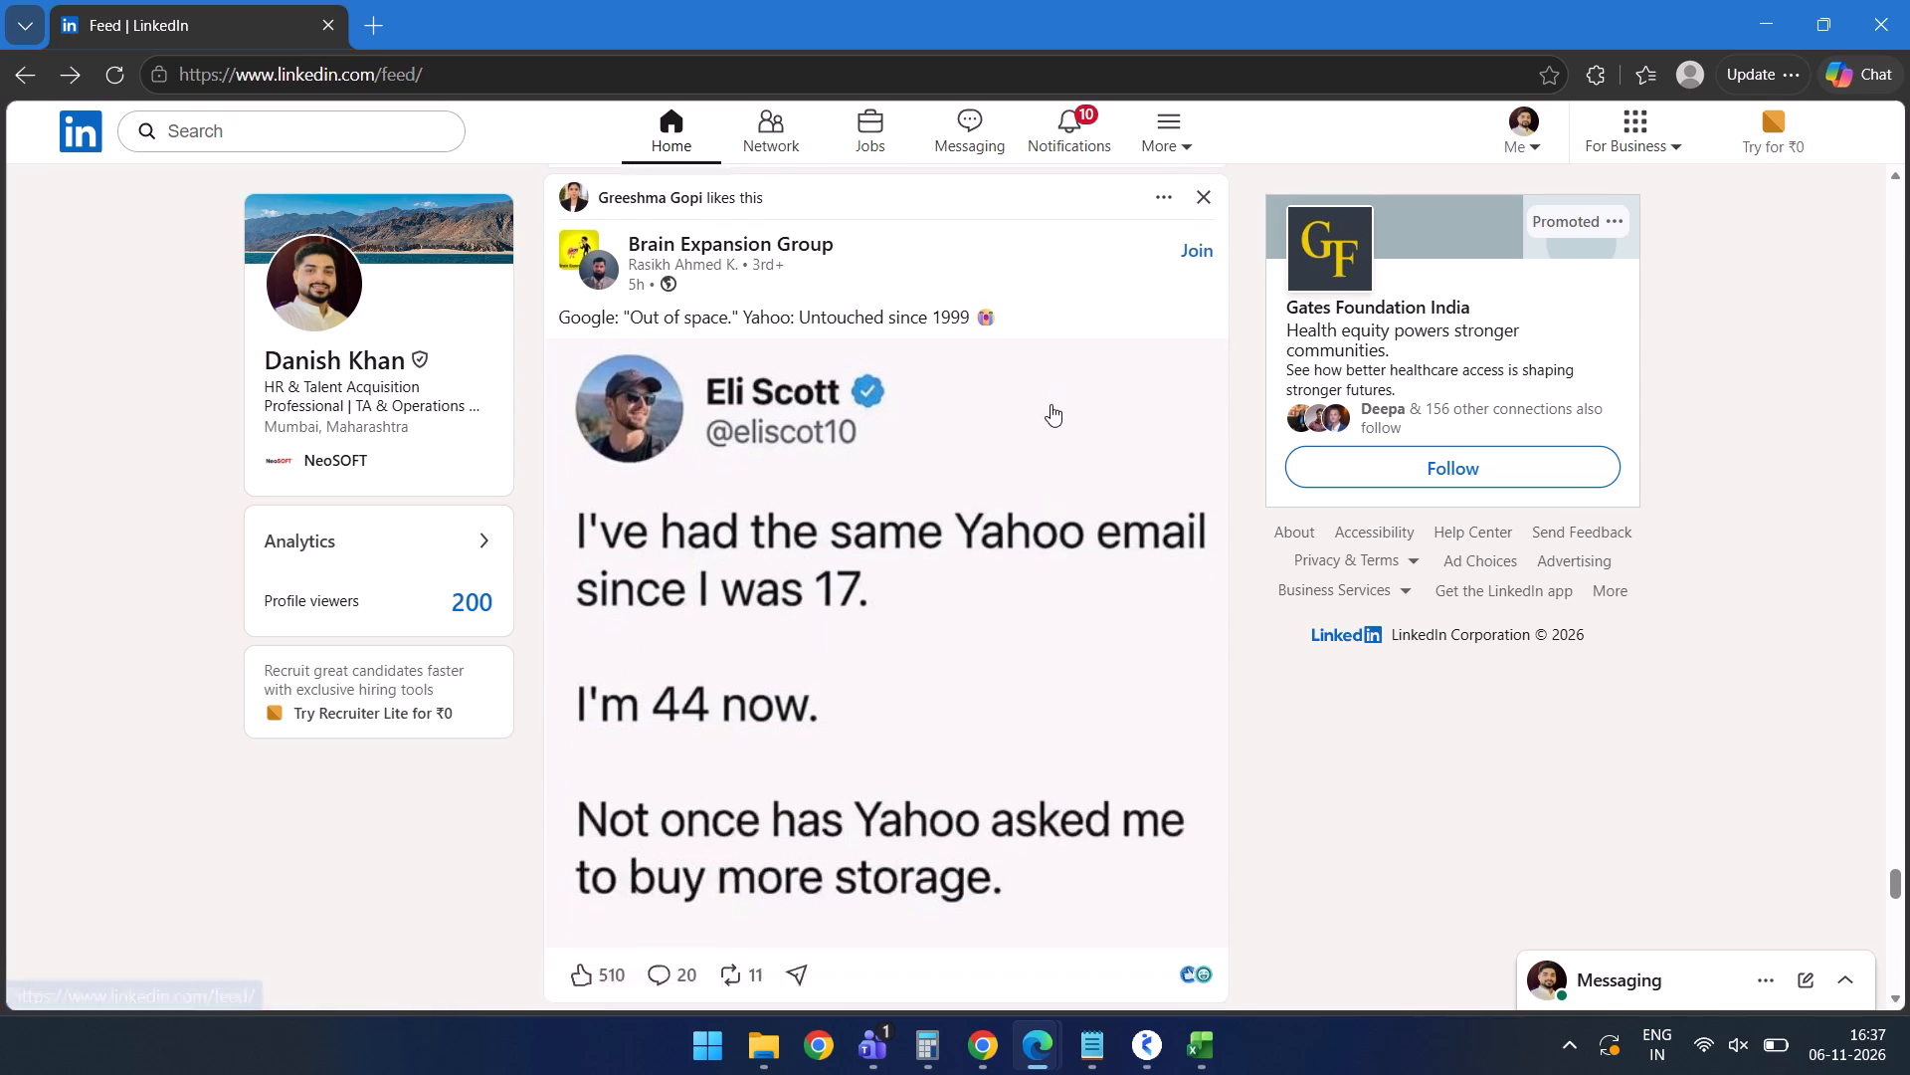
scroll(1050, 404, down, 1)
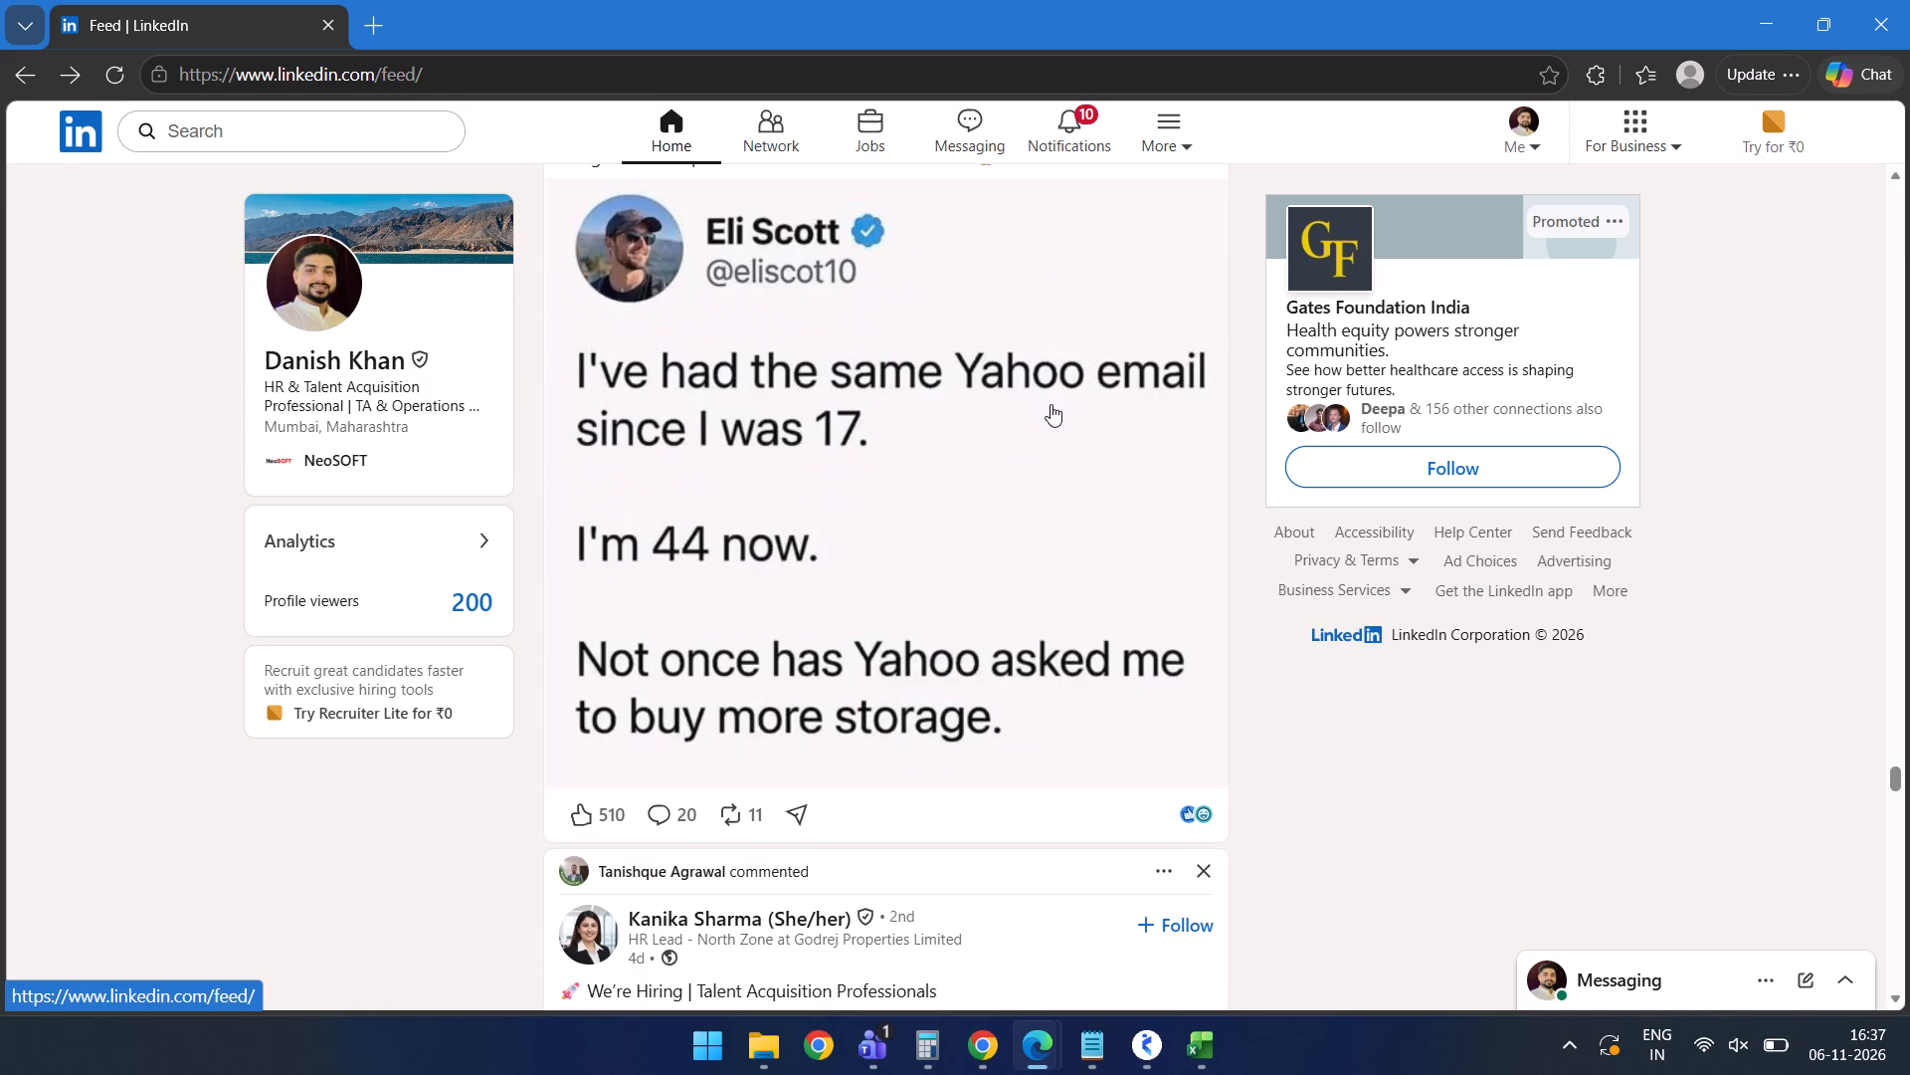
click(592, 820)
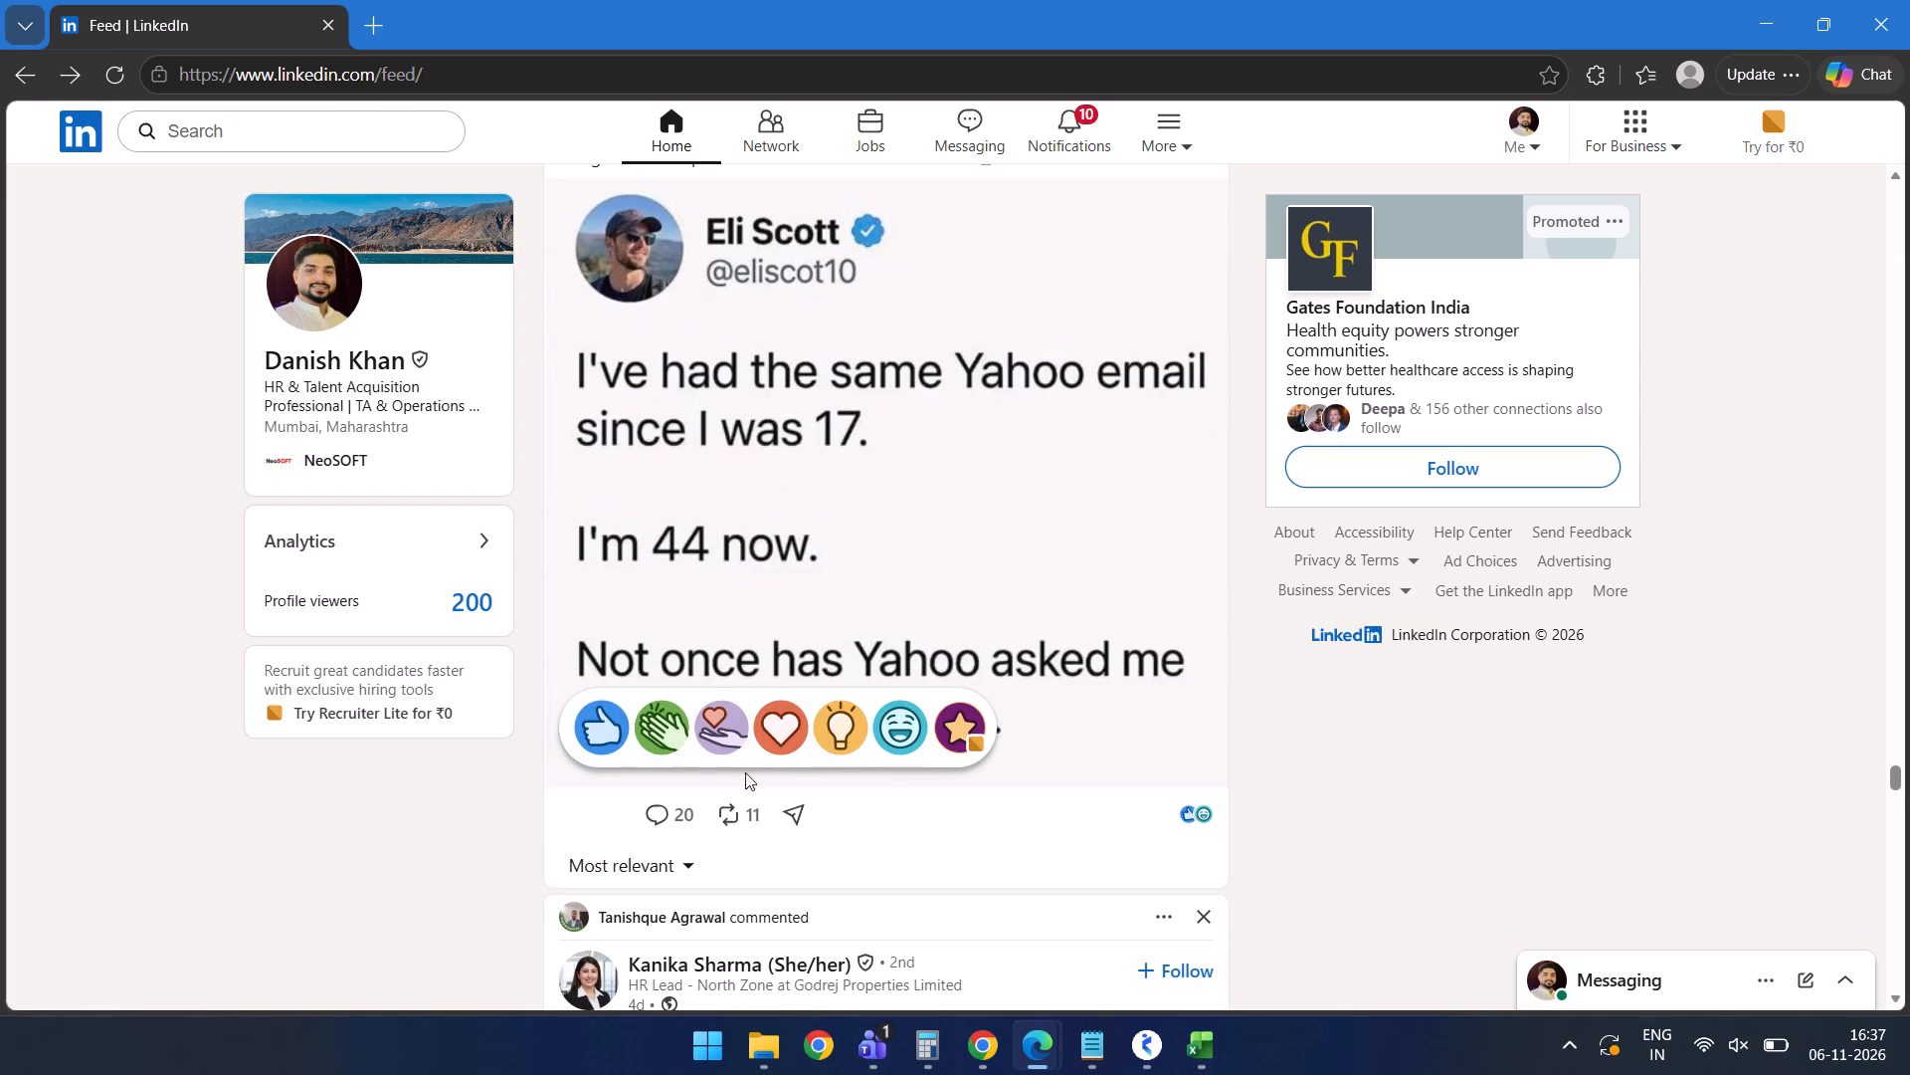
Expand the Godrej Properties HR lead's "We're Hiring | Talent Acquisition Professionals" post and read its requirements.
scroll(1108, 764, down, 3)
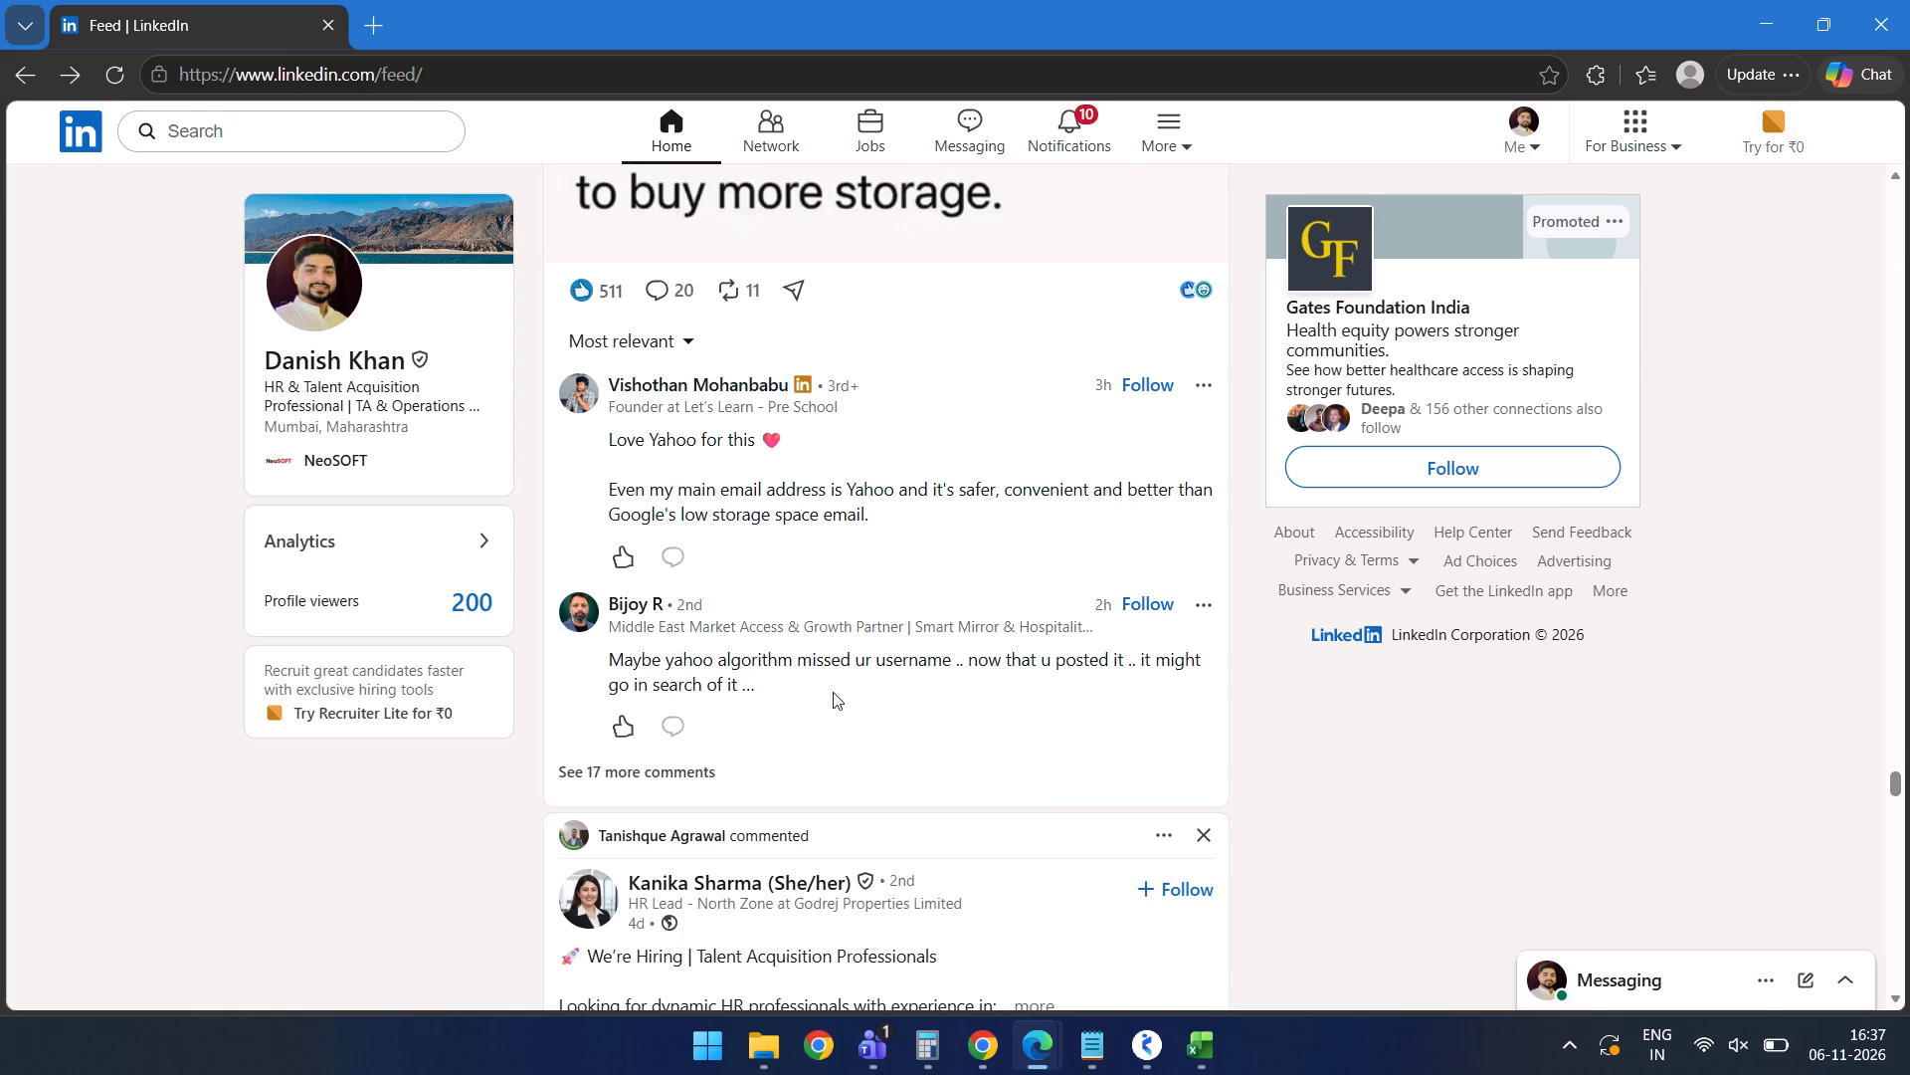
scroll(833, 692, down, 3)
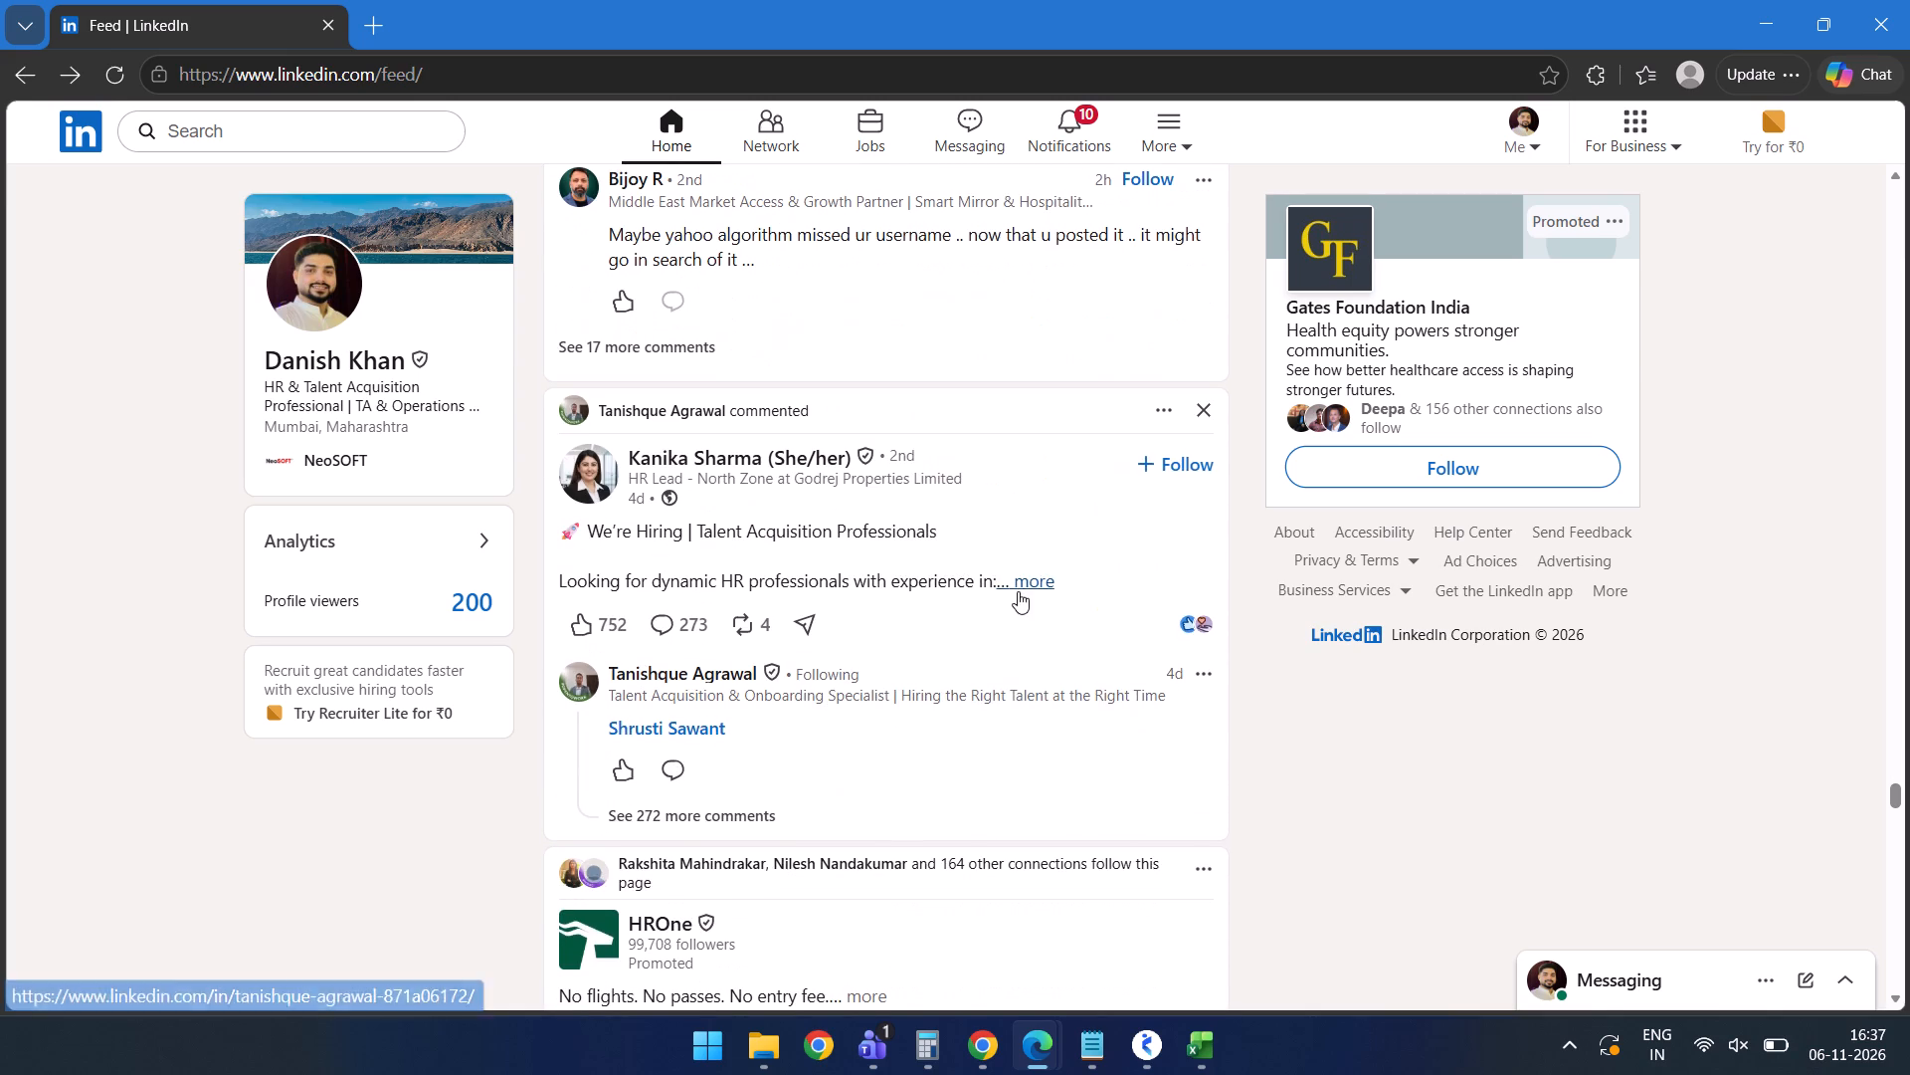
click(1029, 585)
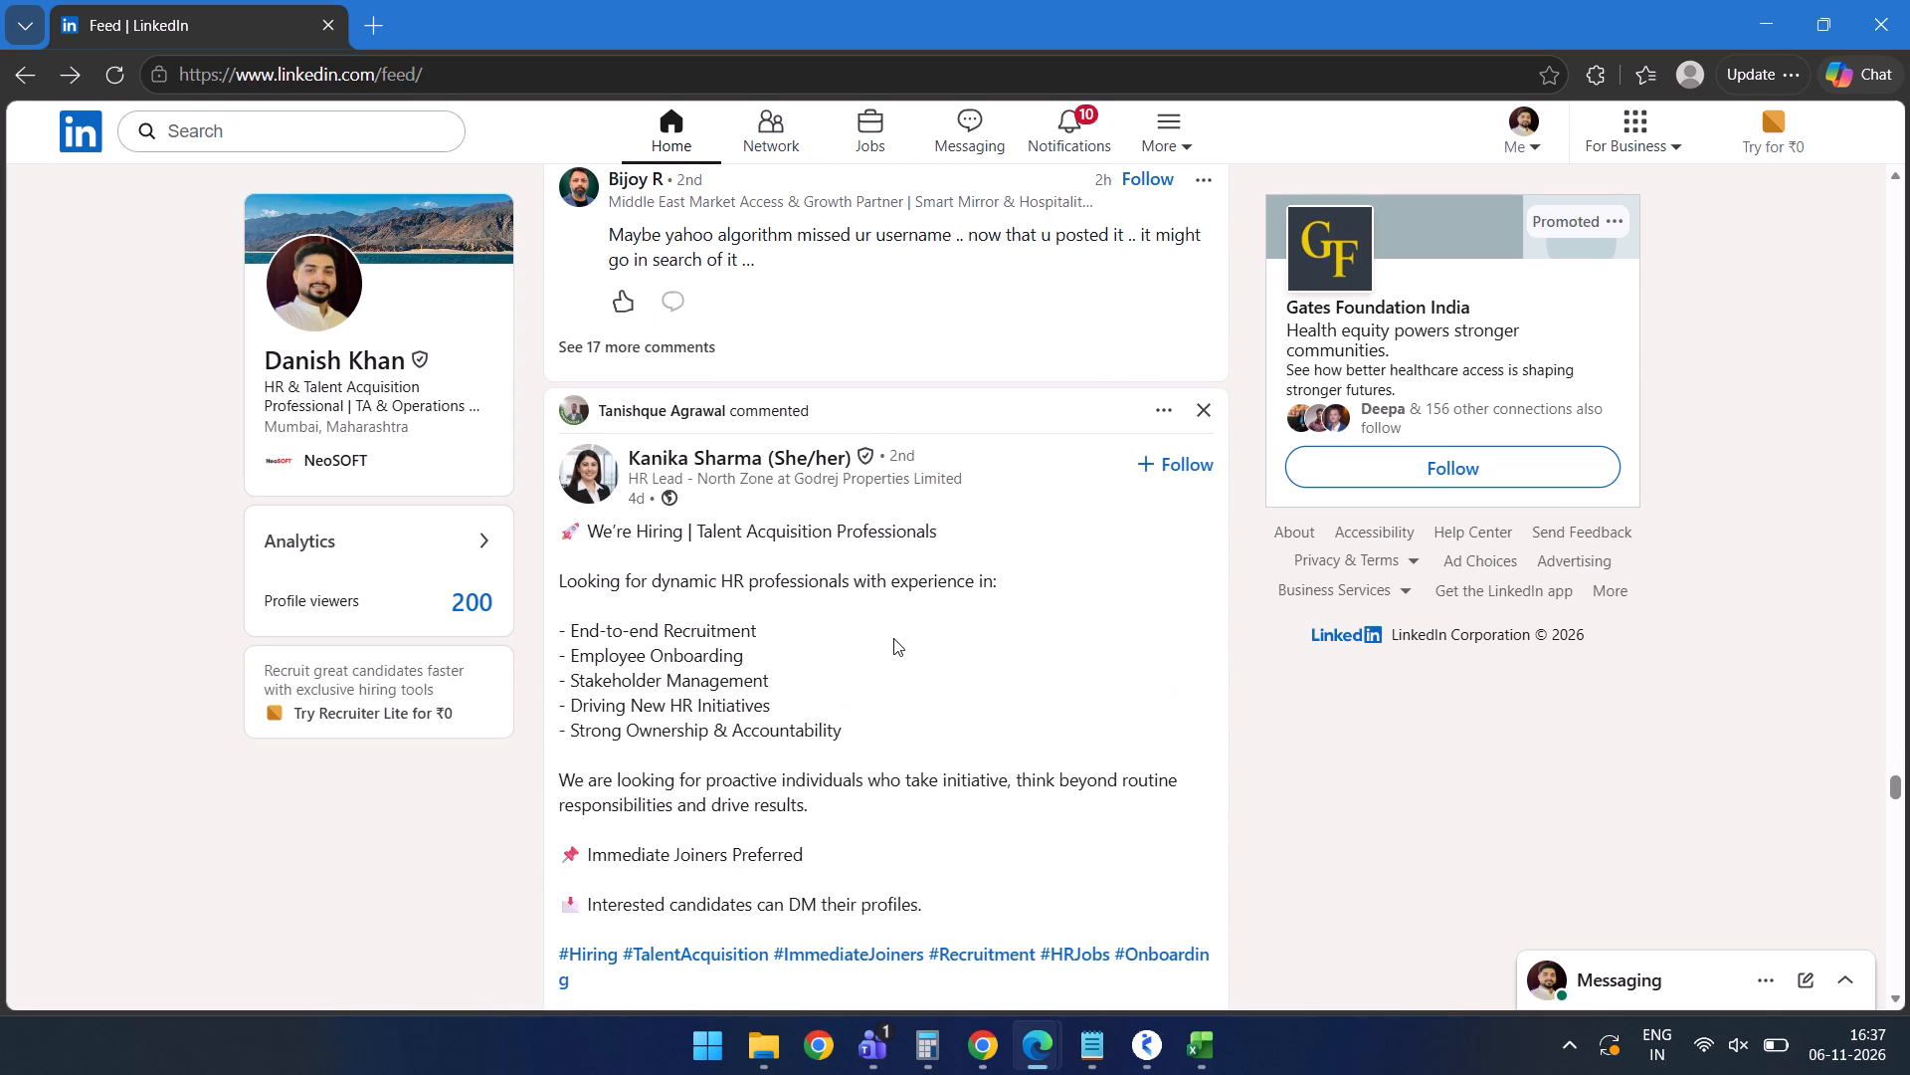
scroll(893, 638, down, 1)
Open the Godrej Properties HR lead's profile and check the additional actions available for this member.
click(587, 400)
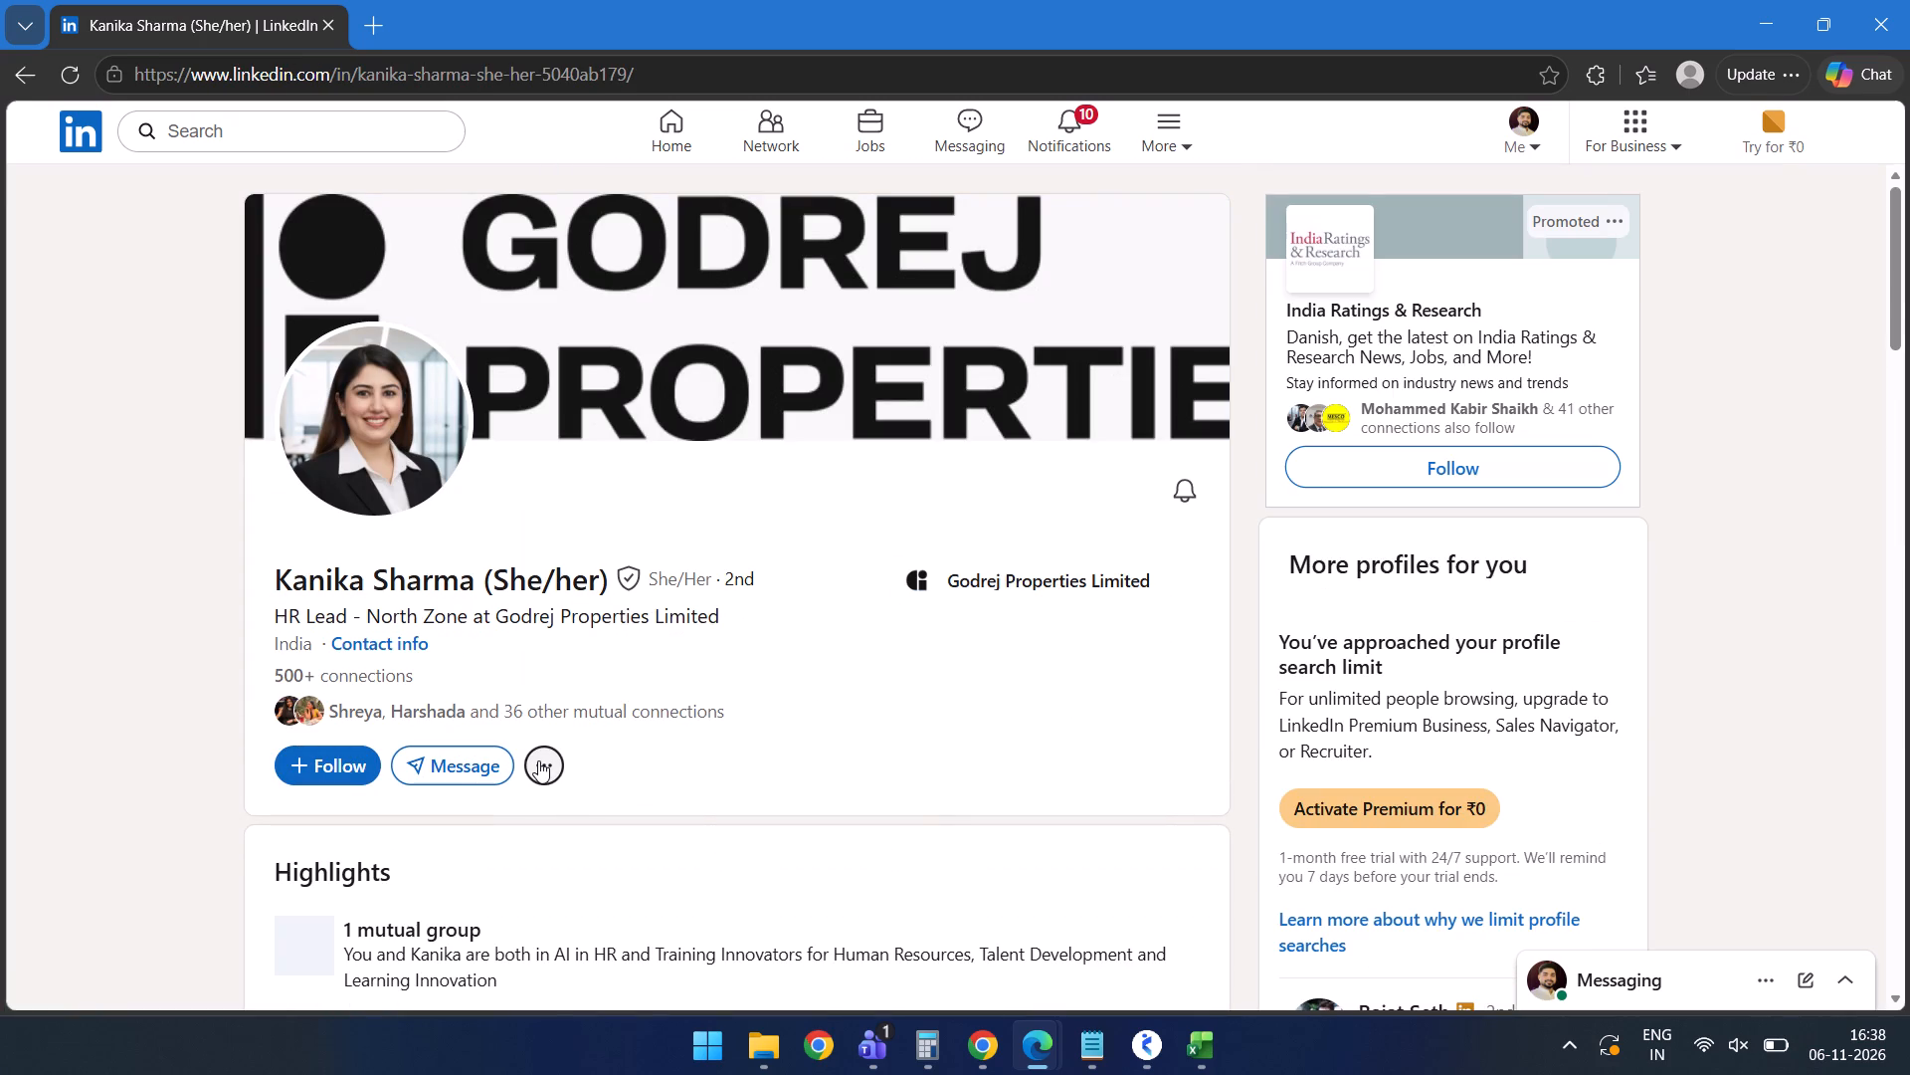
click(538, 760)
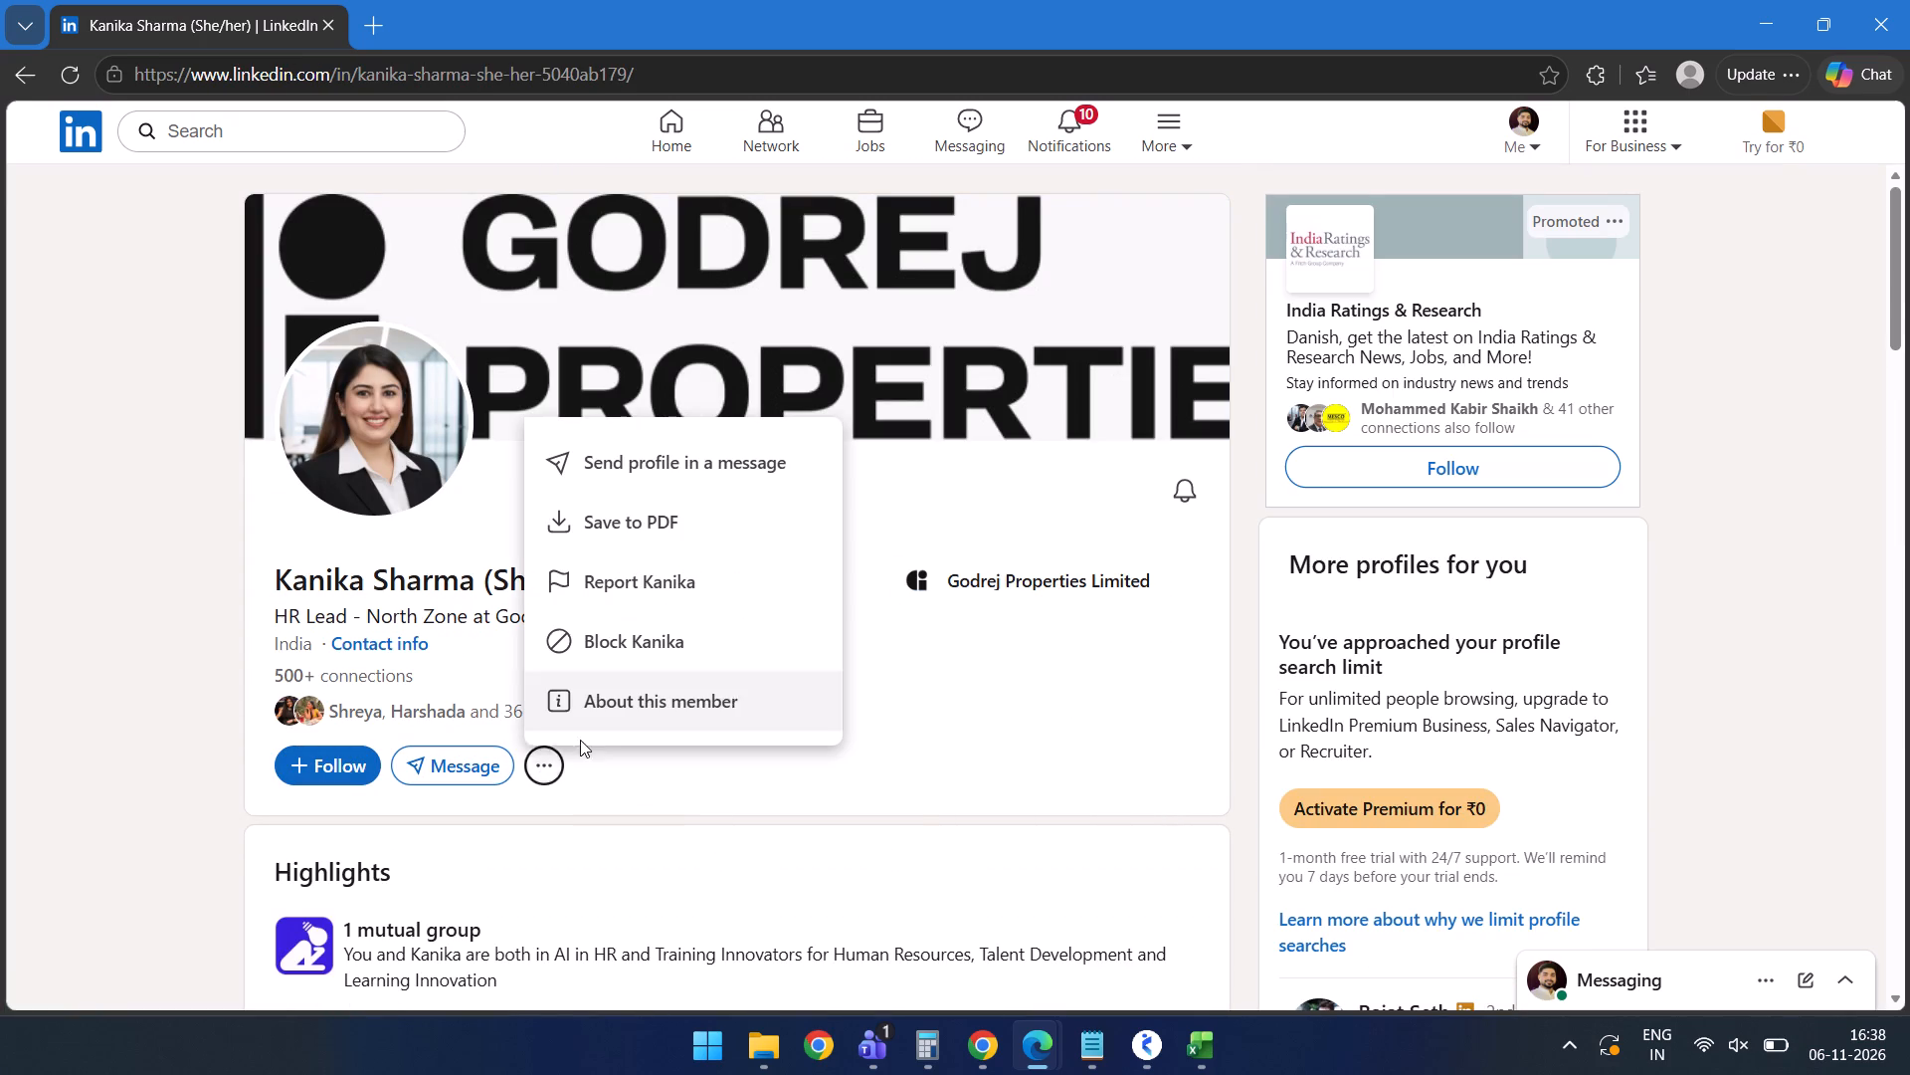
click(780, 785)
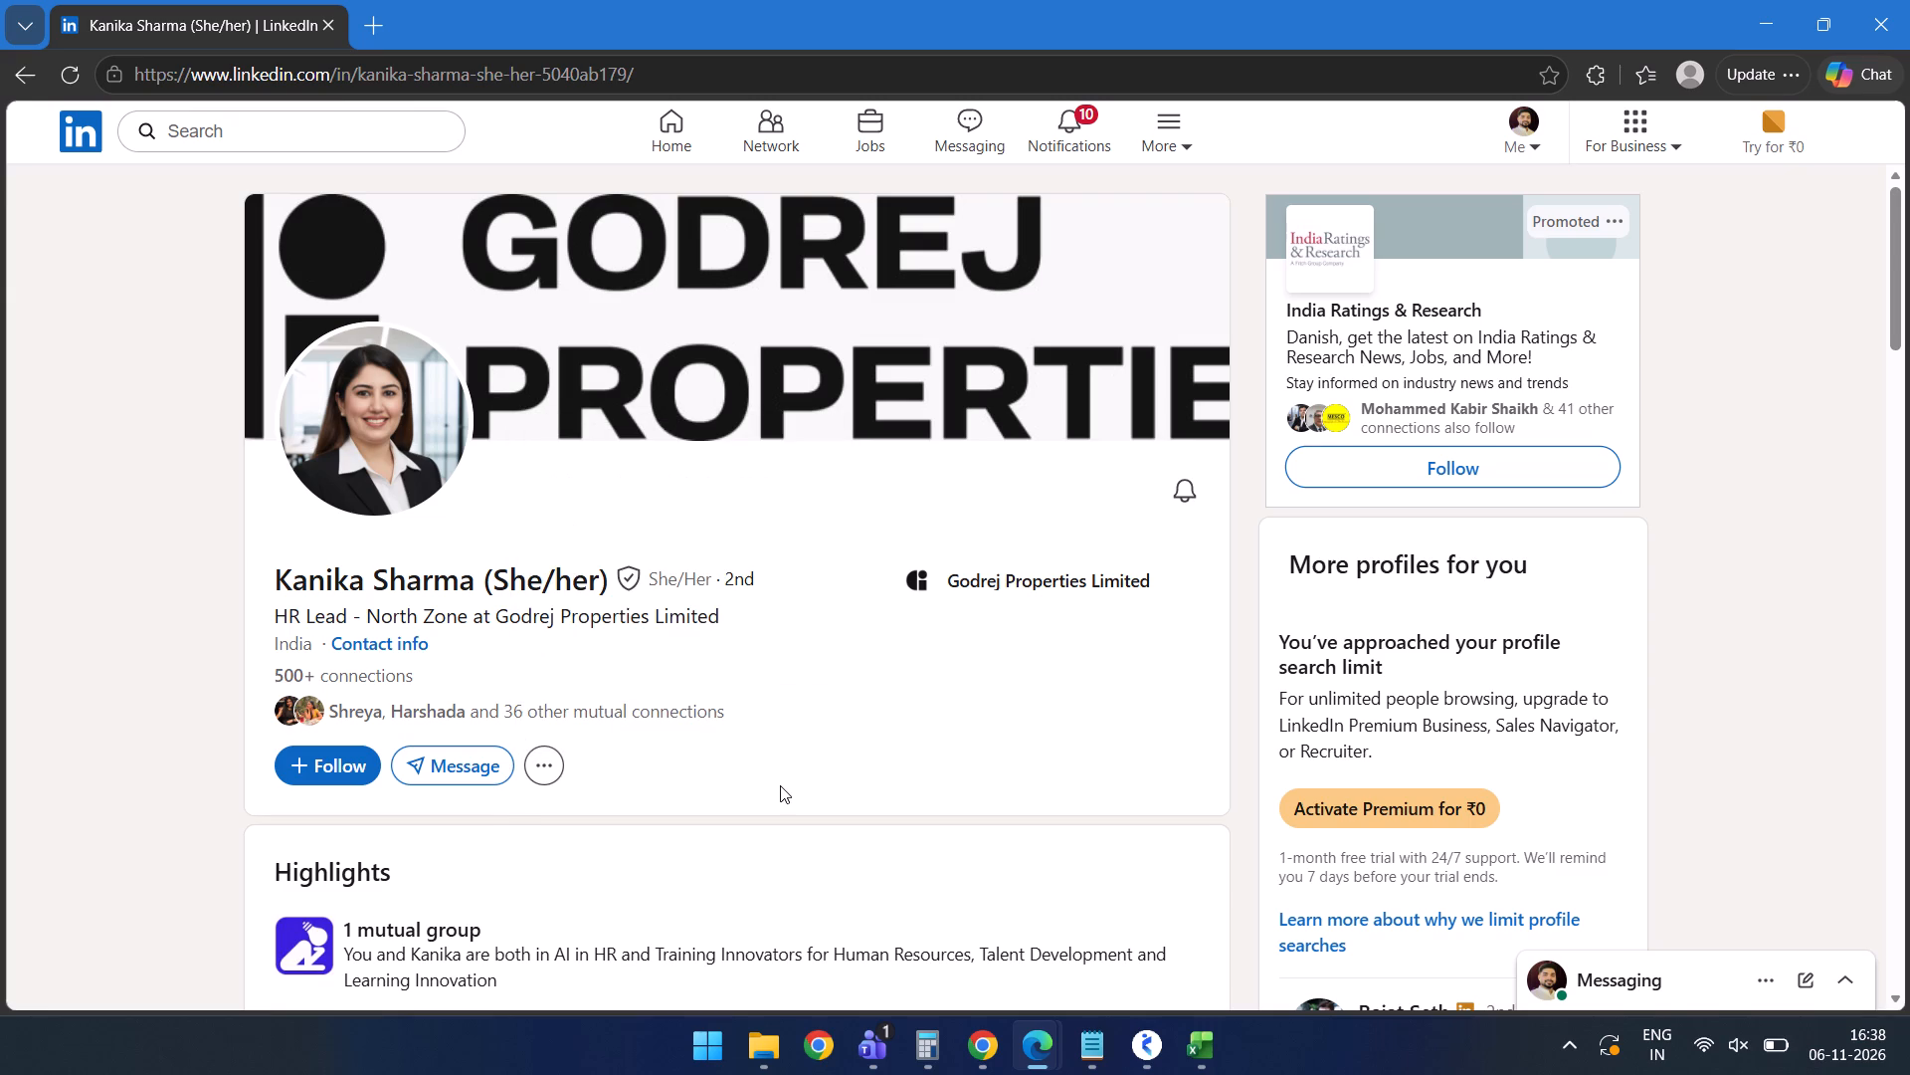
click(534, 757)
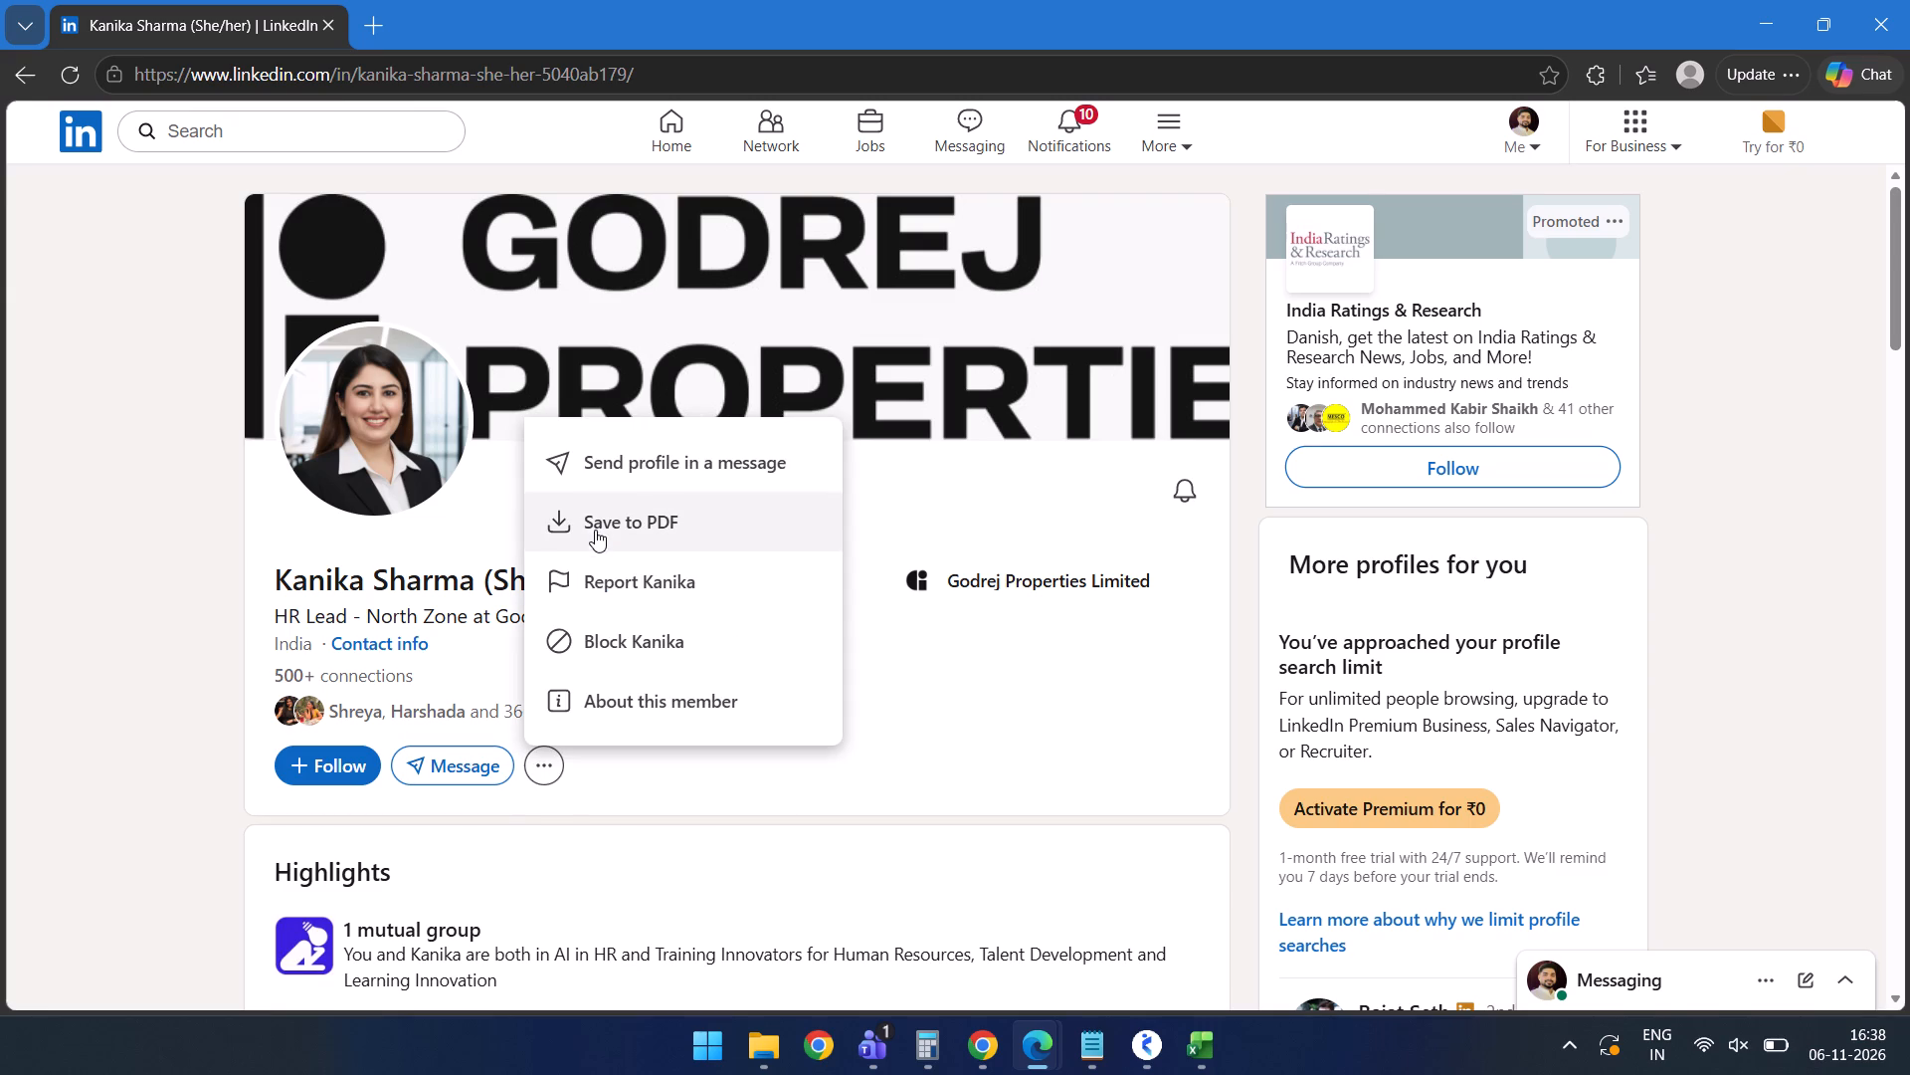
Review the About summary and recent hiring posts on the Godrej Properties HR lead's profile.
scroll(1182, 814, down, 5)
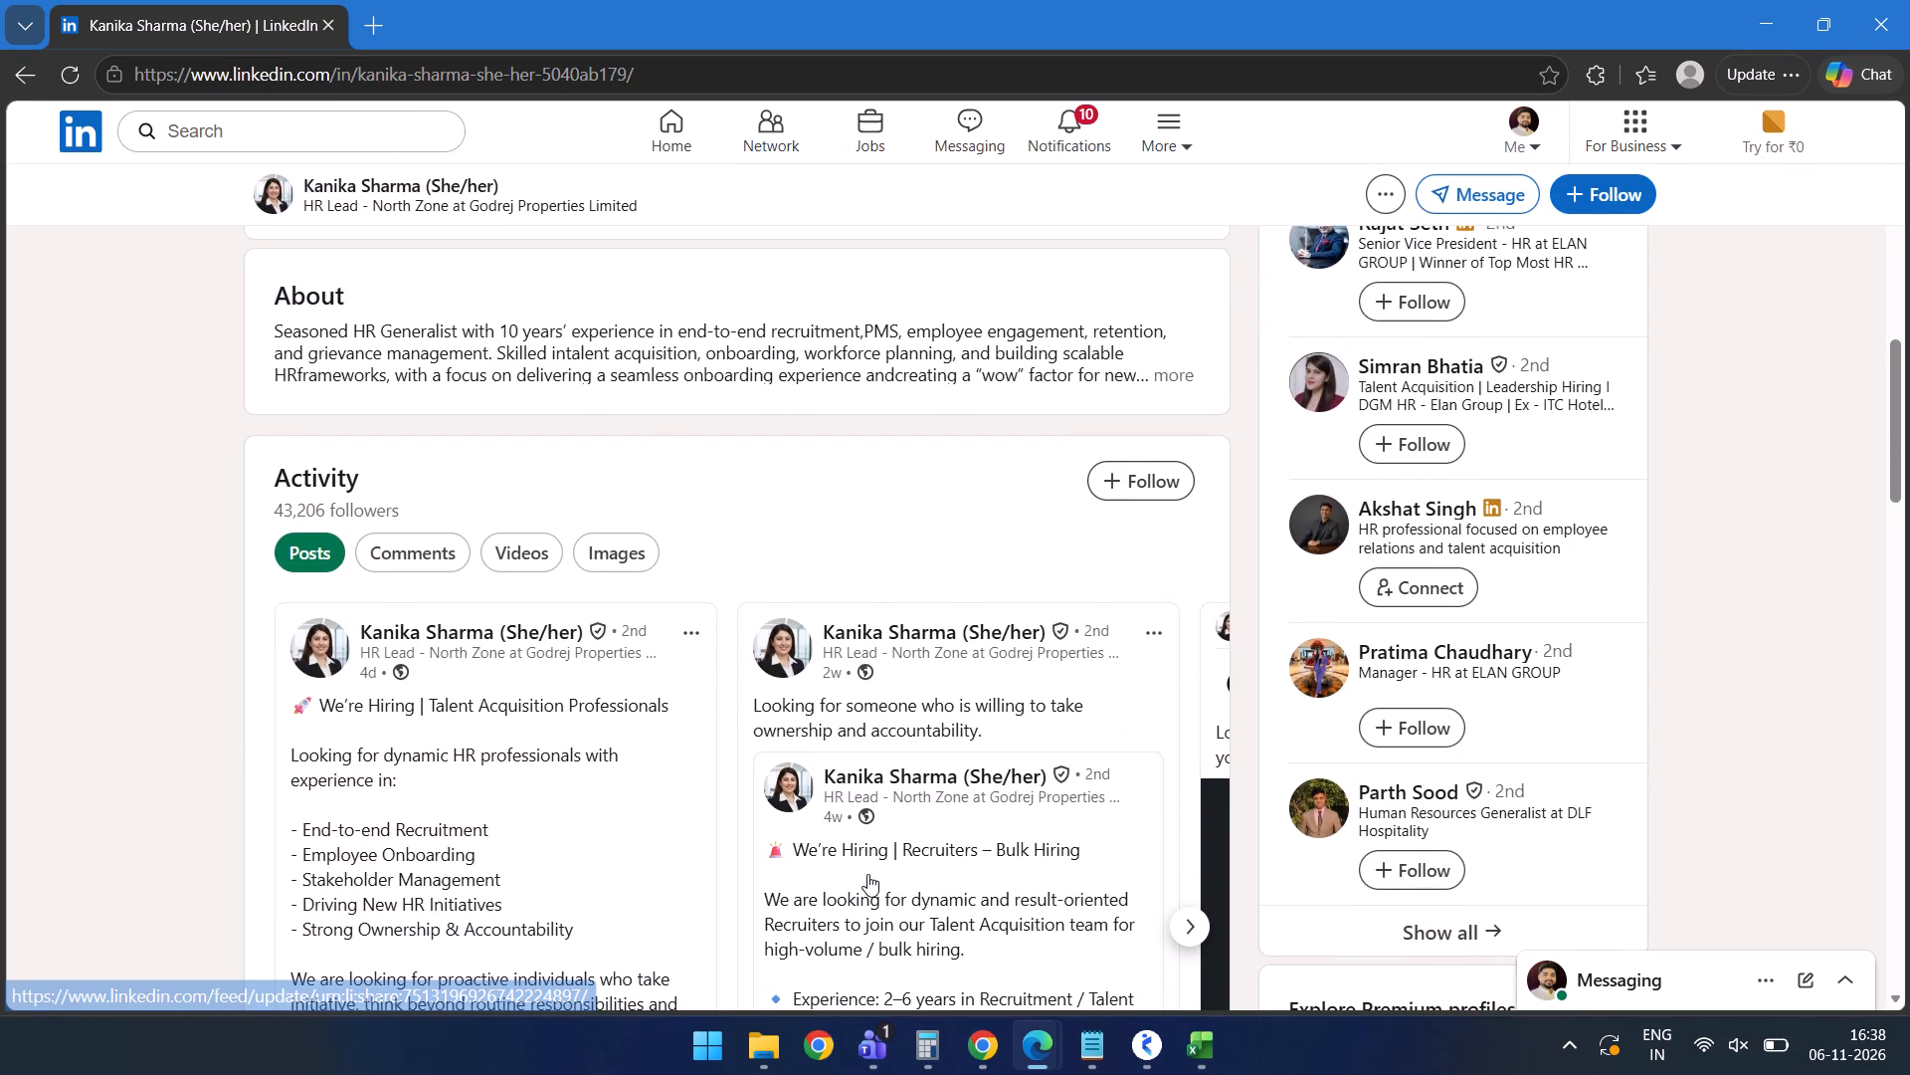
scroll(867, 874, down, 1)
scroll(867, 874, up, 6)
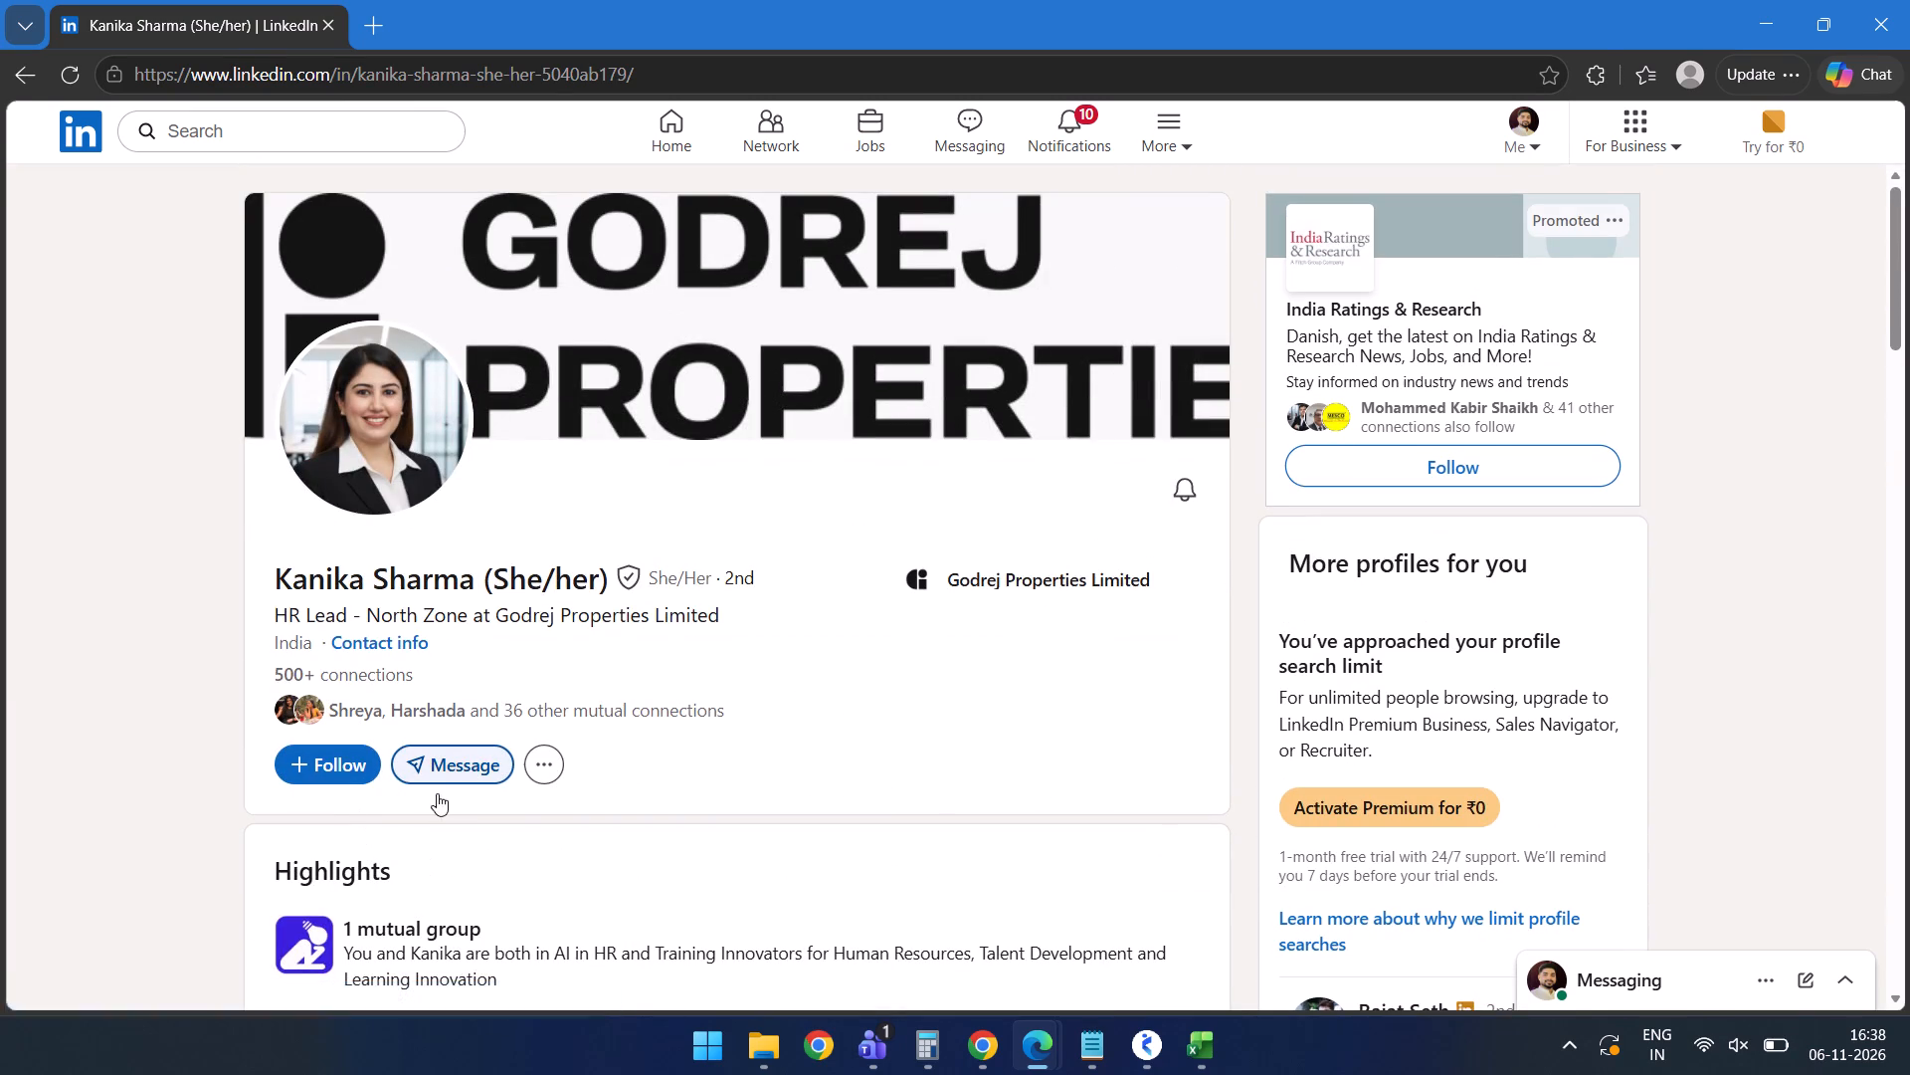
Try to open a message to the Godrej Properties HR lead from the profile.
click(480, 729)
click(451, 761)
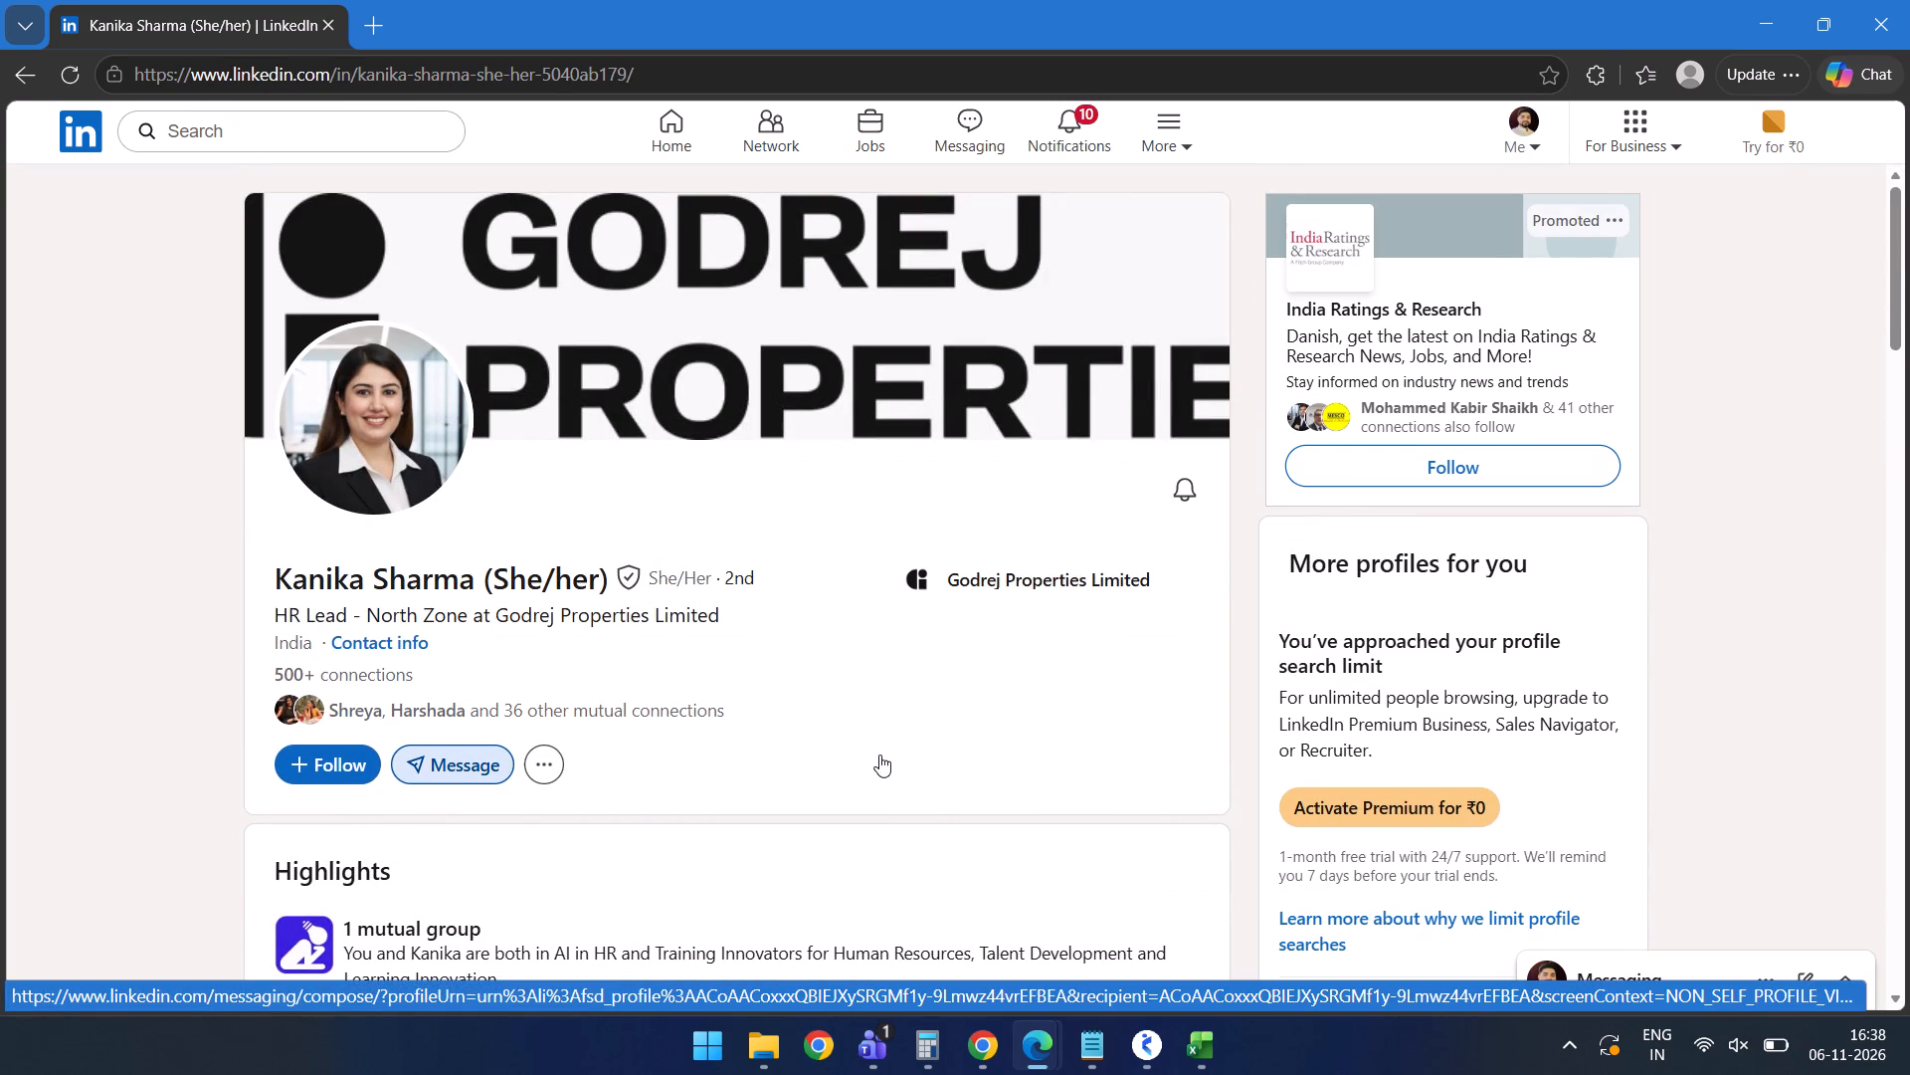
Look through the sections further down the Godrej Properties HR lead's profile.
scroll(879, 754, down, 2)
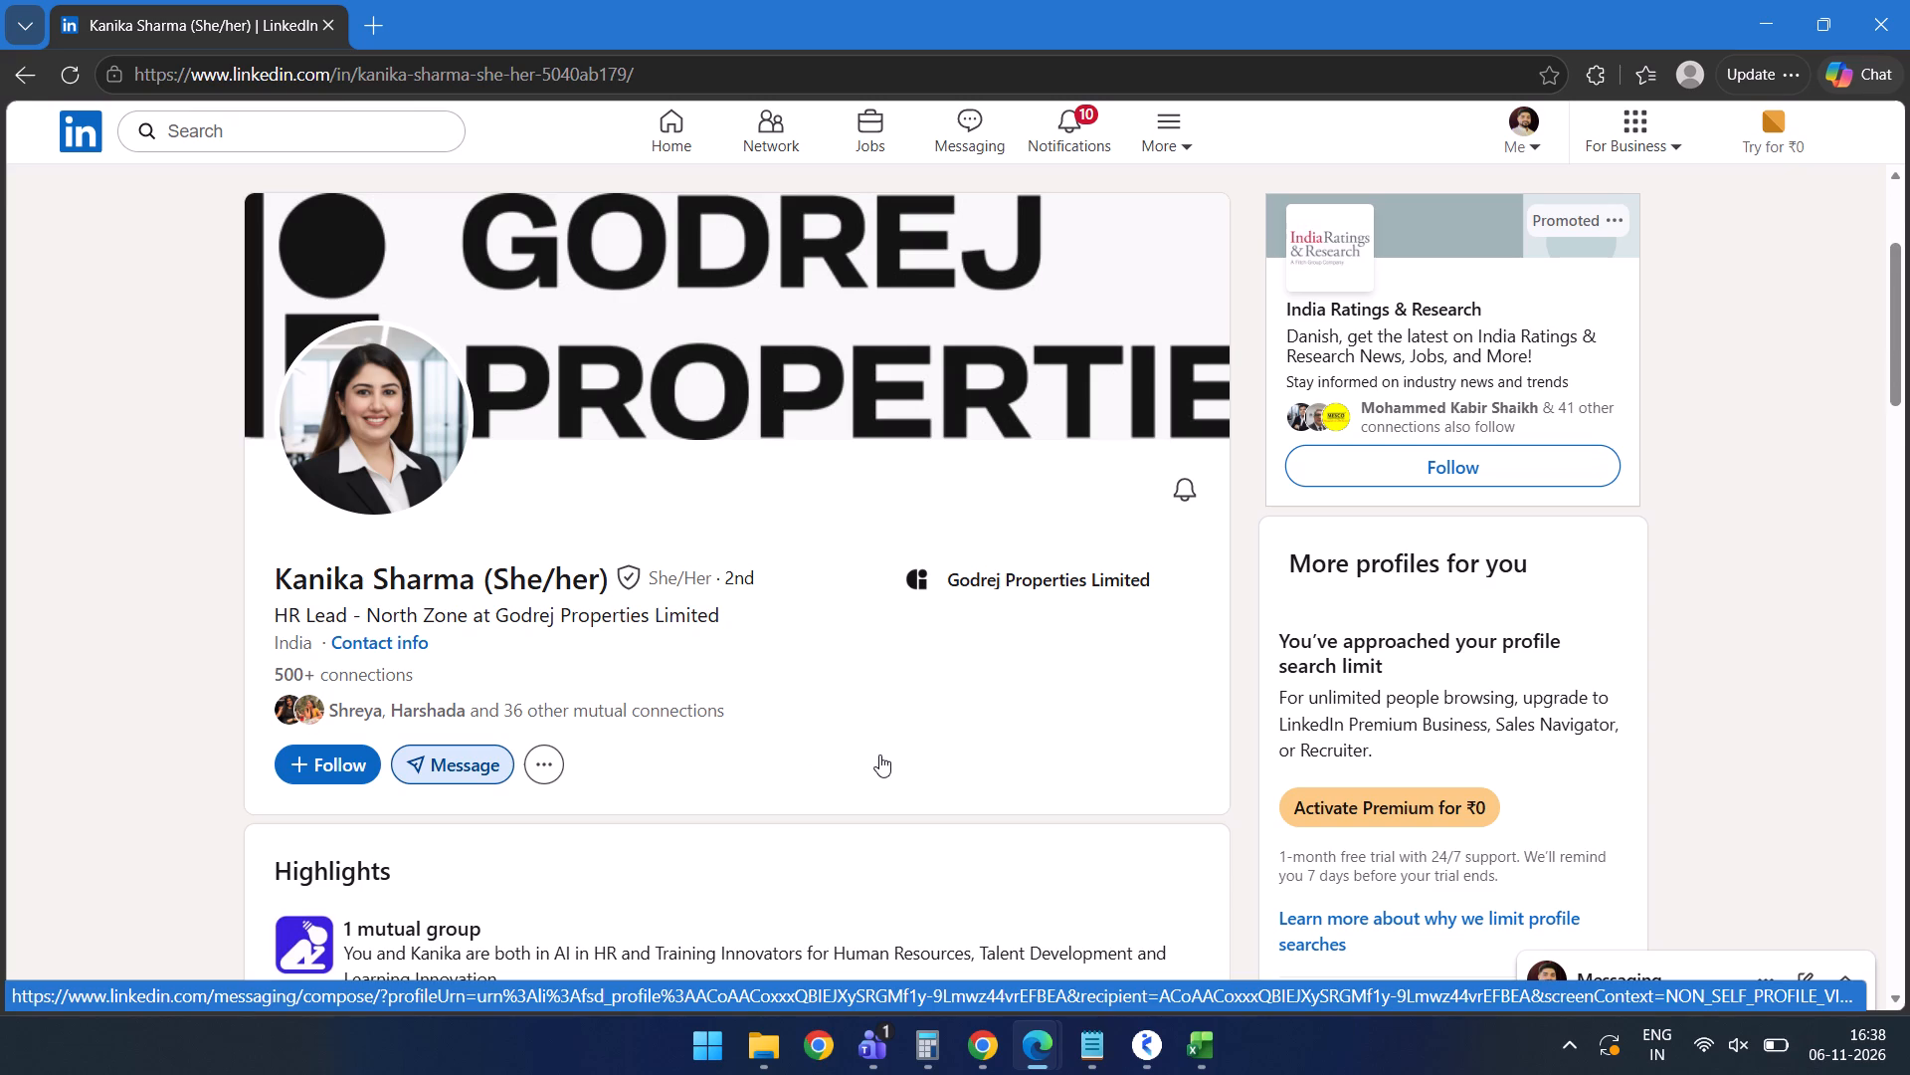
scroll(879, 754, down, 3)
scroll(879, 754, up, 2)
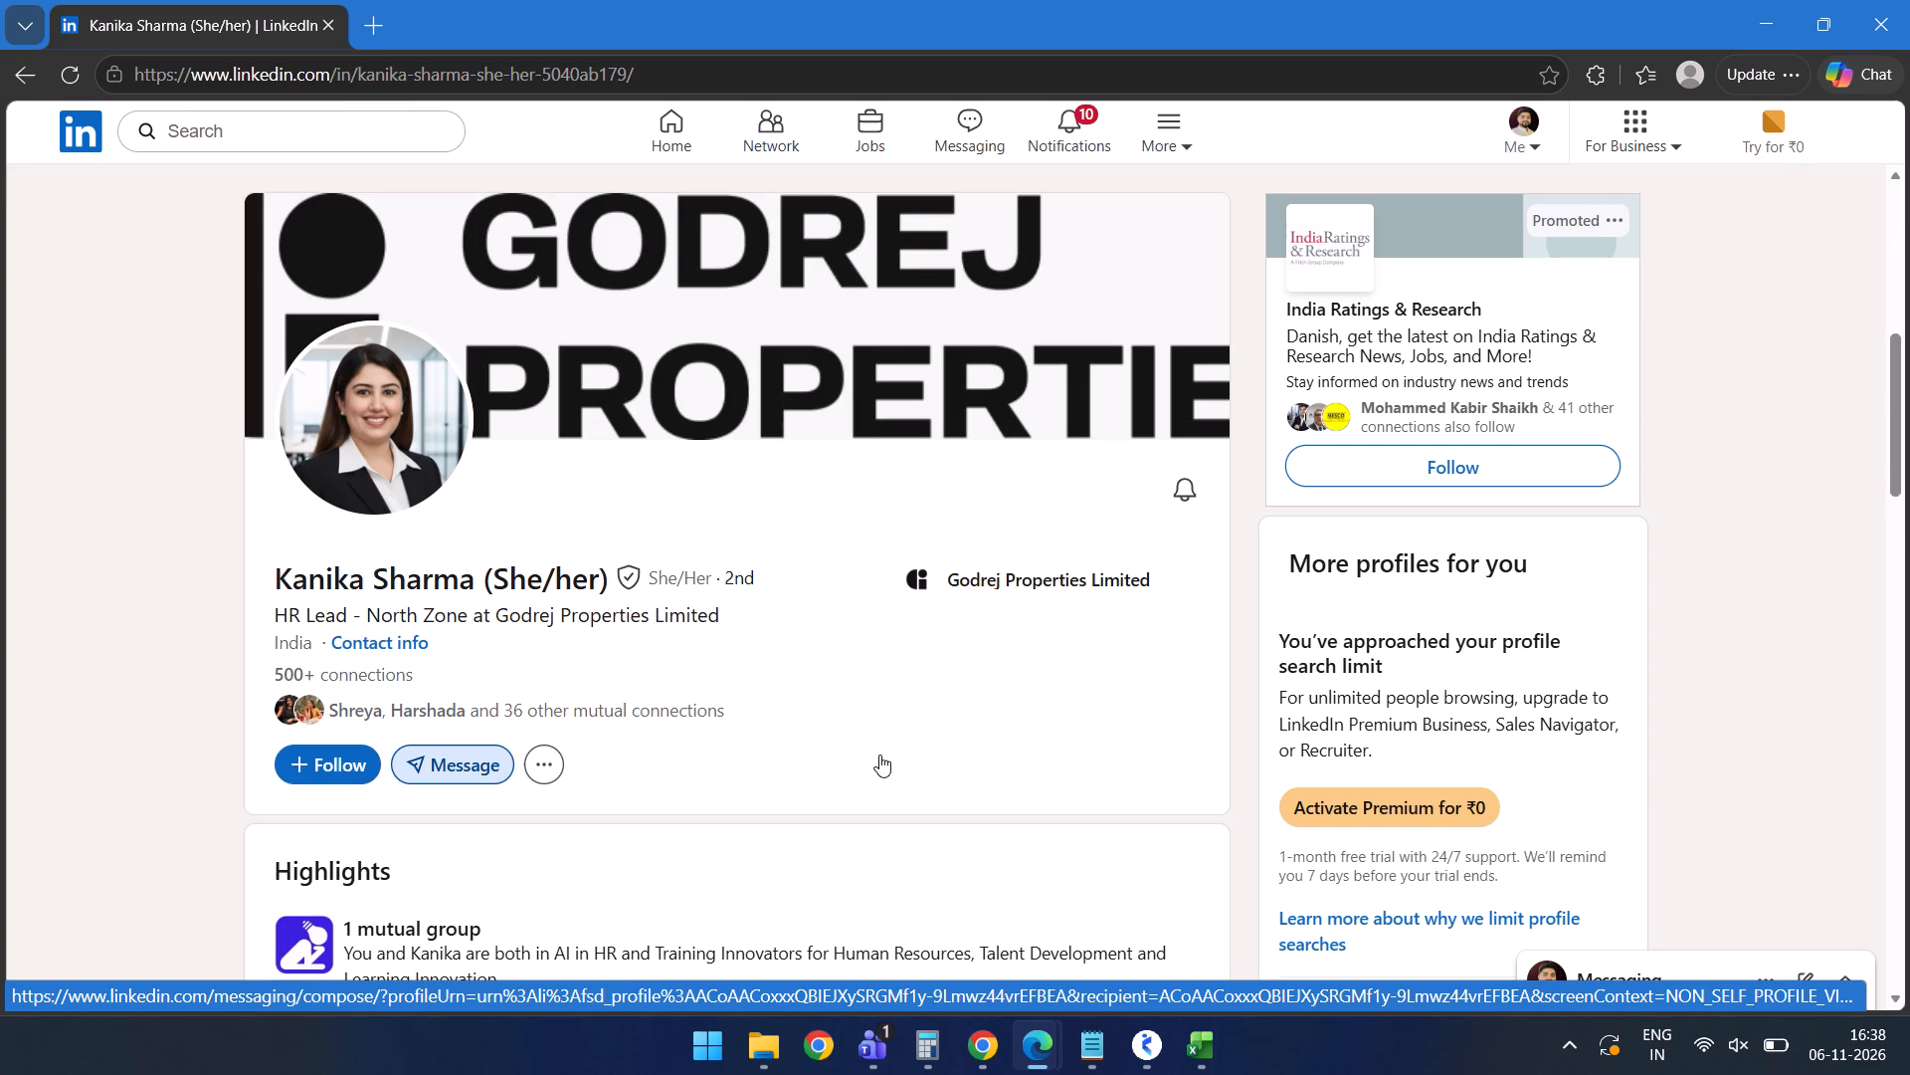
scroll(879, 754, up, 2)
scroll(879, 754, down, 4)
scroll(879, 754, up, 5)
scroll(724, 620, down, 4)
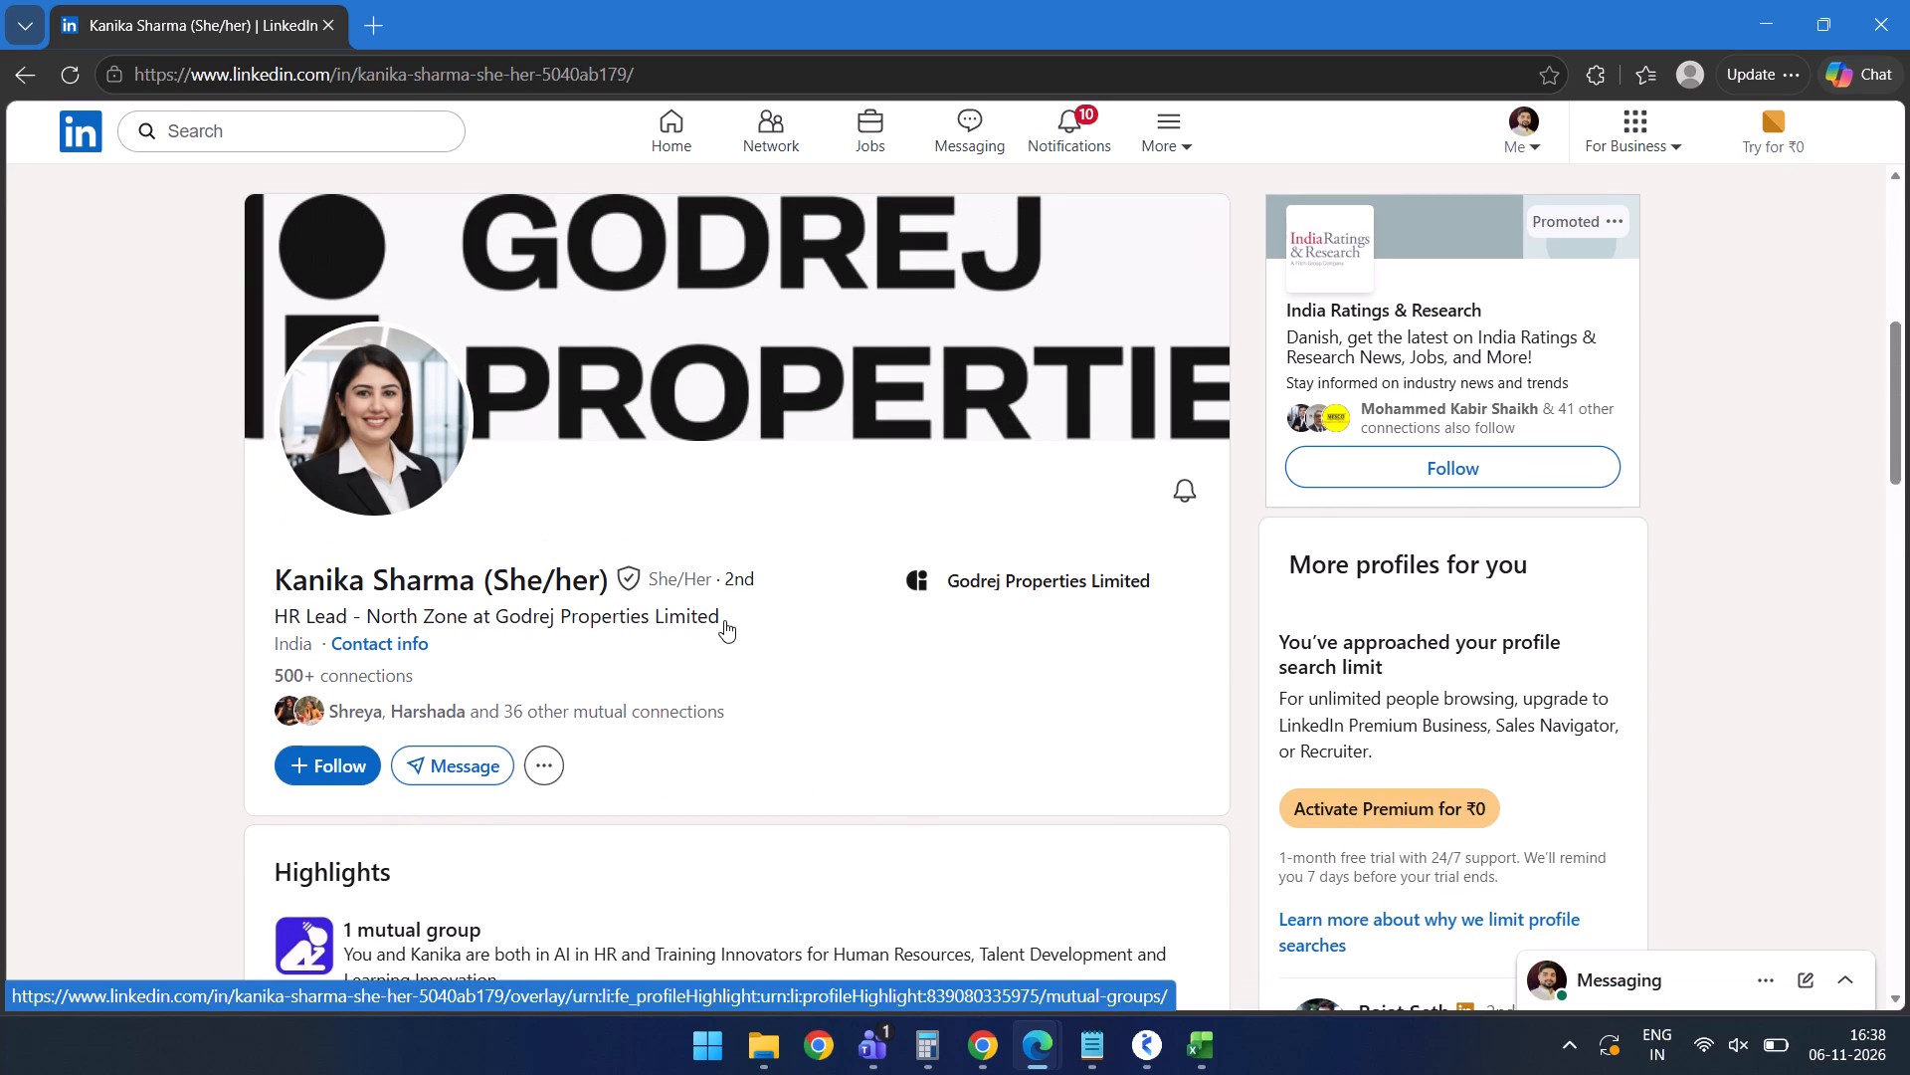
scroll(724, 620, down, 1)
scroll(724, 620, up, 8)
Switch to the Resdex window in Chrome and review the candidate results of the Life Asia tester search.
key(alt+Tab)
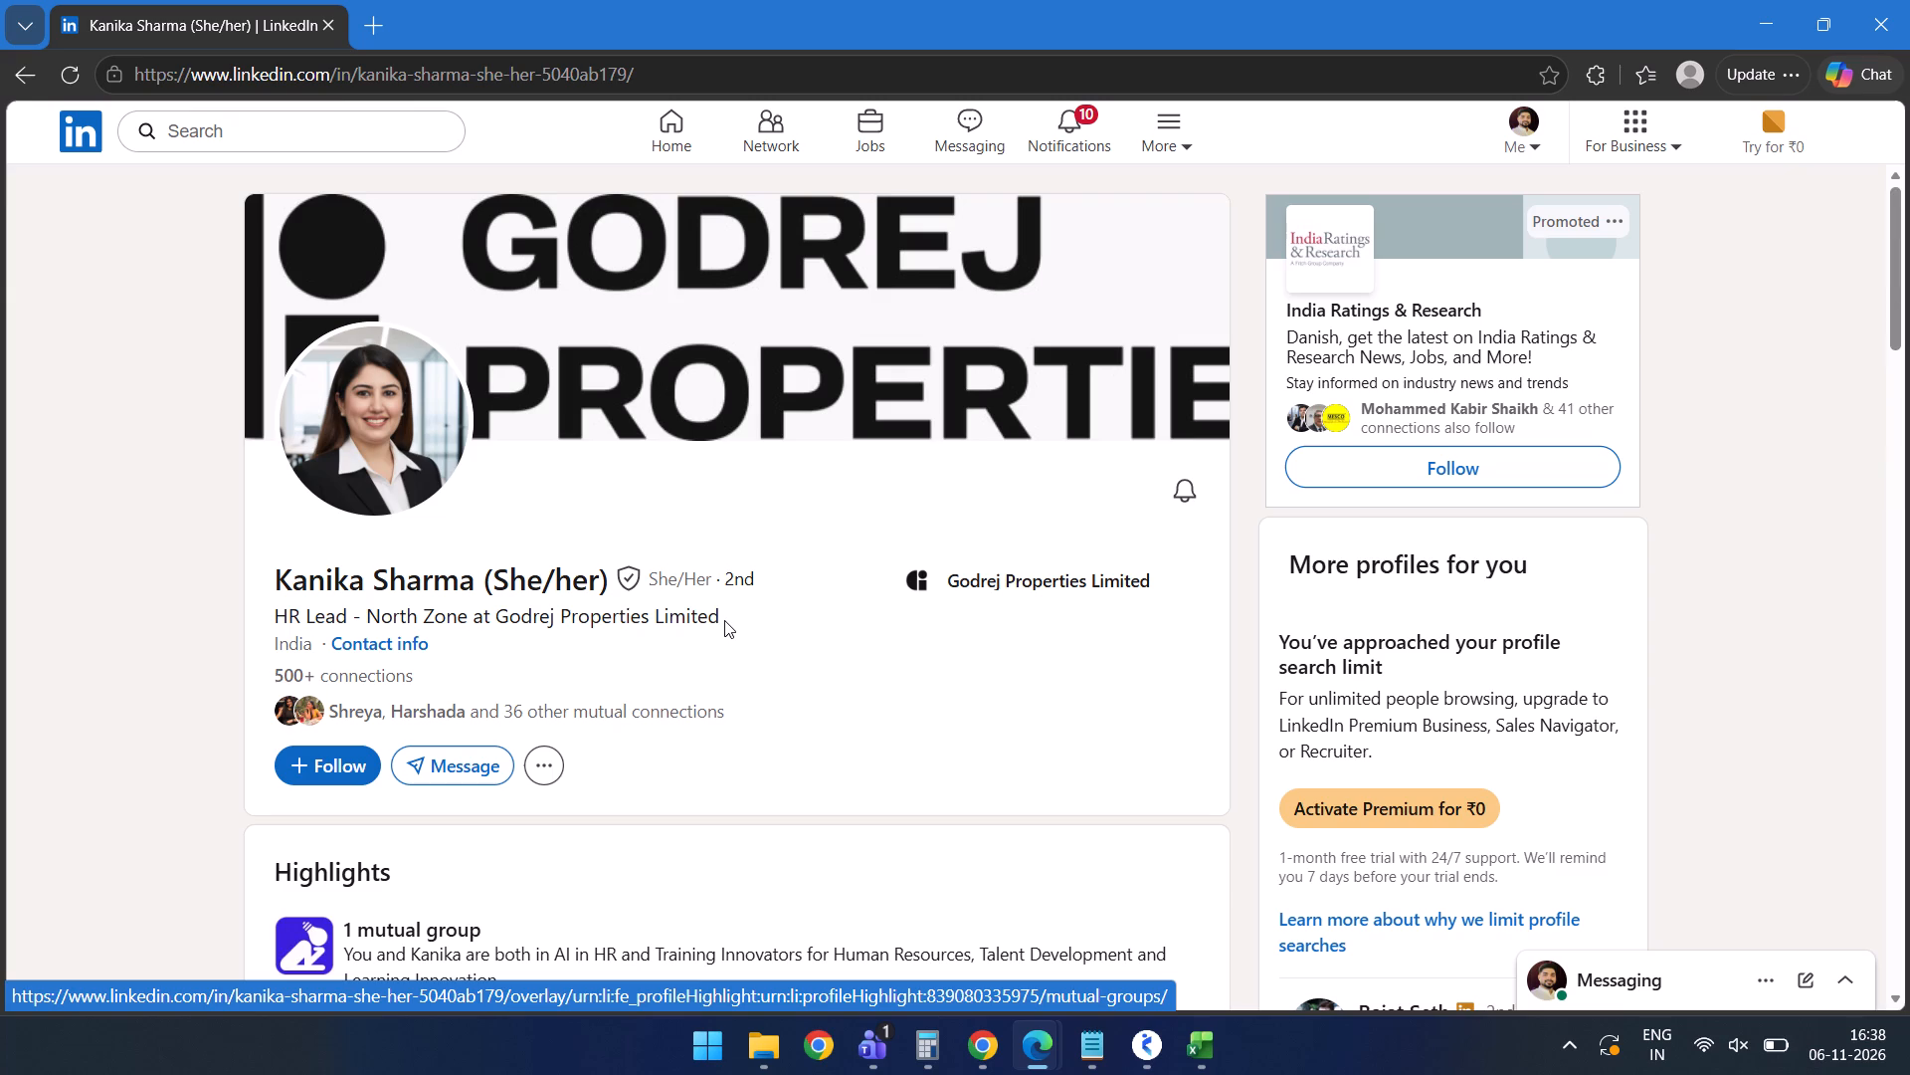
key(alt+Tab)
key(alt+Tab)
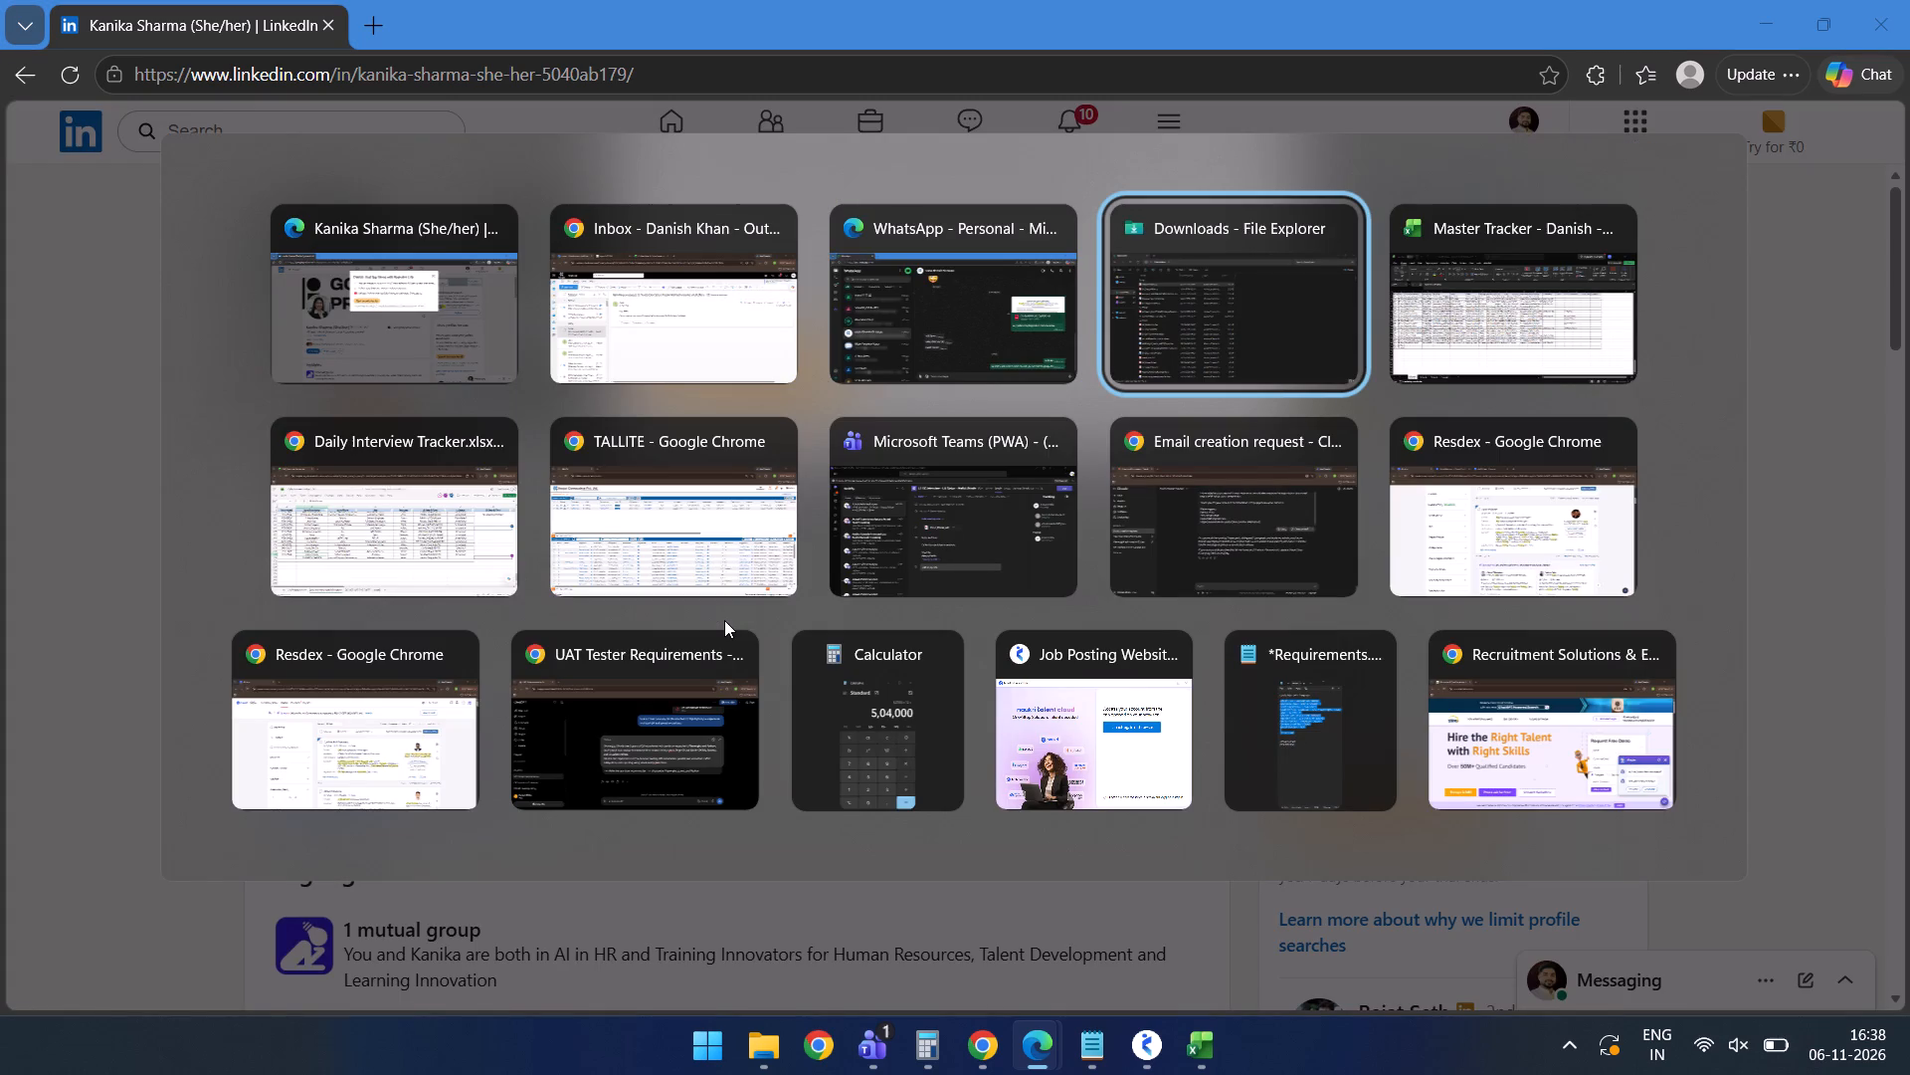
key(alt+Right)
key(alt+Right)
key(alt+Right)
key(alt+Left)
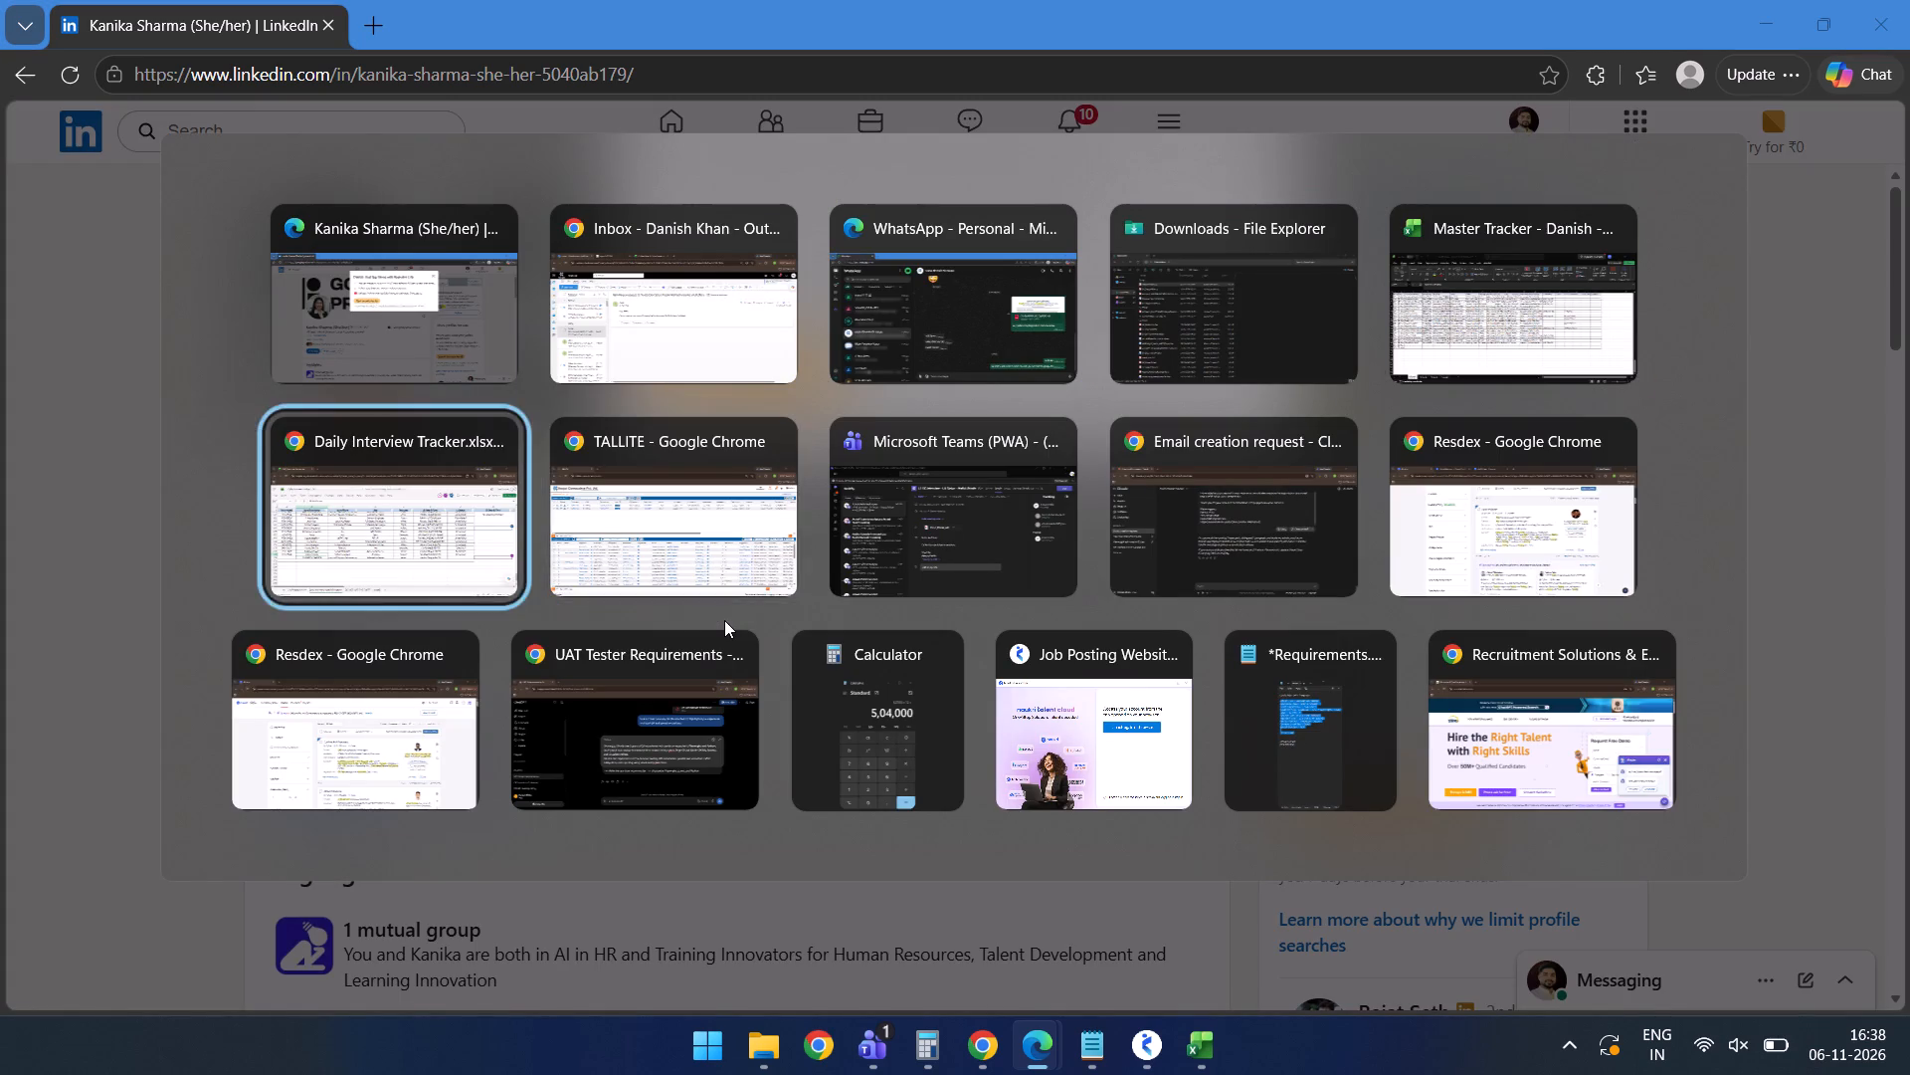
key(alt+Right)
key(alt+Right)
key(alt+Right)
key(alt+Right)
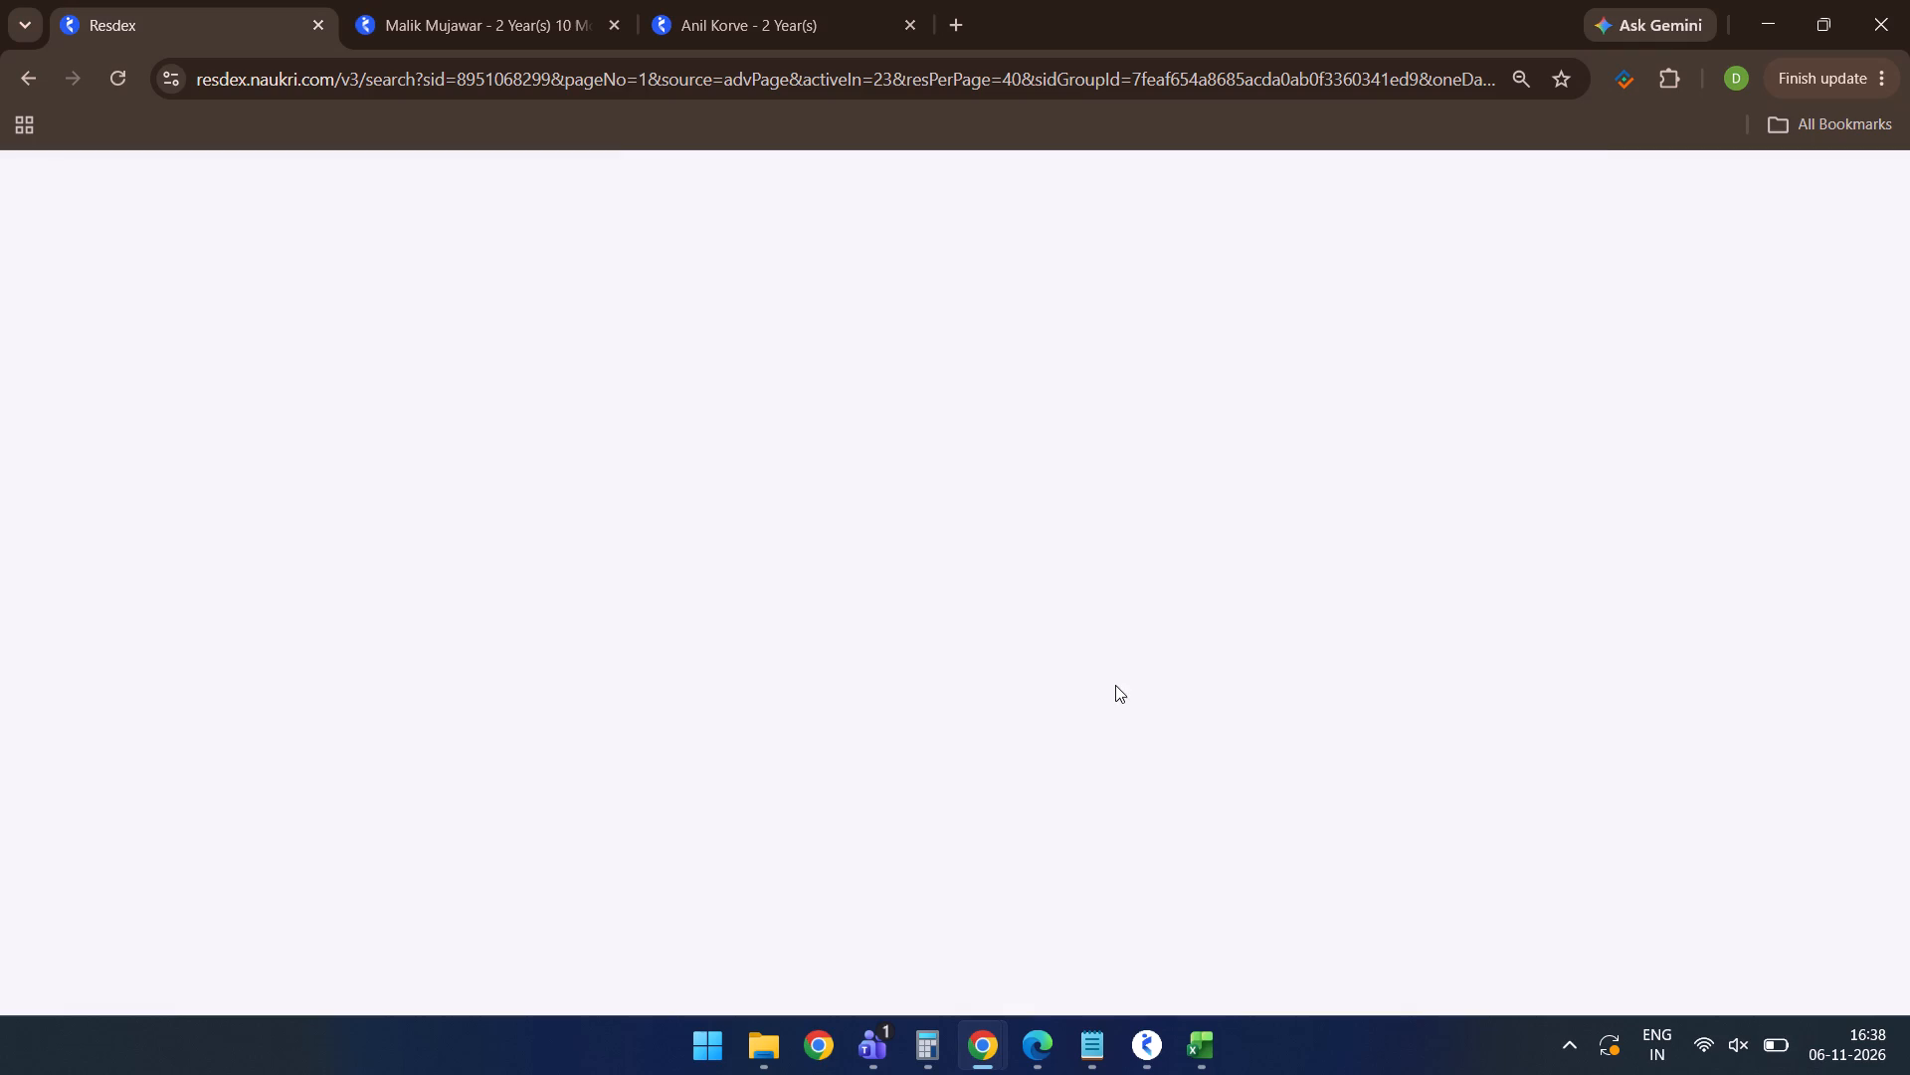
scroll(778, 347, up, 14)
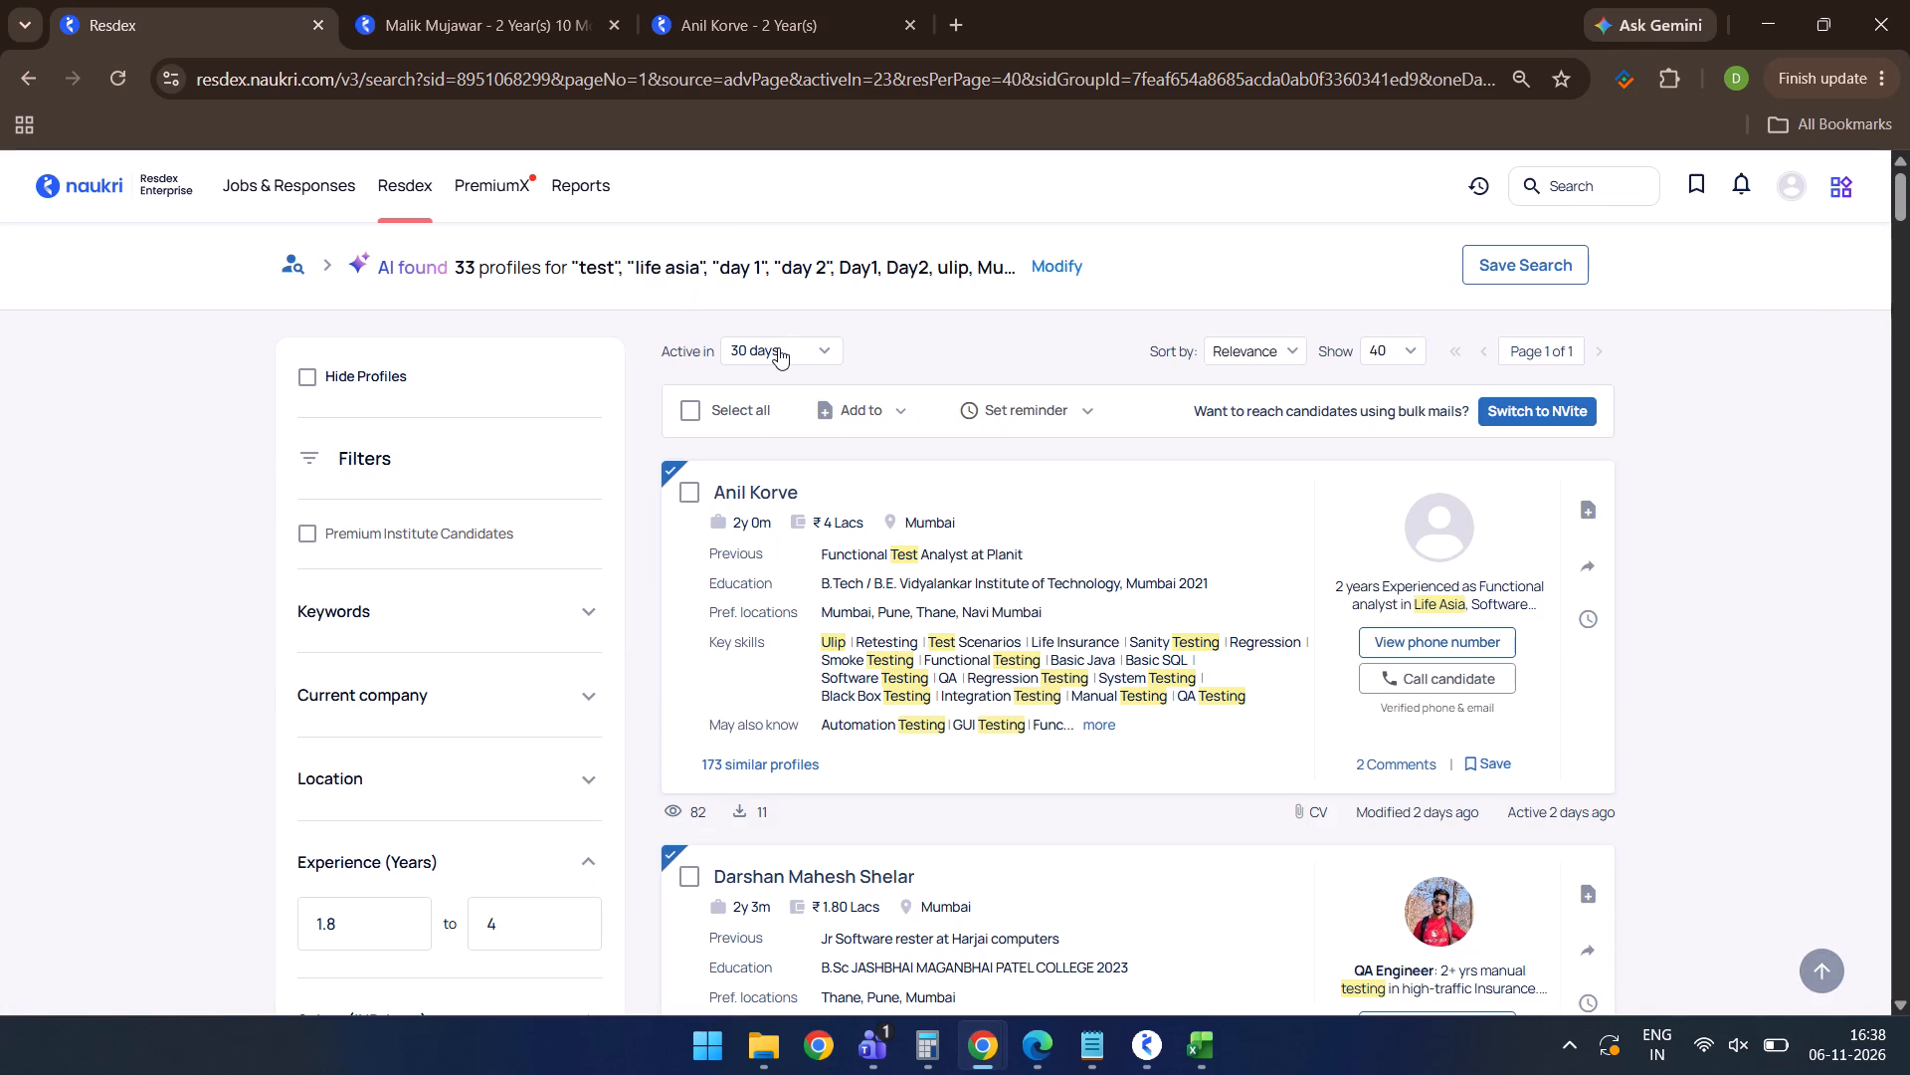
scroll(778, 347, up, 8)
scroll(993, 552, down, 2)
scroll(993, 552, up, 1)
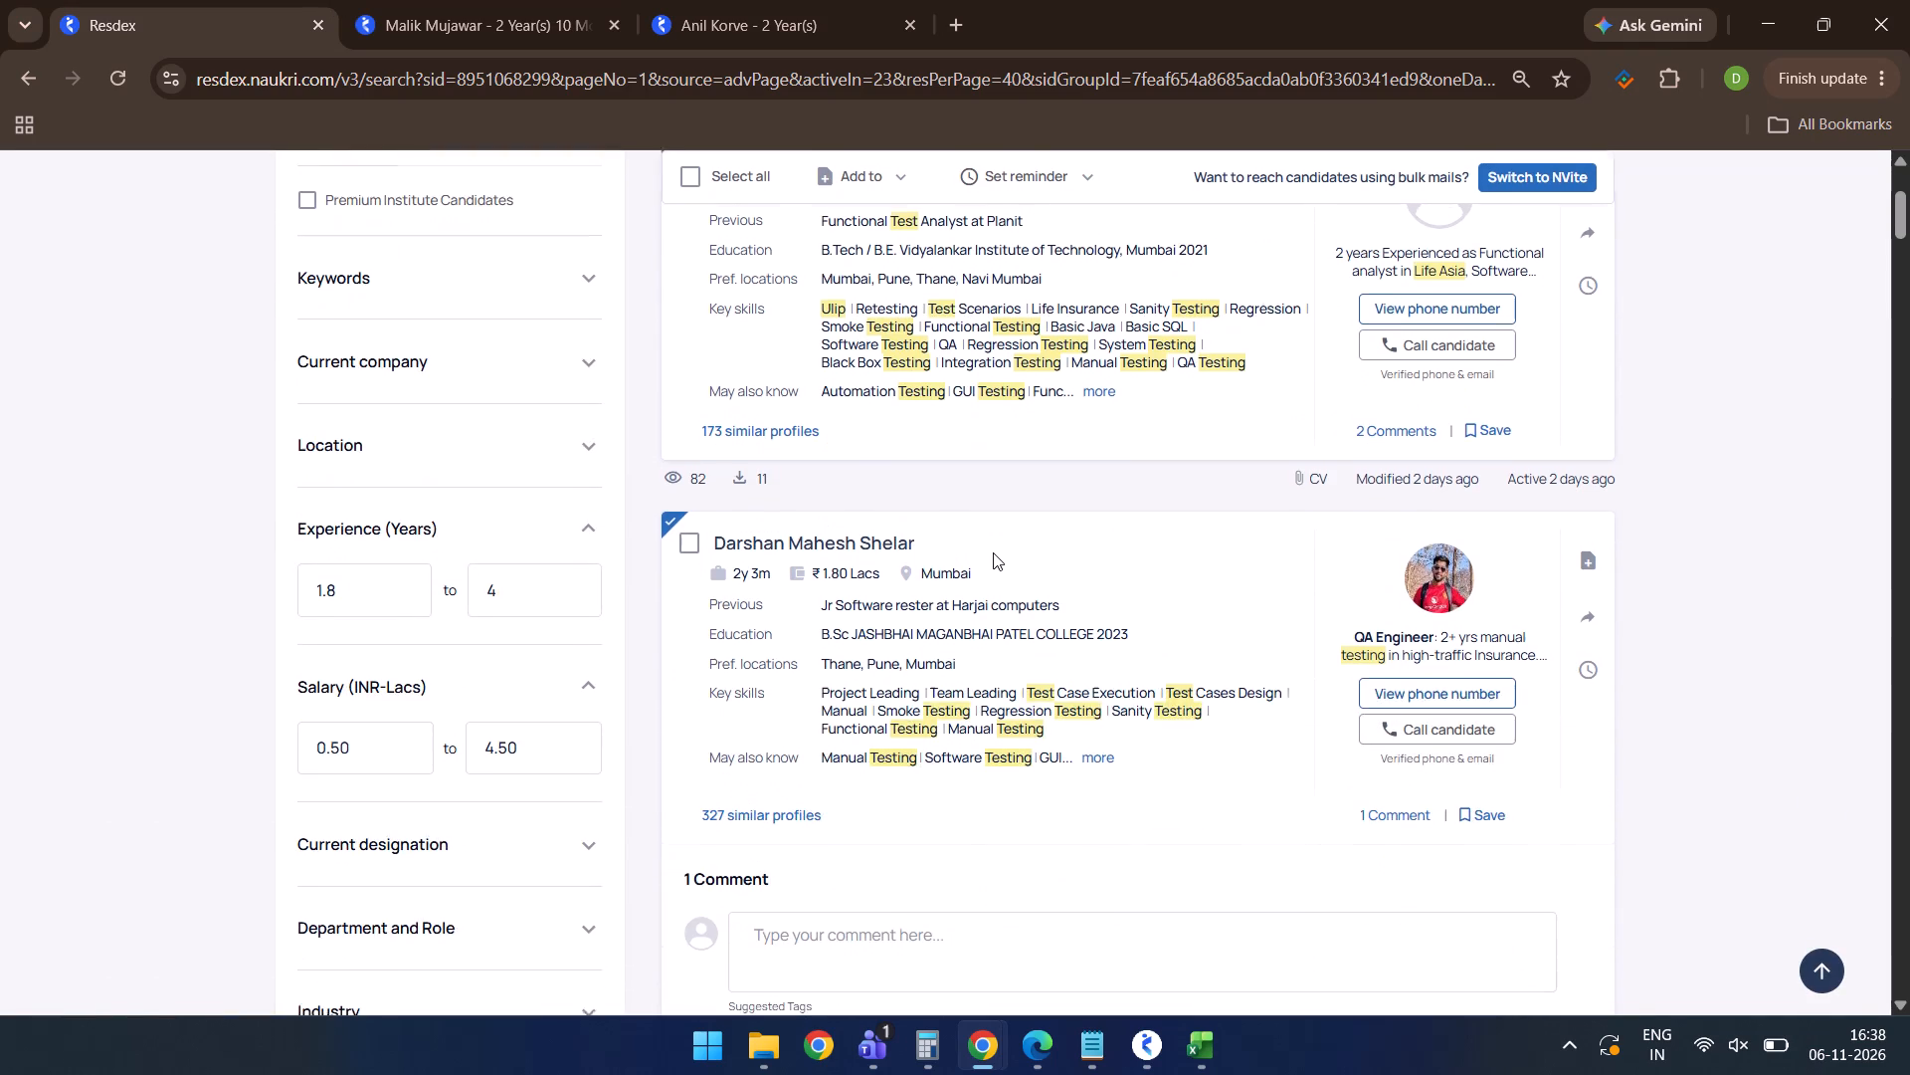
scroll(993, 552, up, 1)
Check the 2-year-experience candidate's profile tab in Resdex and close it.
click(709, 0)
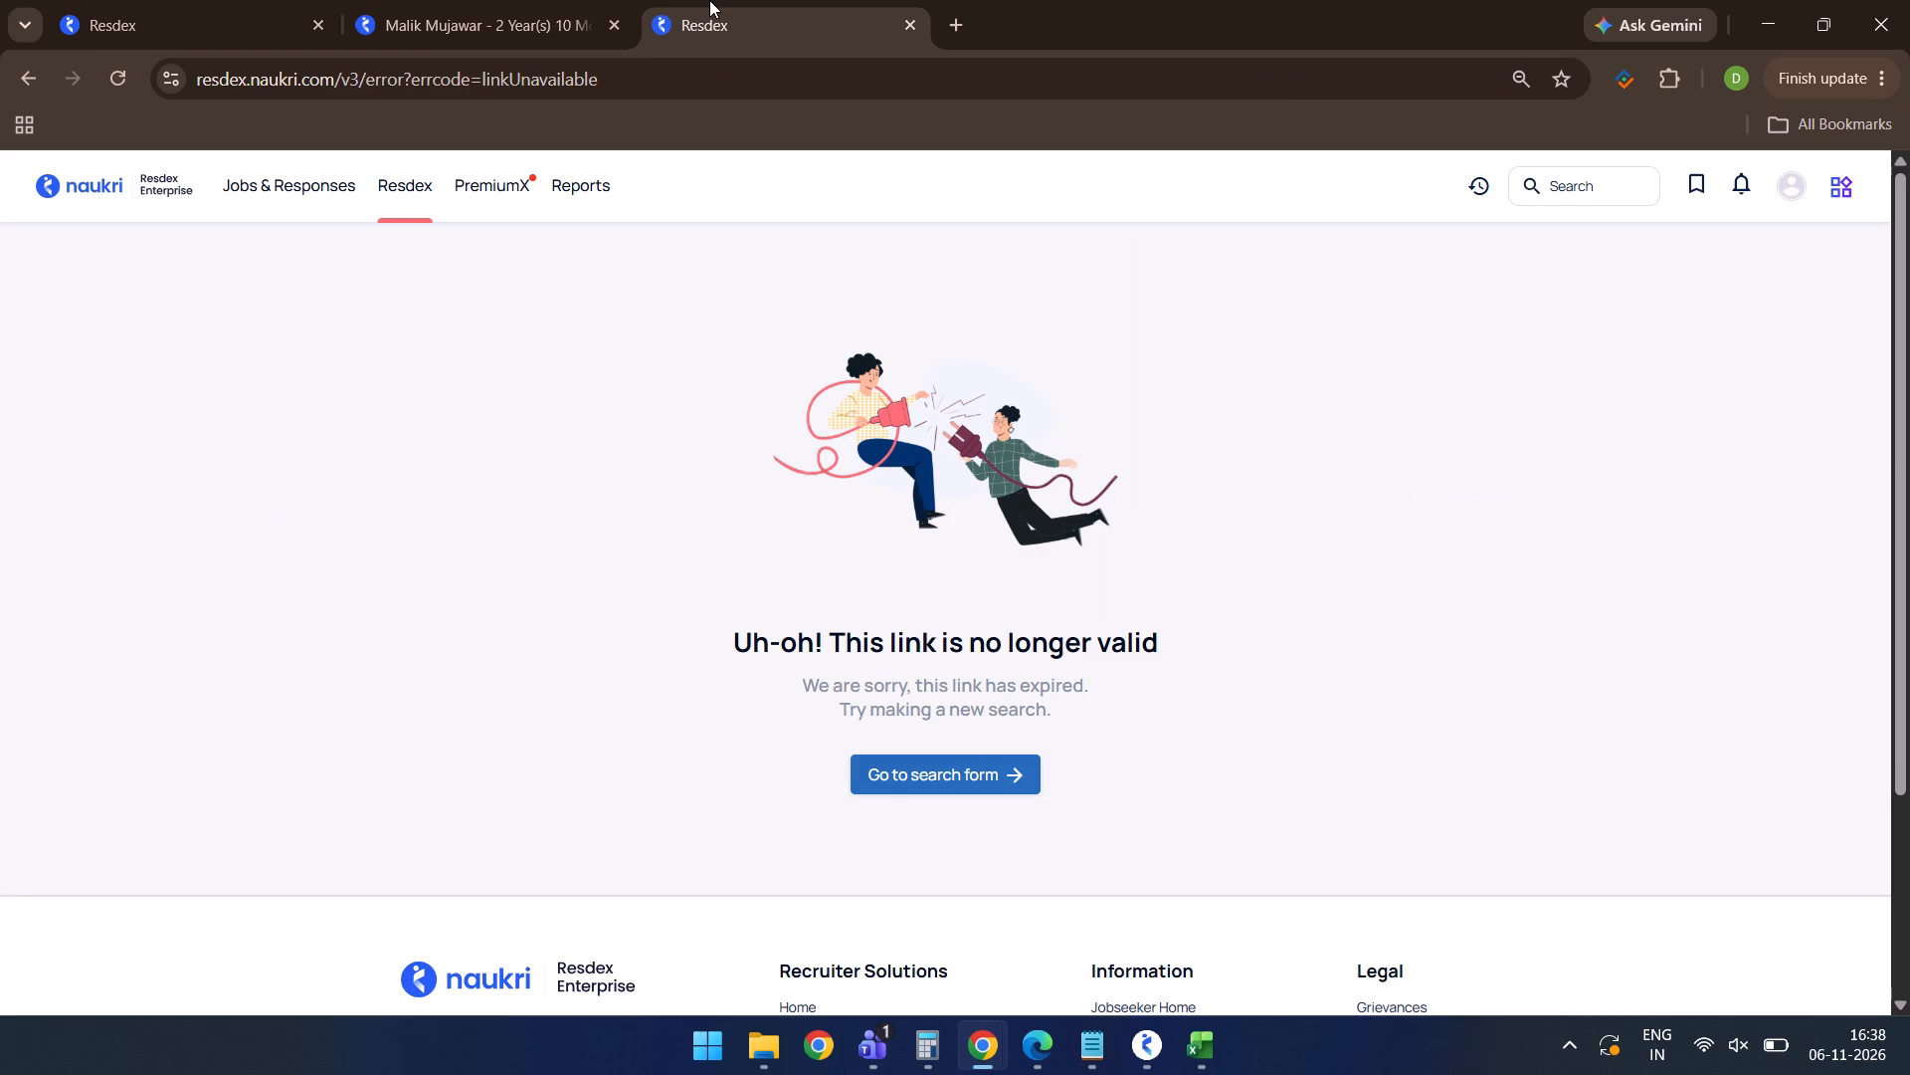
click(901, 30)
Open the remaining candidate profile tab, for the tester with 2 years 10 months of experience.
click(527, 17)
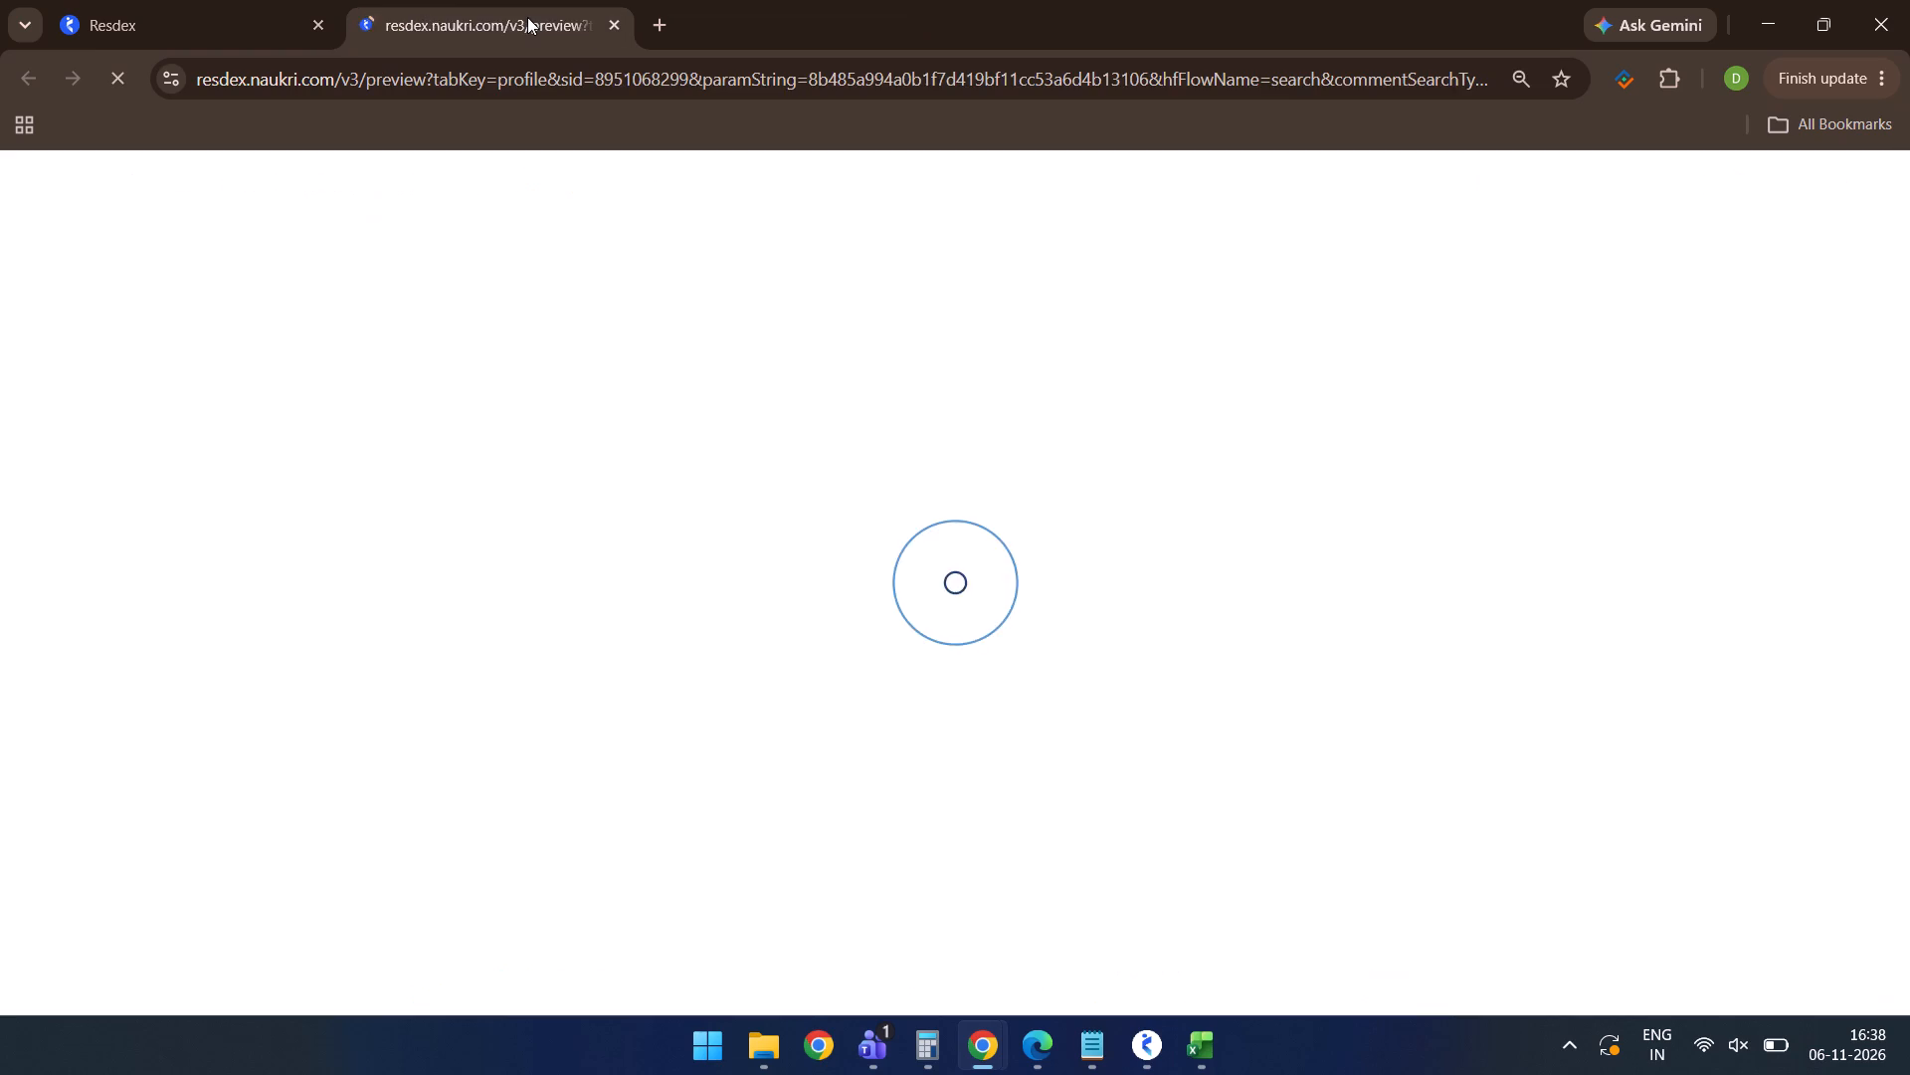
Switch to Chrome and close the Resdex candidate preview tab, returning to the candidate search results.
click(607, 13)
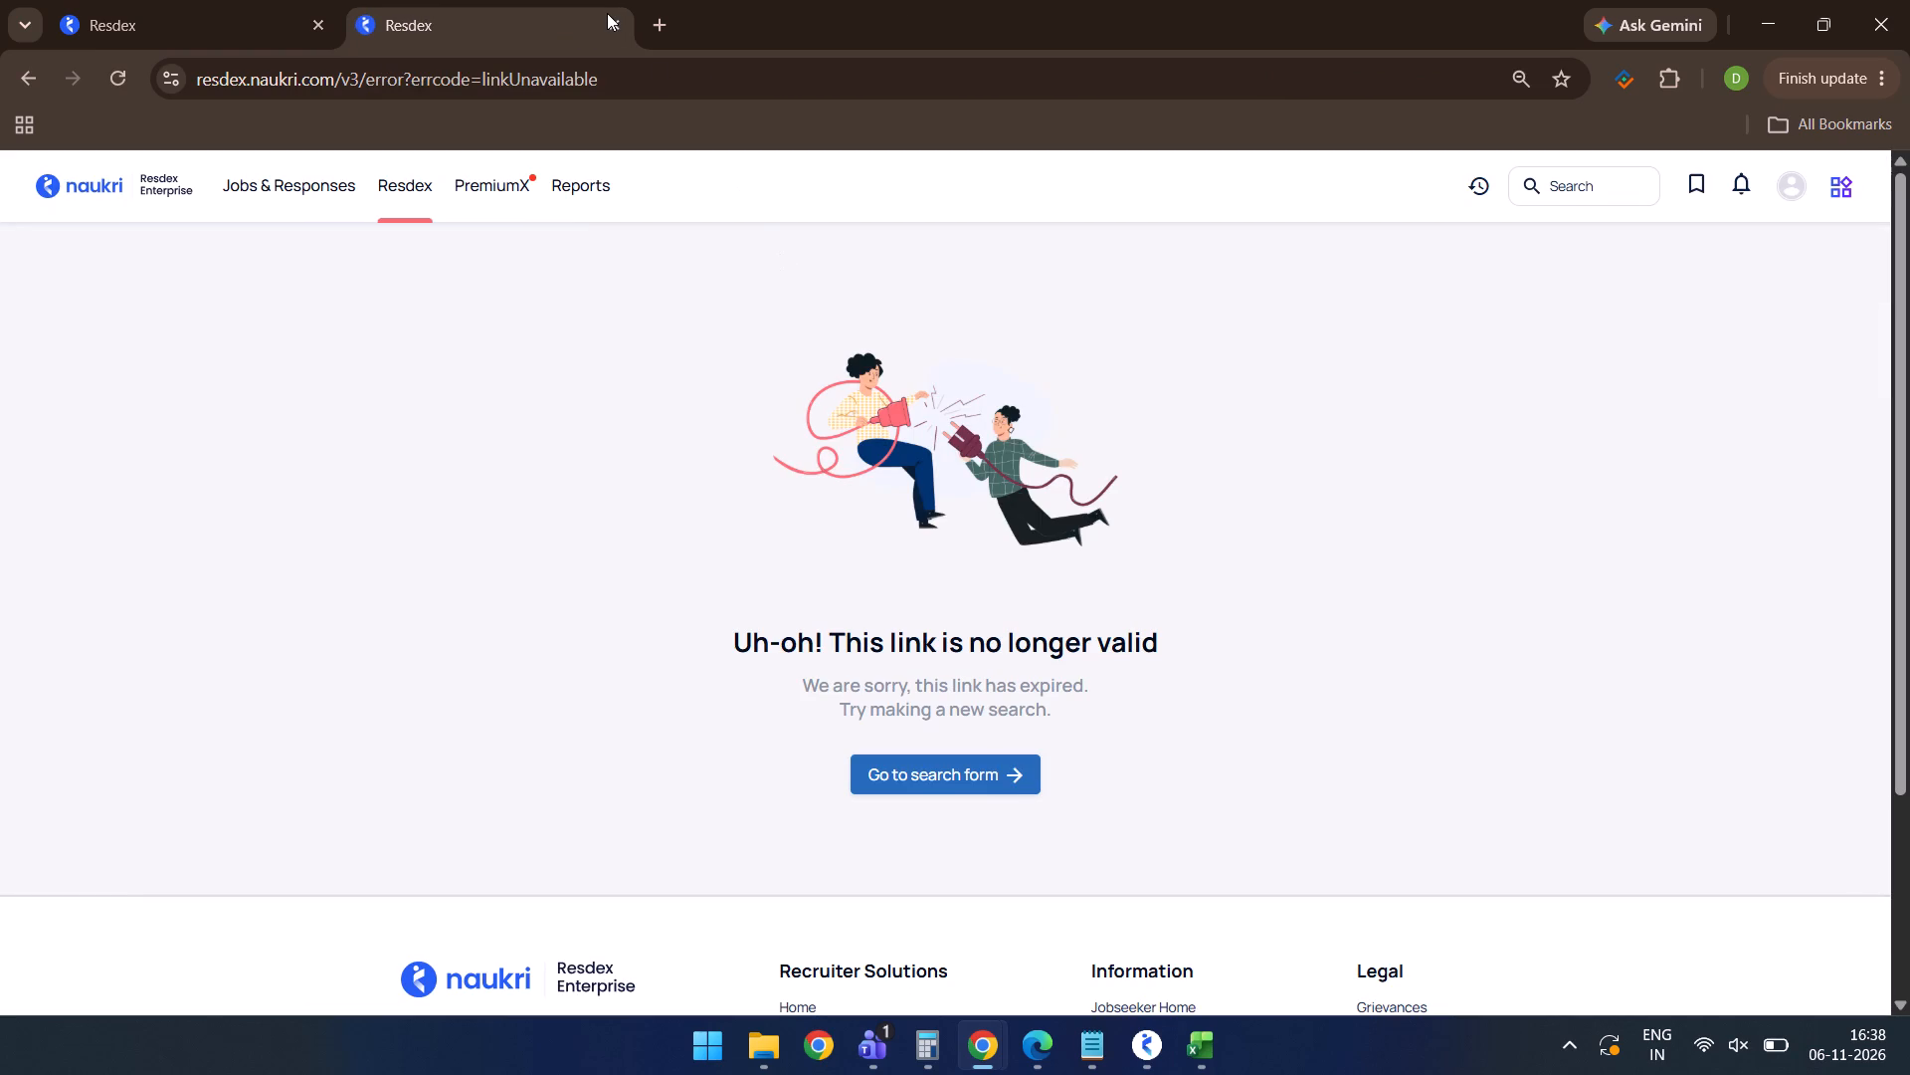
click(609, 24)
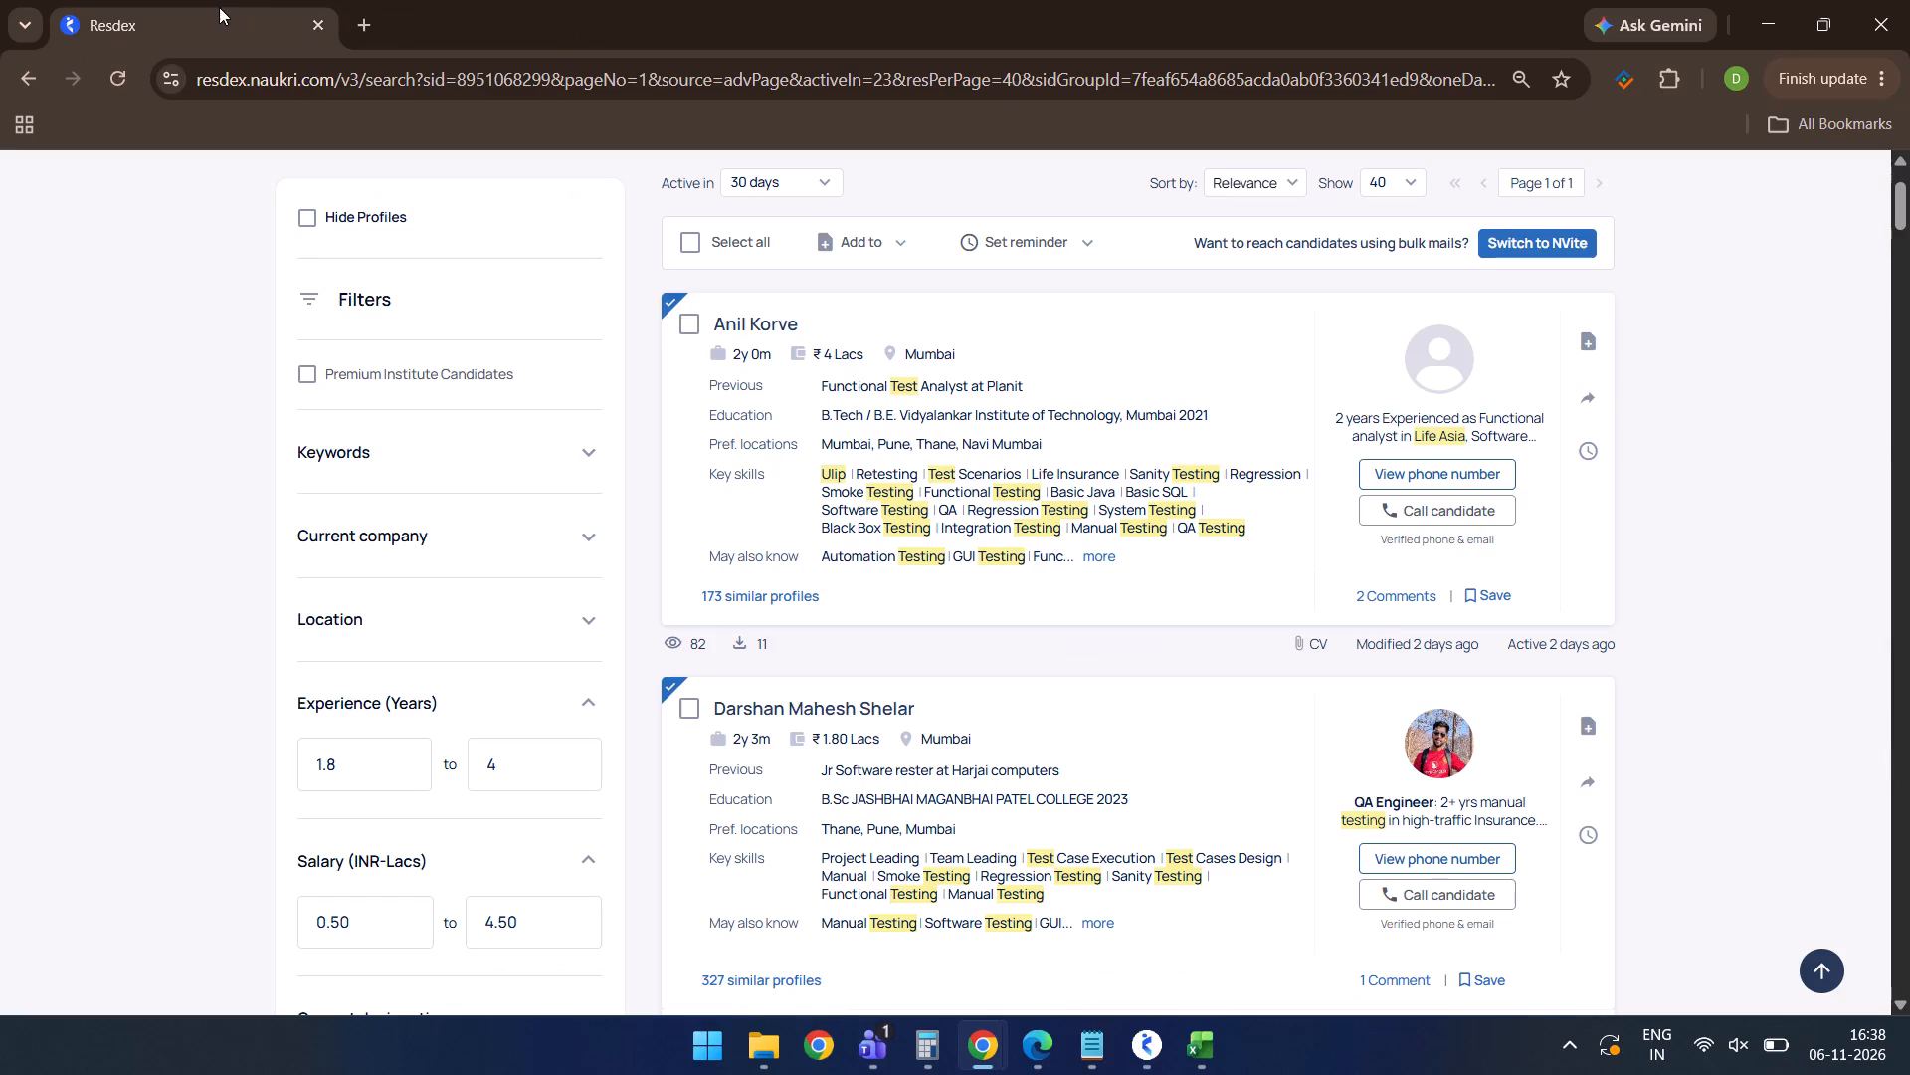
Review the tester cards in the Resdex search results, comparing experience, key skills and existing recruiter comments.
scroll(1175, 488, down, 2)
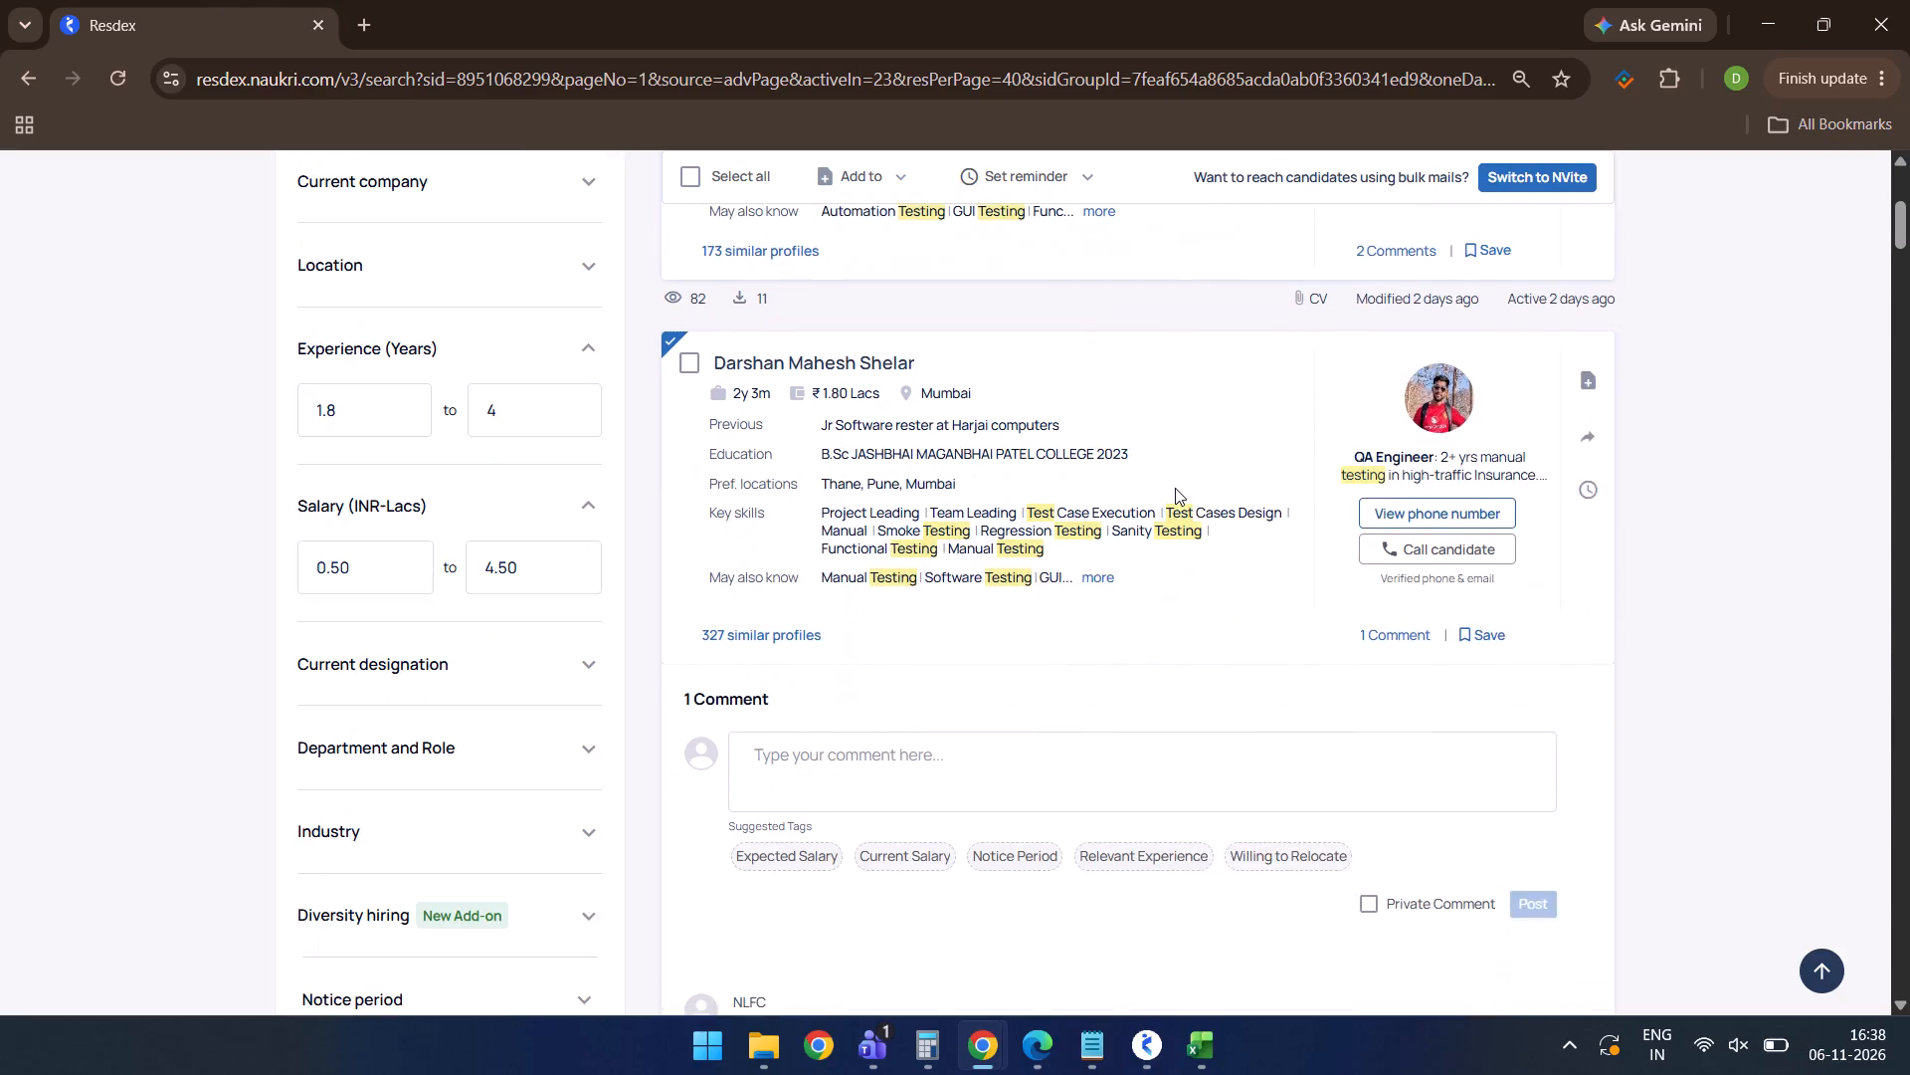
scroll(1175, 488, down, 1)
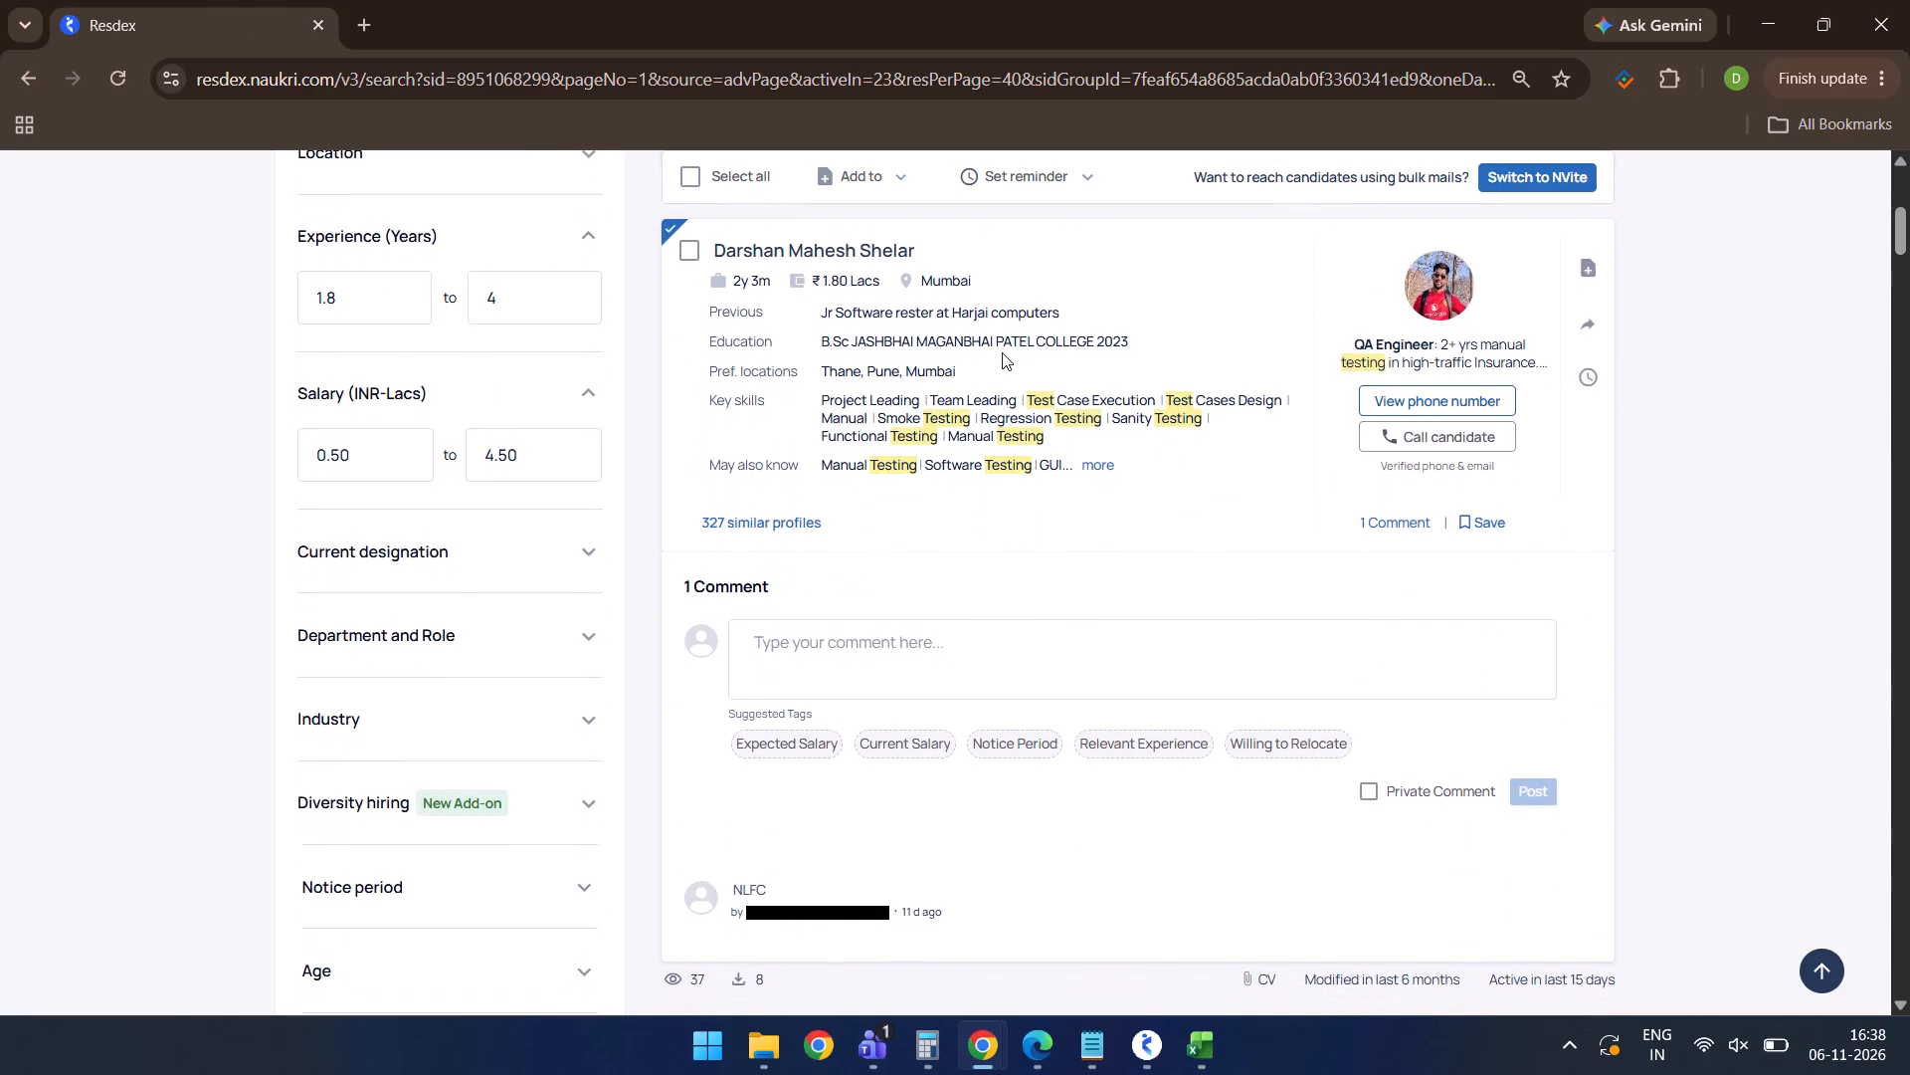
scroll(1104, 648, down, 2)
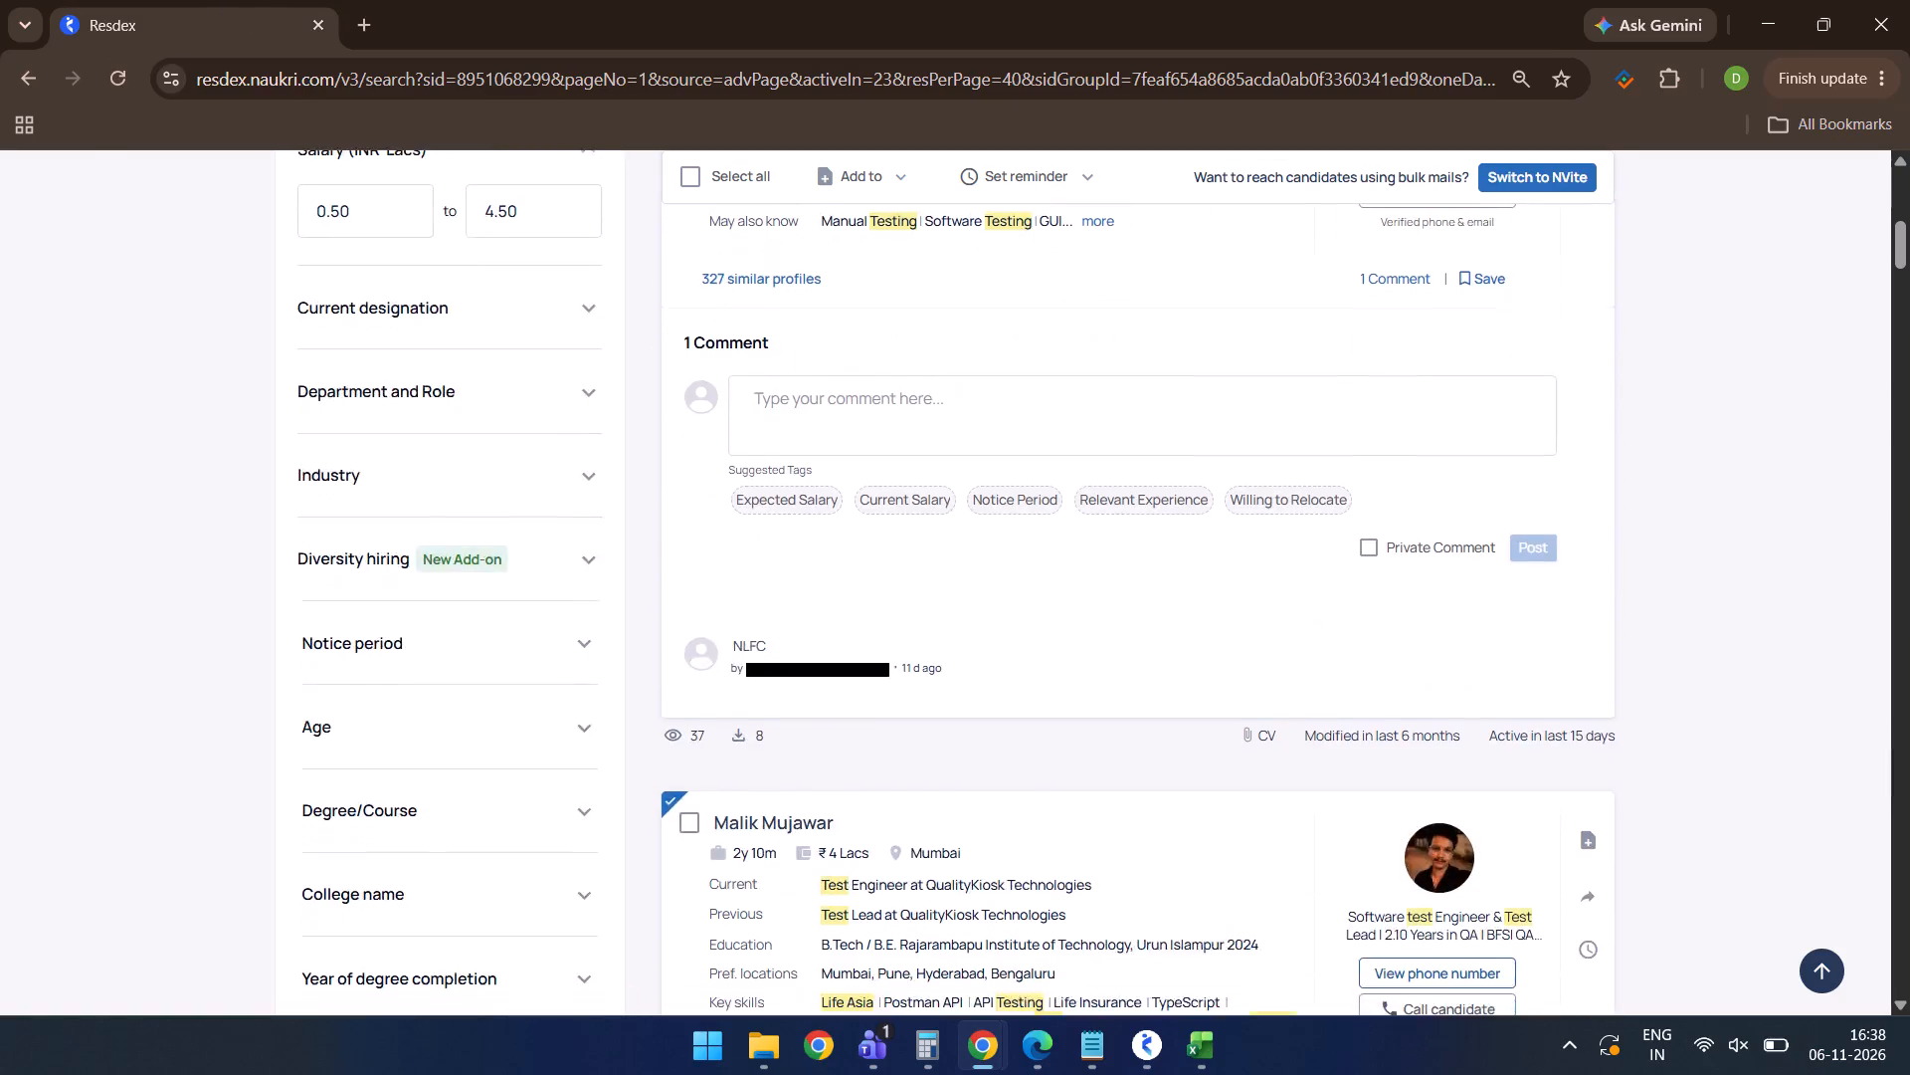
scroll(1104, 648, up, 3)
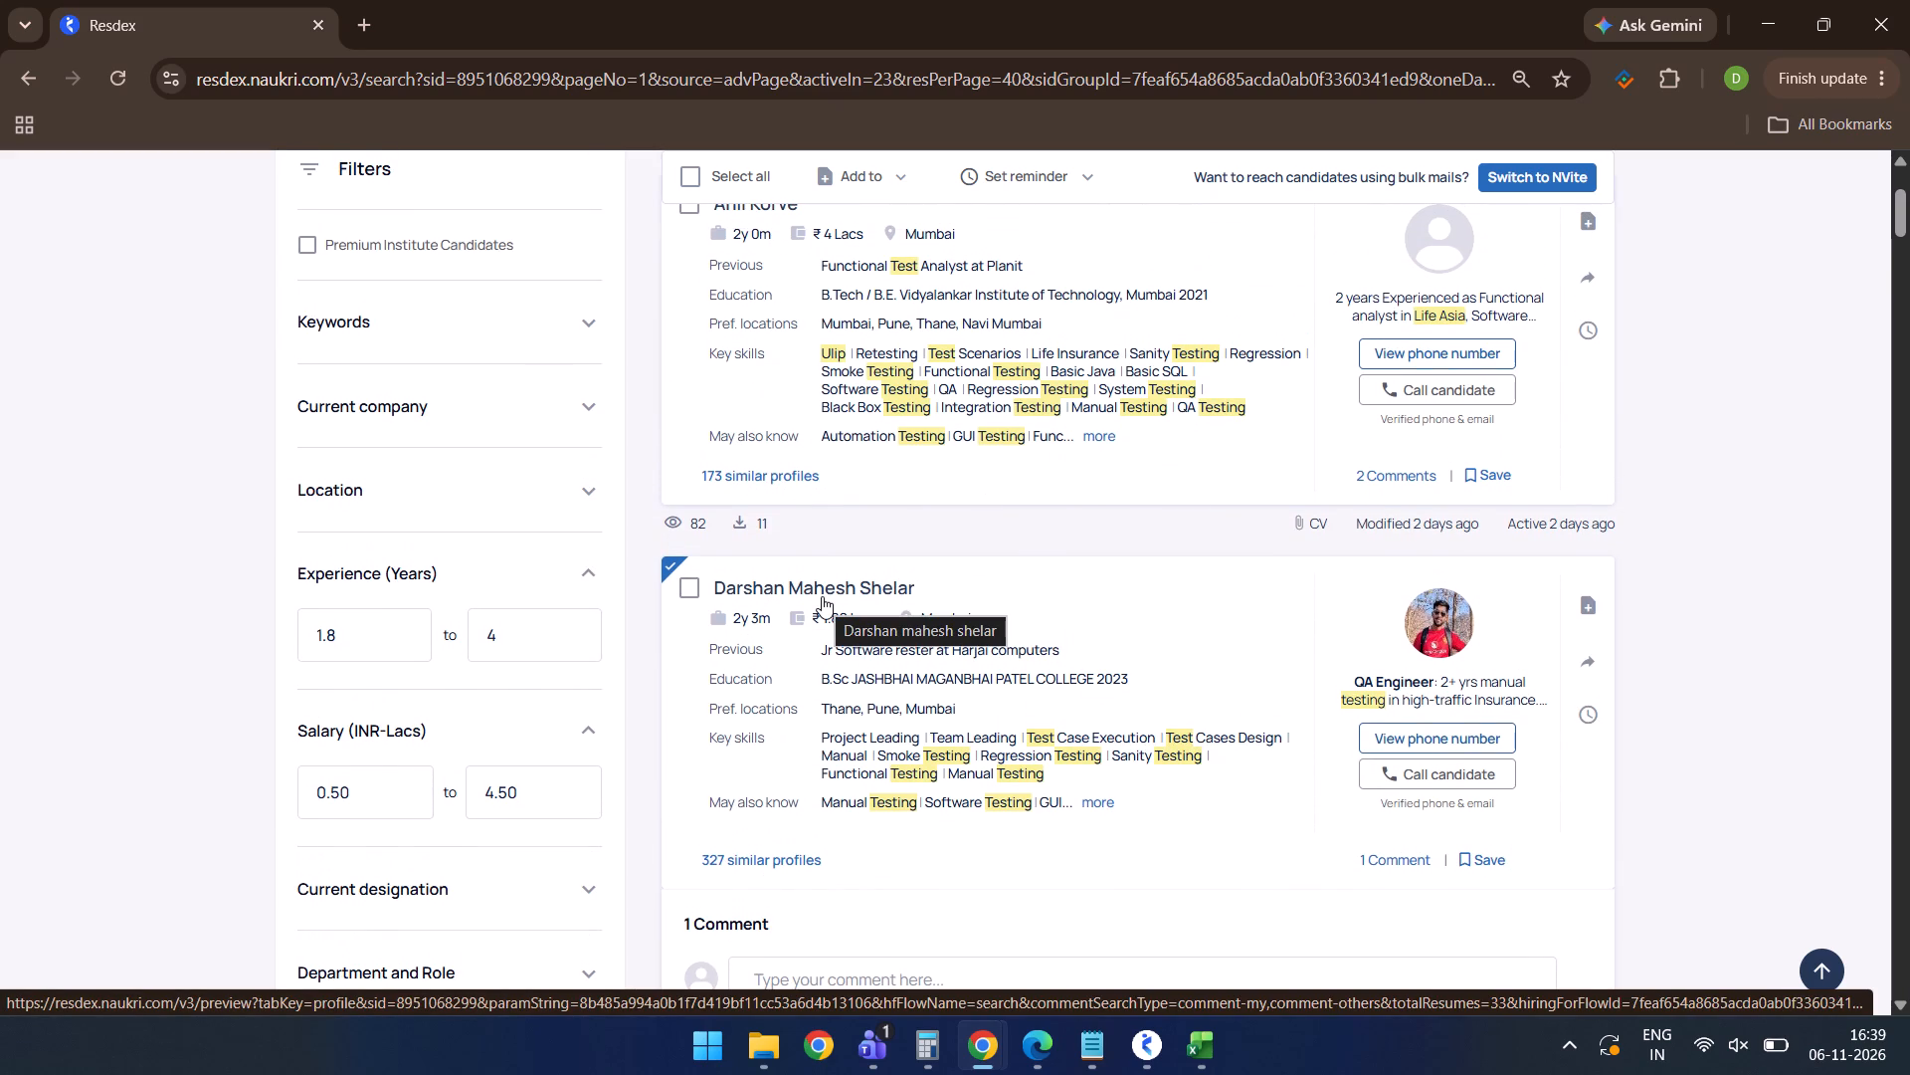
scroll(822, 596, down, 4)
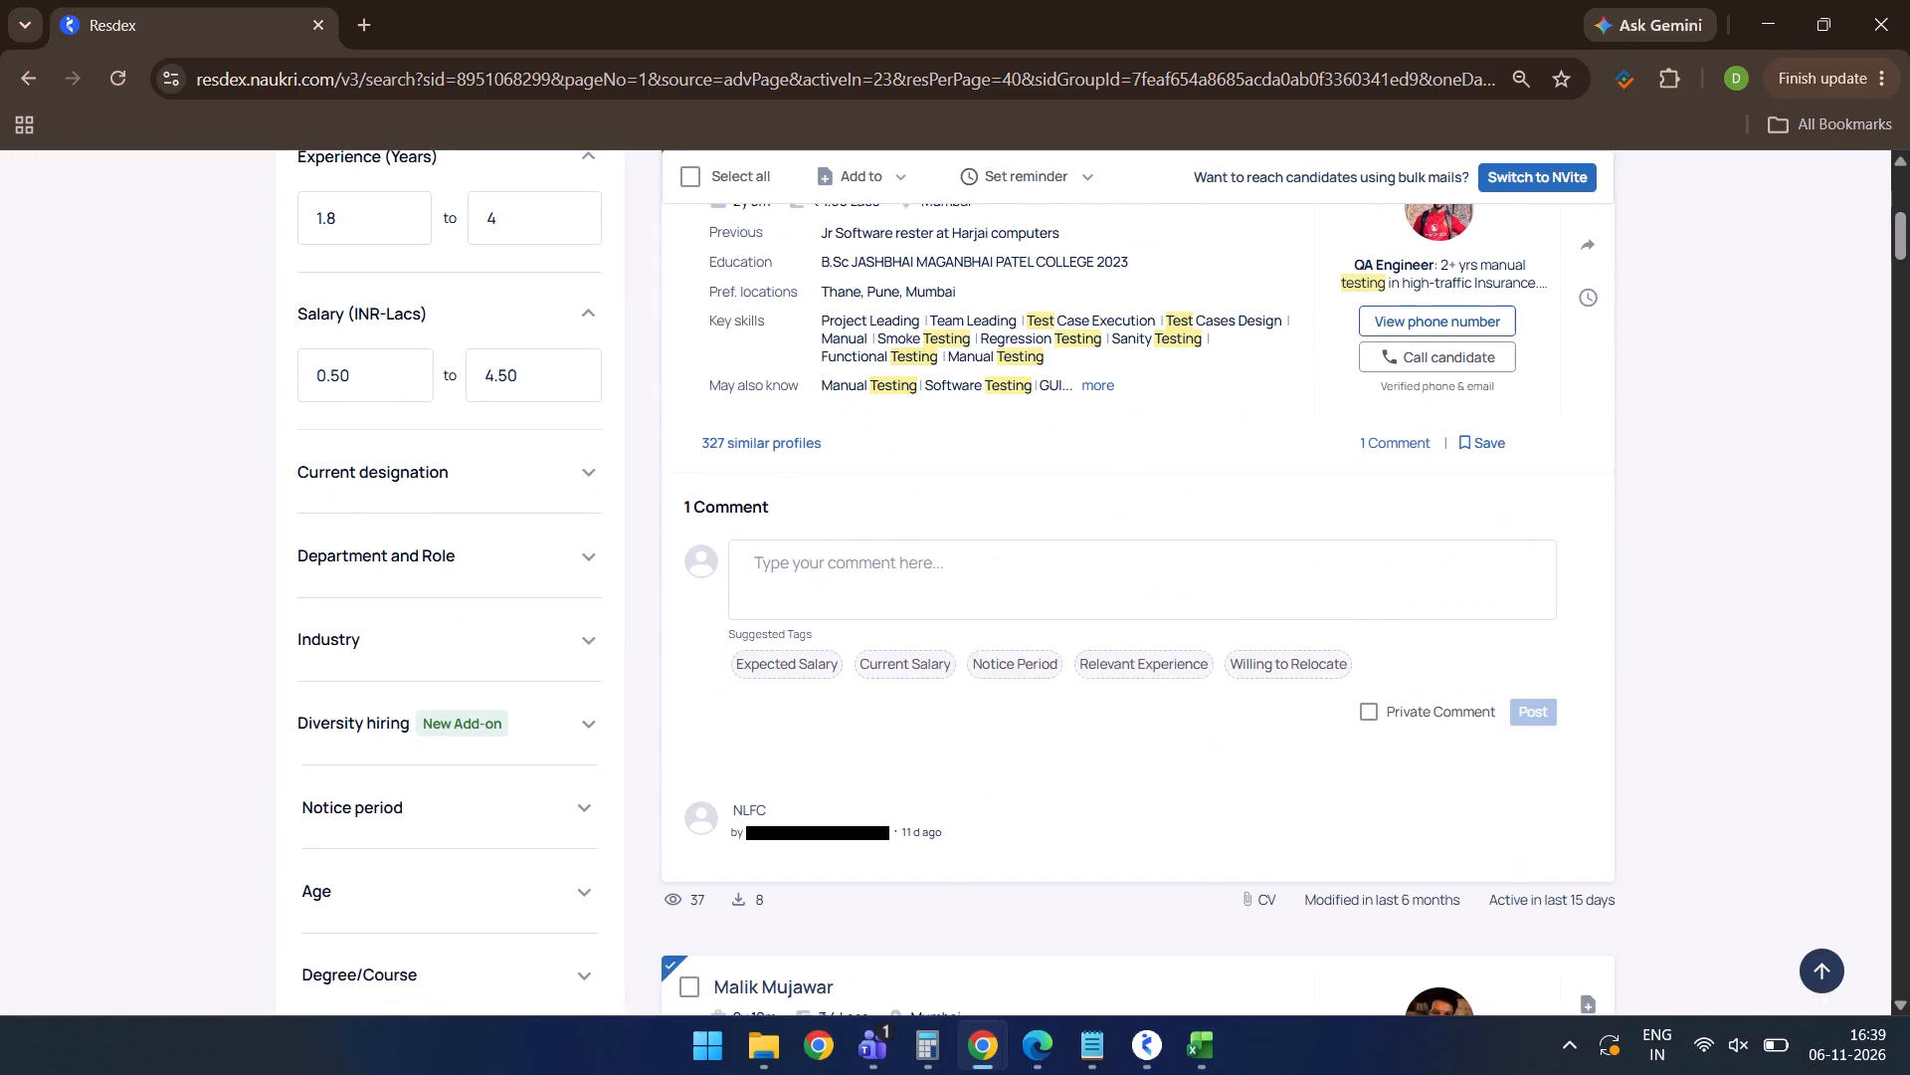
scroll(822, 596, down, 4)
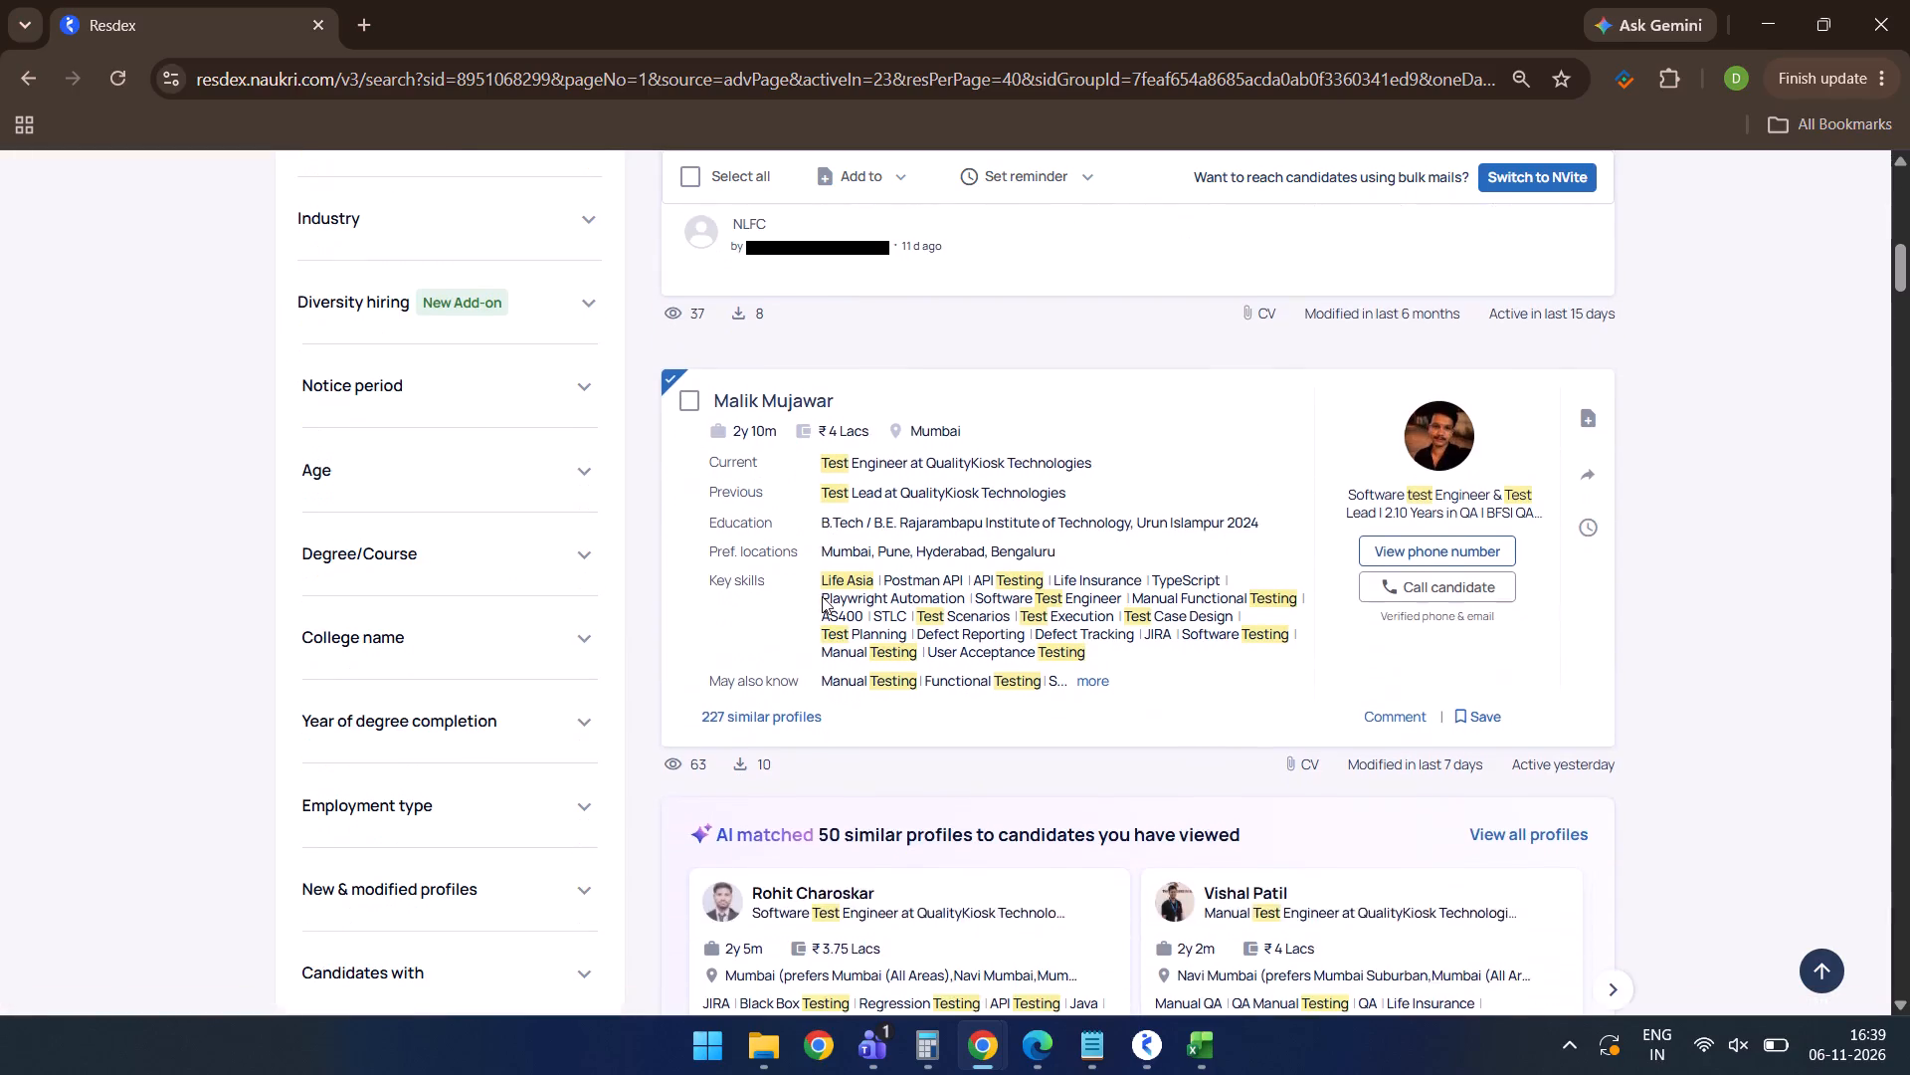
scroll(822, 596, down, 2)
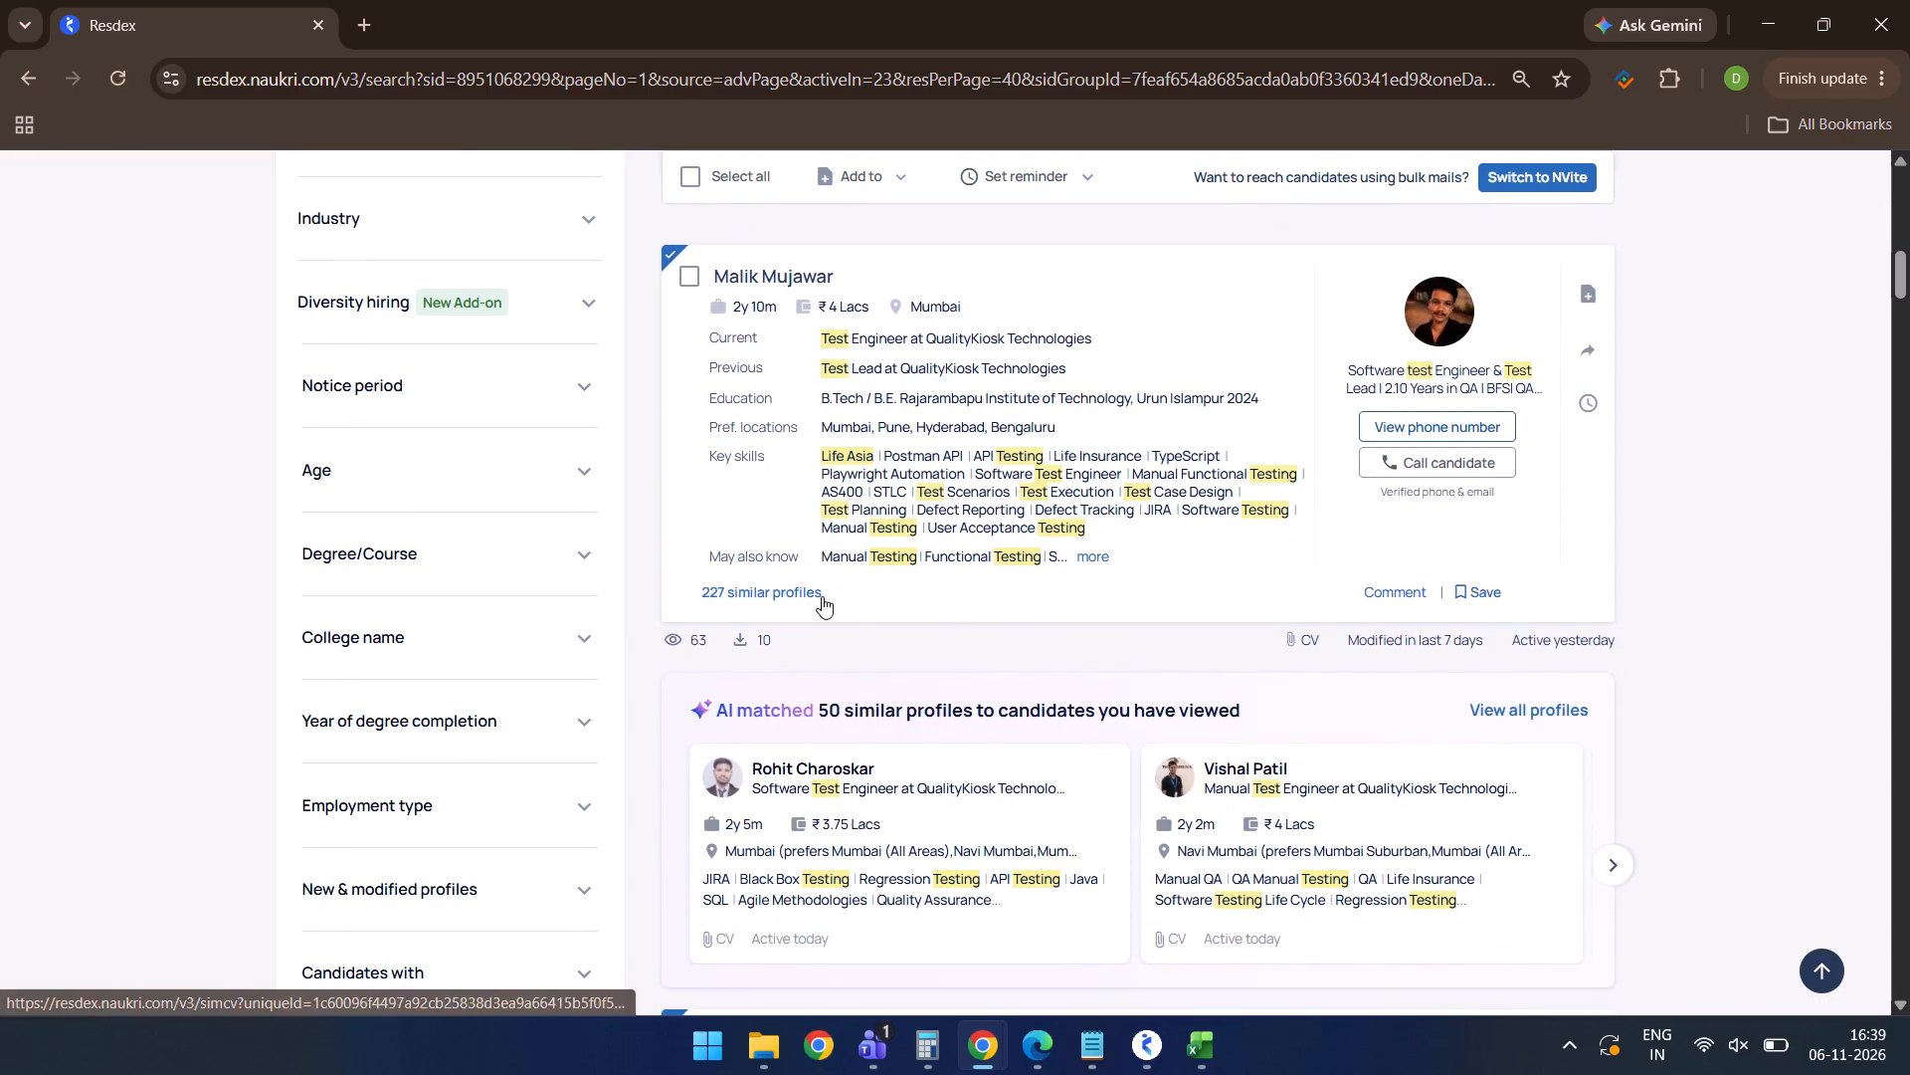
scroll(822, 596, down, 3)
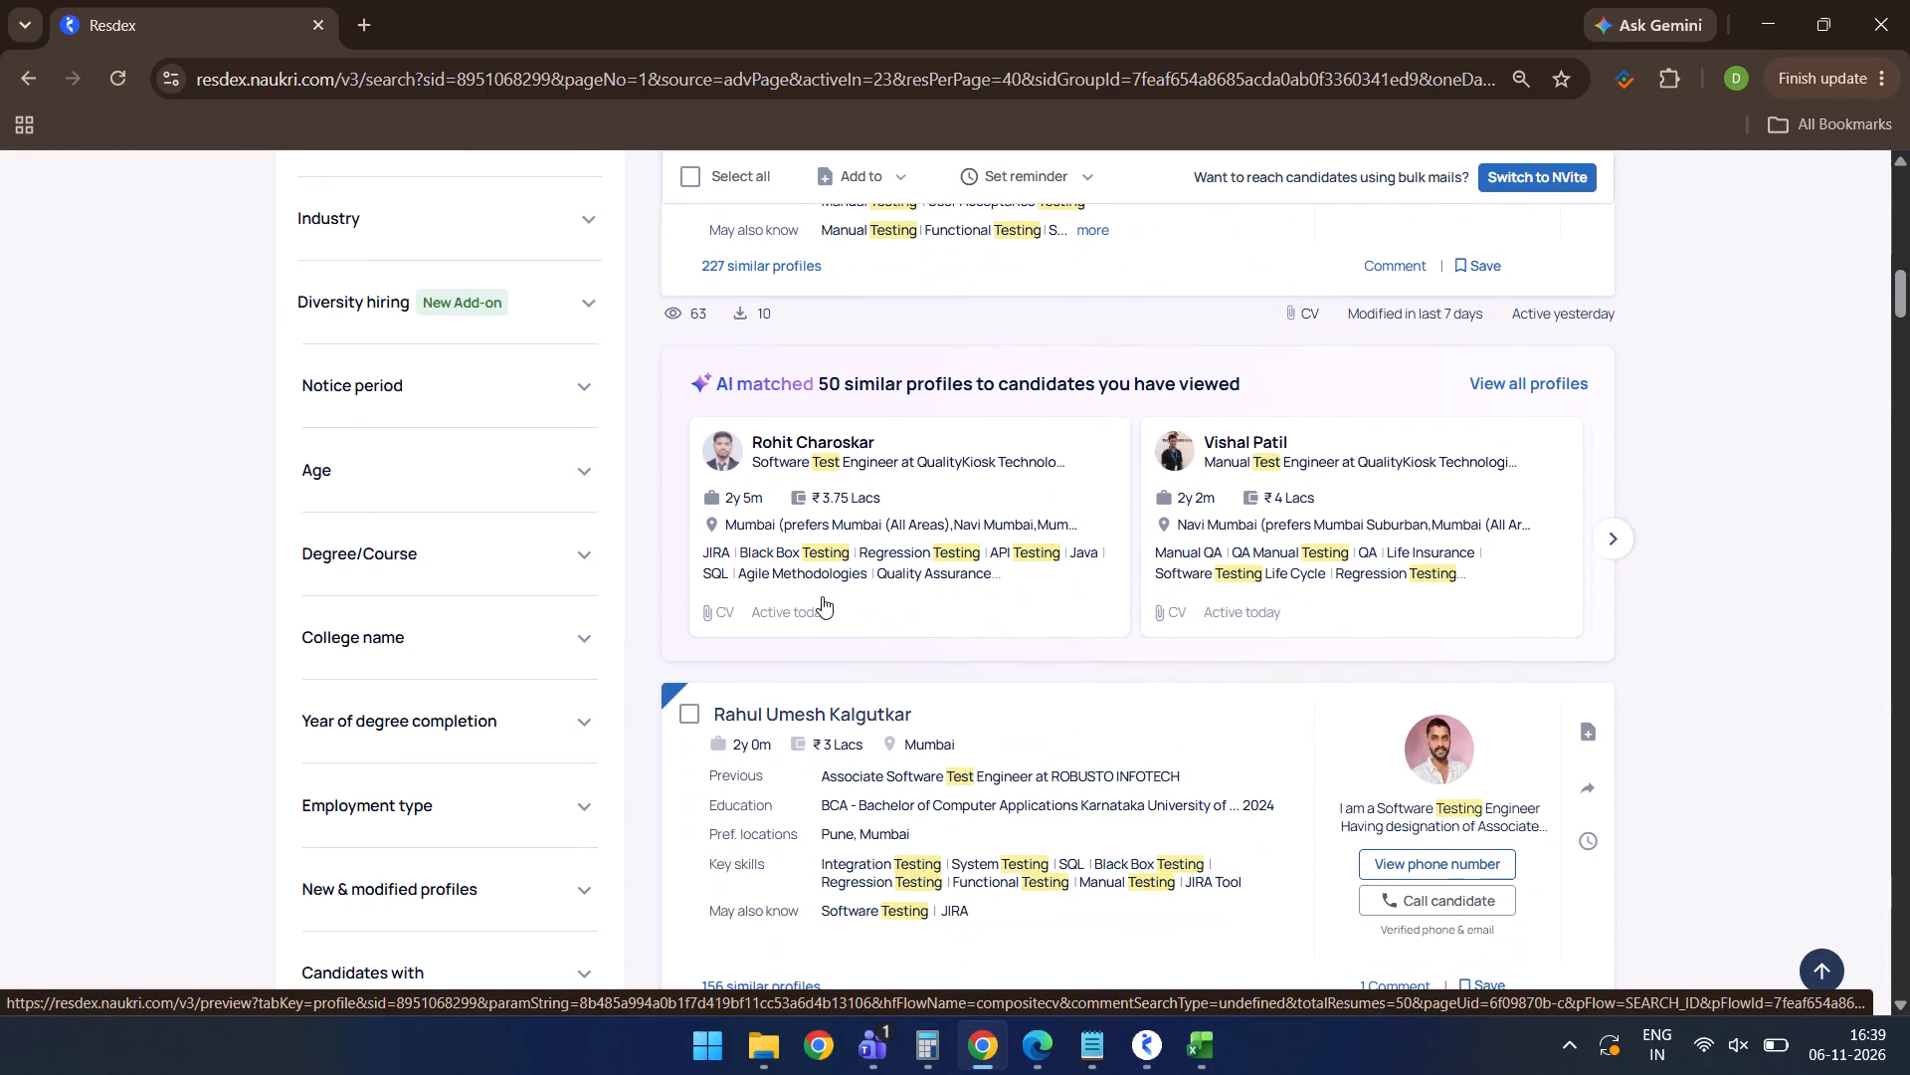
scroll(822, 596, down, 1)
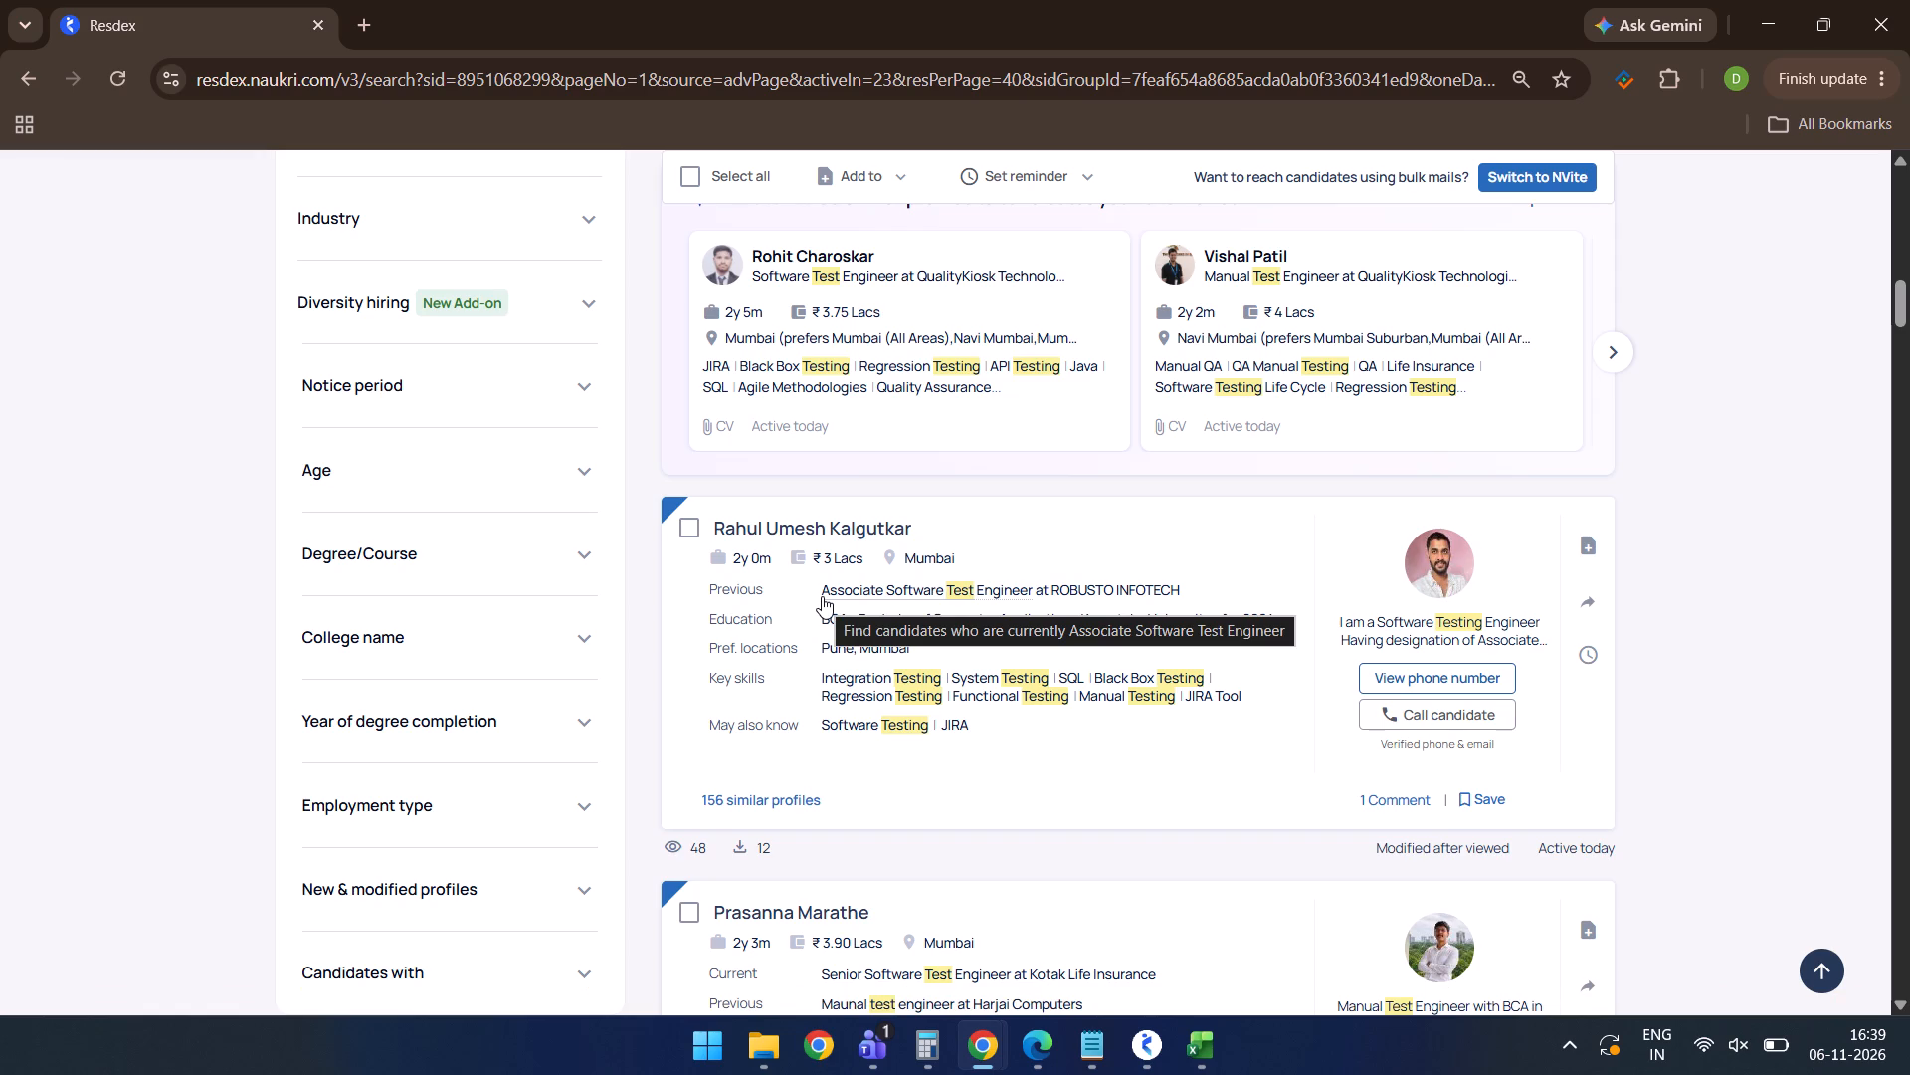
scroll(822, 596, down, 3)
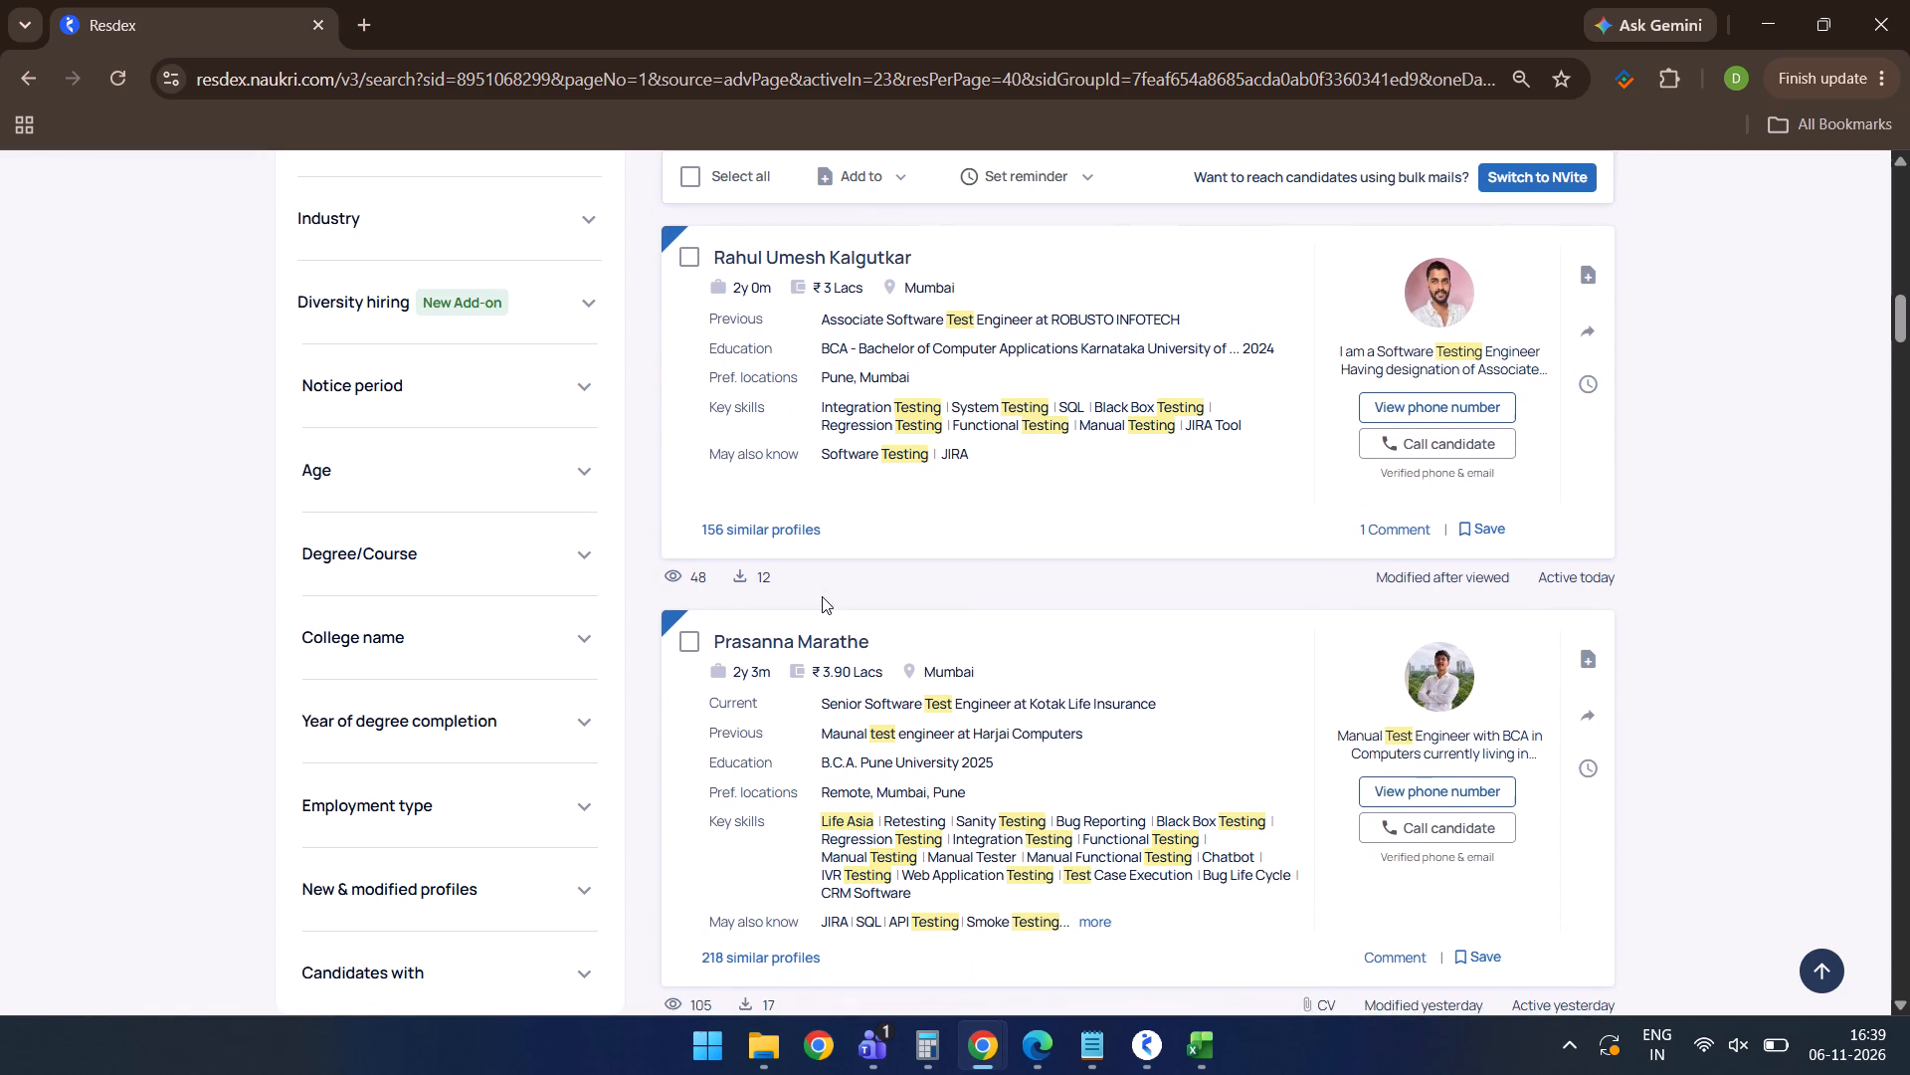
scroll(822, 596, down, 1)
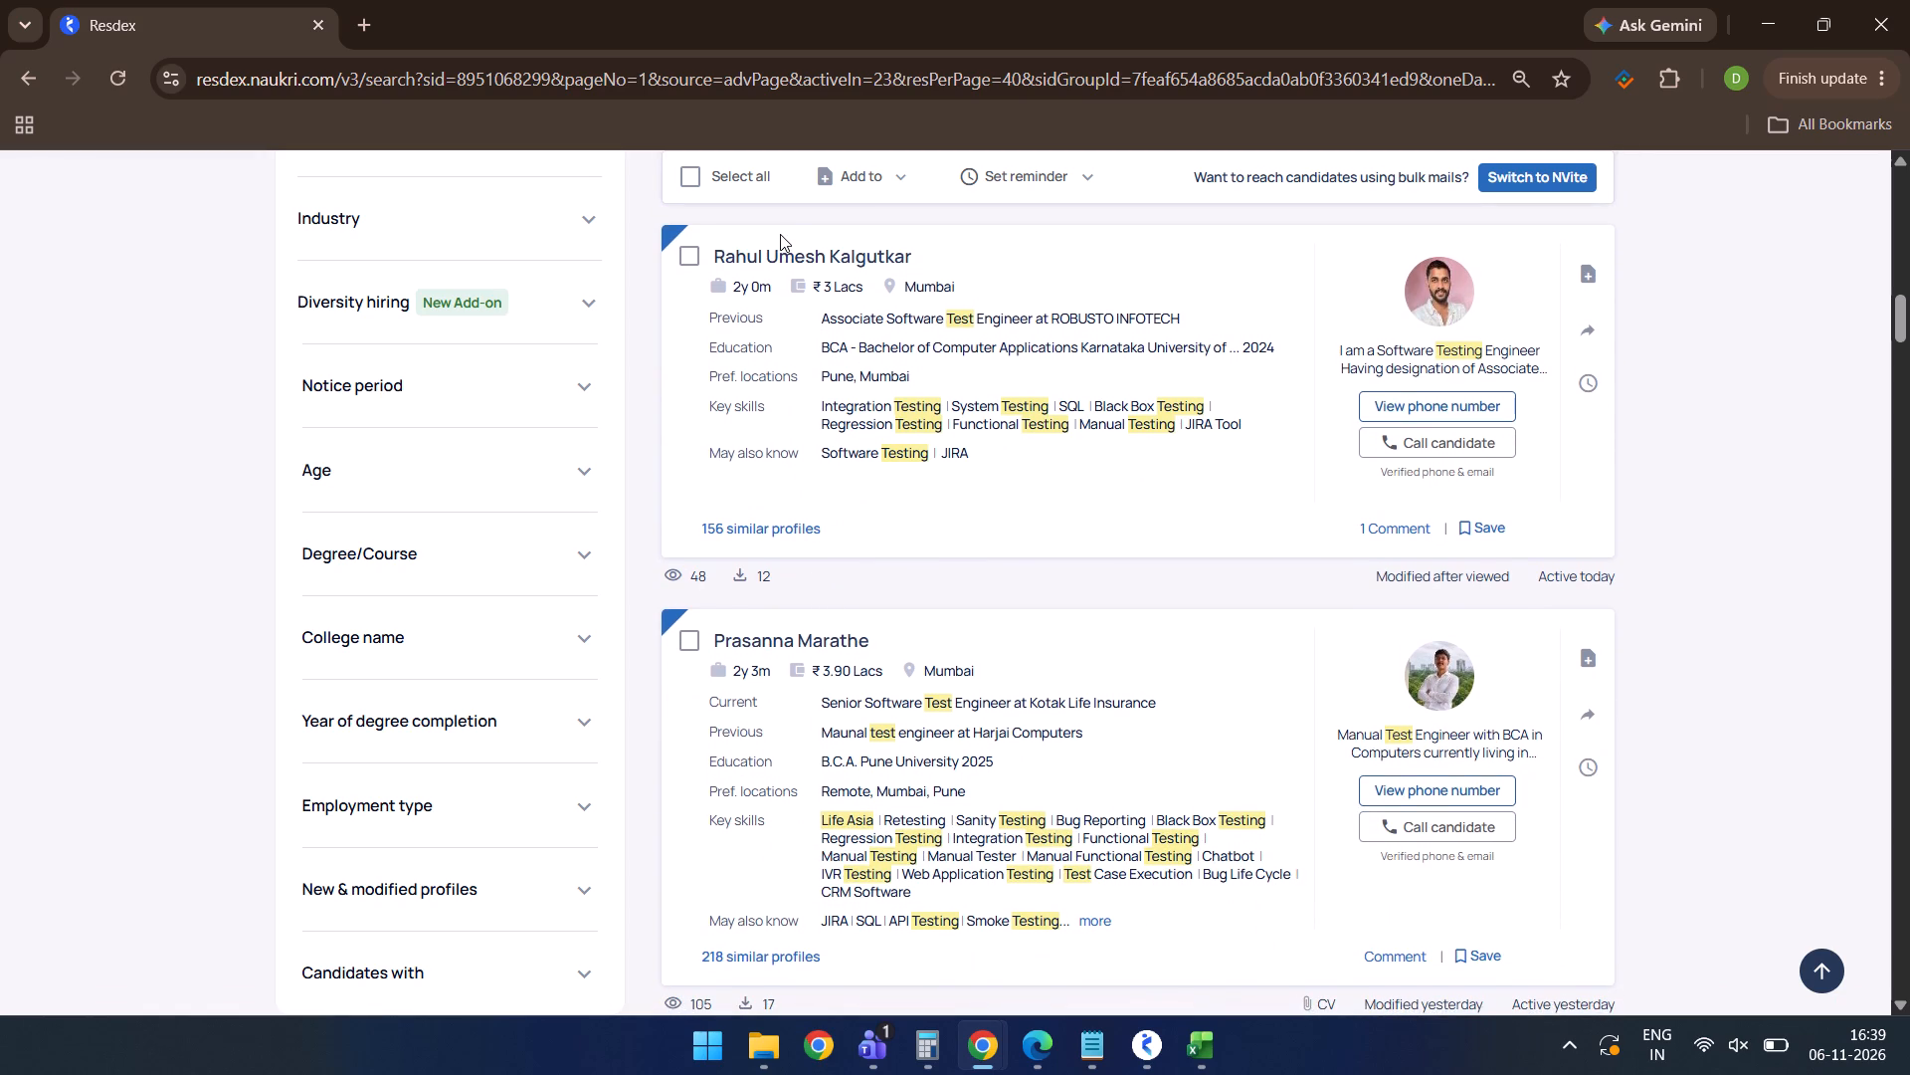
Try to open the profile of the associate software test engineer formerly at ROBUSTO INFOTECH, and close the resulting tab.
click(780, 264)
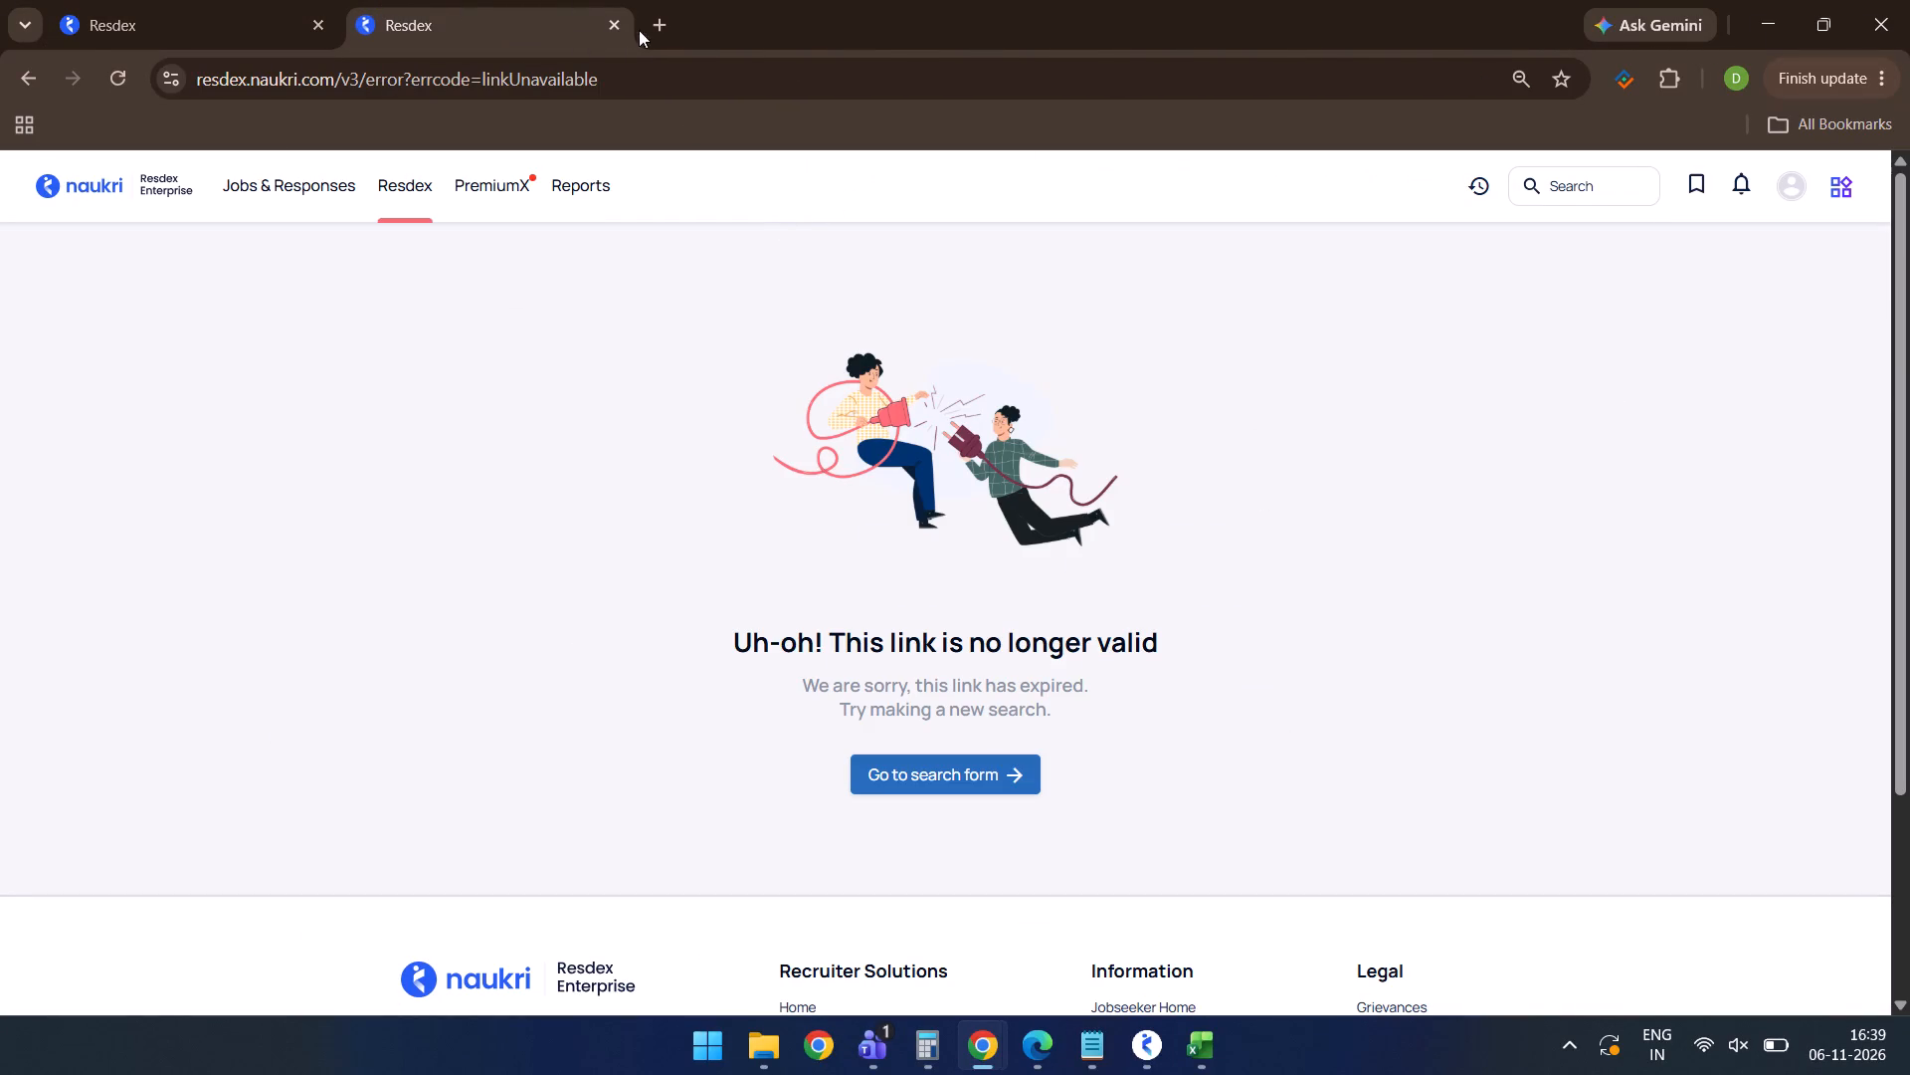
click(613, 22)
Reload the candidate search results and open the profile of the associate software test engineer formerly at ROBUSTO INFOTECH.
click(116, 71)
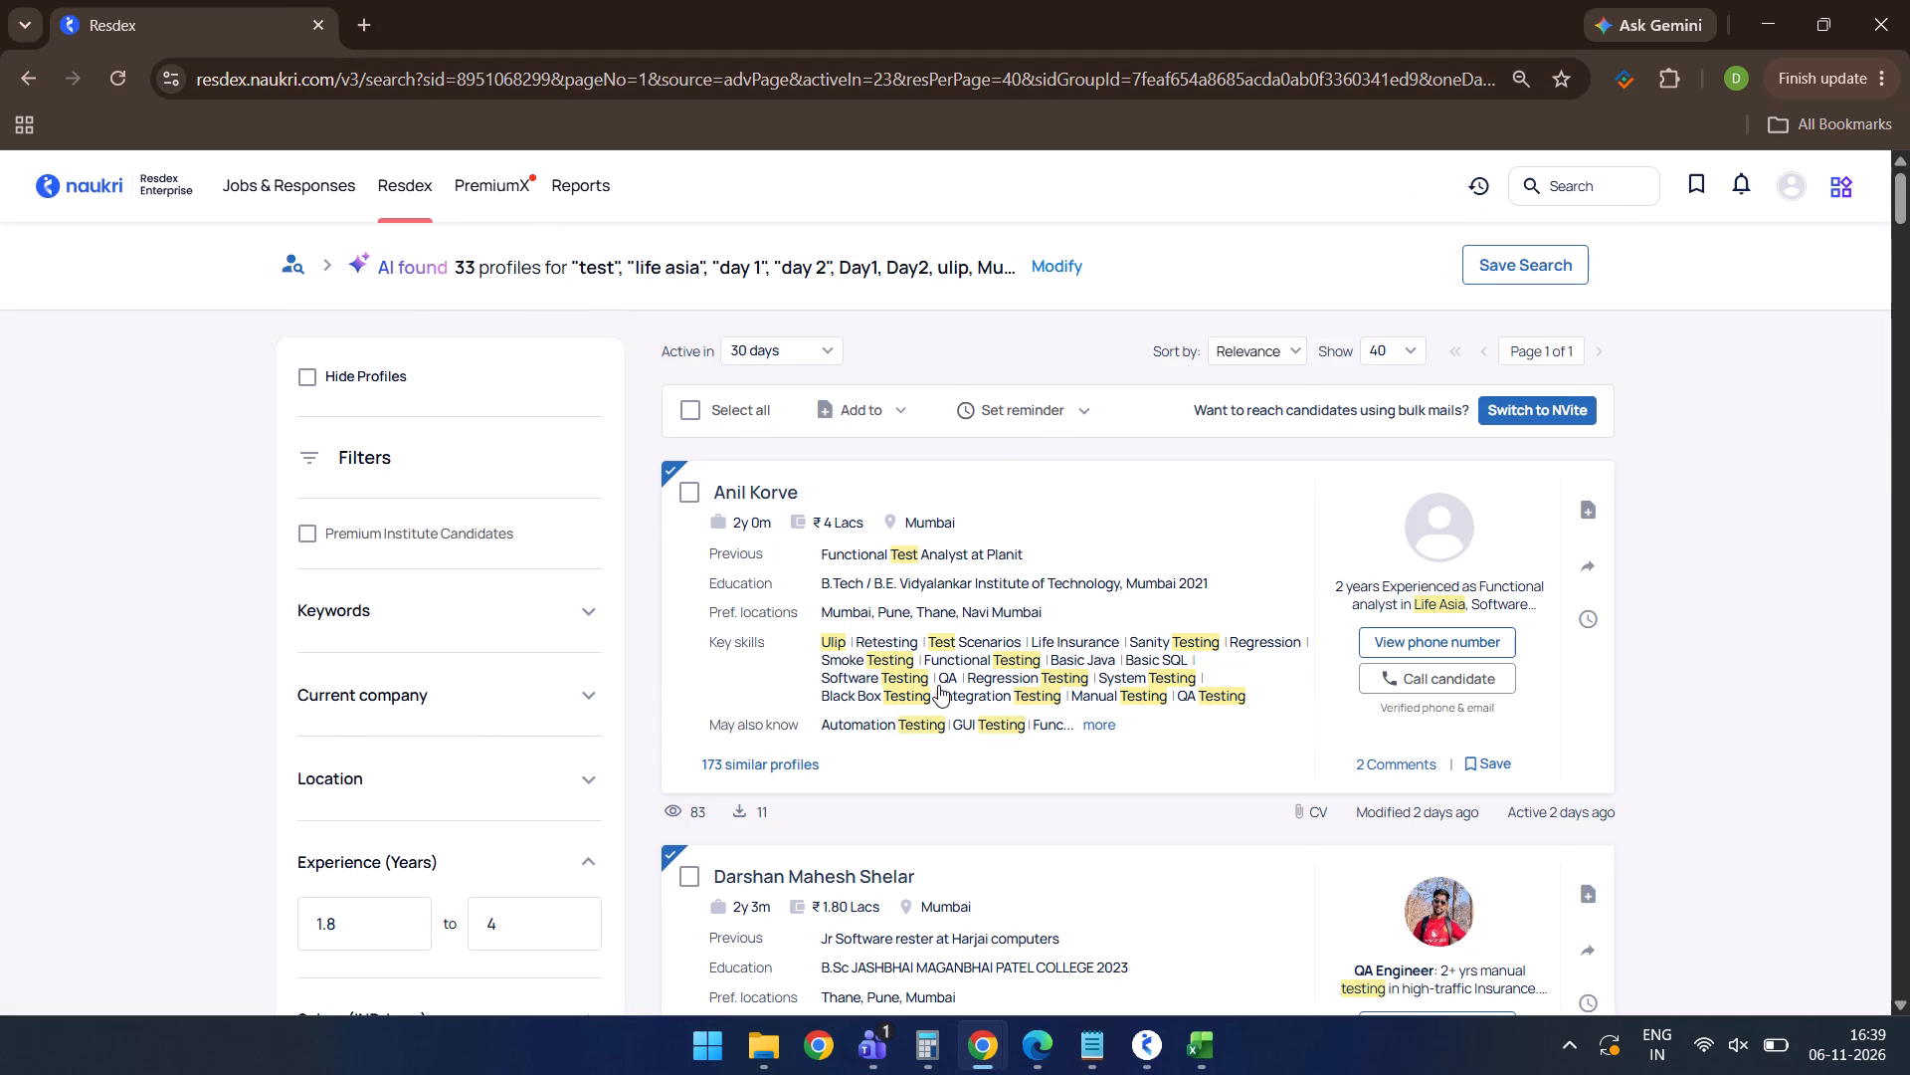
scroll(938, 685, down, 4)
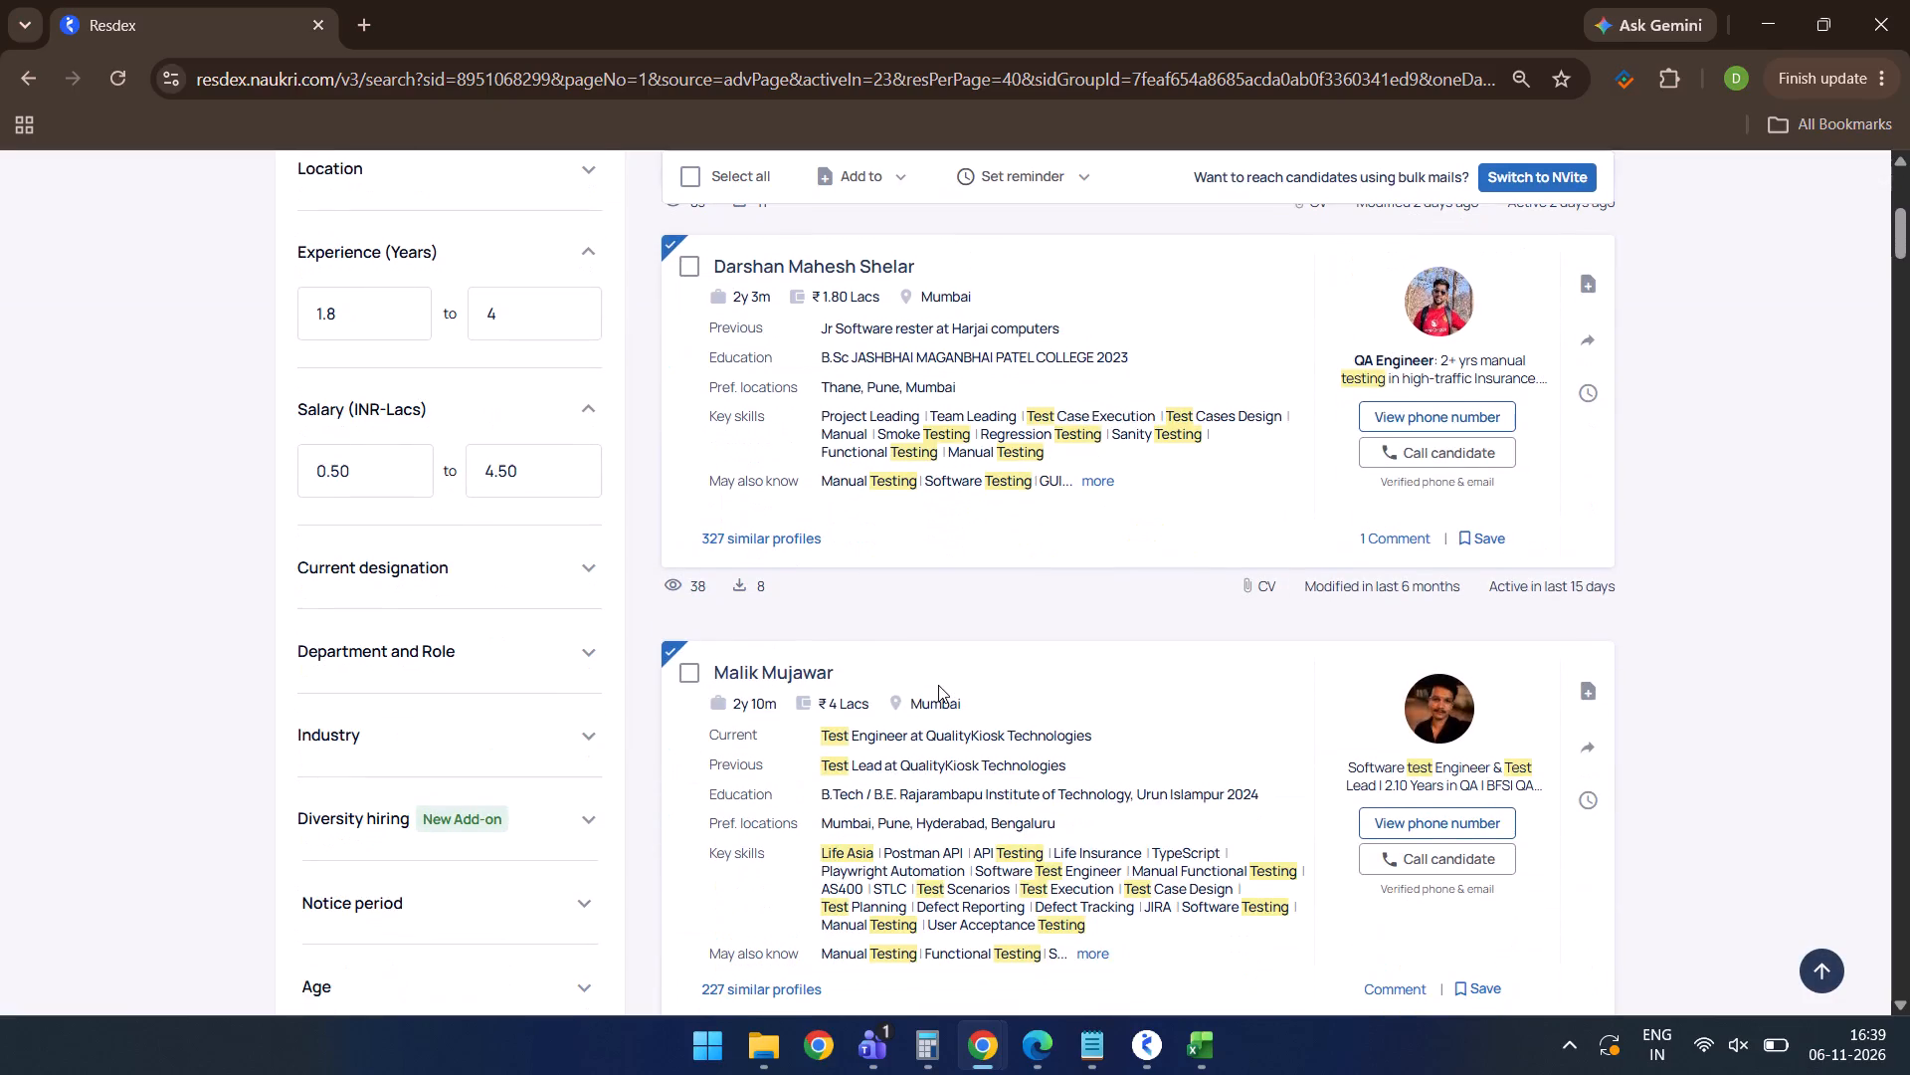
scroll(938, 685, up, 1)
scroll(938, 685, down, 2)
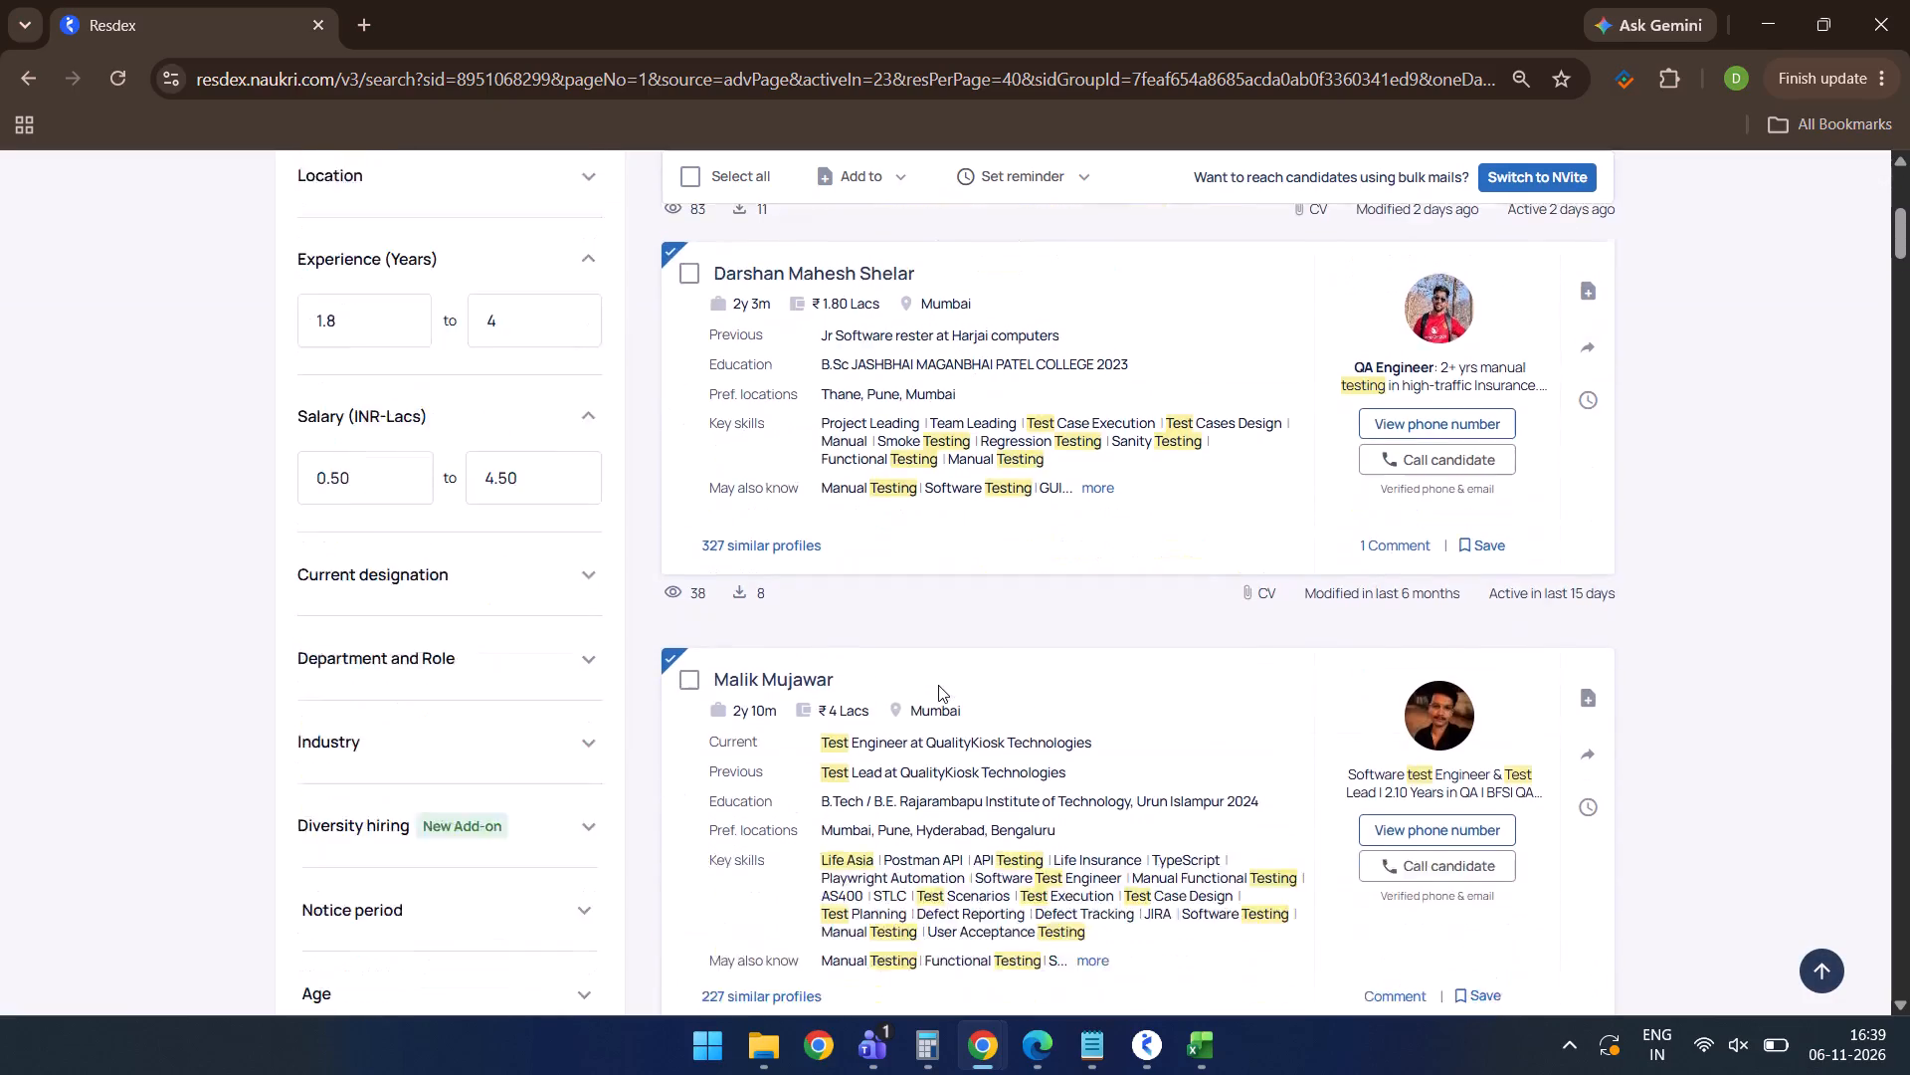
scroll(938, 685, down, 3)
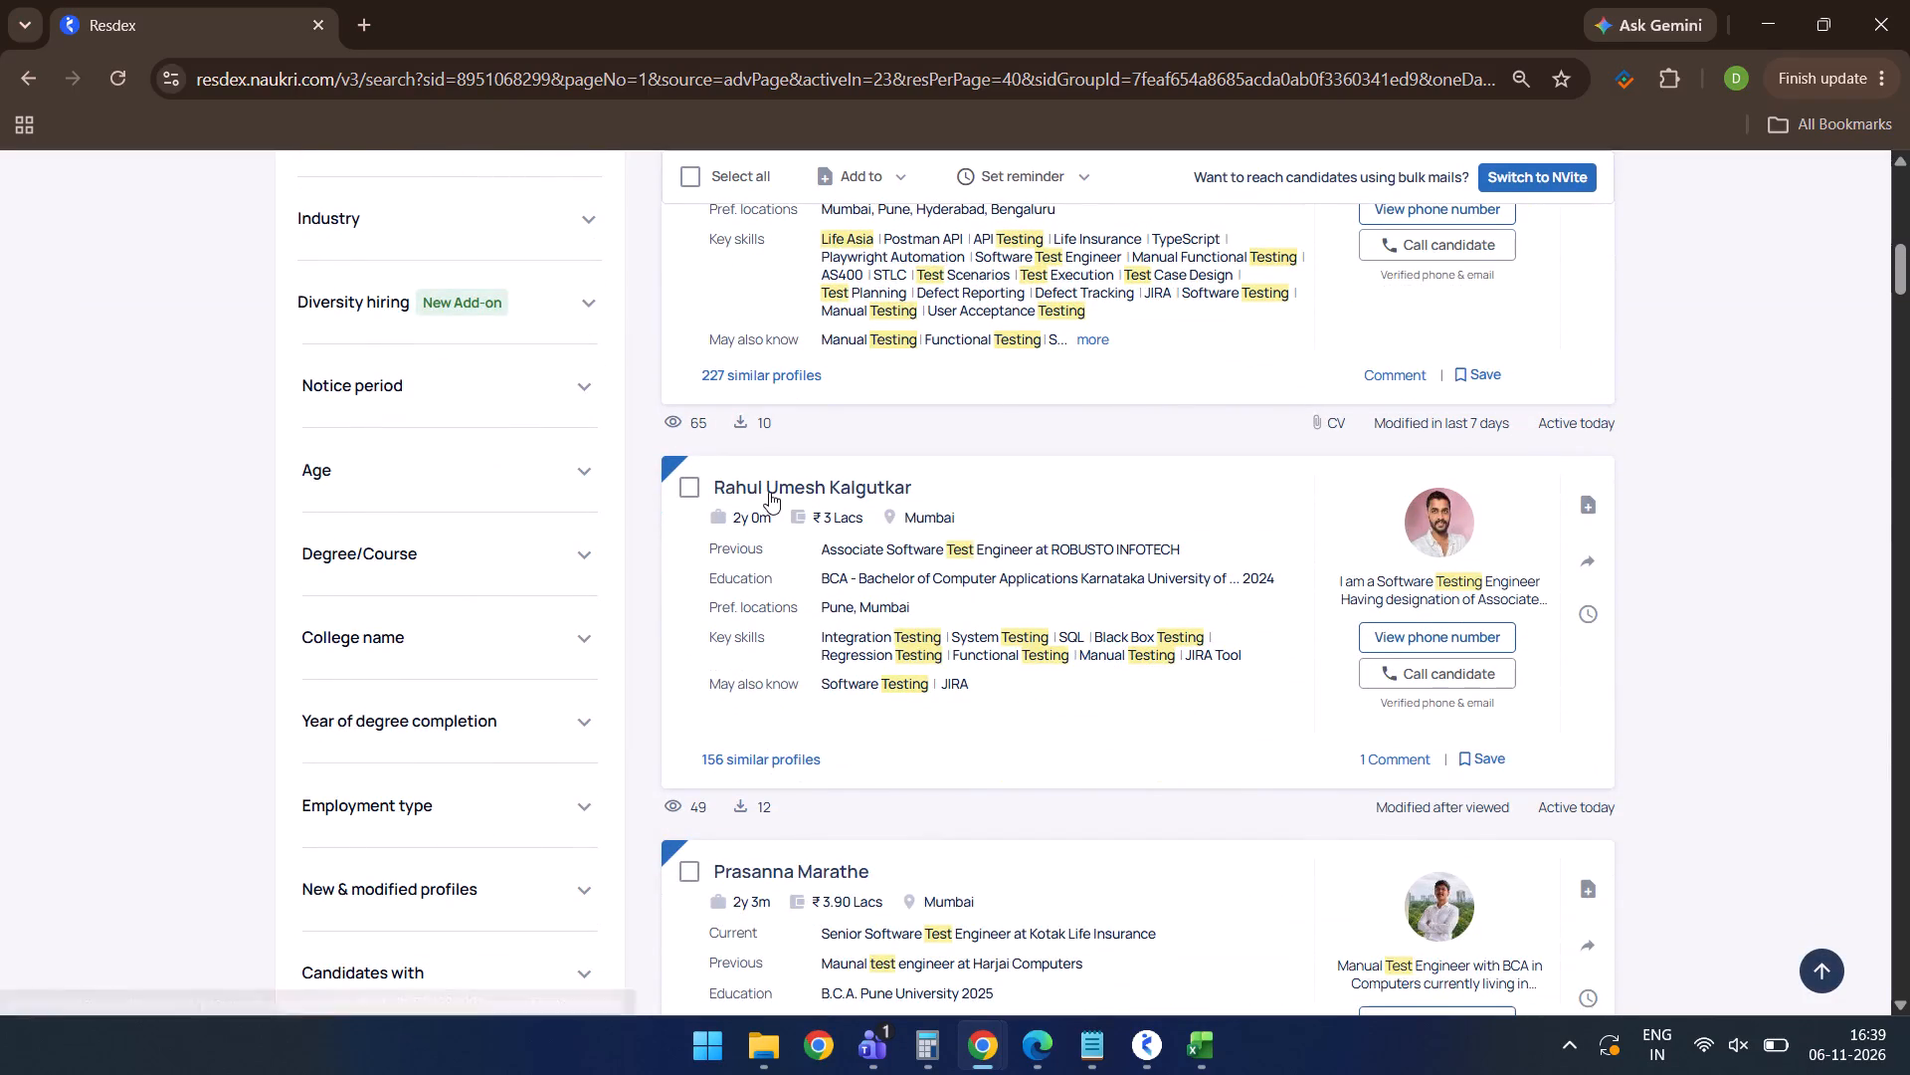
click(769, 492)
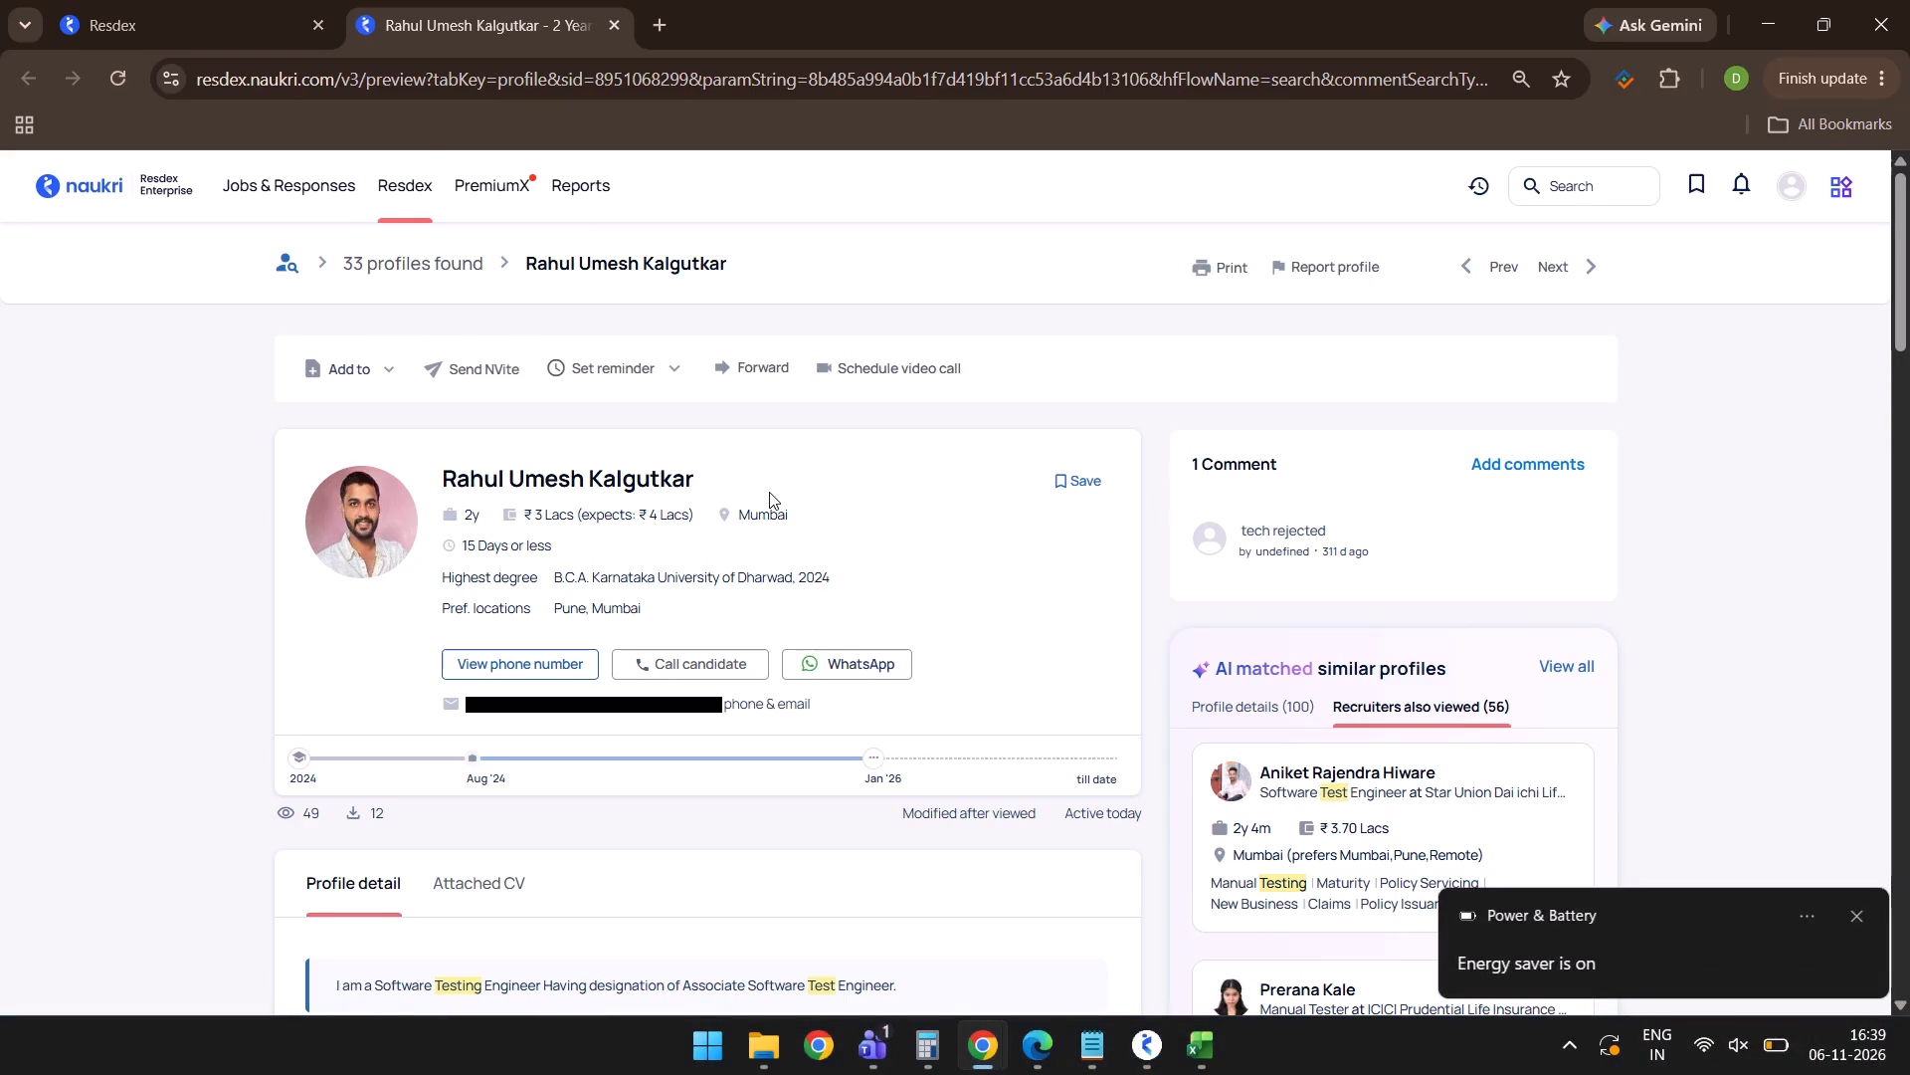
Review the candidate's key skills, work summary, work experience, Life Asia project and Attached CV section.
scroll(769, 492, down, 3)
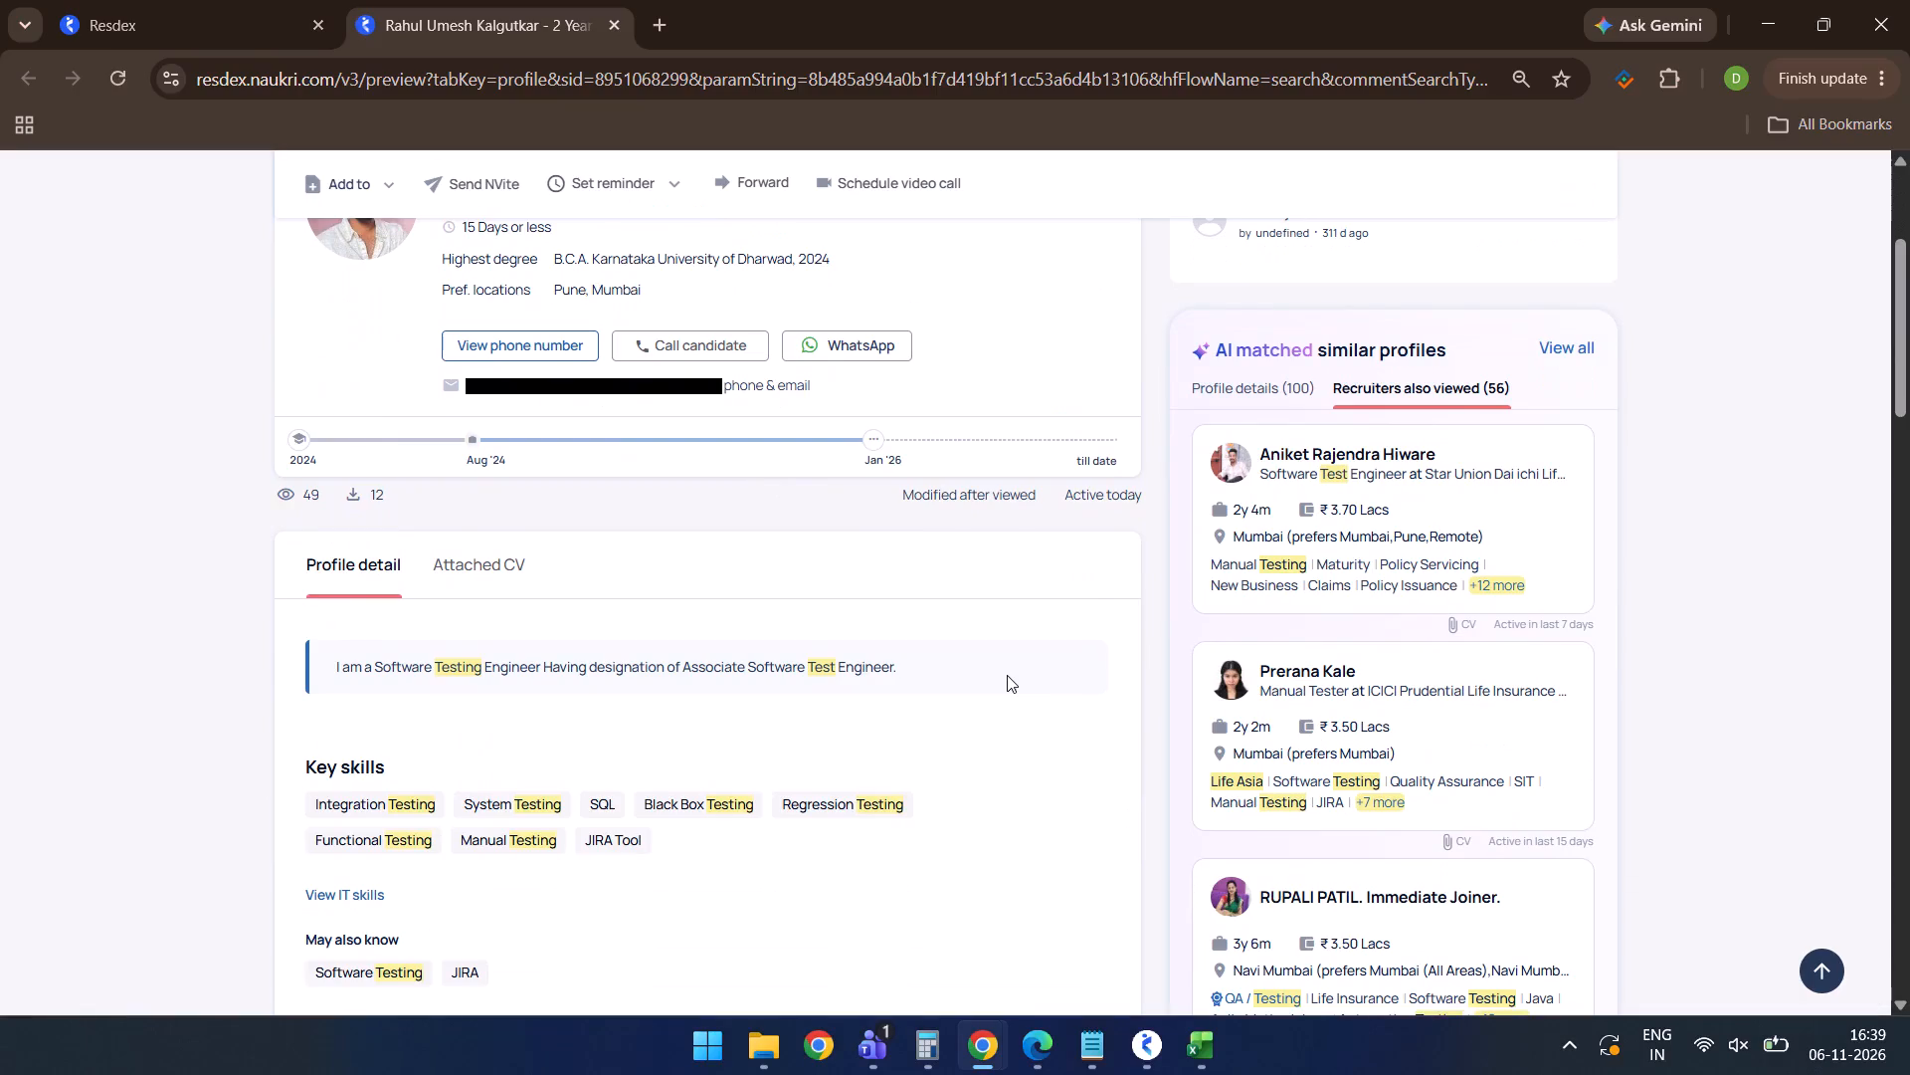
scroll(1007, 675, left, 1)
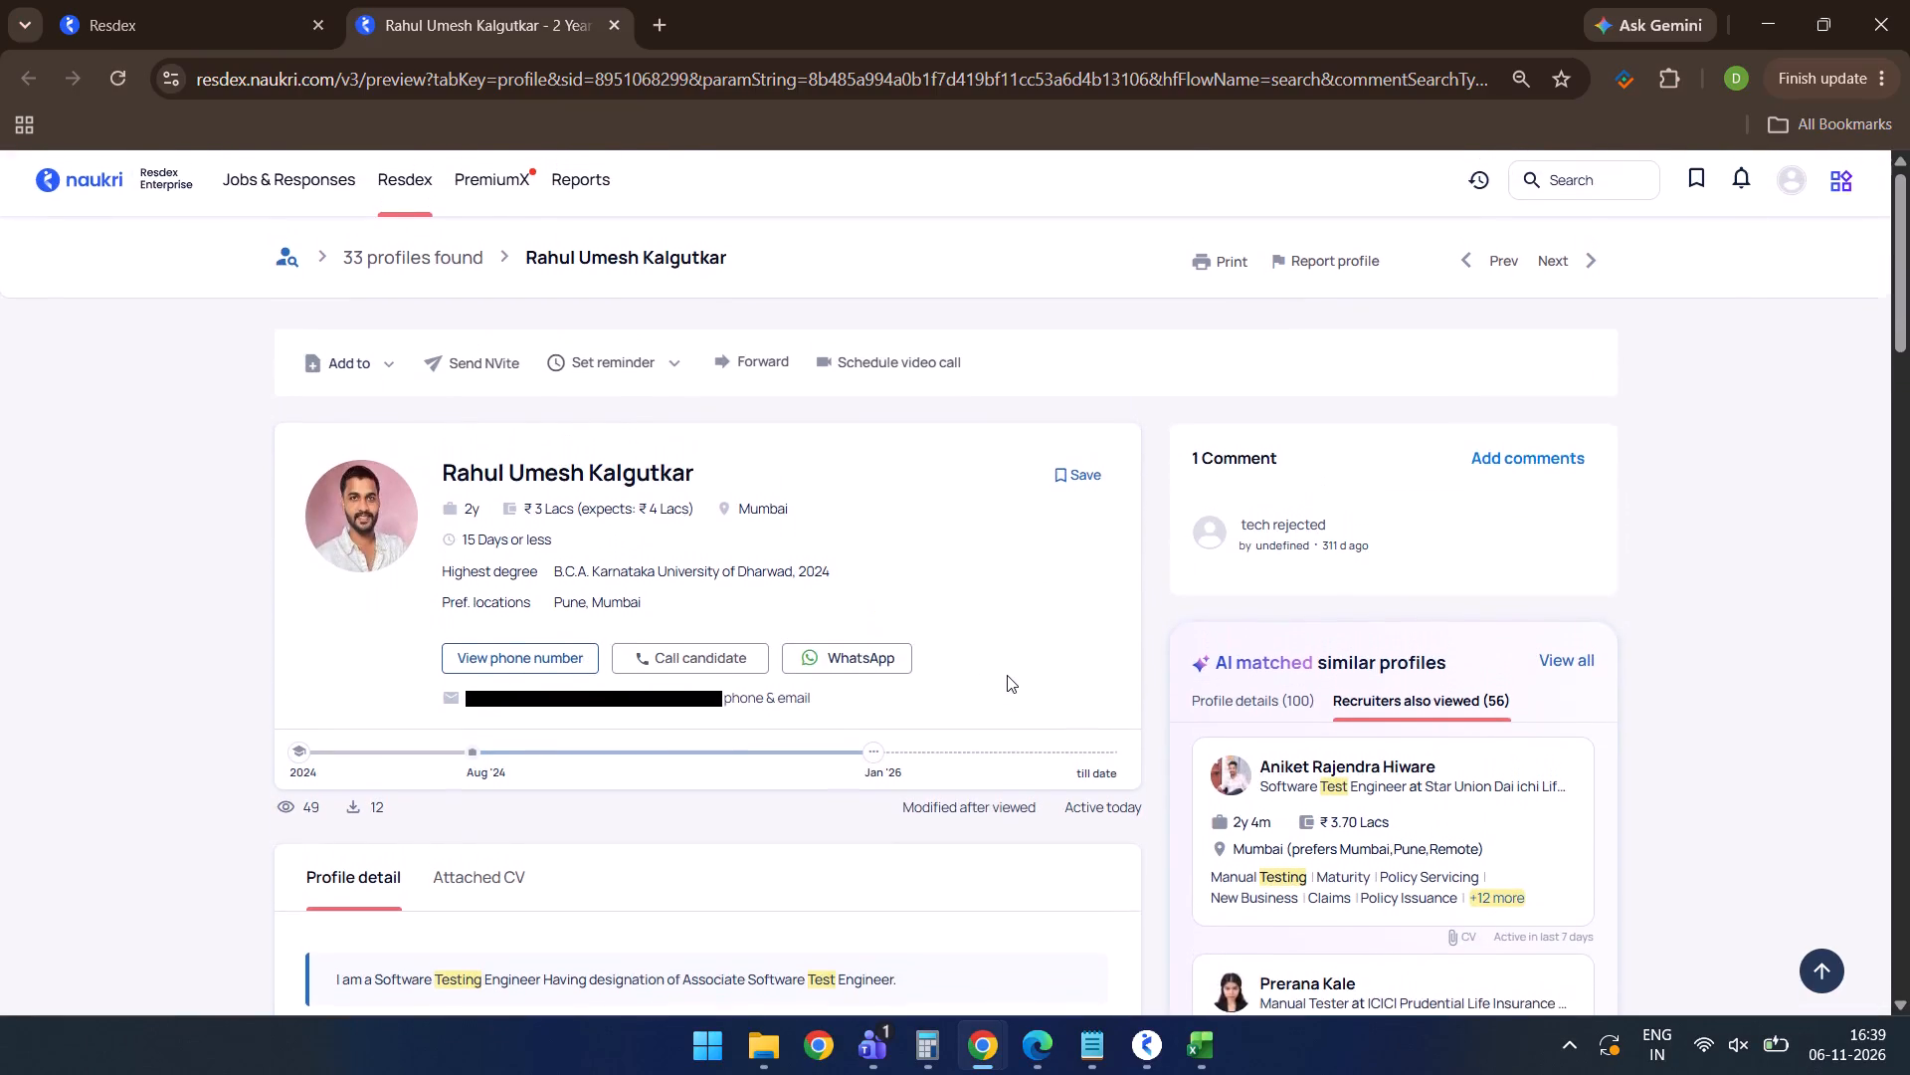
scroll(1007, 675, up, 2)
scroll(1007, 675, down, 3)
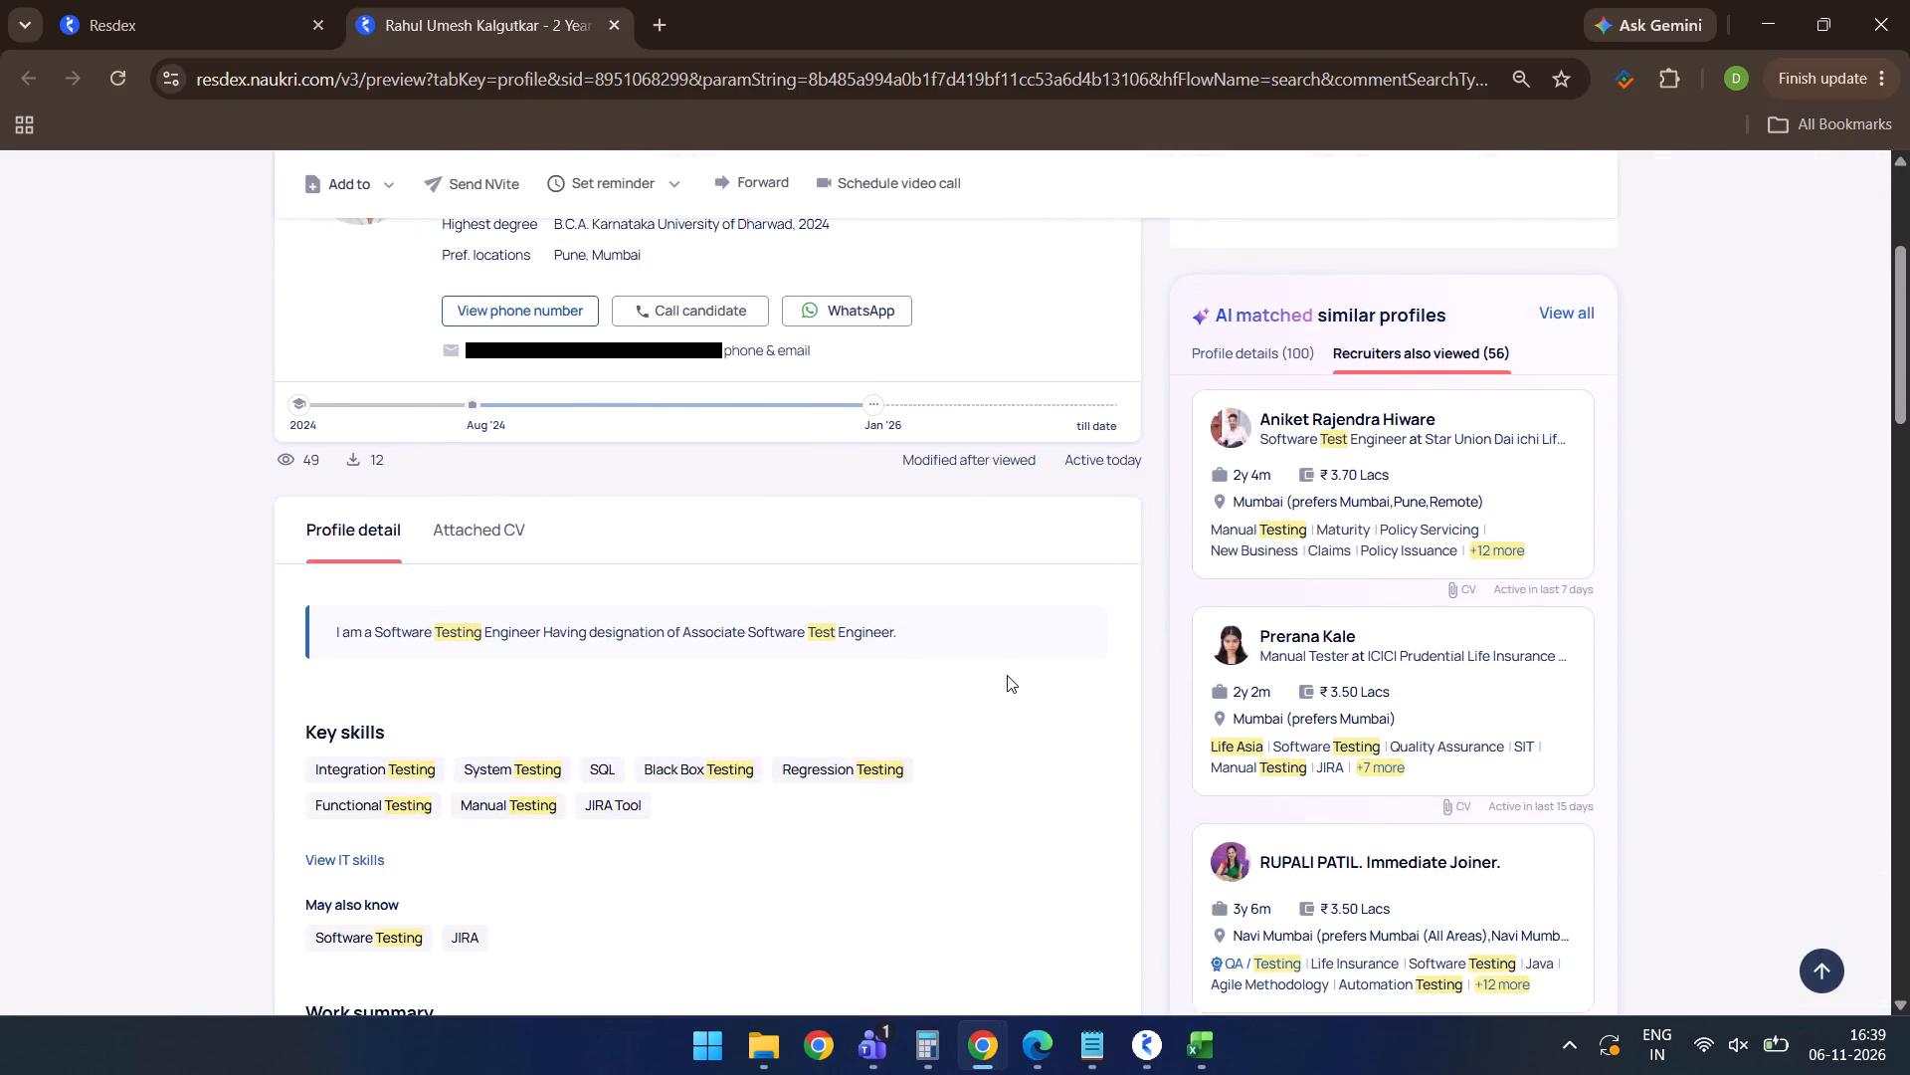
scroll(1007, 675, down, 3)
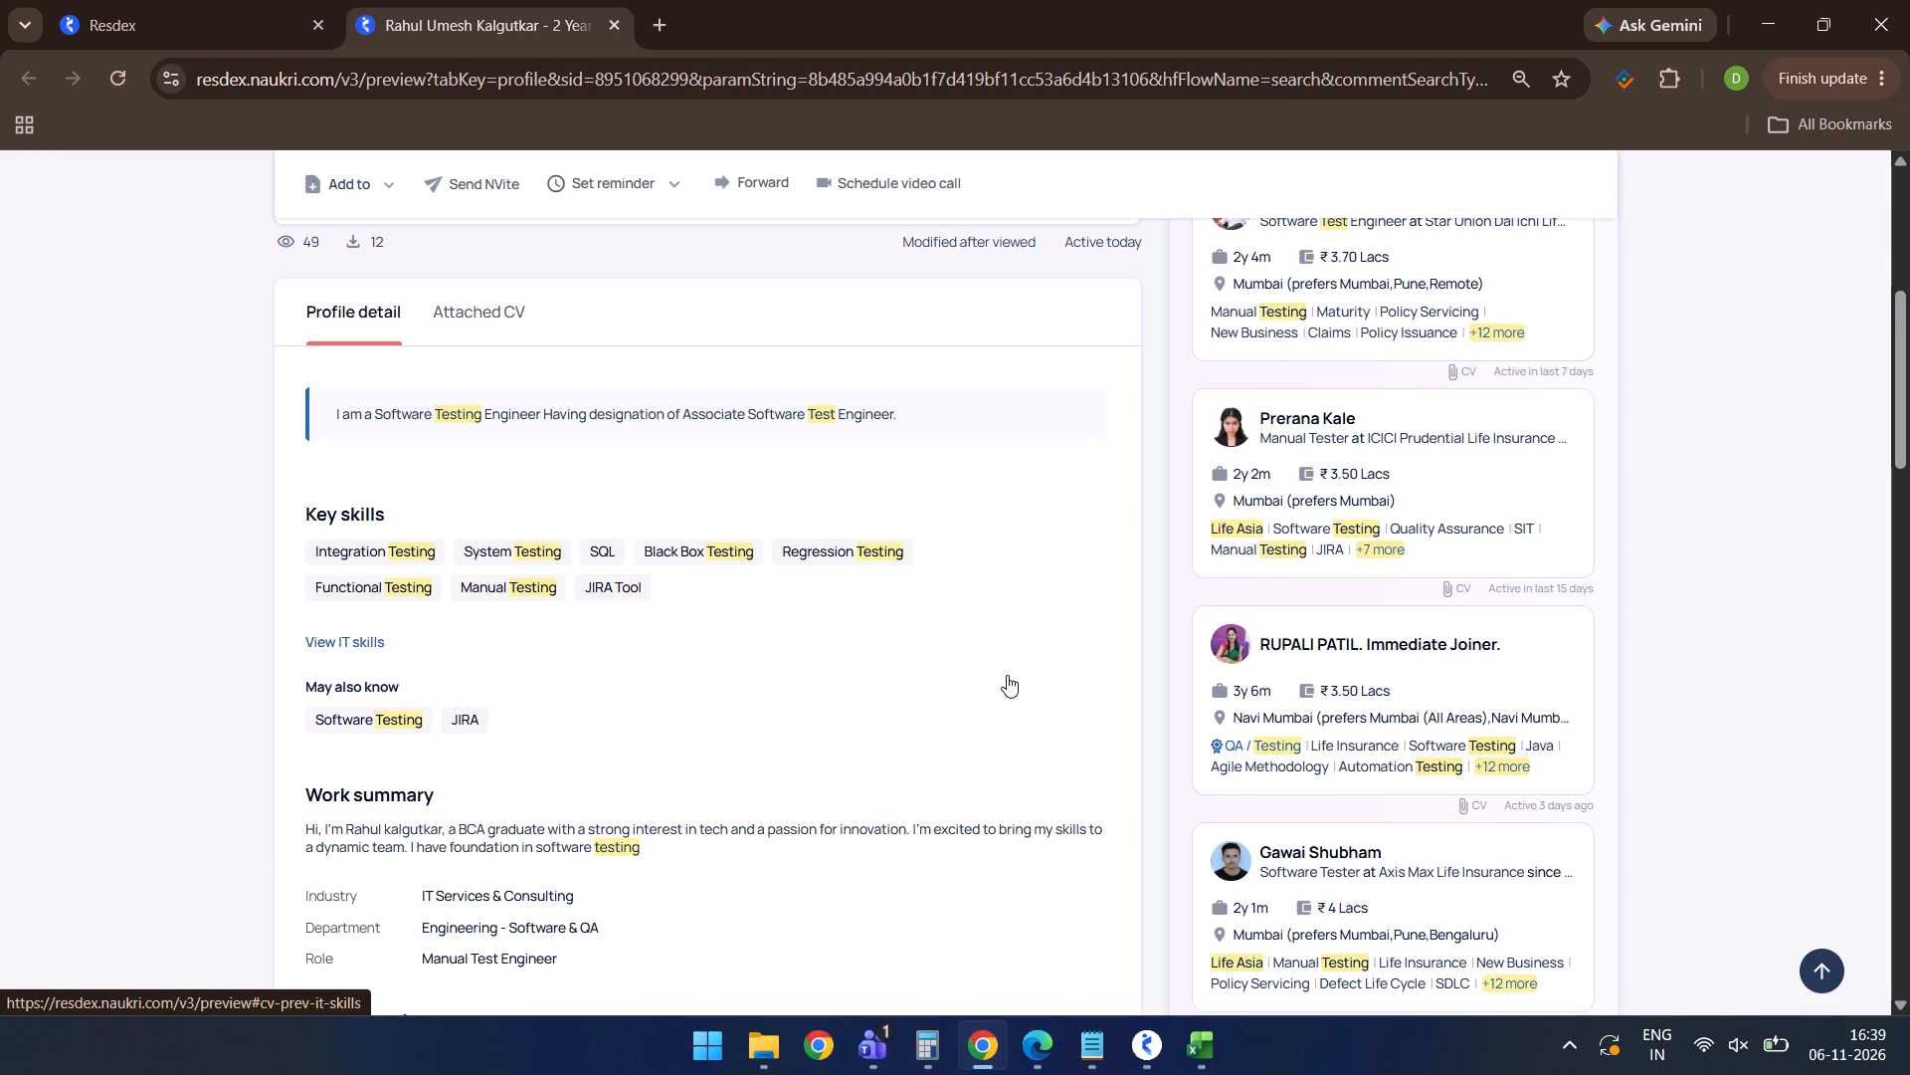
scroll(1007, 675, down, 1)
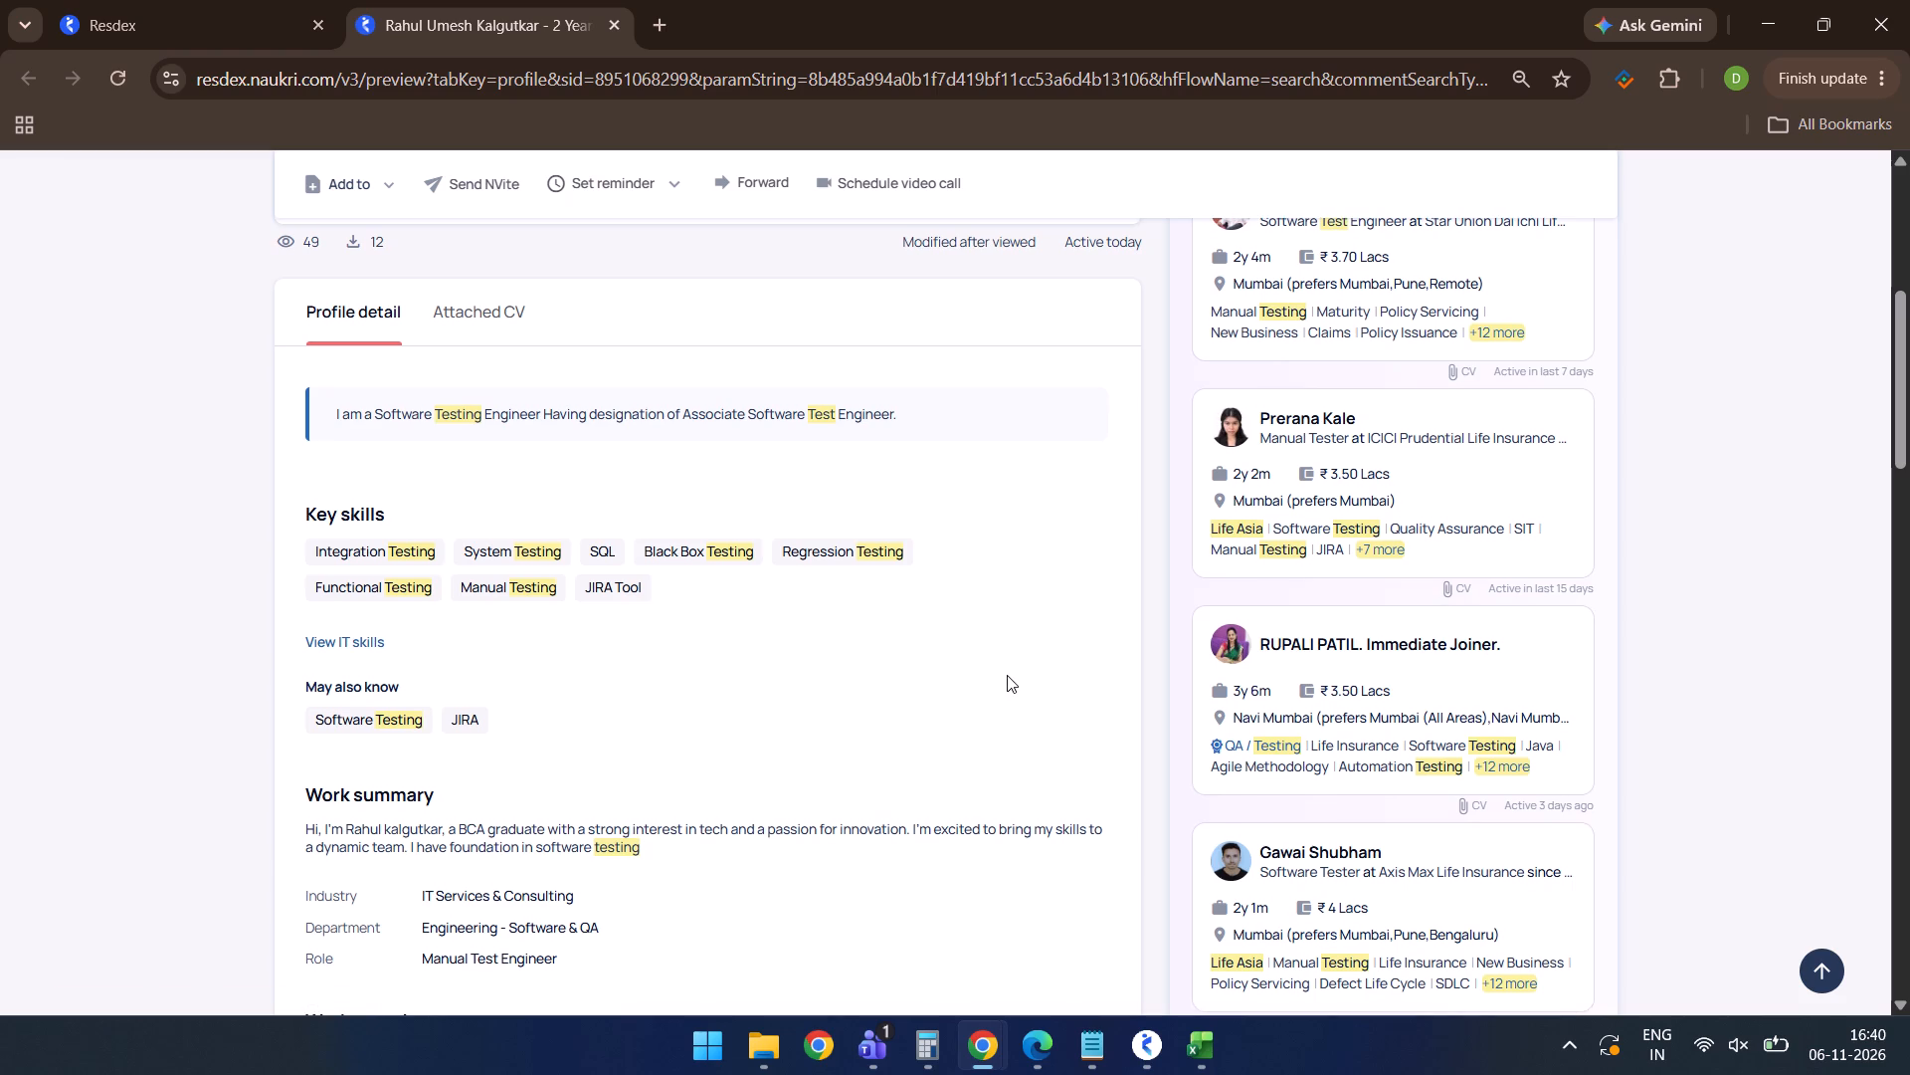
scroll(1007, 675, down, 3)
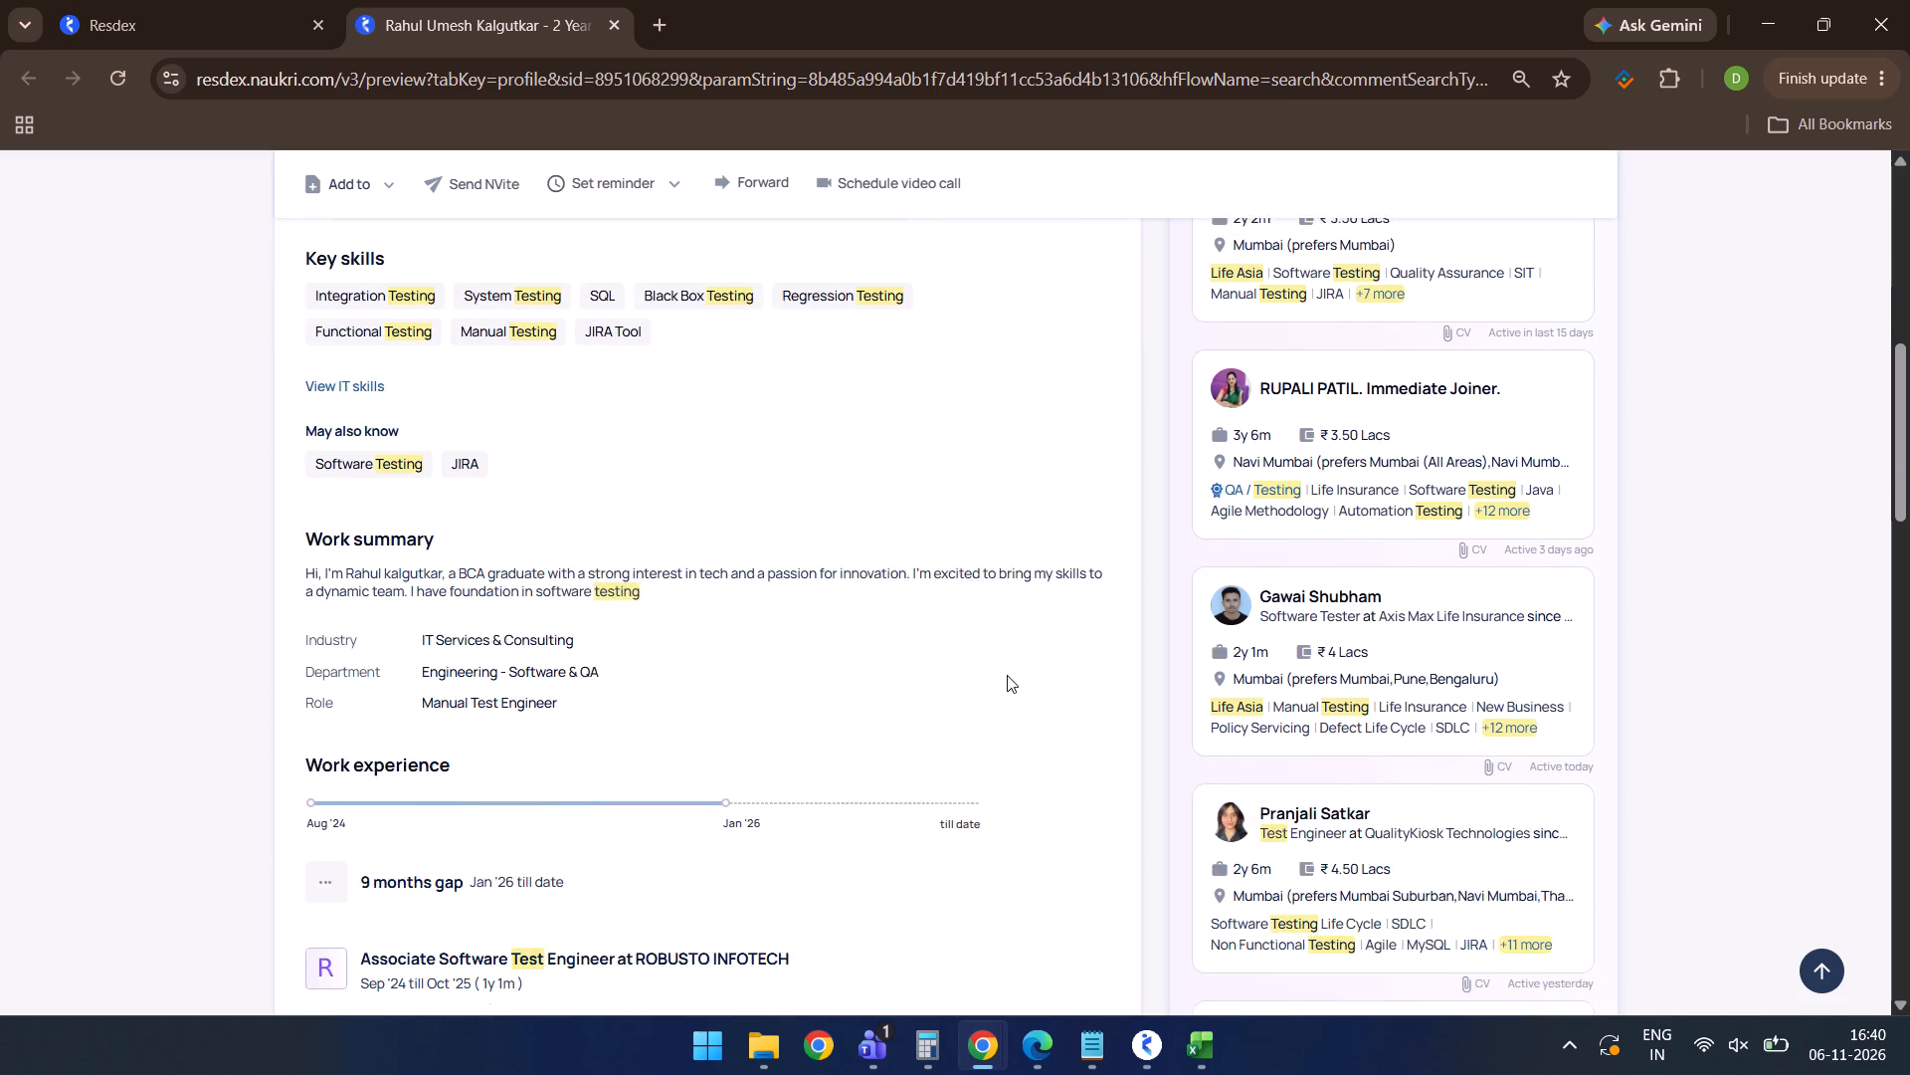
scroll(1007, 675, down, 3)
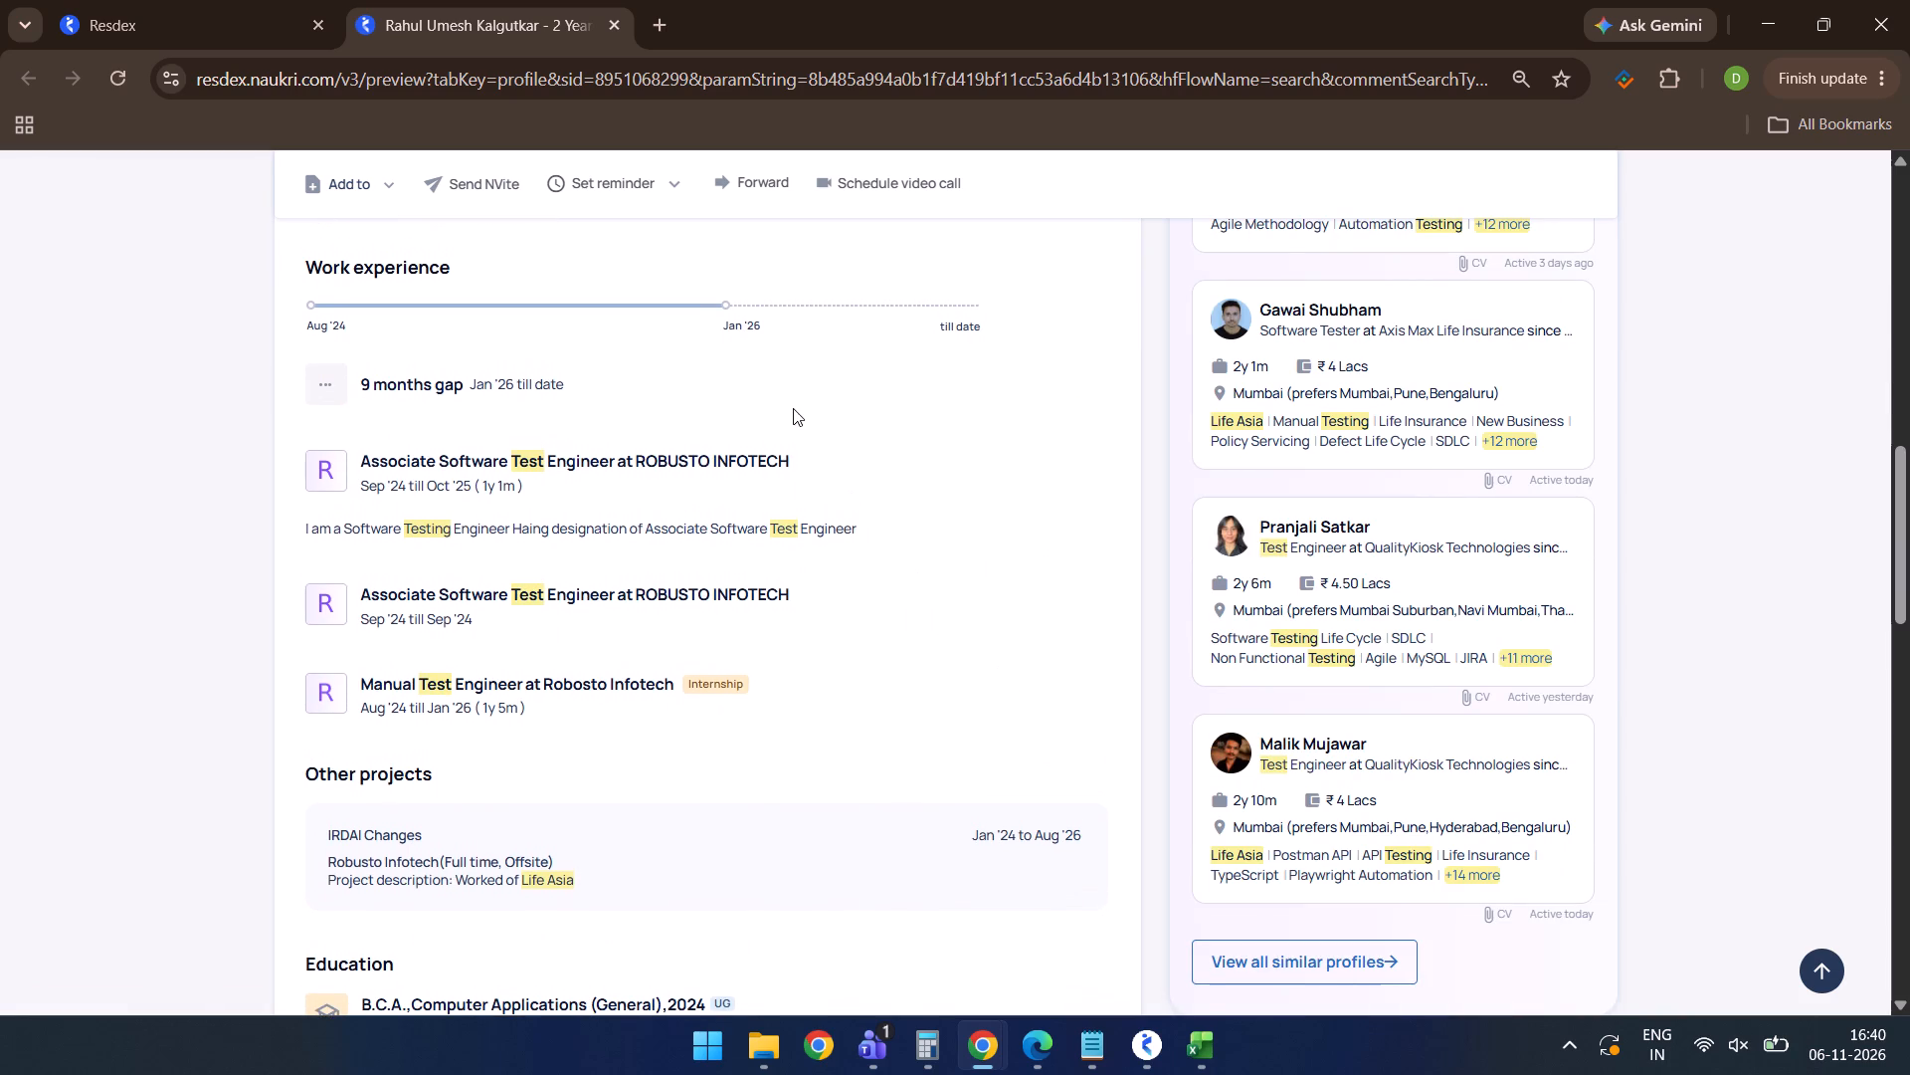
scroll(723, 873, down, 2)
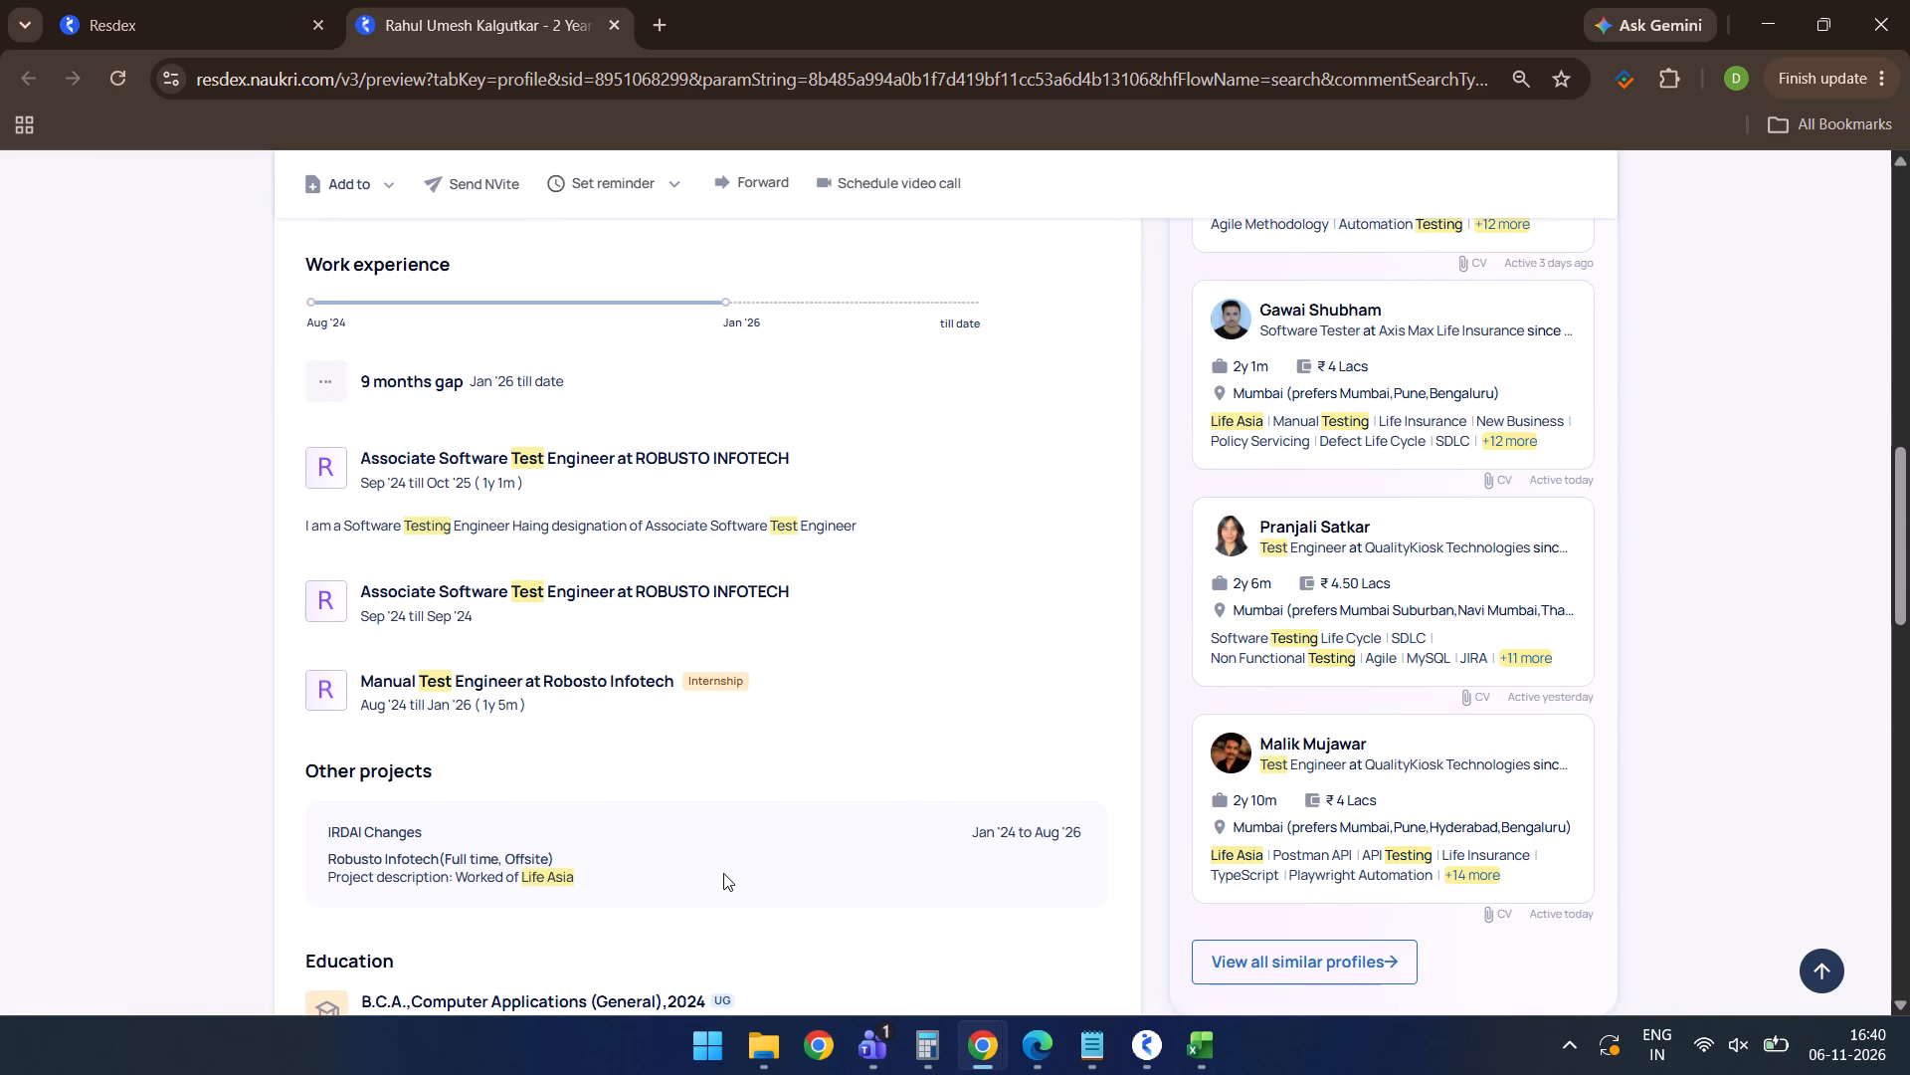
scroll(723, 873, down, 5)
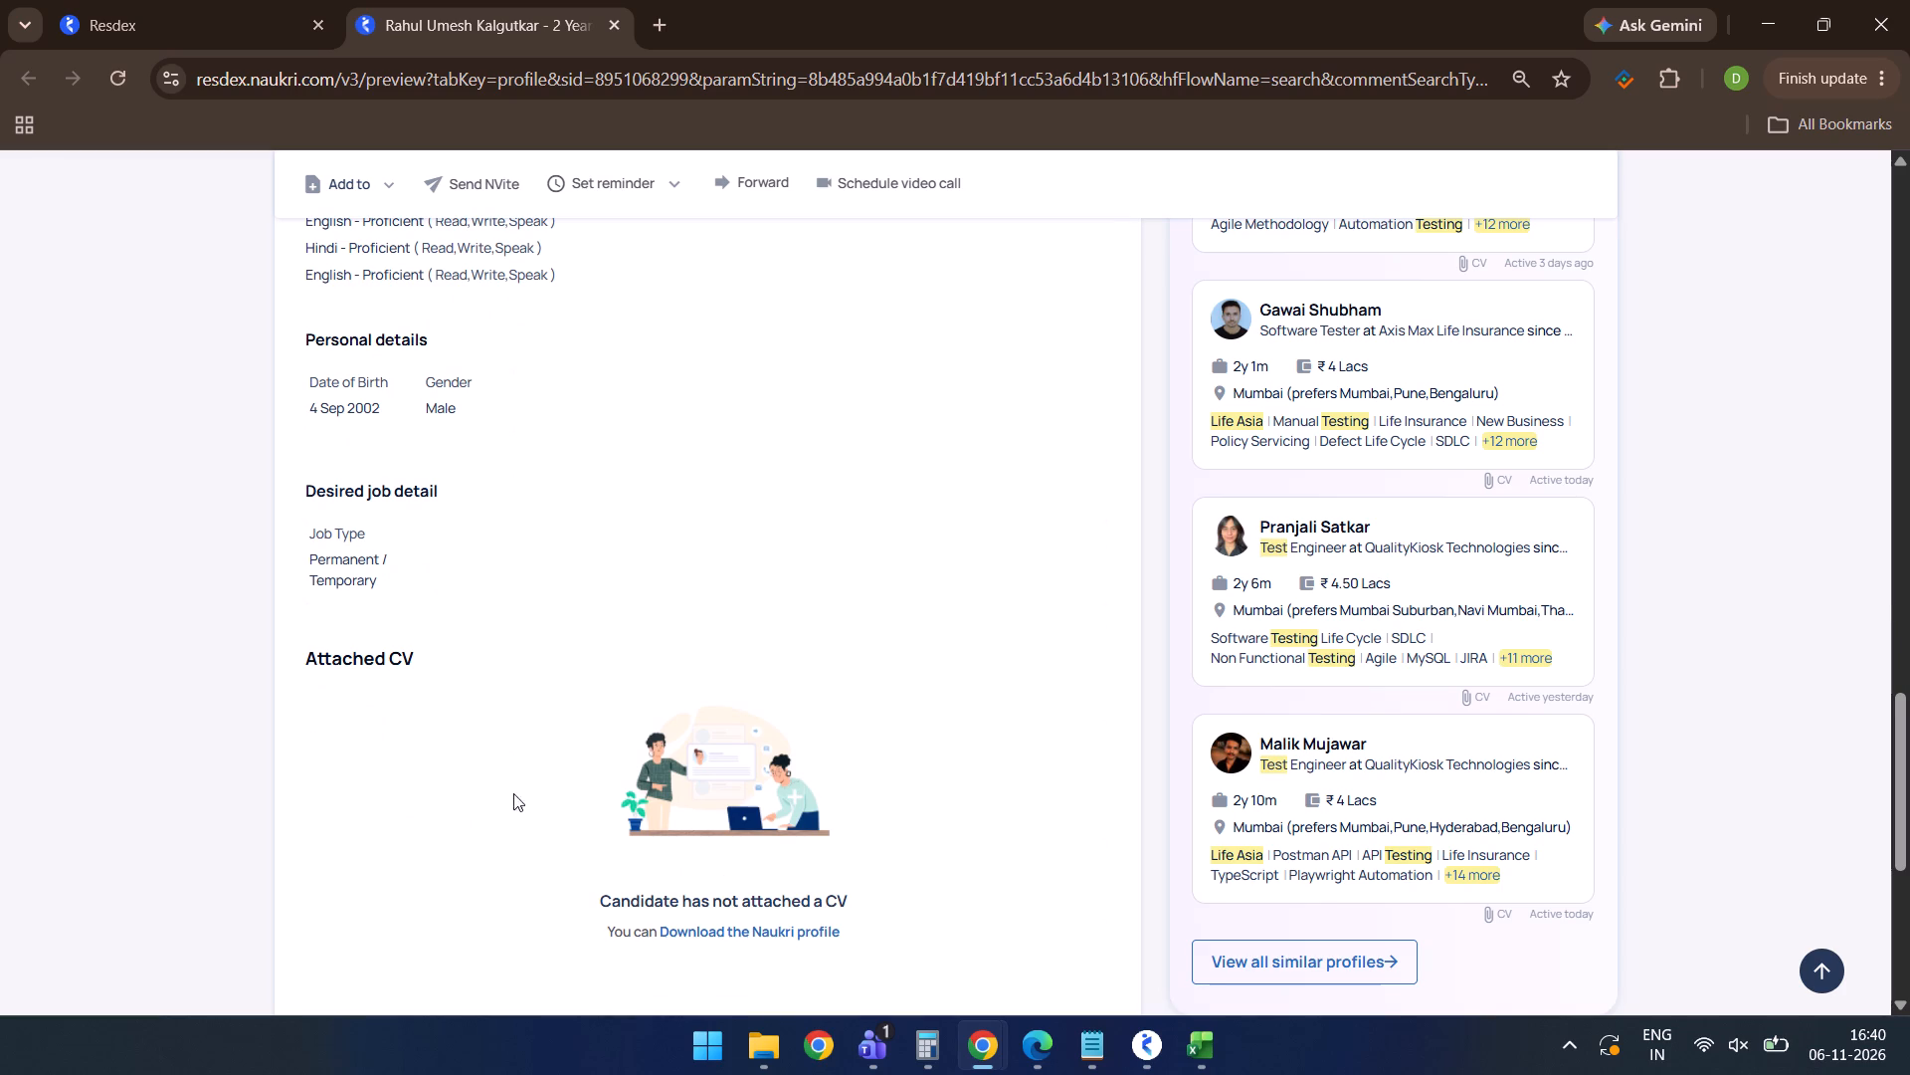
Recheck the candidate's IT skills, education, projects and work experience, going back up to the profile header.
scroll(873, 612, up, 4)
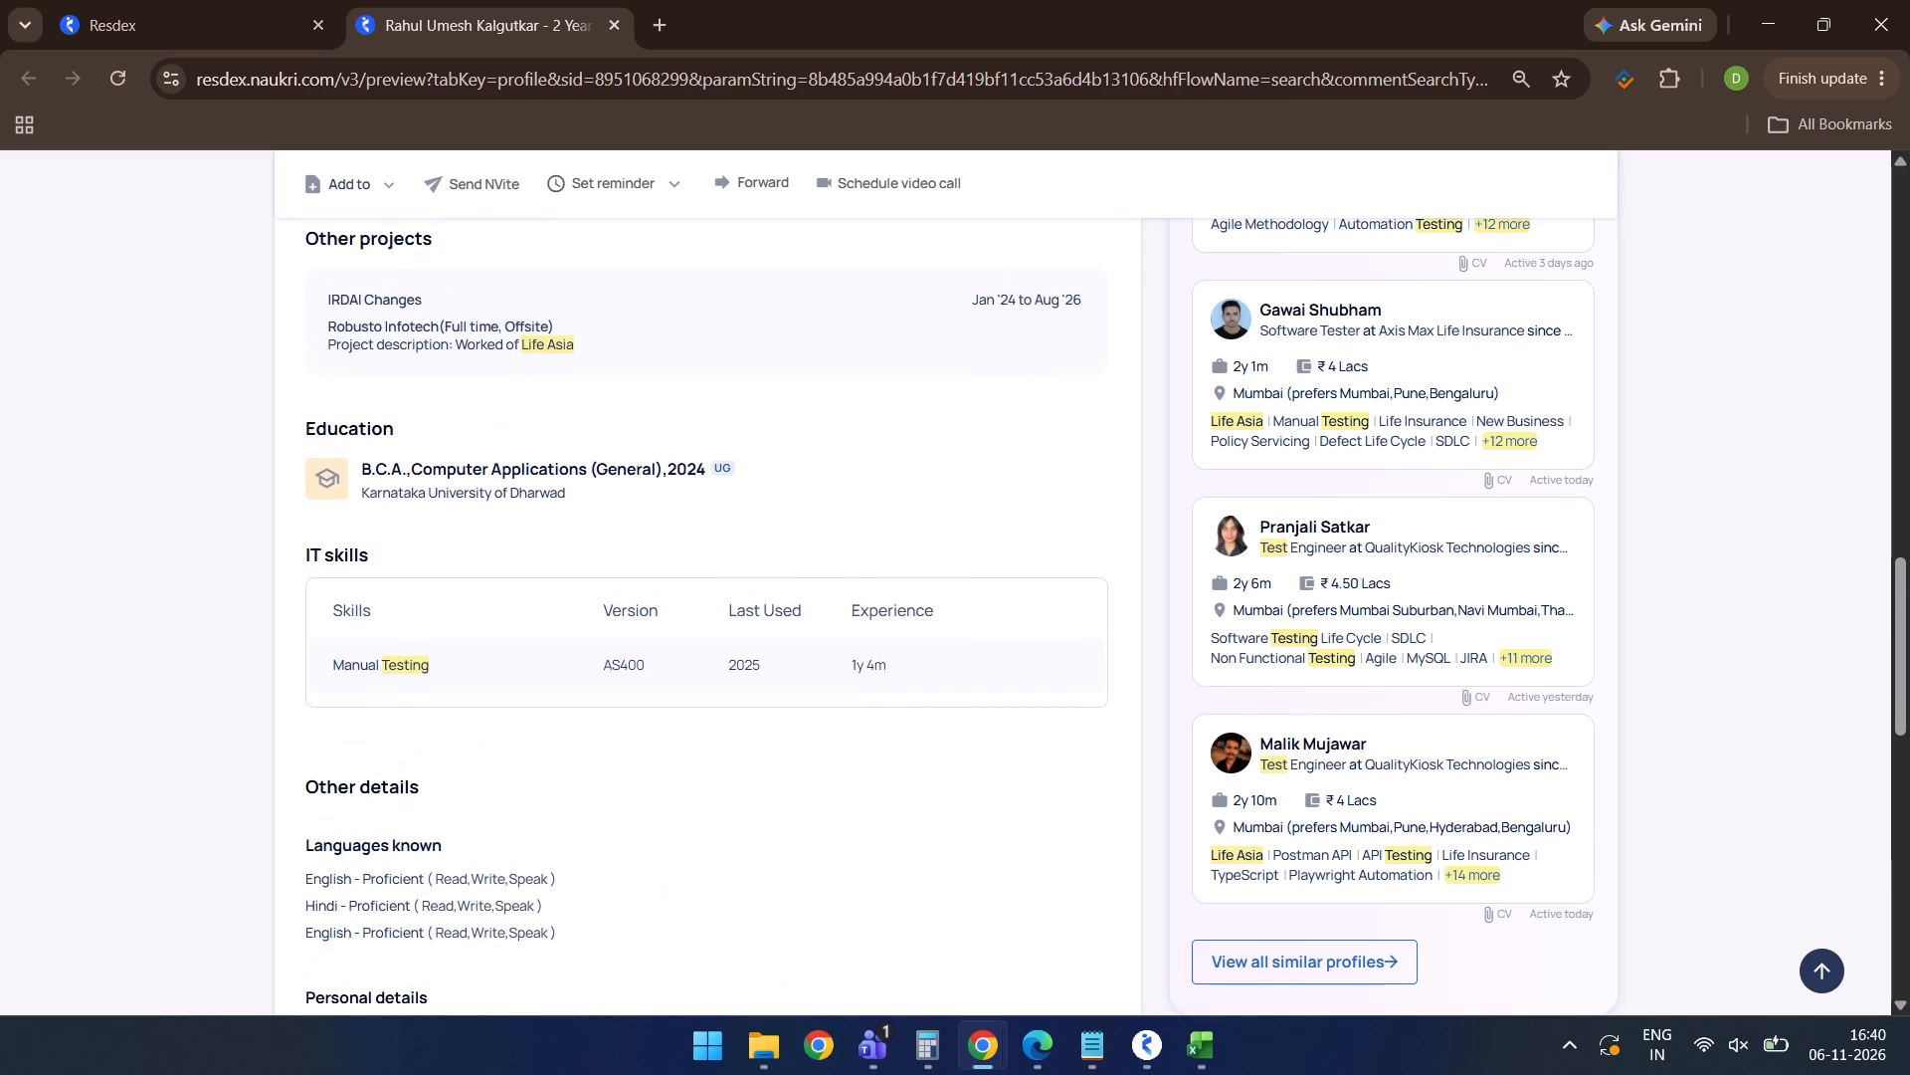
scroll(873, 612, up, 1)
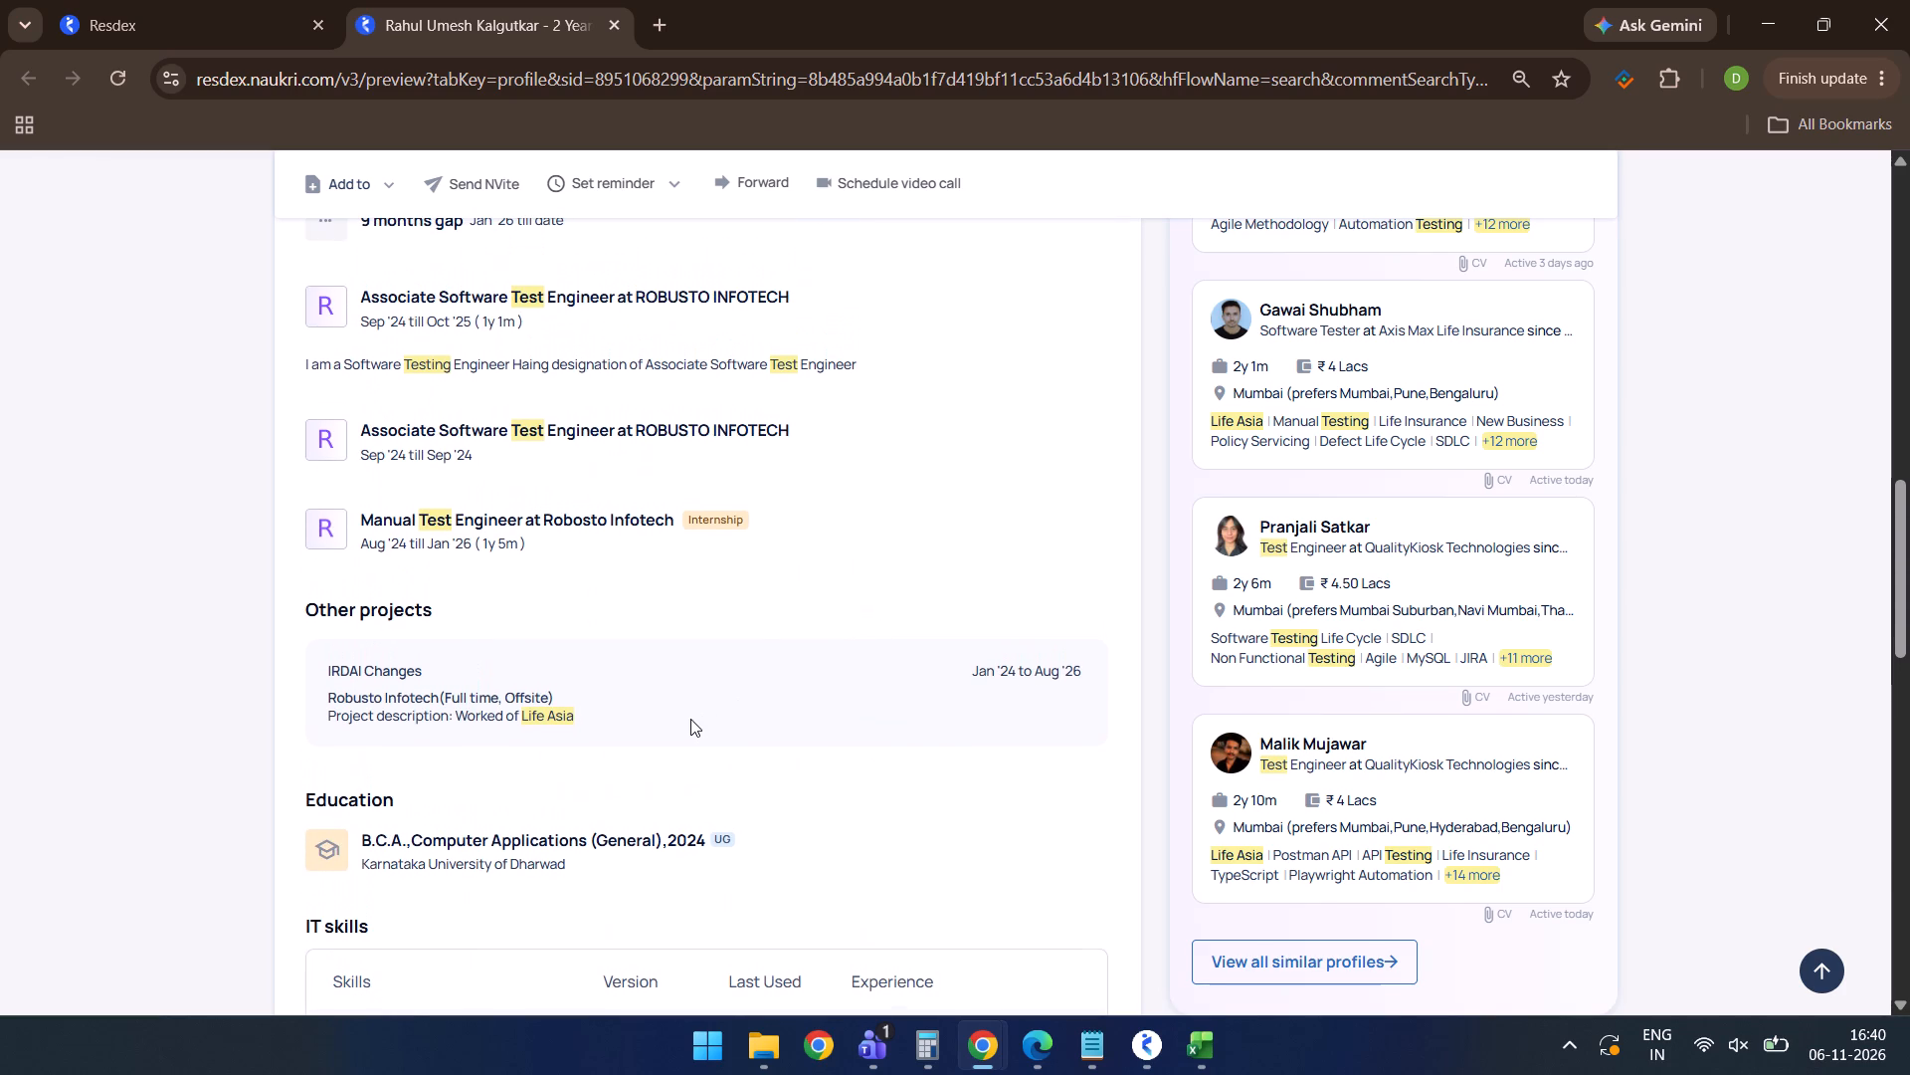
scroll(690, 719, up, 3)
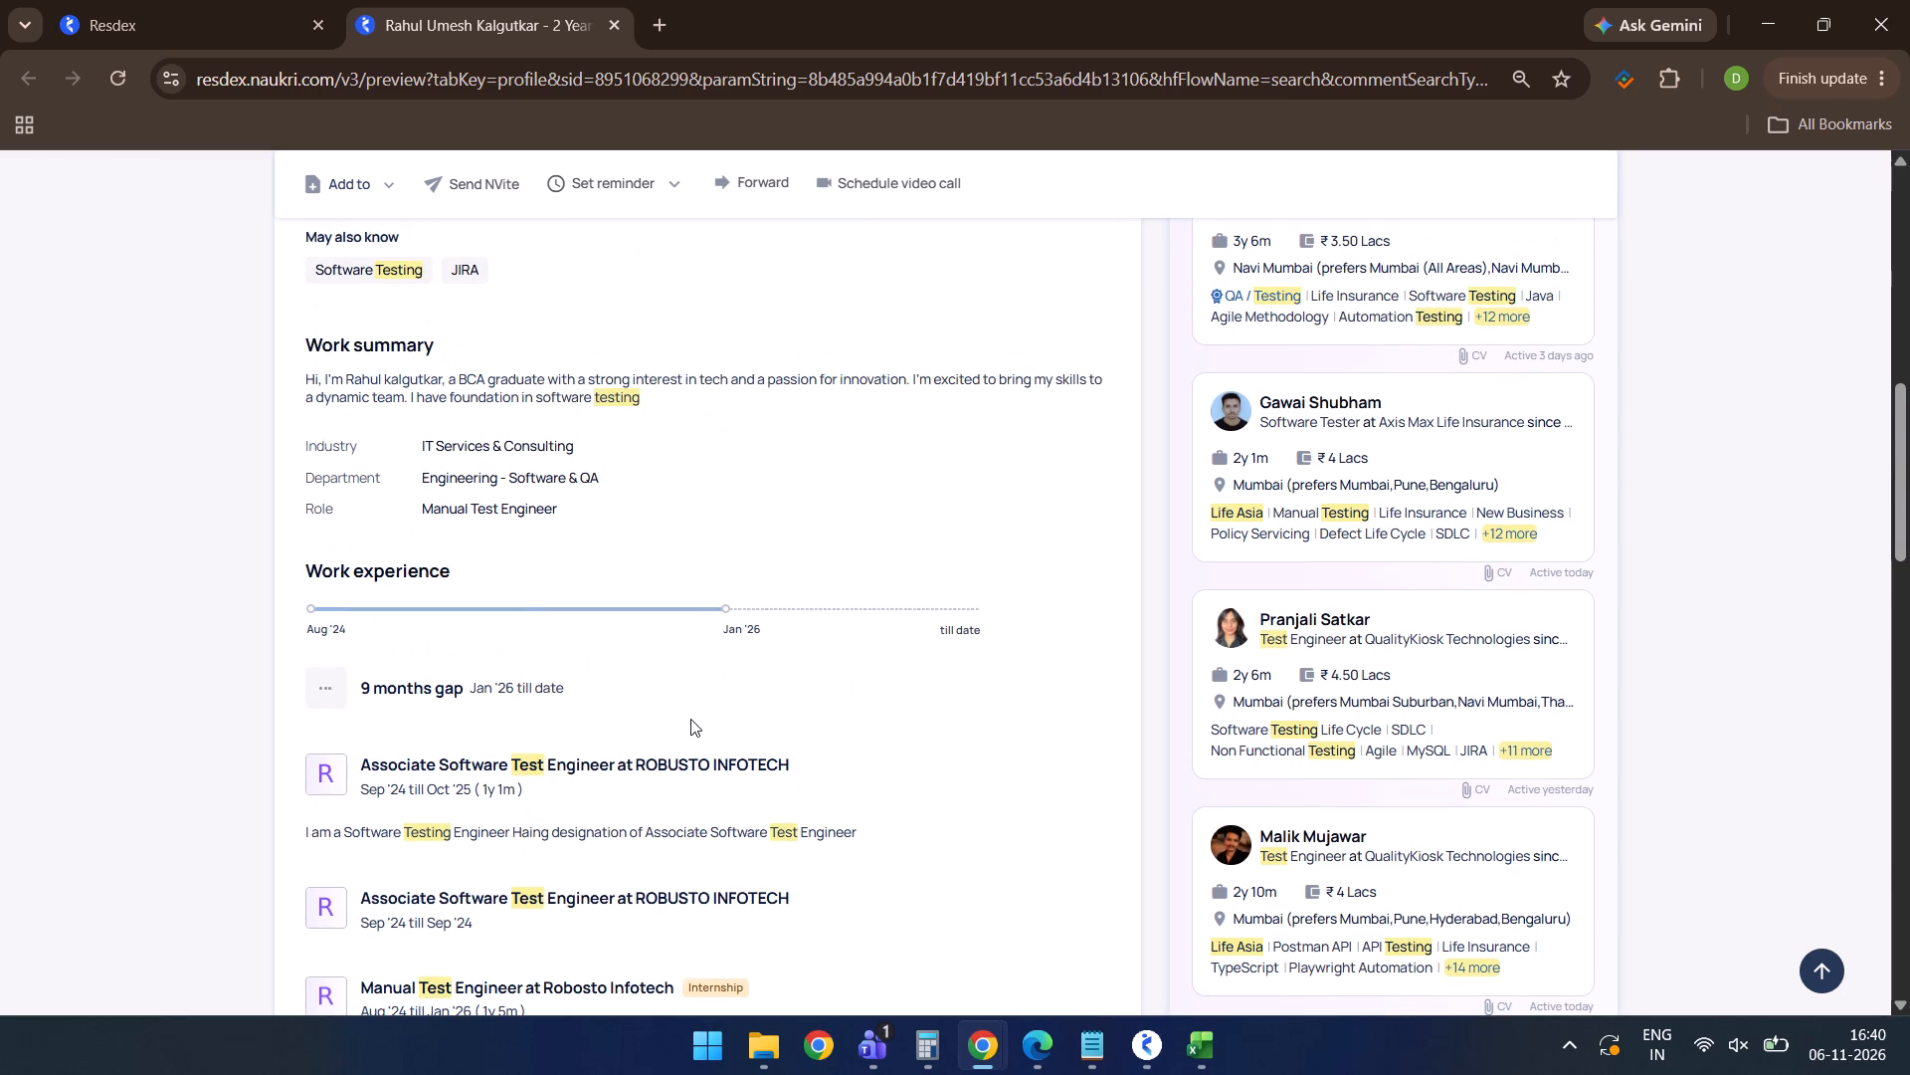
scroll(690, 719, up, 6)
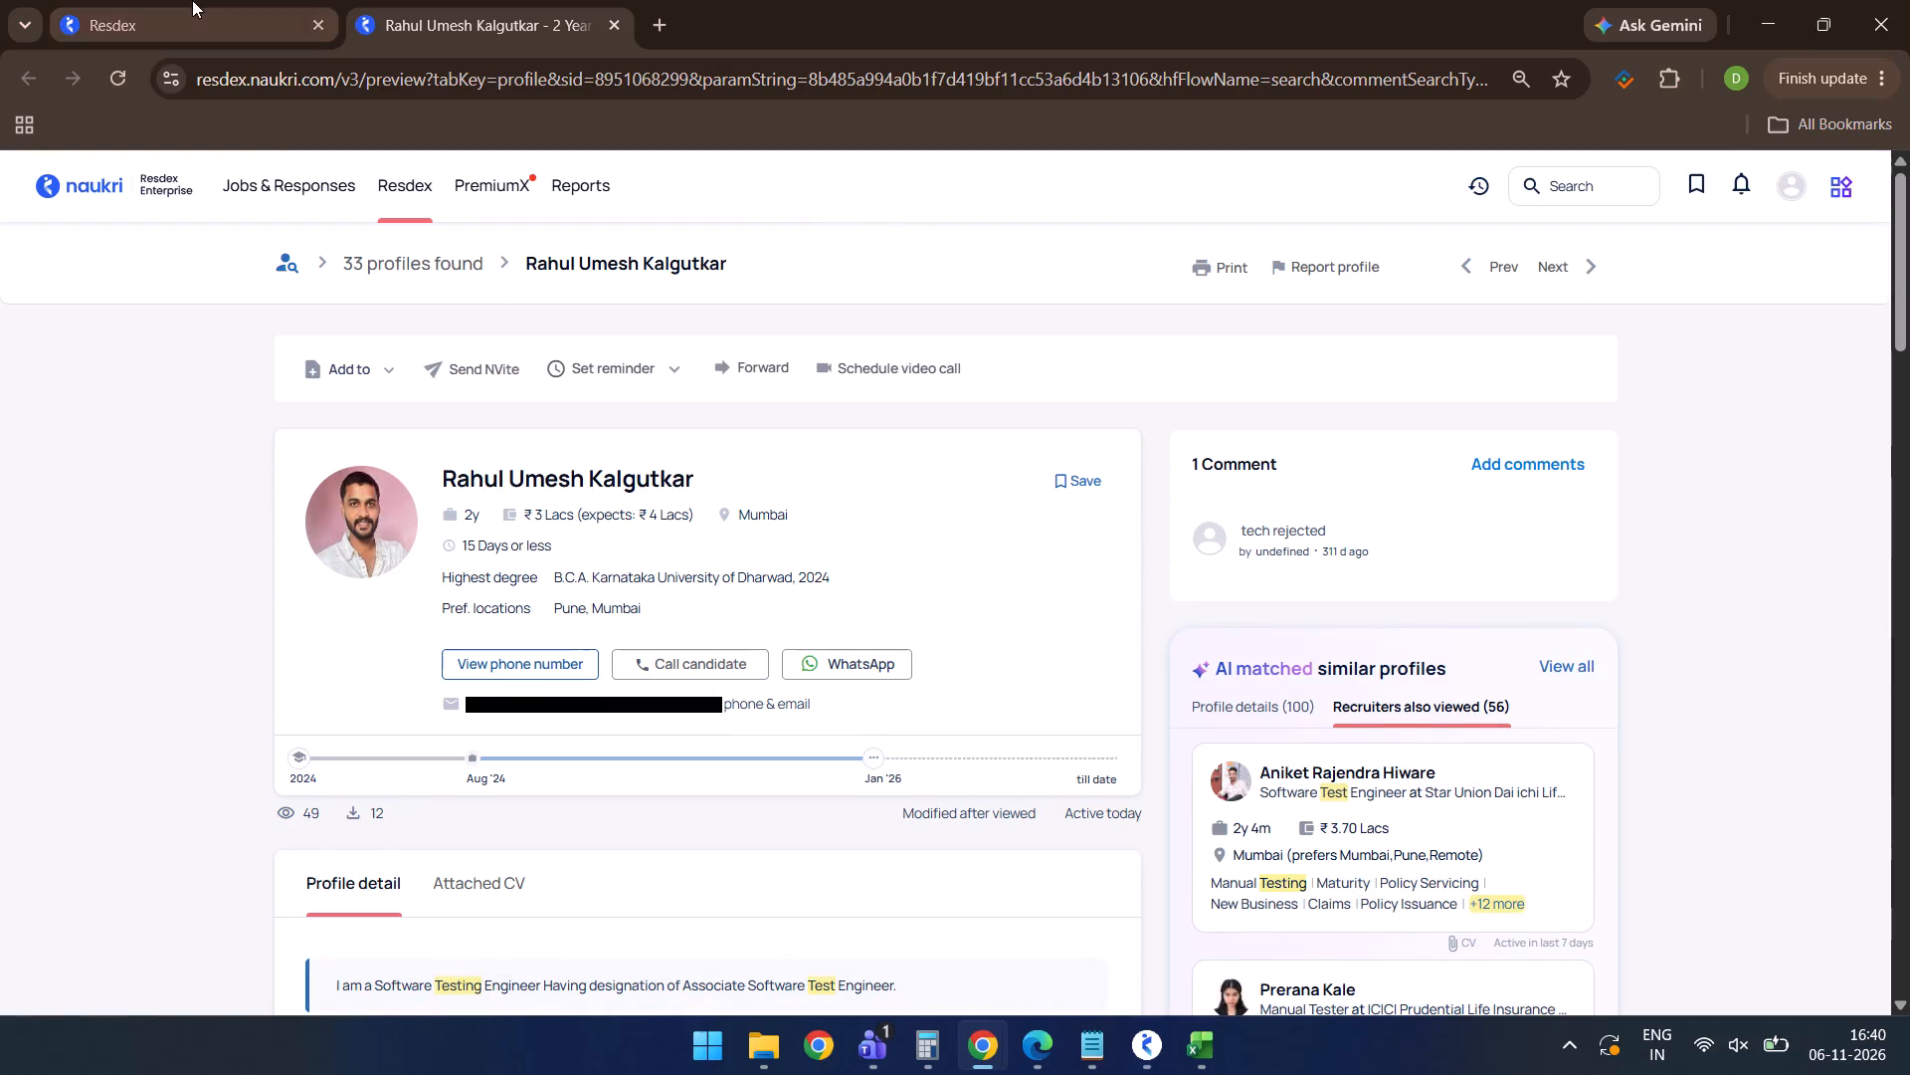
Return to the Resdex search results, keeping the candidate's profile open in its own tab.
click(125, 0)
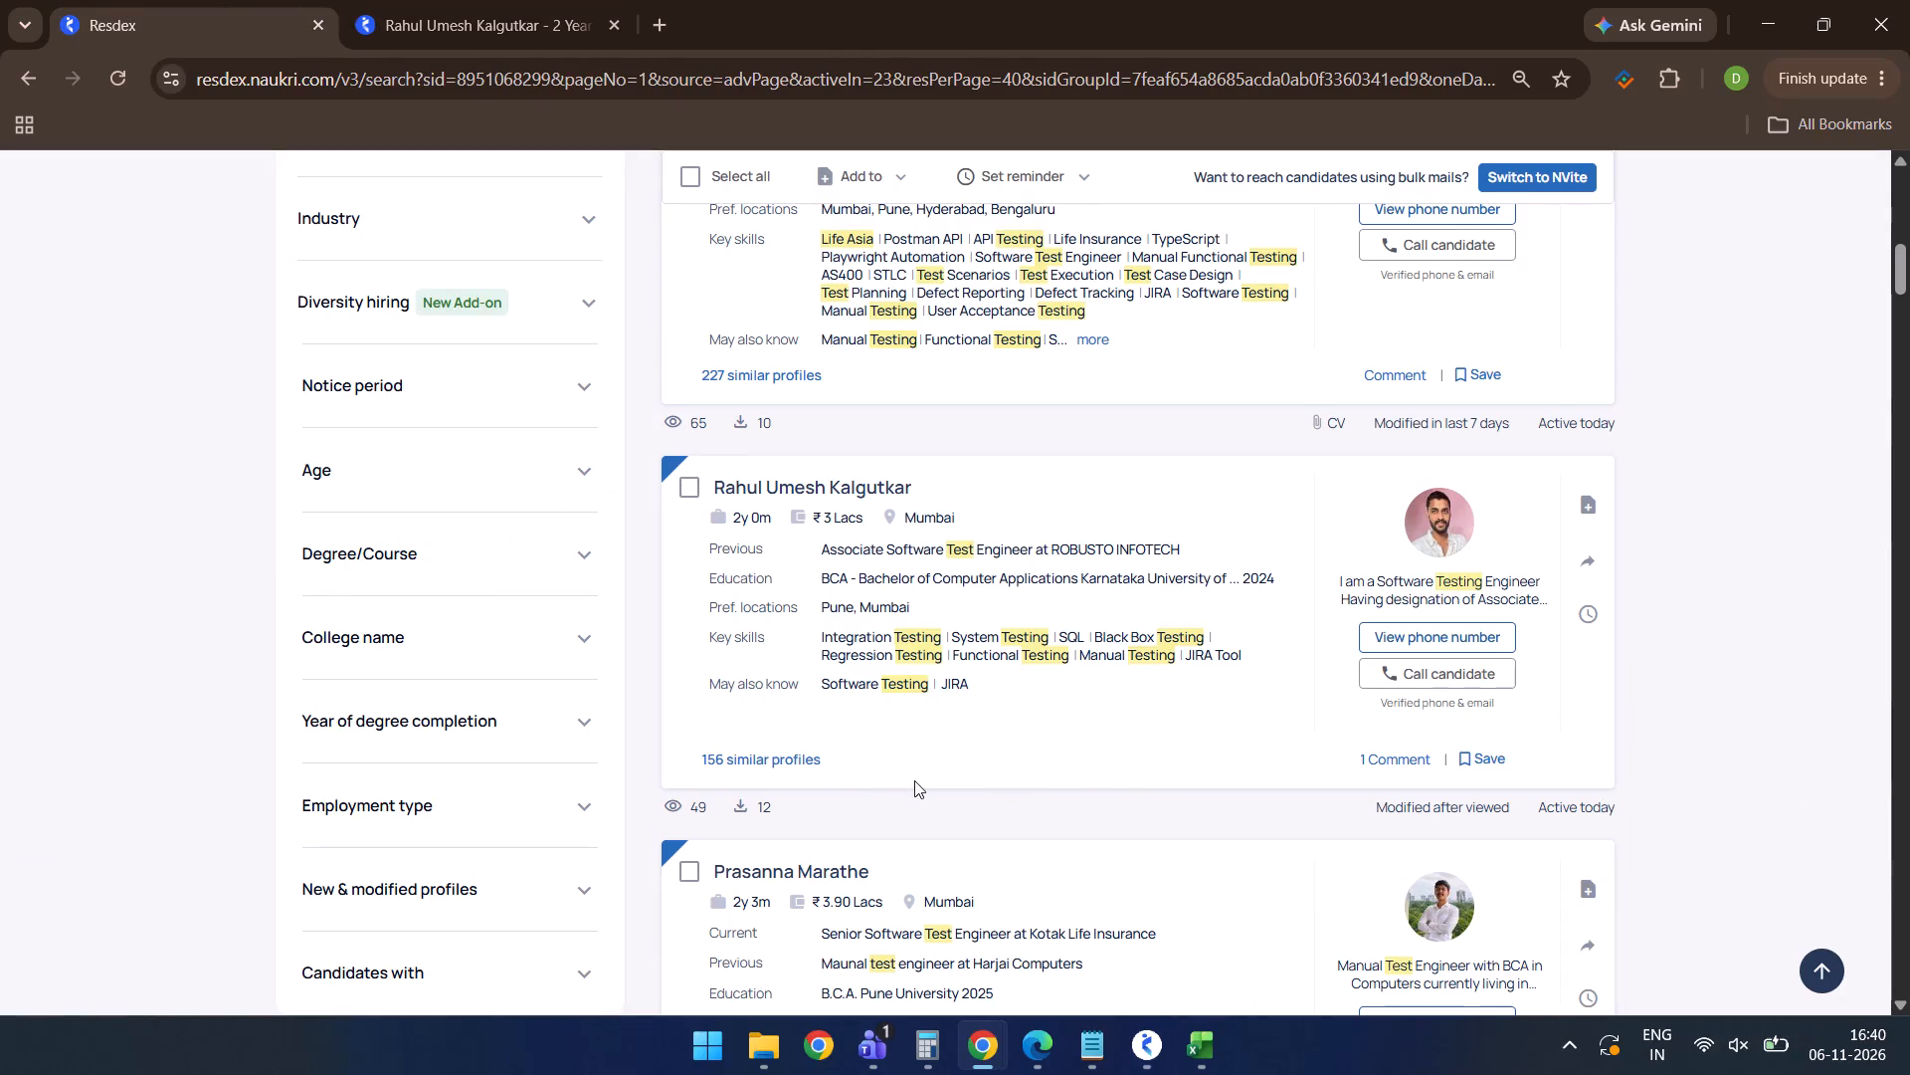
click(789, 813)
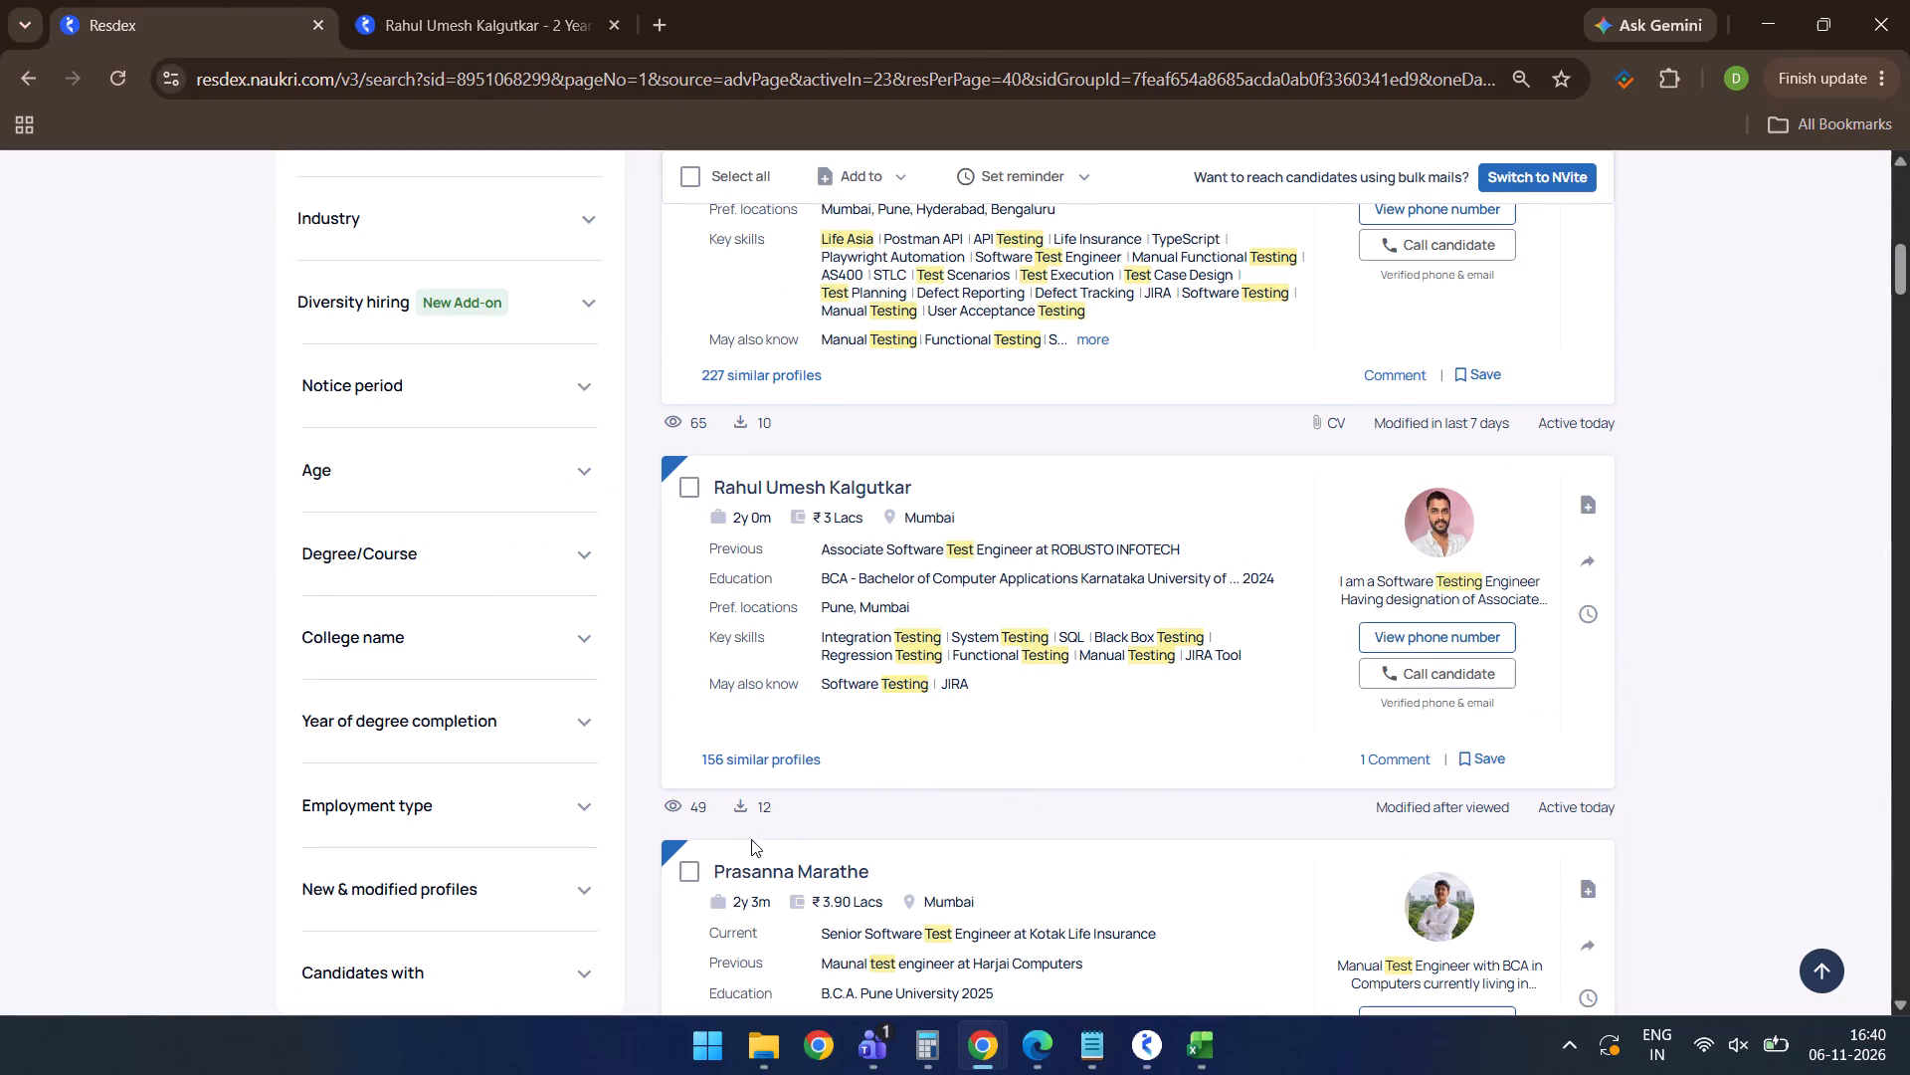
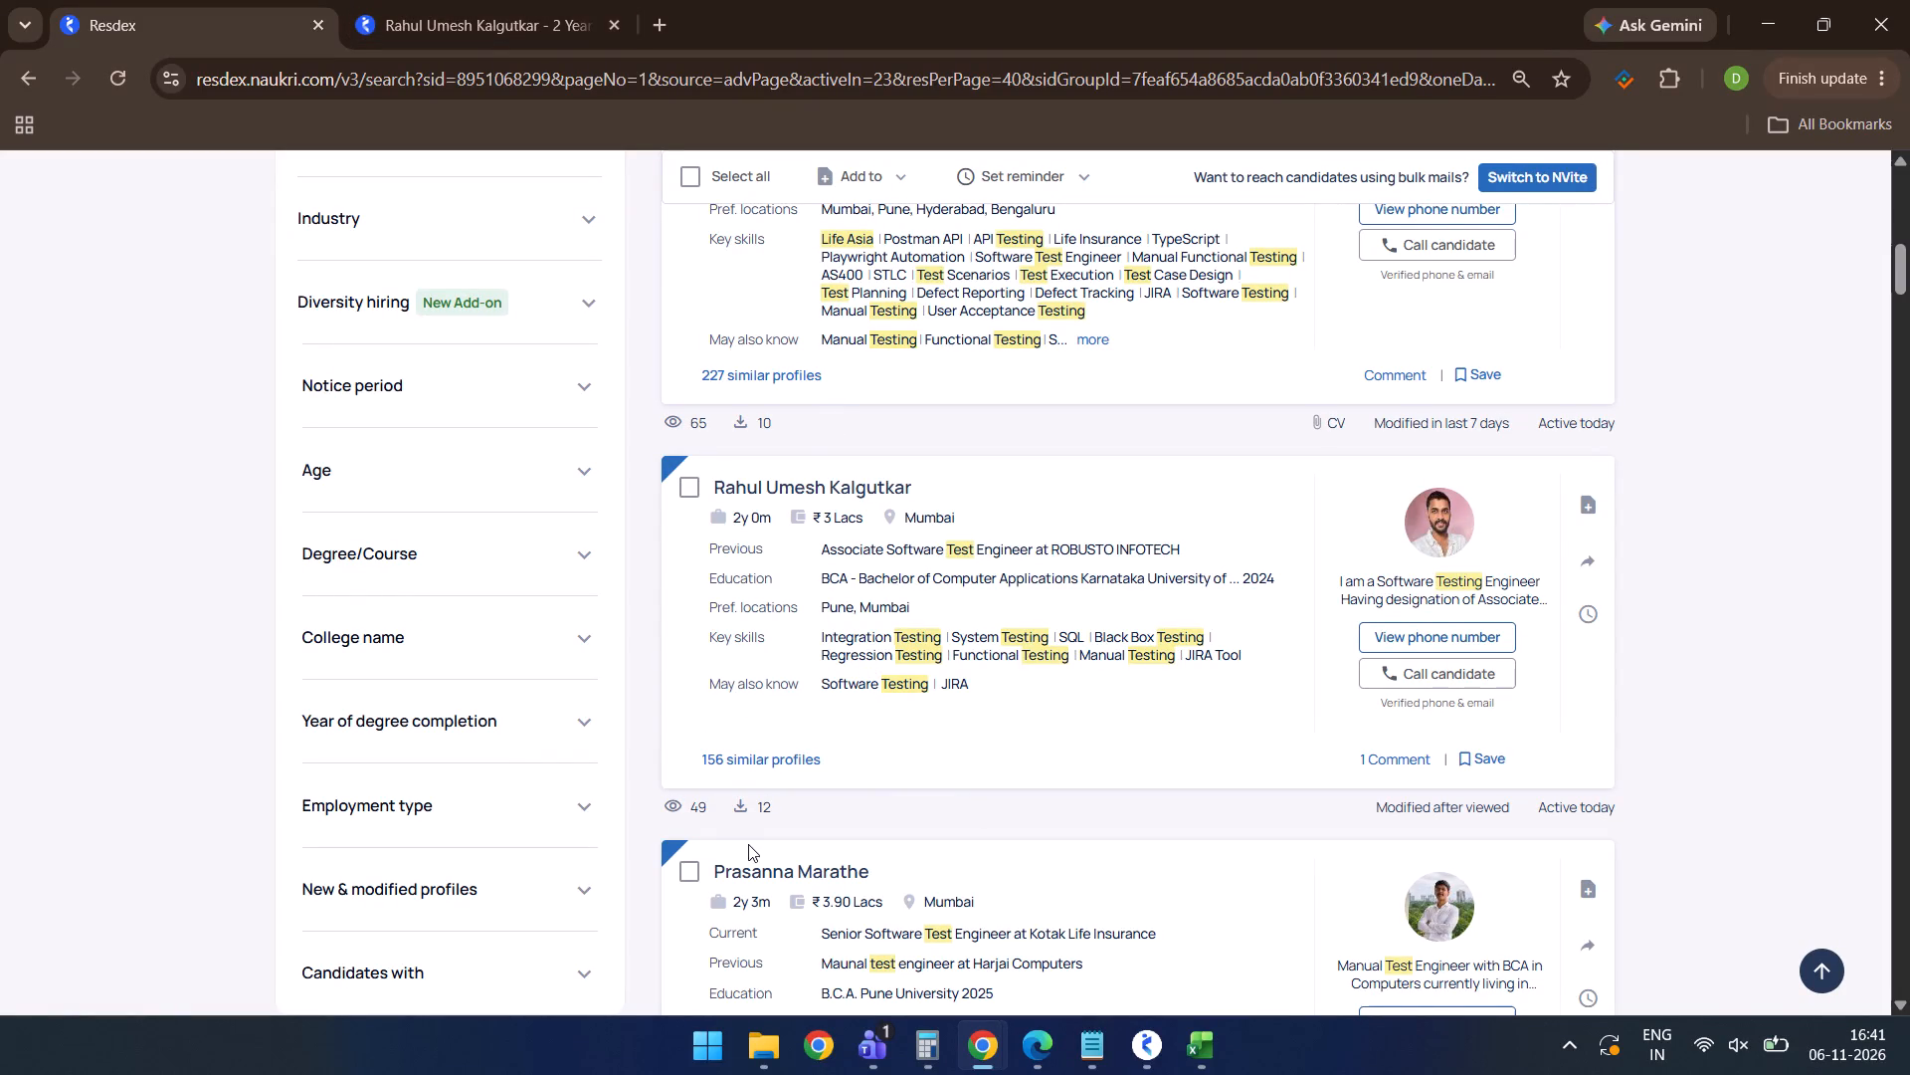
Browse the candidate results and open the profile of the 2y 5m, ₹4.20 Lacs Software Test Engineer at Star Union Dai-ichi Life Insurance.
scroll(755, 876, down, 2)
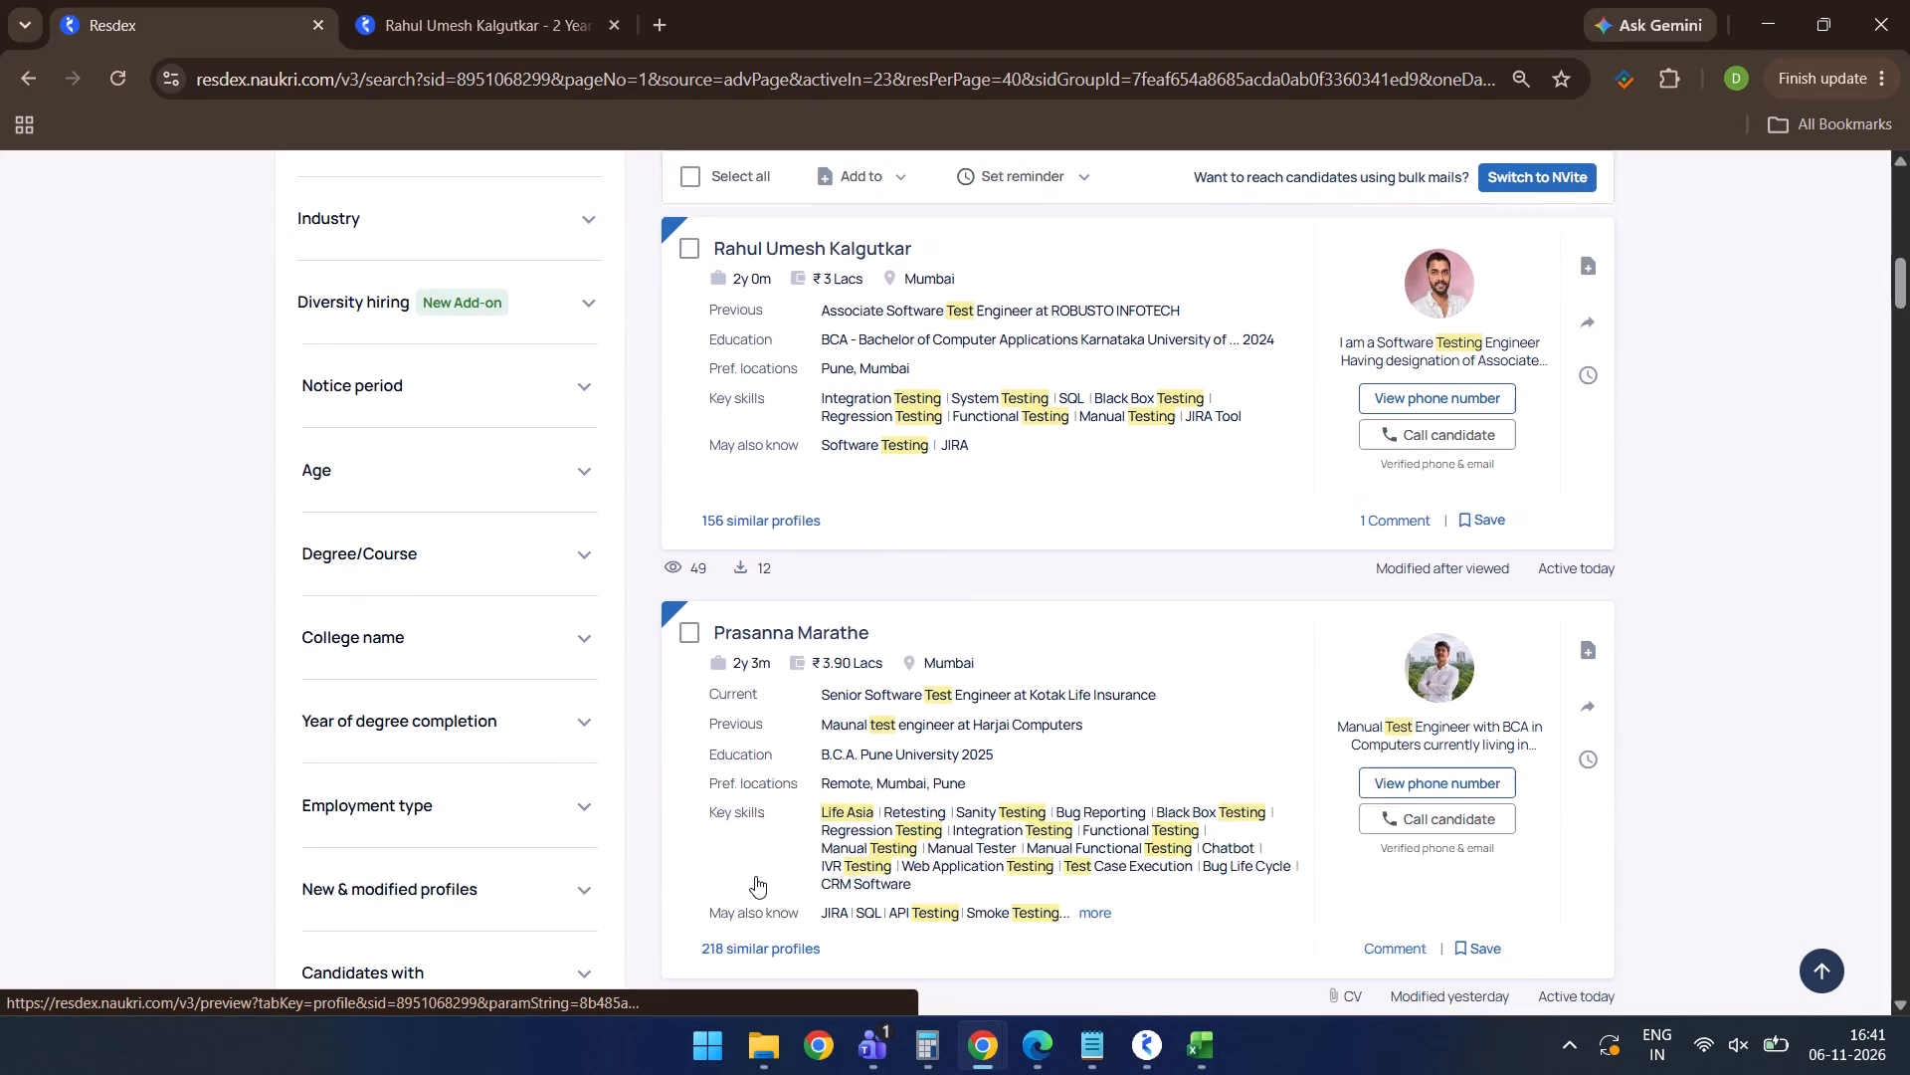
scroll(755, 876, down, 3)
scroll(755, 876, up, 1)
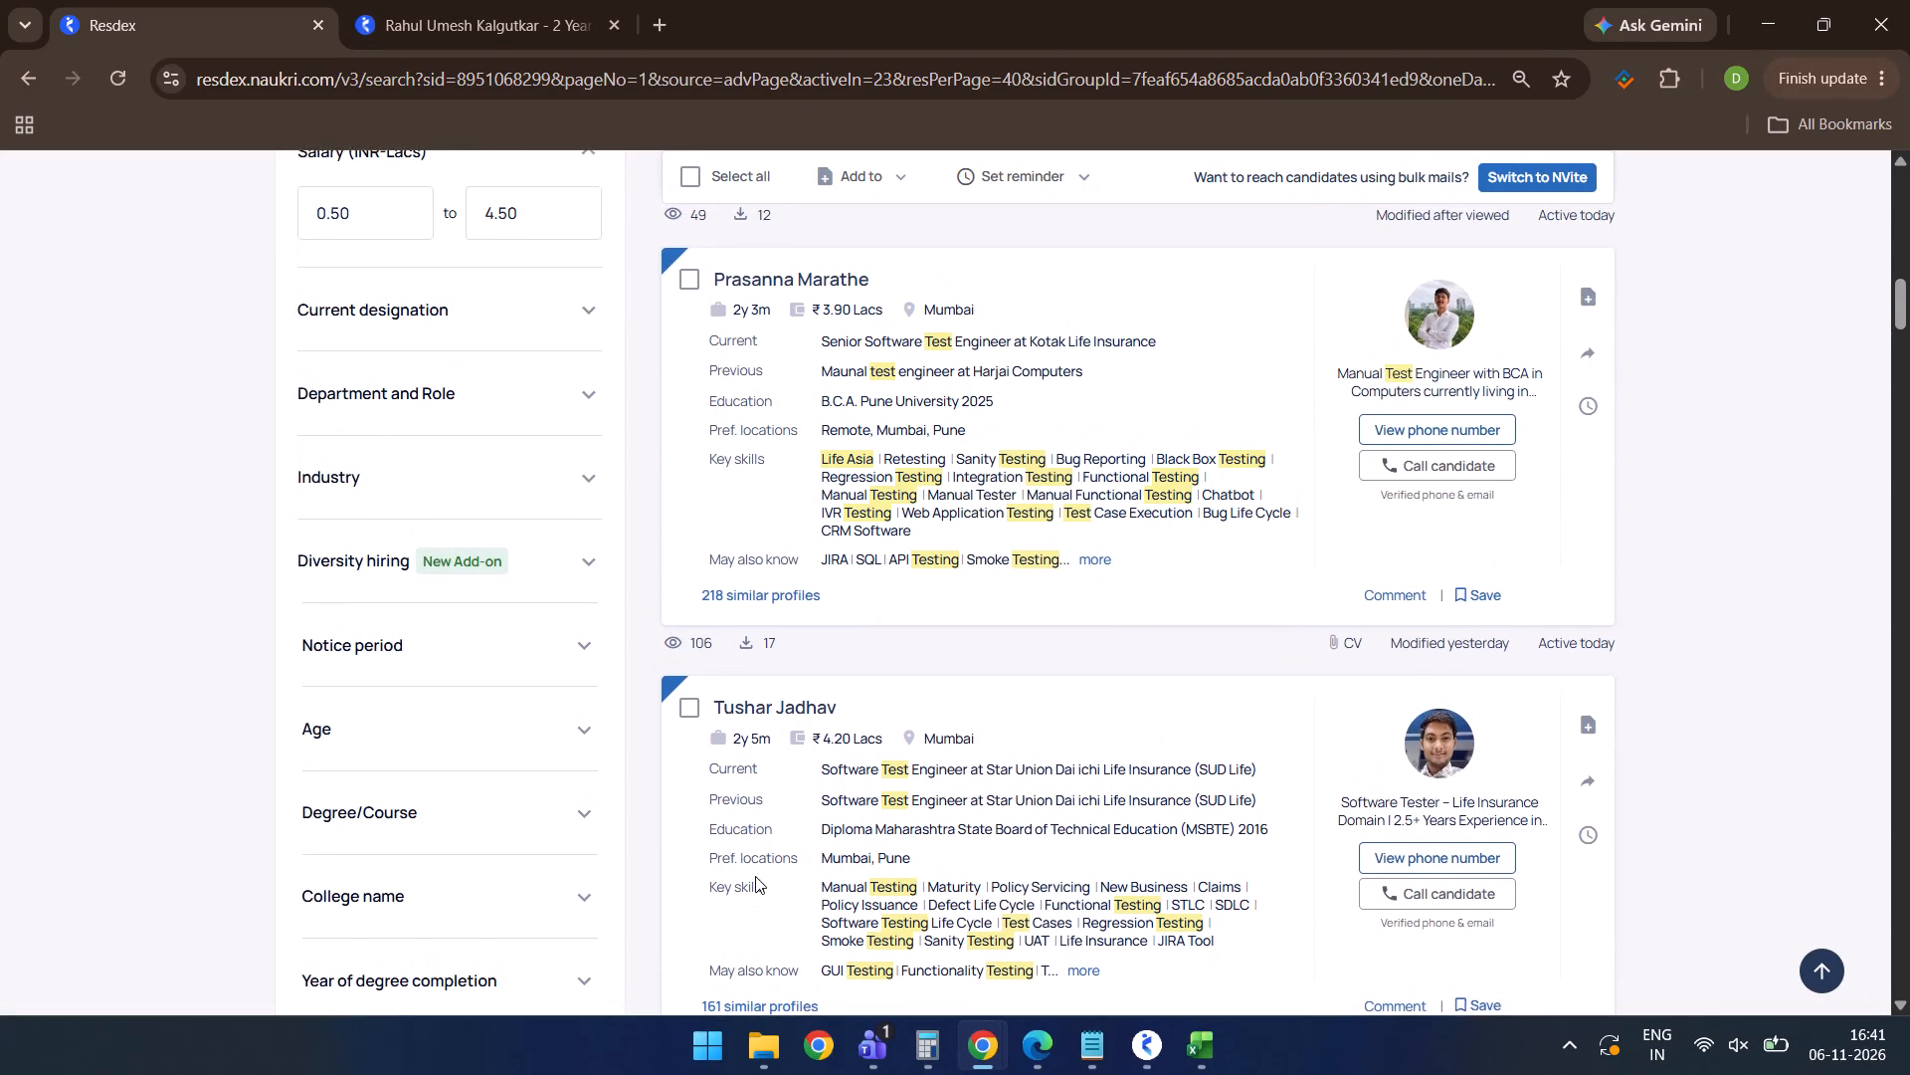
scroll(755, 876, up, 1)
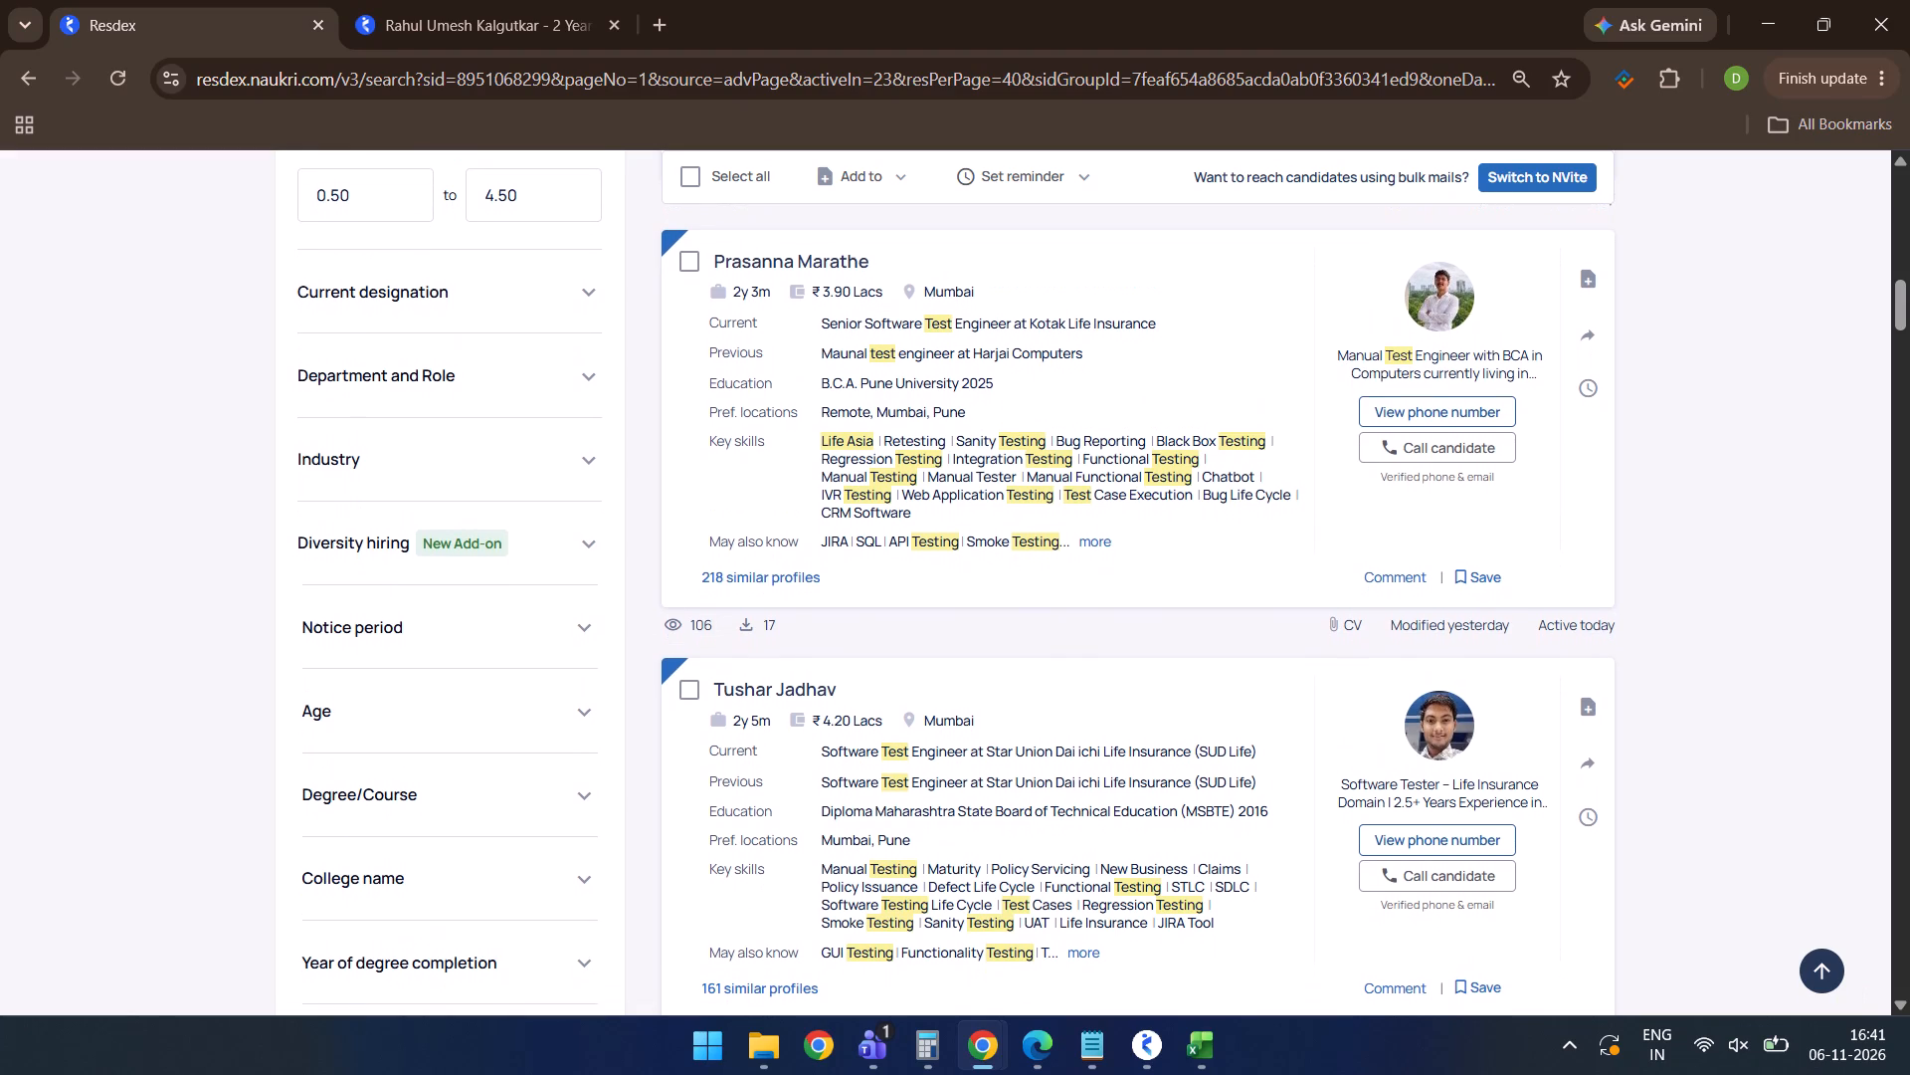
click(760, 217)
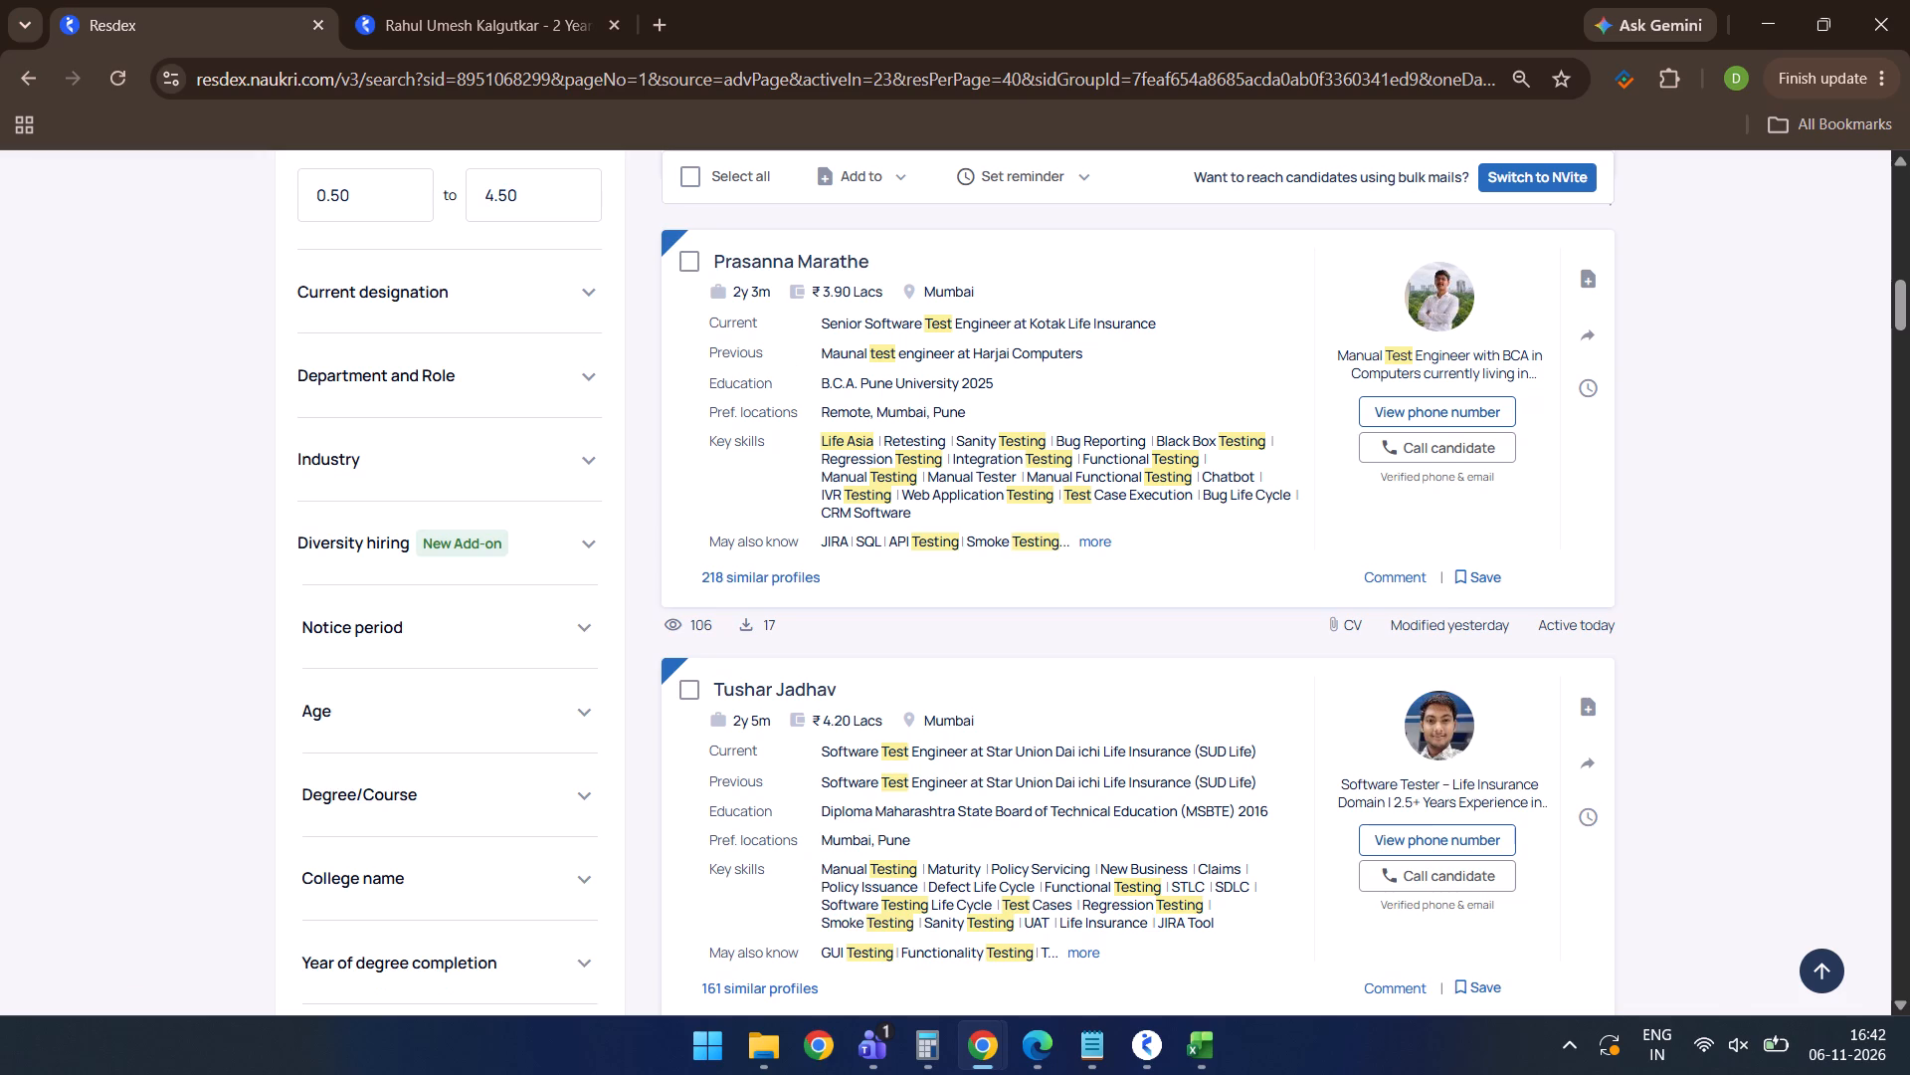
scroll(837, 537, down, 1)
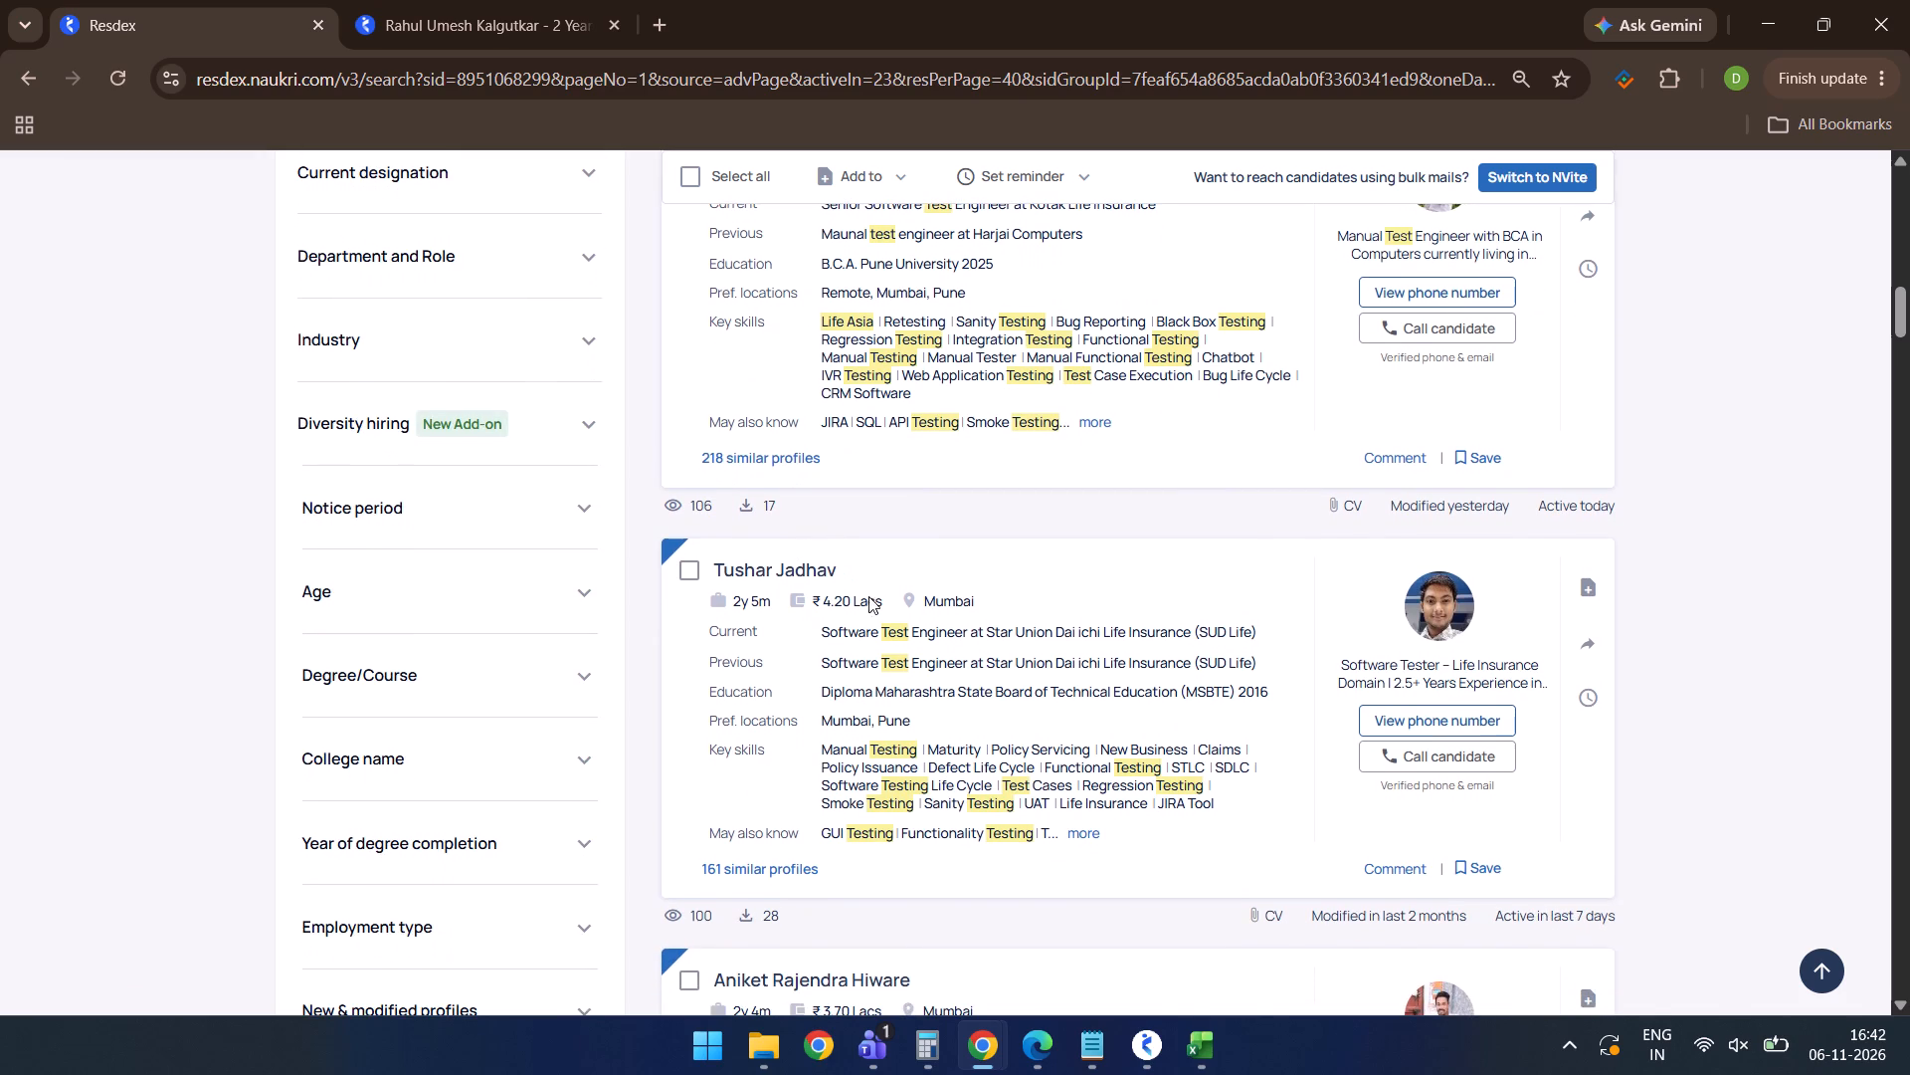
scroll(865, 609, down, 3)
scroll(865, 609, up, 1)
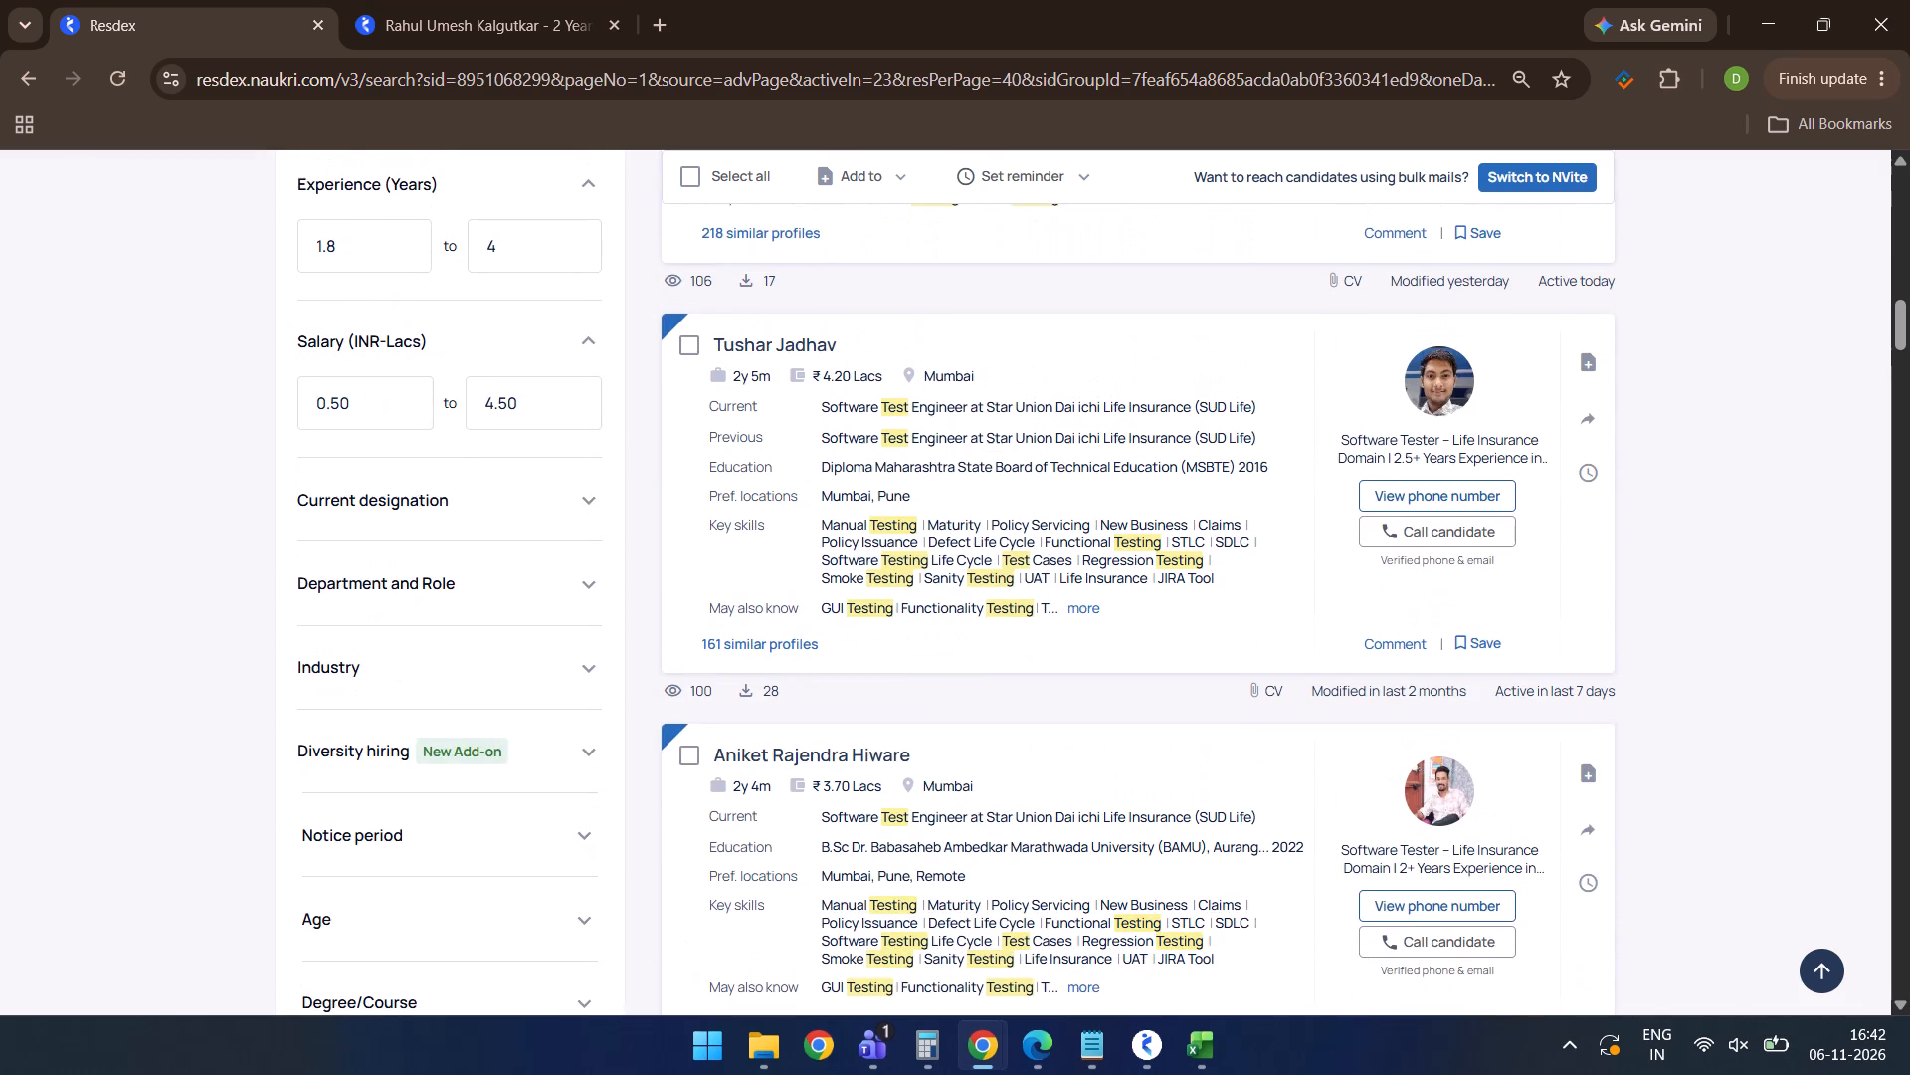
click(729, 350)
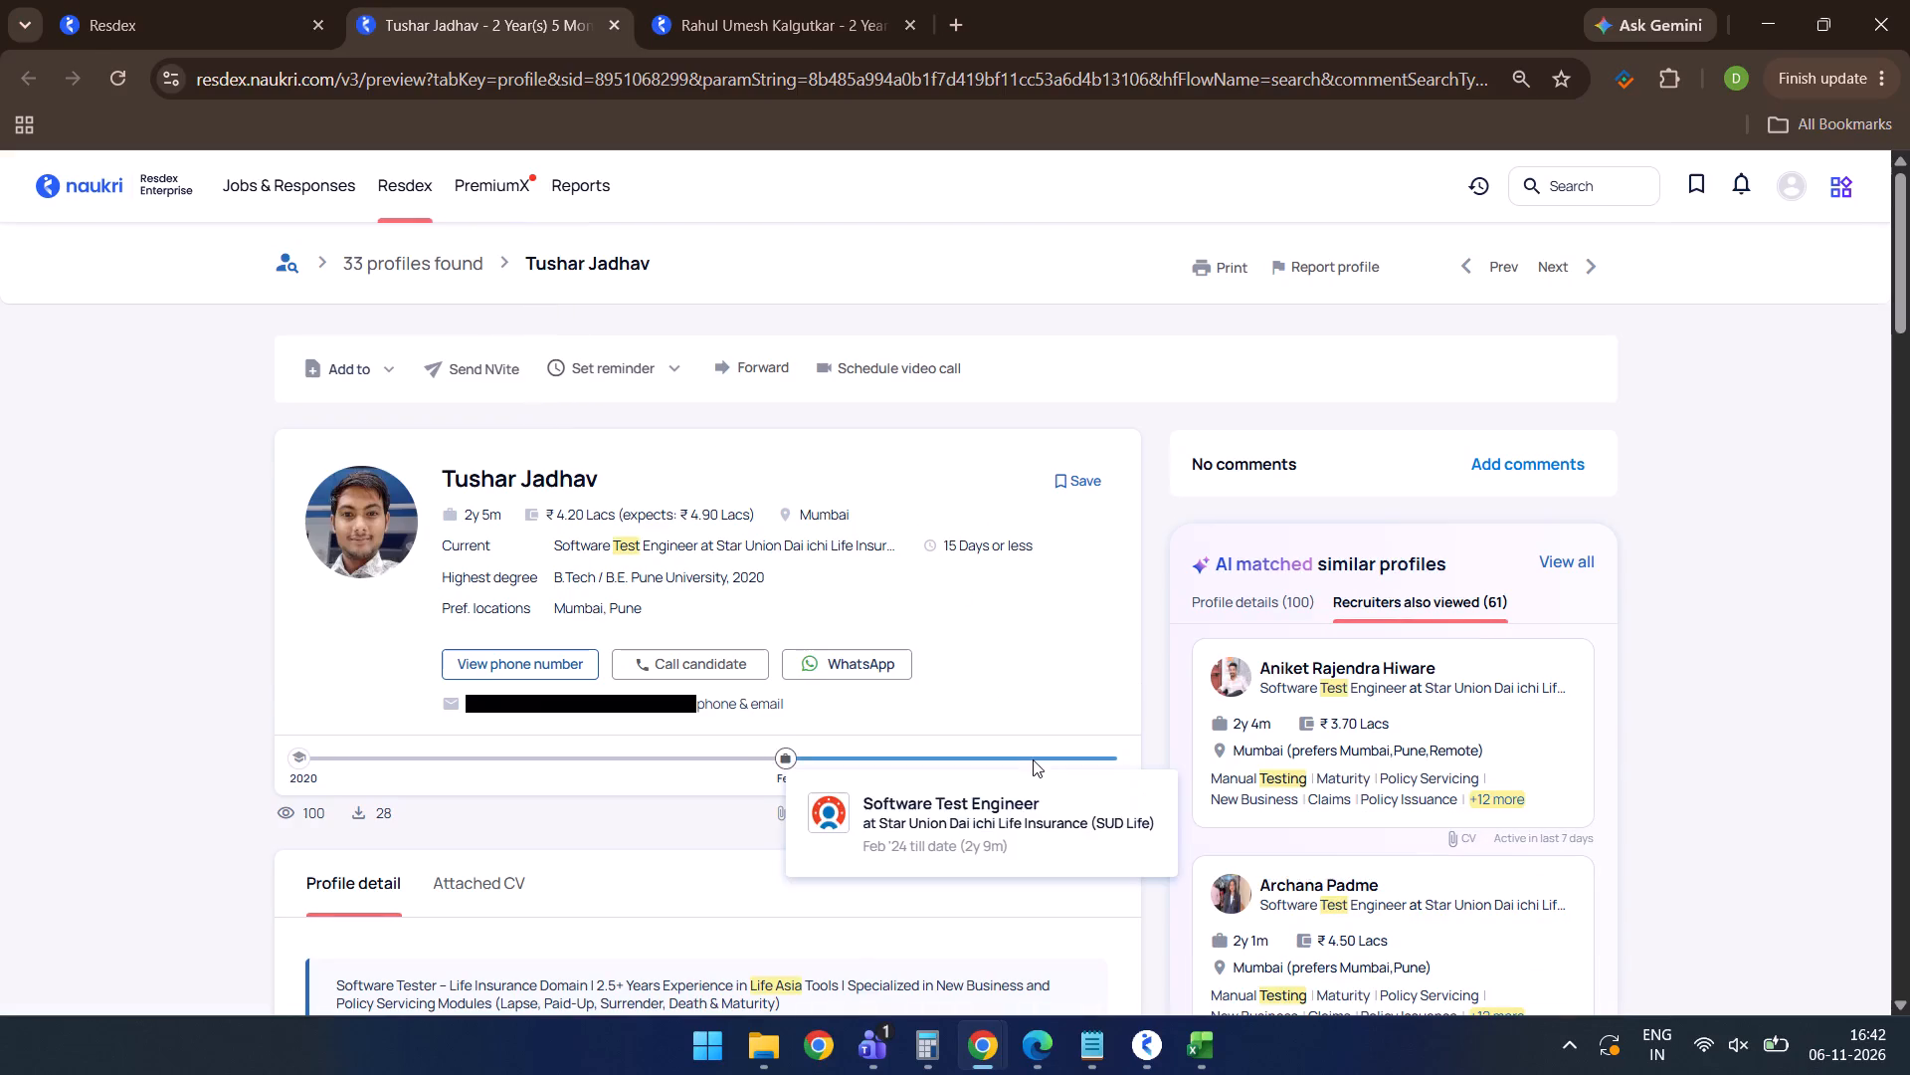
Review the candidate's key skills, work summary, work experience, education, IT skills and other details.
scroll(638, 877, down, 4)
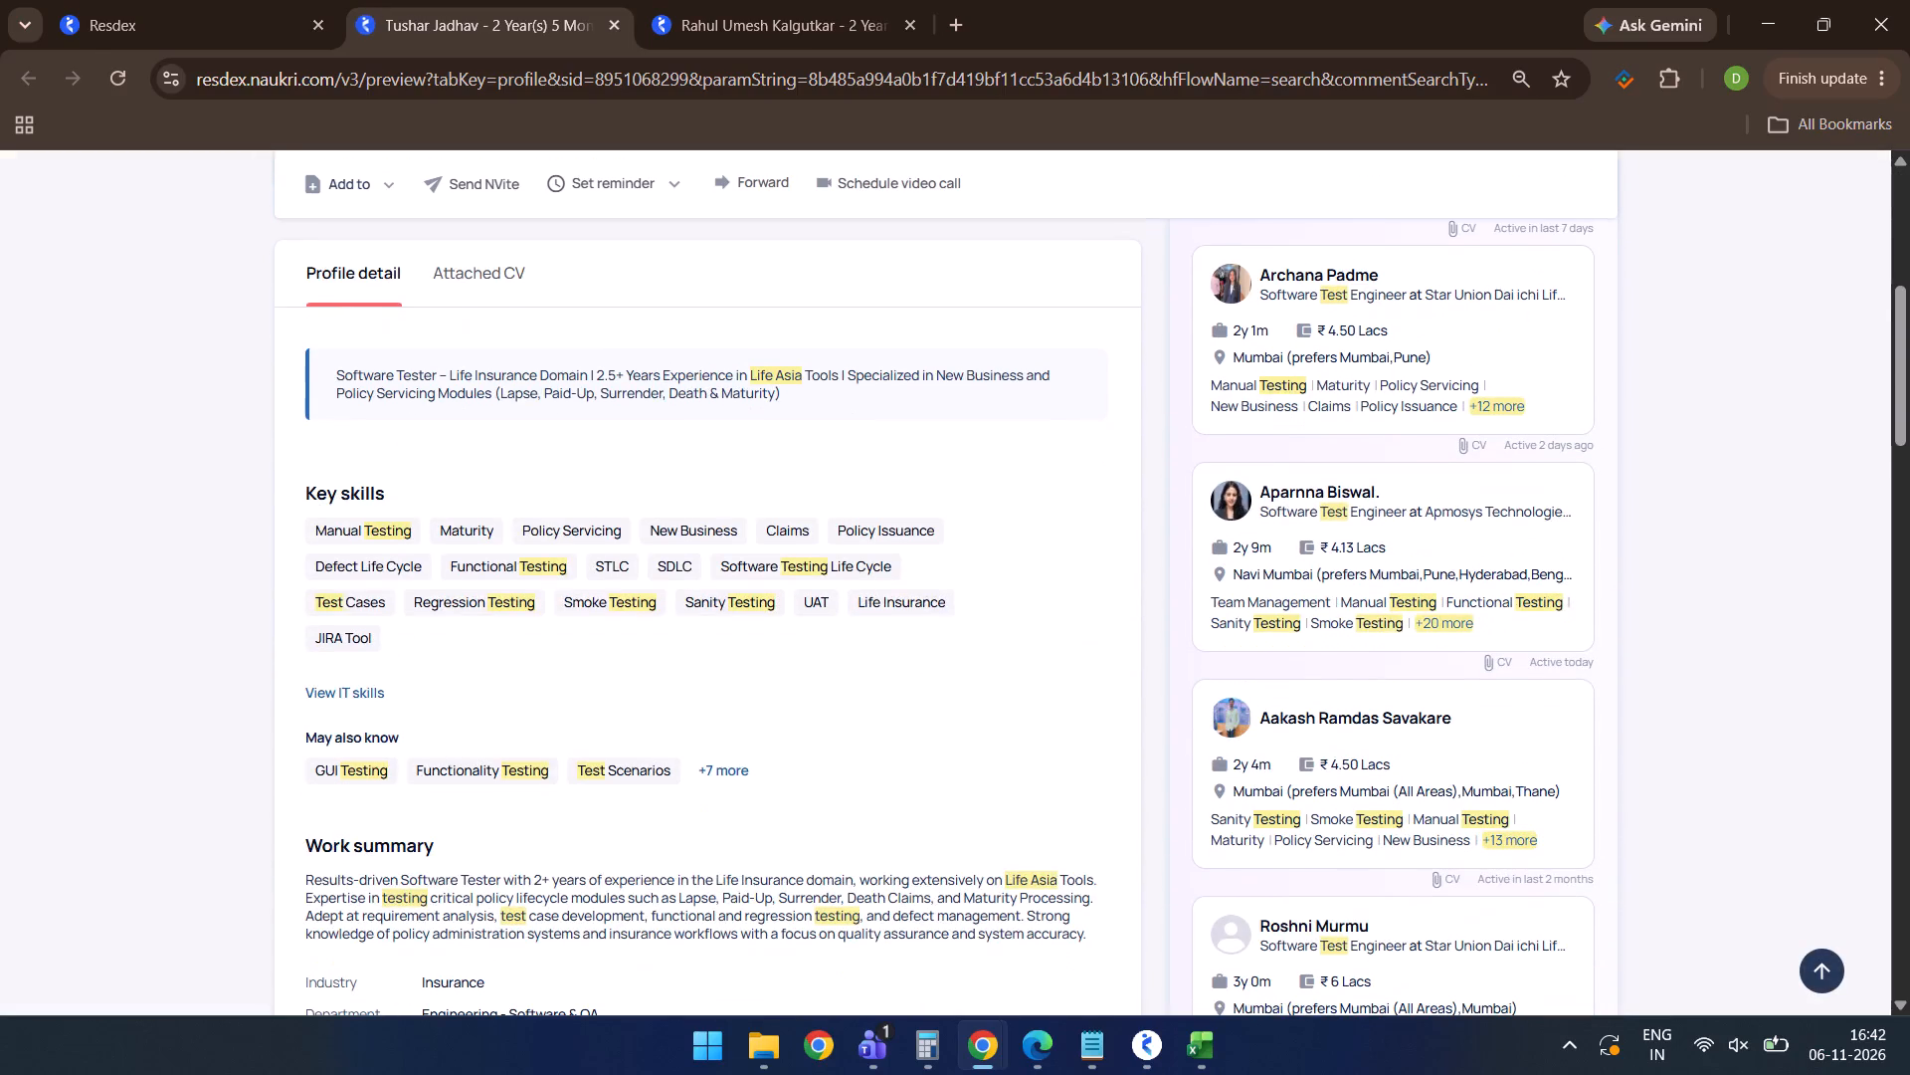
scroll(685, 832, down, 3)
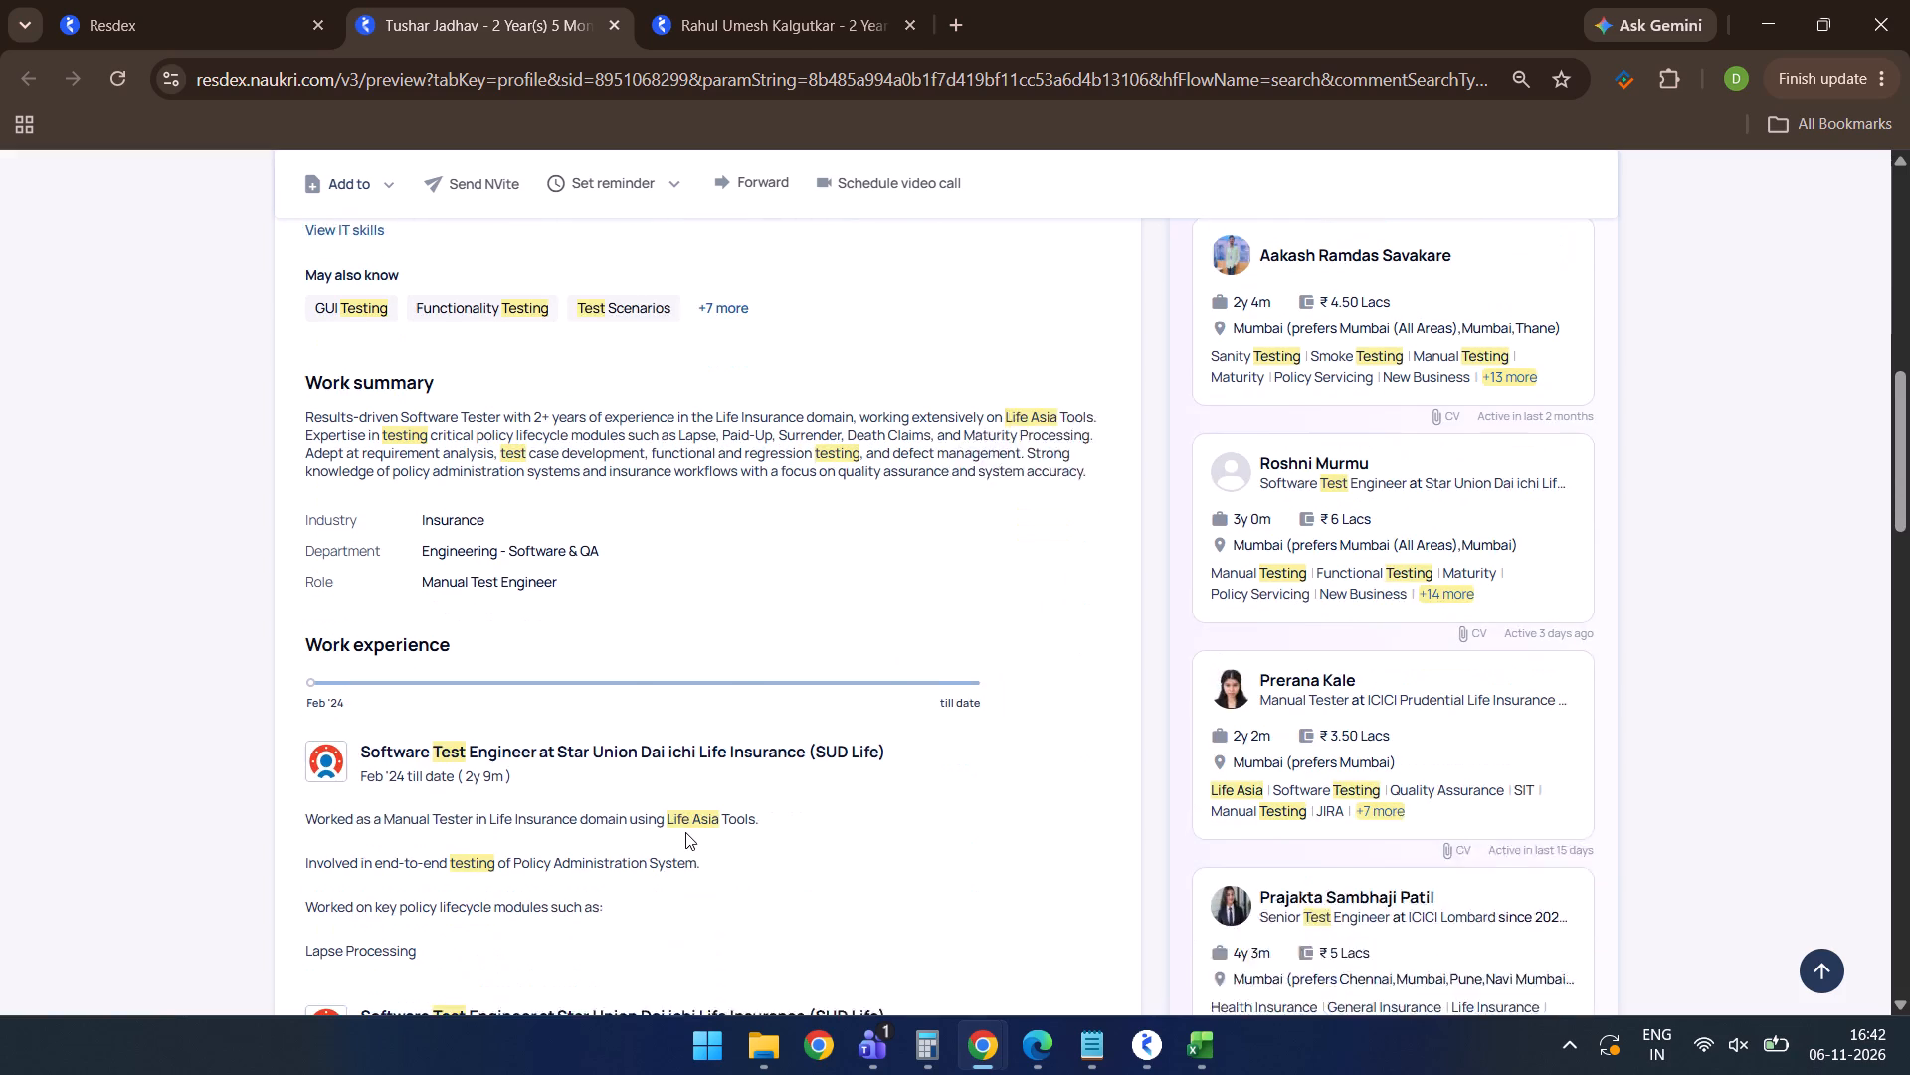
scroll(685, 832, down, 1)
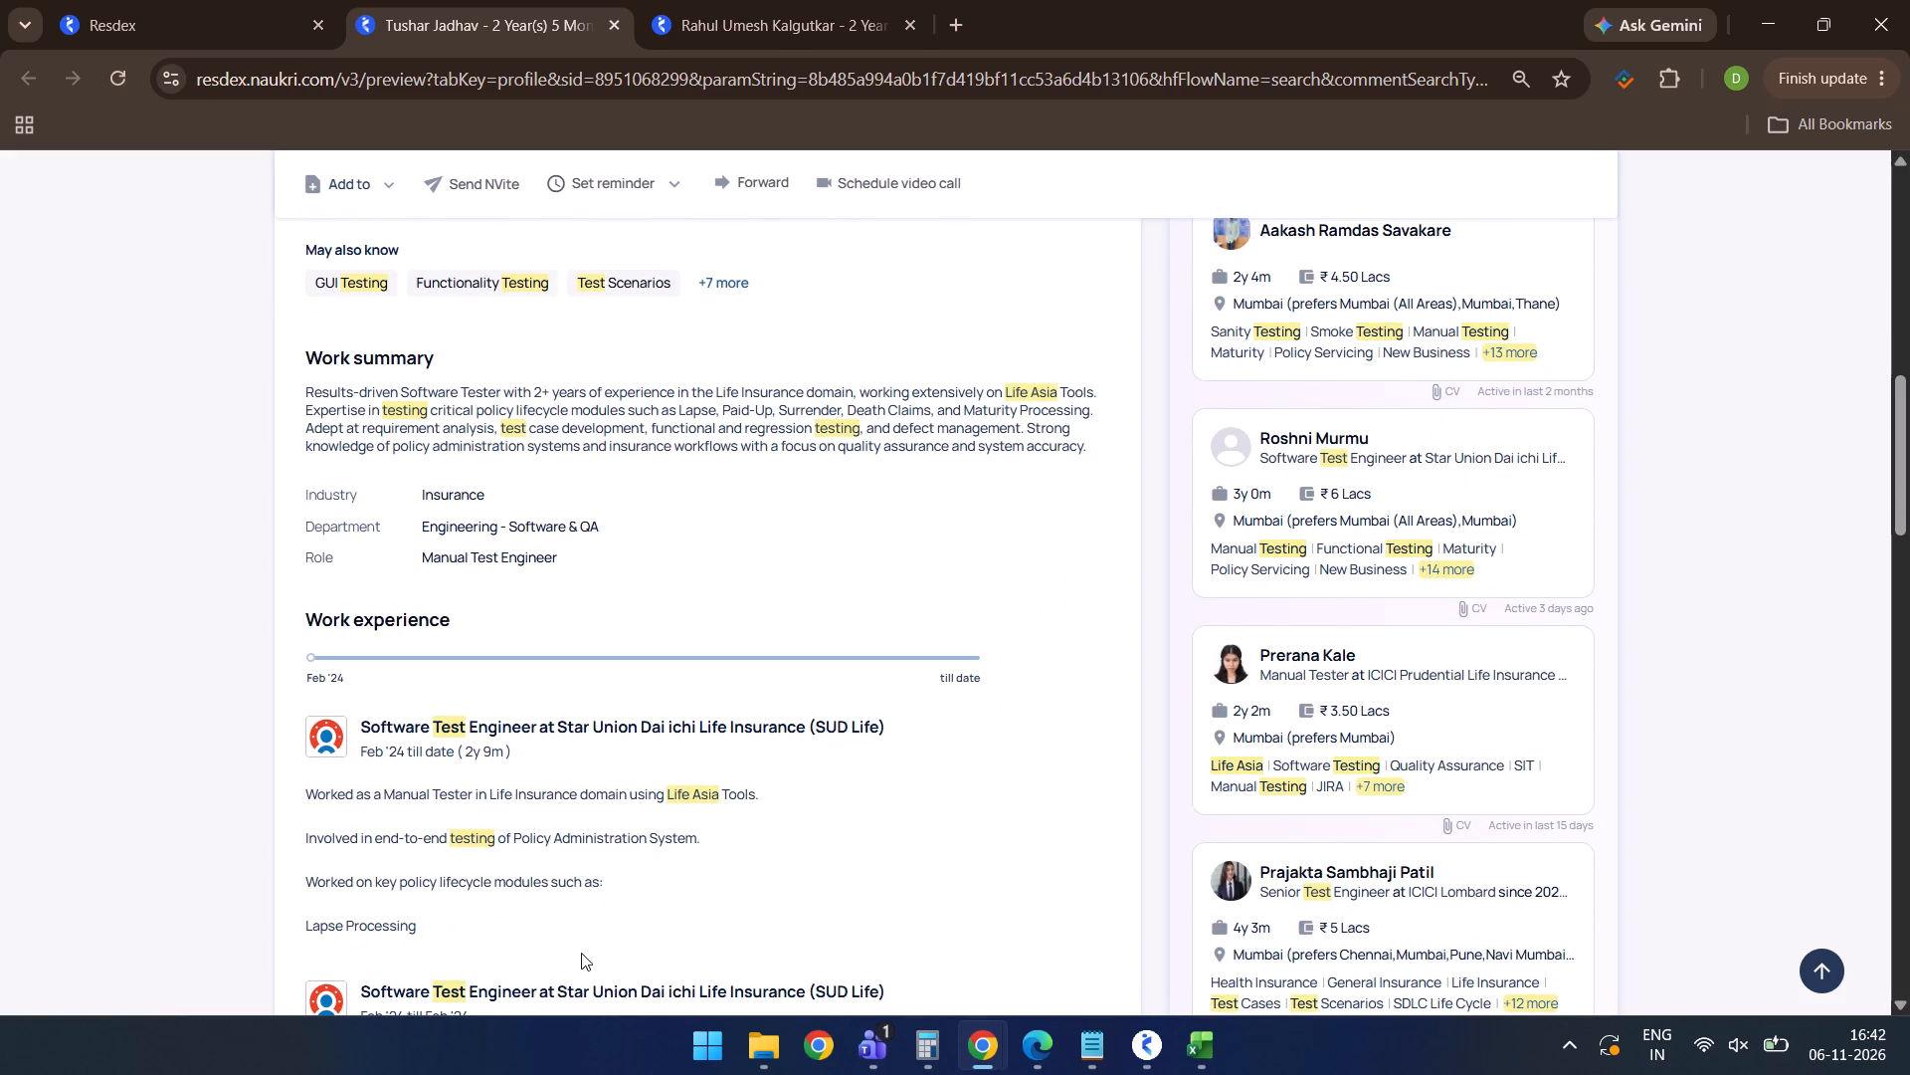
scroll(581, 953, down, 3)
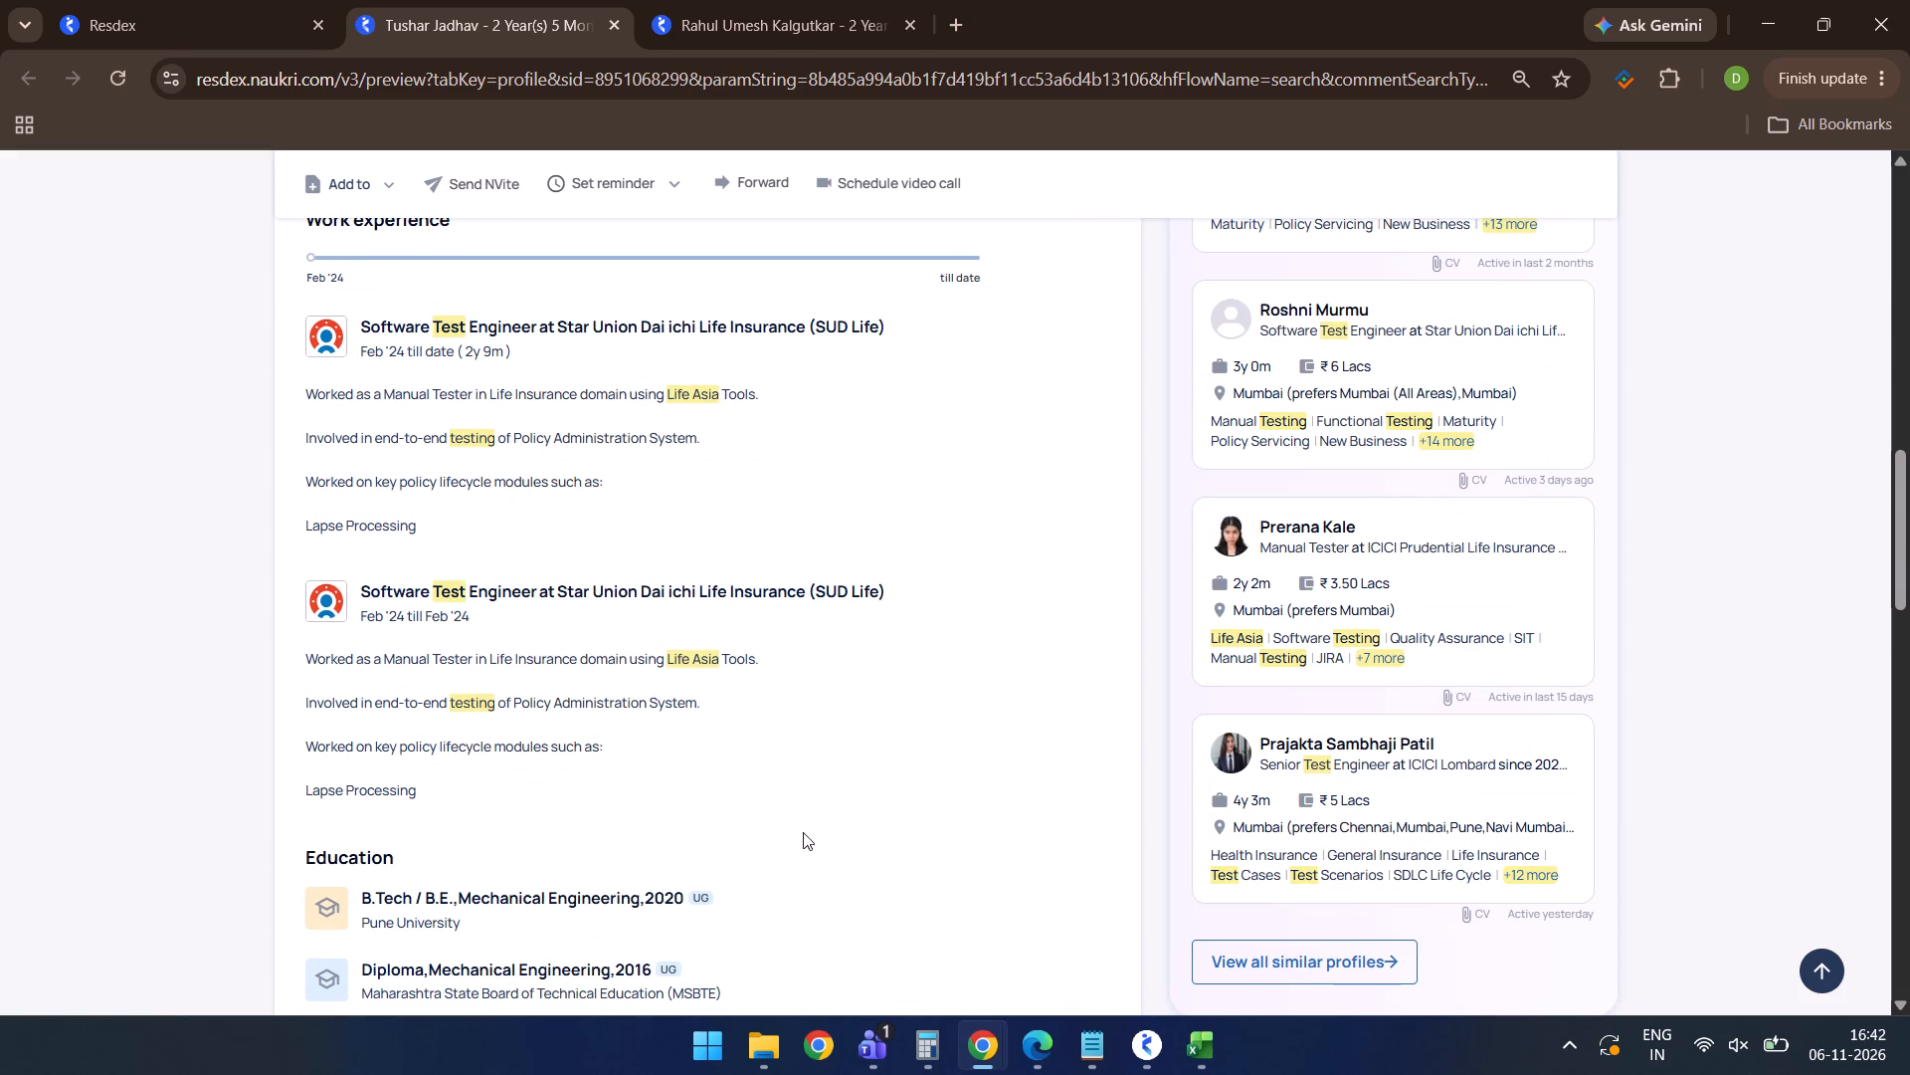
scroll(768, 920, down, 3)
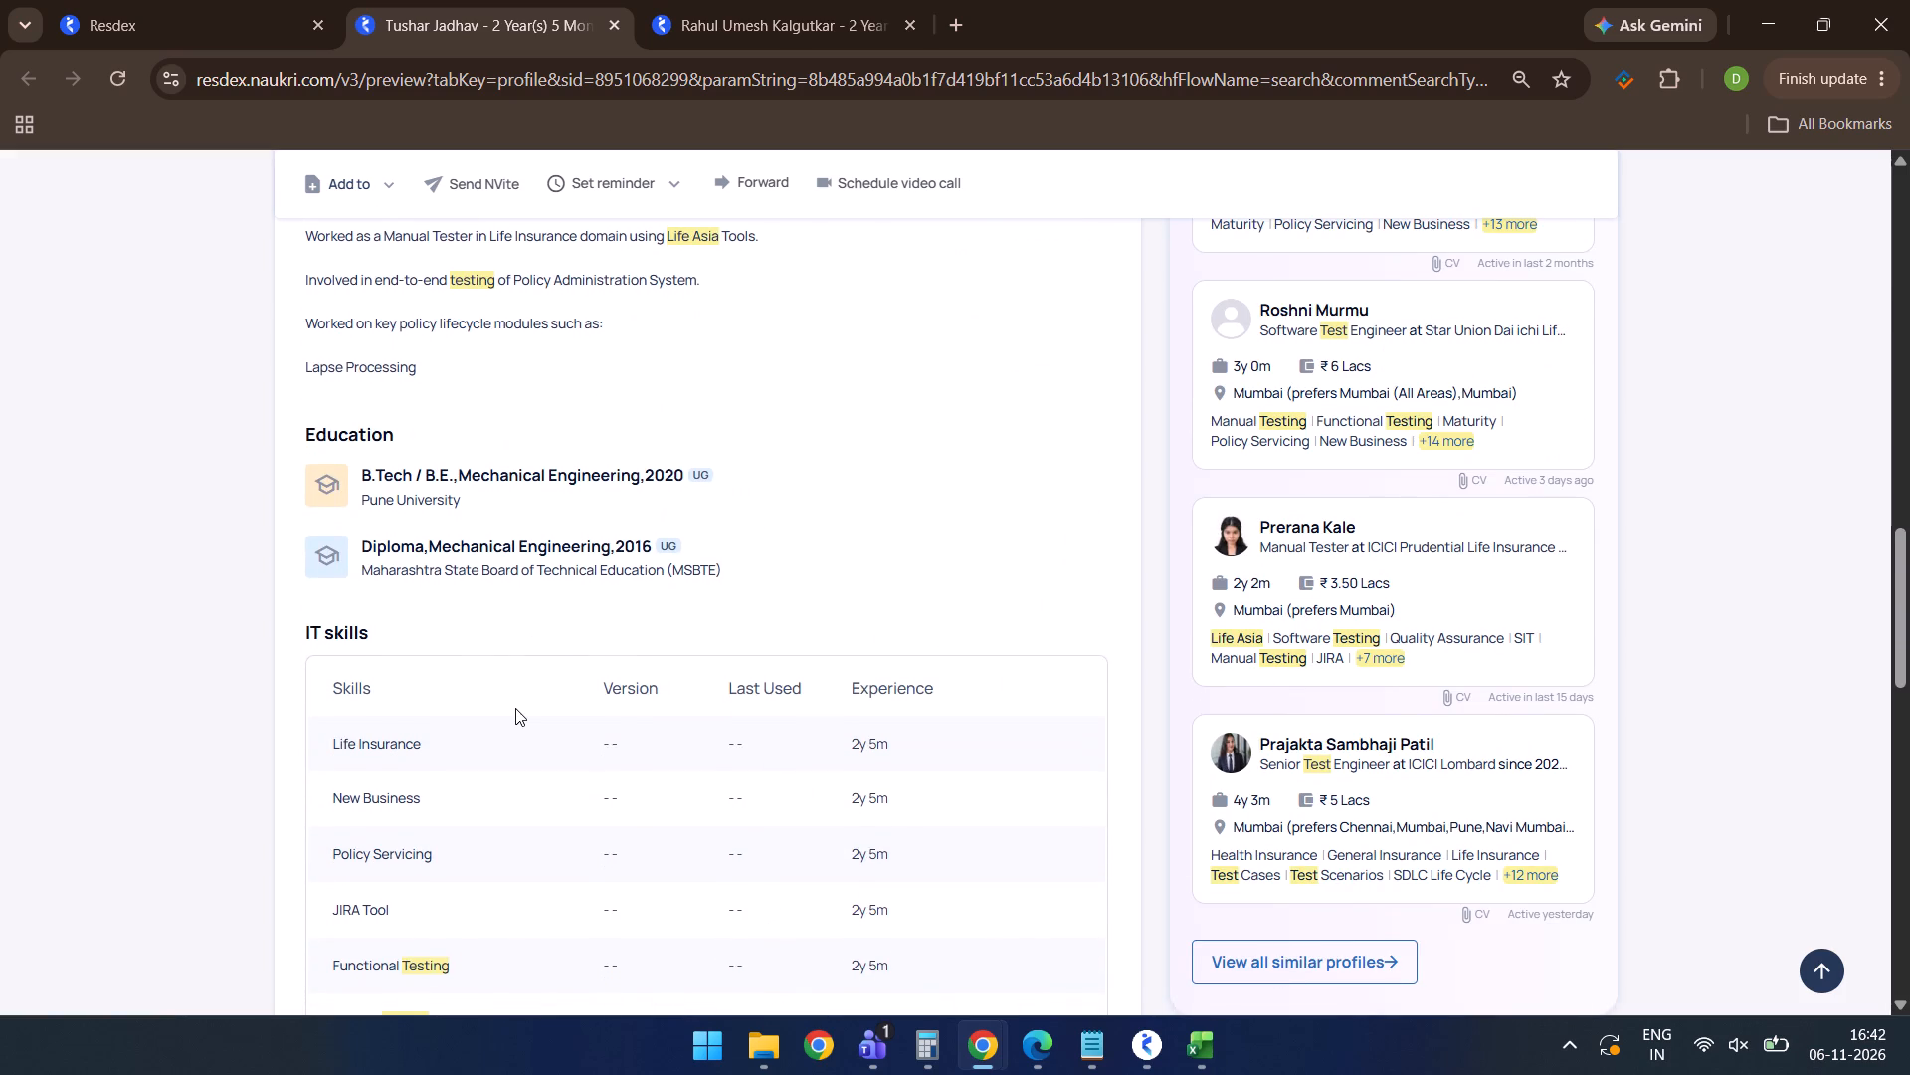
scroll(515, 708, down, 8)
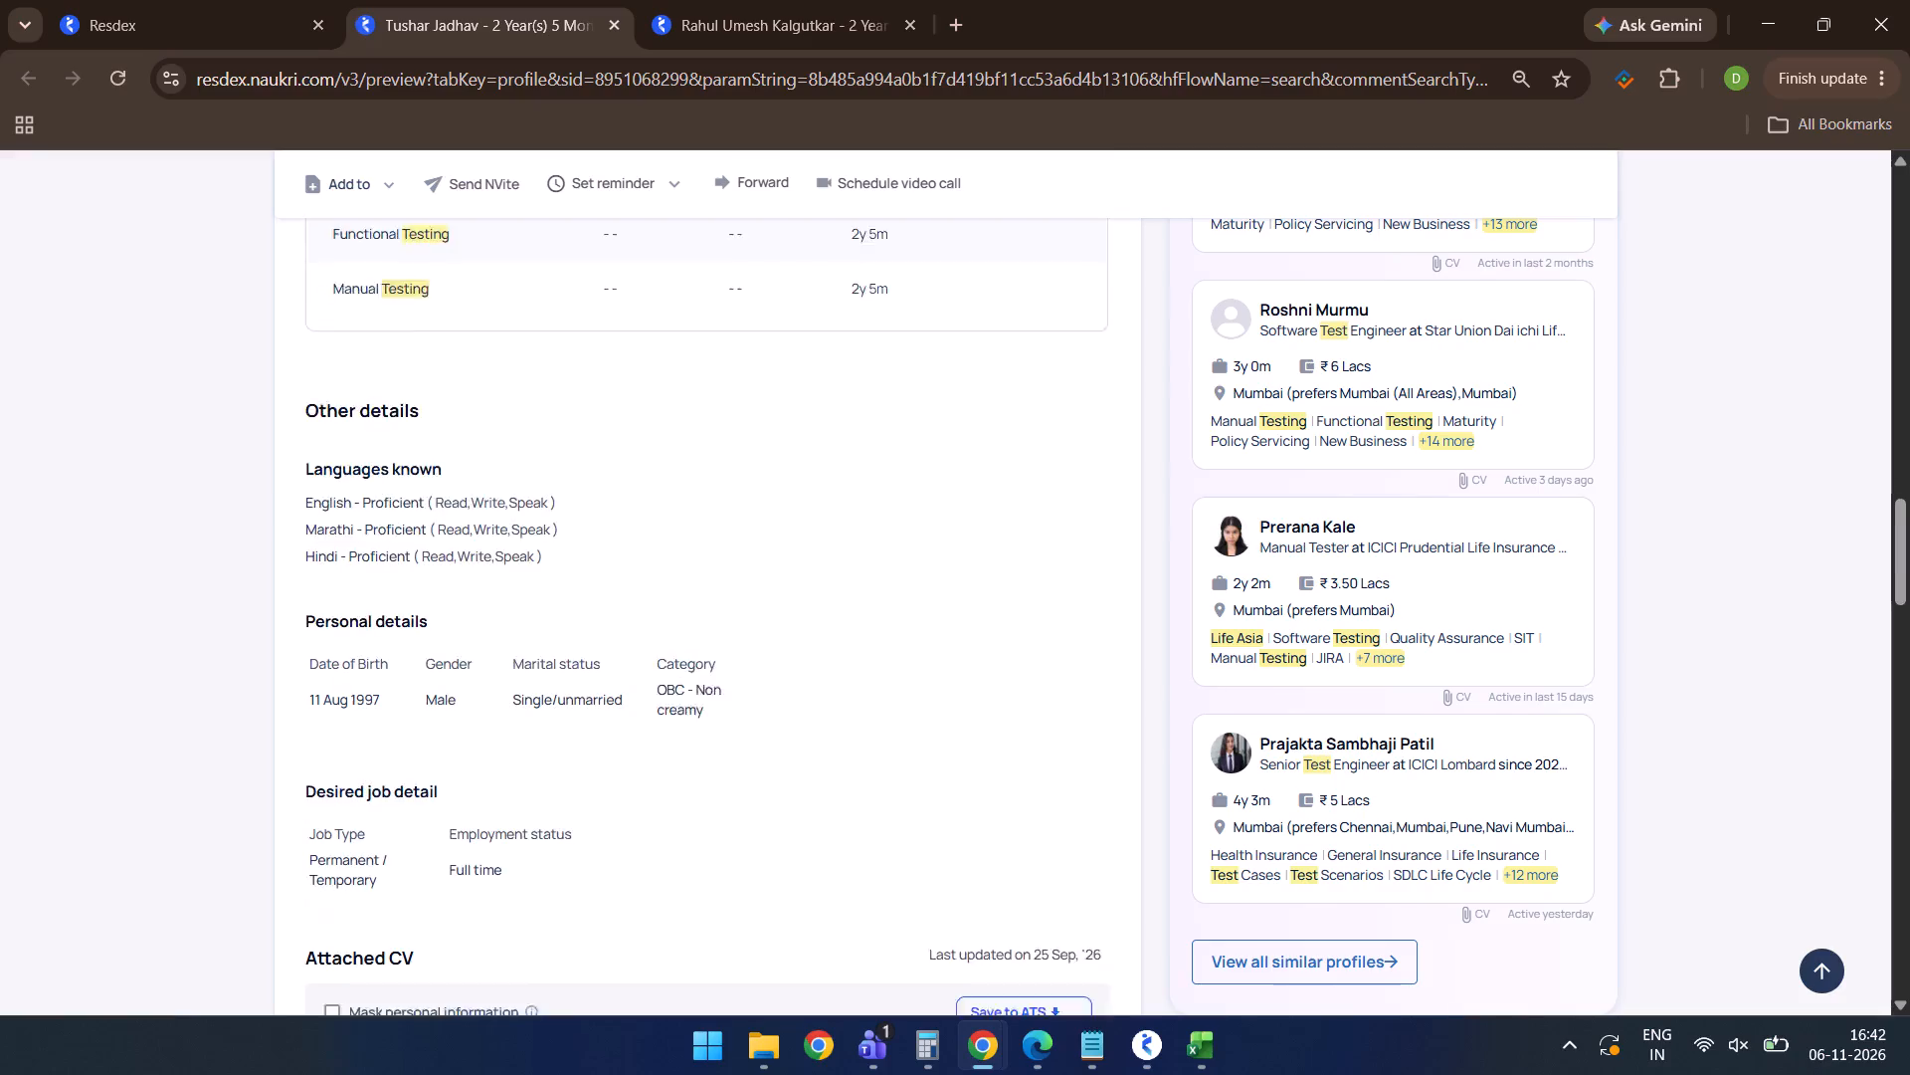
Read the candidate's attached CV from the objective through skills, employment details, education and Life Asia project experience.
scroll(515, 708, down, 1)
scroll(782, 829, down, 1)
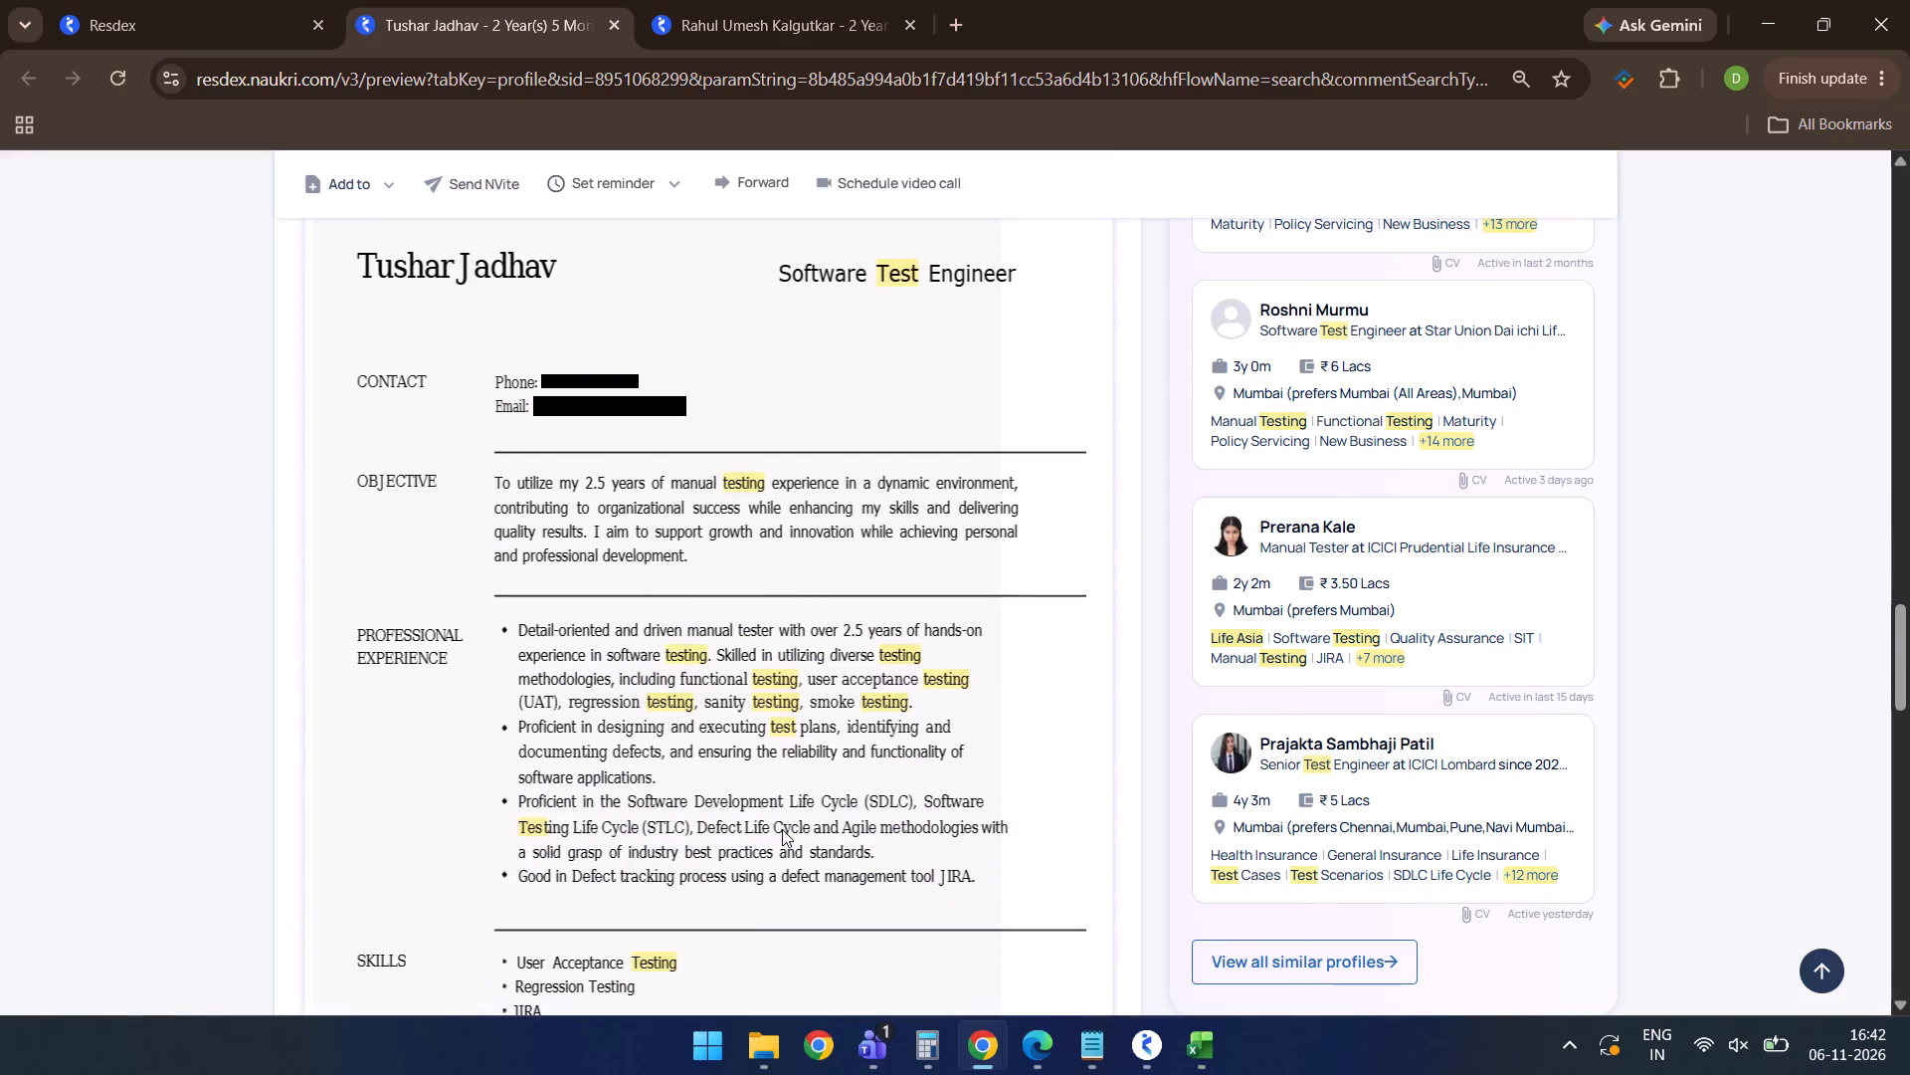
scroll(782, 829, down, 1)
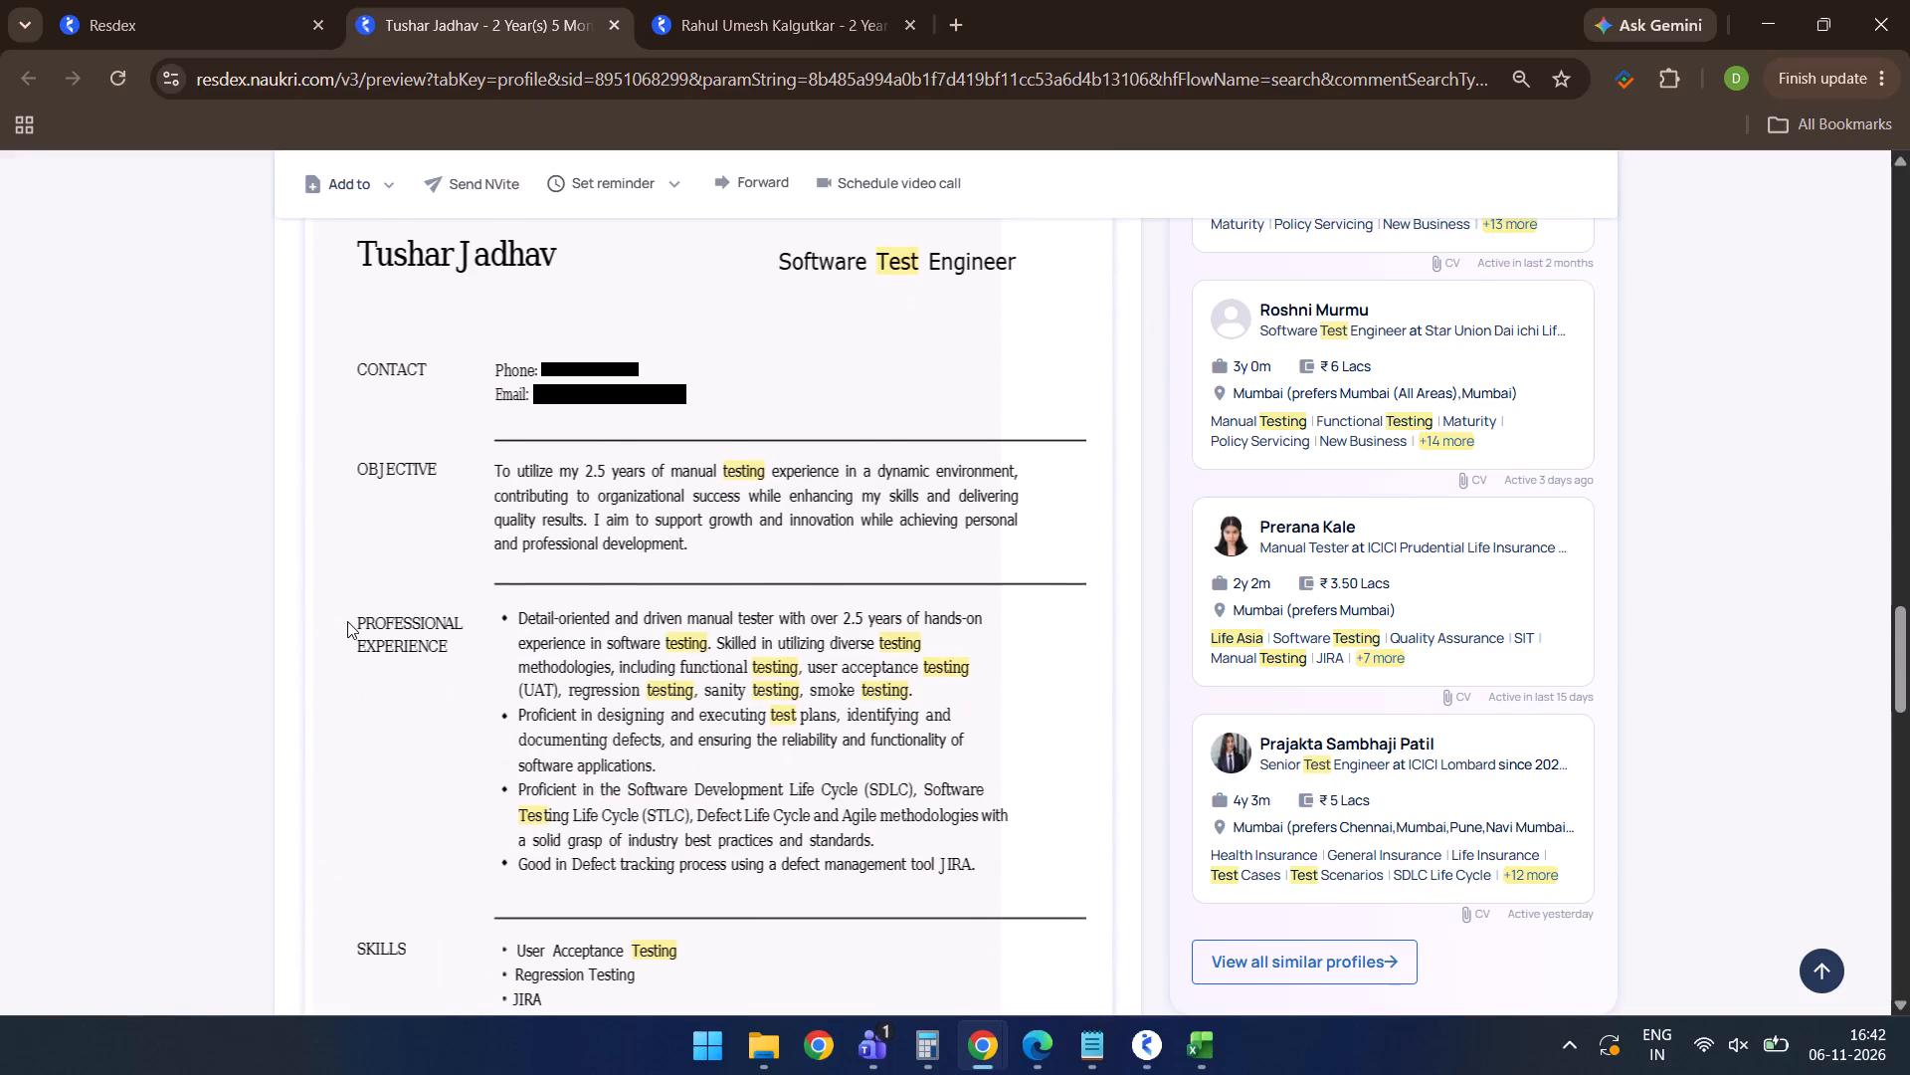
scroll(390, 798, down, 1)
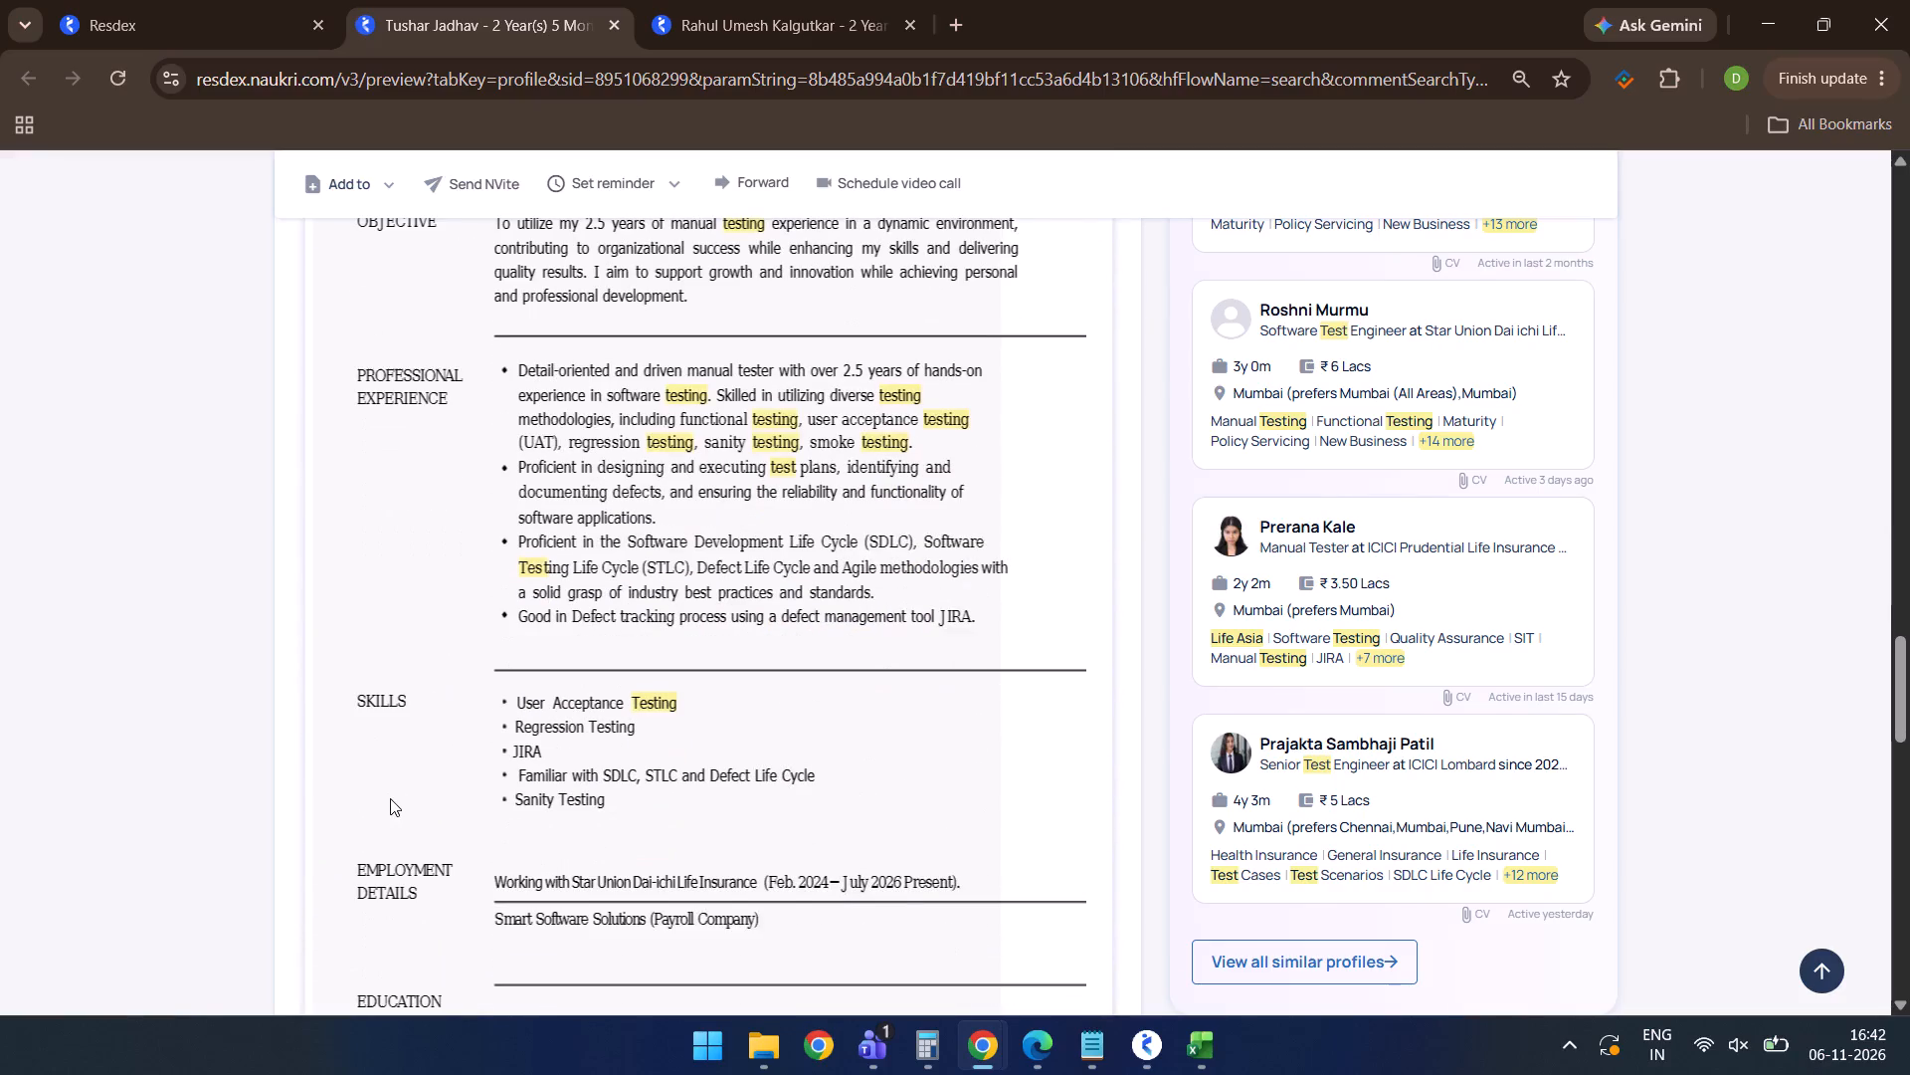
scroll(390, 798, down, 2)
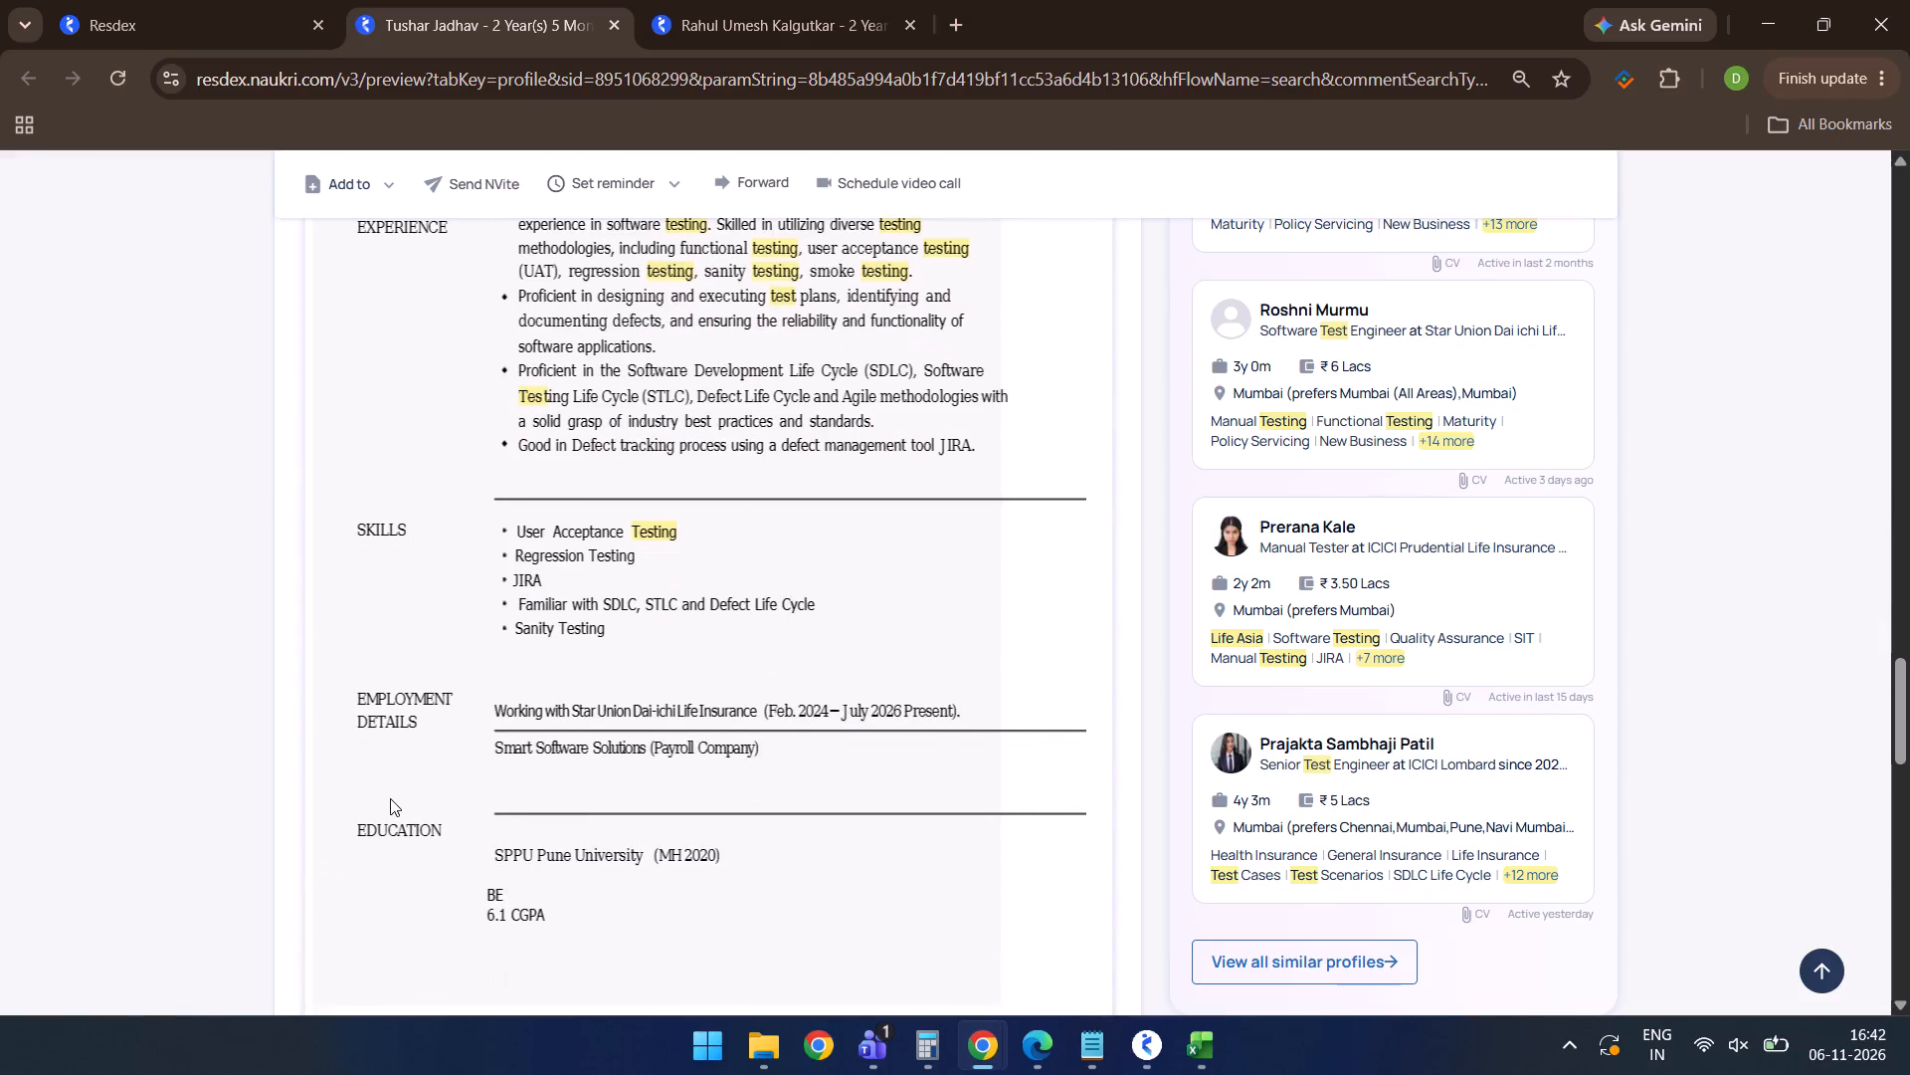
scroll(390, 798, down, 3)
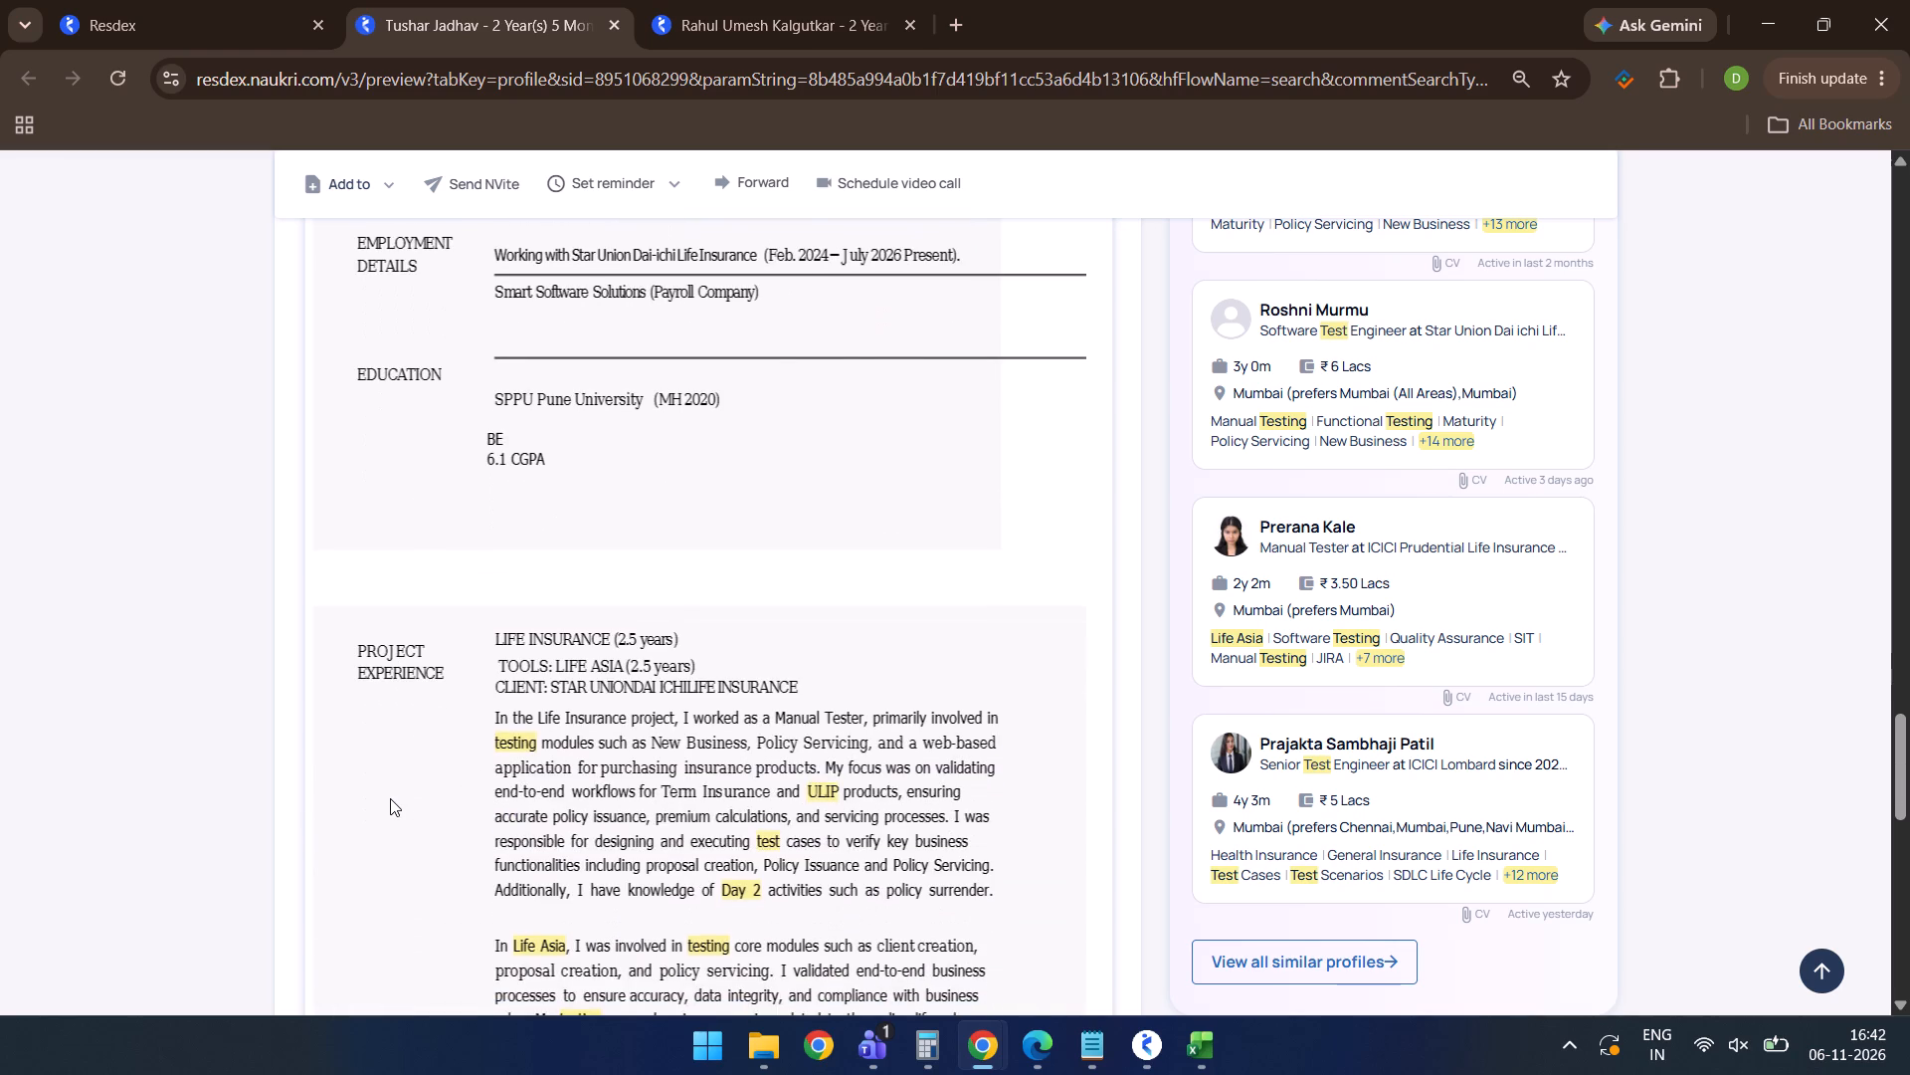
scroll(390, 798, down, 3)
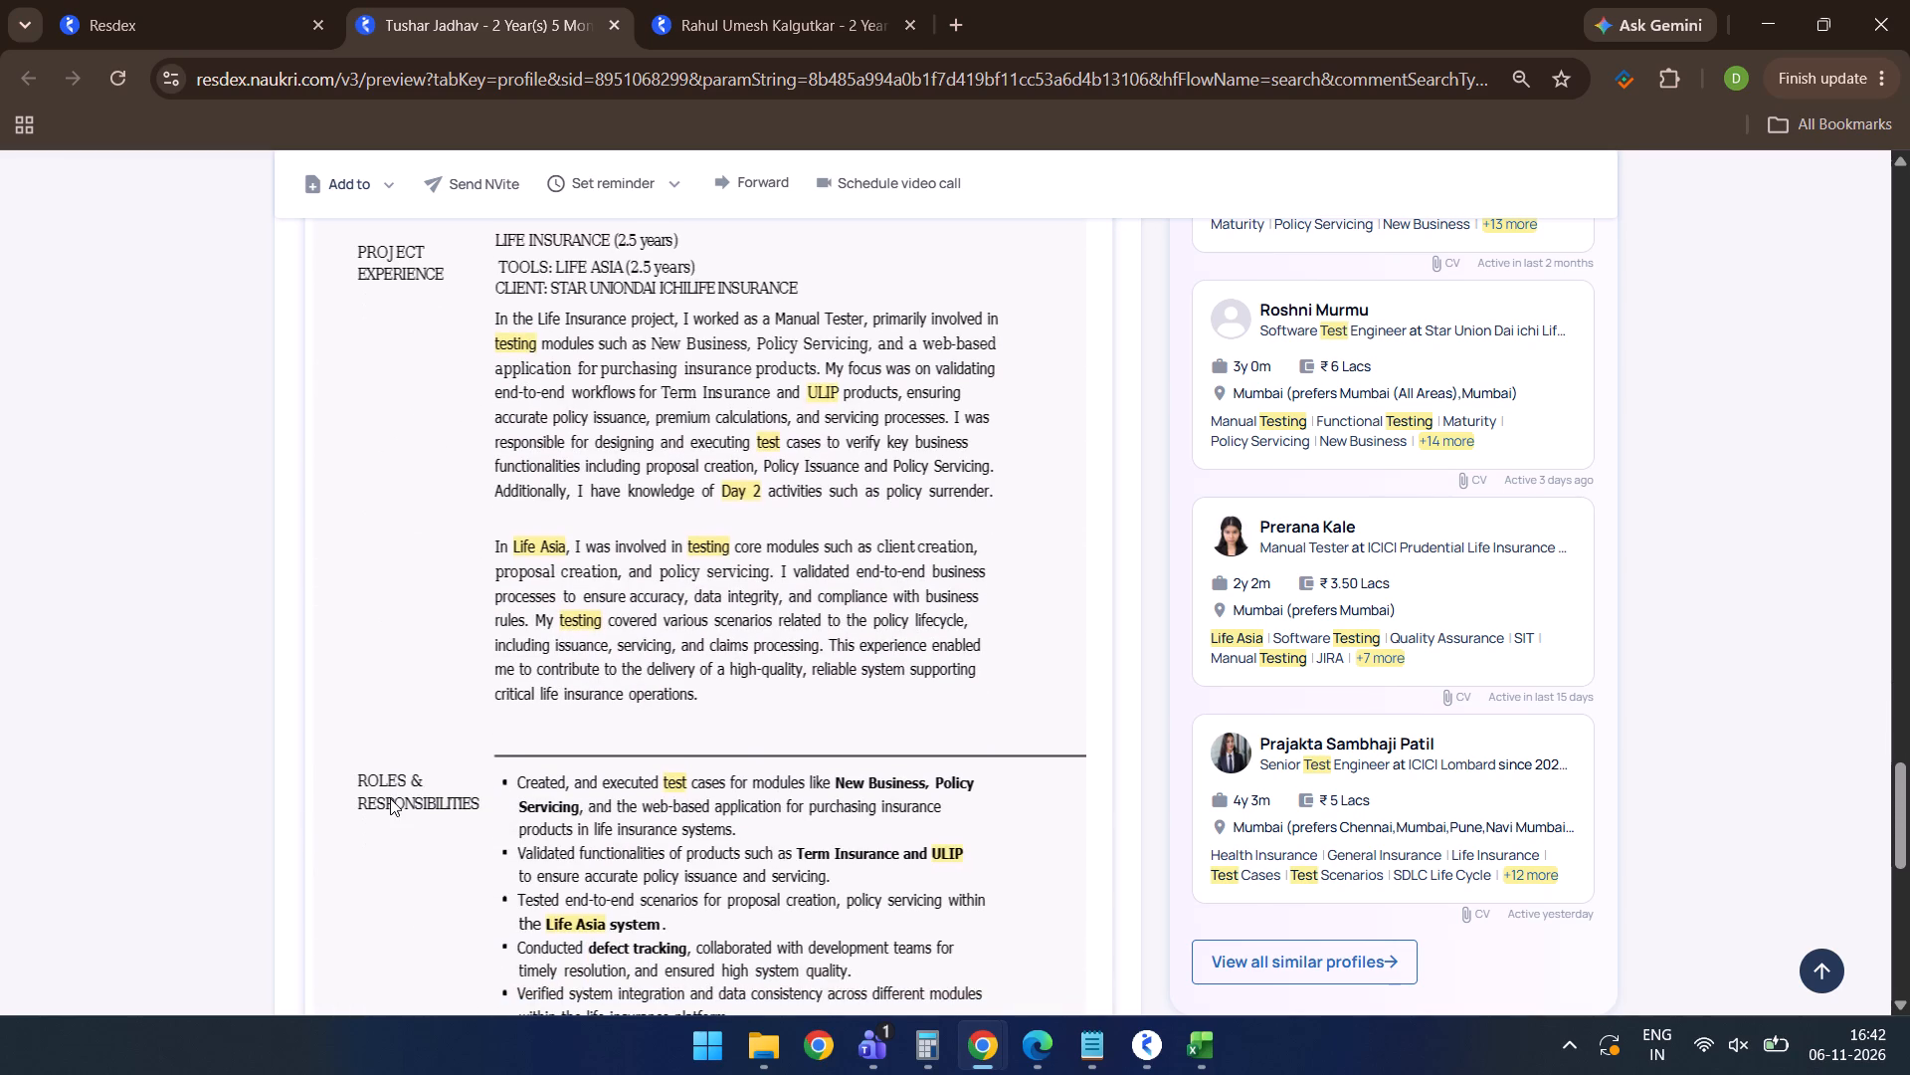
scroll(390, 798, down, 1)
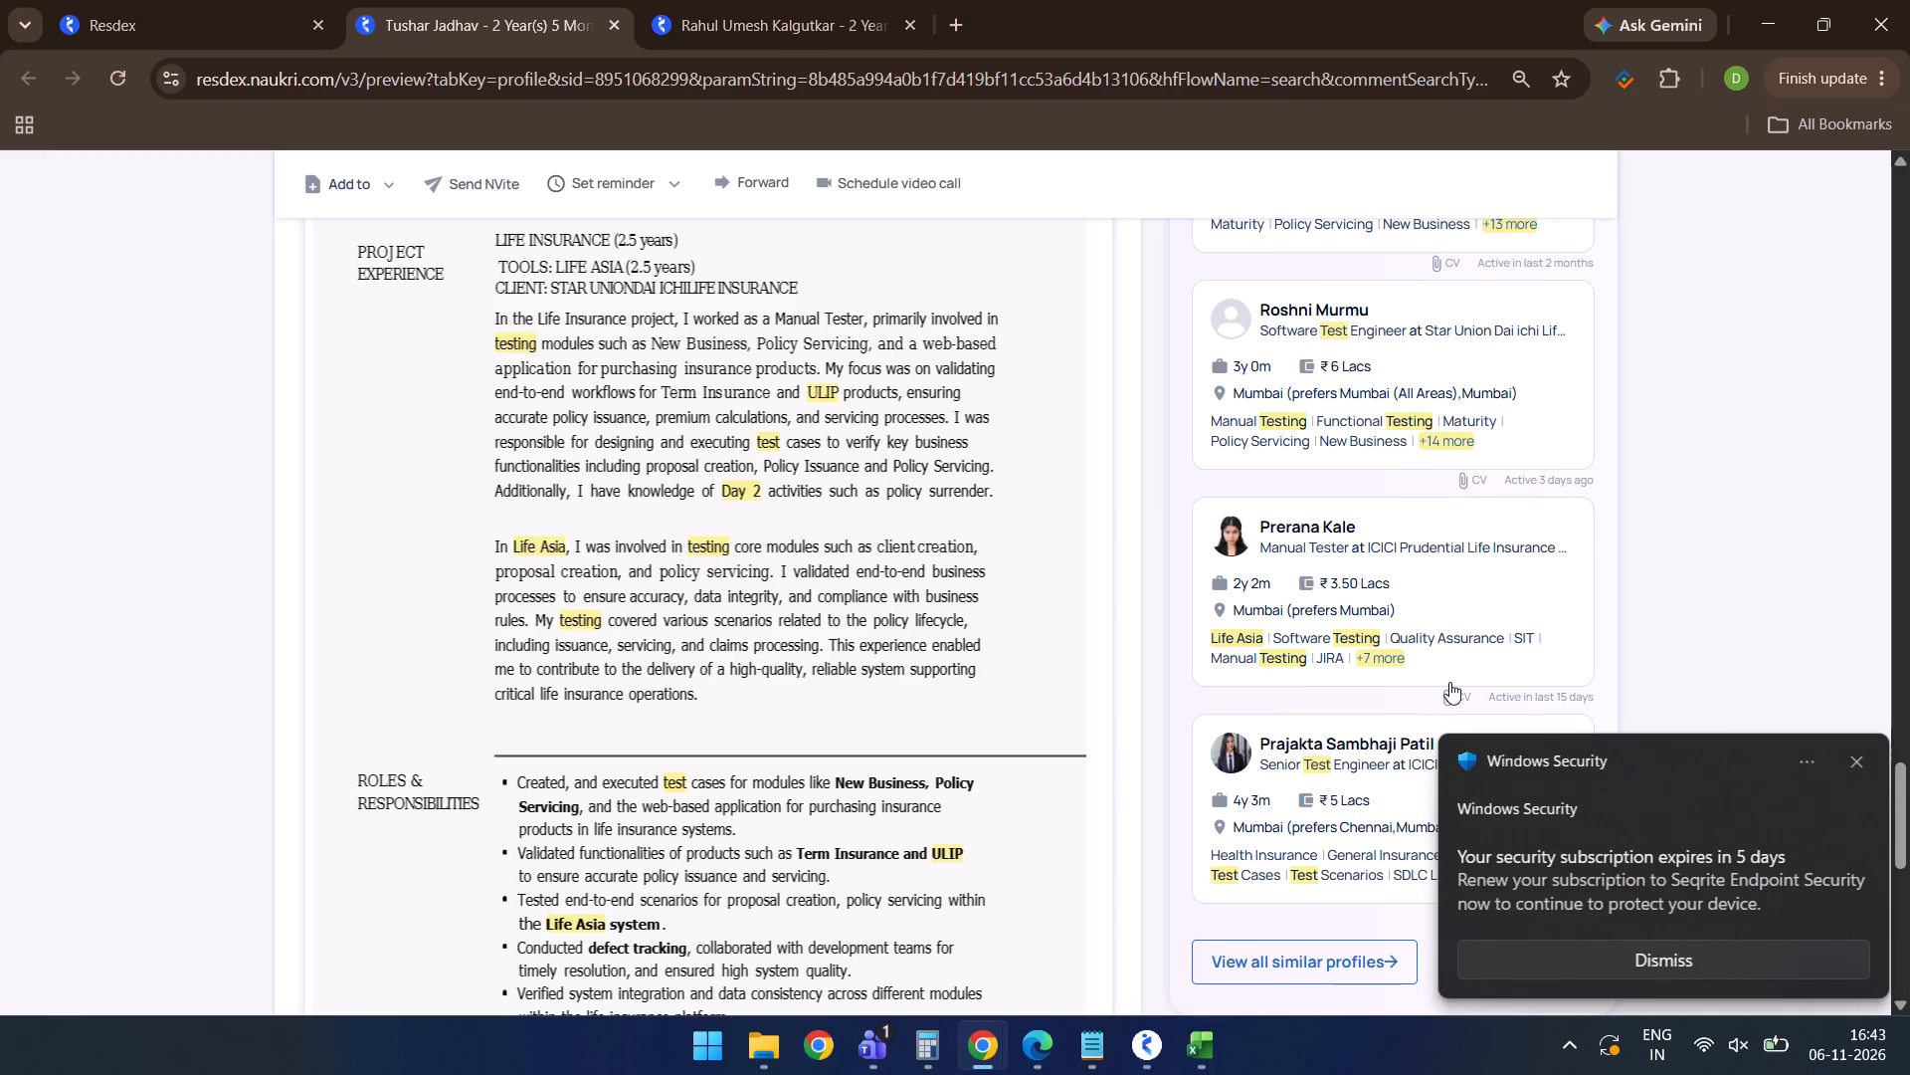
Dismiss the security subscription notifications and examine the CV's roles and responsibilities, declaration and Life Asia project experience.
click(1669, 951)
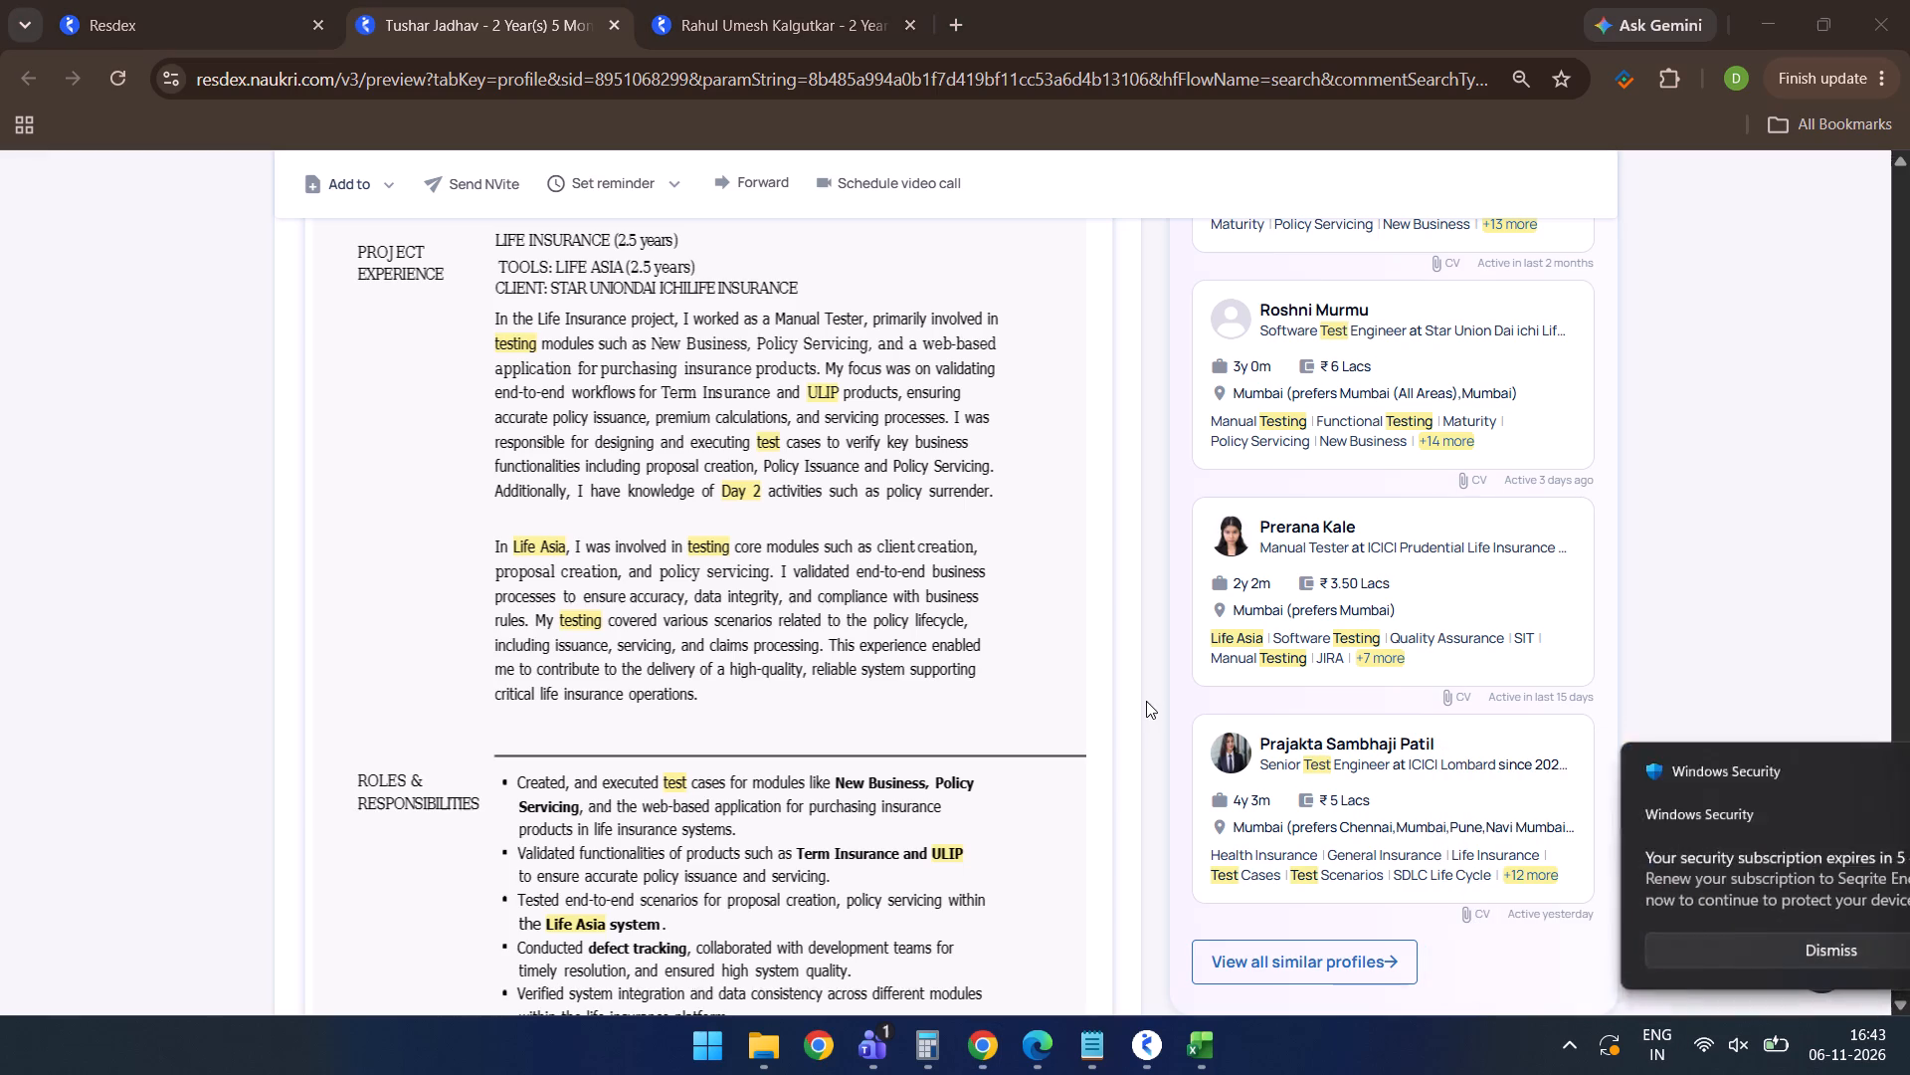
scroll(936, 659, down, 4)
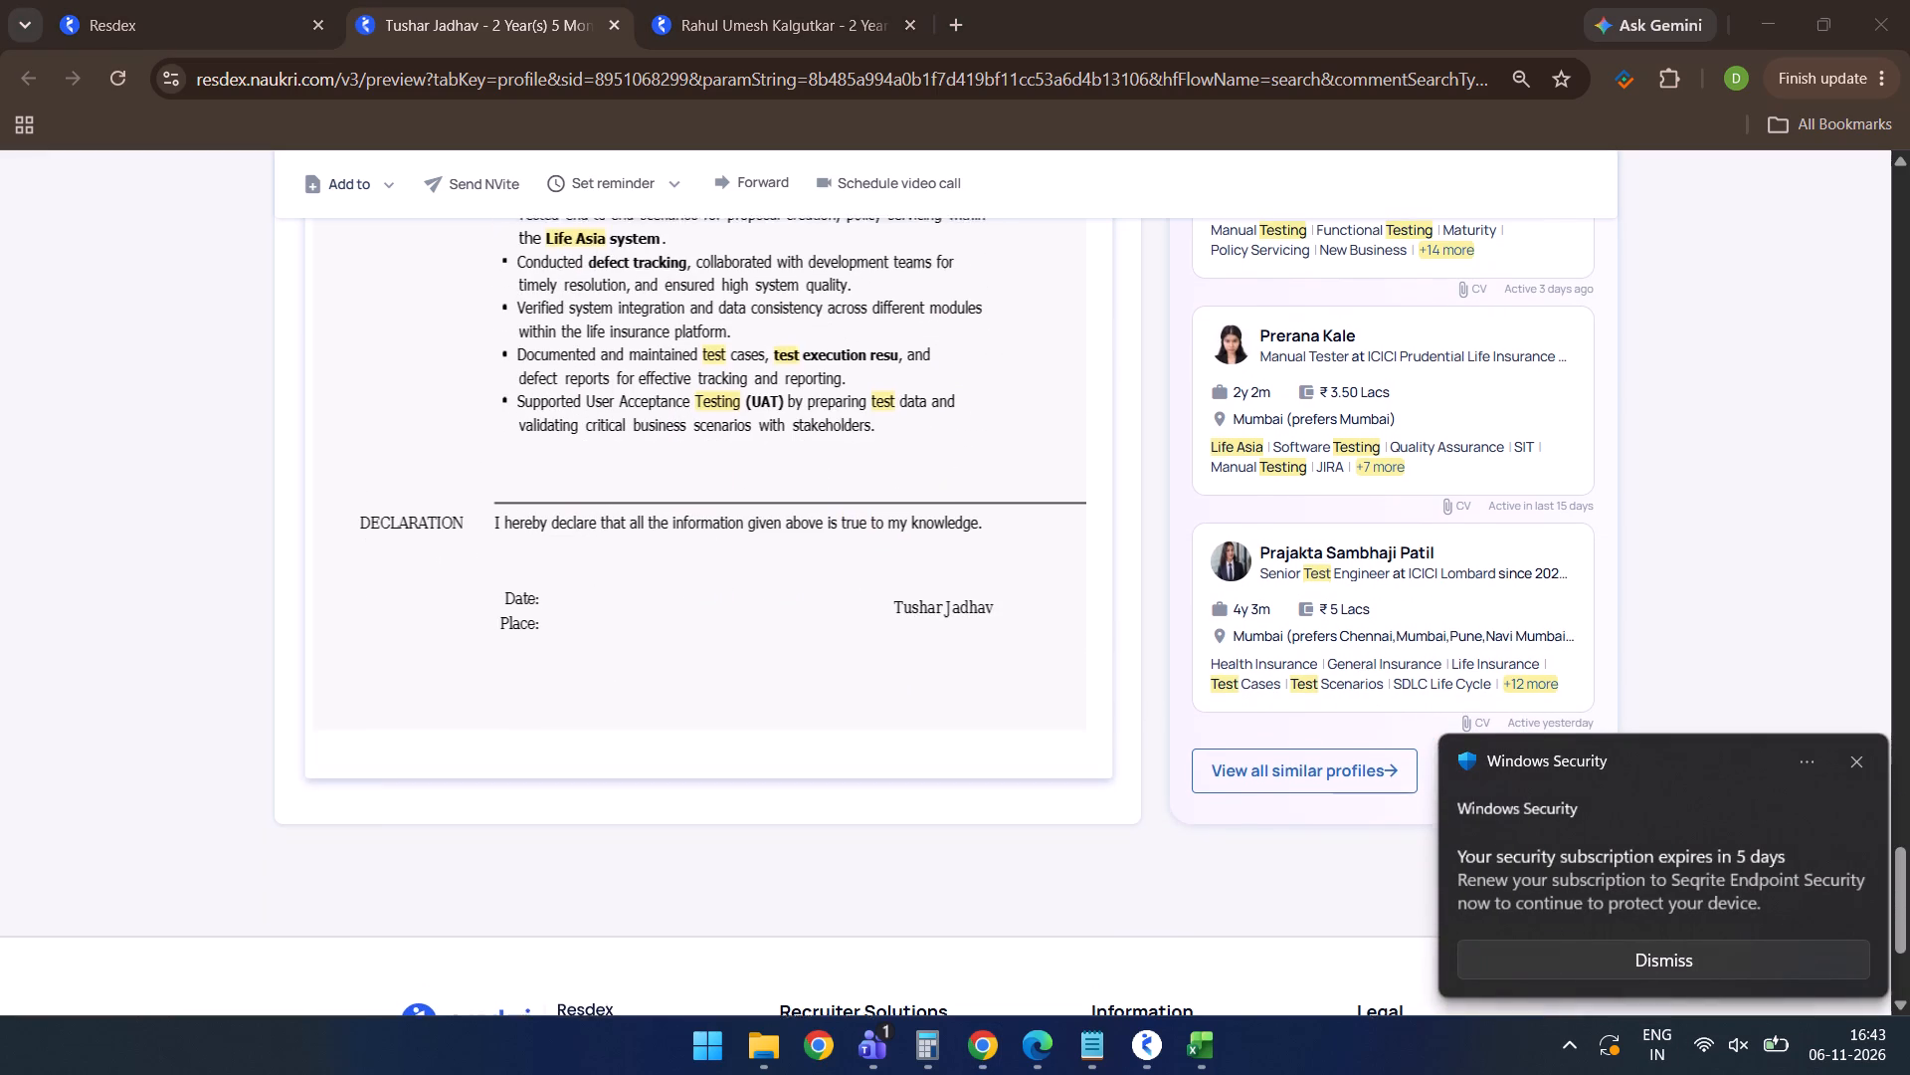
click(1497, 966)
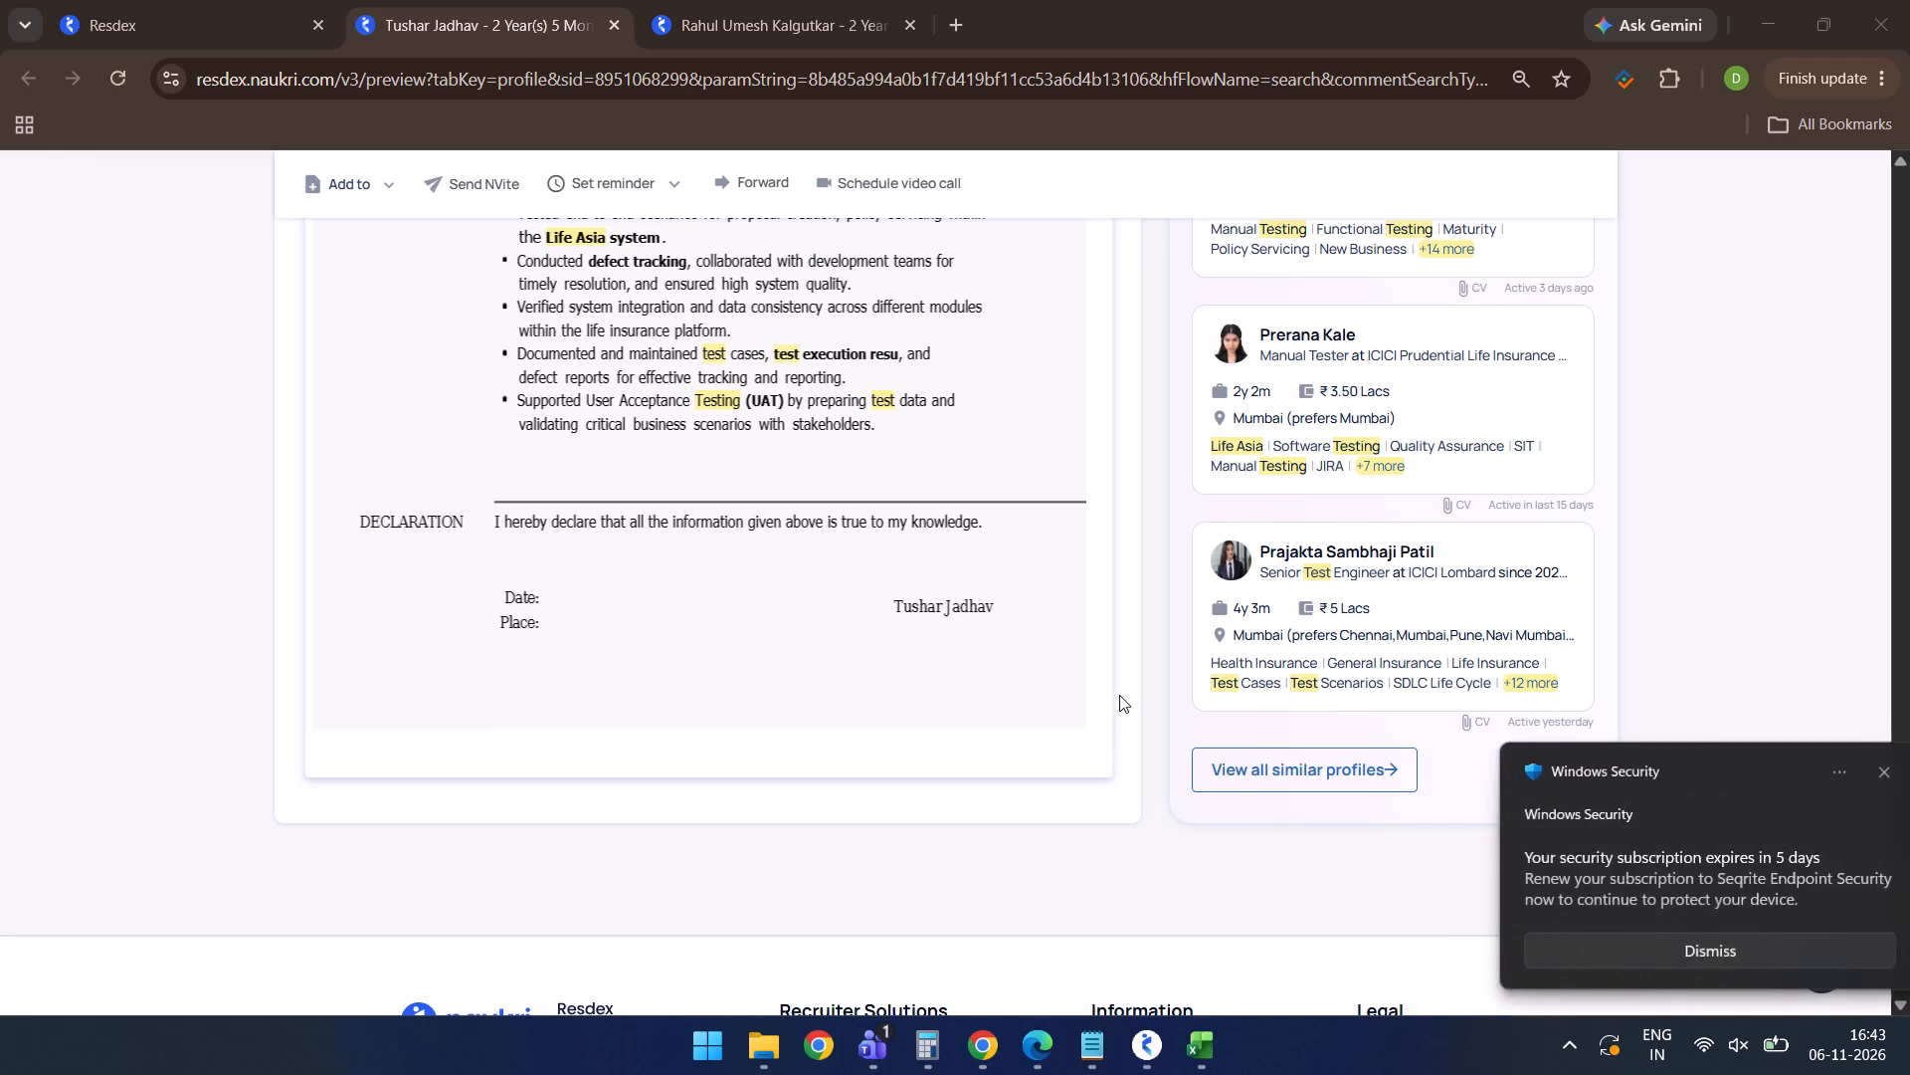
click(896, 622)
scroll(896, 622, up, 3)
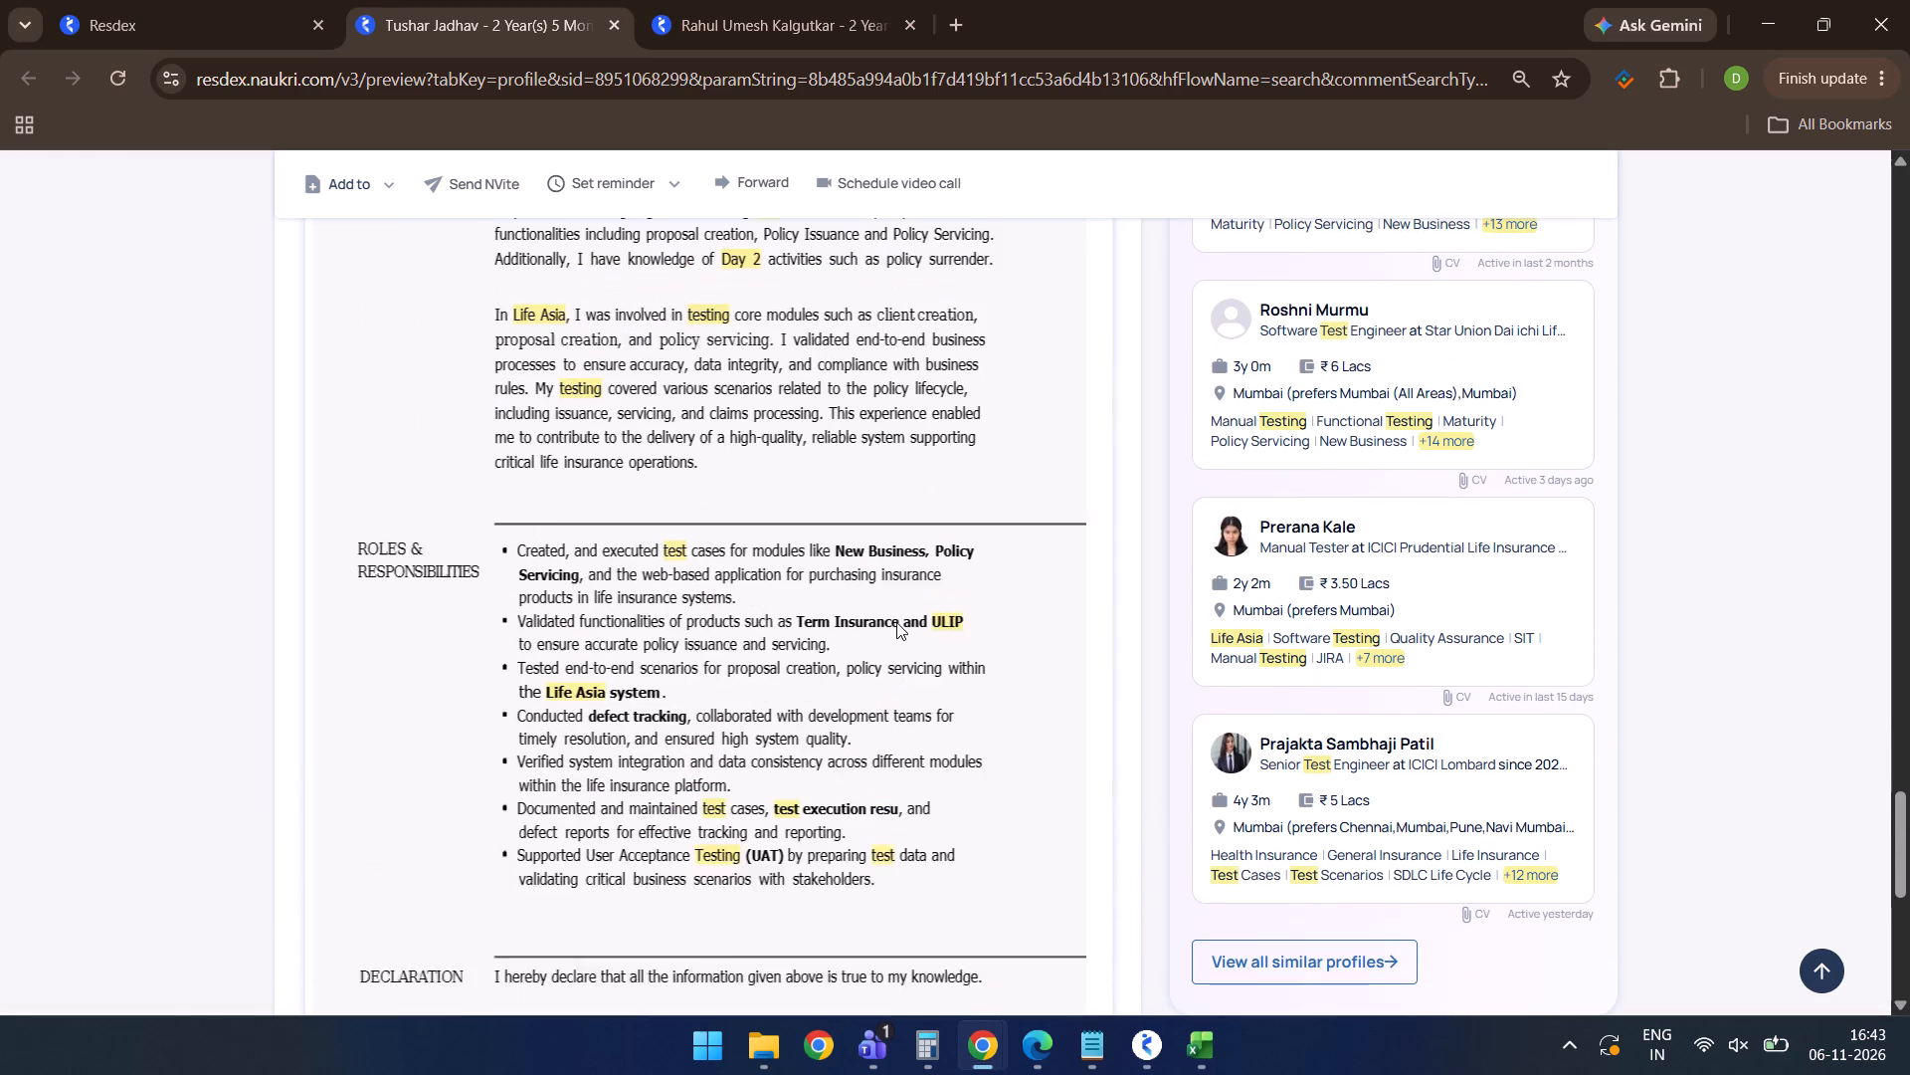
scroll(896, 622, up, 1)
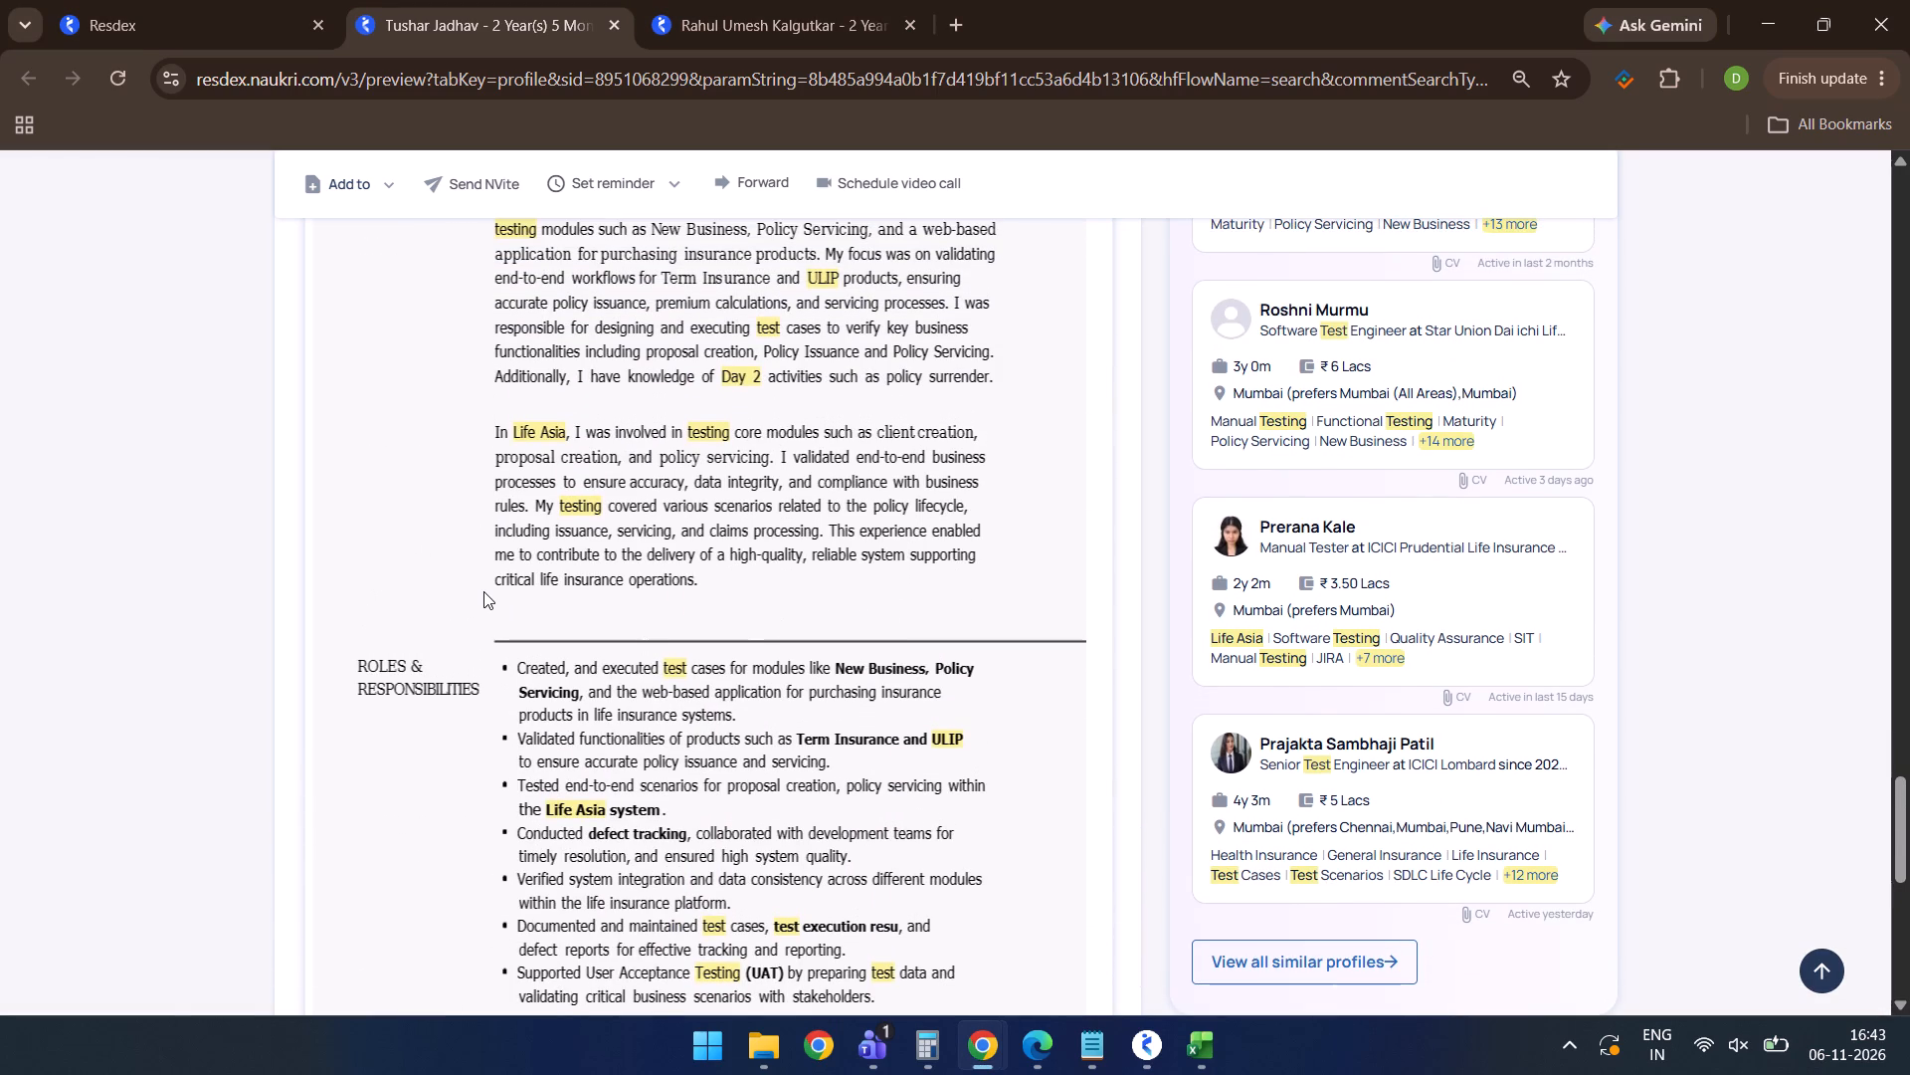
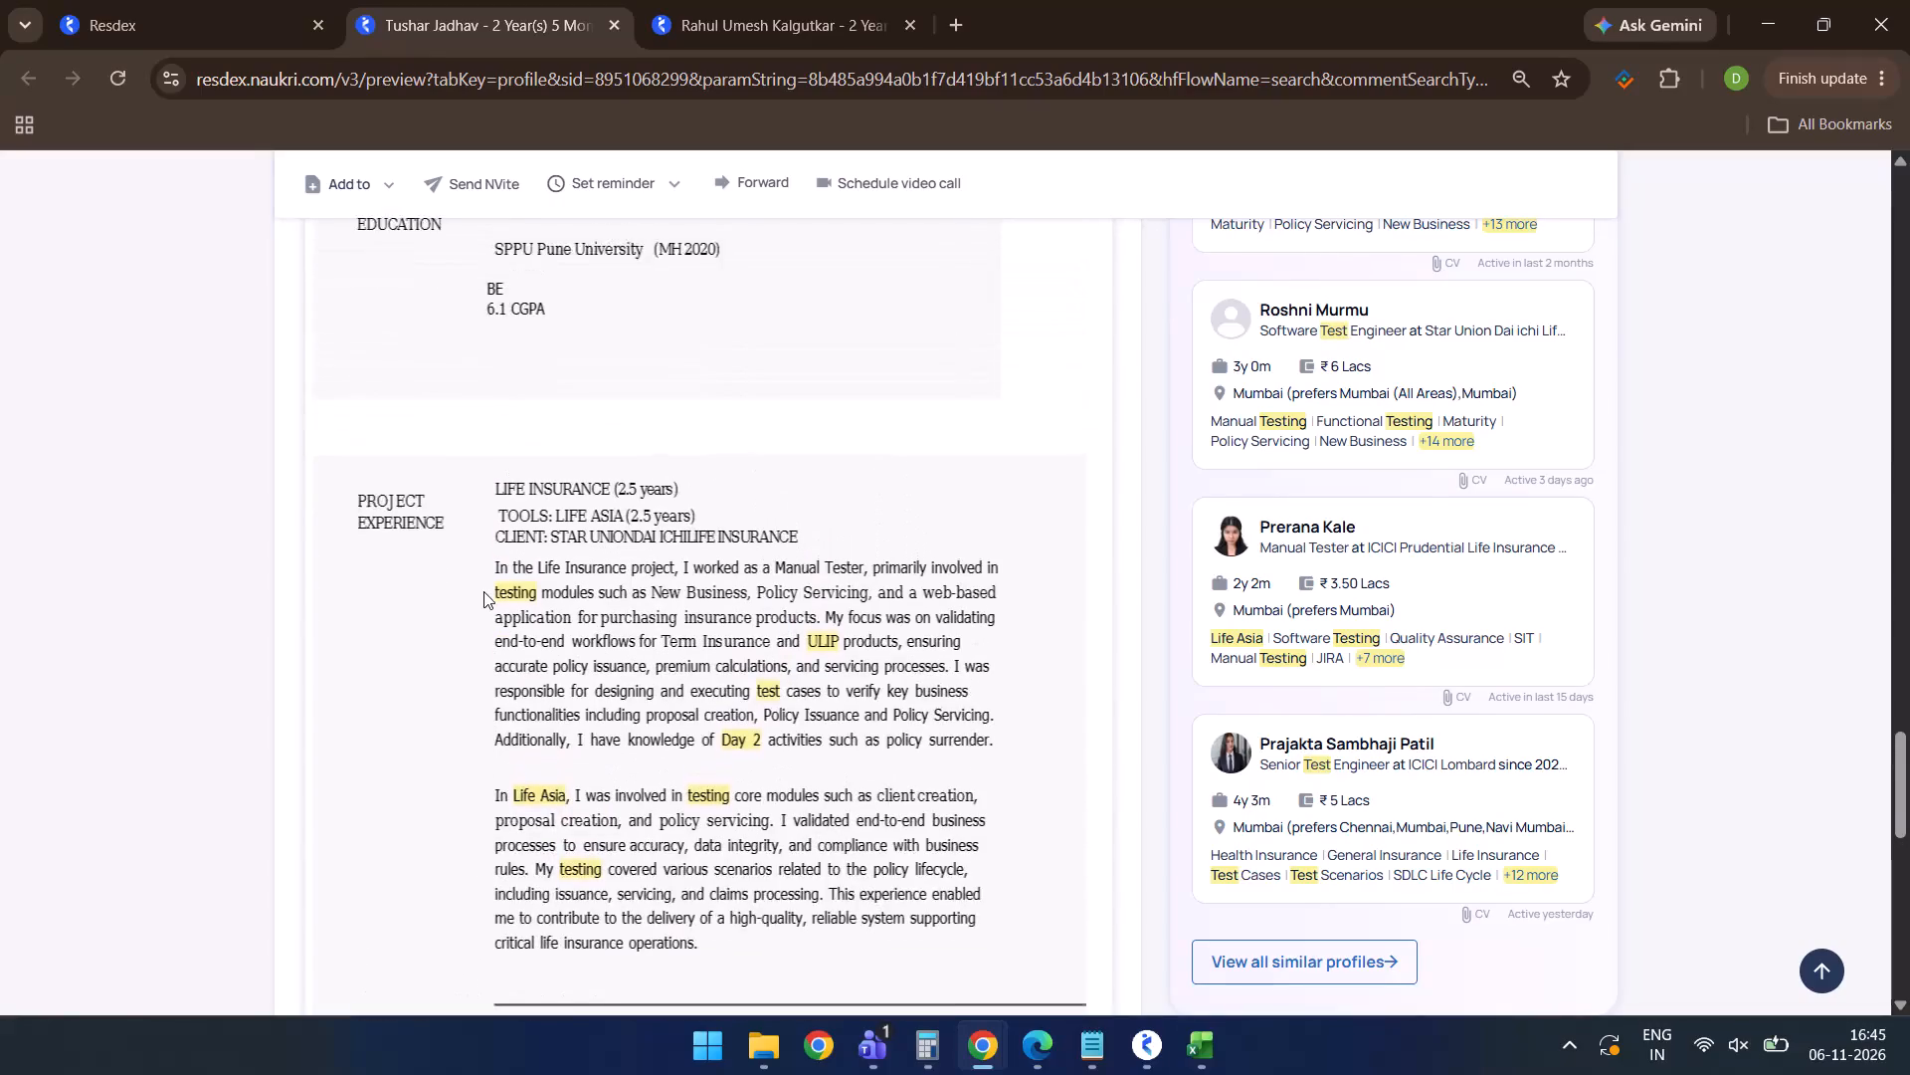
Re-read the candidate's attached CV, covering the contact section, objective, professional experience, skills and employment details.
scroll(483, 591, up, 3)
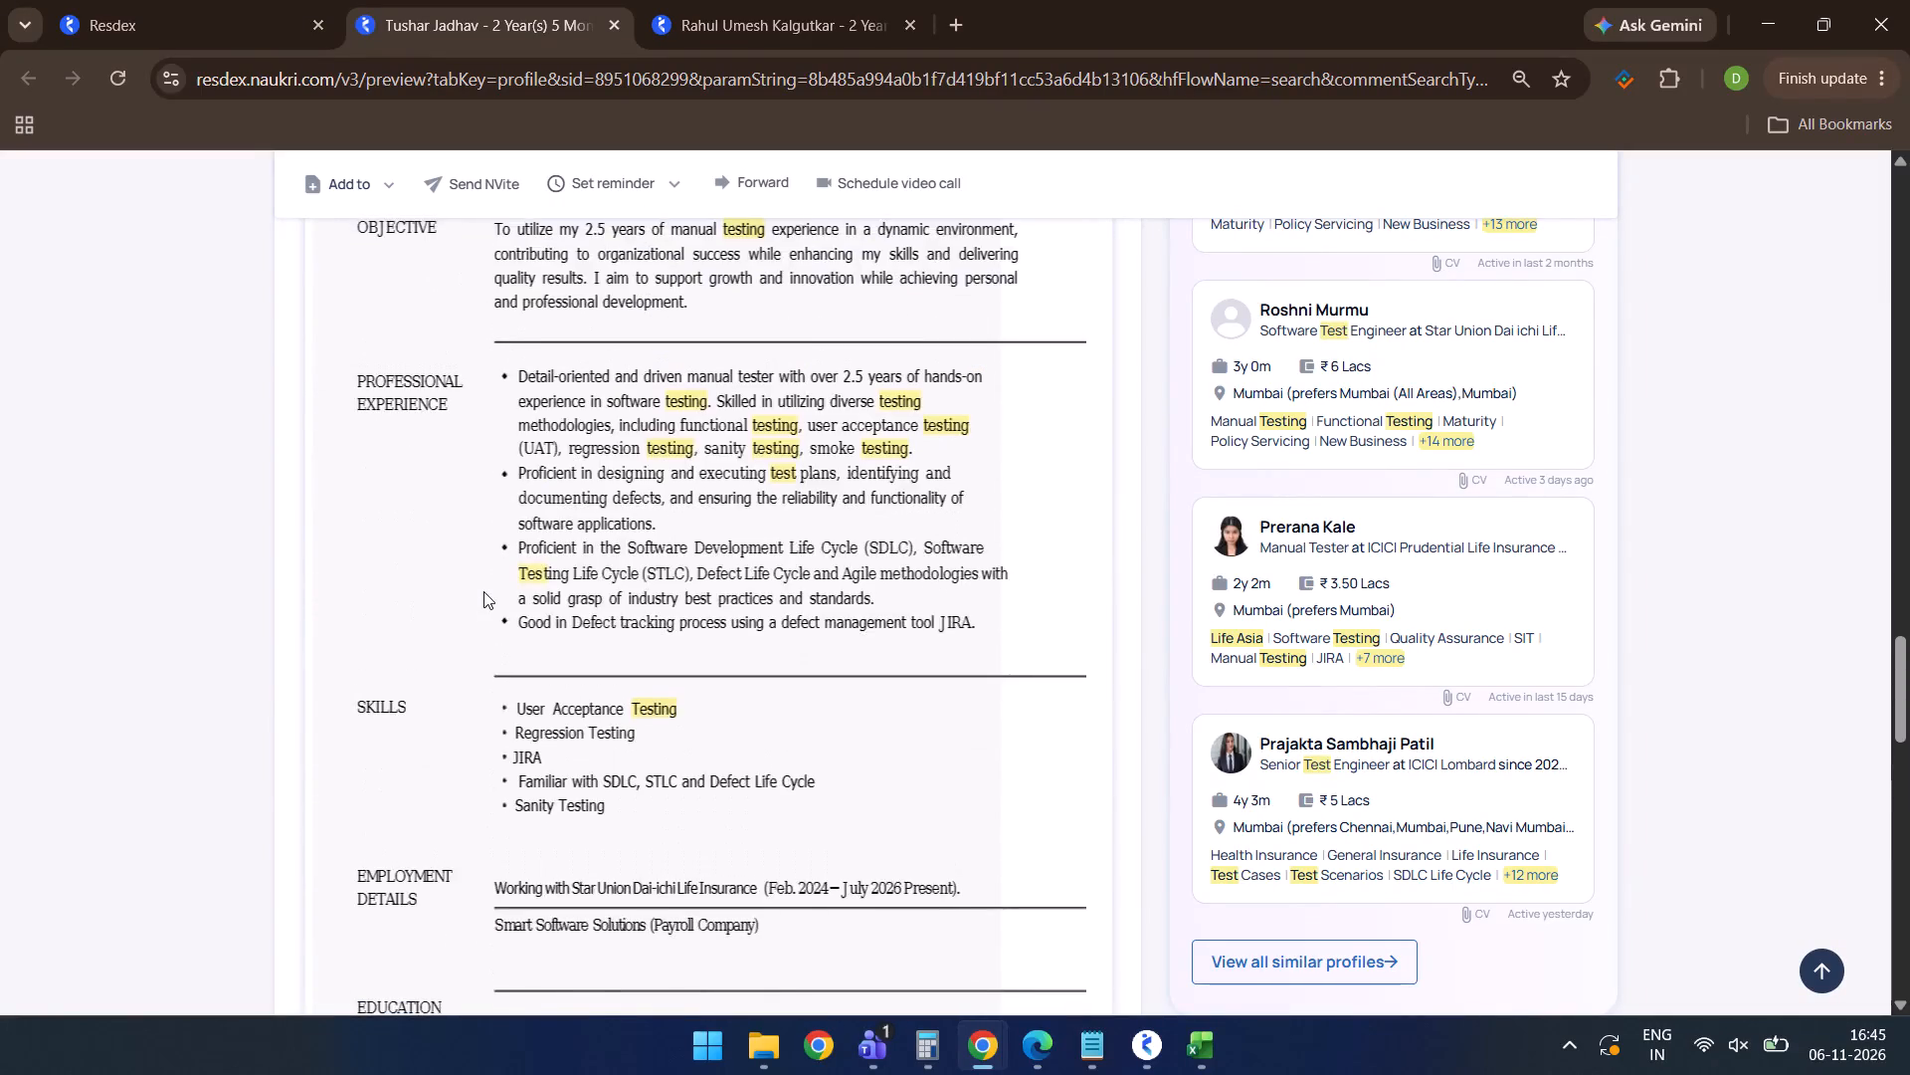
scroll(483, 591, up, 1)
scroll(483, 591, down, 3)
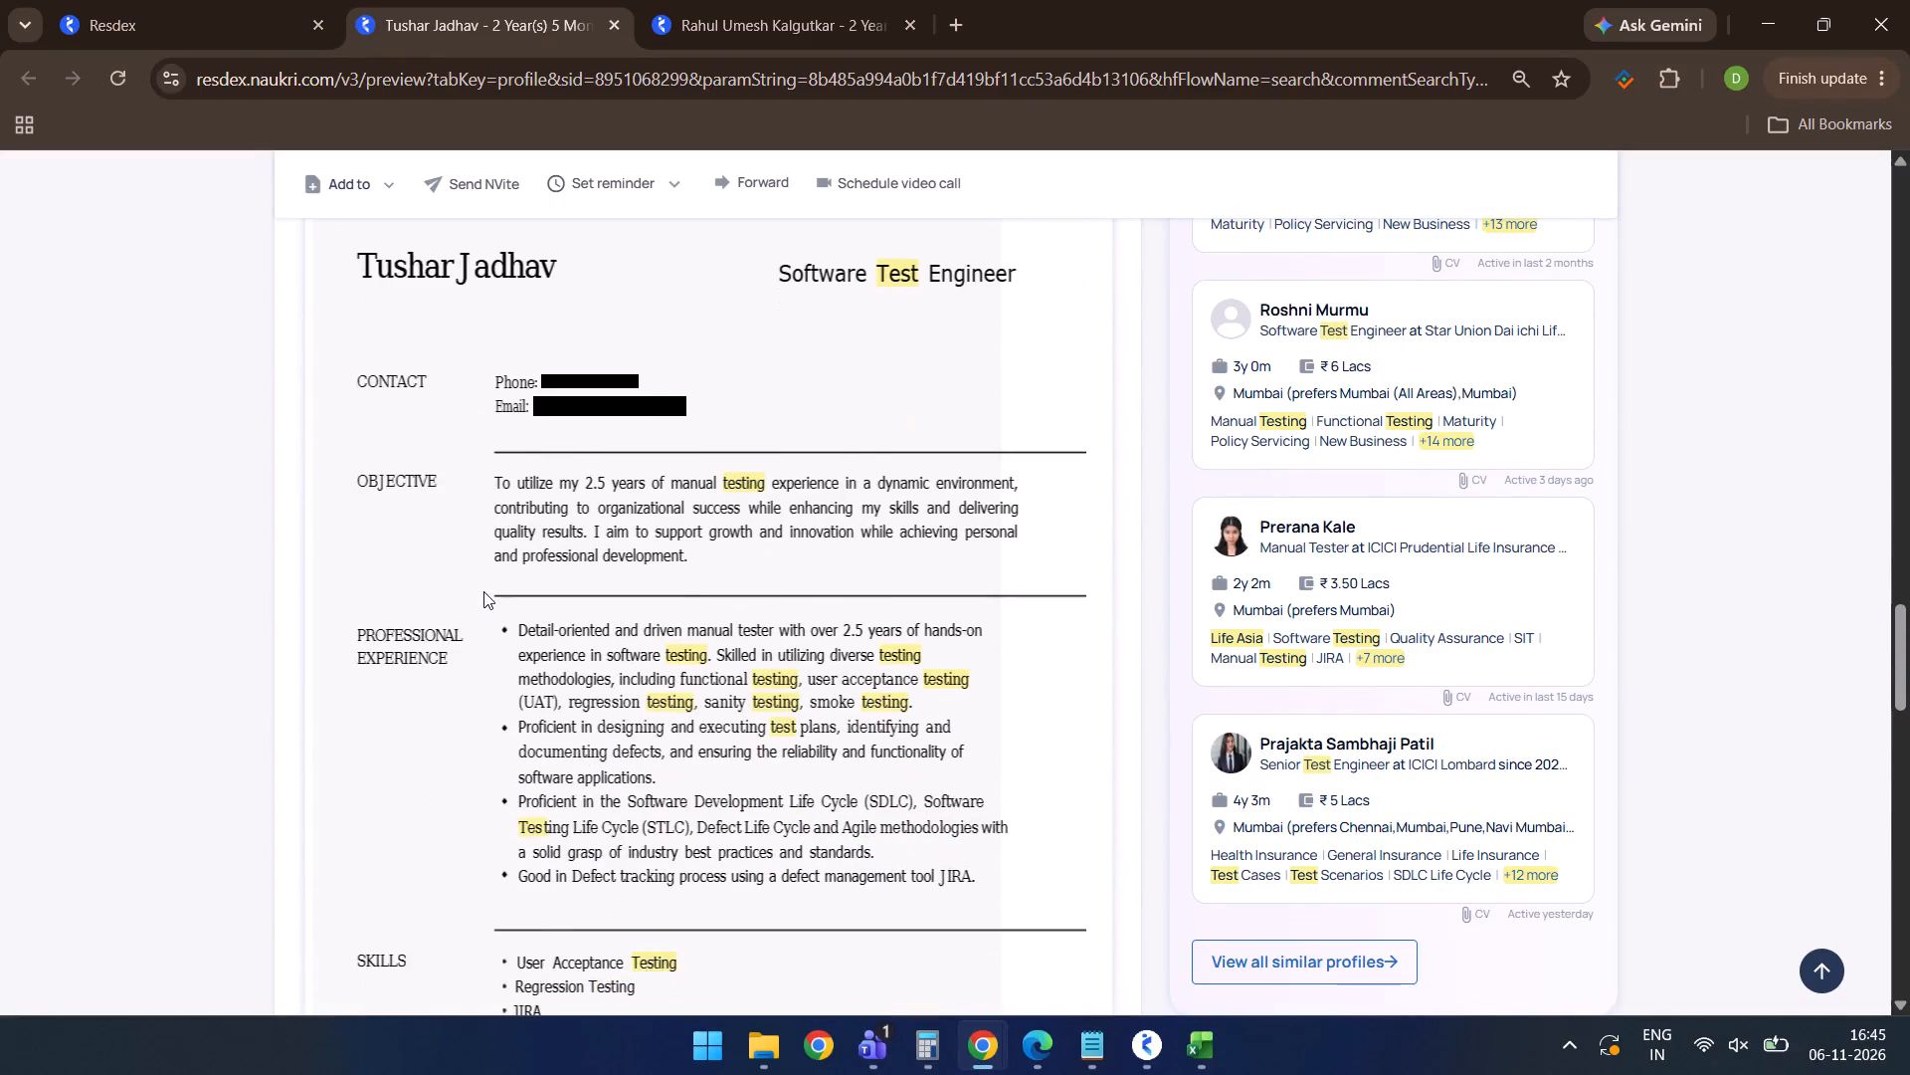
scroll(483, 591, down, 1)
scroll(483, 591, up, 1)
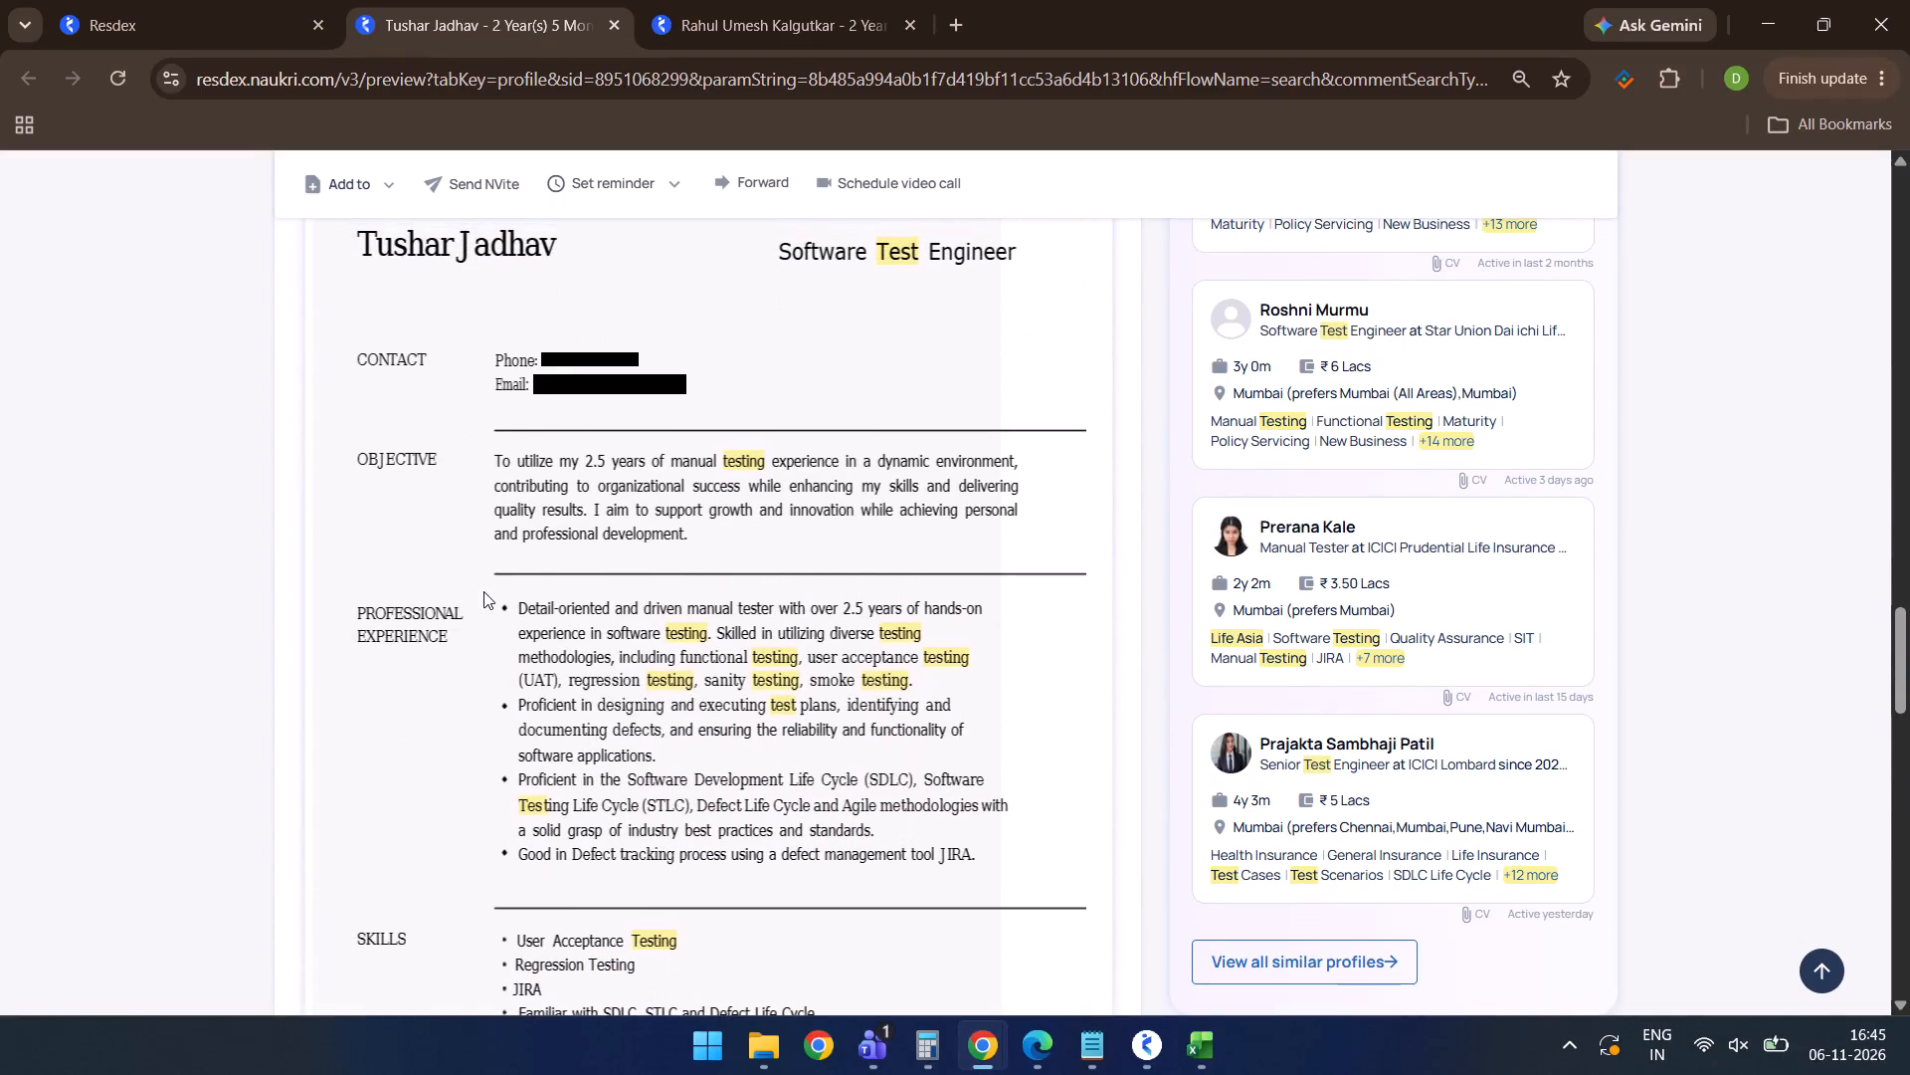
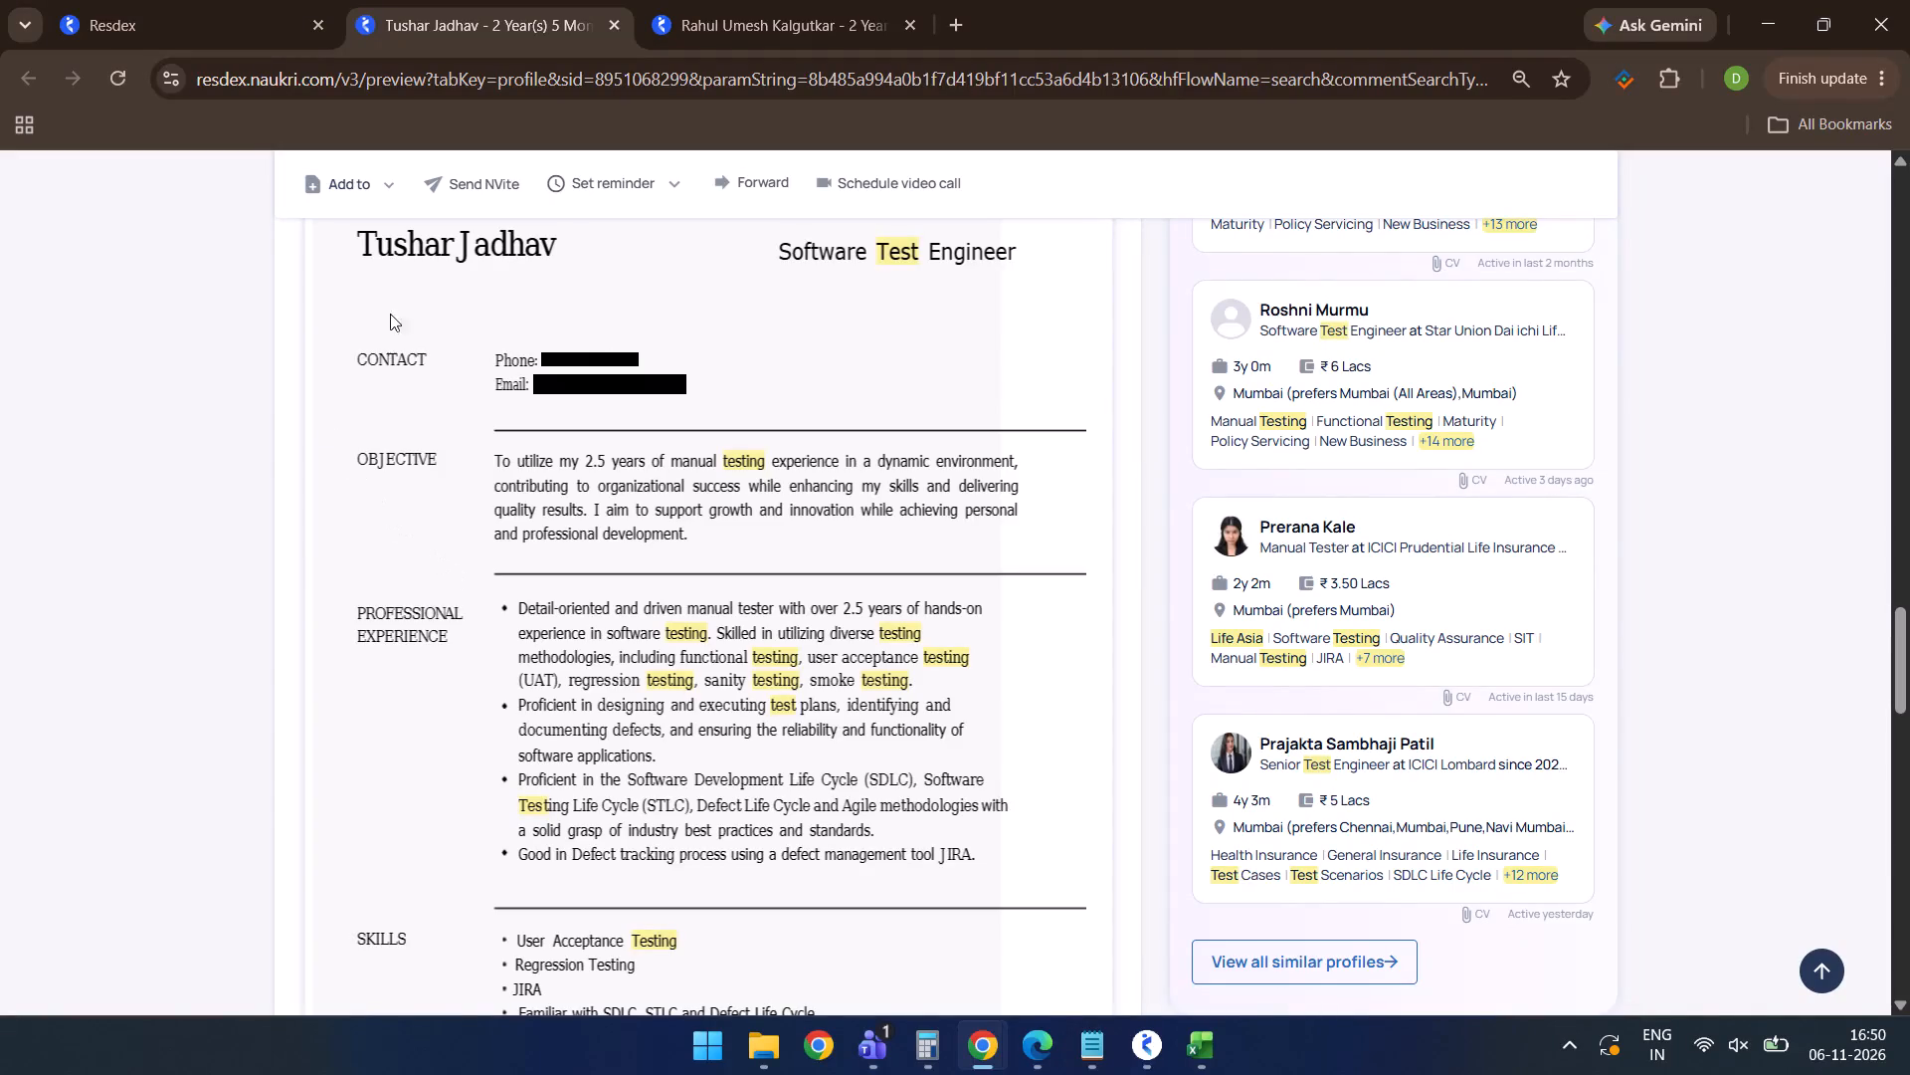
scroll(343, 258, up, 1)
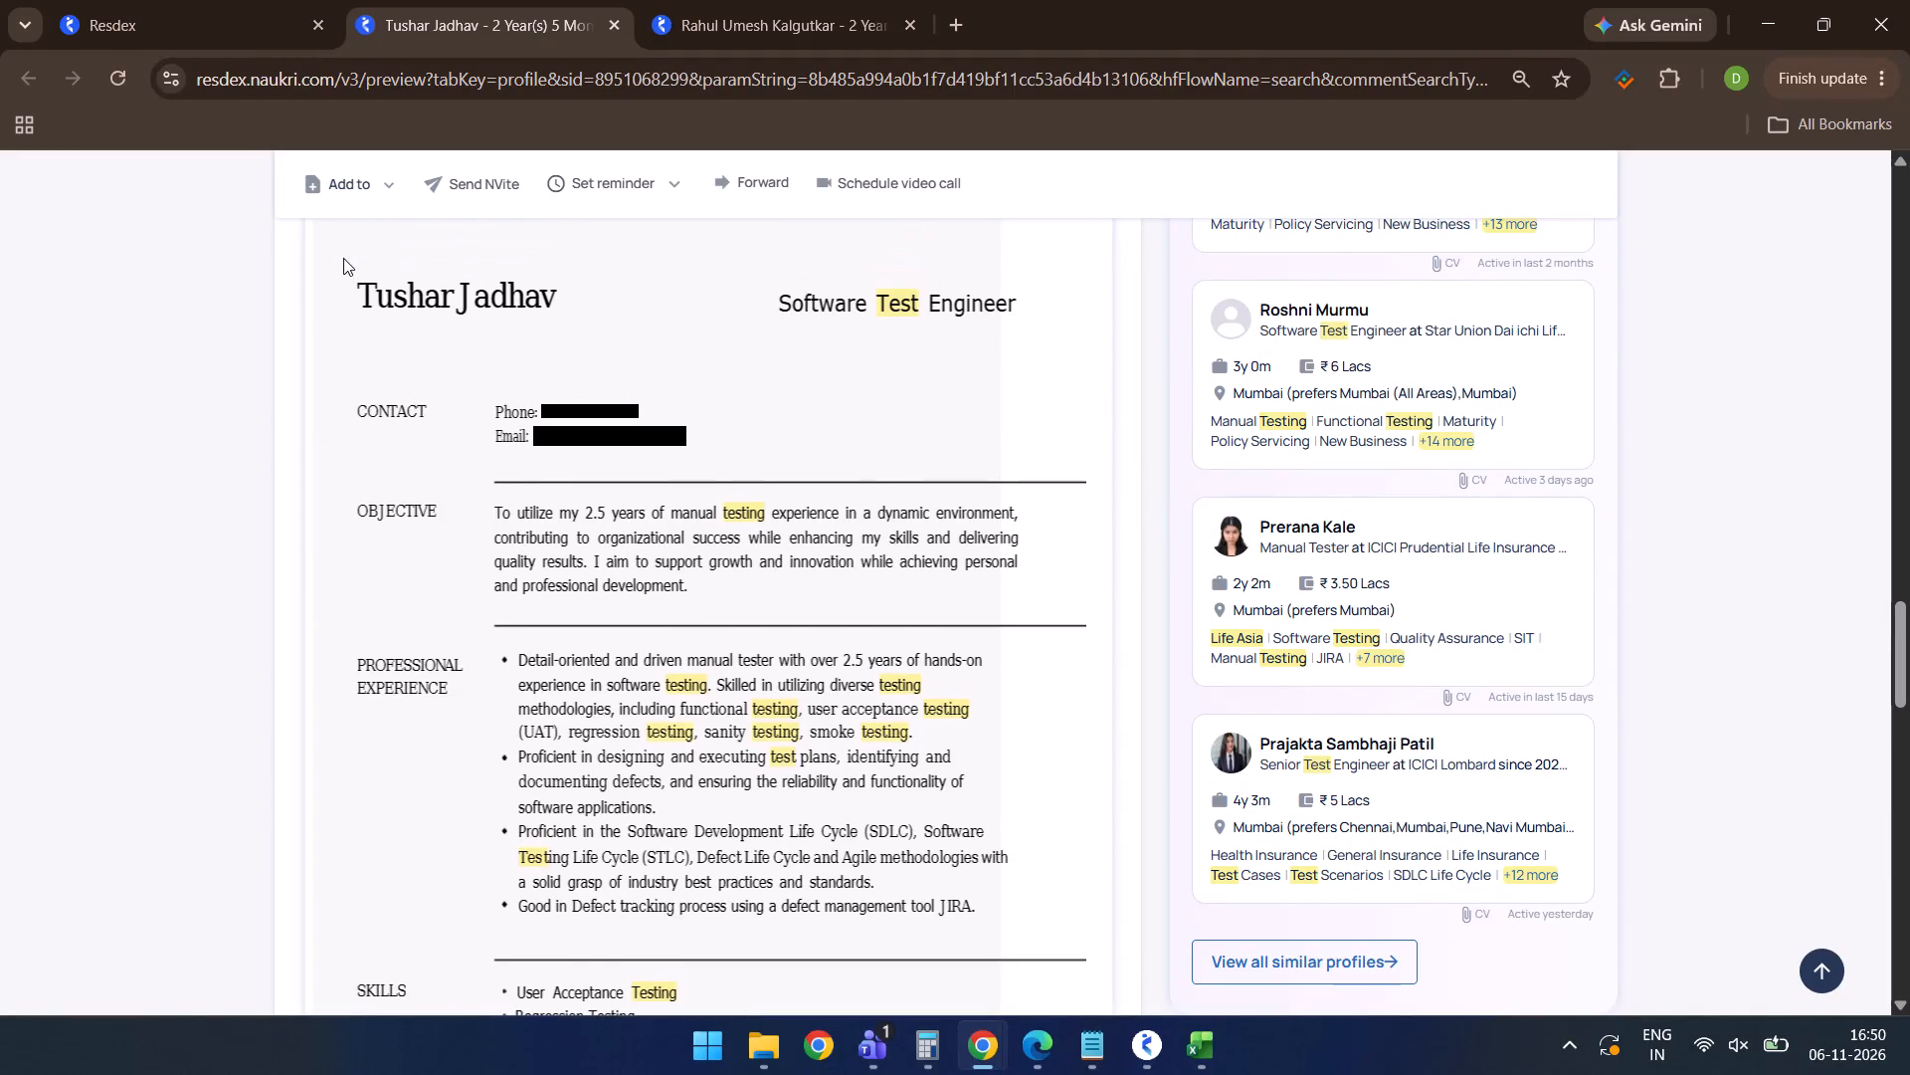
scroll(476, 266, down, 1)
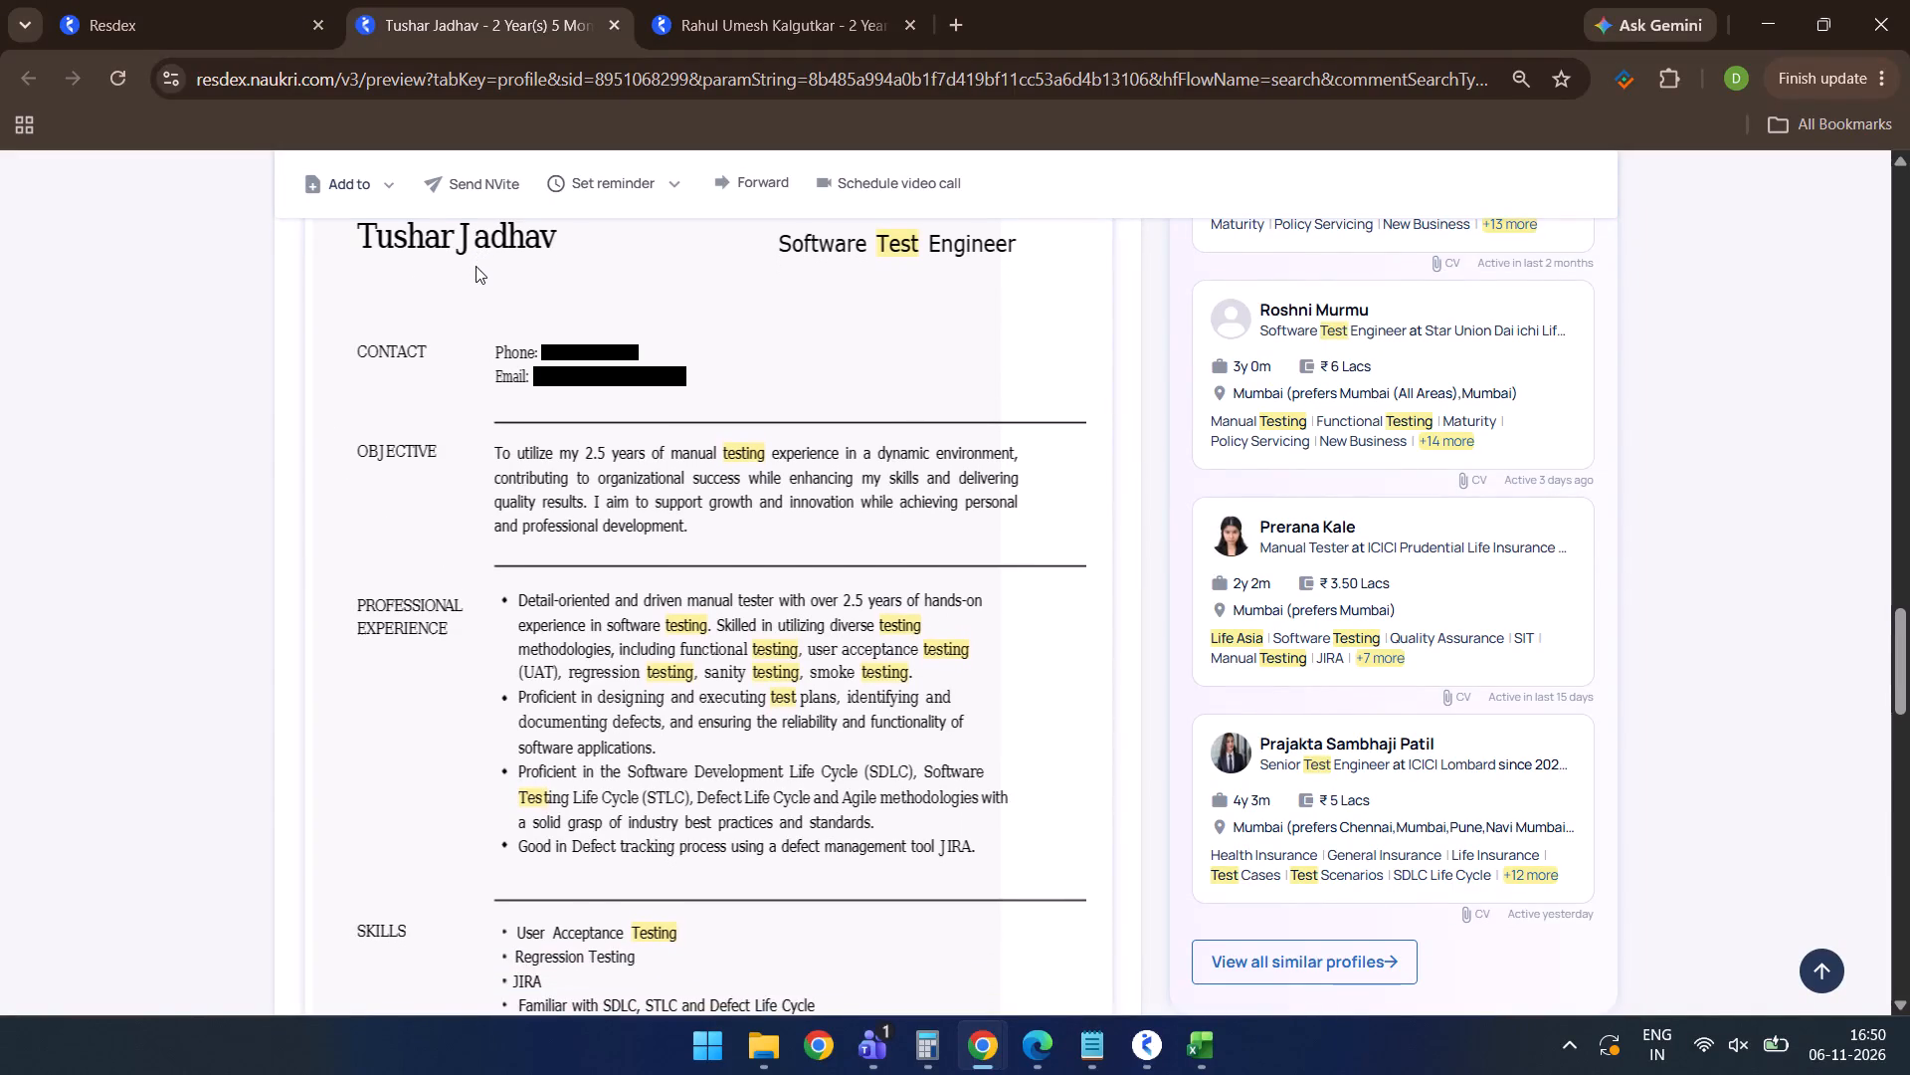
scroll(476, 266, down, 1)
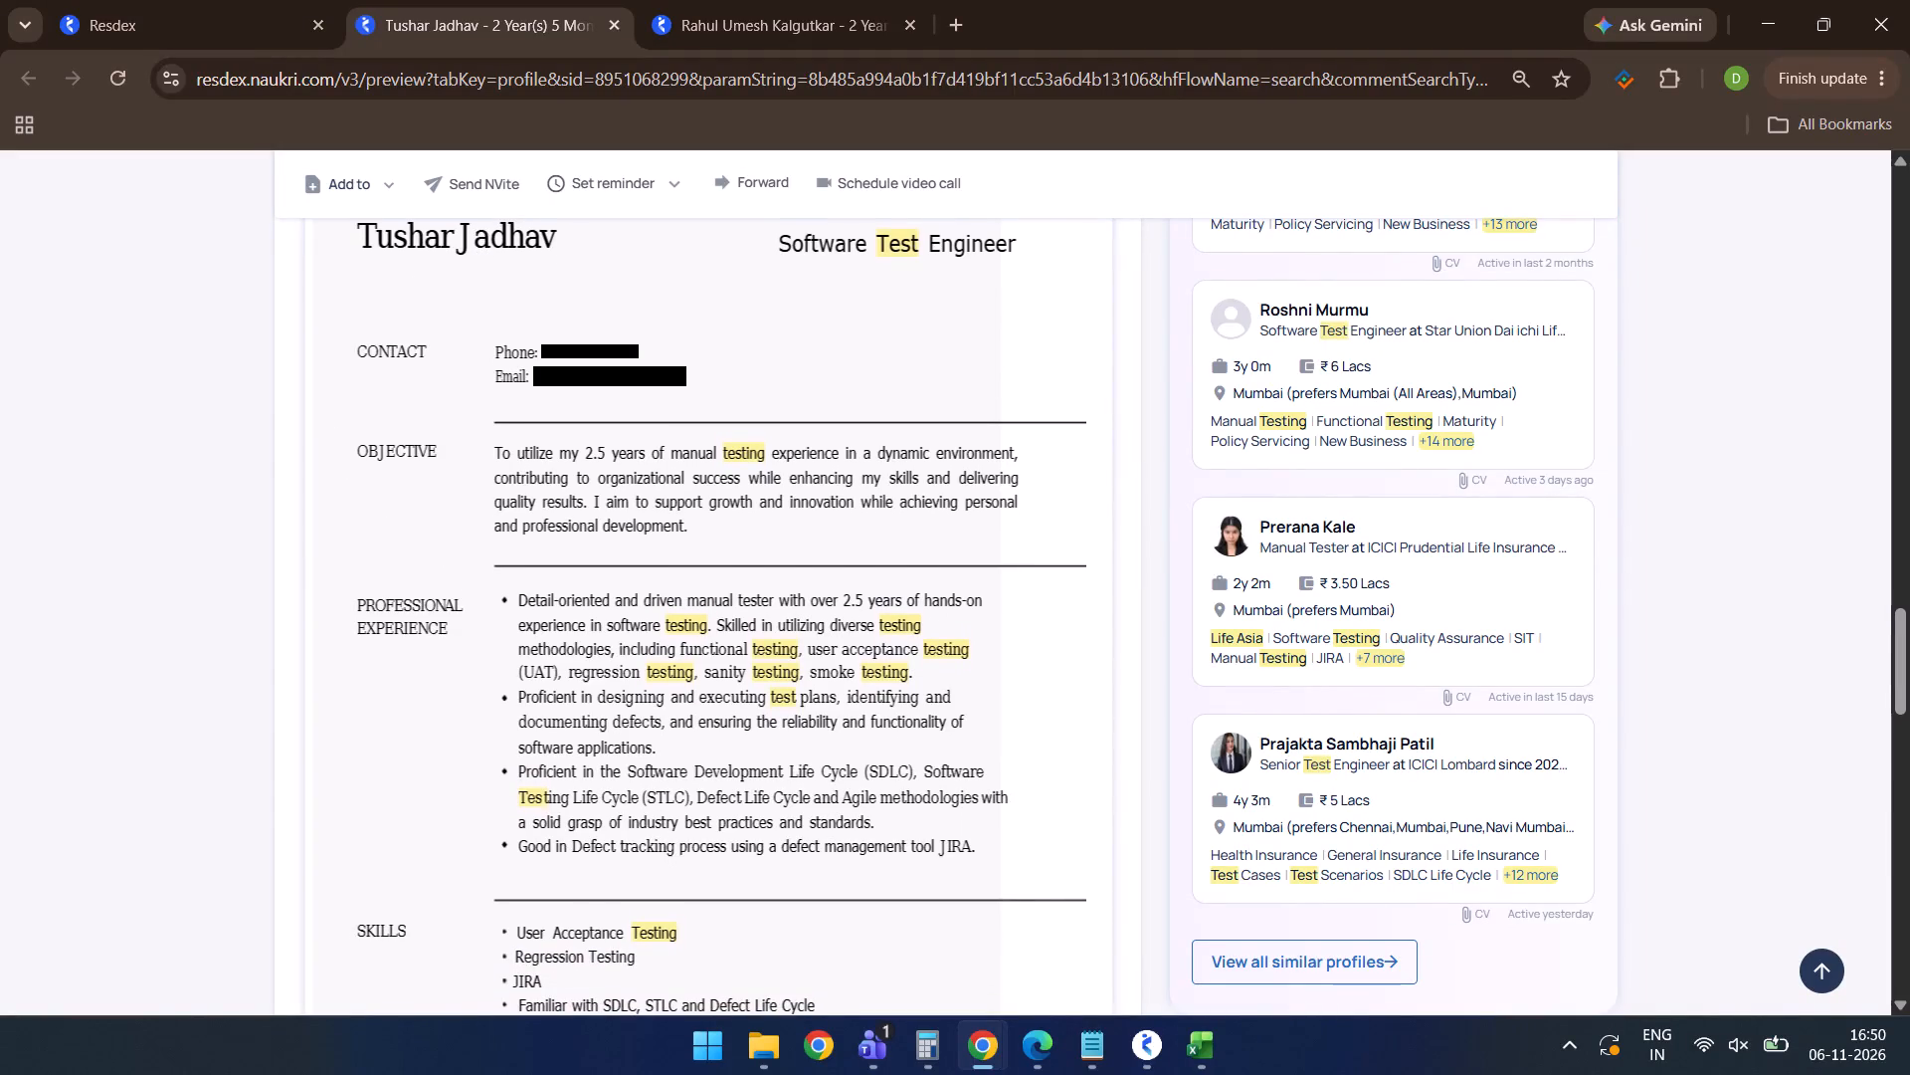
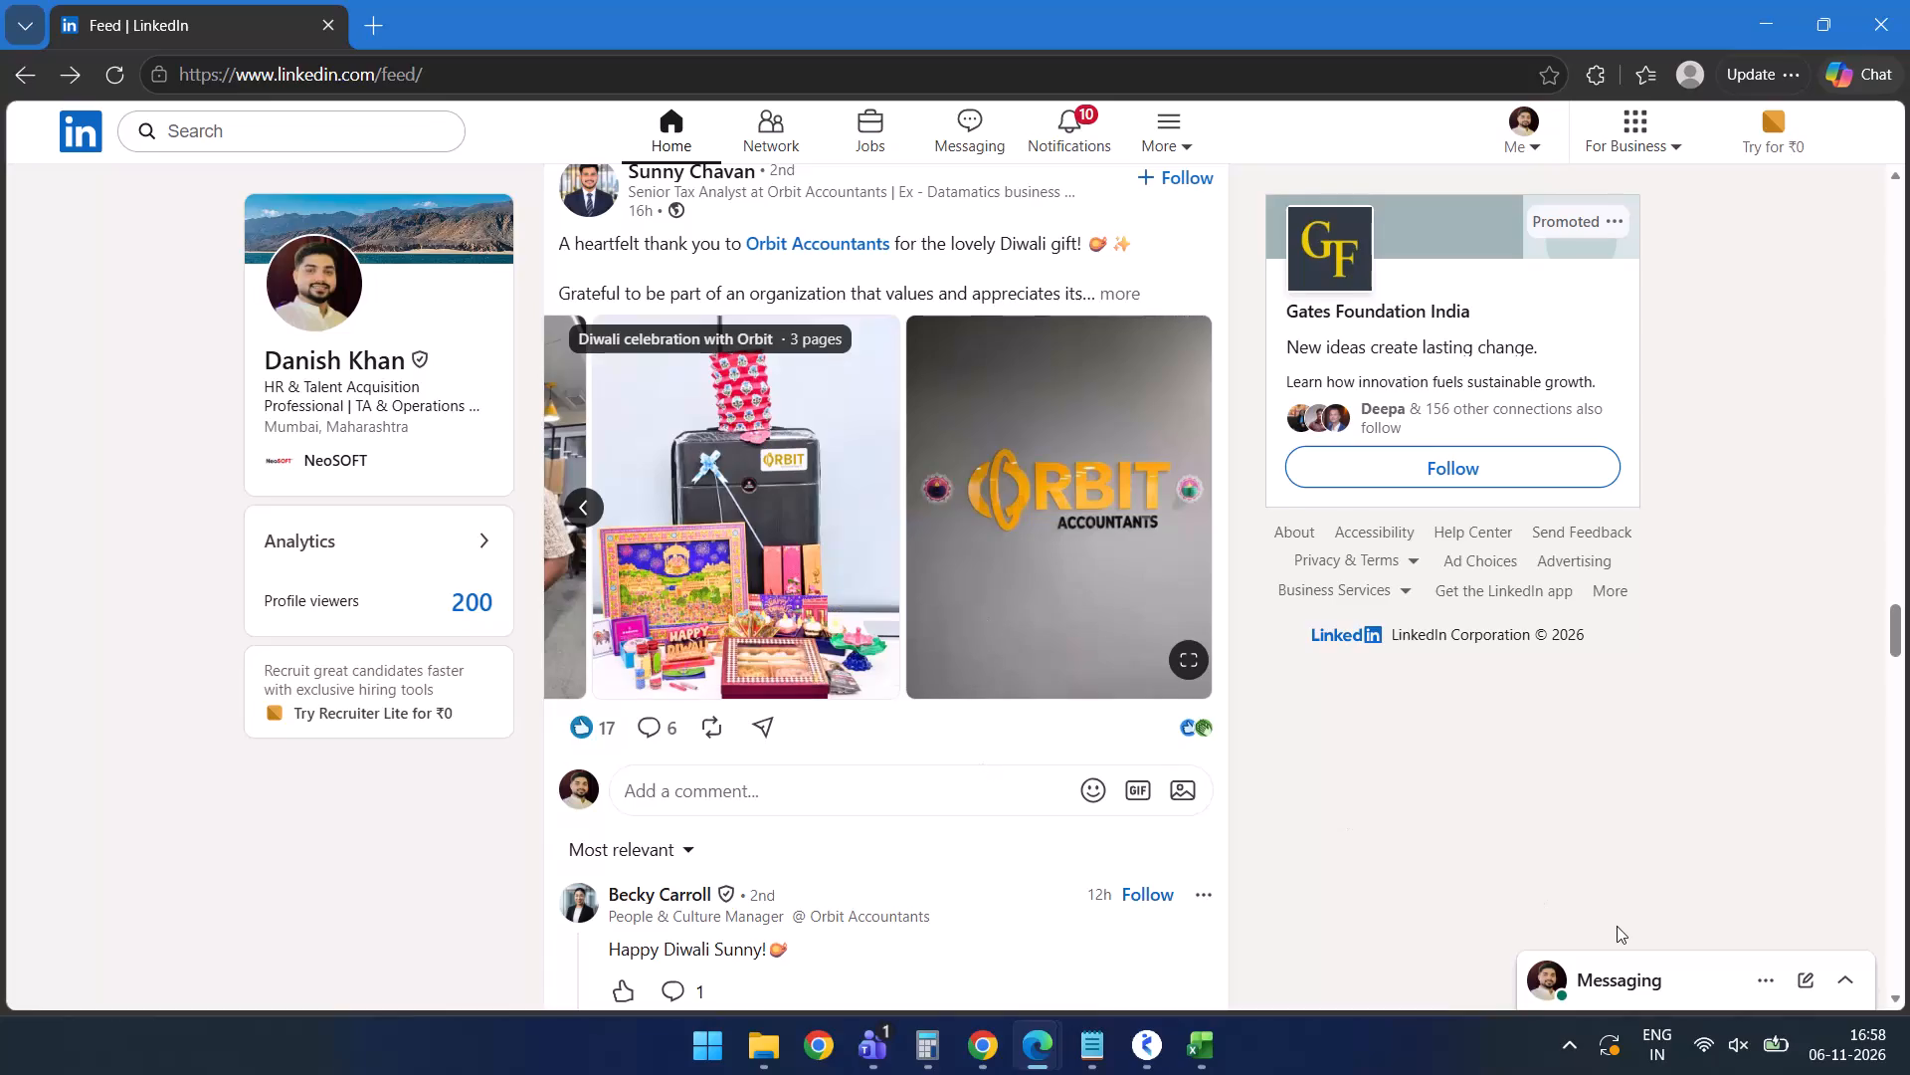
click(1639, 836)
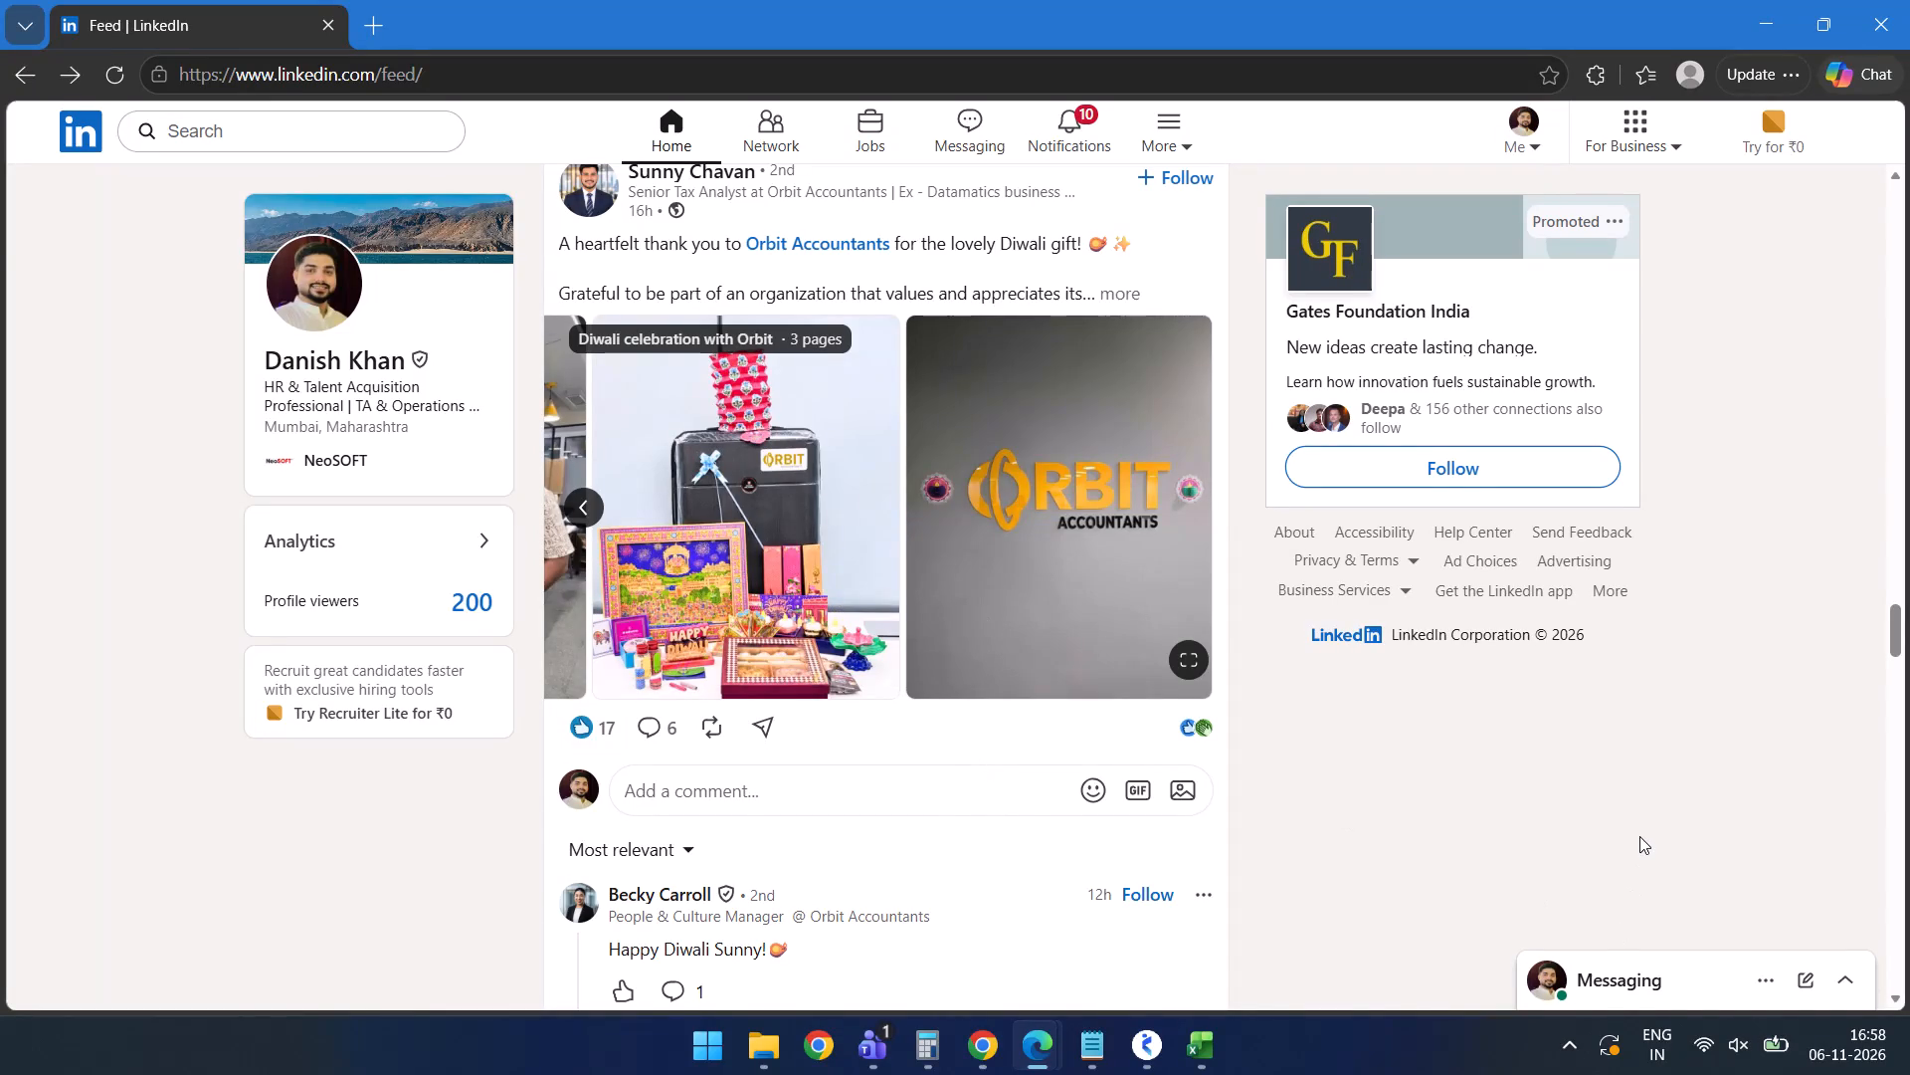
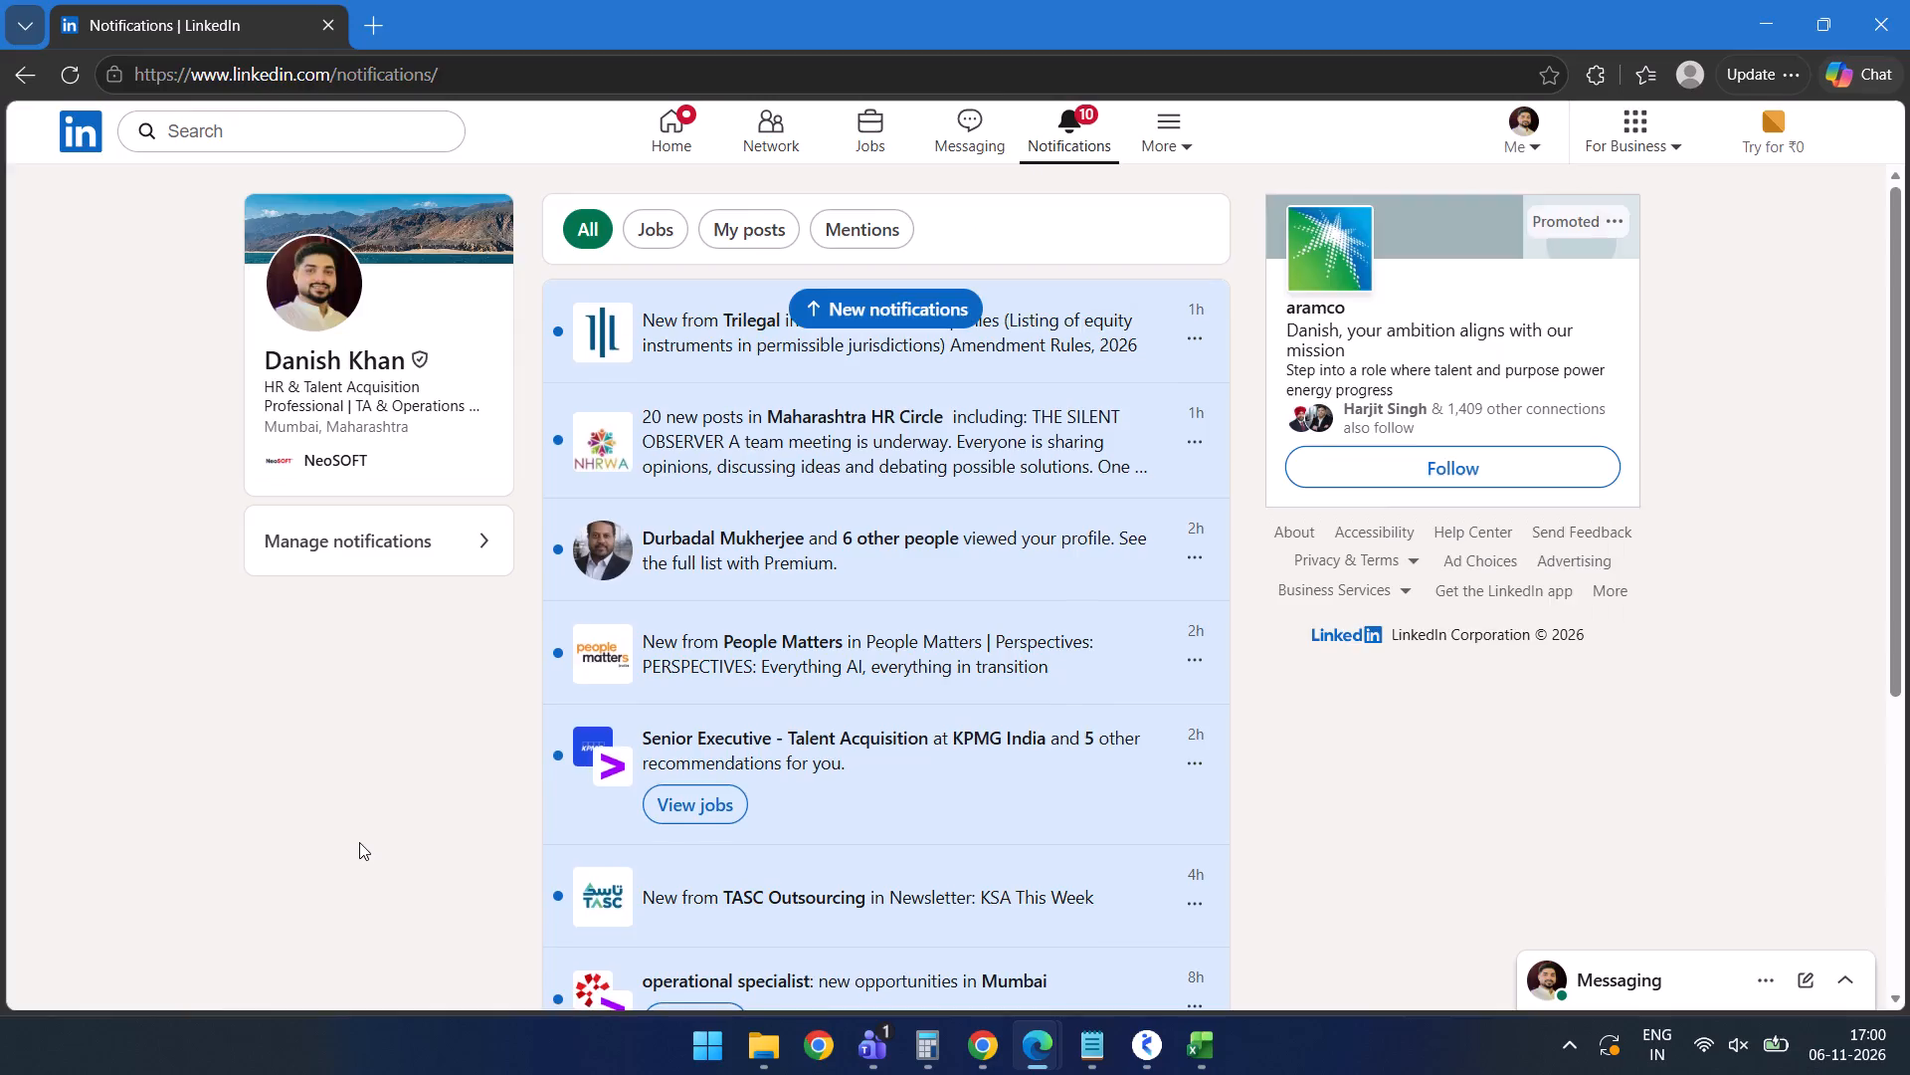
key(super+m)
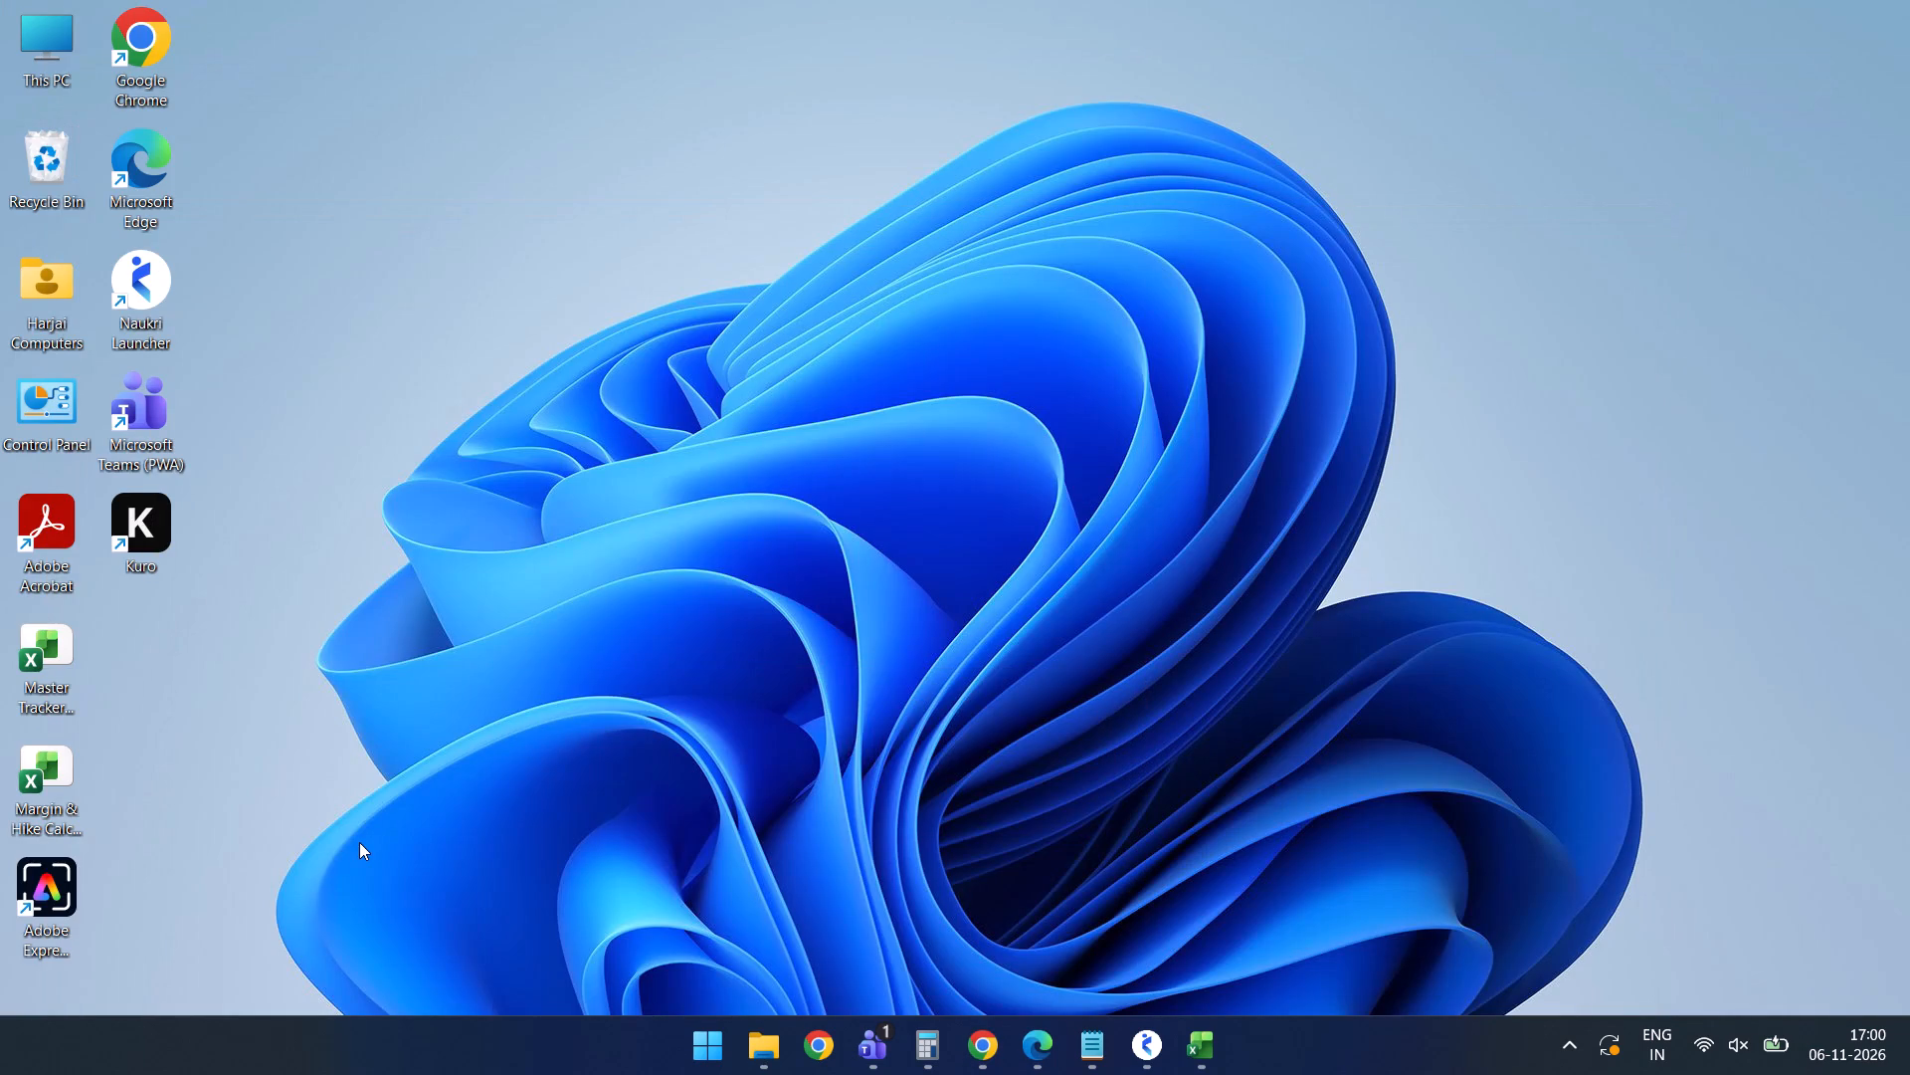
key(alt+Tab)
Look through the recent LinkedIn notifications and open the home feed to check its posts.
scroll(739, 644, down, 6)
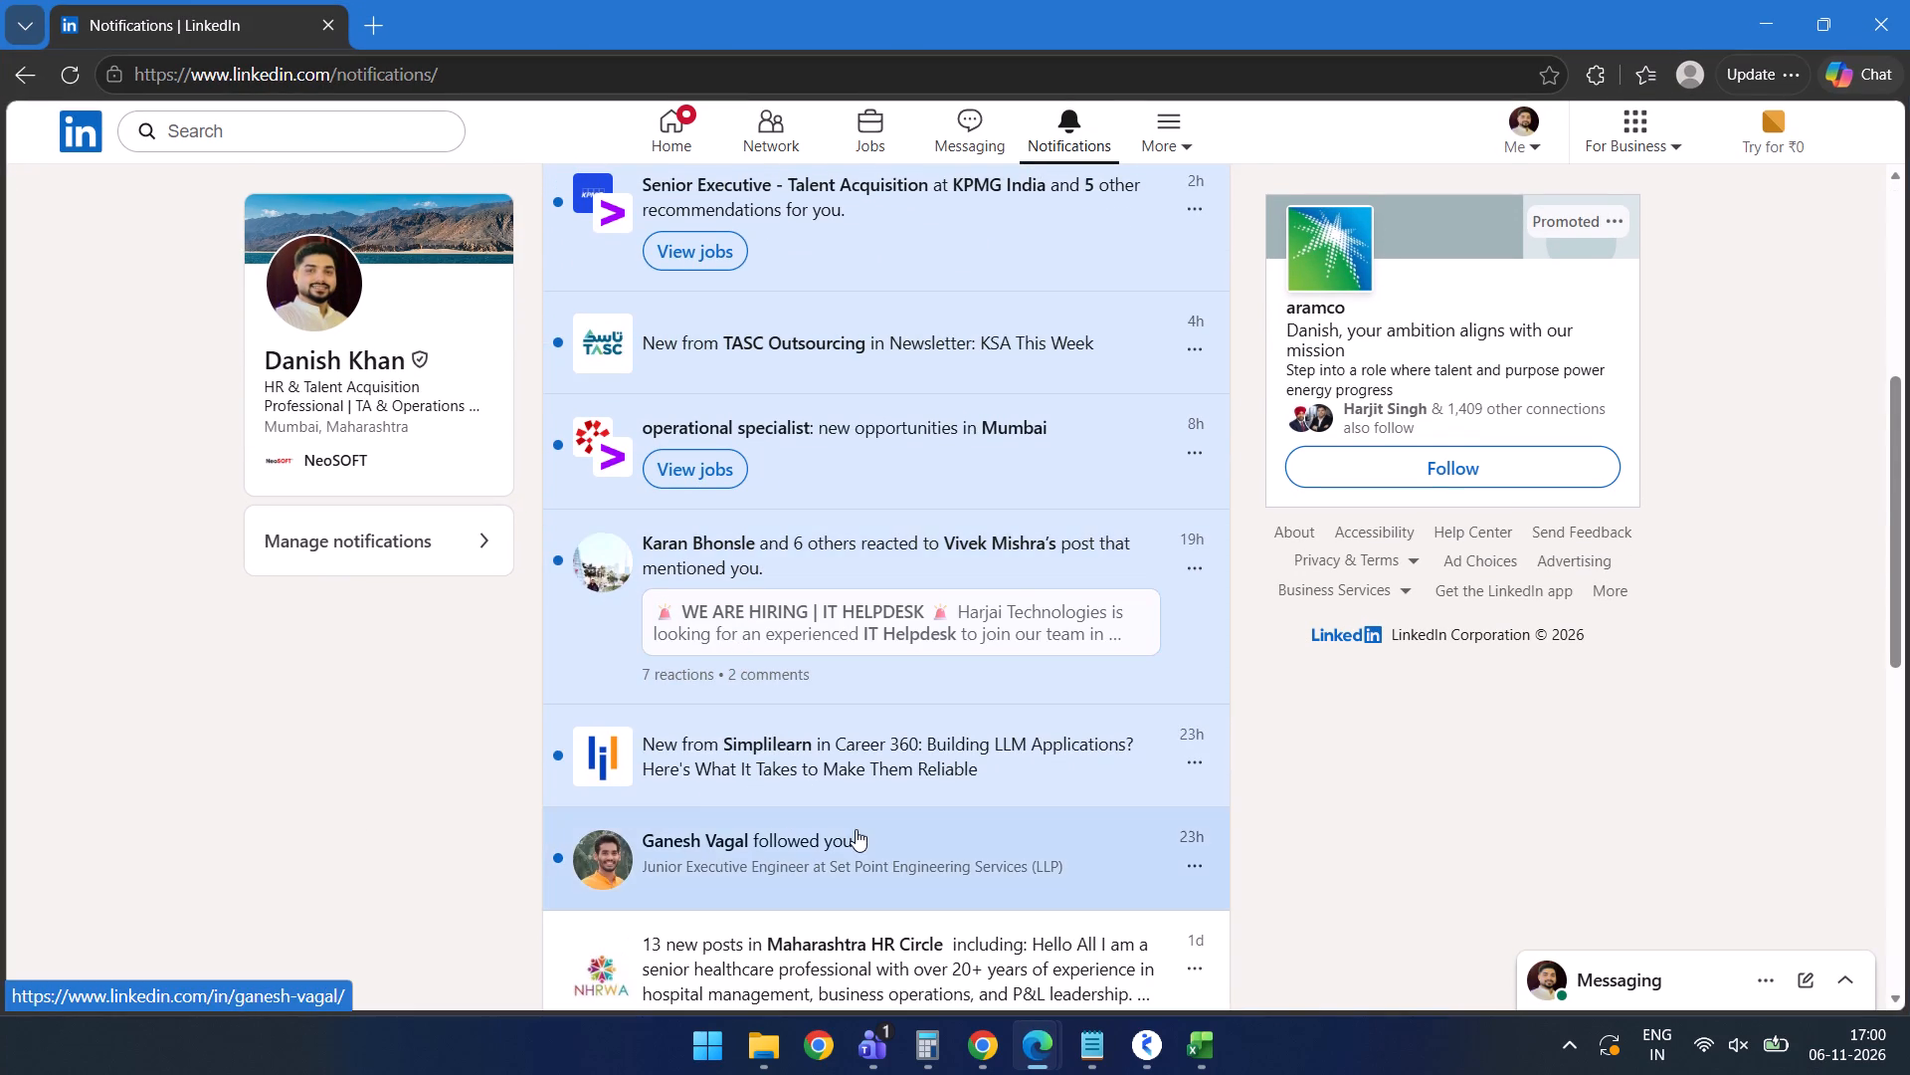
scroll(856, 829, down, 3)
scroll(856, 829, up, 7)
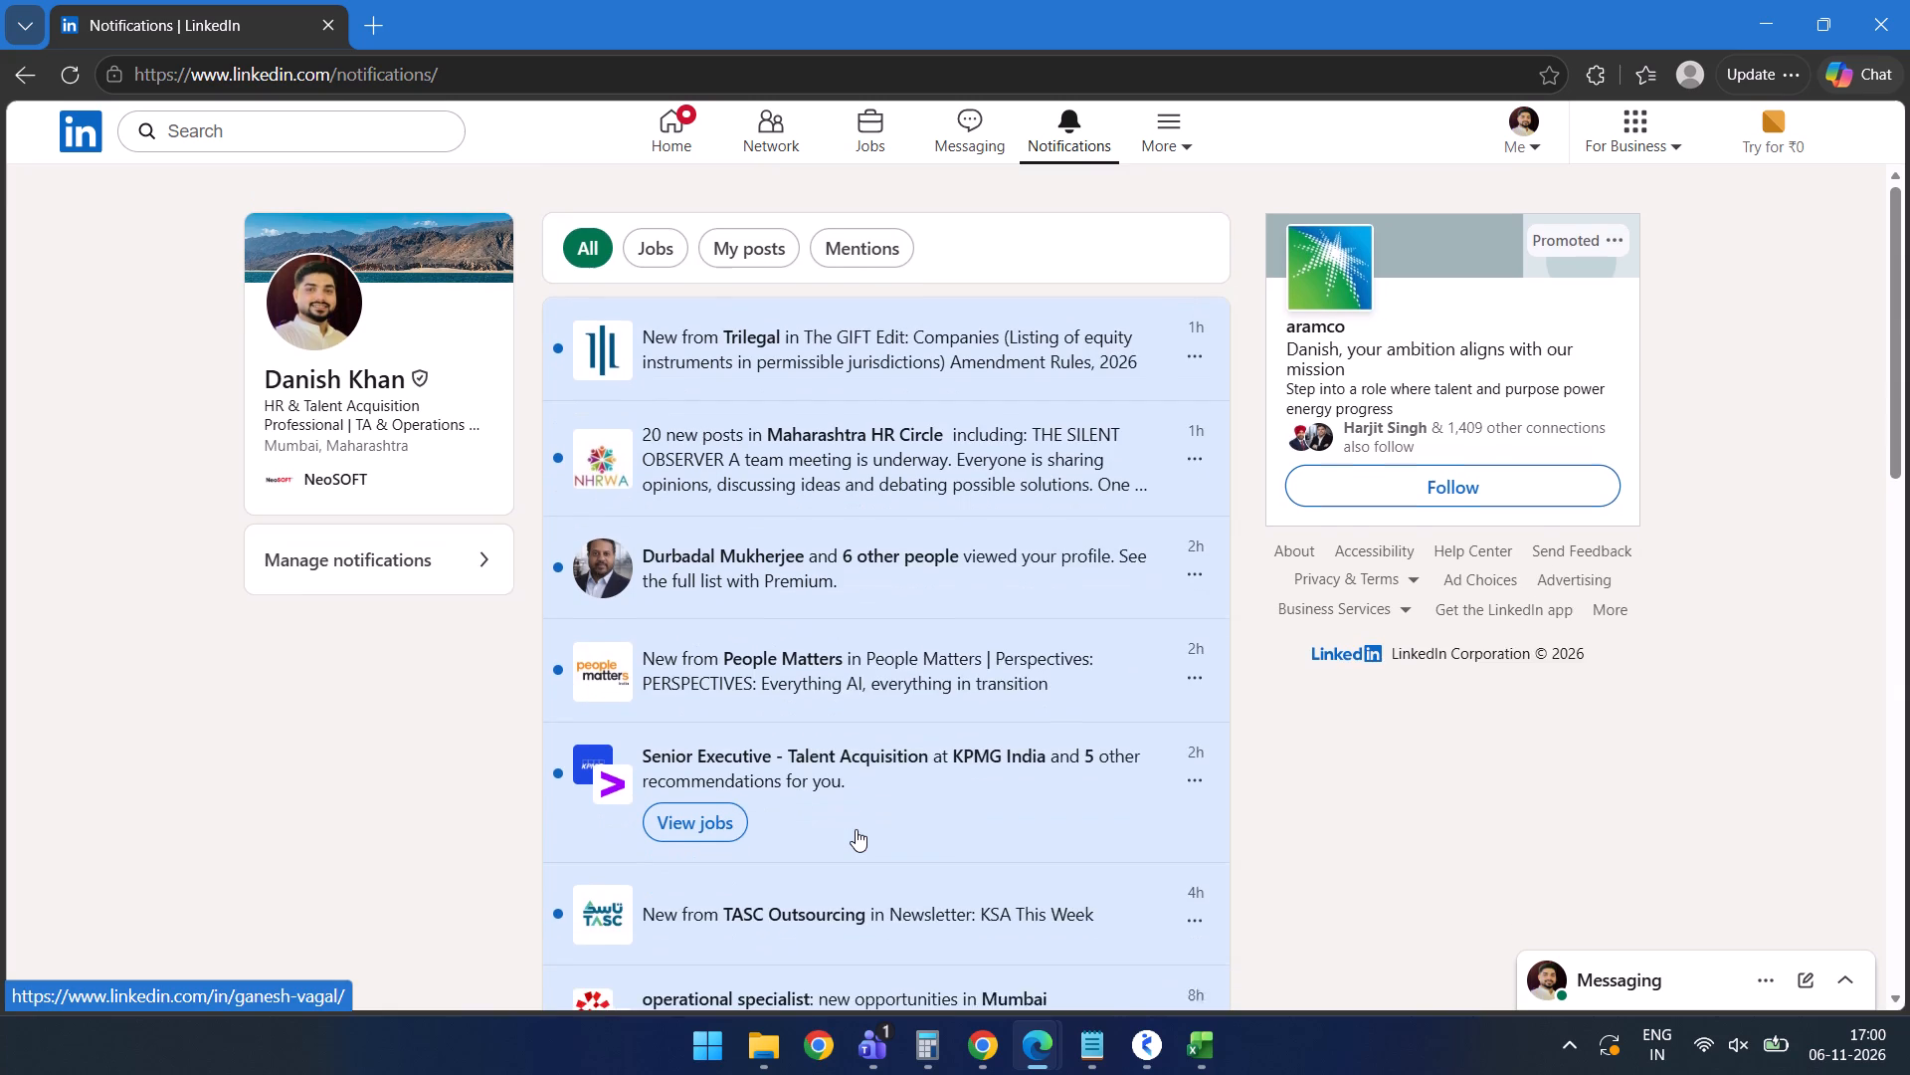
scroll(856, 829, up, 2)
click(682, 117)
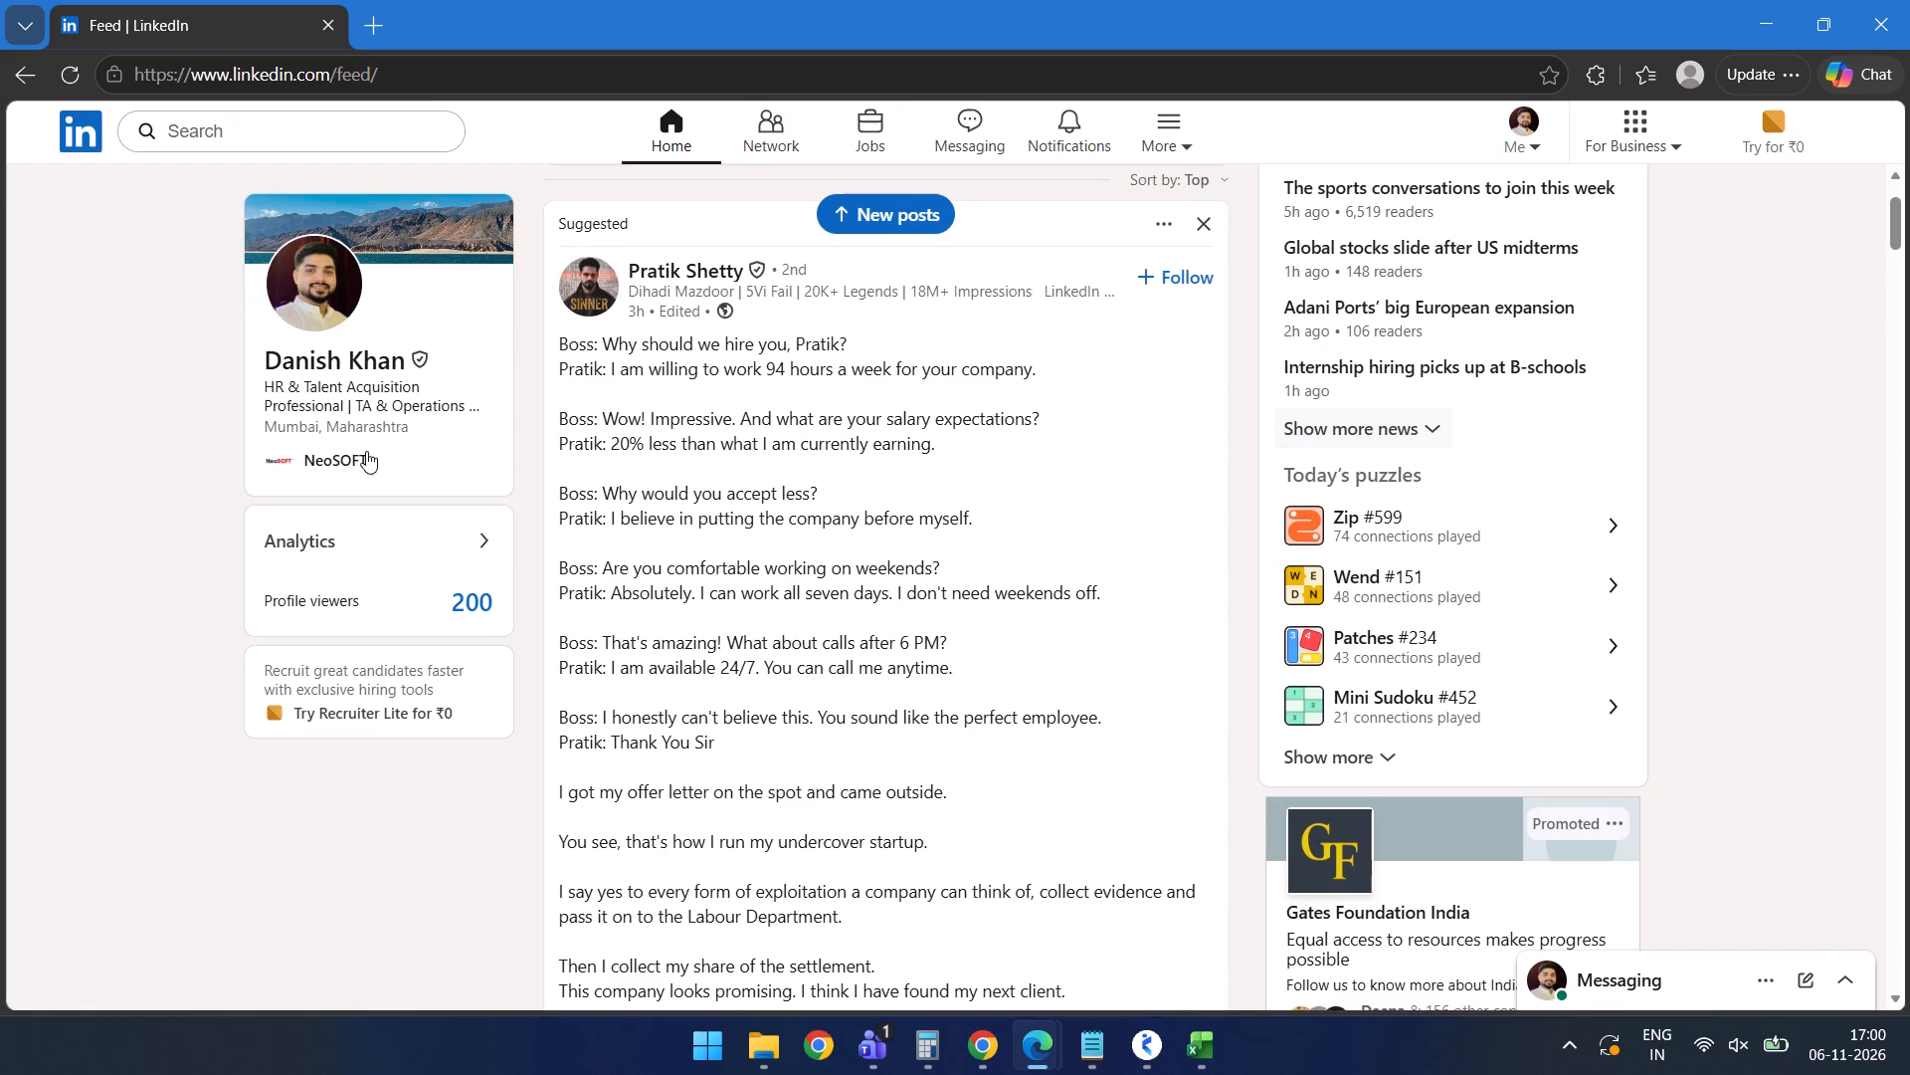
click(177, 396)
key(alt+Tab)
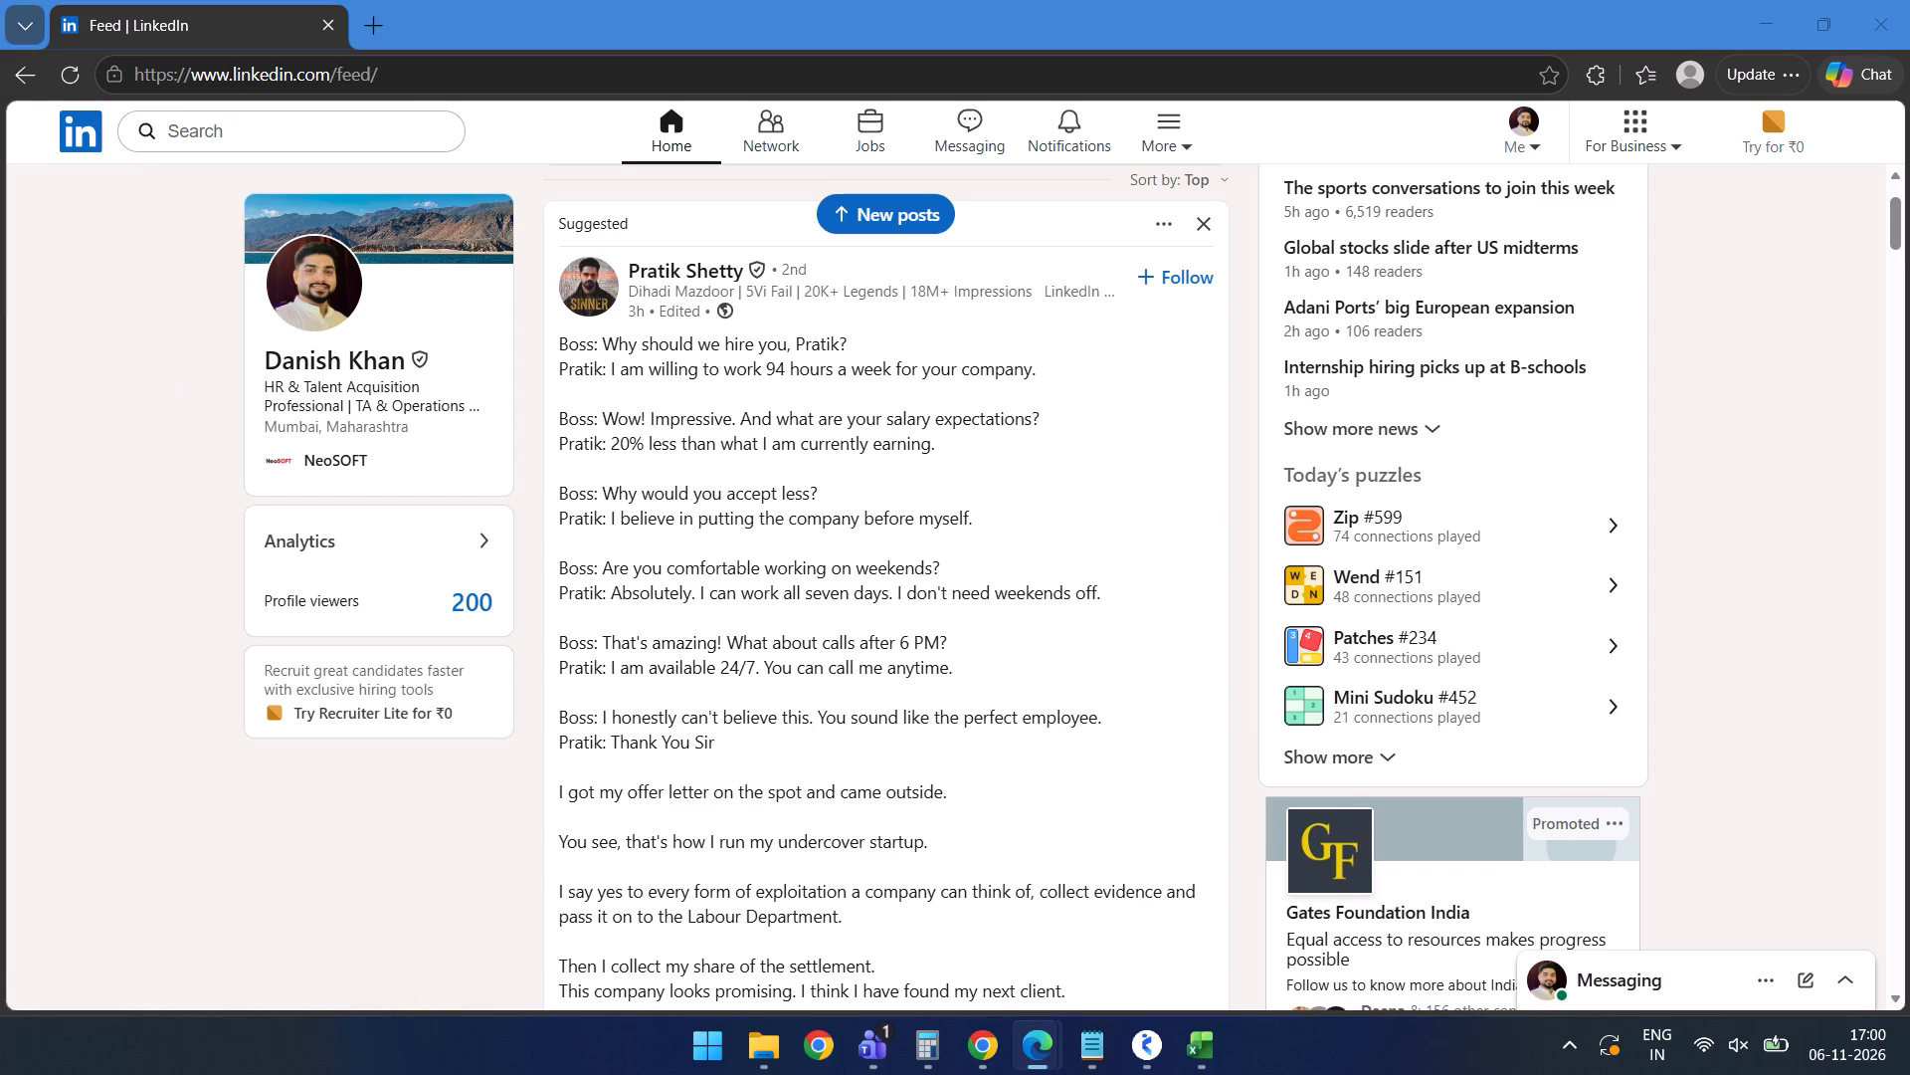
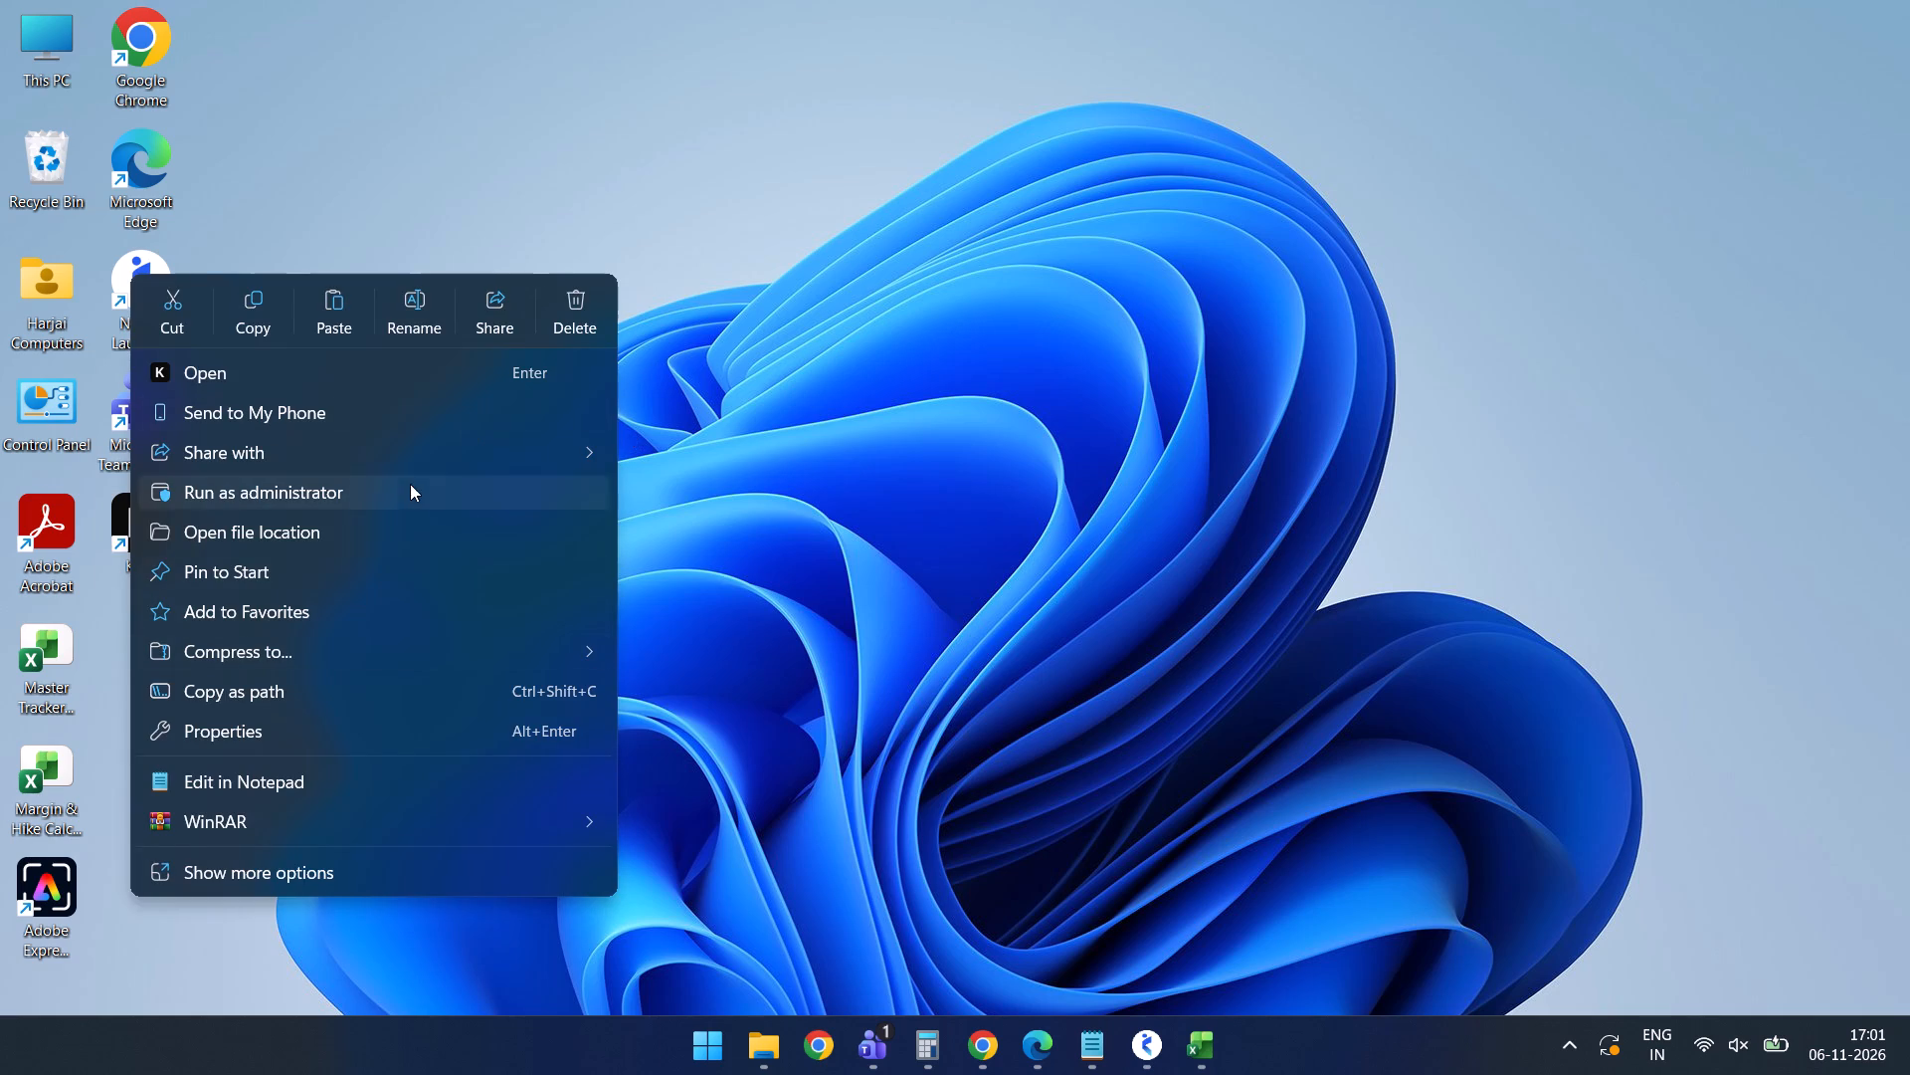
Delete the Kuro shortcut from the desktop.
click(577, 307)
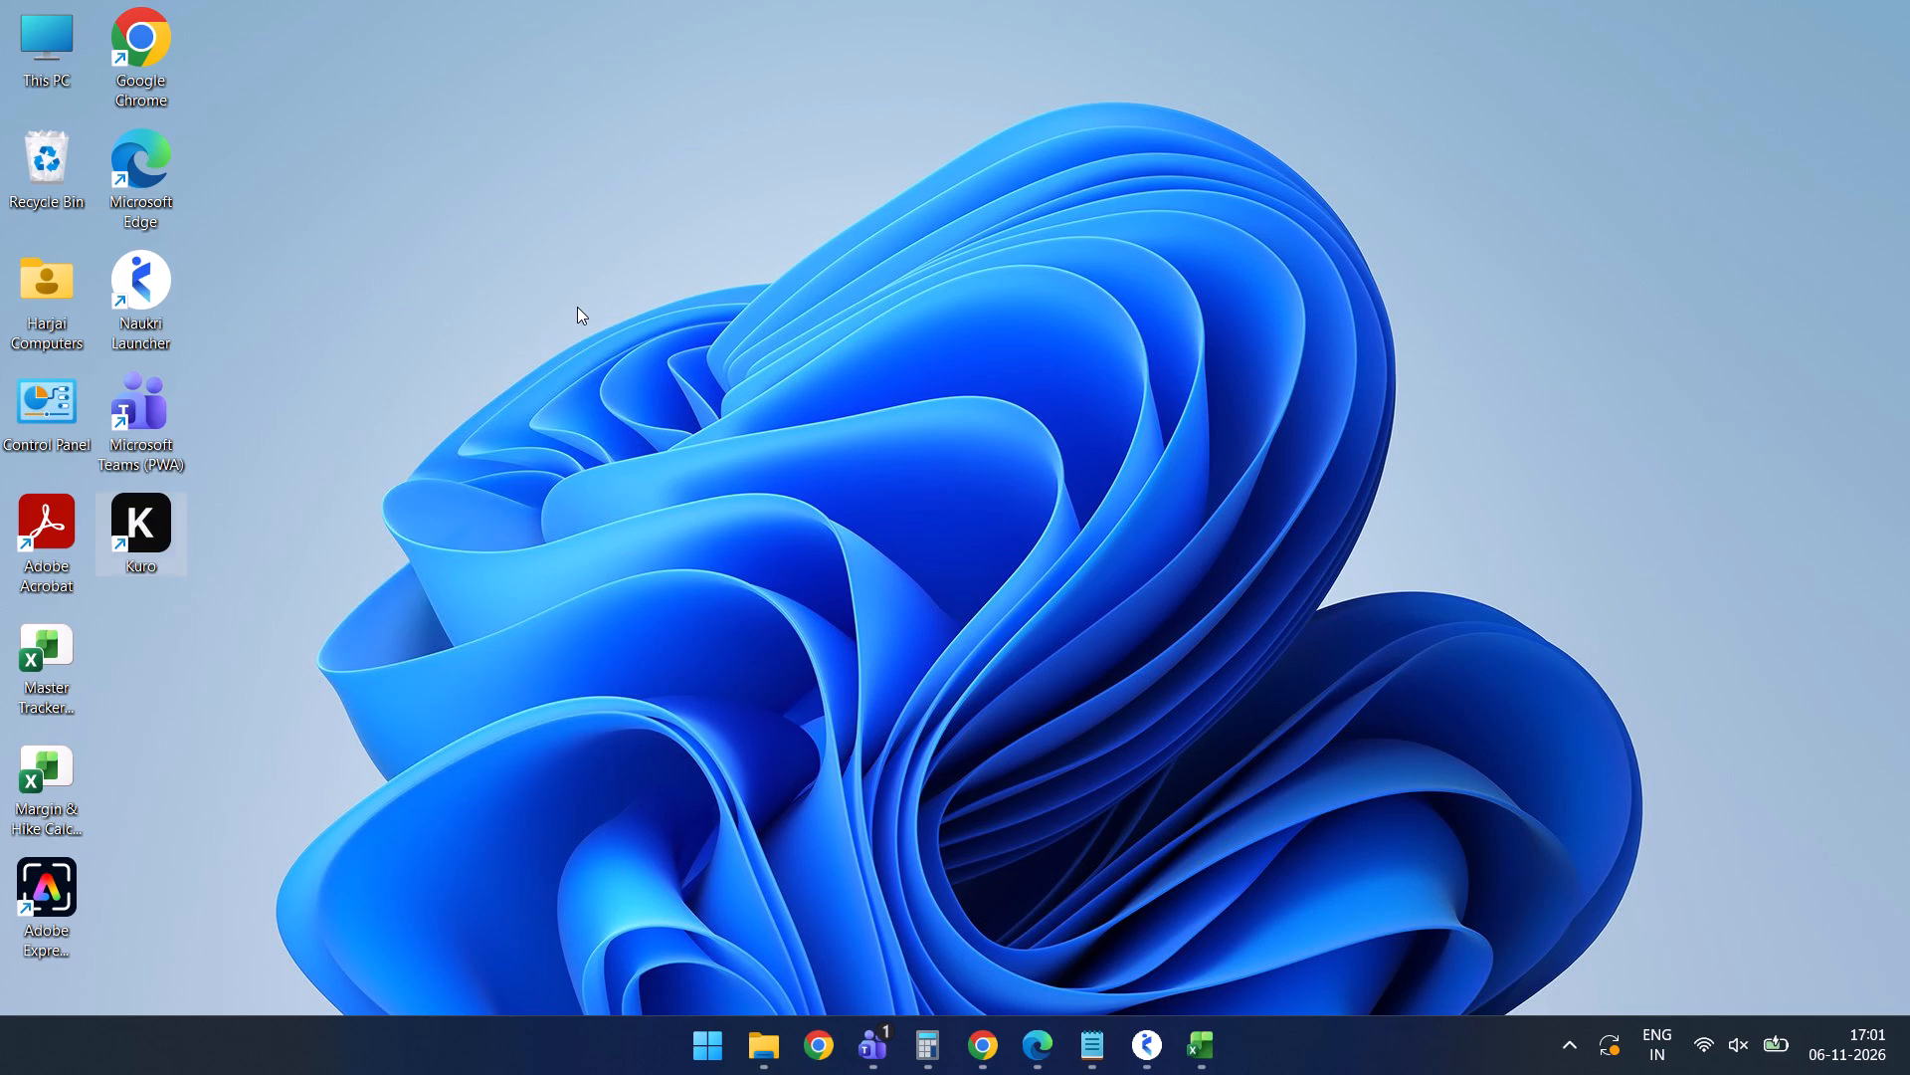
click(1055, 508)
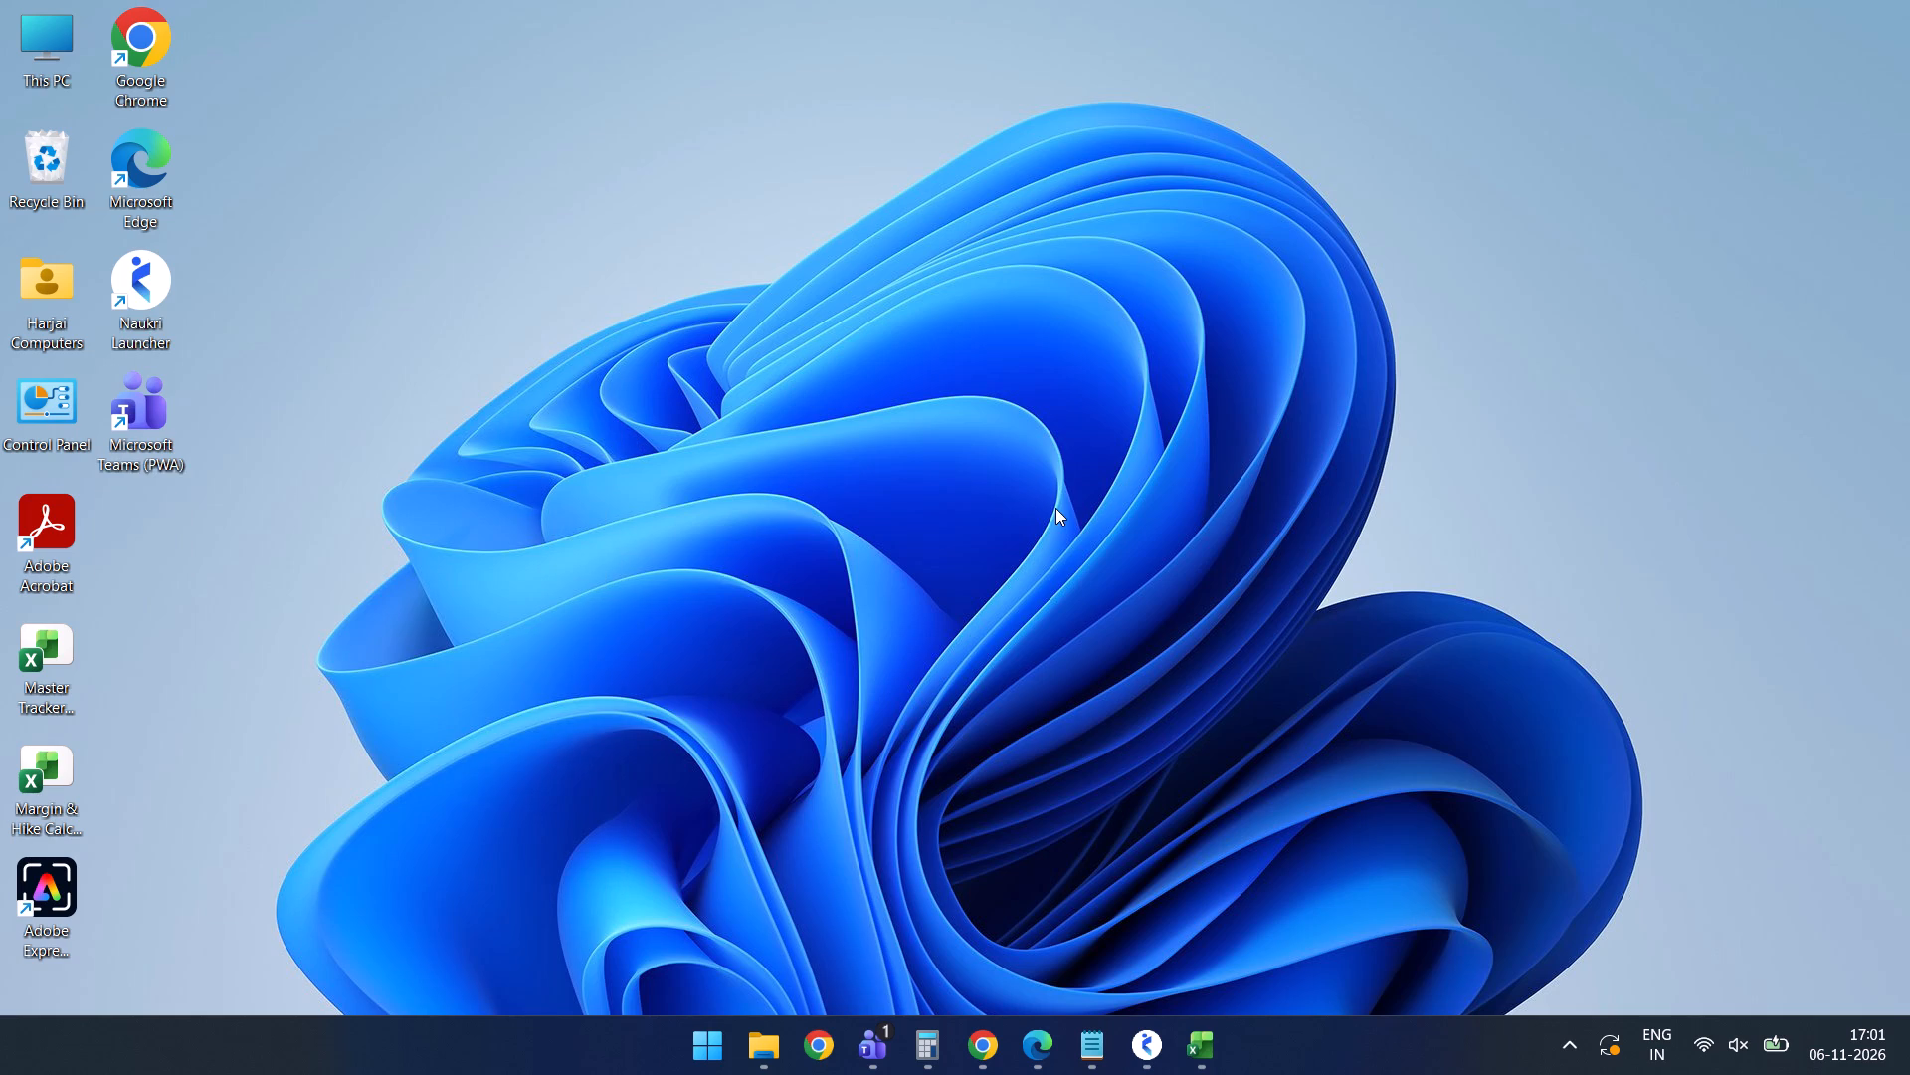
right_click(1055, 508)
click(1098, 575)
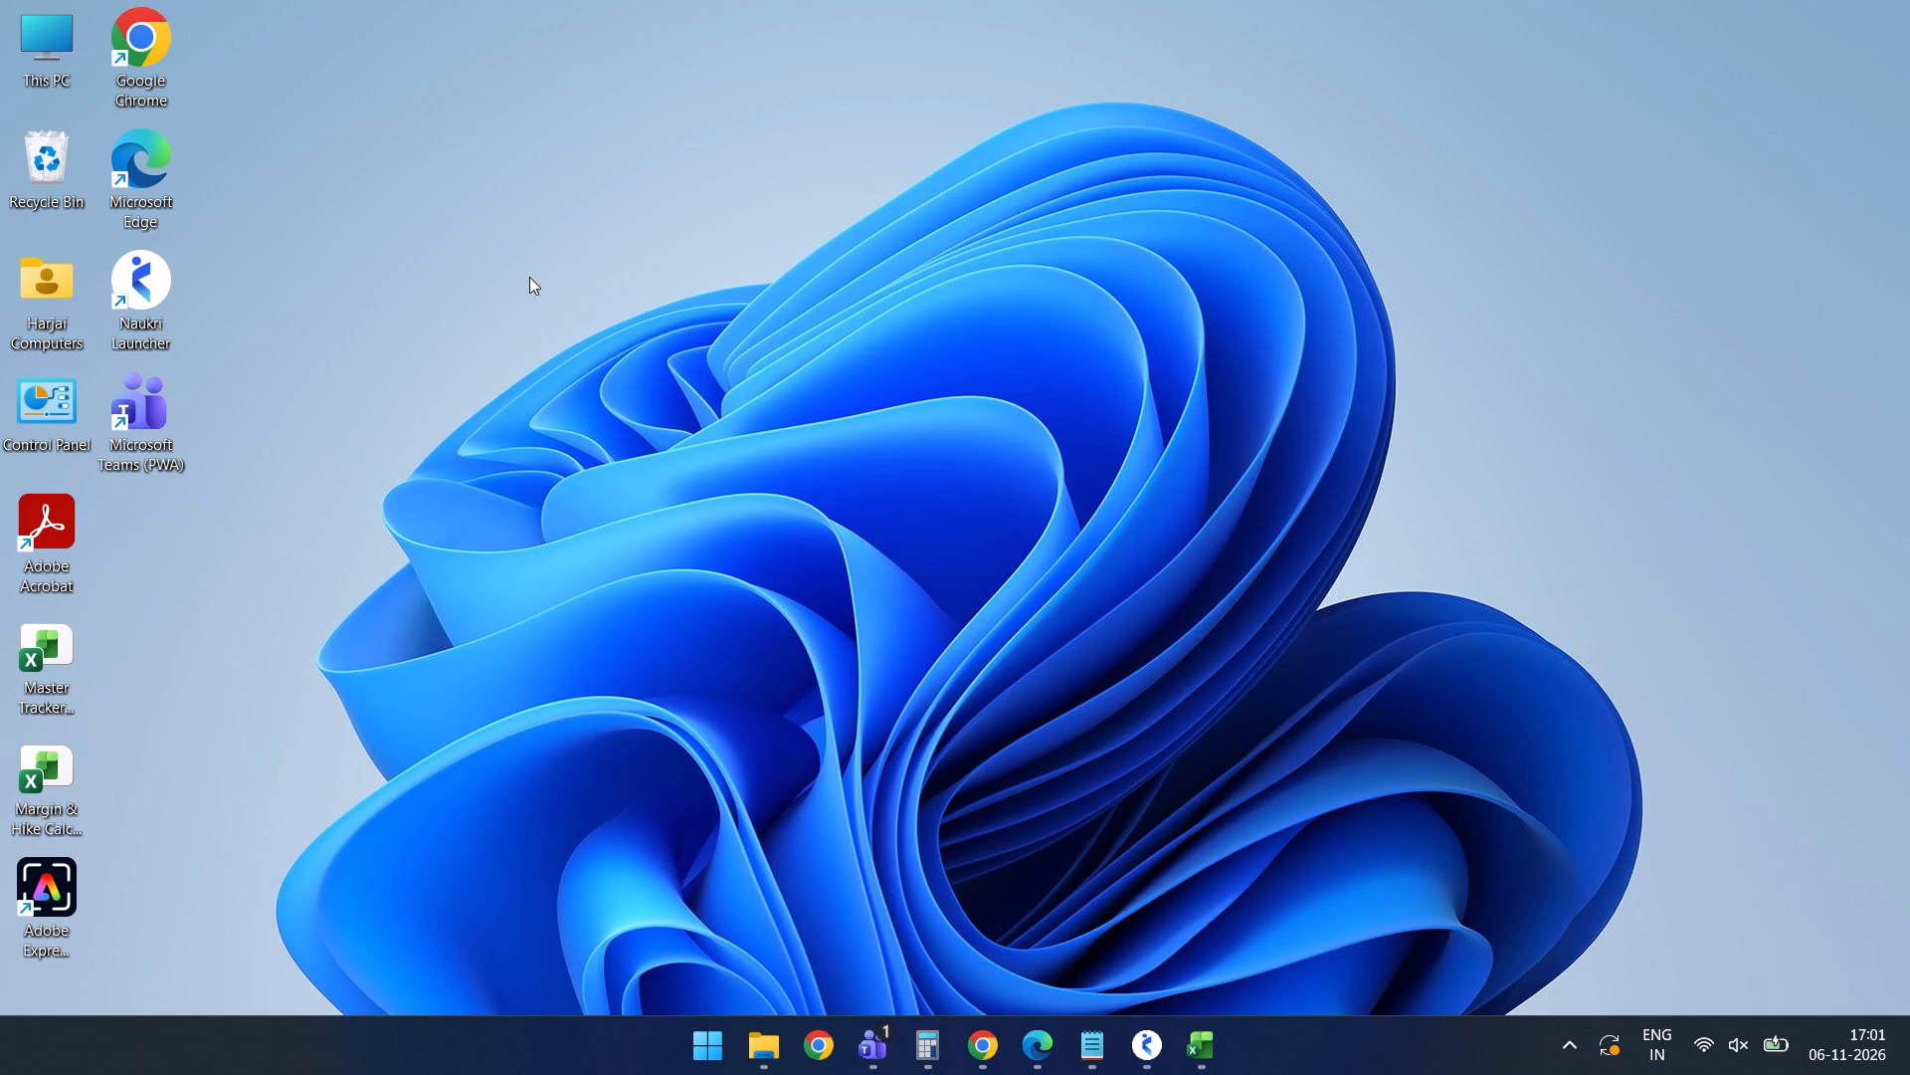
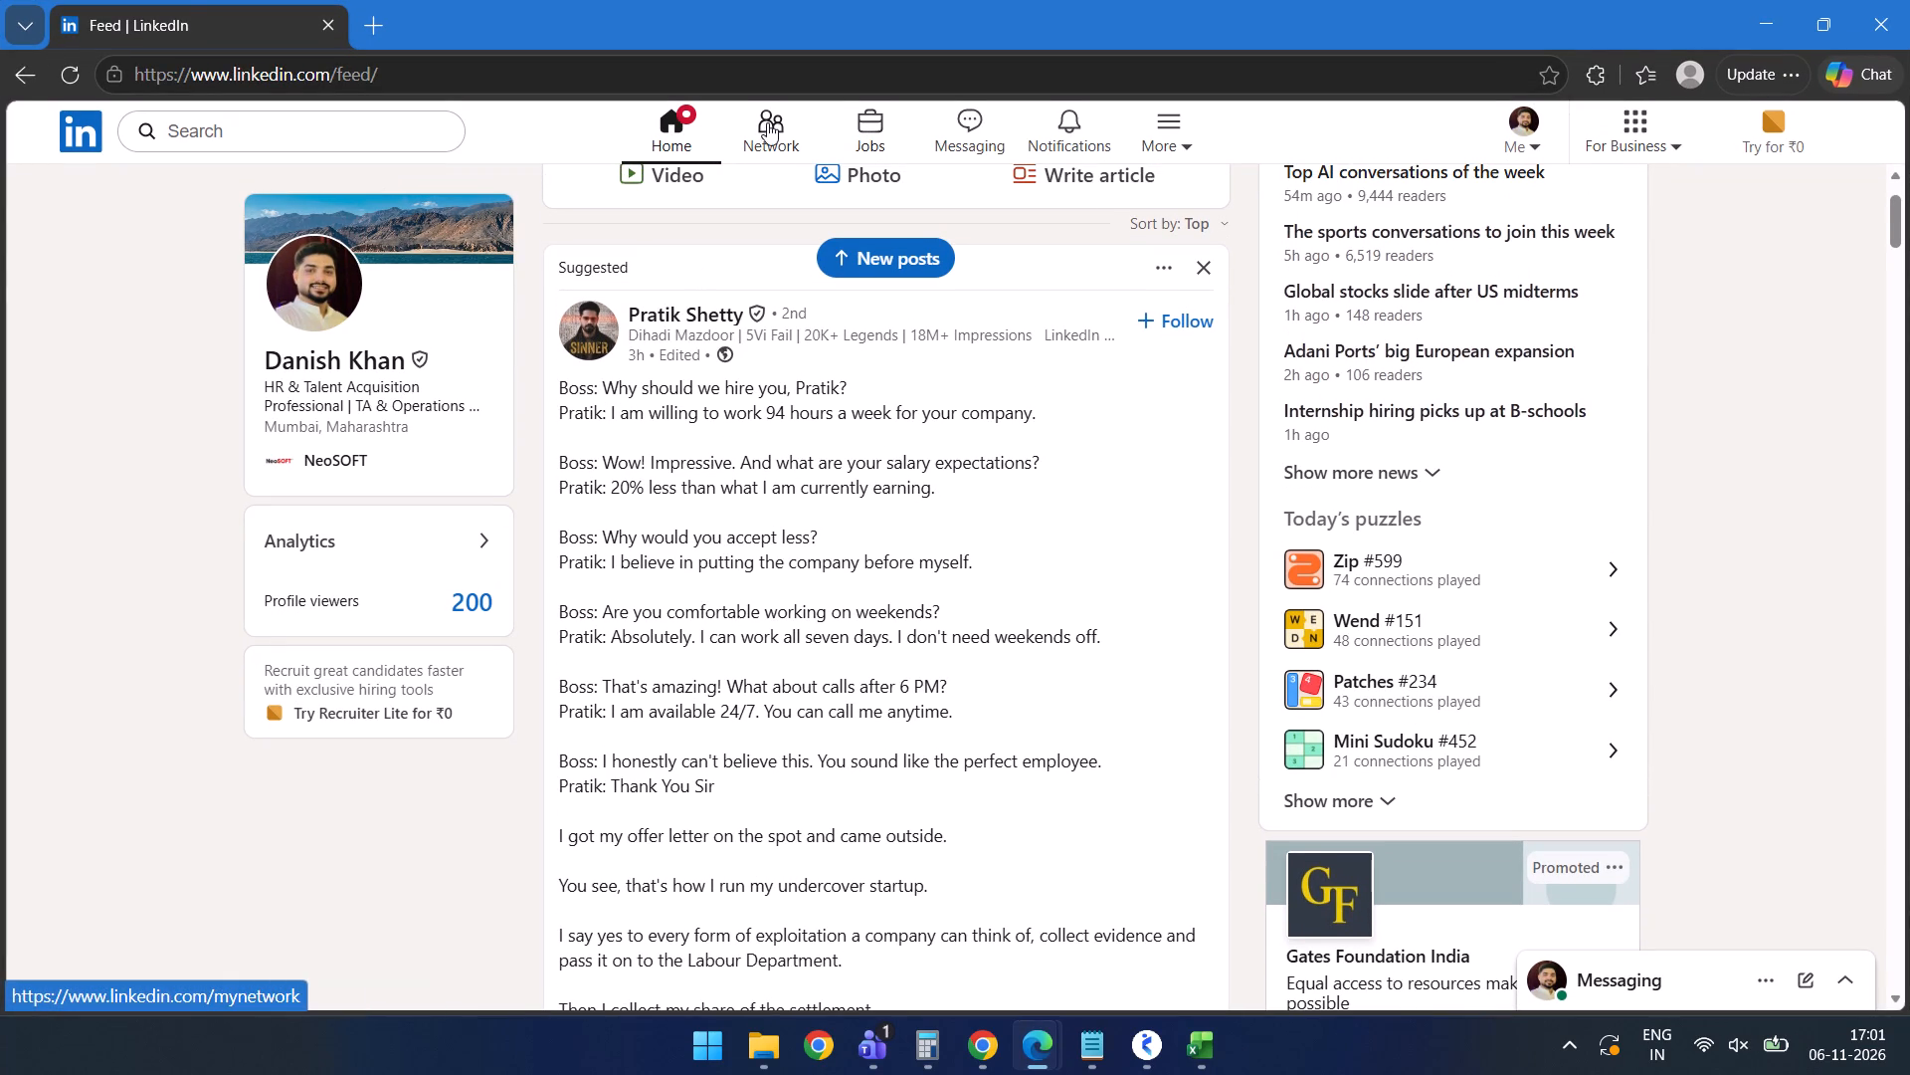
Refresh the LinkedIn home feed to load the newest posts.
click(682, 132)
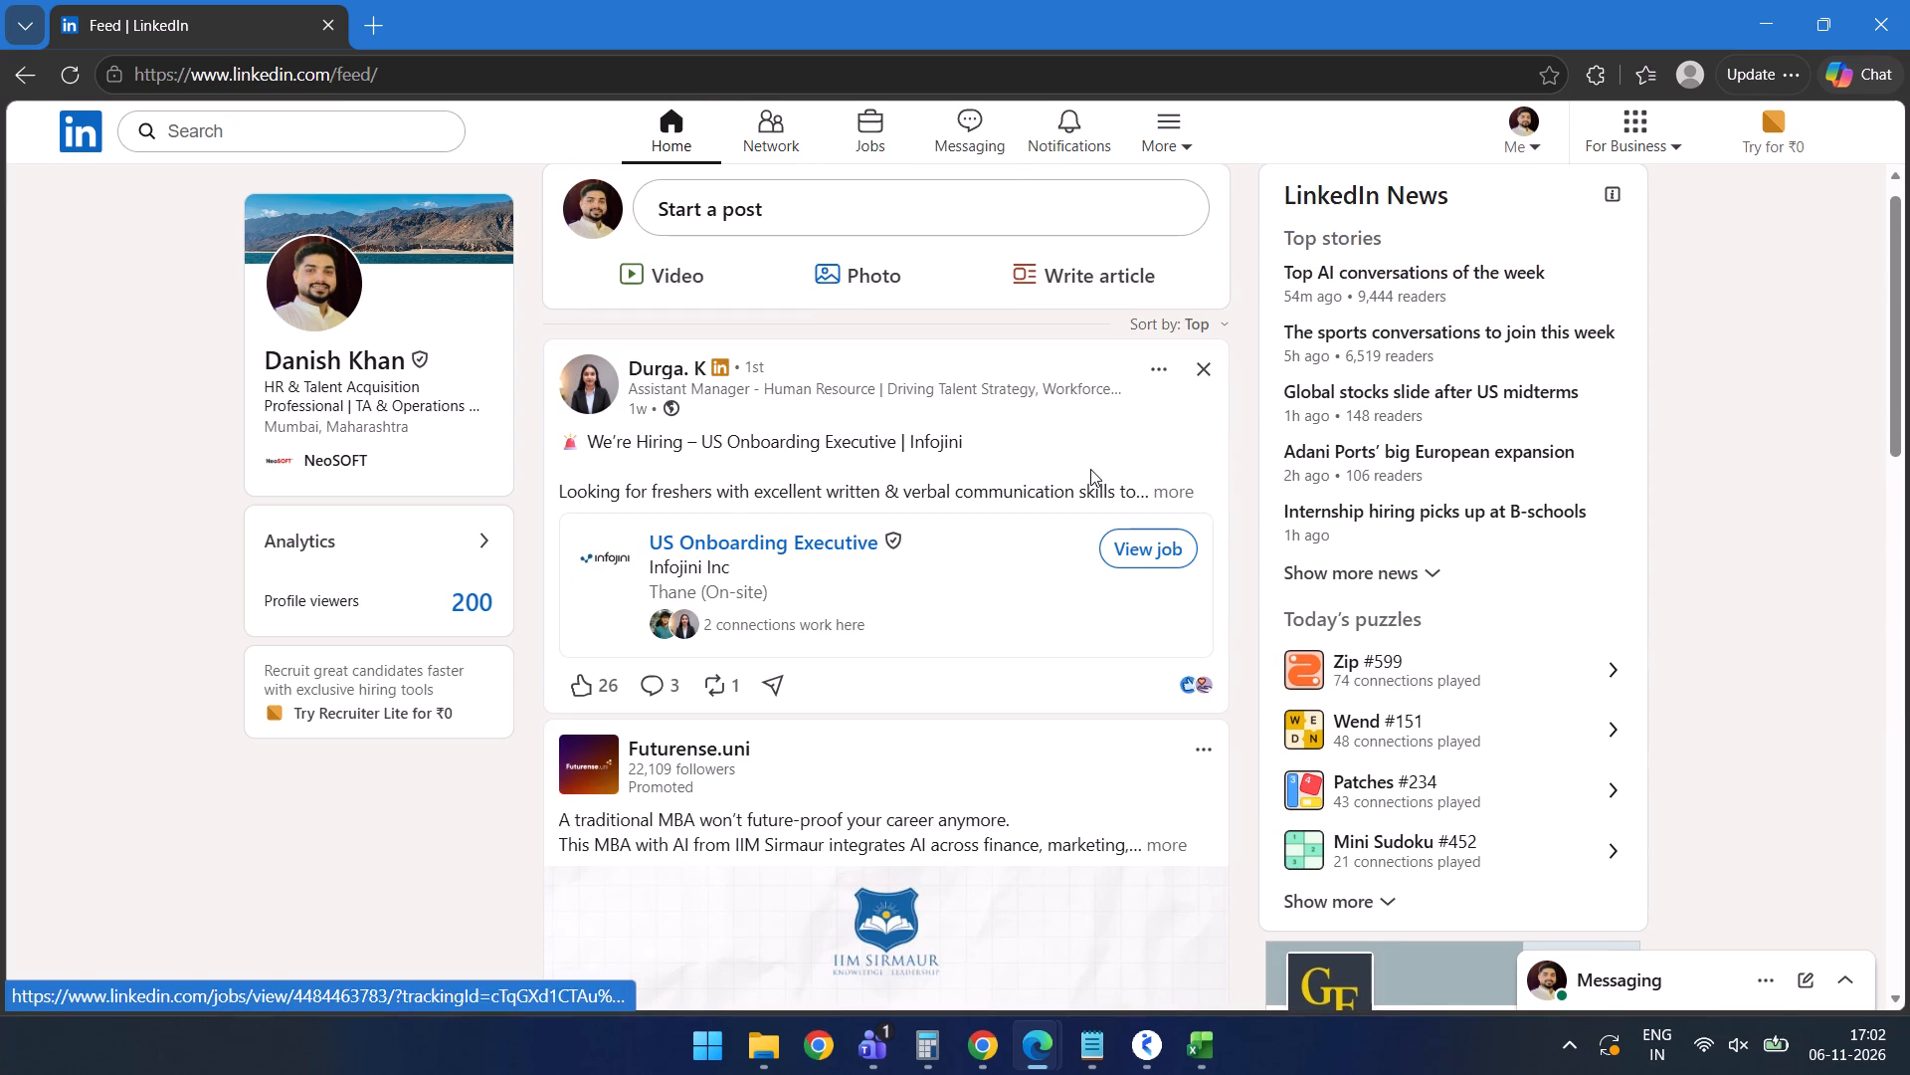
click(1161, 490)
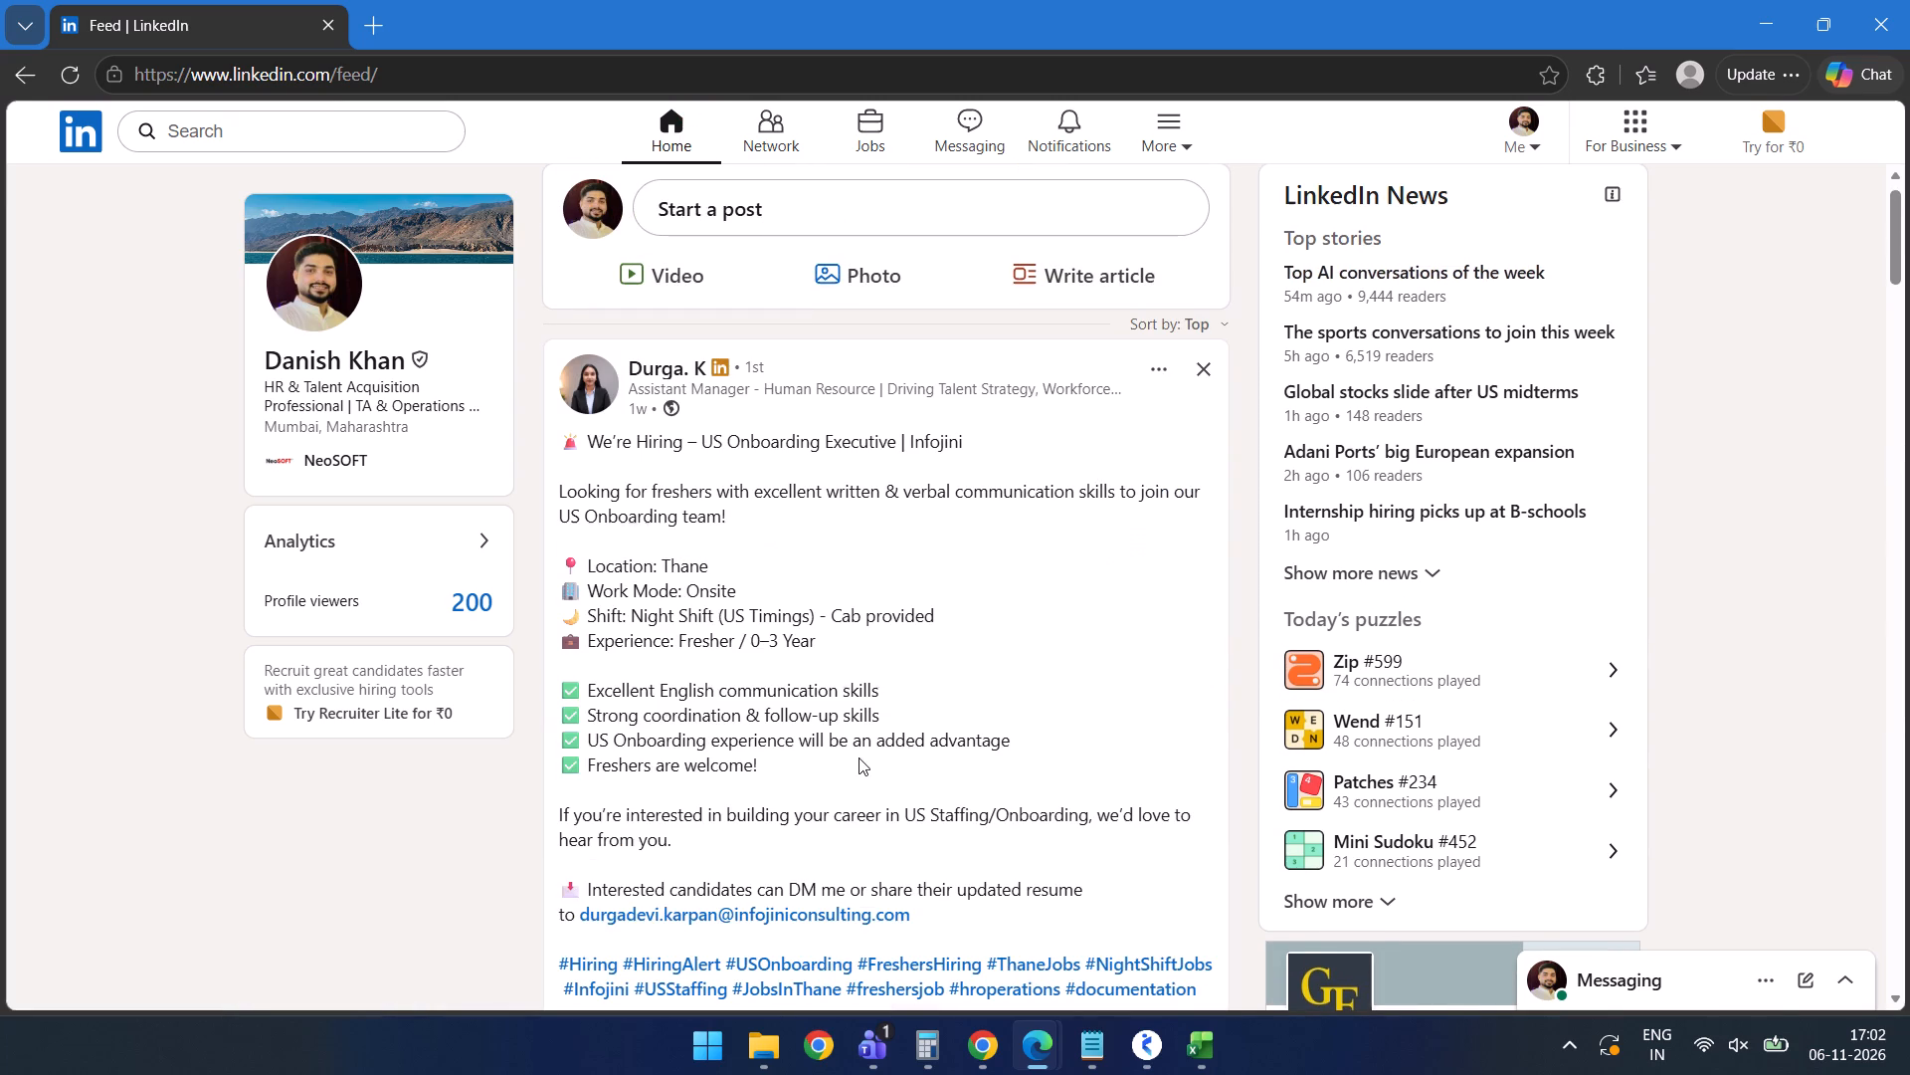
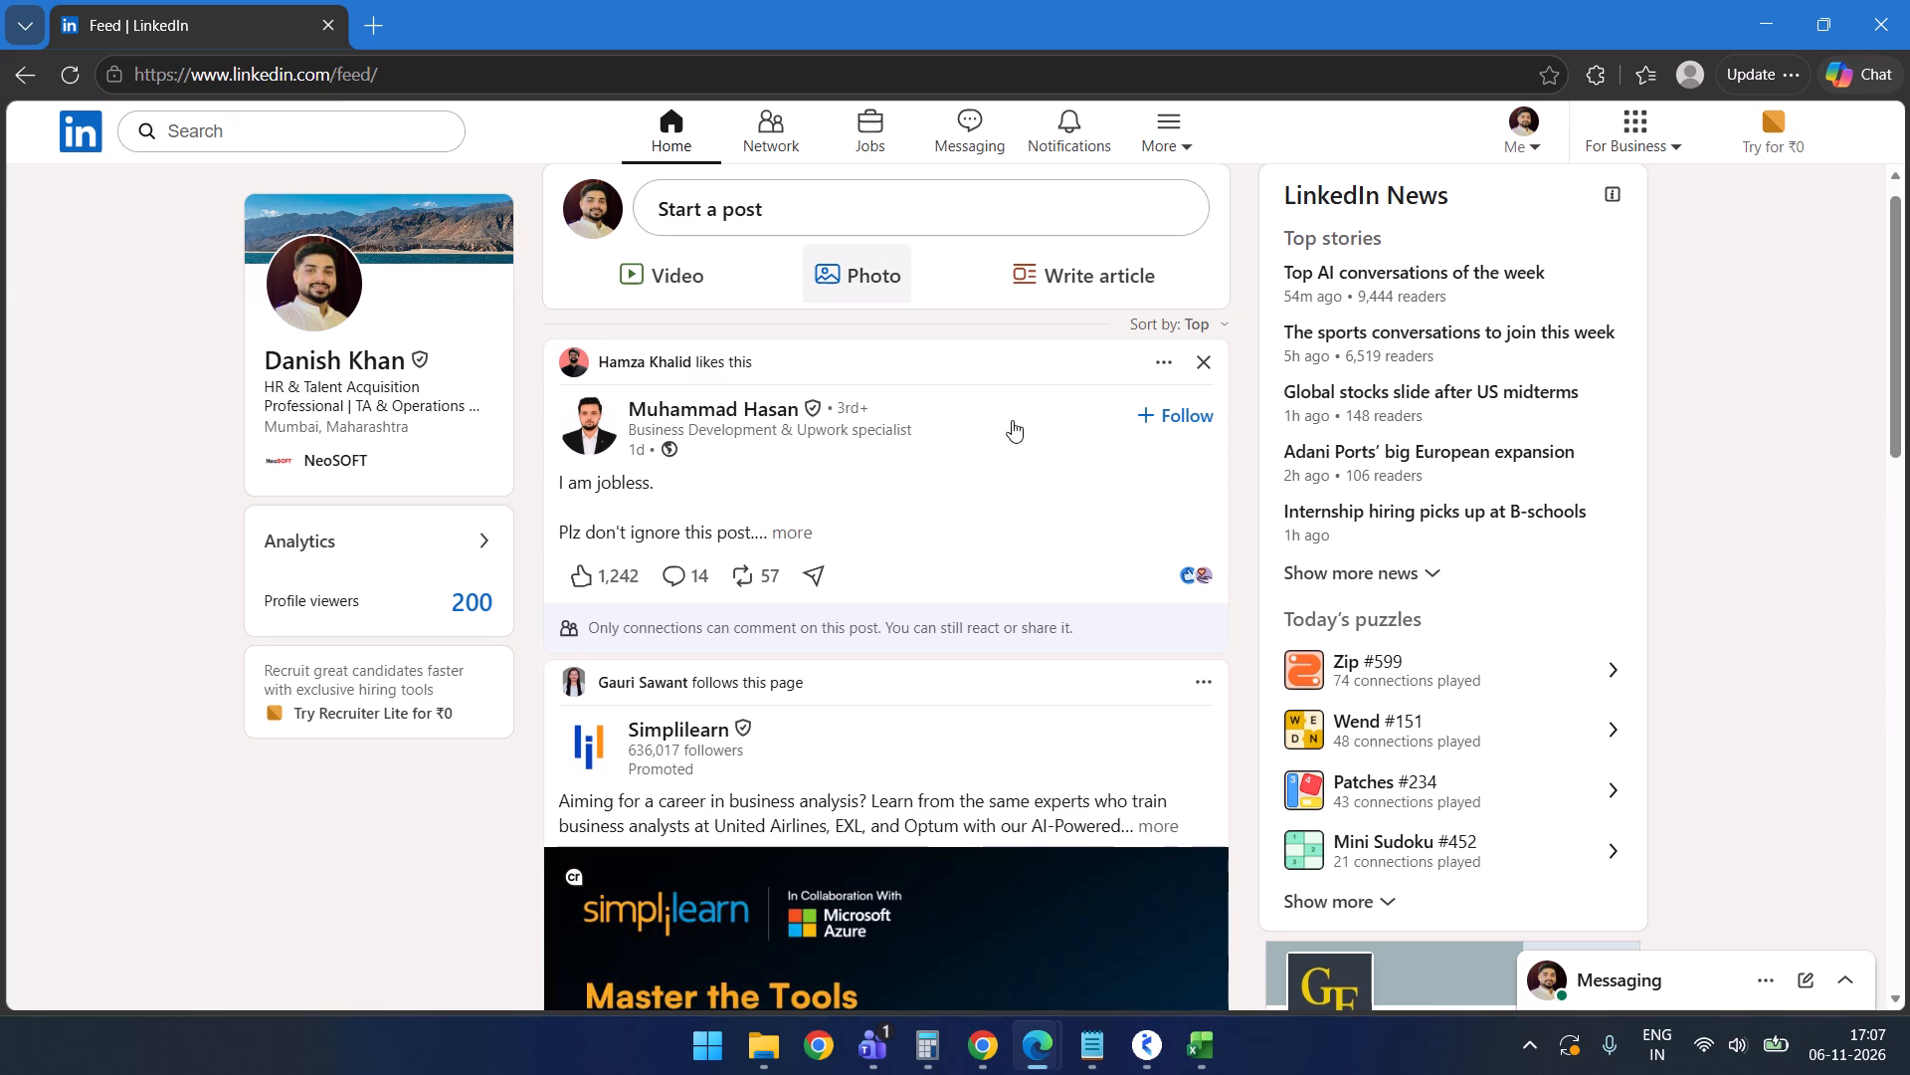
Expand the job-seeking post by the business development and Upwork specialist in the LinkedIn feed and read its full text.
click(779, 535)
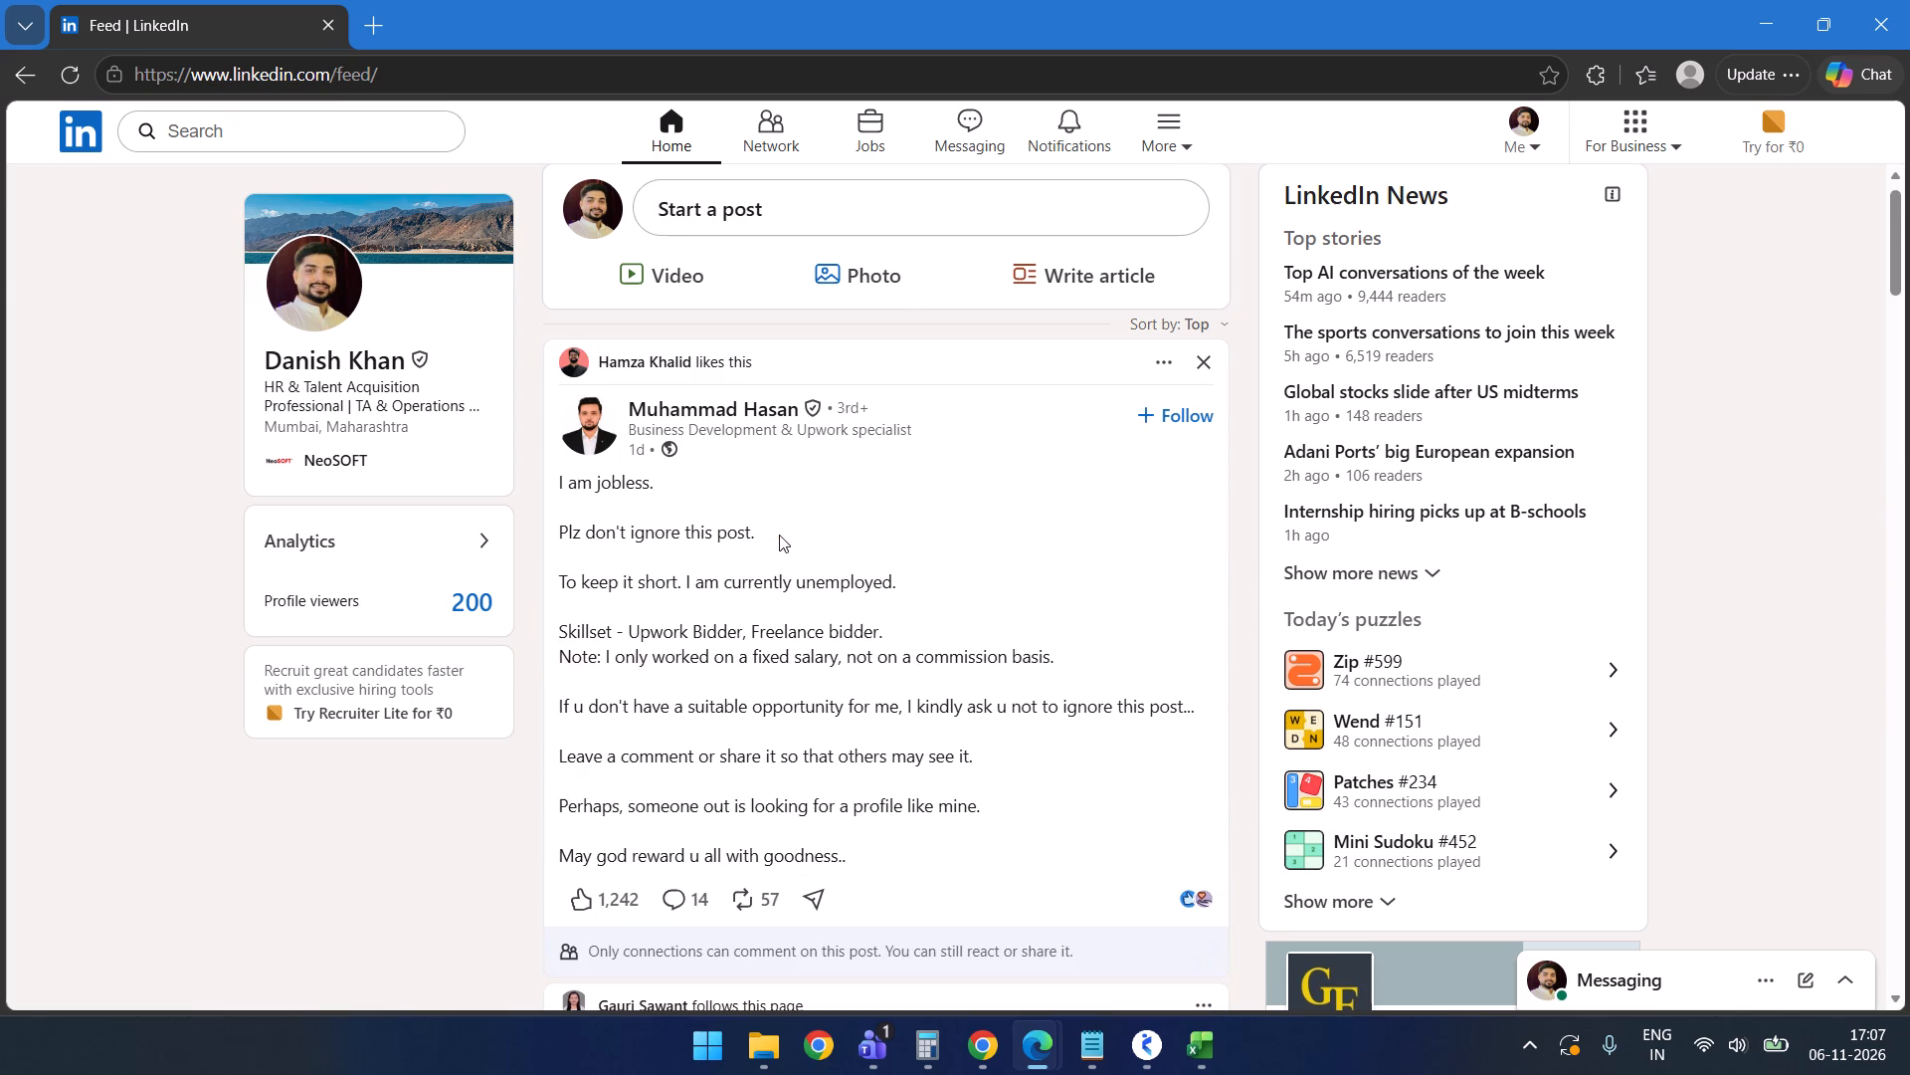
scroll(1051, 653, down, 2)
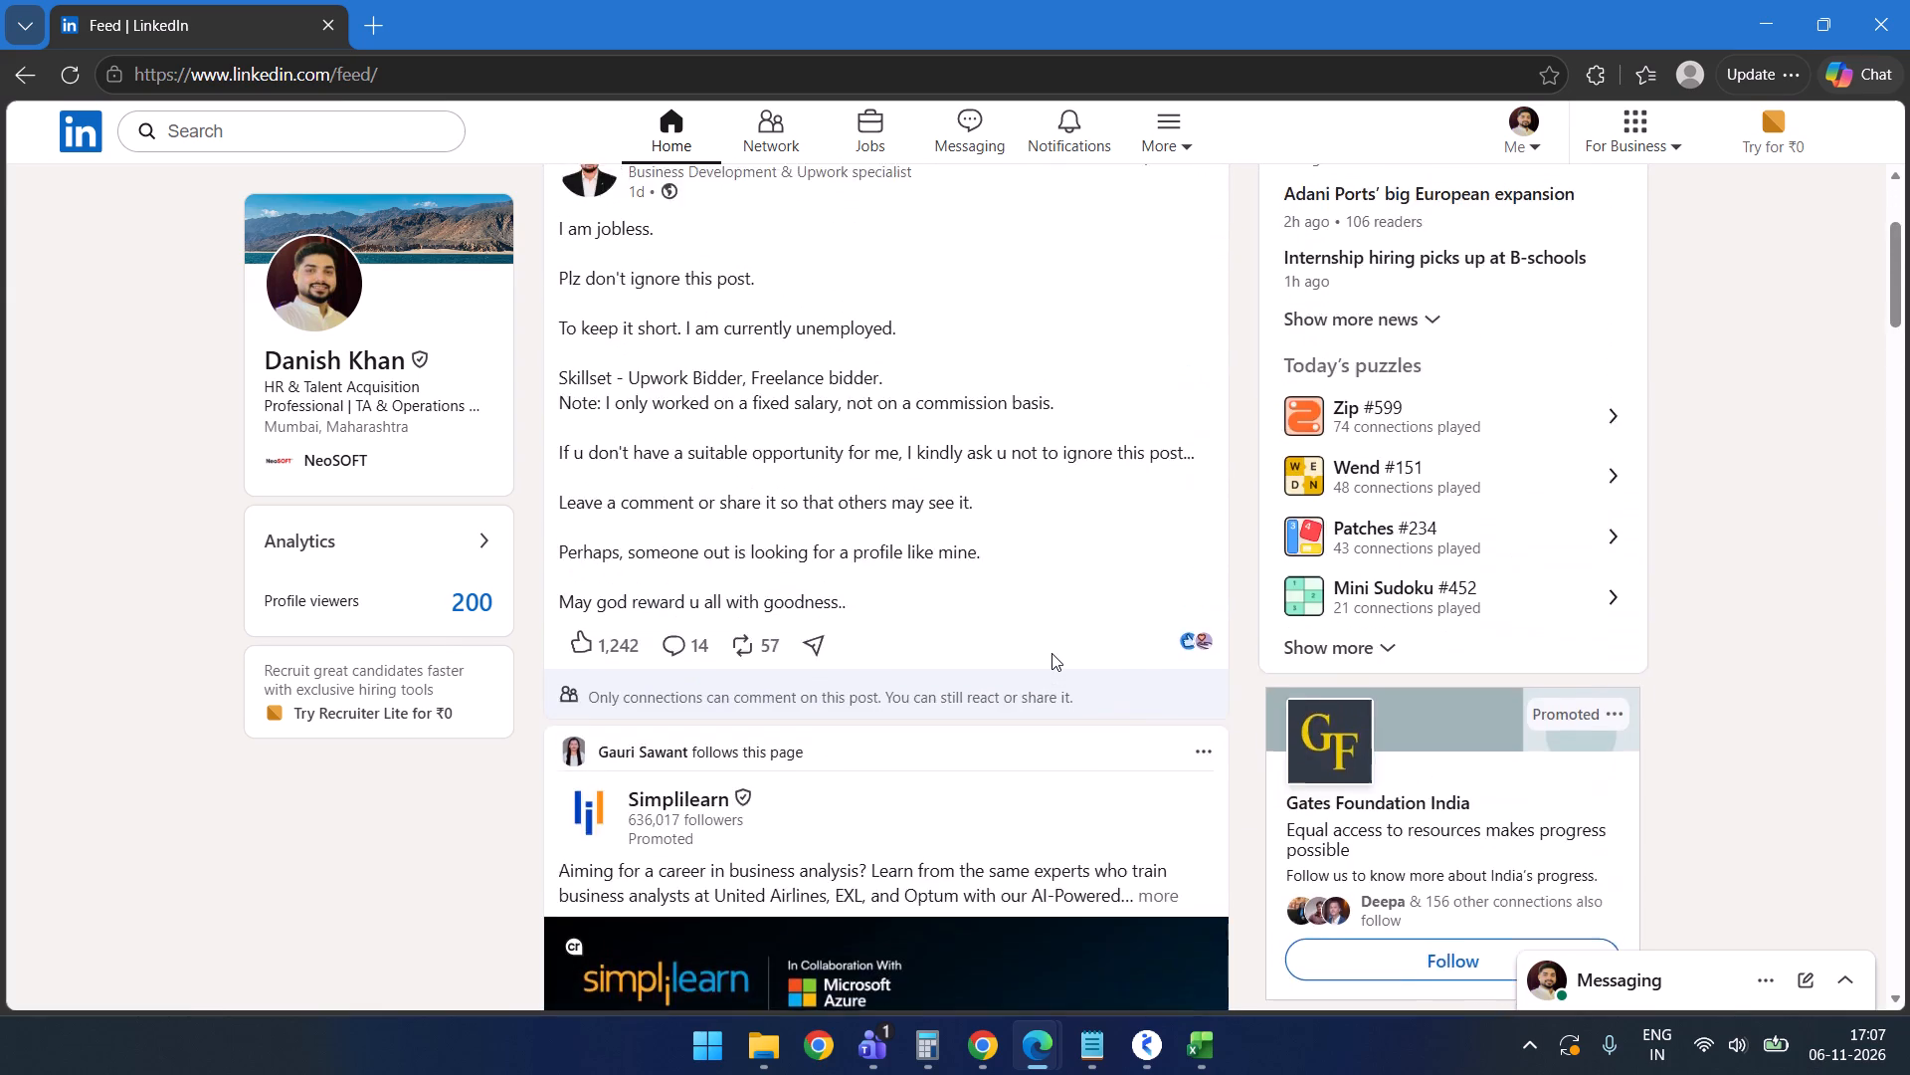